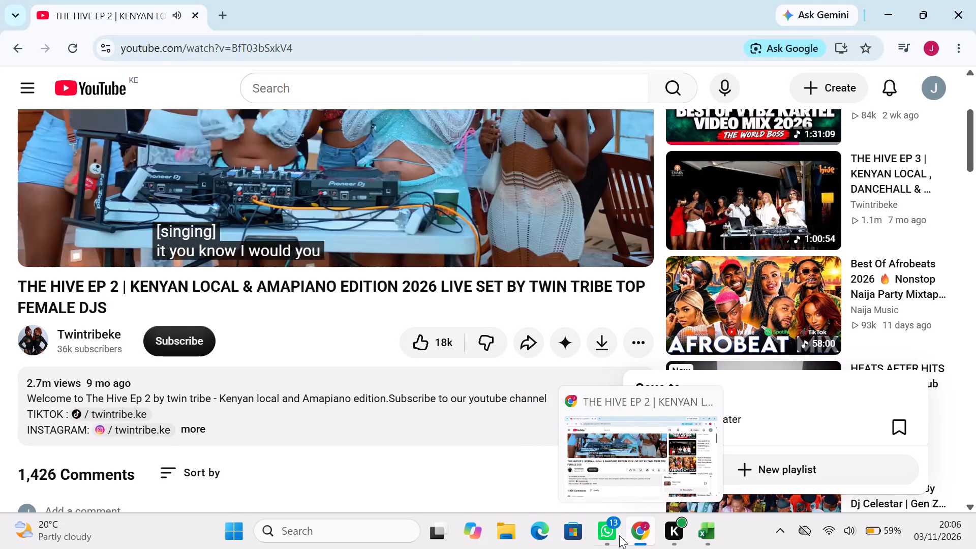
# Switch to the Excel absence schedule and review the May sheet's absence entries and totals.
pyautogui.click(715, 539)
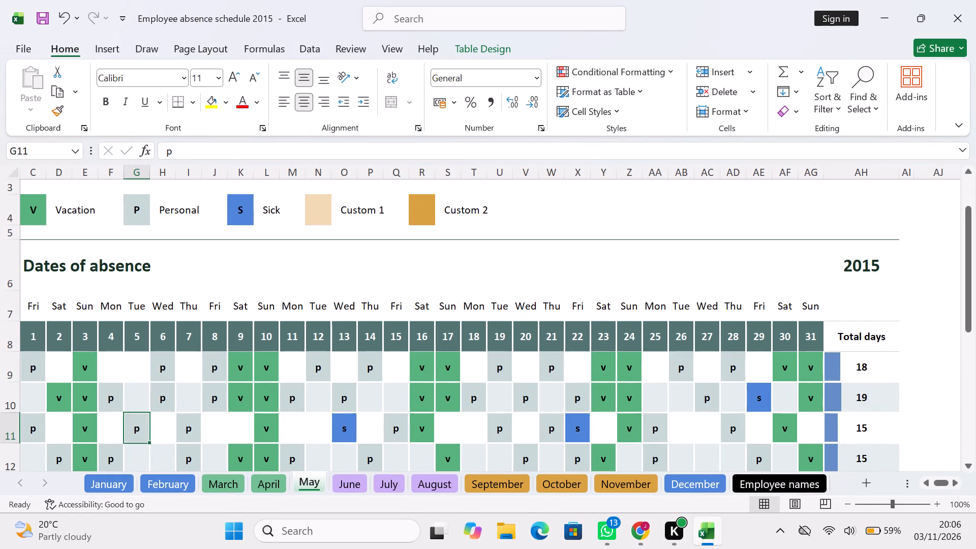
pyautogui.press('Down')
pyautogui.press('Down')
pyautogui.press('Down')
pyautogui.press('Down')
pyautogui.press('Down')
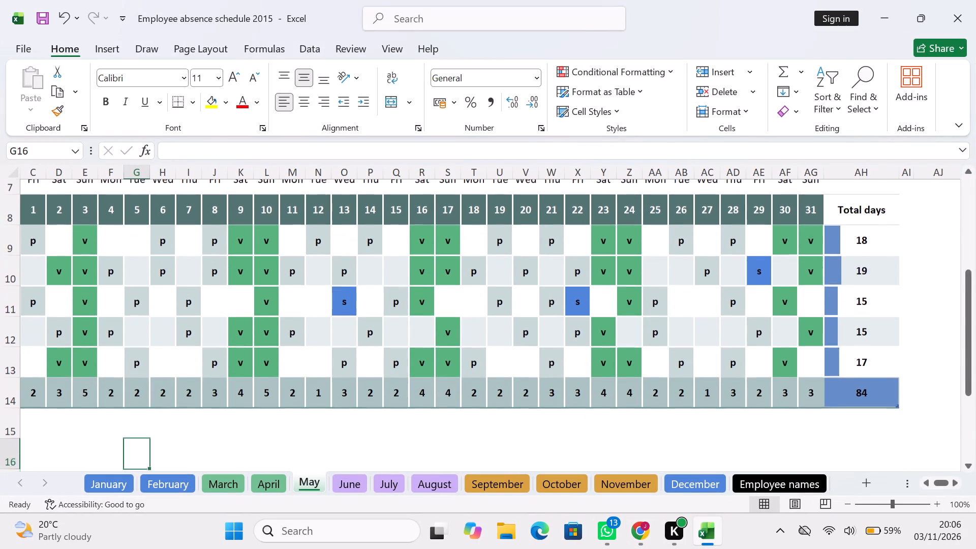
pyautogui.press('Right')
pyautogui.press('Right')
pyautogui.press('Right')
pyautogui.press('Right')
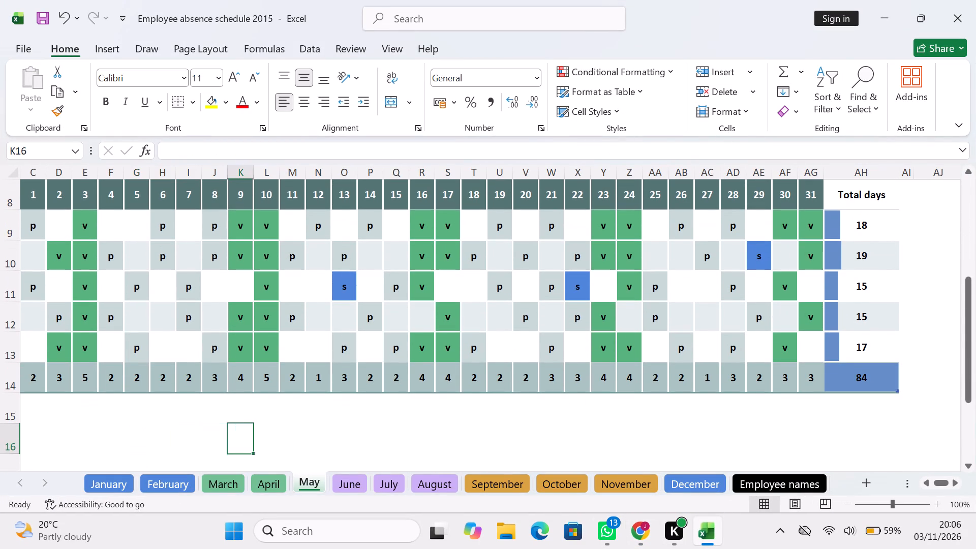
pyautogui.press('Right')
pyautogui.press('Right')
# Open the June sheet and examine its title, absence type key and calendar year cell.
pyautogui.click(346, 484)
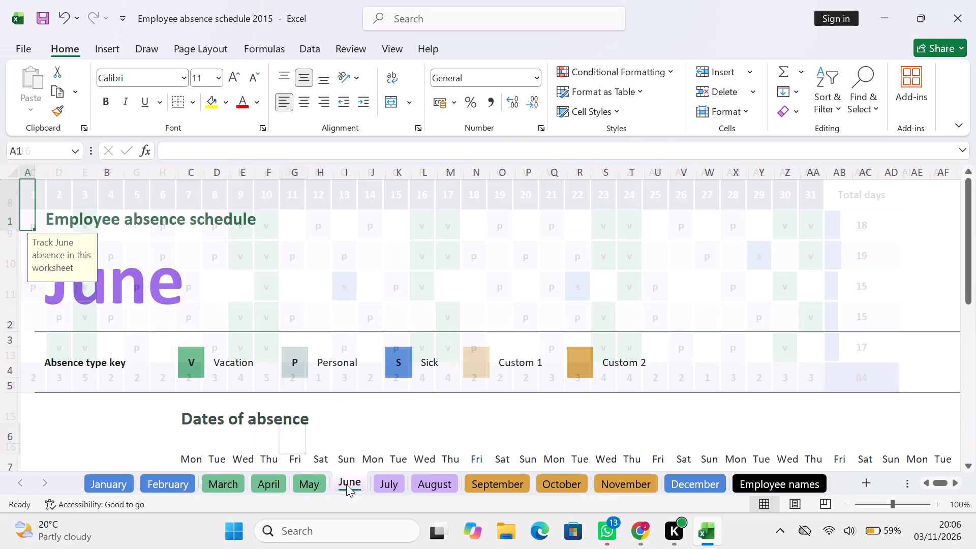
pyautogui.press('Right')
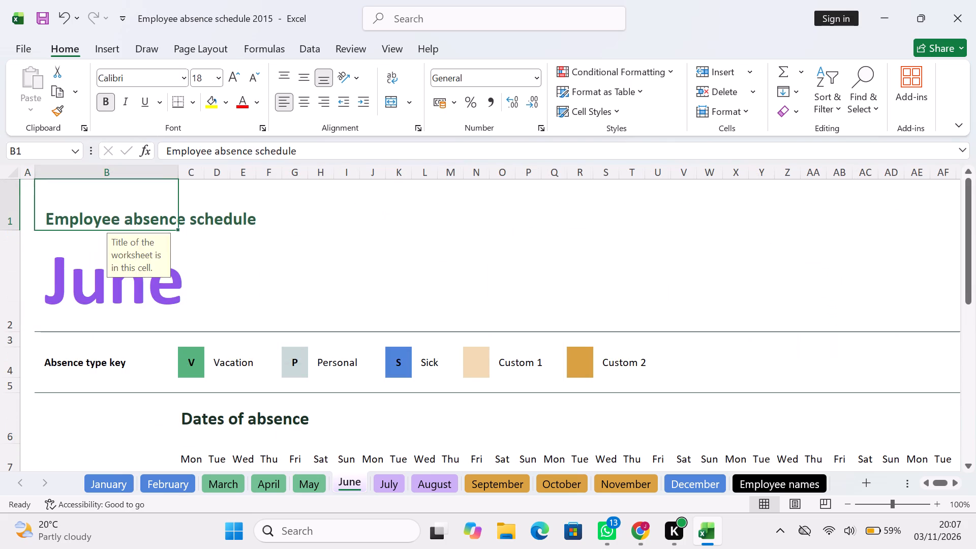
pyautogui.press('Right')
pyautogui.press('Right')
pyautogui.press('Right')
pyautogui.press('Right')
pyautogui.press('Right')
pyautogui.press('Right')
pyautogui.press('Right')
pyautogui.press('Right')
pyautogui.press('Right')
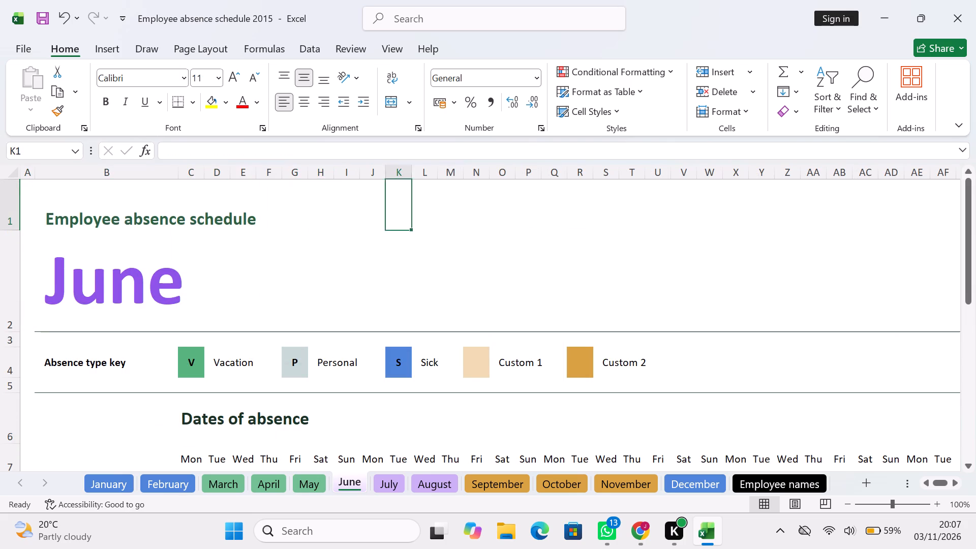
pyautogui.press('Right')
pyautogui.press('Right')
pyautogui.press('Right')
pyautogui.press('Right')
pyautogui.press('Right')
pyautogui.press('Right')
pyautogui.press('Right')
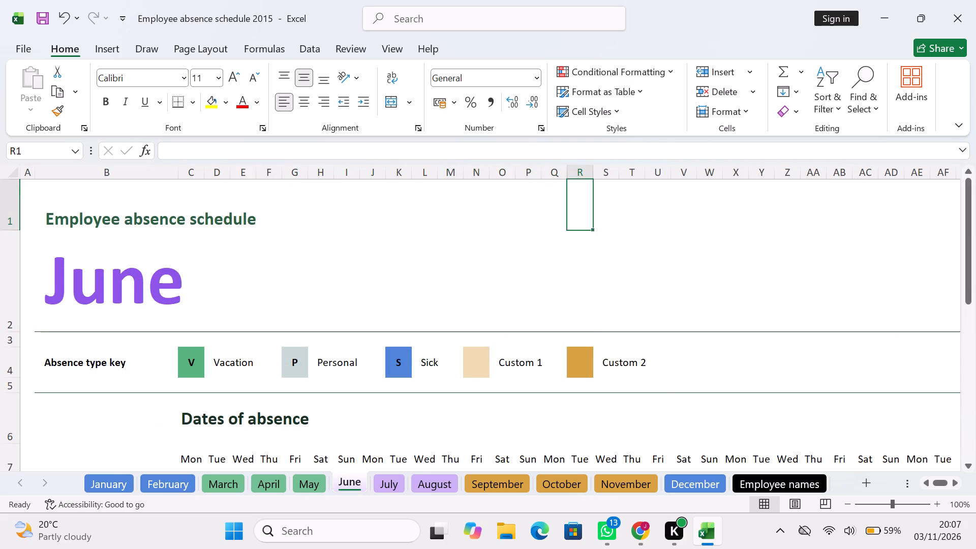
pyautogui.press('Down')
pyautogui.press('Down')
pyautogui.press('Down')
pyautogui.press('Left')
pyautogui.press('Left')
pyautogui.press('Left')
pyautogui.press('Left')
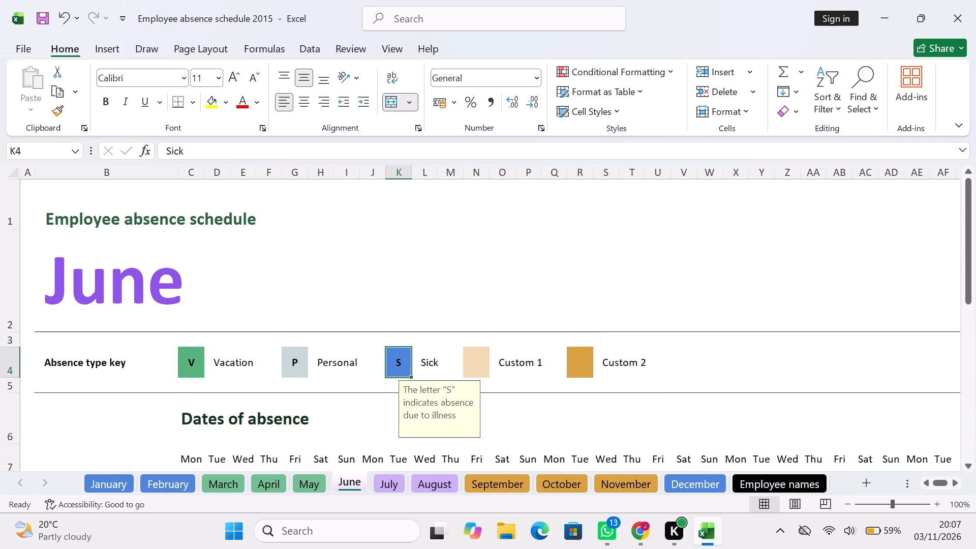
pyautogui.press('Left')
pyautogui.press('Left')
pyautogui.press('Left')
pyautogui.press('Left')
pyautogui.press('Left')
pyautogui.press('Left')
pyautogui.press('Right')
pyautogui.press('Right')
pyautogui.press('Right')
pyautogui.press('Right')
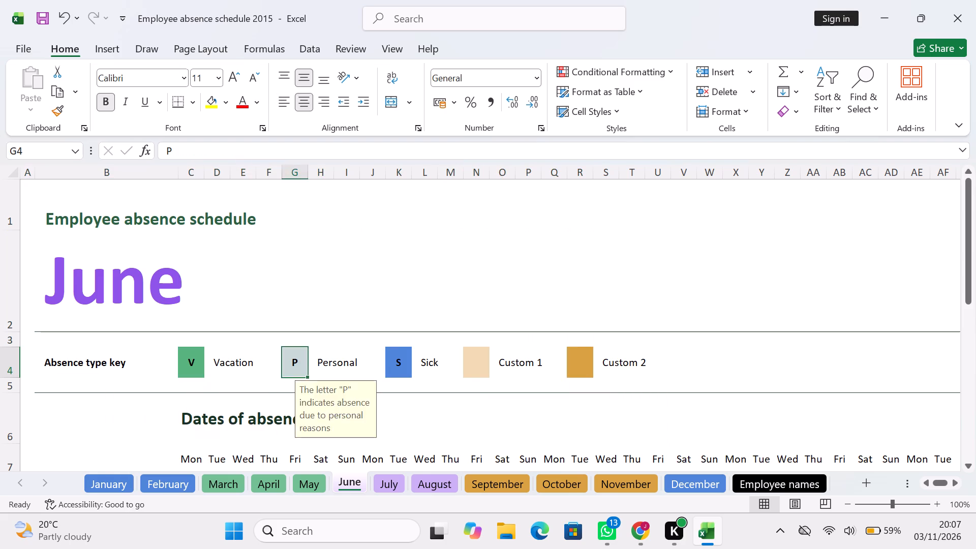
pyautogui.press('Right')
pyautogui.press('Right')
pyautogui.press('Right')
pyautogui.press('Right')
pyautogui.press('Right')
pyautogui.press('Right')
pyautogui.press('Right')
pyautogui.press('Right')
pyautogui.press('Right')
pyautogui.press('Right')
pyautogui.press('Right')
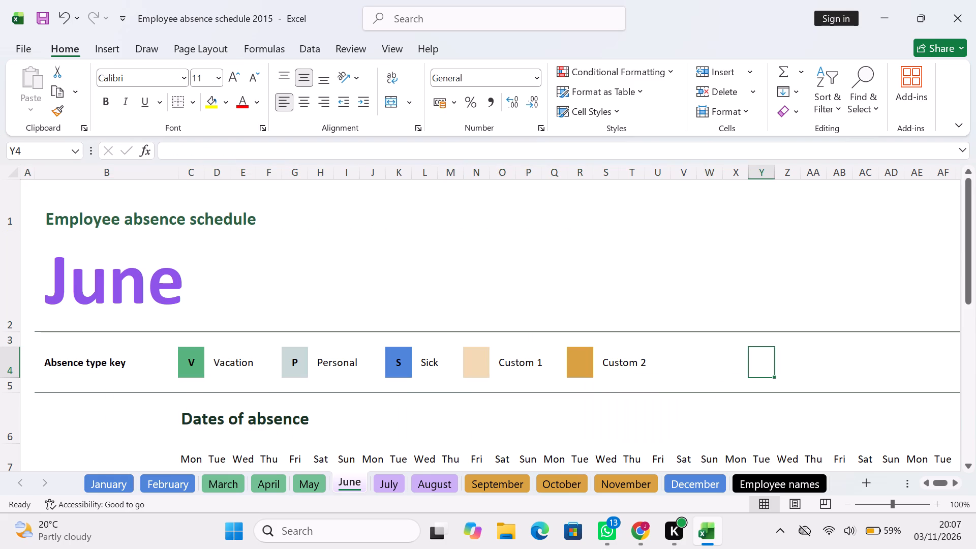
pyautogui.press('Right')
pyautogui.press('Right')
pyautogui.press('Right')
pyautogui.press('Right')
pyautogui.press('Right')
pyautogui.press('Right')
pyautogui.press('Right')
pyautogui.press('Right')
pyautogui.press('Right')
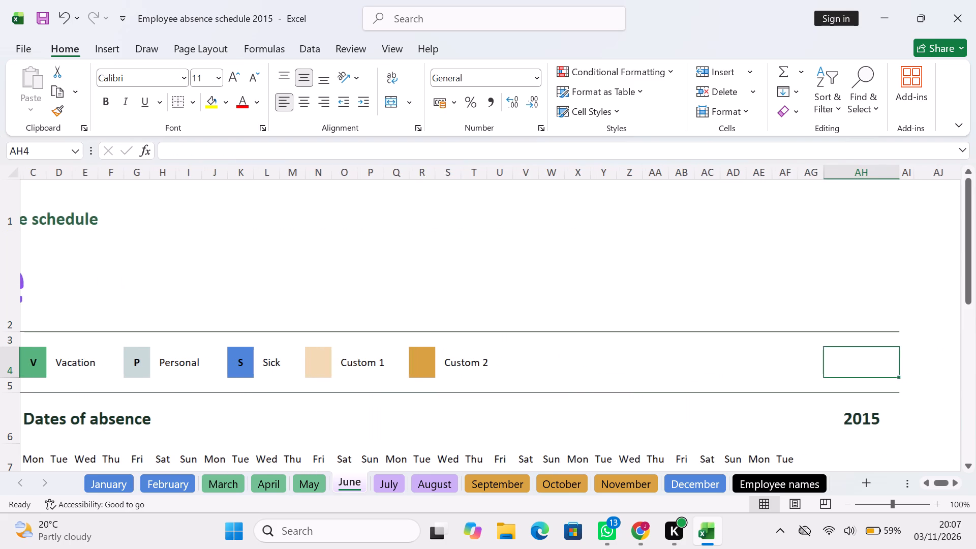
pyautogui.press('Left')
pyautogui.press('Left')
pyautogui.press('Down')
pyautogui.press('Down')
pyautogui.press('Right')
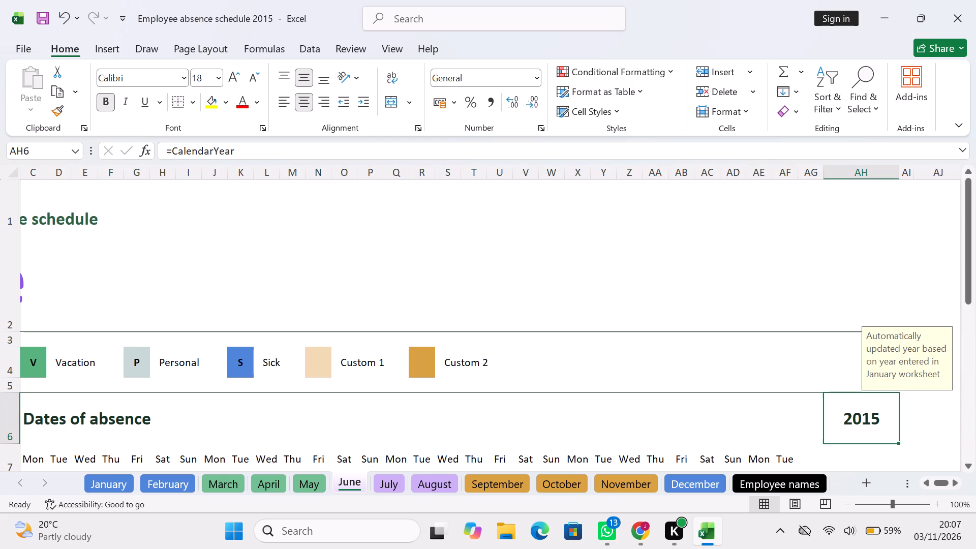
# In the first employee's June row, enter p for days 2 and 4 and v for days 6 and 7.
pyautogui.press('Left')
pyautogui.press('Left')
pyautogui.press('Left')
pyautogui.press('Left')
pyautogui.press('Left')
pyautogui.press('Left')
pyautogui.press('Left')
pyautogui.press('Left')
pyautogui.press('Left')
pyautogui.press('Left')
pyautogui.press('Left')
pyautogui.press('Left')
pyautogui.press('Left')
pyautogui.press('Down')
pyautogui.press('Down')
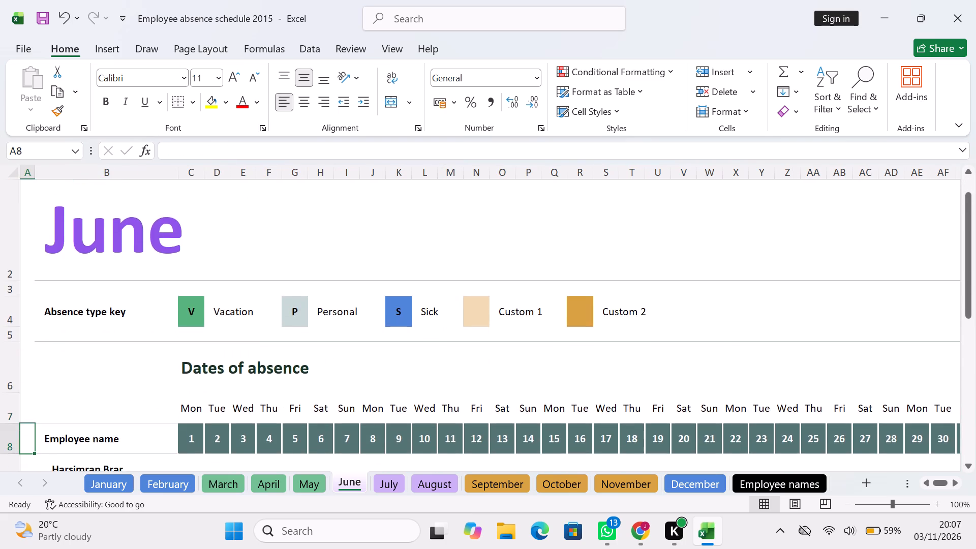
pyautogui.press('Down')
pyautogui.press('Right')
pyautogui.press('Right')
pyautogui.press('Right')
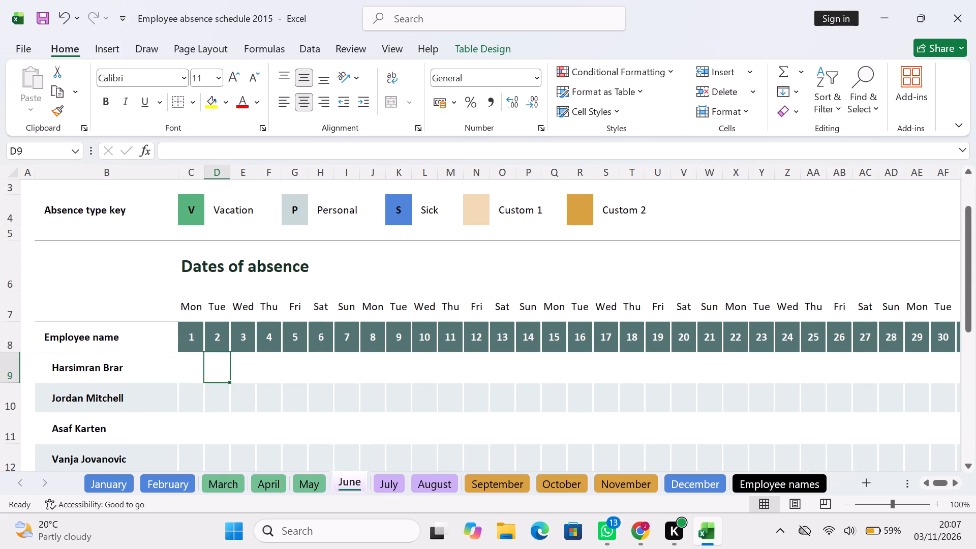
pyautogui.press('p')
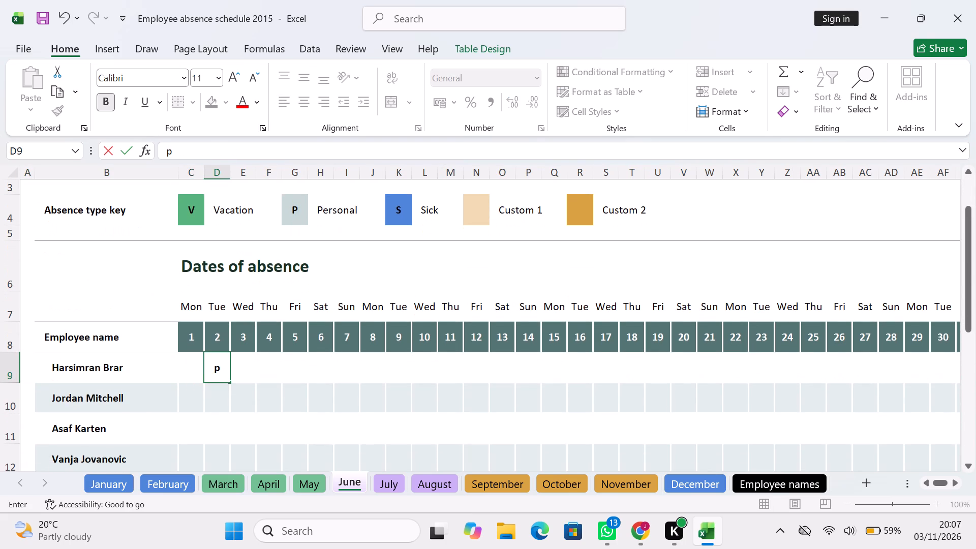
pyautogui.press('Left')
pyautogui.press('Right')
pyautogui.press('Right')
pyautogui.press('Right')
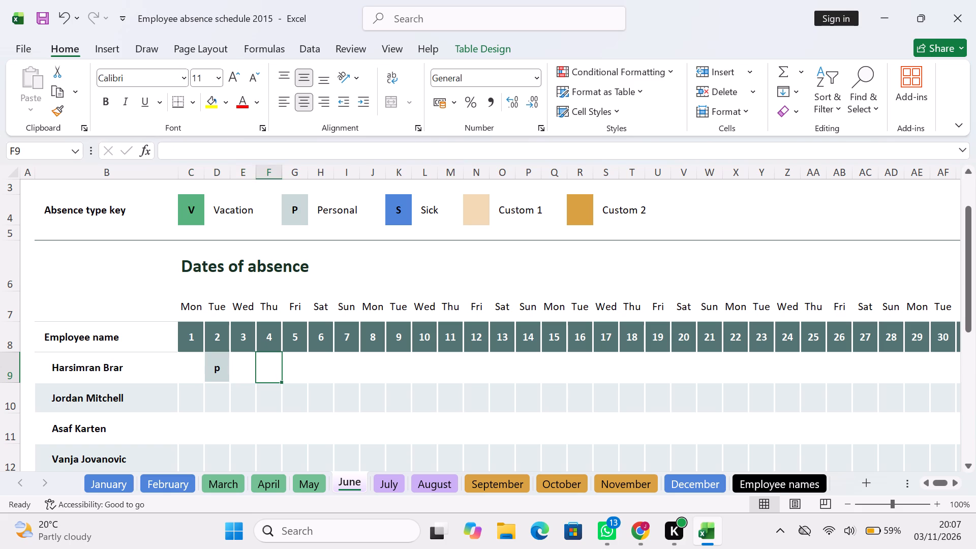
pyautogui.press('p')
pyautogui.press('Right')
pyautogui.press('Right')
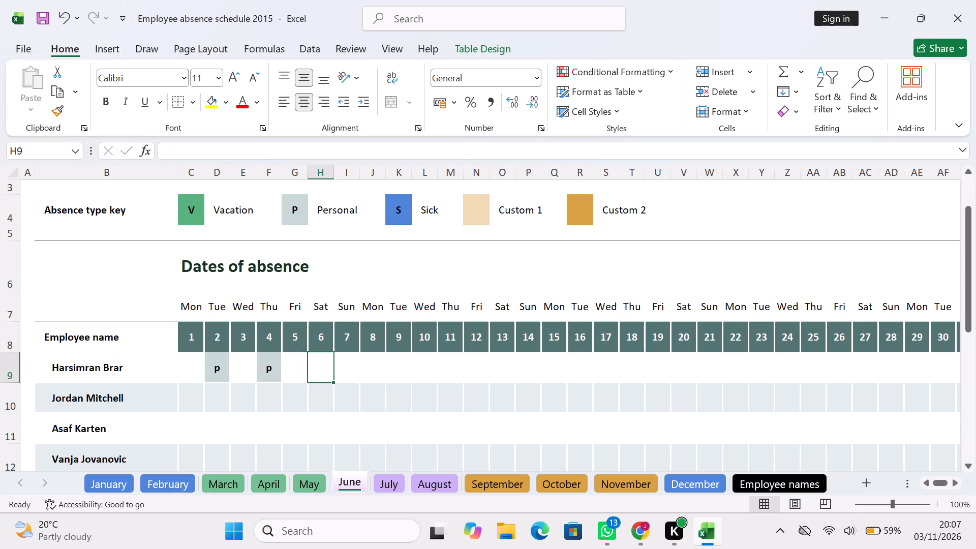
pyautogui.press('v')
pyautogui.press('Right')
pyautogui.press('v')
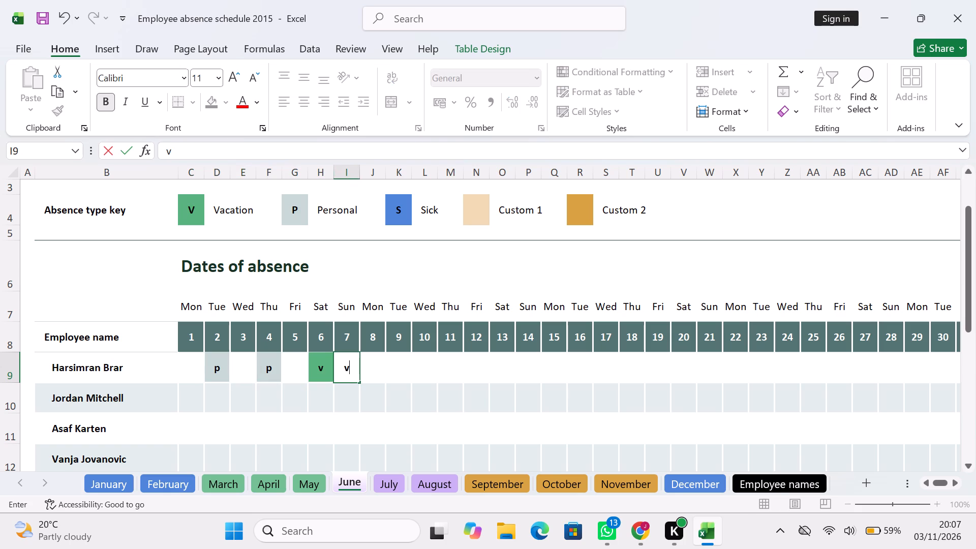
pyautogui.press('Right')
# Enter p for June 9 and 11 and v for June 13 and 14 in the first employee's row.
pyautogui.press('Right')
pyautogui.press('p')
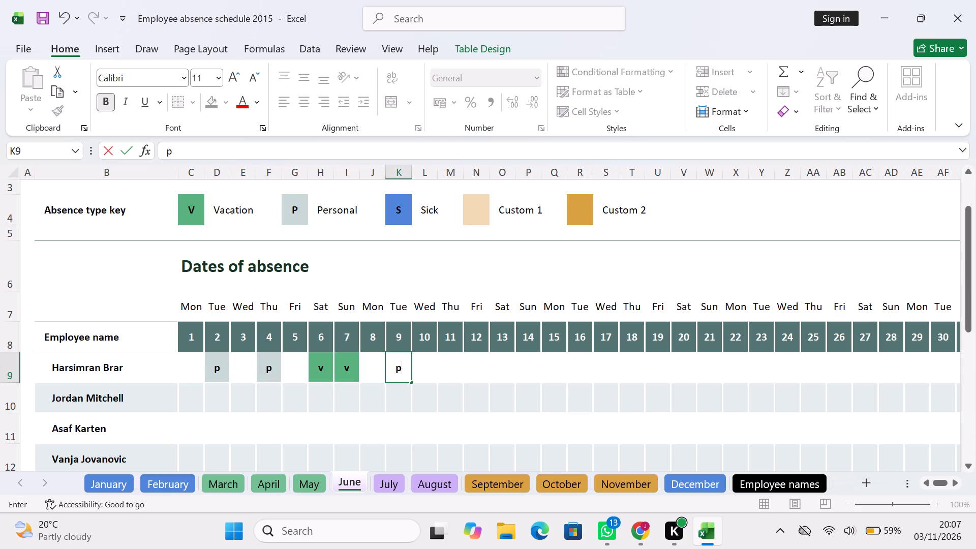
pyautogui.press('Right')
pyautogui.press('Right')
pyautogui.press('p')
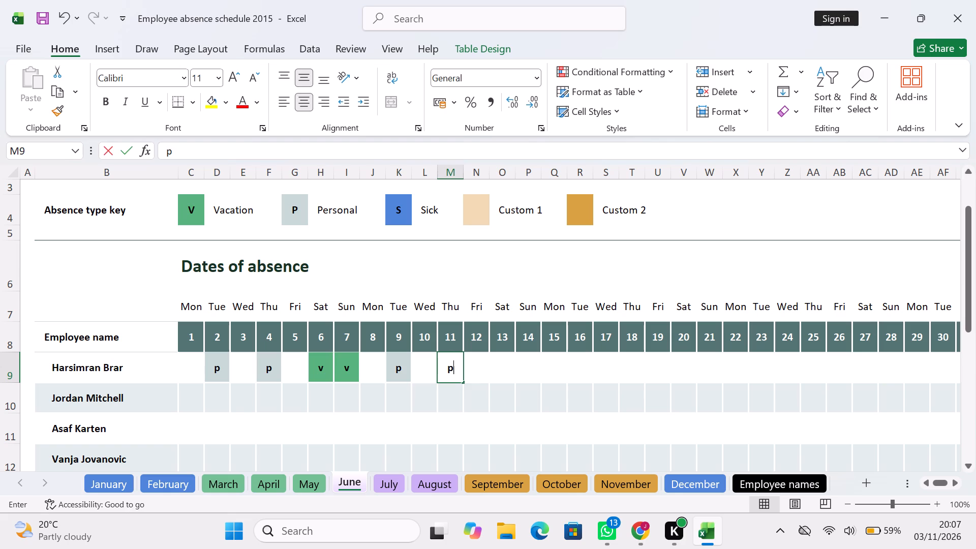
pyautogui.press('Right')
pyautogui.press('Right')
pyautogui.press('v')
pyautogui.press('Right')
pyautogui.press('v')
pyautogui.press('Right')
# Enter p for June 16 and 18 and v for June 20 and 21 in the first employee's row.
pyautogui.press('Right')
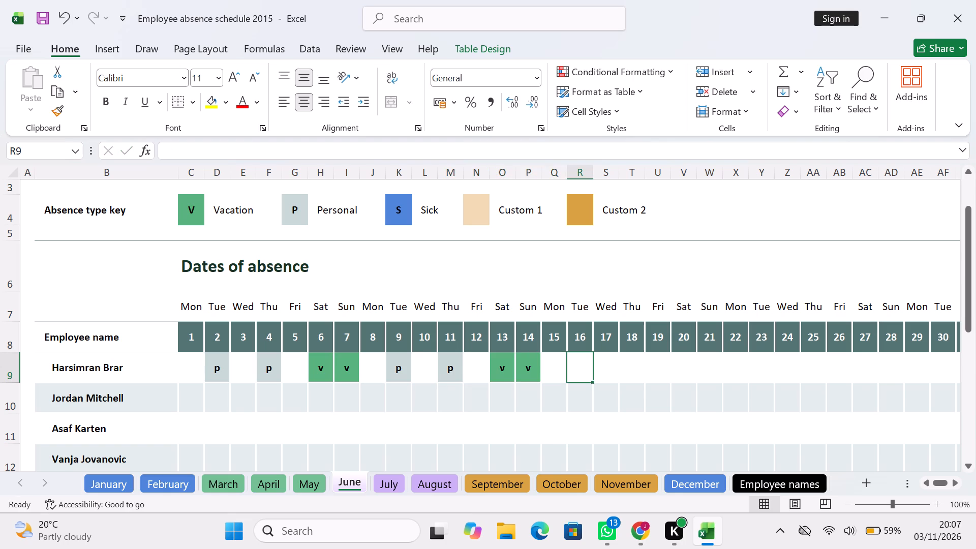
pyautogui.press('p')
pyautogui.press('Right')
pyautogui.press('Right')
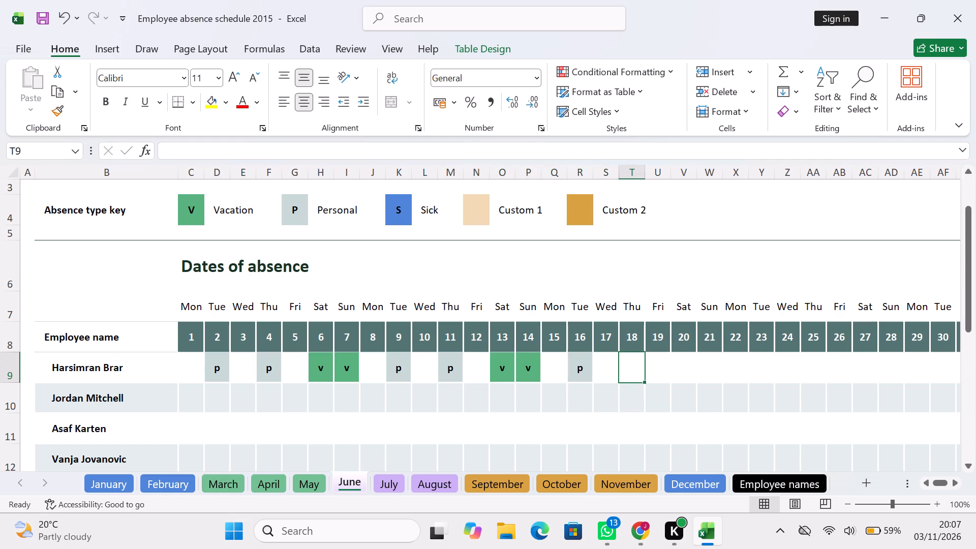
pyautogui.press('p')
pyautogui.press('Right')
pyautogui.press('Right')
pyautogui.press('v')
pyautogui.press('Right')
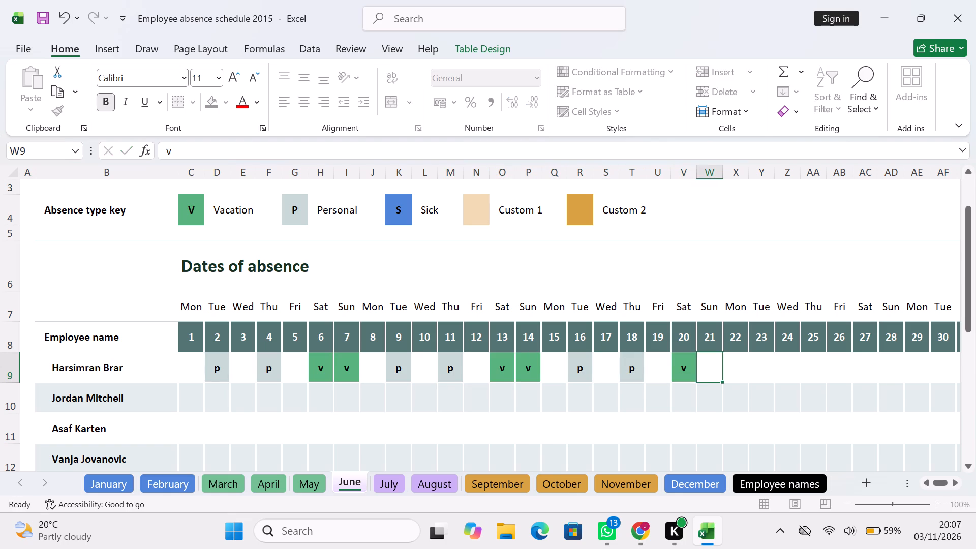
pyautogui.press('v')
pyautogui.press('Right')
# Enter p for June 23 and 25 and v for June 27 and 28 in the first employee's row.
pyautogui.press('Right')
pyautogui.press('p')
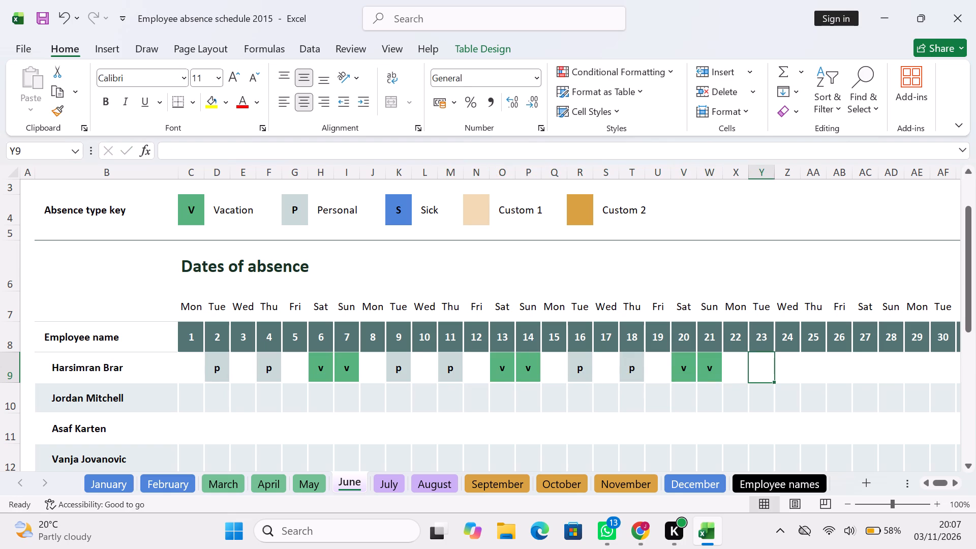
pyautogui.press('Right')
pyautogui.press('Right')
pyautogui.press('p')
pyautogui.press('Right')
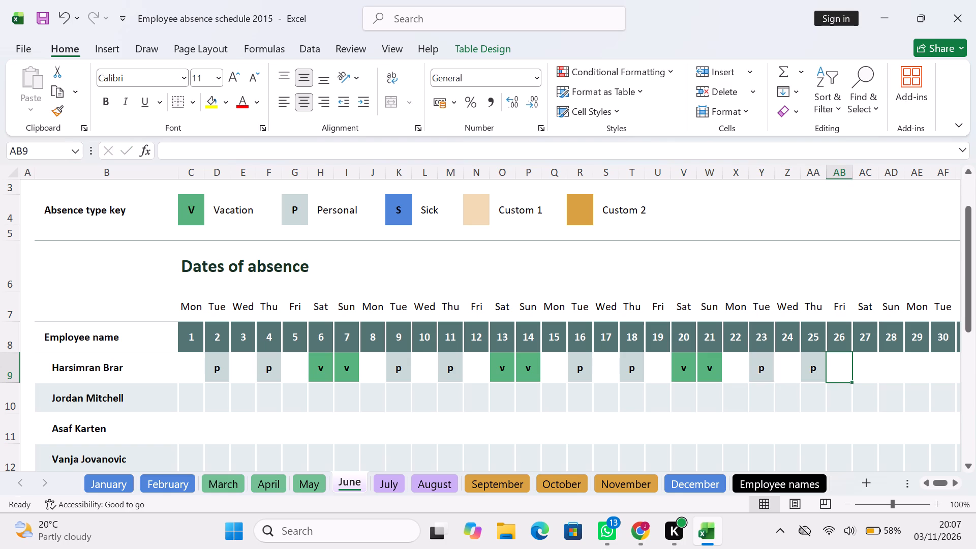
pyautogui.press('Right')
pyautogui.press('Left')
pyautogui.press('Right')
pyautogui.press('v')
pyautogui.press('Right')
pyautogui.press('v')
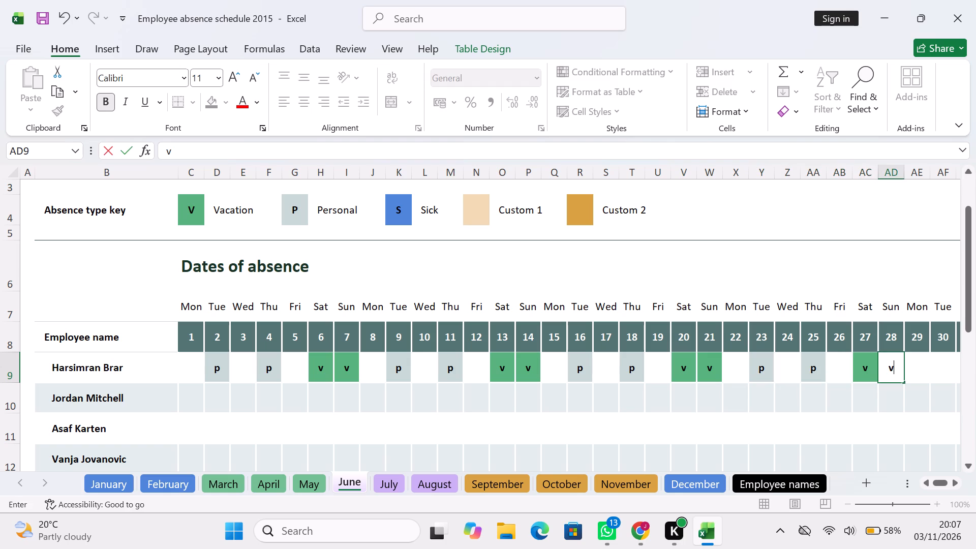
pyautogui.press('Right')
# Mark June 30 as a sick day with s in the first employee's row.
pyautogui.press('Right')
pyautogui.press('Right')
pyautogui.press('Left')
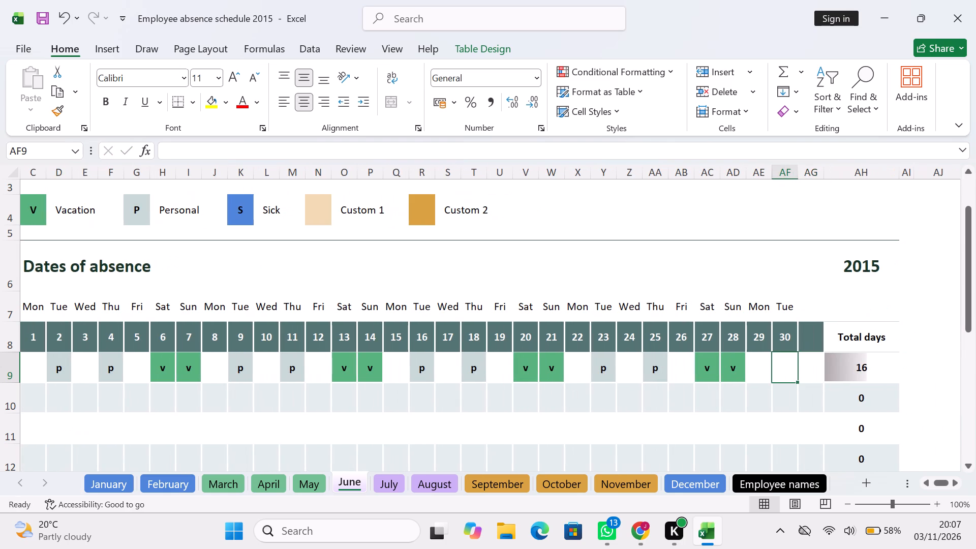
pyautogui.press('Left')
pyautogui.press('Left')
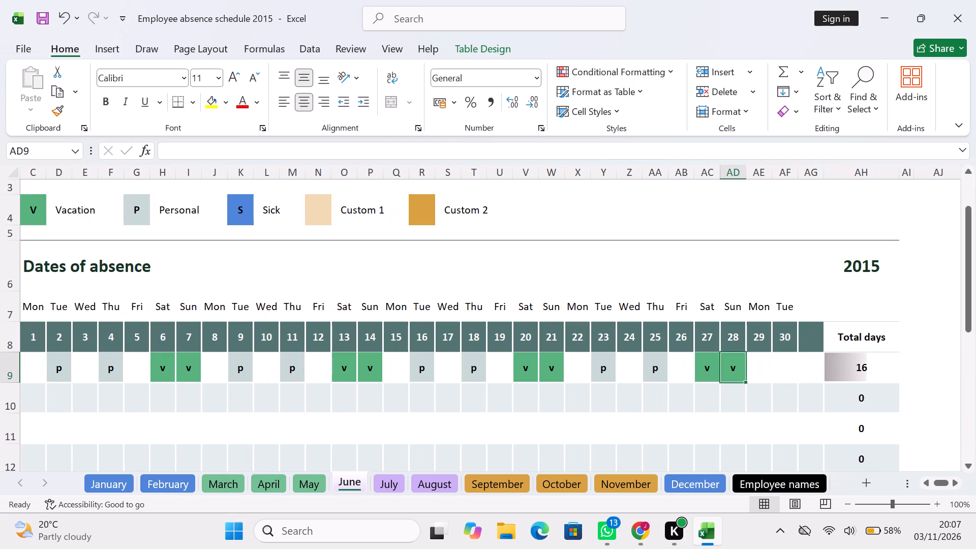
pyautogui.press('Left')
pyautogui.press('Left')
pyautogui.press('Left')
pyautogui.press('Left')
pyautogui.press('Left')
pyautogui.press('Right')
pyautogui.press('Right')
pyautogui.press('Right')
pyautogui.press('Right')
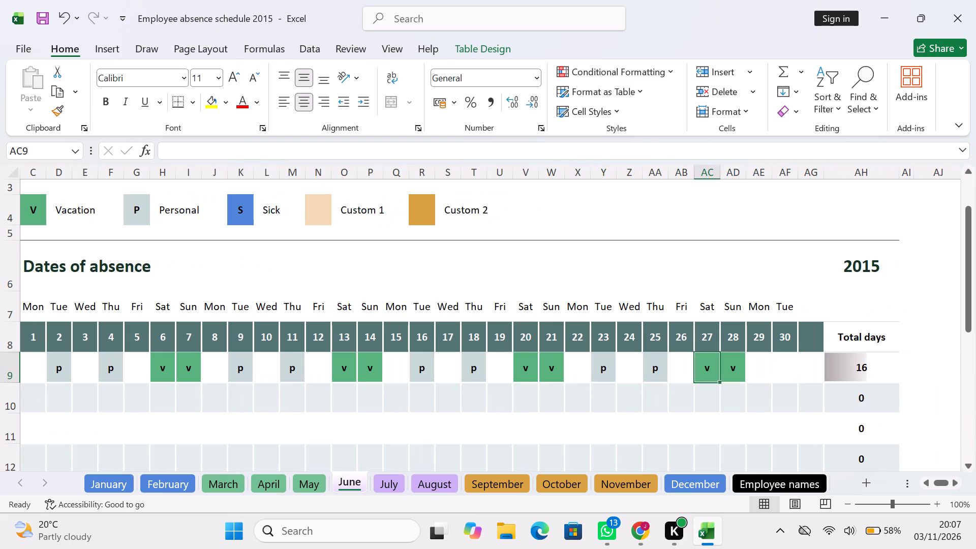
pyautogui.press('Right')
pyautogui.press('Right')
pyautogui.press('Right')
pyautogui.press('s')
pyautogui.press('Down')
pyautogui.press('Up')
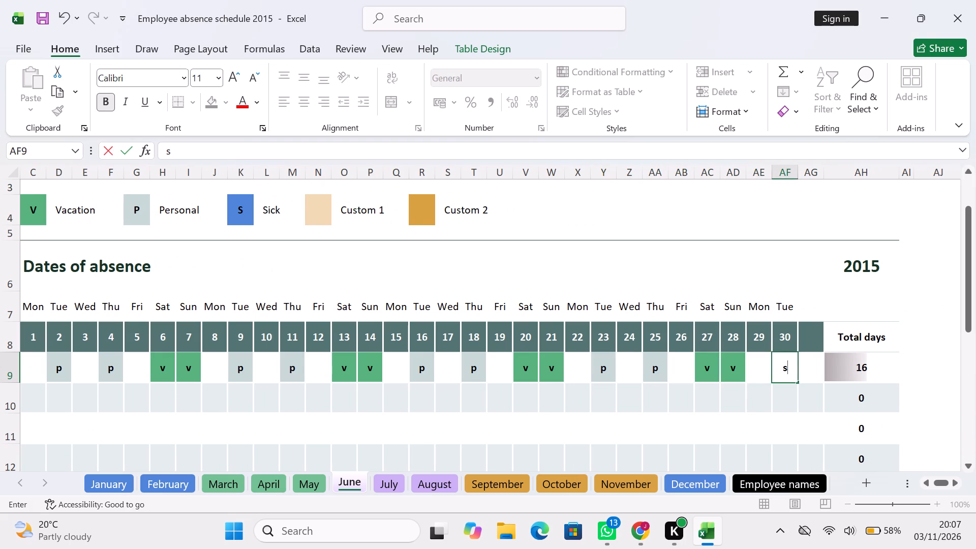
# Enter p for June 1 and 3 and v for June 6 and 7 in the second employee's row.
pyautogui.press('Down')
pyautogui.press('Left')
pyautogui.press('Left')
pyautogui.press('Left')
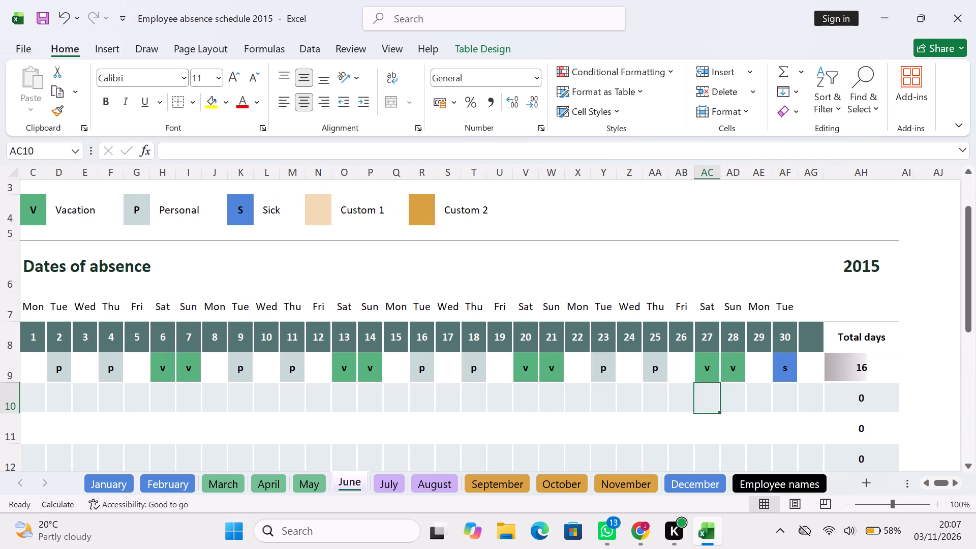
pyautogui.press('Left')
pyautogui.press('Left')
pyautogui.press('Left')
pyautogui.press('Left')
pyautogui.press('Left')
pyautogui.press('Left')
pyautogui.press('Left')
pyautogui.press('Left')
pyautogui.press('Left')
pyautogui.press('Left')
pyautogui.press('Left')
pyautogui.press('Left')
pyautogui.press('Left')
pyautogui.press('Left')
pyautogui.press('Left')
pyautogui.press('Left')
pyautogui.press('Left')
pyautogui.press('Left')
pyautogui.press('Left')
pyautogui.press('Left')
pyautogui.press('Right')
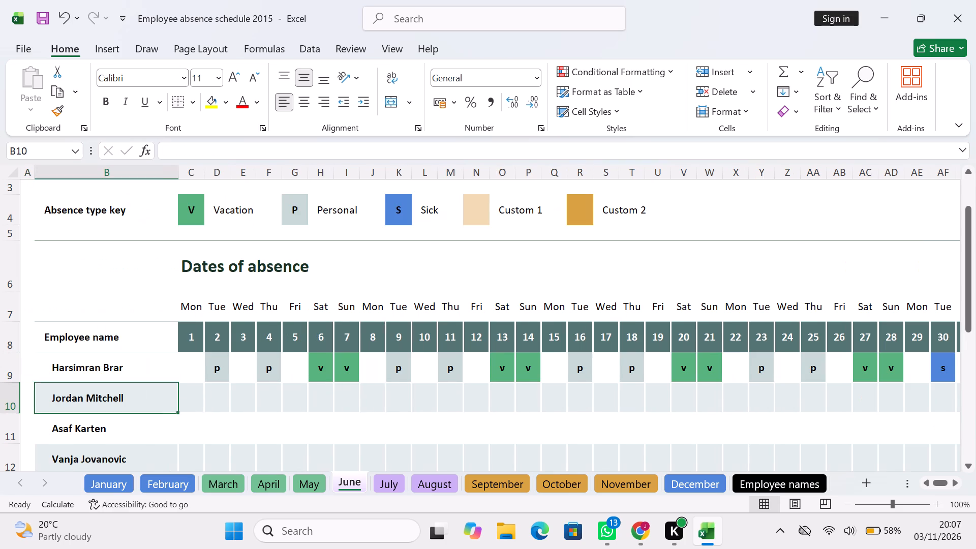
pyautogui.press('Right')
pyautogui.press('p')
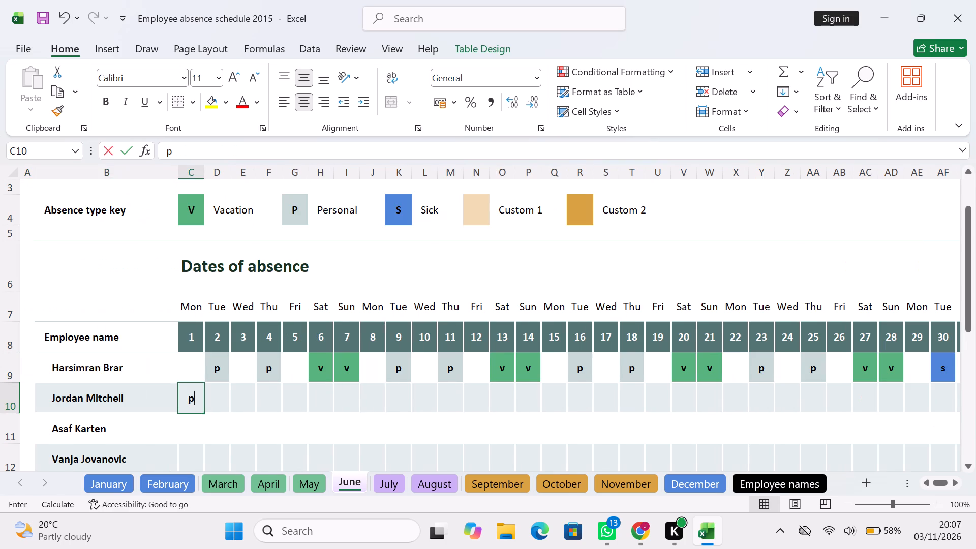
pyautogui.press('Right')
pyautogui.press('Right')
pyautogui.press('p')
pyautogui.press('Right')
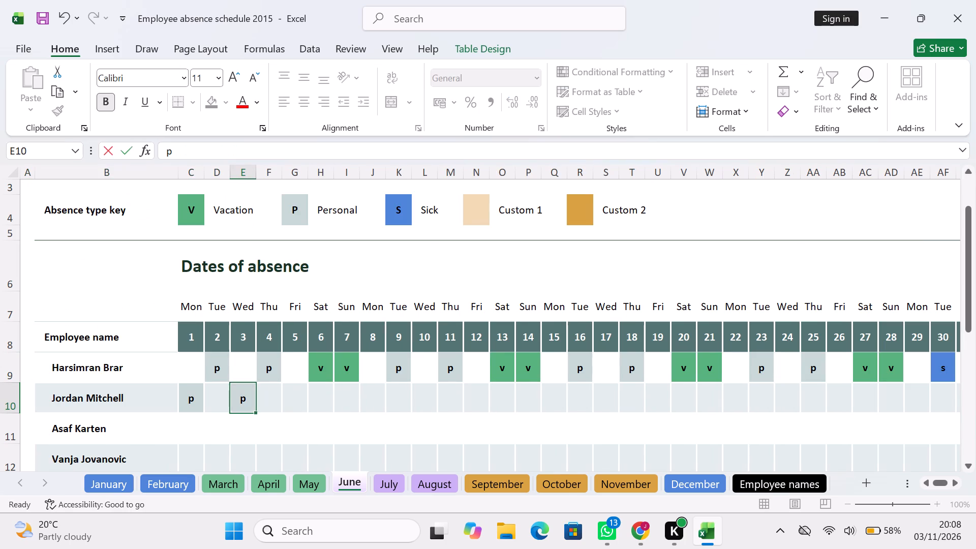
pyautogui.press('Right')
pyautogui.press('Right')
pyautogui.press('v')
pyautogui.press('Right')
pyautogui.press('v')
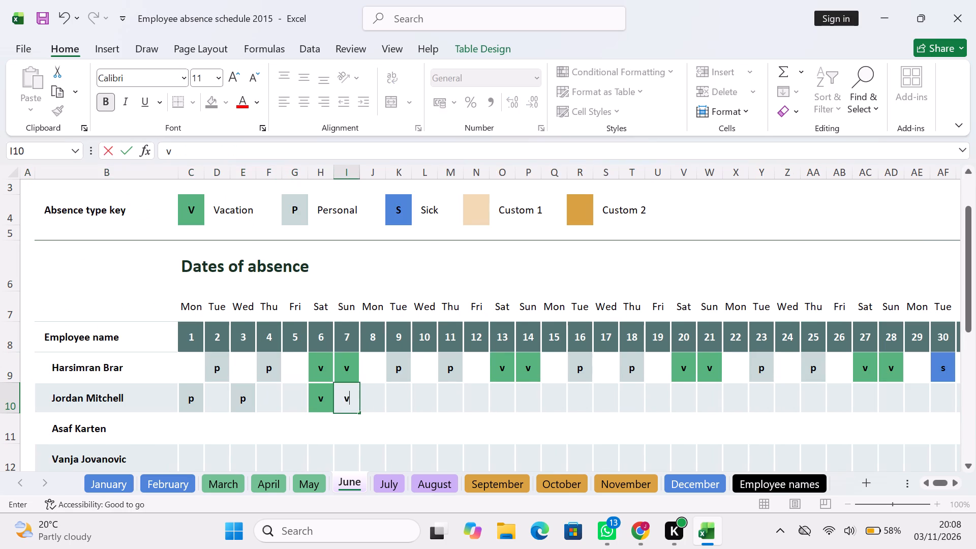
pyautogui.press('Right')
# Enter p for June 8 and 12 and v for June 13 and 14 in the second employee's row.
pyautogui.press('Right')
pyautogui.press('Right')
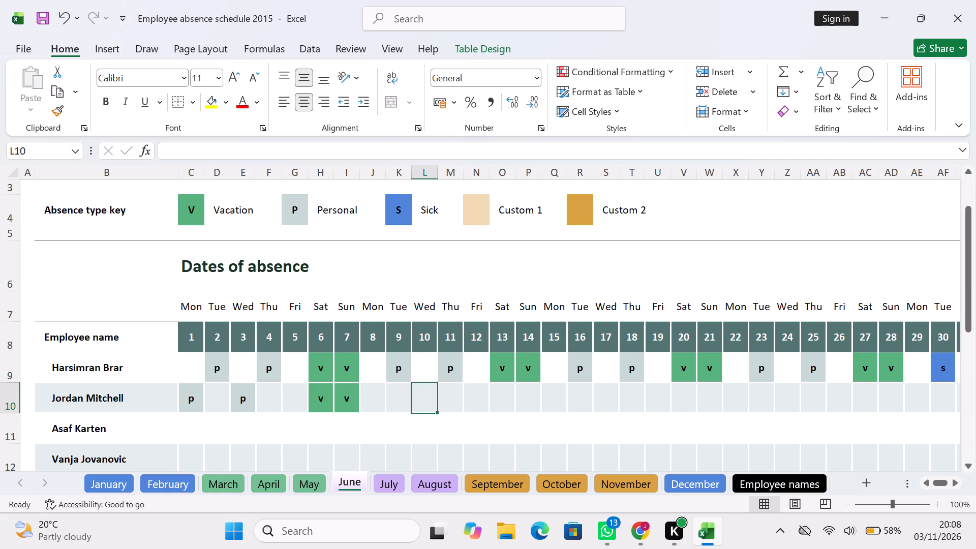
pyautogui.press('Left')
pyautogui.press('Left')
pyautogui.press('p')
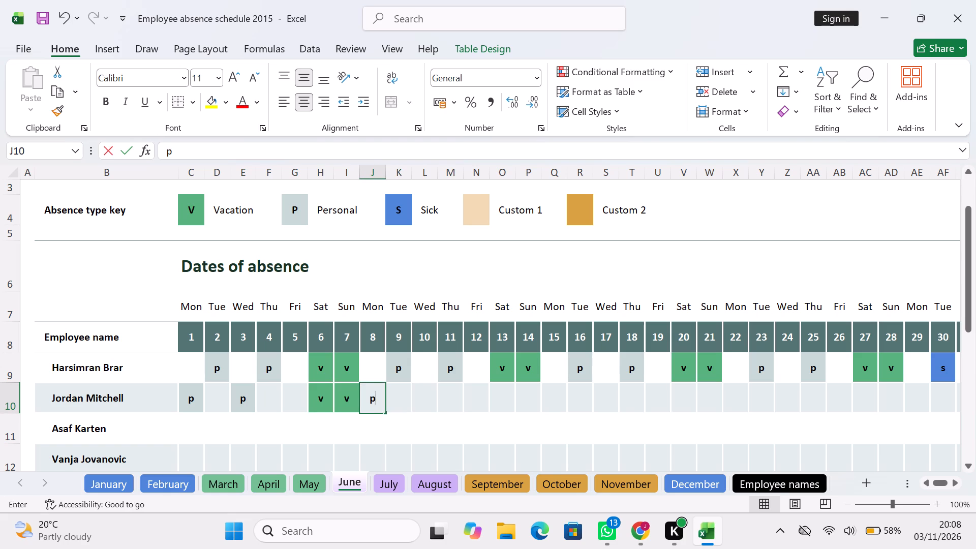
pyautogui.press('Right')
pyautogui.press('Right')
pyautogui.press('Right')
pyautogui.press('Right')
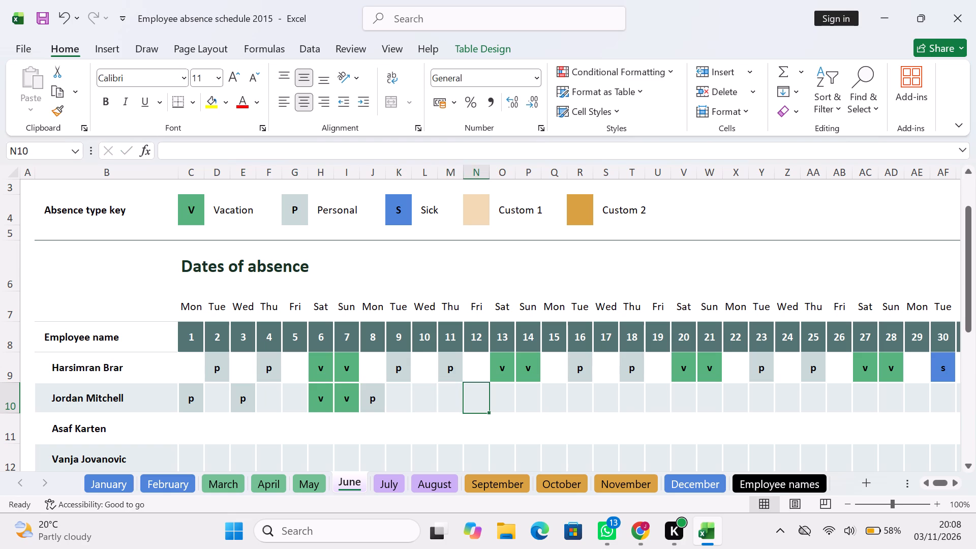
pyautogui.press('p')
pyautogui.press('Right')
pyautogui.press('v')
pyautogui.press('Right')
pyautogui.press('v')
pyautogui.press('Right')
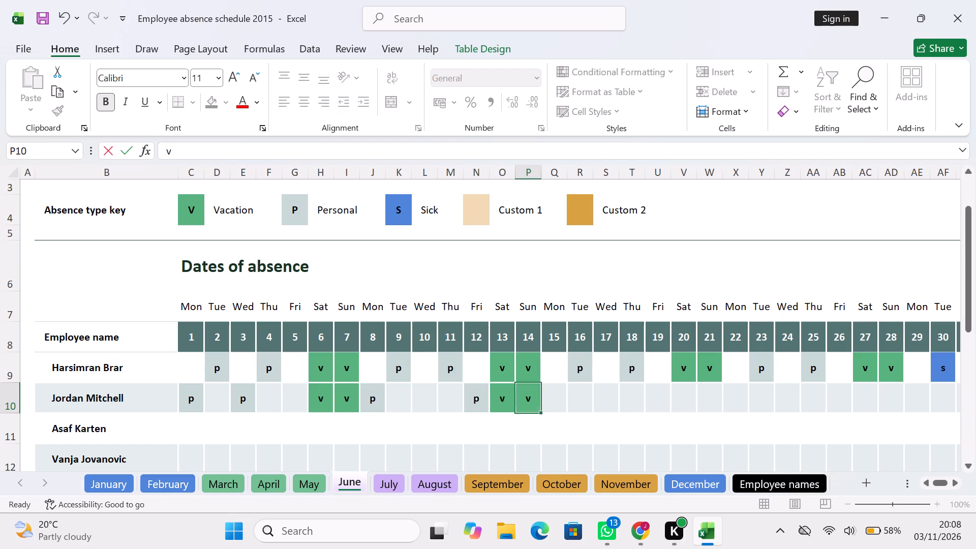
# Enter p for June 15 and 17 and v for June 20 and 21 in the second employee's row.
pyautogui.press('Right')
pyautogui.press('Left')
pyautogui.press('p')
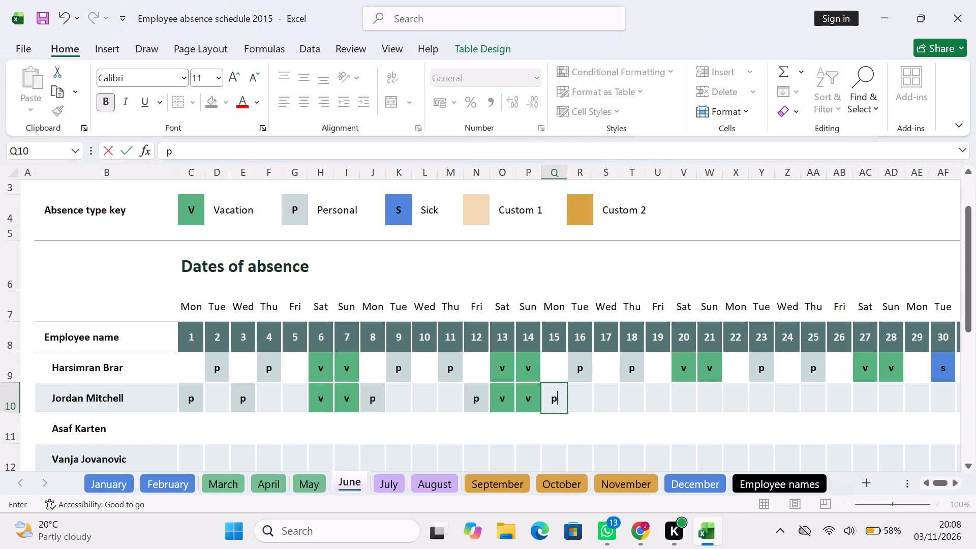
pyautogui.press('Right')
pyautogui.press('Right')
pyautogui.press('p')
pyautogui.press('Right')
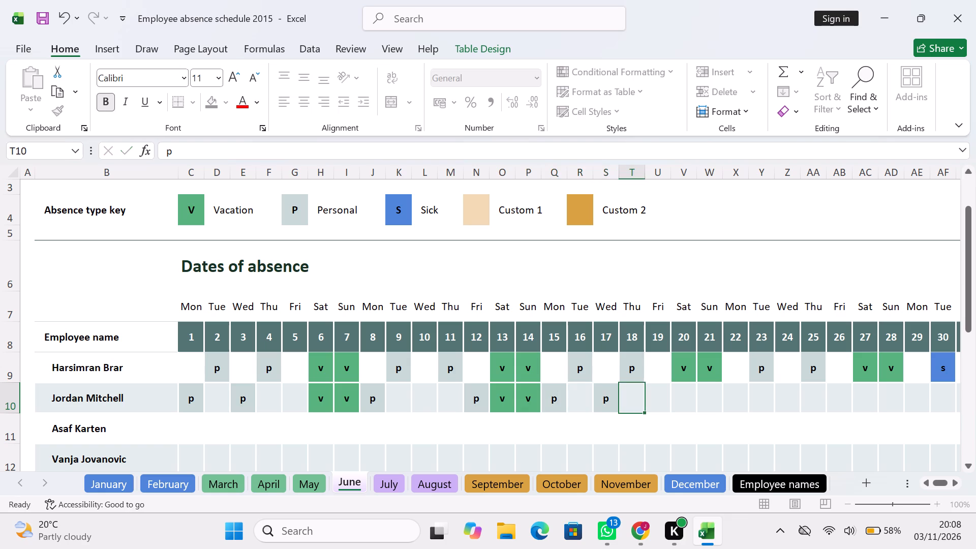
pyautogui.press('Right')
pyautogui.press('Right')
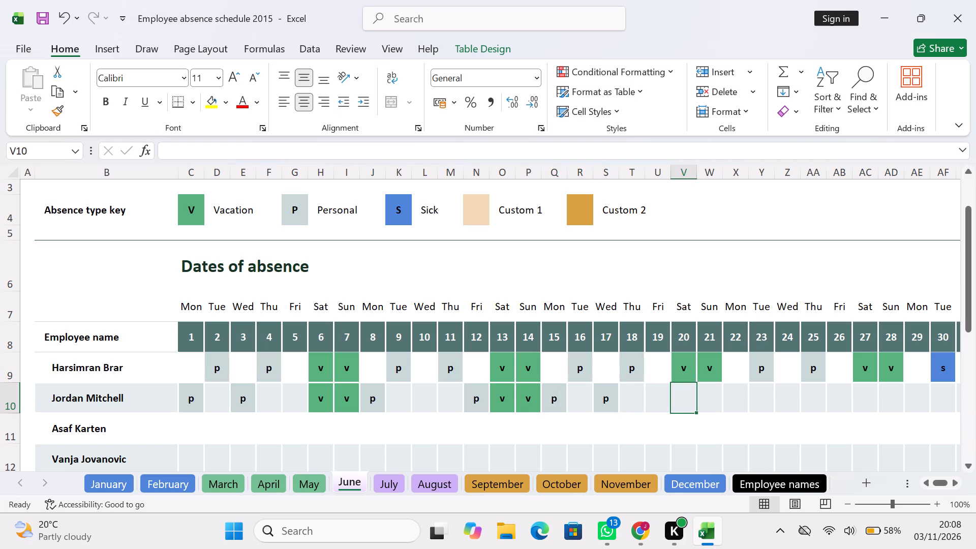
pyautogui.press('v')
pyautogui.press('Right')
pyautogui.press('v')
pyautogui.press('Right')
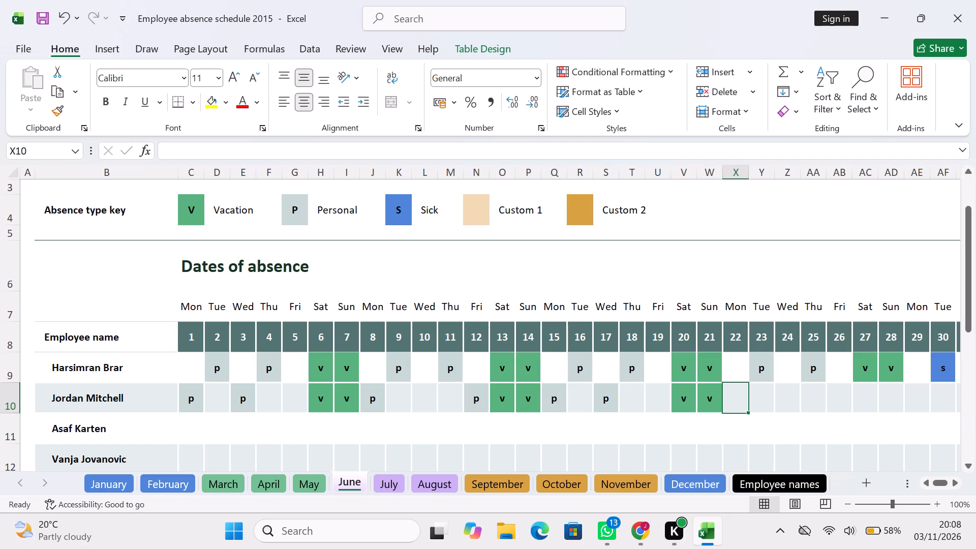
# Enter p for June 22 and 24 and v for June 27 and 28 in the second employee's row.
pyautogui.press('p')
pyautogui.press('Right')
pyautogui.press('Right')
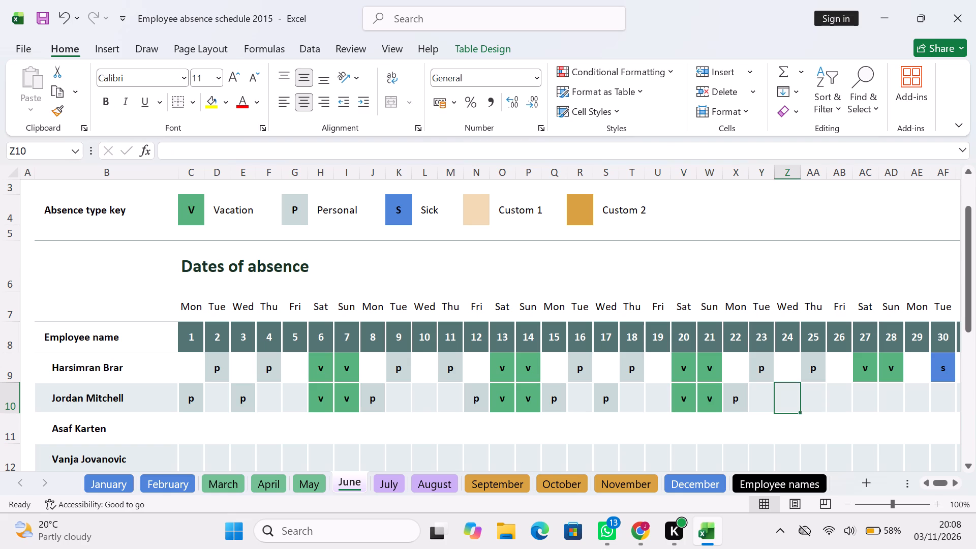
pyautogui.press('p')
pyautogui.press('Right')
pyautogui.press('Right')
pyautogui.press('Right')
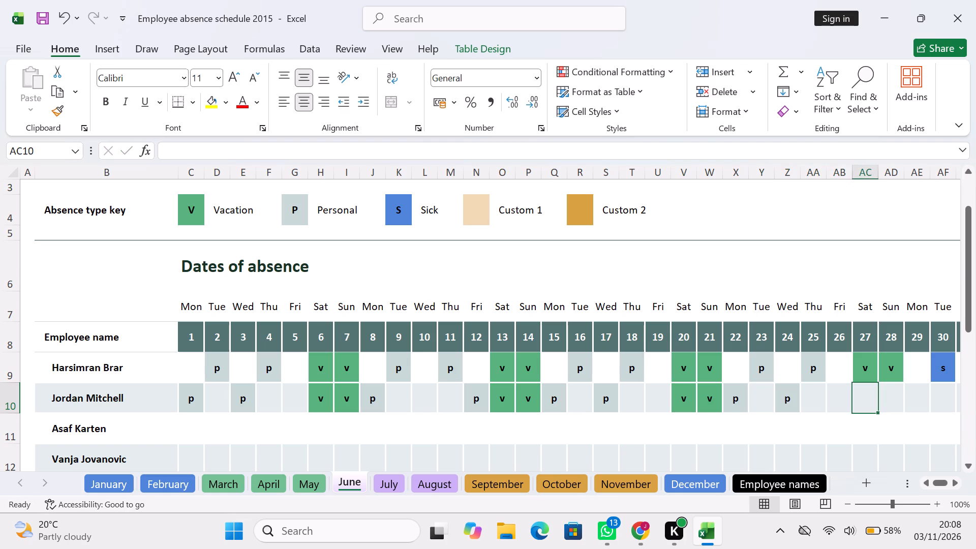
pyautogui.press('v')
pyautogui.press('Right')
pyautogui.press('v')
pyautogui.press('Right')
# Enter p for June 2 and 4 and v for June 6 and 7 in the third employee's row.
pyautogui.press('Right')
pyautogui.press('Right')
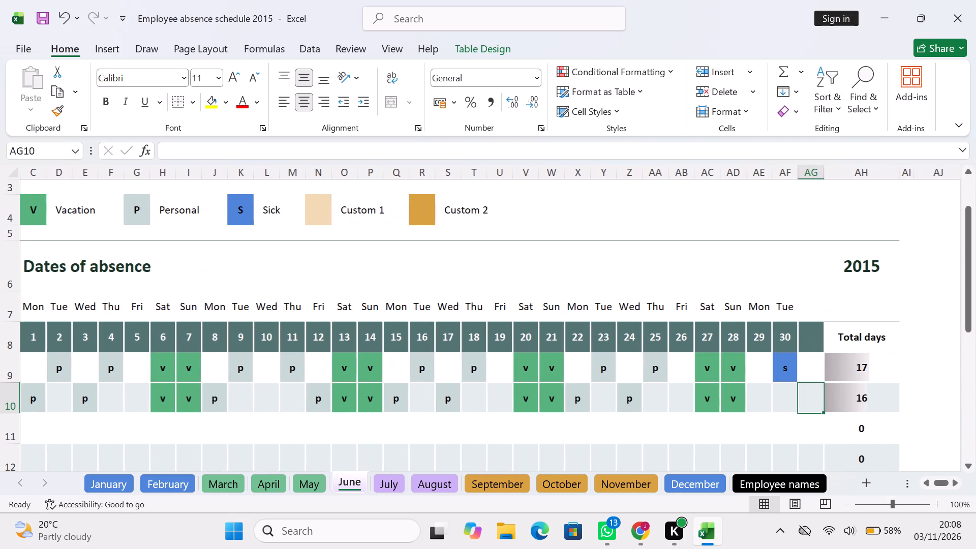
pyautogui.press('Left')
pyautogui.press('Left')
pyautogui.press('Left')
pyautogui.press('Left')
pyautogui.press('Left')
pyautogui.press('Left')
pyautogui.press('Left')
pyautogui.press('Left')
pyautogui.press('Left')
pyautogui.press('Left')
pyautogui.press('Left')
pyautogui.press('Left')
pyautogui.press('Left')
pyautogui.press('Left')
pyautogui.press('Left')
pyautogui.press('Left')
pyautogui.press('Left')
pyautogui.press('Left')
pyautogui.press('Left')
pyautogui.press('Left')
pyautogui.press('Left')
pyautogui.press('Left')
pyautogui.press('Left')
pyautogui.press('Left')
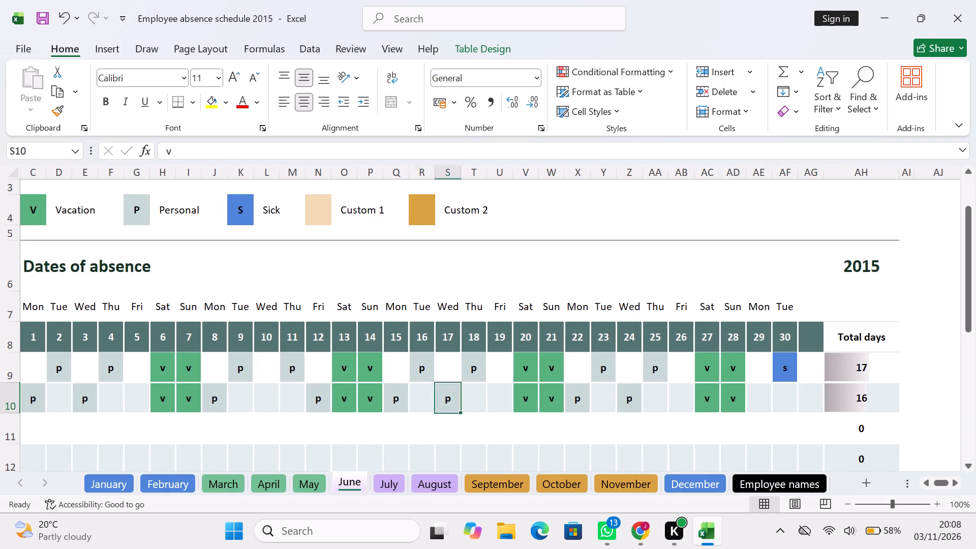
pyautogui.press('Right')
pyautogui.press('Right')
pyautogui.press('Down')
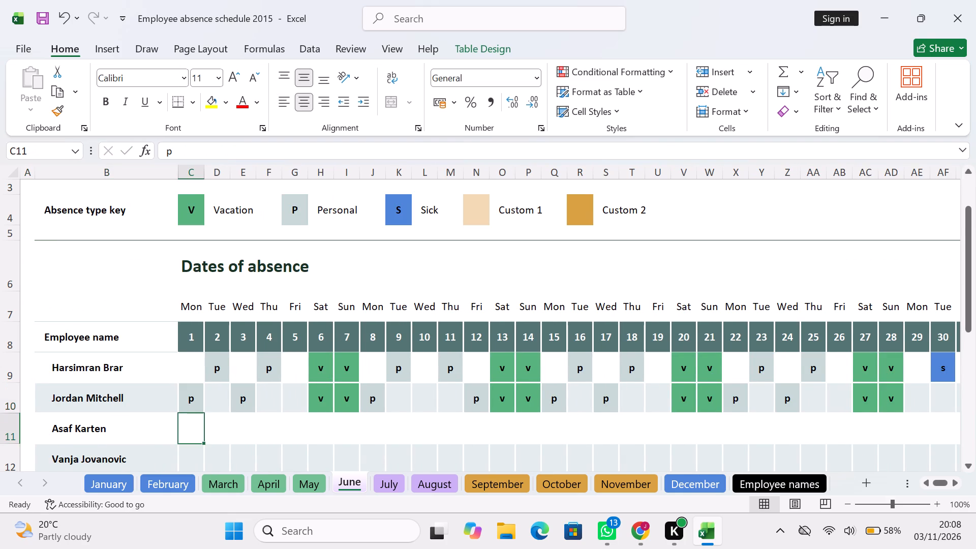
pyautogui.press('Down')
pyautogui.press('Up')
pyautogui.press('Right')
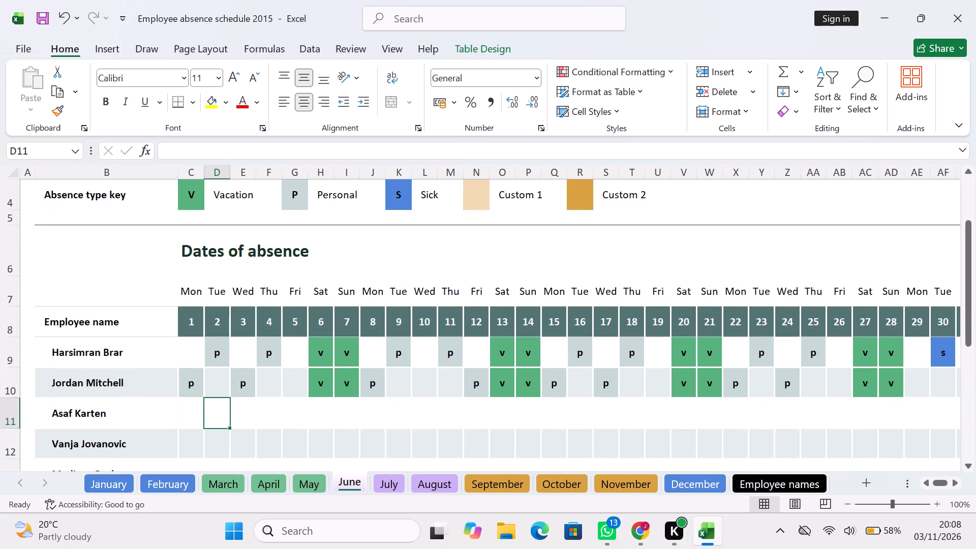
pyautogui.press('p')
pyautogui.press('Right')
pyautogui.press('Right')
pyautogui.press('p')
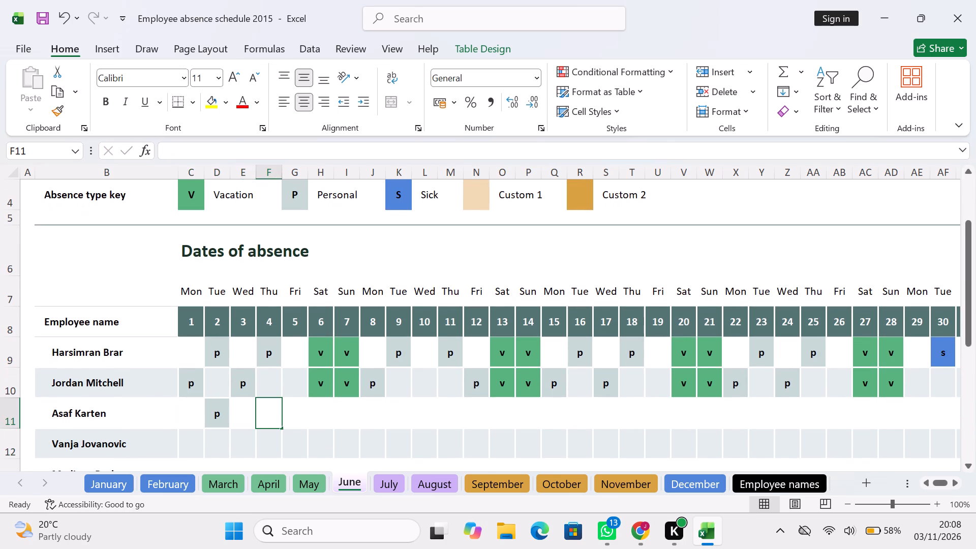
pyautogui.press('Right')
pyautogui.press('Right')
pyautogui.press('Left')
pyautogui.press('Right')
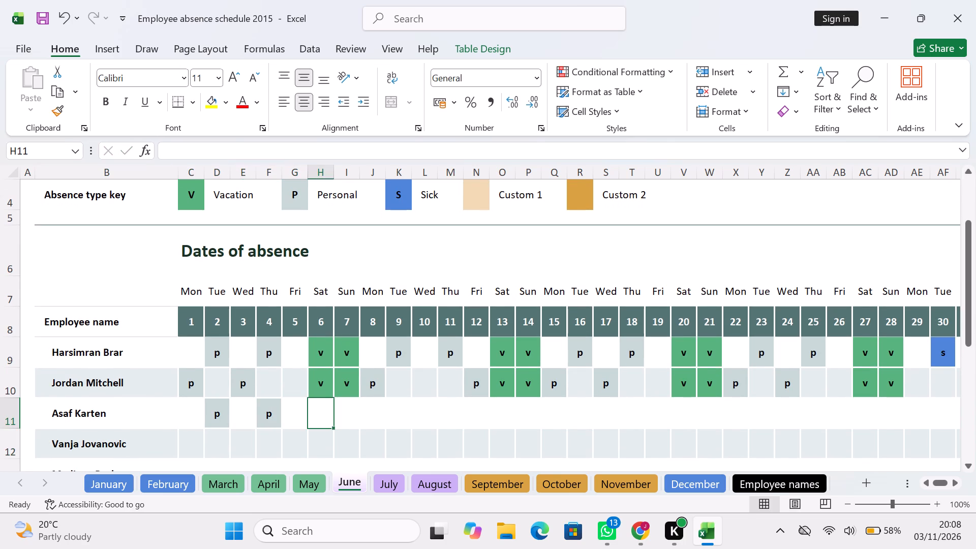
pyautogui.press('v')
pyautogui.press('Right')
pyautogui.press('v')
pyautogui.press('Right')
# Enter p for June 9, 10 and 12 and v for June 13 and 14 in the third employee's row.
pyautogui.press('Right')
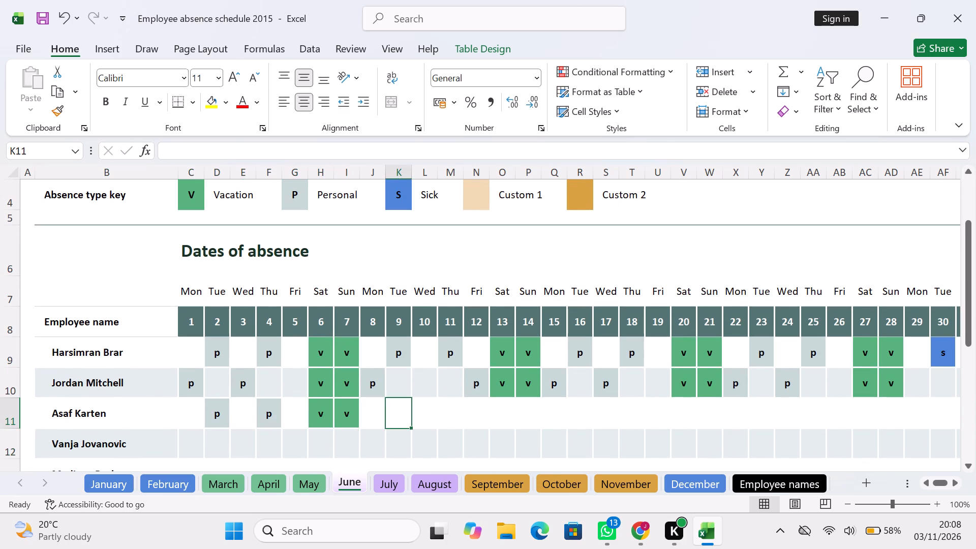
pyautogui.press('Right')
pyautogui.press('Left')
pyautogui.press('p')
pyautogui.press('Right')
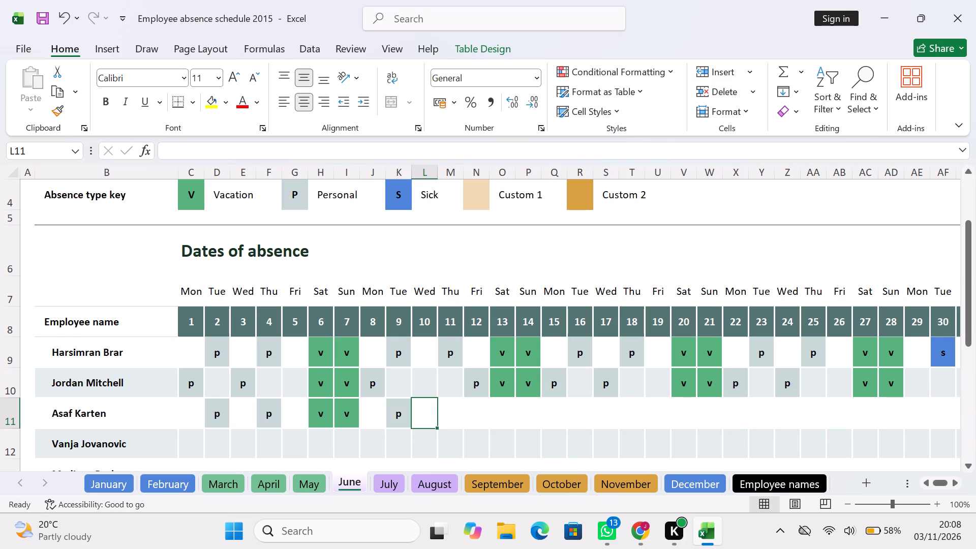
pyautogui.press('Right')
pyautogui.press('Left')
pyautogui.press('p')
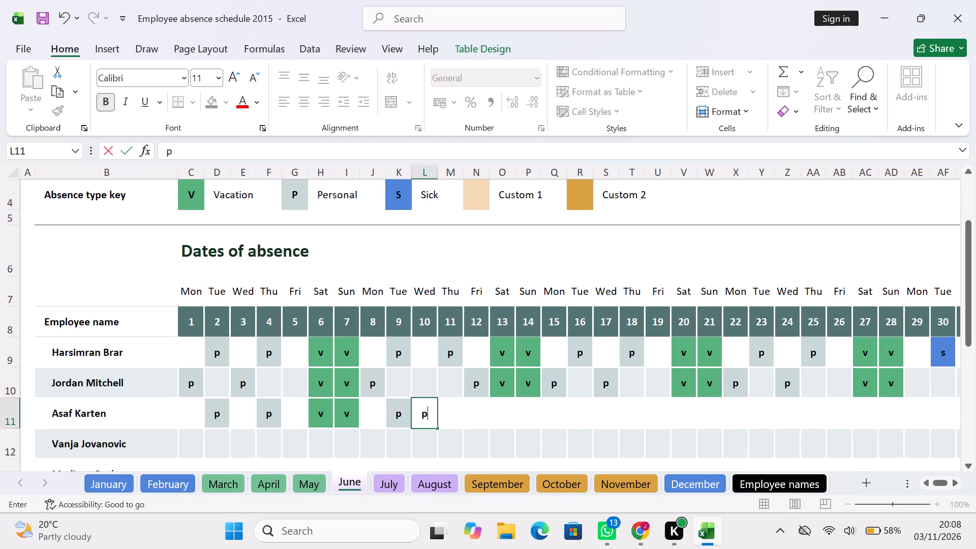
pyautogui.press('Right')
pyautogui.press('Right')
pyautogui.press('p')
pyautogui.press('Right')
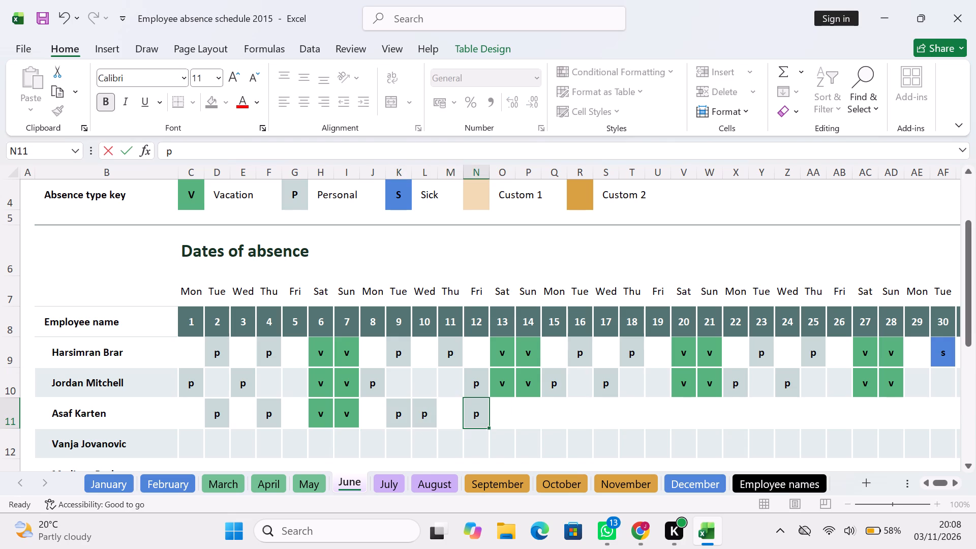
pyautogui.press('Right')
pyautogui.press('Left')
pyautogui.press('v')
pyautogui.press('Right')
pyautogui.press('v')
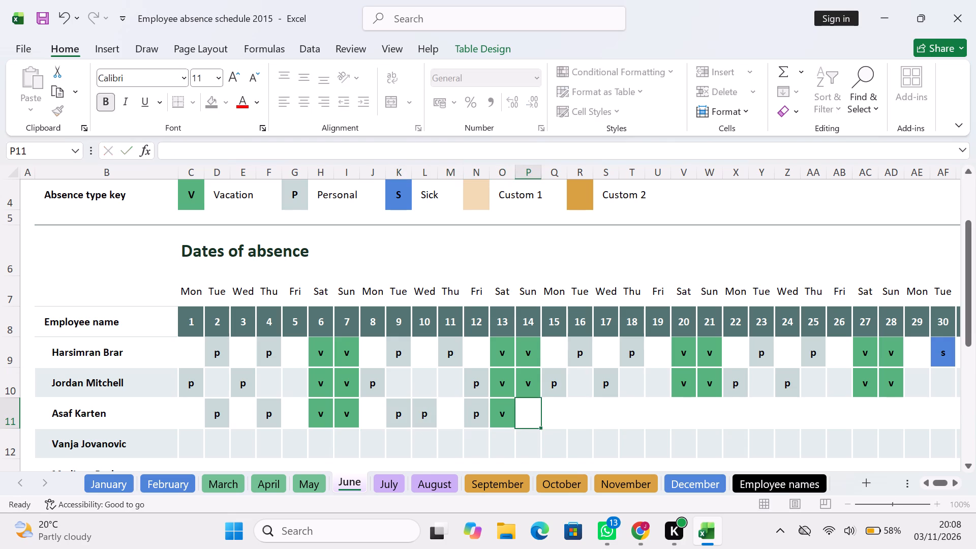
pyautogui.press('Right')
# Enter p for June 16, 18 and 19 in the third employee's row.
pyautogui.press('Right')
pyautogui.press('Left')
pyautogui.press('Right')
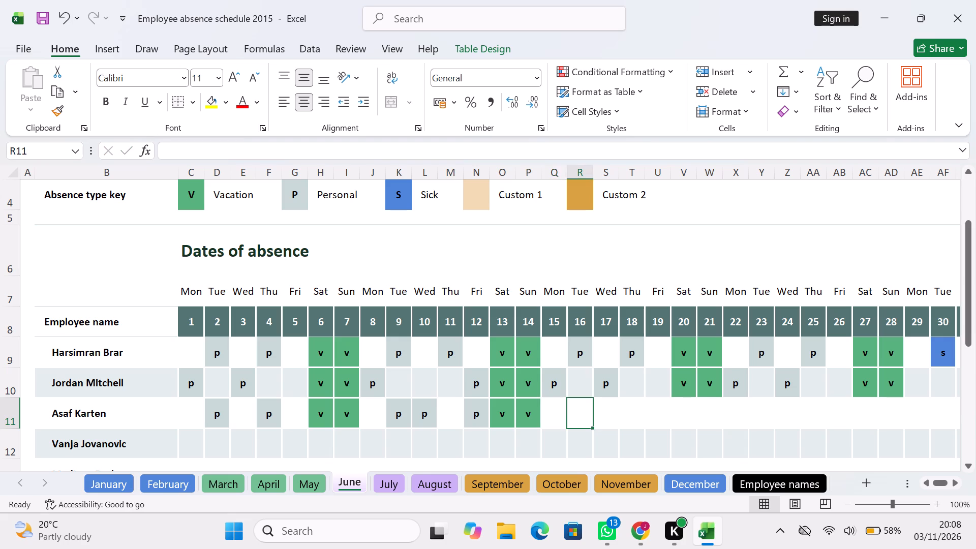
pyautogui.press('Left')
pyautogui.press('Right')
pyautogui.press('p')
pyautogui.press('Right')
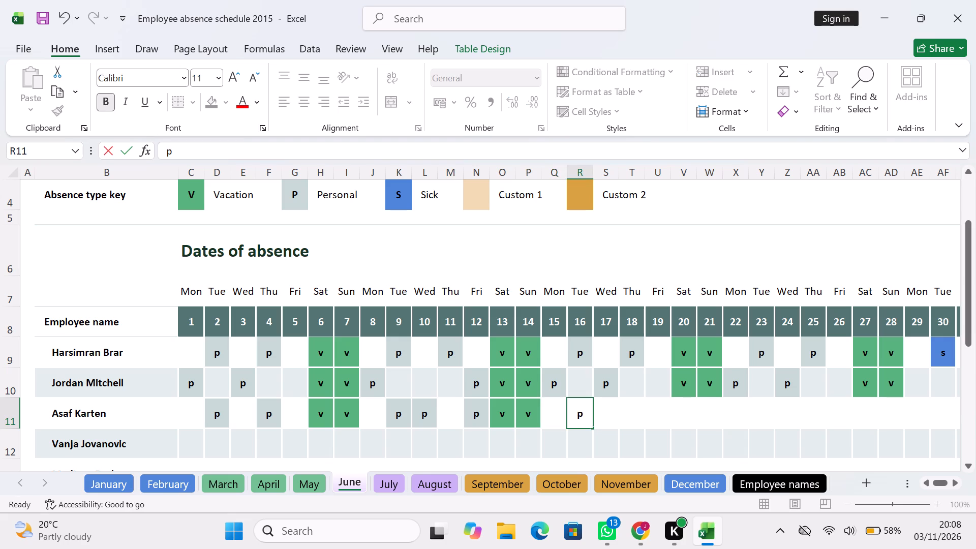
pyautogui.press('Right')
pyautogui.press('Right')
pyautogui.press('Left')
pyautogui.press('p')
pyautogui.press('Right')
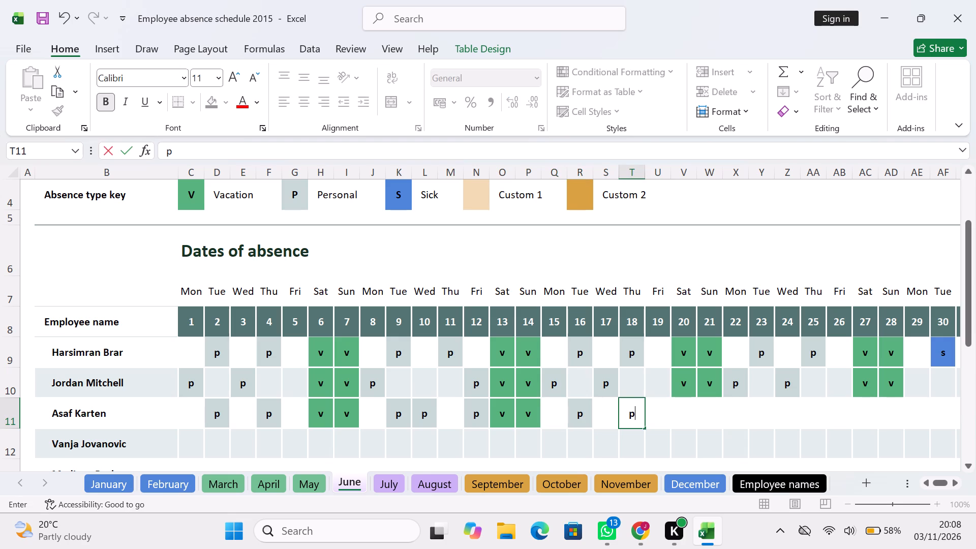
pyautogui.press('Right')
pyautogui.press('Left')
pyautogui.press('p')
pyautogui.press('Right')
# Enter v for June 20 and 21 in the third employee's row.
pyautogui.press('Right')
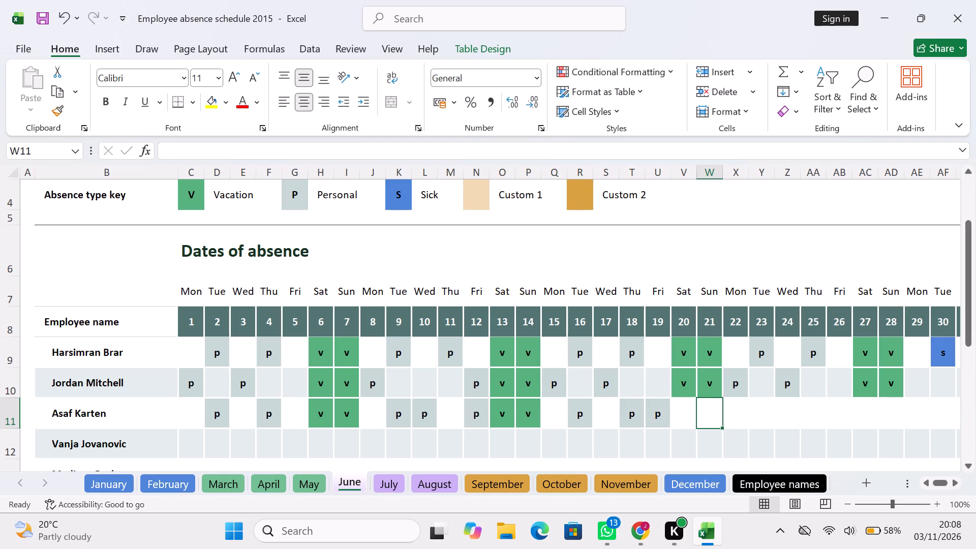
pyautogui.press('Right')
pyautogui.press('Left')
pyautogui.press('Right')
pyautogui.press('Left')
pyautogui.press('Left')
pyautogui.press('Left')
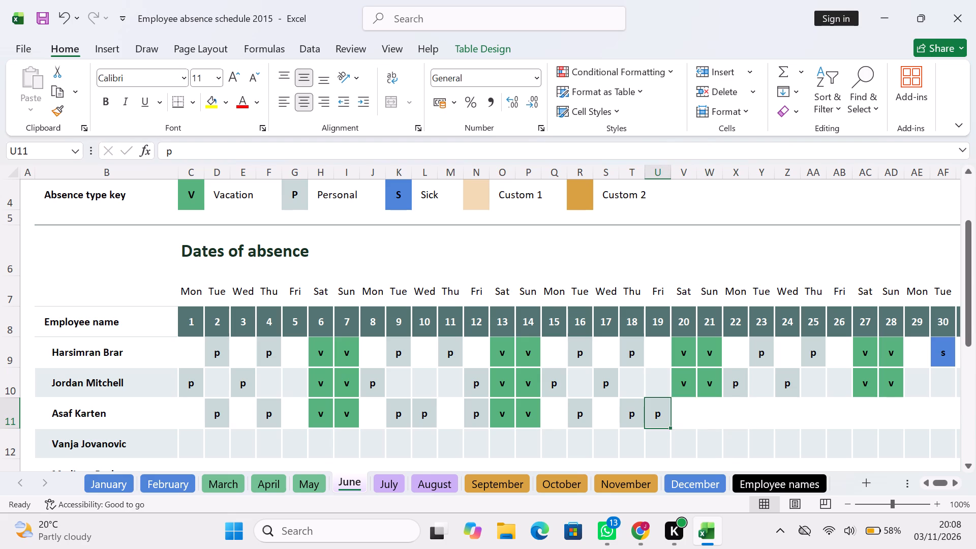
pyautogui.press('Right')
pyautogui.press('v')
pyautogui.press('Right')
pyautogui.press('v')
pyautogui.press('Right')
# Enter p for June 23 and 26 and v for June 27 and 28 in the third employee's row.
pyautogui.press('Right')
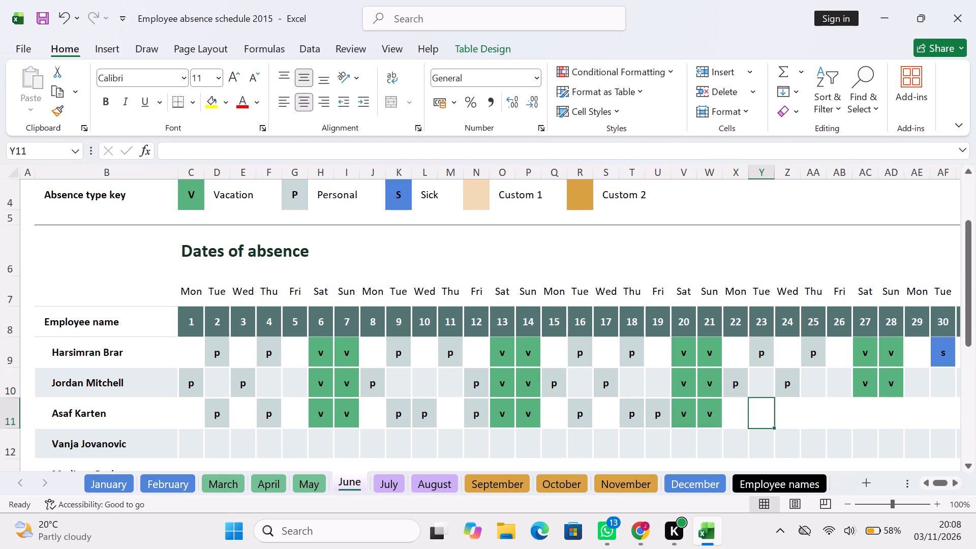
pyautogui.press('p')
pyautogui.press('Right')
pyautogui.press('Right')
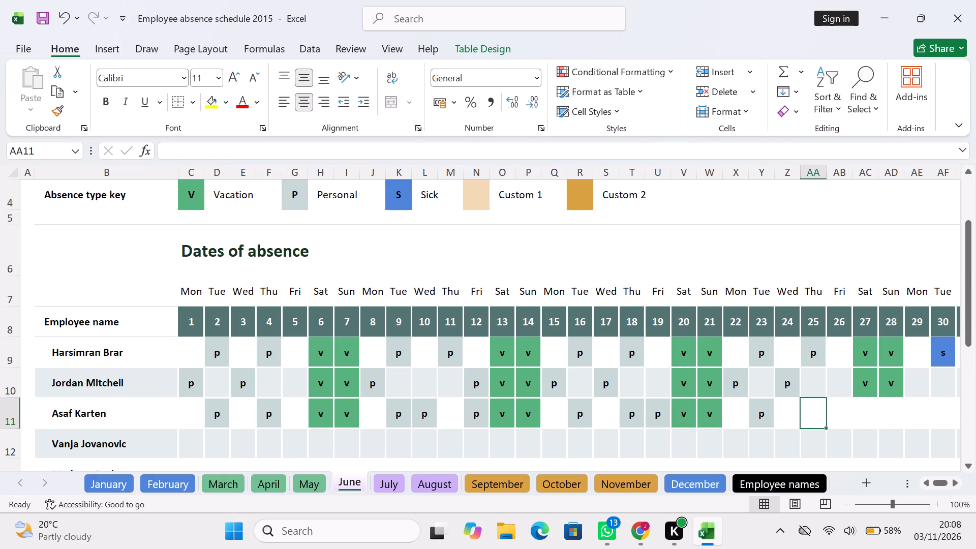
pyautogui.press('Right')
pyautogui.press('p')
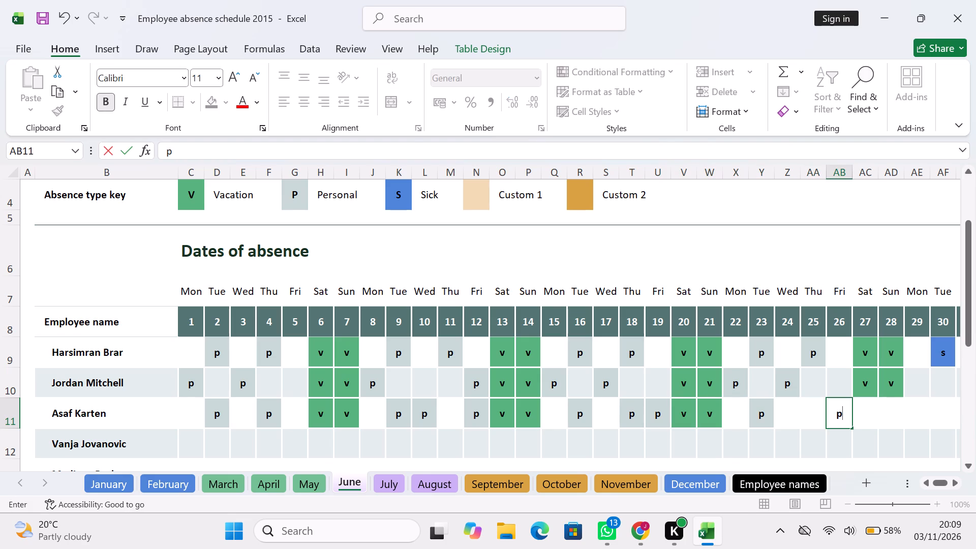
pyautogui.press('Right')
pyautogui.press('Right')
pyautogui.press('Left')
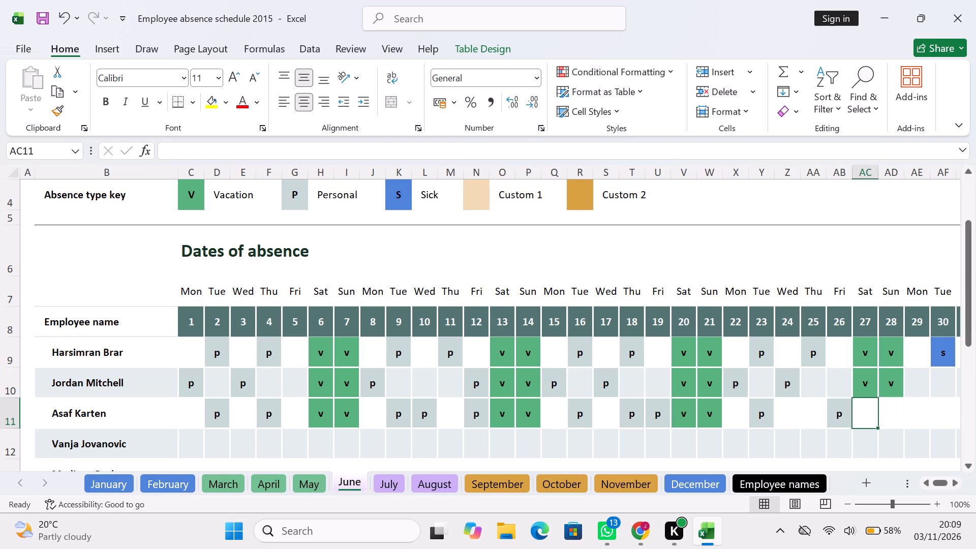
pyautogui.press('Left')
pyautogui.press('Right')
pyautogui.press('v')
pyautogui.press('Right')
pyautogui.press('v')
pyautogui.press('Right')
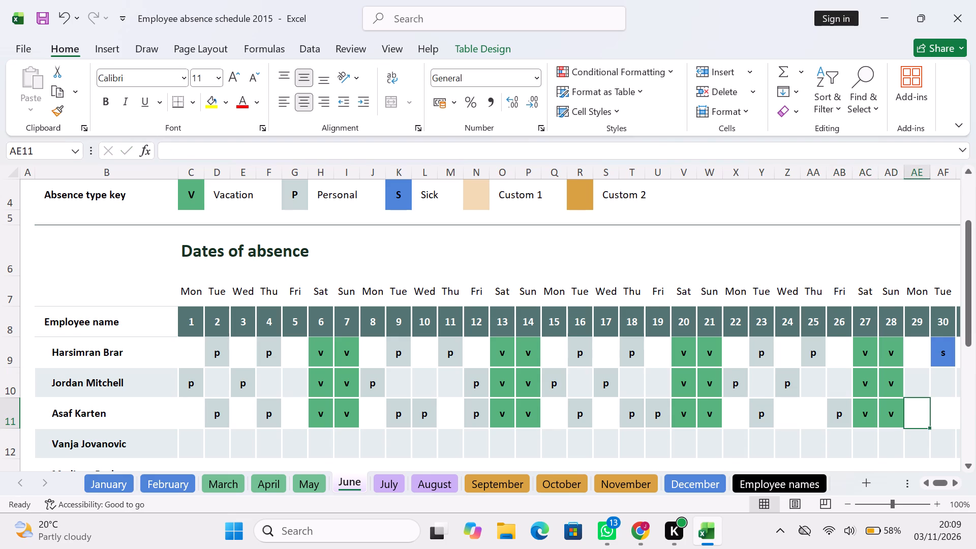
# Enter p for June 29 in the third employee's row.
pyautogui.press('Right')
pyautogui.press('Right')
pyautogui.press('Left')
pyautogui.press('Left')
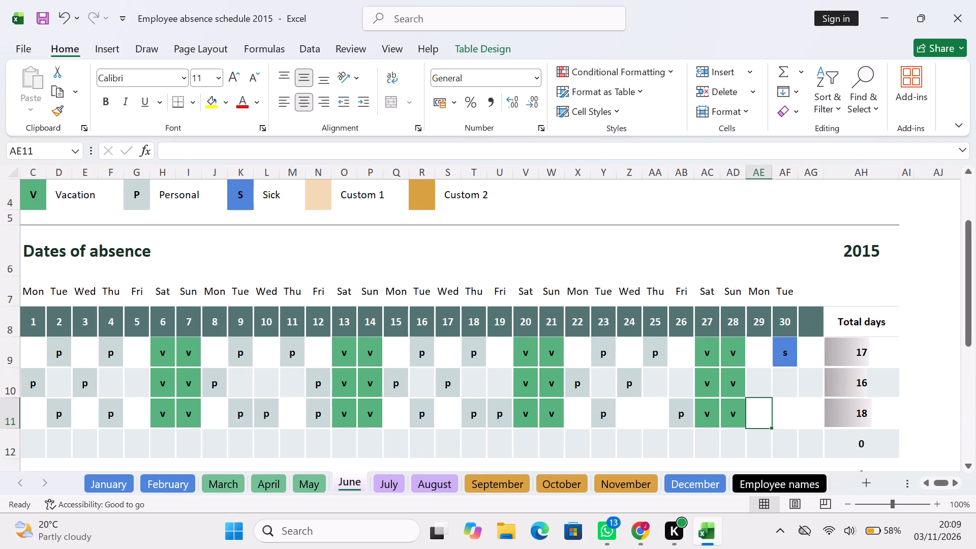
pyautogui.press('p')
pyautogui.press('Right')
# Enter p for June 2 and 5 and v for June 6 and 7 in the fourth employee's row.
pyautogui.press('Right')
pyautogui.press('Down')
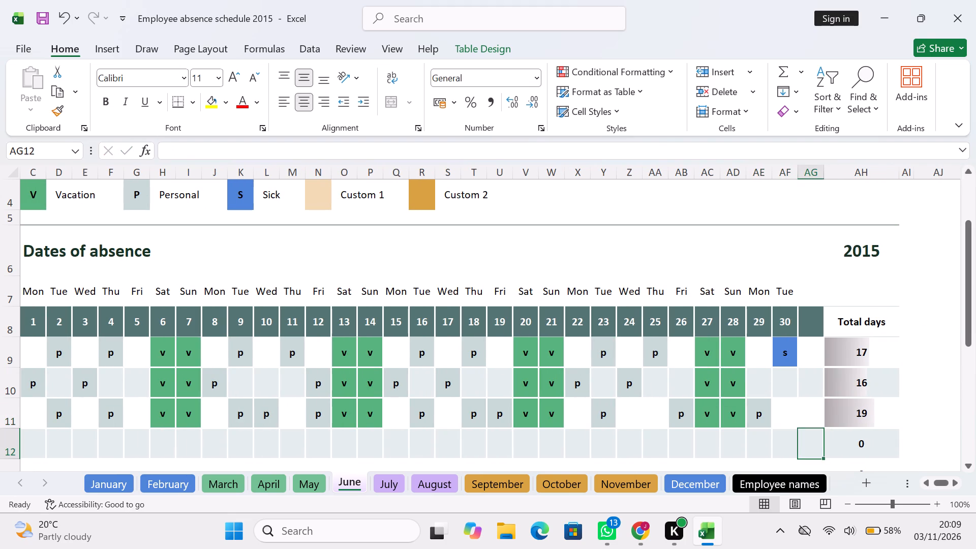
pyautogui.press('Left')
pyautogui.press('Left')
pyautogui.press('Up')
pyautogui.press('Up')
pyautogui.press('Left')
pyautogui.press('Left')
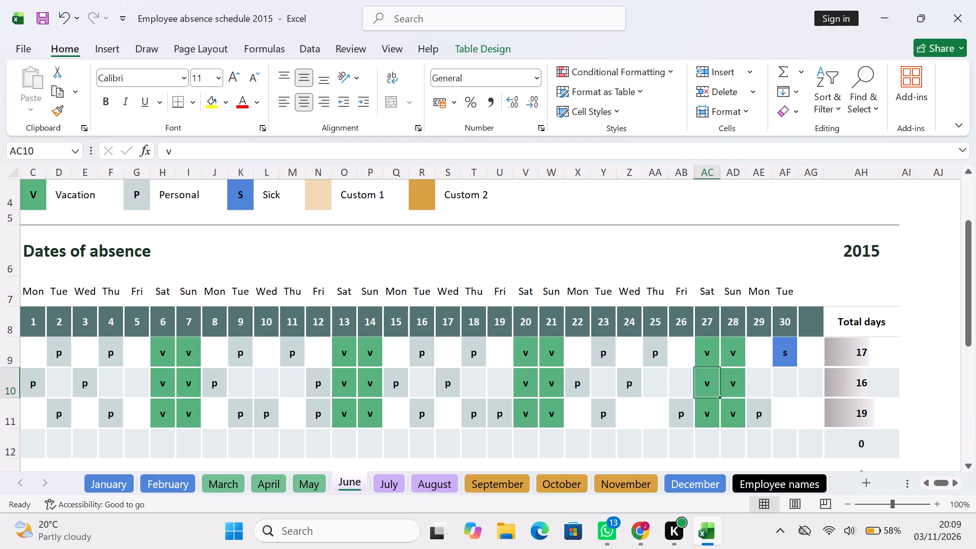
pyautogui.press('Left')
pyautogui.press('Left')
pyautogui.press('Left')
pyautogui.press('Left')
pyautogui.press('Left')
pyautogui.press('Left')
pyautogui.press('Left')
pyautogui.press('Left')
pyautogui.press('Left')
pyautogui.press('Left')
pyautogui.press('Left')
pyautogui.press('Left')
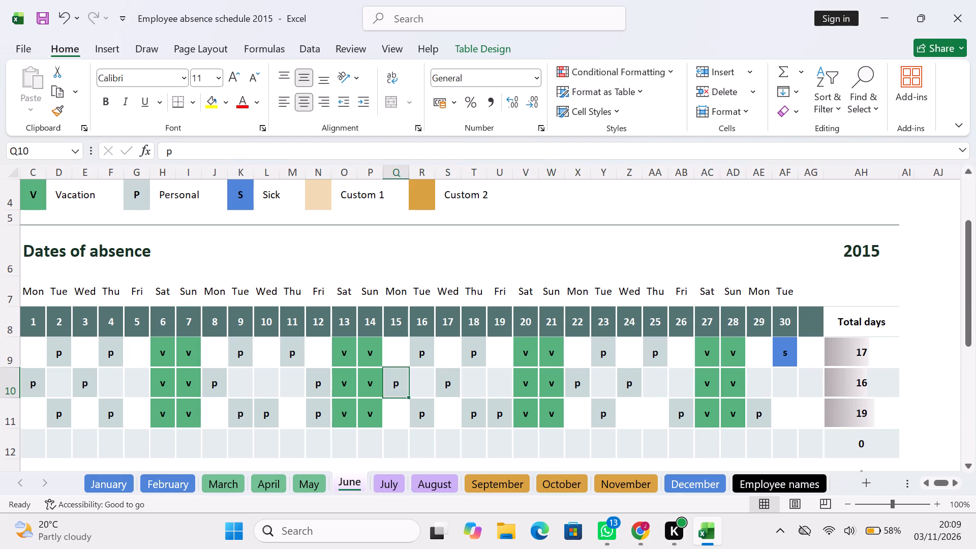
pyautogui.press('Left')
pyautogui.press('Left')
pyautogui.press('Left')
pyautogui.press('Left')
pyautogui.press('Left')
pyautogui.press('Left')
pyautogui.press('Left')
pyautogui.press('Left')
pyautogui.press('Left')
pyautogui.press('Left')
pyautogui.press('Left')
pyautogui.press('Left')
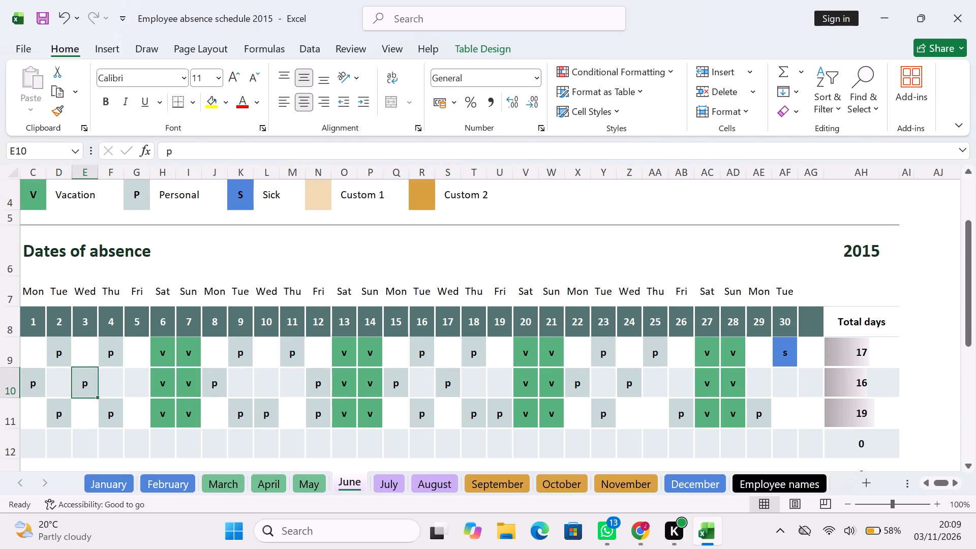
pyautogui.press('Left')
pyautogui.press('Left')
pyautogui.press('Left')
pyautogui.press('Left')
pyautogui.press('Right')
pyautogui.press('Right')
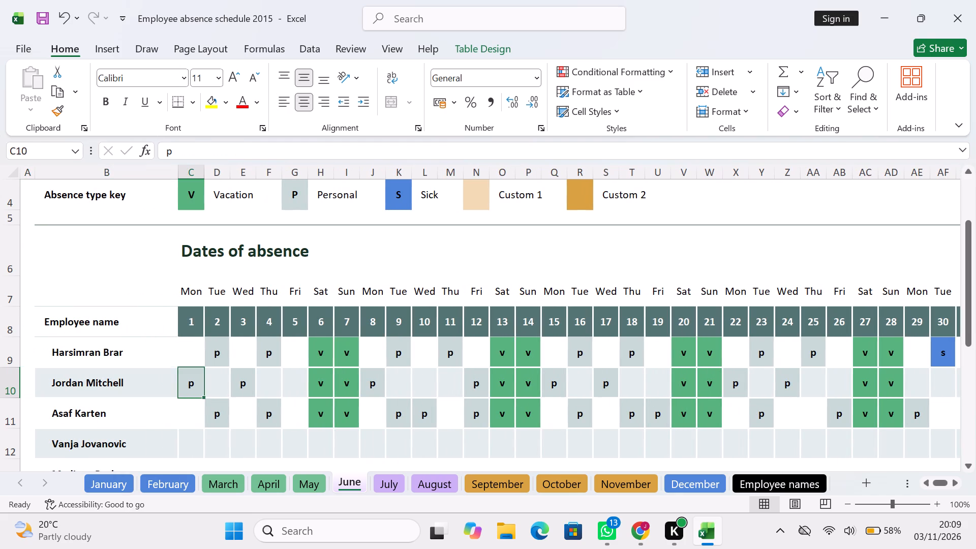
pyautogui.press('Down')
pyautogui.press('Down')
pyautogui.press('Left')
pyautogui.press('Up')
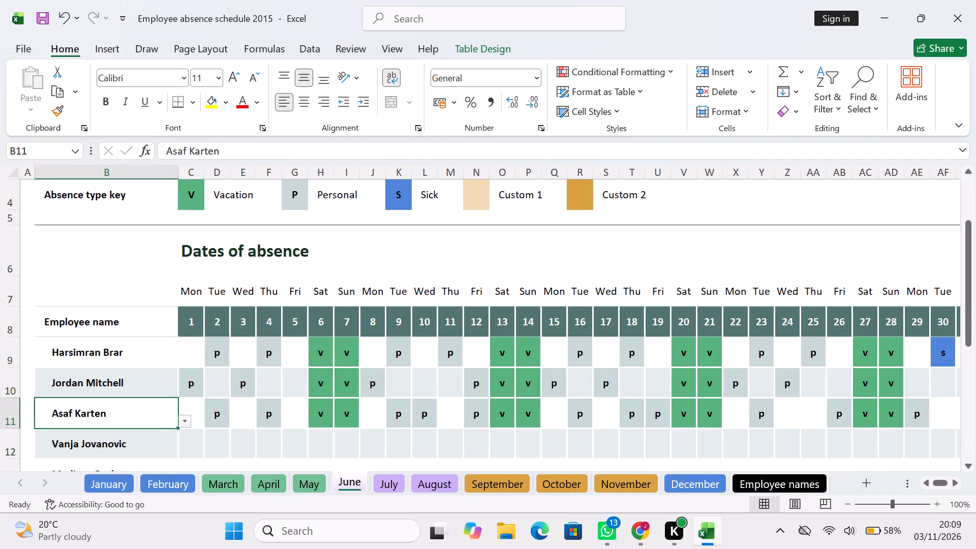
pyautogui.press('Right')
pyautogui.press('Down')
pyautogui.press('Up')
pyautogui.press('Up')
pyautogui.press('Up')
pyautogui.press('Down')
pyautogui.press('Down')
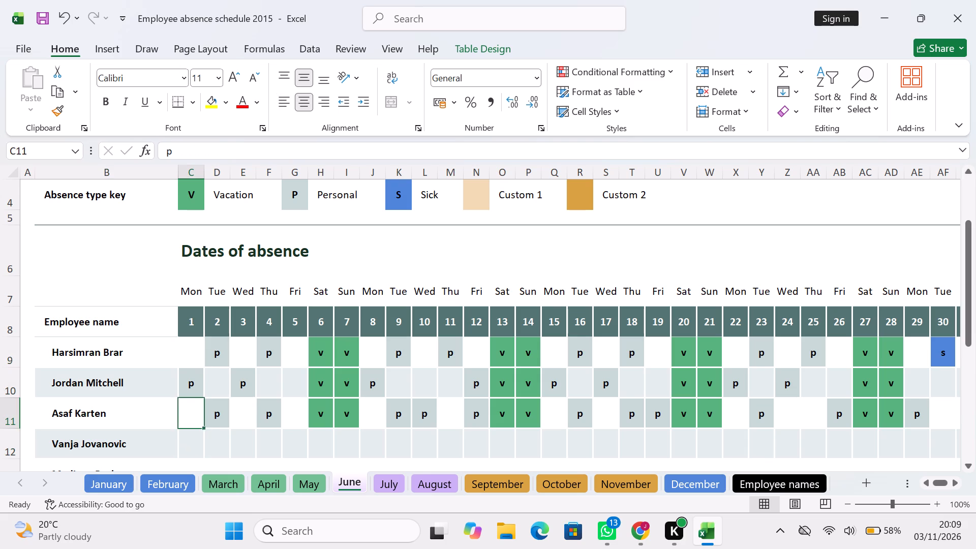
pyautogui.press('Down')
pyautogui.press('Right')
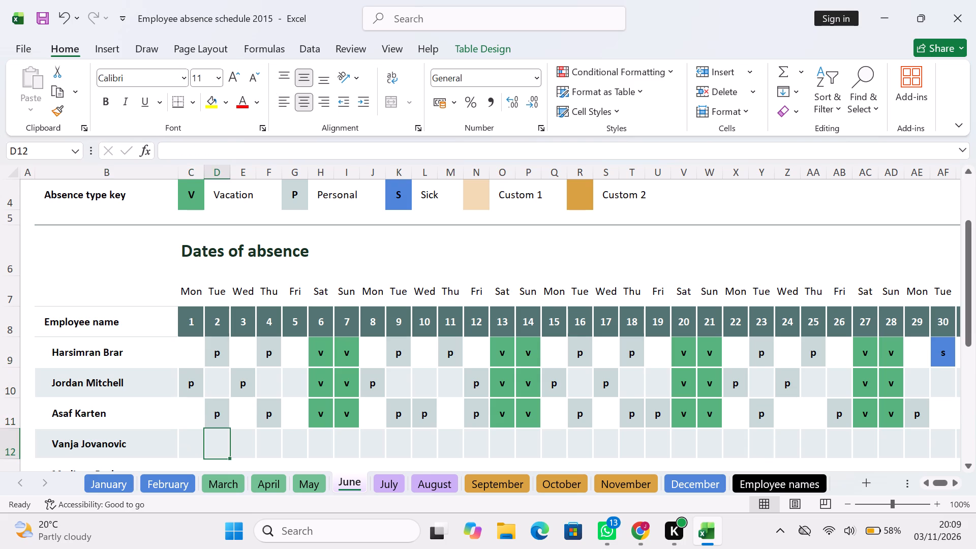
pyautogui.press('p')
pyautogui.press('Right')
pyautogui.press('Right')
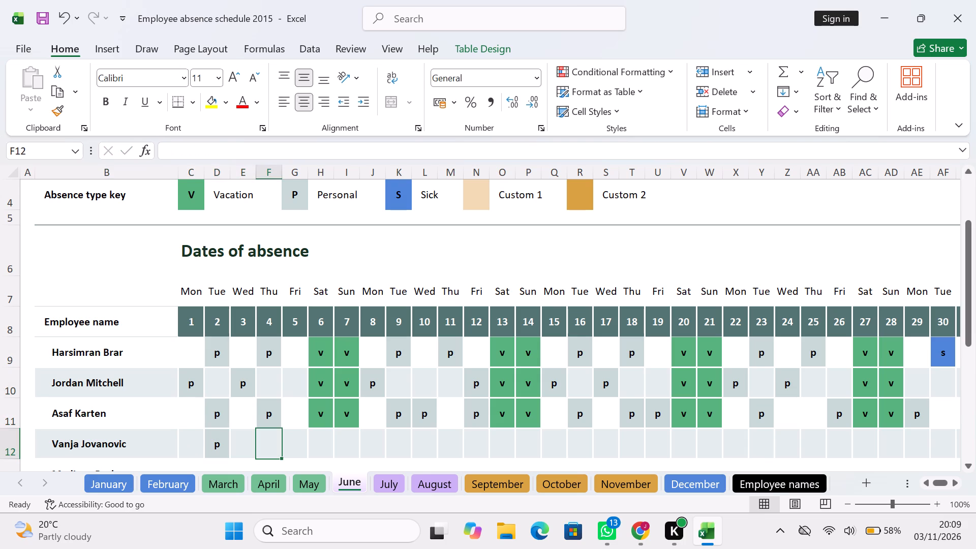
pyautogui.press('Right')
pyautogui.press('p')
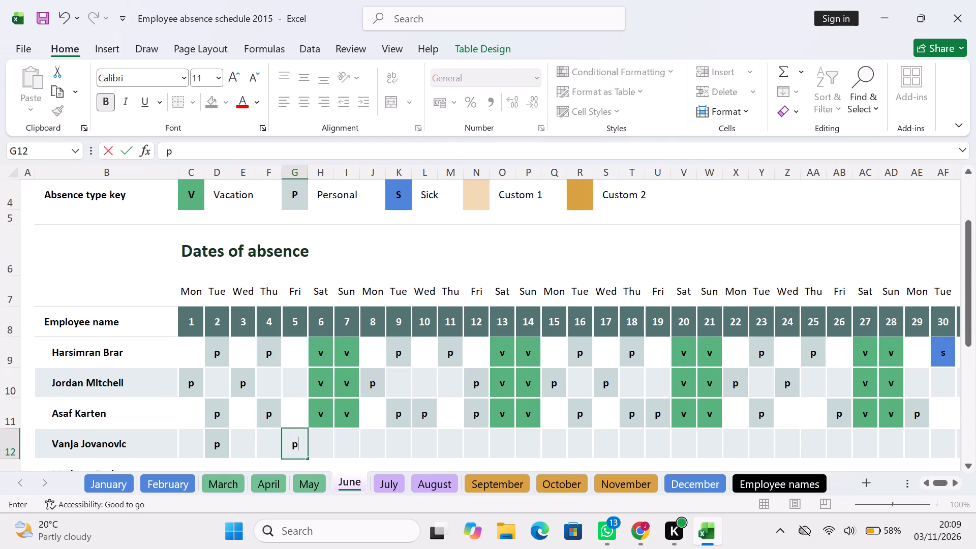
pyautogui.press('Right')
pyautogui.press('v')
pyautogui.press('Right')
pyautogui.press('v')
pyautogui.press('Right')
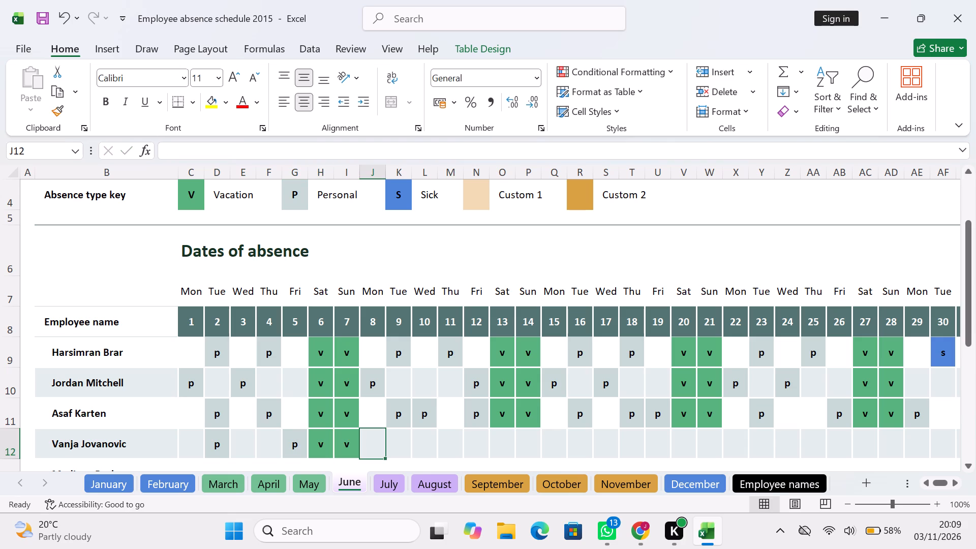
# Enter p for June 9 and 11 in the fourth employee's row.
pyautogui.press('Right')
pyautogui.press('p')
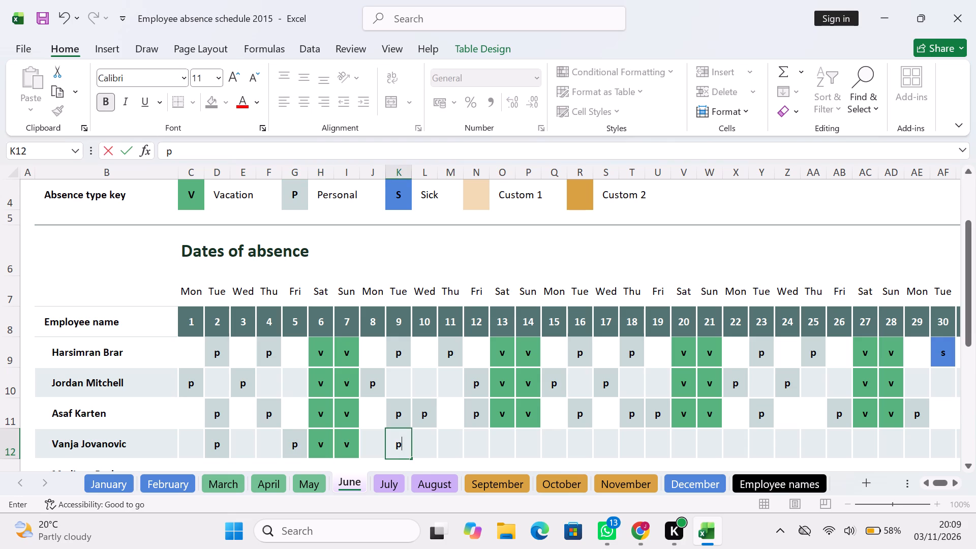
pyautogui.press('Right')
pyautogui.press('Right')
pyautogui.press('p')
pyautogui.press('Right')
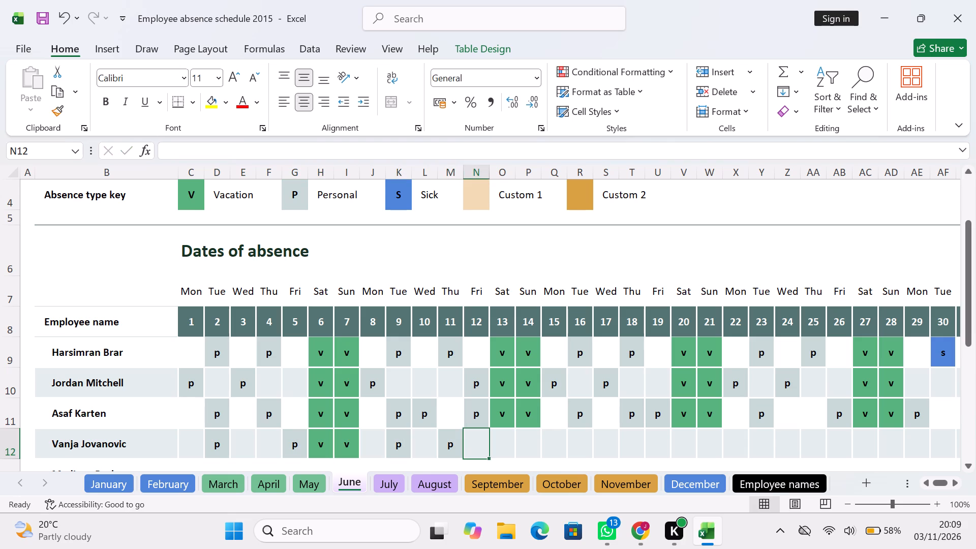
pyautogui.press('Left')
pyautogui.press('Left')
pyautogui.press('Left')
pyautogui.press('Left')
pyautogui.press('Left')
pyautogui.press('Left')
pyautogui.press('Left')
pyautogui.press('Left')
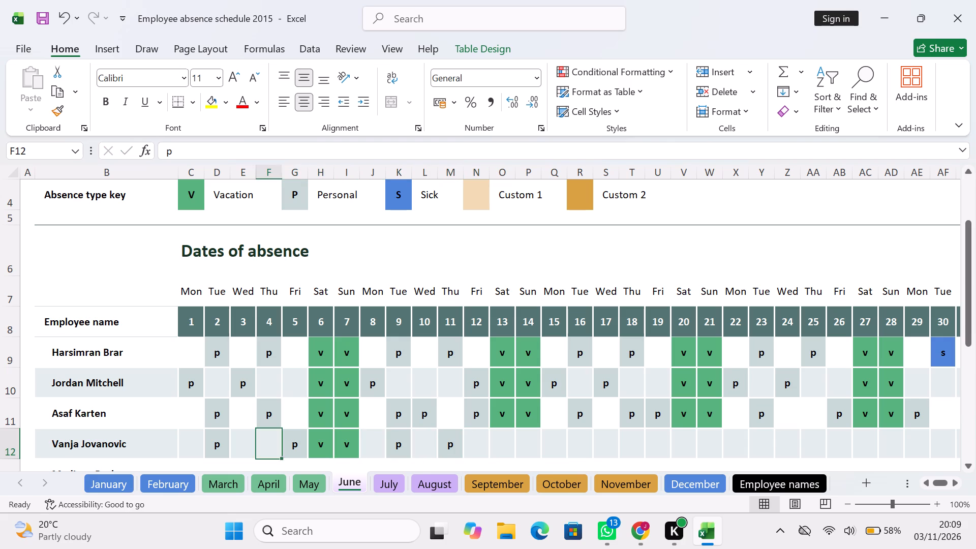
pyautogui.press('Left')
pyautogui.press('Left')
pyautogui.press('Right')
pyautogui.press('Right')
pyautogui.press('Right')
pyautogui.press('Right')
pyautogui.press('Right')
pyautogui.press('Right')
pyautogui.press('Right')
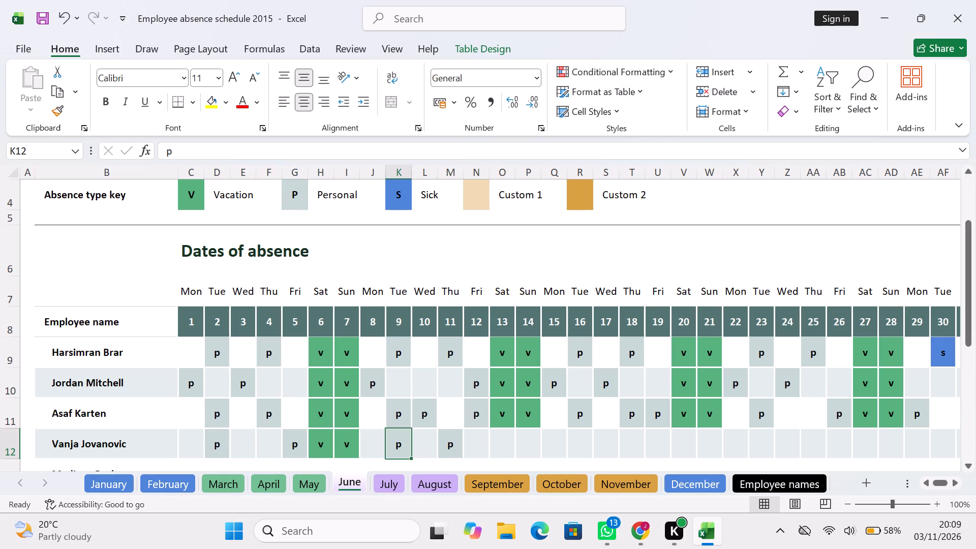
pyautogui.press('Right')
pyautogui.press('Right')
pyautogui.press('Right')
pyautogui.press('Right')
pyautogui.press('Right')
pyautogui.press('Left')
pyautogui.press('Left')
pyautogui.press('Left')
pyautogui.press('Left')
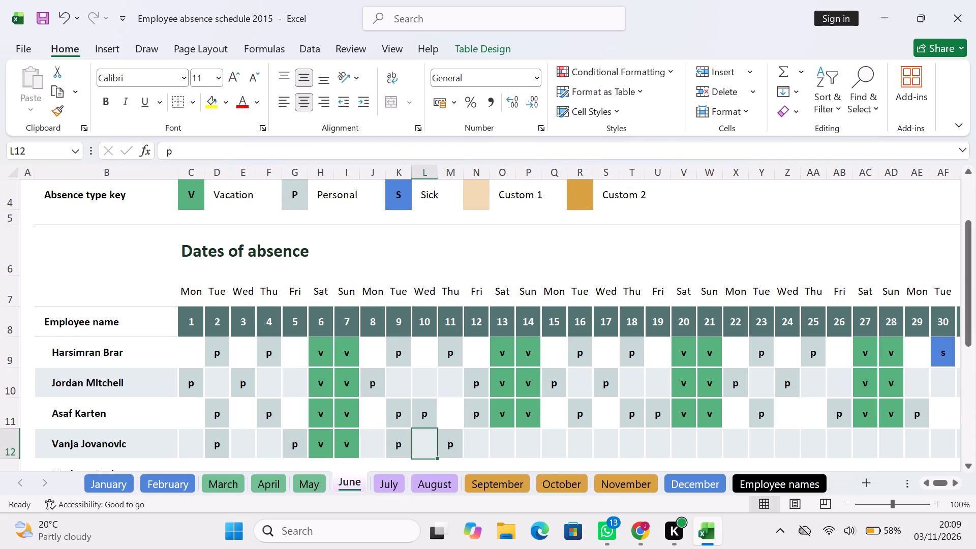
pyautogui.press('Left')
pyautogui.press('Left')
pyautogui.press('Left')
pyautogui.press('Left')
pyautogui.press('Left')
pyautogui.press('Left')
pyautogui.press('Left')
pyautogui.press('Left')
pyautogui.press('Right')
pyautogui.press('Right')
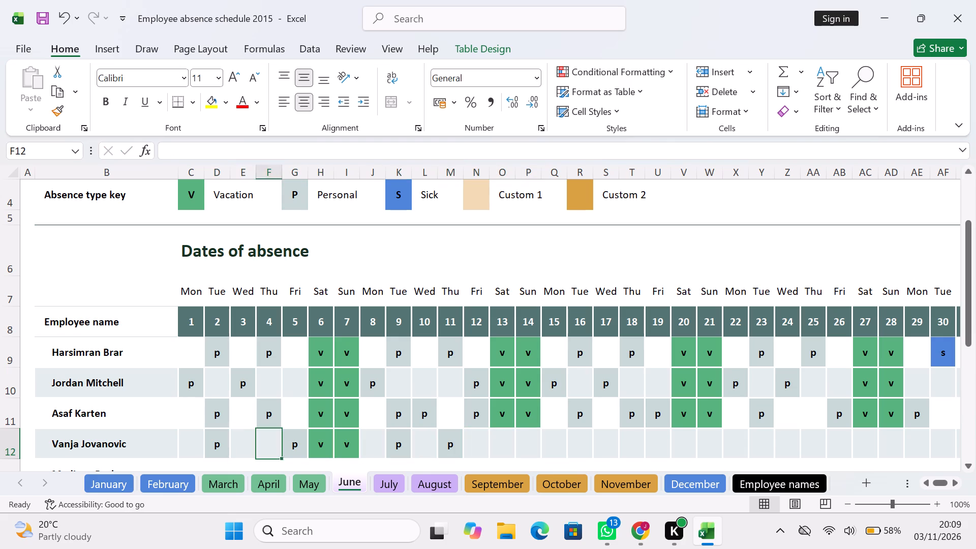
# Enter v for June 13 and 14 in the fourth employee's row.
pyautogui.press('Right')
pyautogui.press('Right')
pyautogui.press('Right')
pyautogui.press('Right')
pyautogui.press('Right')
pyautogui.press('Right')
pyautogui.press('Right')
pyautogui.press('Right')
pyautogui.press('Right')
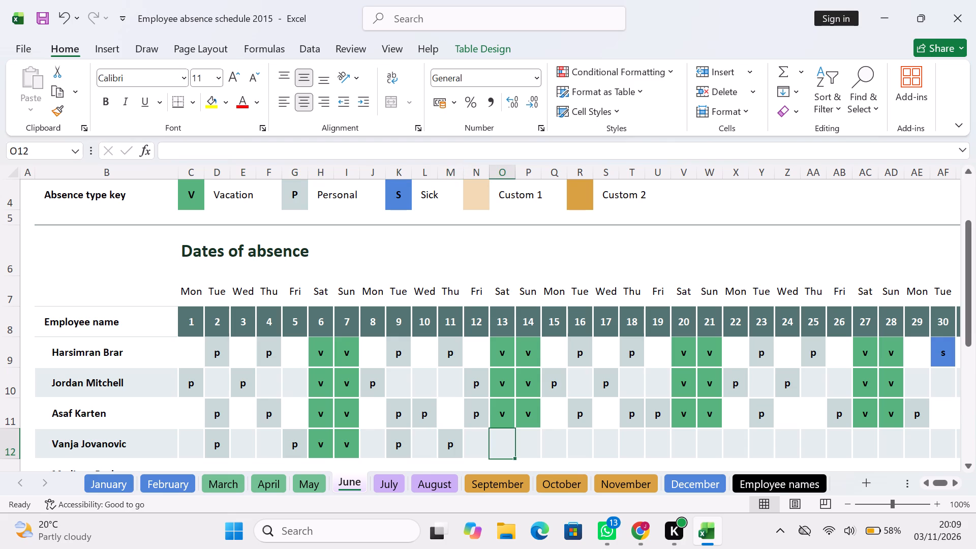
pyautogui.press('v')
pyautogui.press('Right')
pyautogui.press('v')
pyautogui.press('Right')
# Enter p for June 17 and 19 in the fourth employee's row.
pyautogui.press('Right')
pyautogui.press('Left')
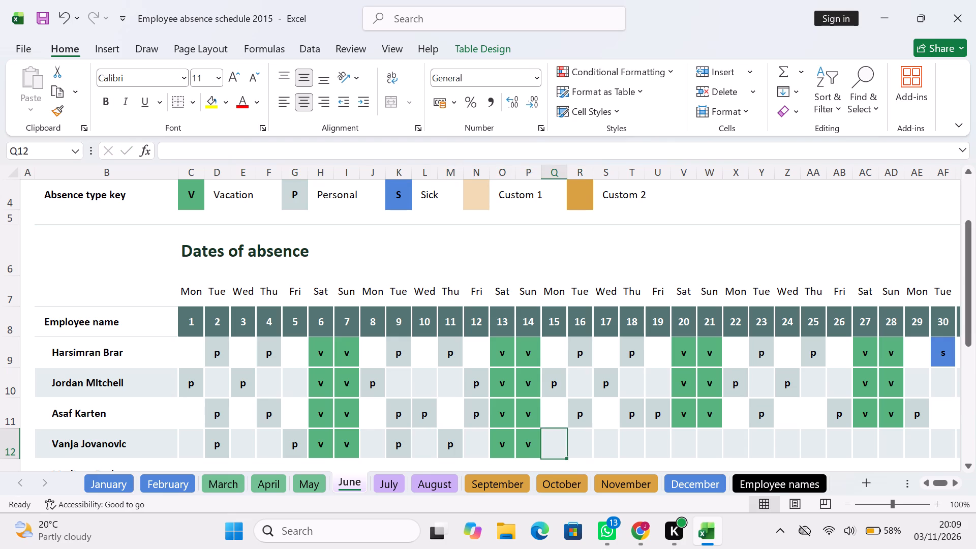
pyautogui.press('Right')
pyautogui.press('Right')
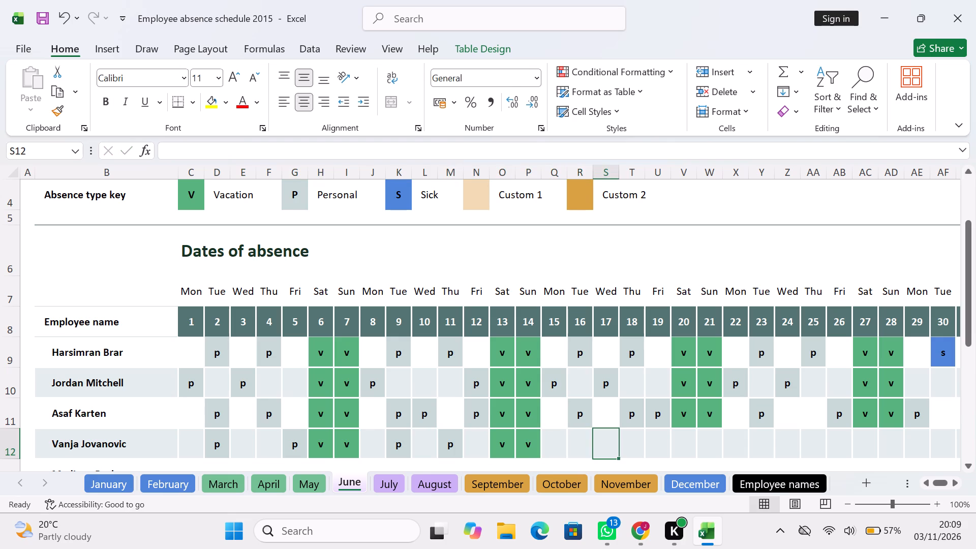
pyautogui.press('p')
pyautogui.press('Right')
pyautogui.press('Right')
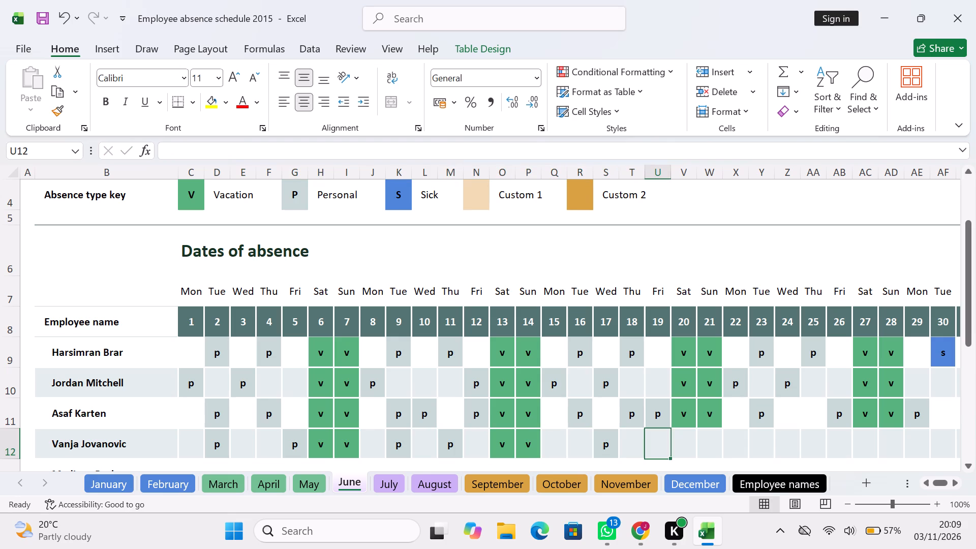
pyautogui.press('p')
pyautogui.press('Right')
# Enter v for June 20 and 21 in the fourth employee's row.
pyautogui.press('Right')
pyautogui.press('Left')
pyautogui.press('Left')
pyautogui.press('Right')
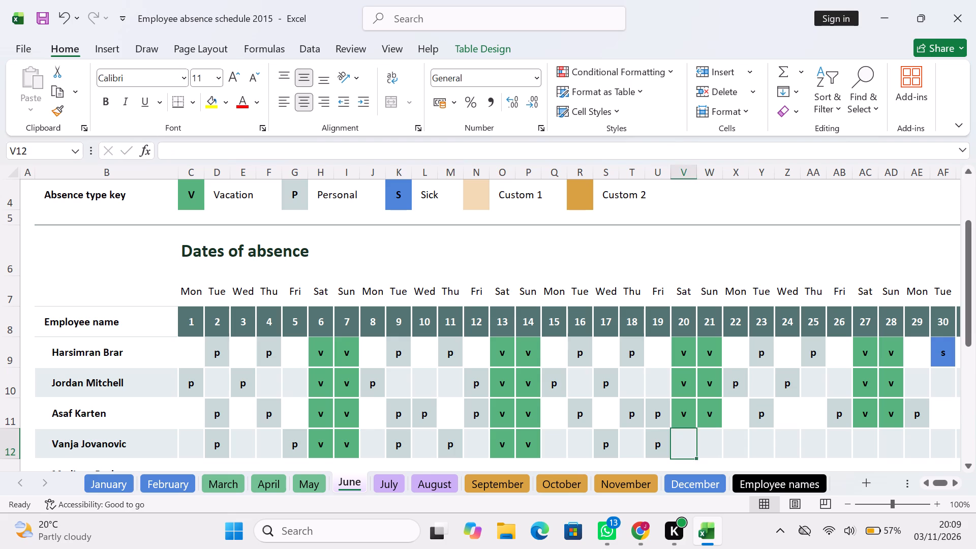
pyautogui.press('Right')
pyautogui.press('v')
pyautogui.press('Left')
pyautogui.press('v')
pyautogui.press('Right')
# Enter p for June 22, 24, 25 and 26 in the fourth employee's row.
pyautogui.press('Right')
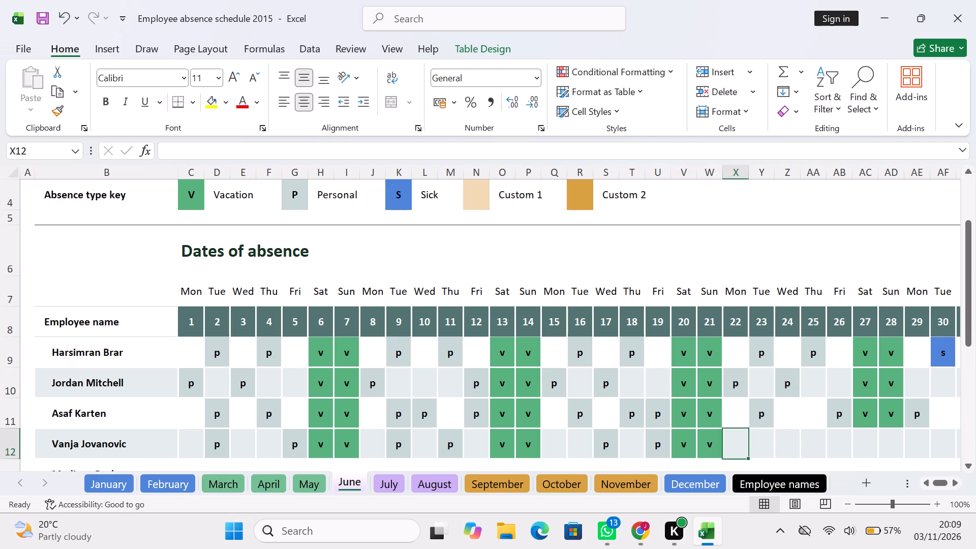
pyautogui.press('Right')
pyautogui.press('Right')
pyautogui.press('Left')
pyautogui.press('Left')
pyautogui.press('p')
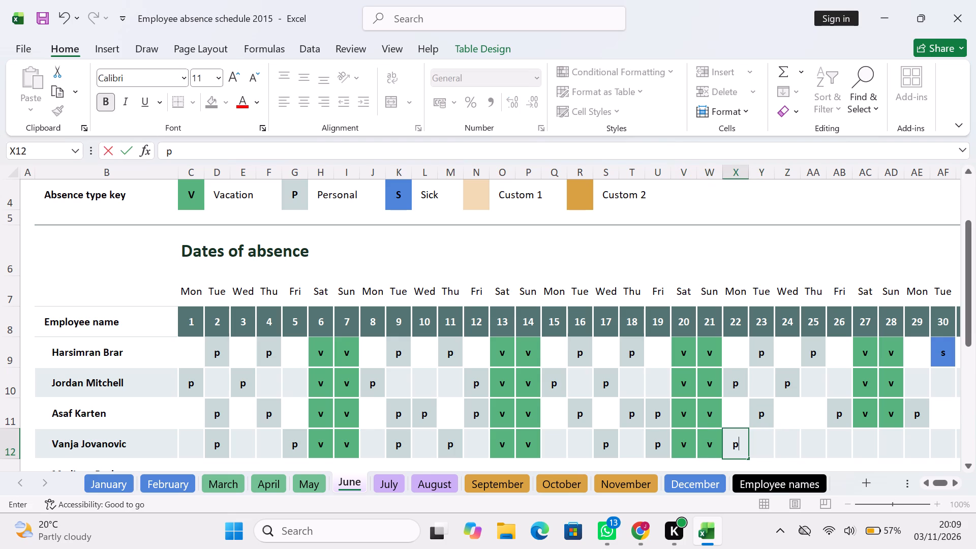
pyautogui.press('Right')
pyautogui.press('Right')
pyautogui.press('p')
pyautogui.press('Right')
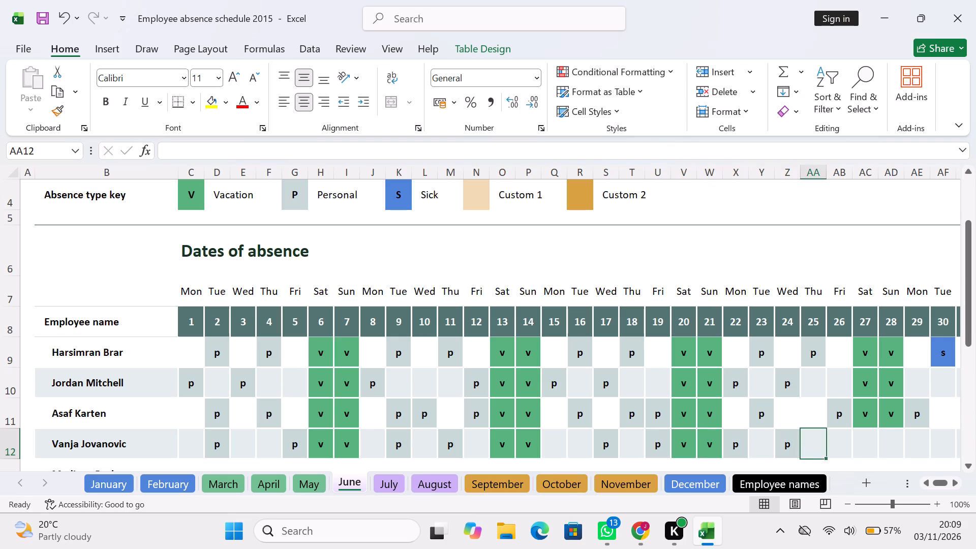
pyautogui.press('Right')
pyautogui.press('Left')
pyautogui.press('p')
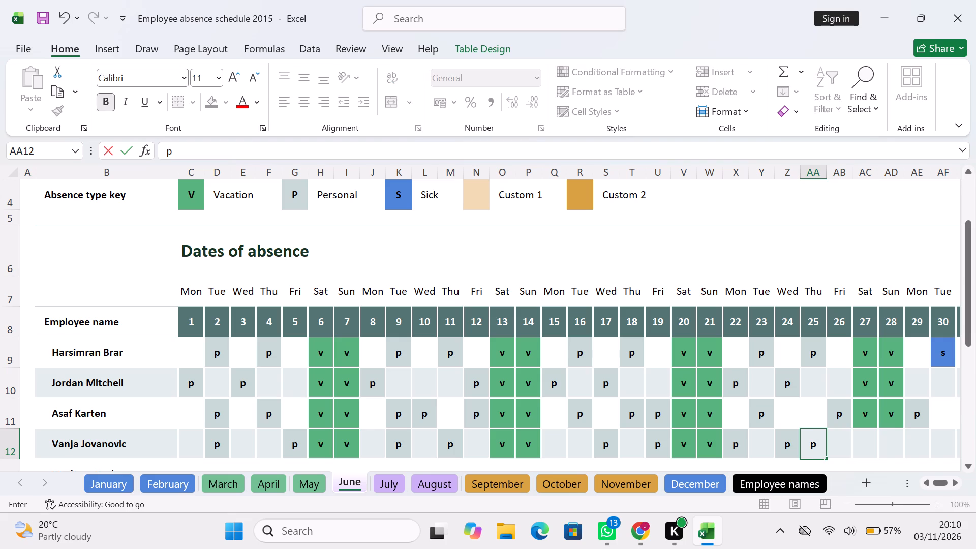
pyautogui.press('Right')
pyautogui.press('Right')
pyautogui.press('Left')
pyautogui.press('p')
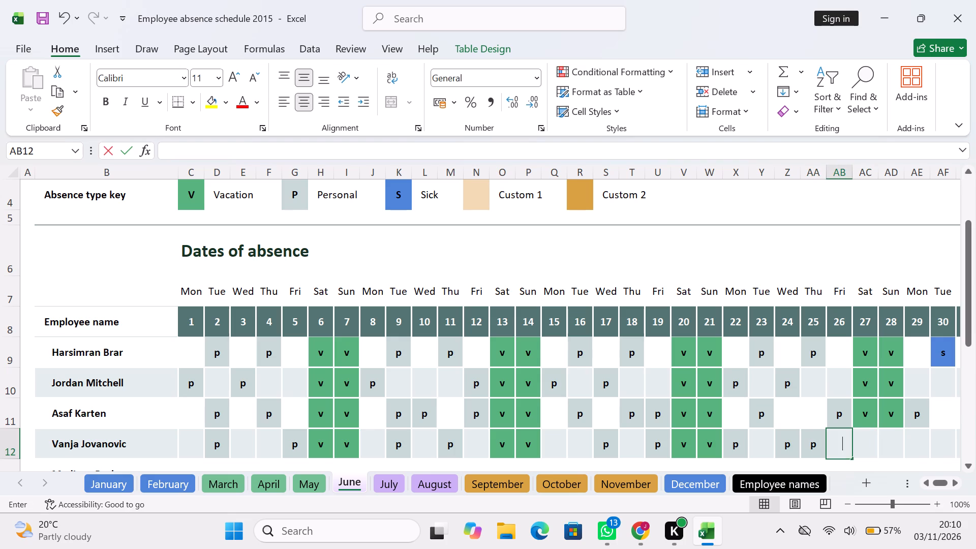
pyautogui.press('Right')
# Enter v for June 27 and 28 in the fourth employee's row.
pyautogui.press('Right')
pyautogui.press('Left')
pyautogui.press('v')
pyautogui.press('Right')
pyautogui.press('v')
pyautogui.press('Right')
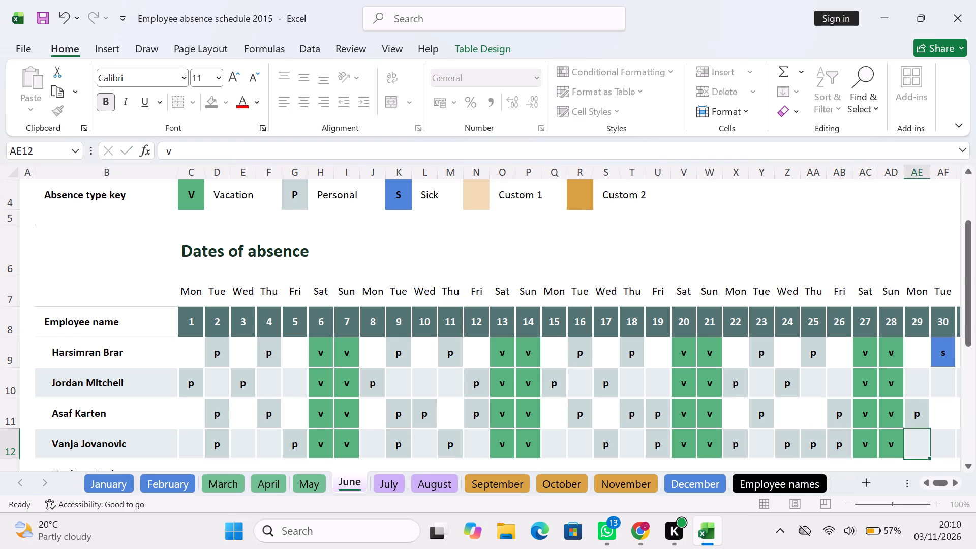
# Enter p for June 30 in the fourth employee's row.
pyautogui.press('Right')
pyautogui.press('Right')
pyautogui.press('Left')
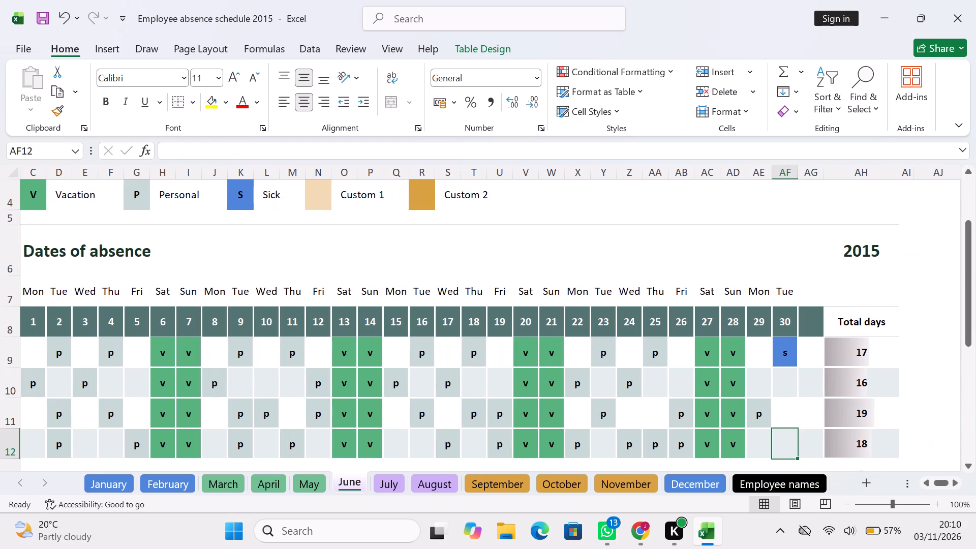
pyautogui.press('p')
pyautogui.press('Left')
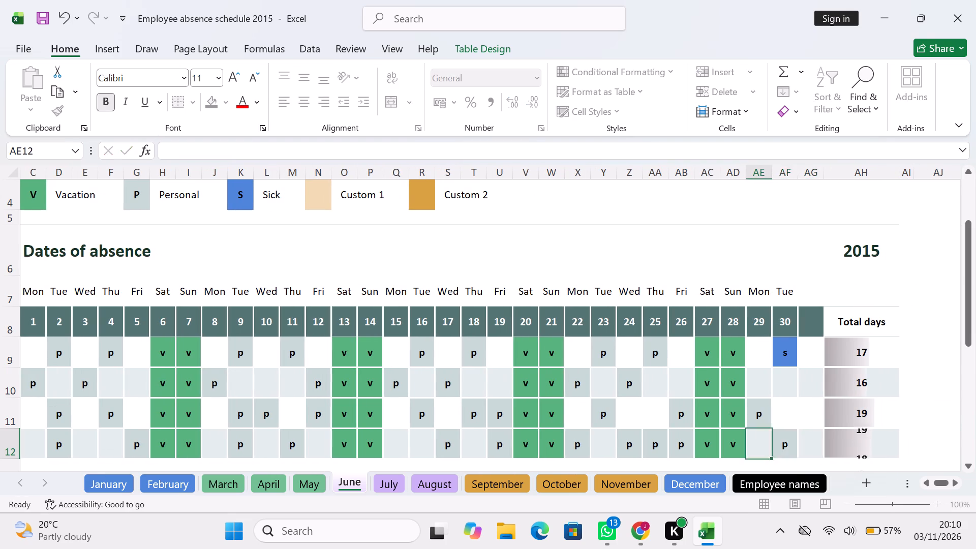
# Review the June absence entries across the first four employees' rows, especially the early days of the month.
pyautogui.press('Left')
pyautogui.press('Left')
pyautogui.press('Left')
pyautogui.press('Left')
pyautogui.press('Left')
pyautogui.press('Left')
pyautogui.press('Left')
pyautogui.press('Left')
pyautogui.press('Left')
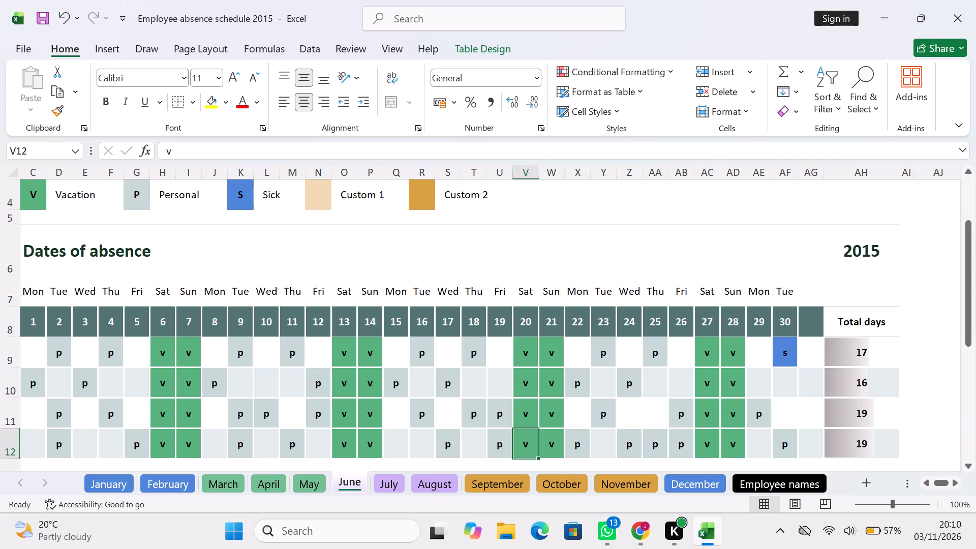
pyautogui.press('Left')
pyautogui.press('Left')
pyautogui.press('Left')
pyautogui.press('Left')
pyautogui.press('Left')
pyautogui.press('Left')
pyautogui.press('Left')
pyautogui.press('Left')
pyautogui.press('Left')
pyautogui.press('Left')
pyautogui.press('Left')
pyautogui.press('Left')
pyautogui.press('Left')
pyautogui.press('Left')
pyautogui.press('Left')
pyautogui.press('Left')
pyautogui.press('Left')
pyautogui.press('Left')
pyautogui.press('Left')
pyautogui.press('Left')
pyautogui.press('Left')
pyautogui.press('Down')
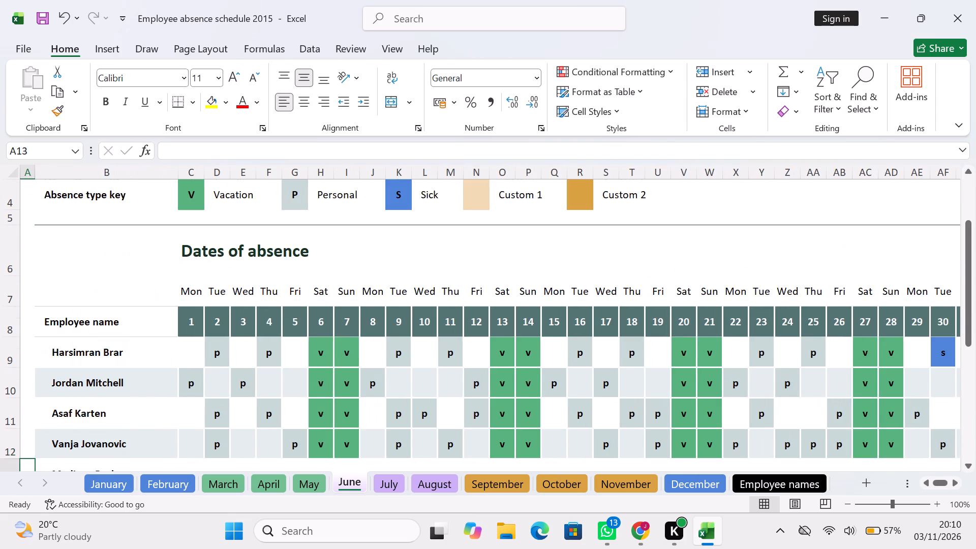
pyautogui.press('Down')
pyautogui.press('Up')
pyautogui.press('Up')
pyautogui.press('Up')
pyautogui.press('Up')
pyautogui.press('Up')
pyautogui.press('Right')
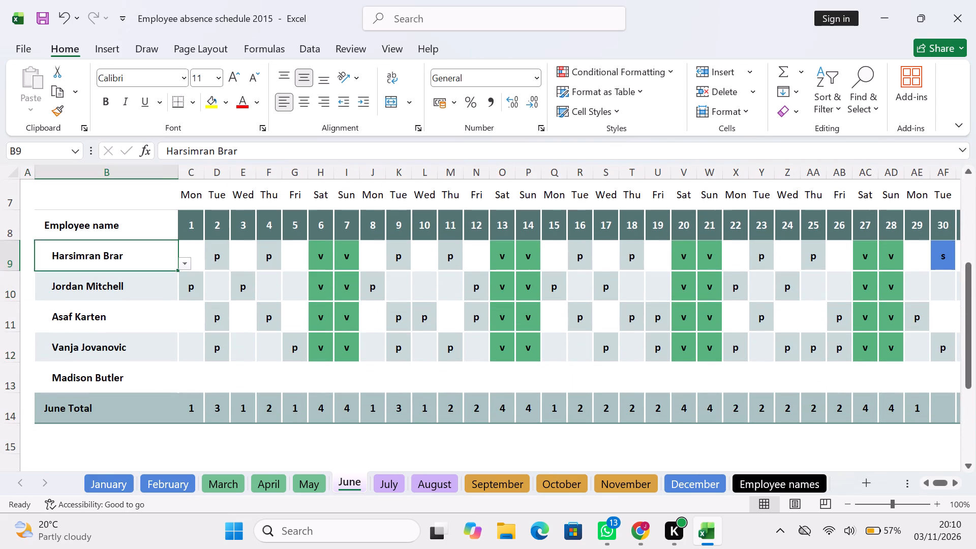
pyautogui.press('Right')
pyautogui.press('Right')
pyautogui.press('Right')
pyautogui.press('Down')
pyautogui.press('Down')
pyautogui.press('Left')
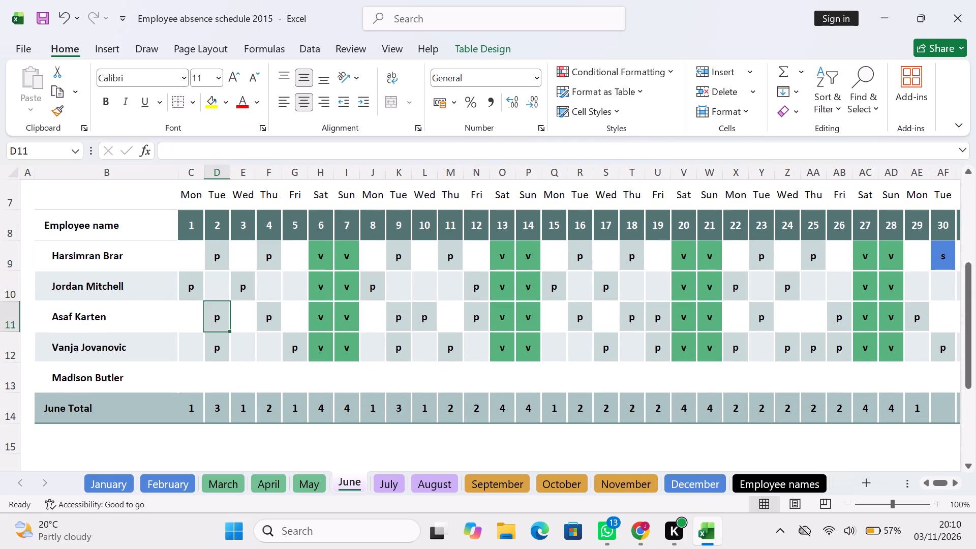
pyautogui.press('Left')
pyautogui.press('Right')
pyautogui.press('Right')
pyautogui.press('Right')
pyautogui.press('Right')
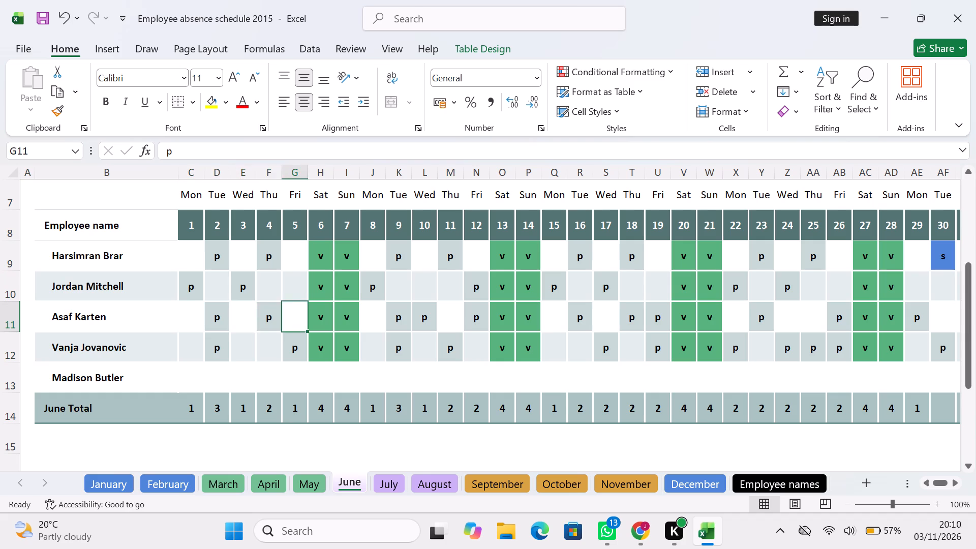
pyautogui.press('Left')
pyautogui.press('Left')
pyautogui.press('Left')
pyautogui.press('Left')
pyautogui.press('Left')
pyautogui.press('Right')
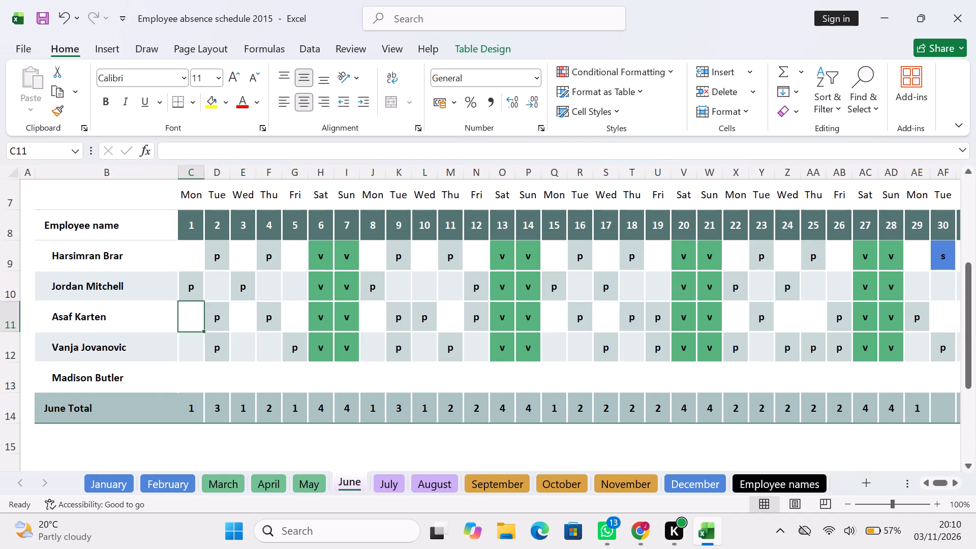
pyautogui.press('Down')
pyautogui.press('Up')
pyautogui.press('Up')
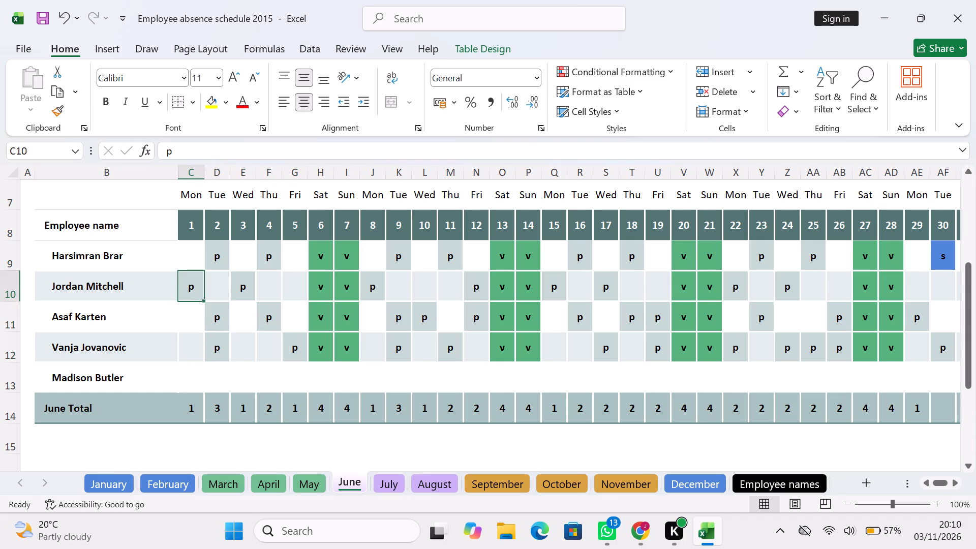
pyautogui.press('Up')
pyautogui.press('Down')
pyautogui.press('Down')
pyautogui.press('Down')
pyautogui.press('Up')
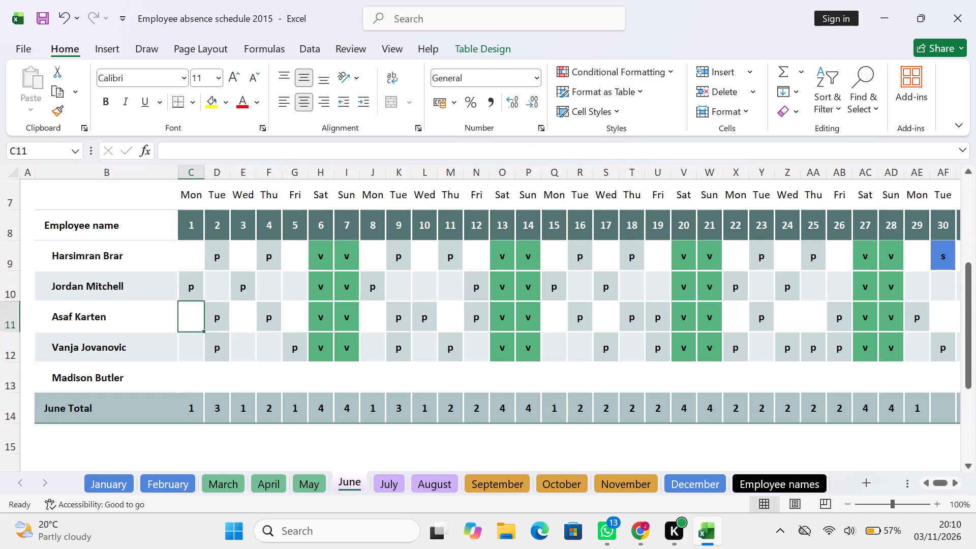
pyautogui.press('Up')
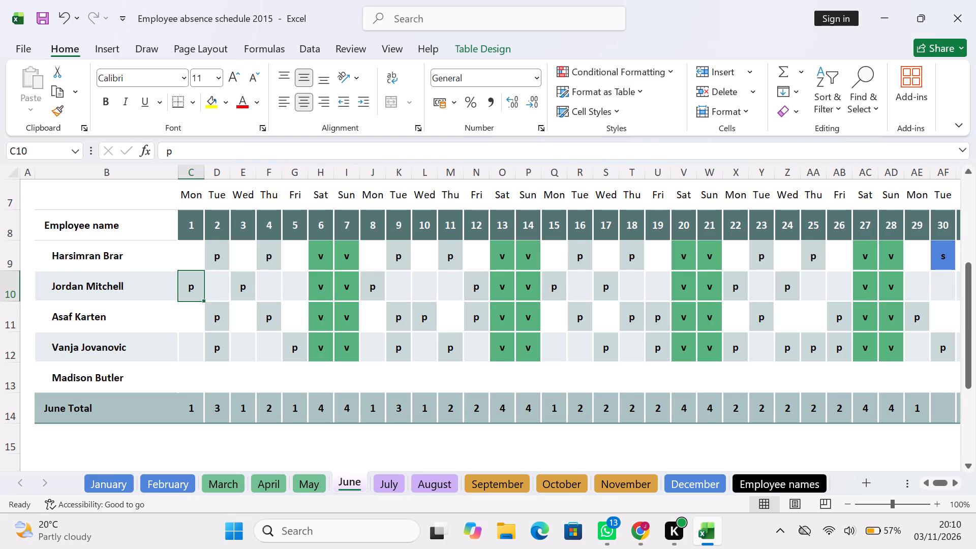
pyautogui.press('Right')
pyautogui.press('Down')
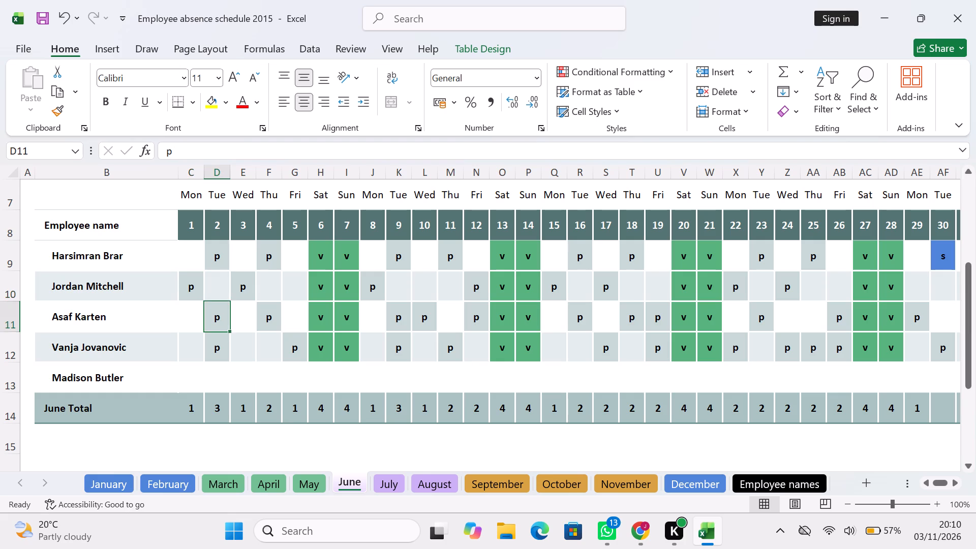
# Enter p for June 3 in the fifth employee's row.
pyautogui.press('Left')
pyautogui.press('Left')
pyautogui.press('Down')
pyautogui.press('Down')
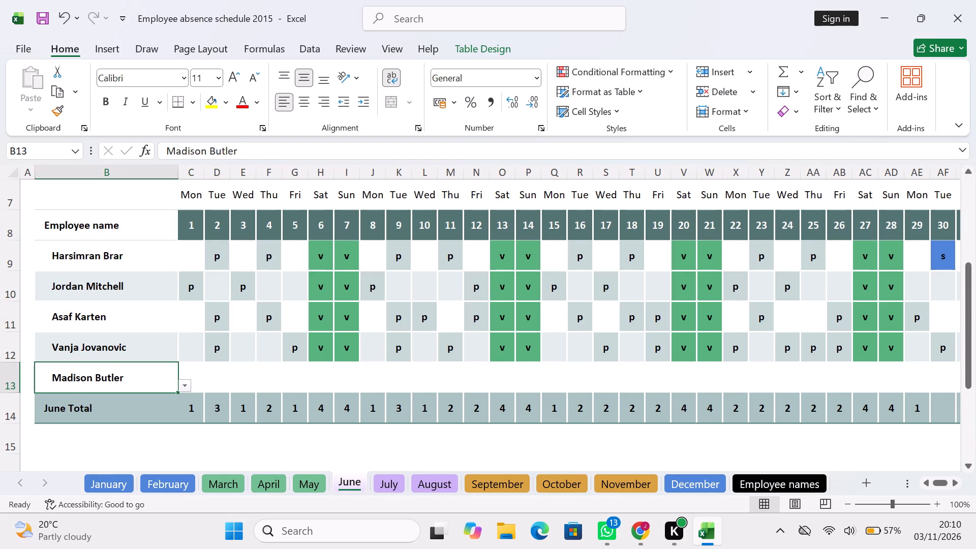
pyautogui.press('Right')
pyautogui.press('Right')
pyautogui.press('Left')
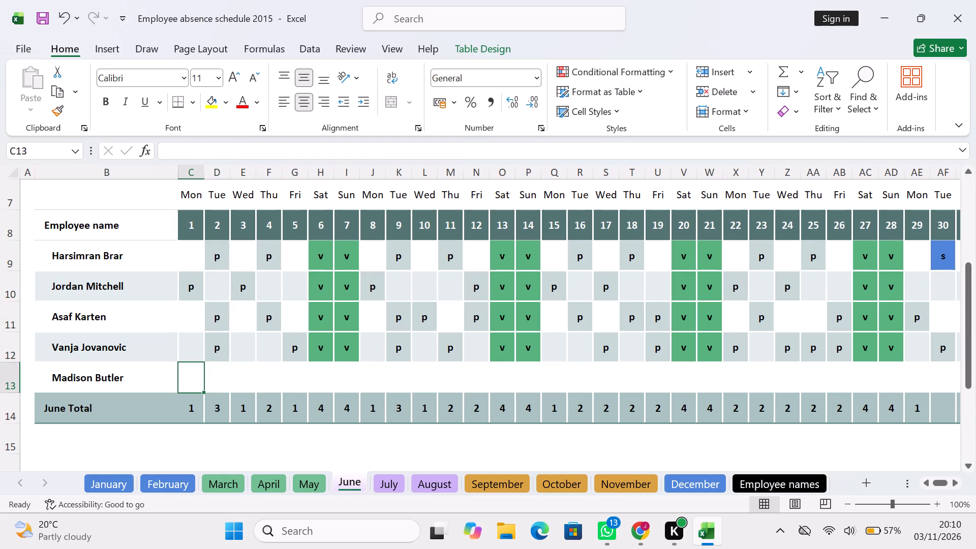
pyautogui.press('Right')
pyautogui.press('Left')
pyautogui.press('Right')
pyautogui.press('Right')
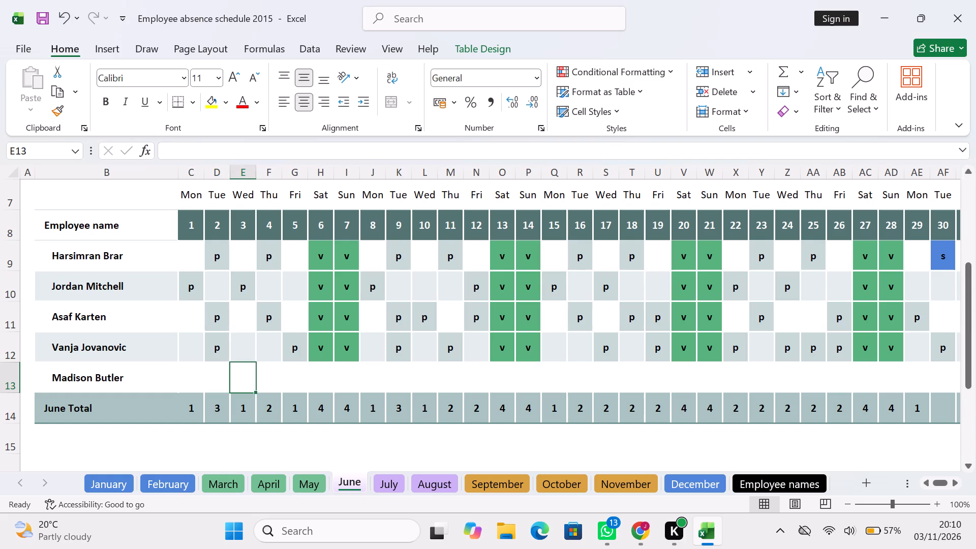
pyautogui.press('p')
pyautogui.press('Right')
# Enter p for June 5 in the fifth employee's row.
pyautogui.press('Right')
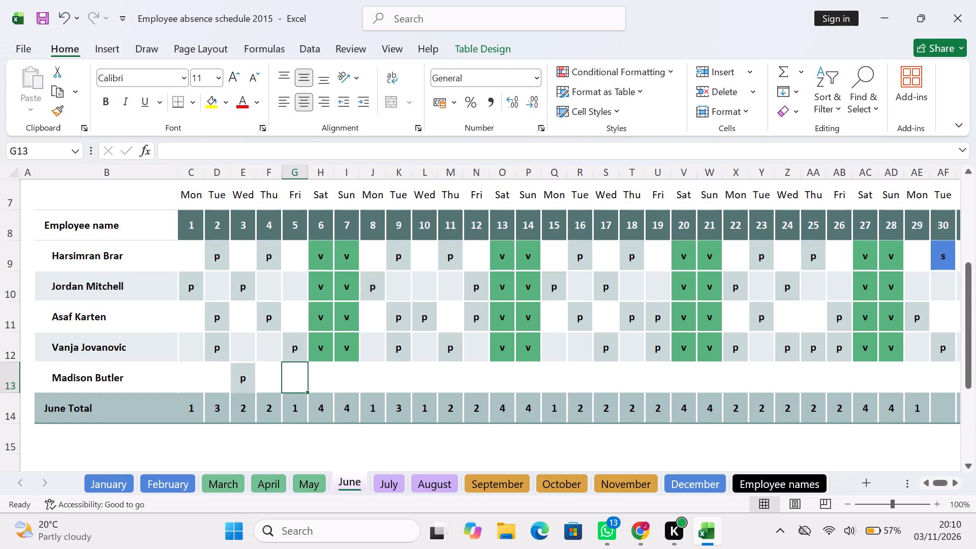
pyautogui.press('Left')
pyautogui.press('Left')
pyautogui.press('Left')
pyautogui.press('Left')
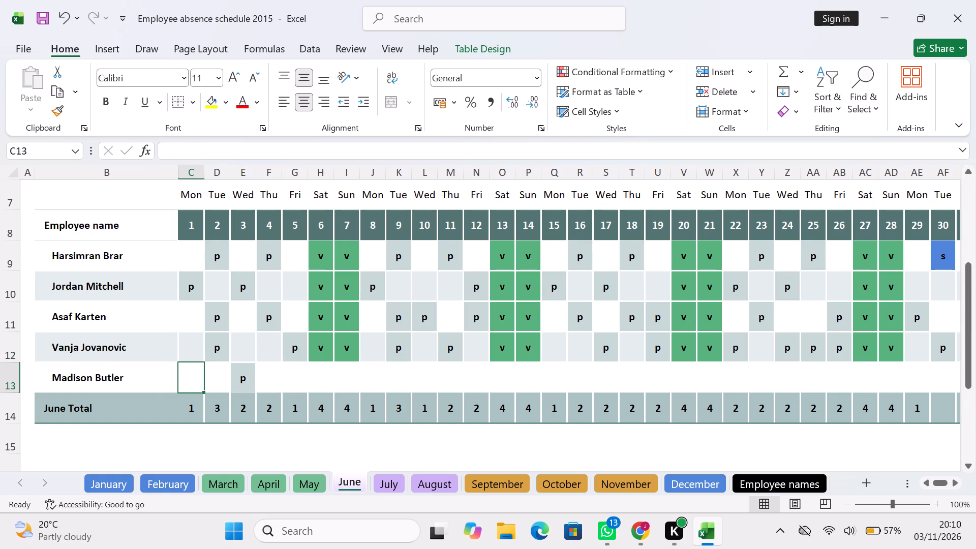
pyautogui.press('Right')
pyautogui.press('Left')
pyautogui.press('Left')
pyautogui.press('Right')
pyautogui.press('Right')
pyautogui.press('Right')
pyautogui.press('Right')
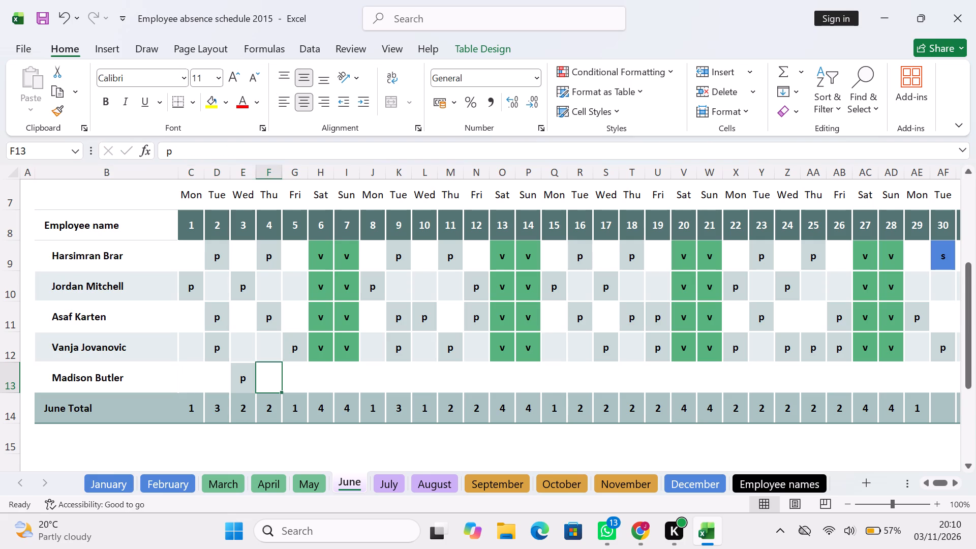
pyautogui.press('Right')
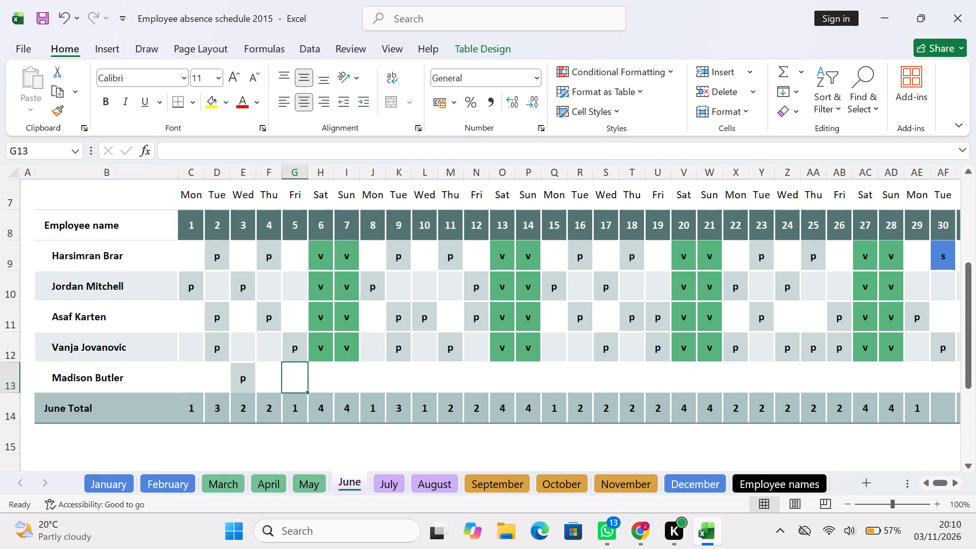
pyautogui.press('p')
pyautogui.press('Right')
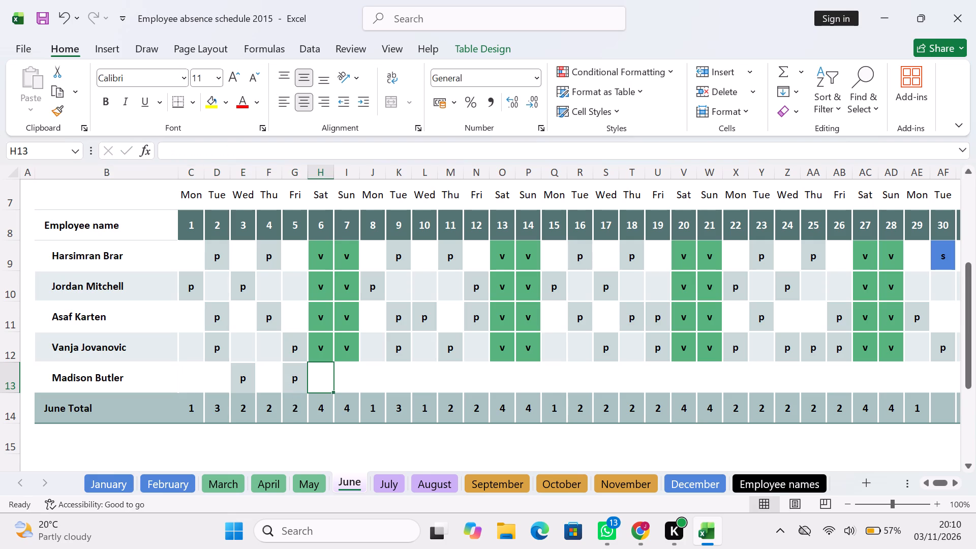
# Enter v for June 6 and June 7 in the fifth employee's row.
pyautogui.press('Right')
pyautogui.press('Right')
pyautogui.press('Left')
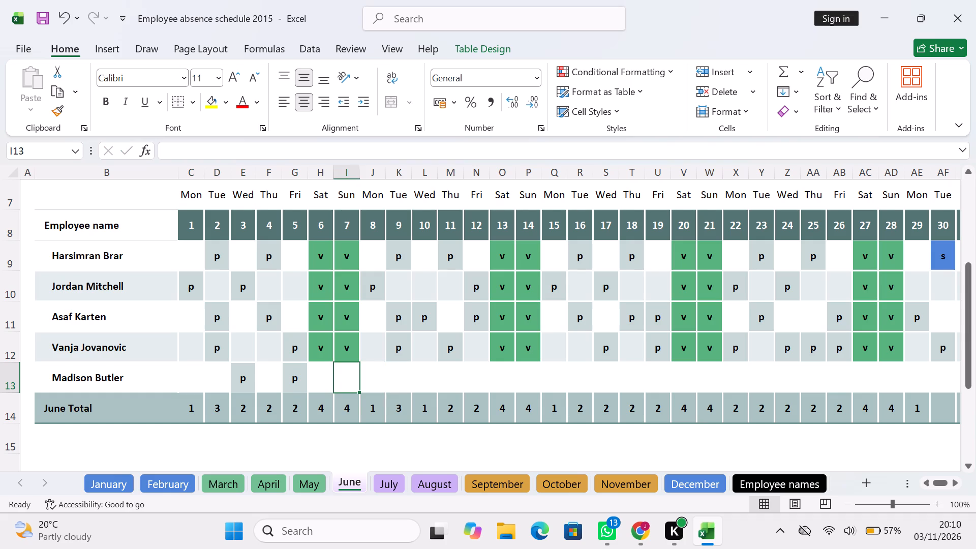
pyautogui.press('Left')
pyautogui.press('v')
pyautogui.press('Right')
pyautogui.press('v')
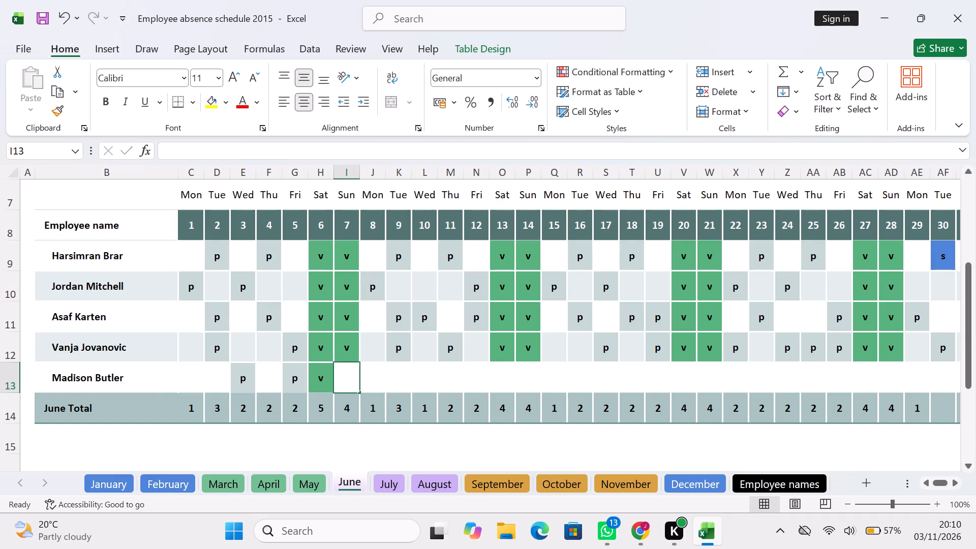
pyautogui.press('Right')
# Enter p for June 8 and June 10 in the fifth employee's row.
pyautogui.press('Right')
pyautogui.press('Left')
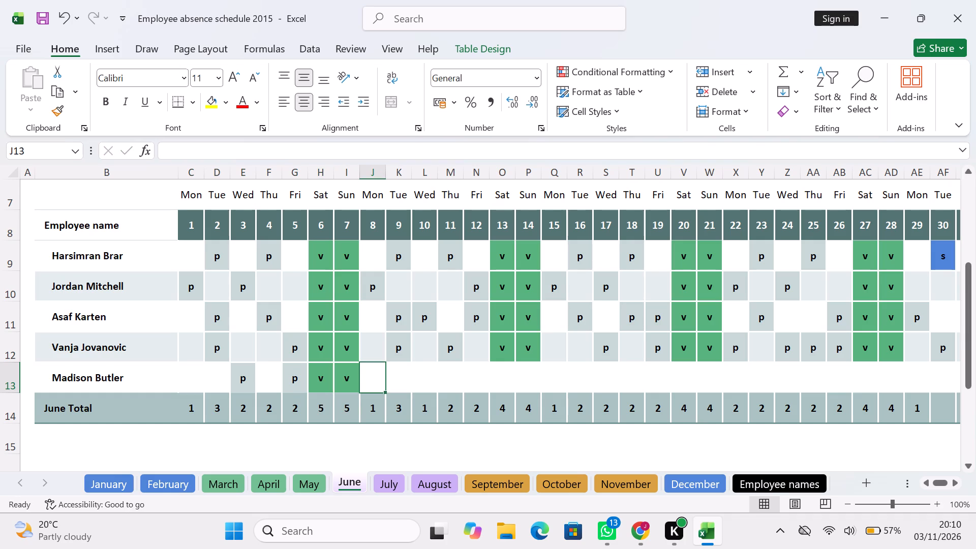
pyautogui.press('p')
pyautogui.press('Right')
pyautogui.press('Right')
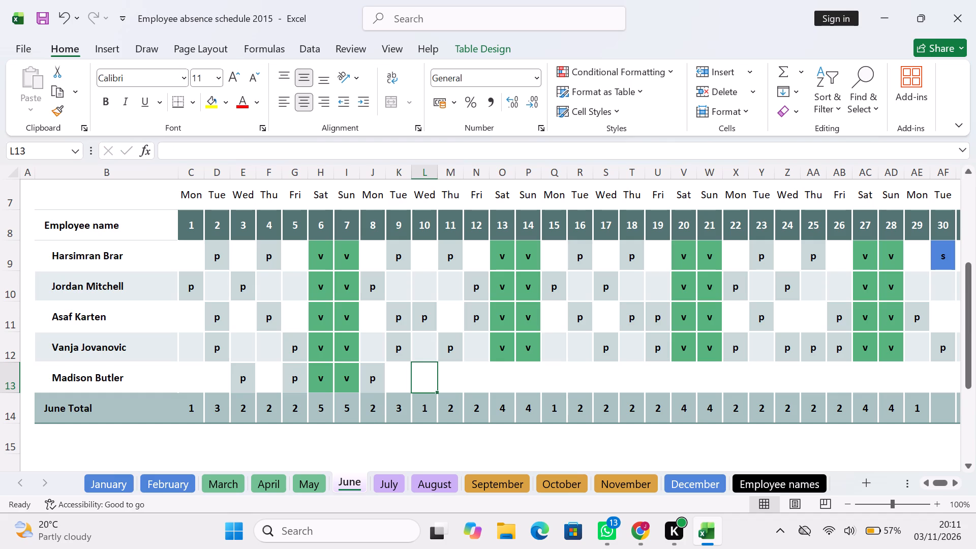
pyautogui.press('p')
pyautogui.press('Right')
# Review the fifth employee's absence entries for the first twelve days of June.
pyautogui.press('Right')
pyautogui.press('Right')
pyautogui.press('Left')
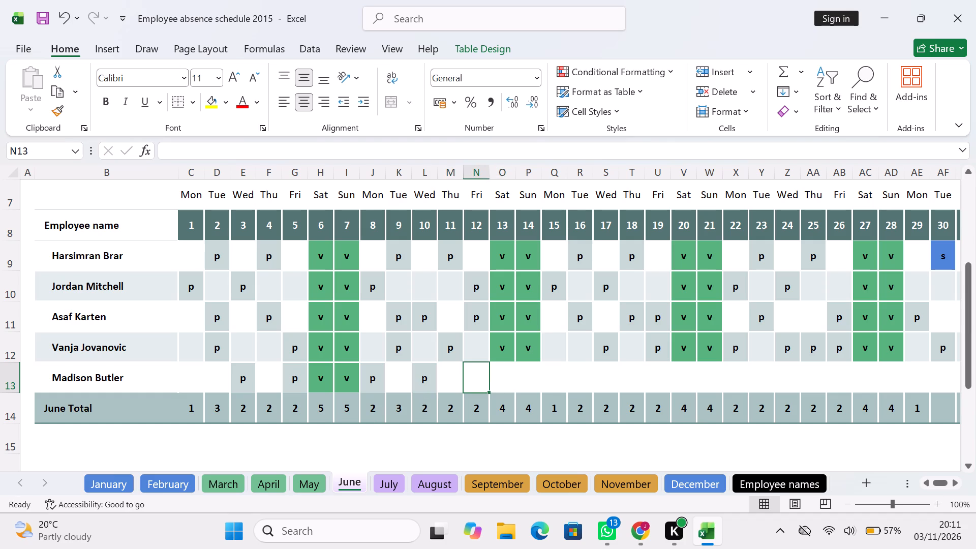
pyautogui.press('Left')
pyautogui.press('Left')
pyautogui.press('Left')
pyautogui.press('Left')
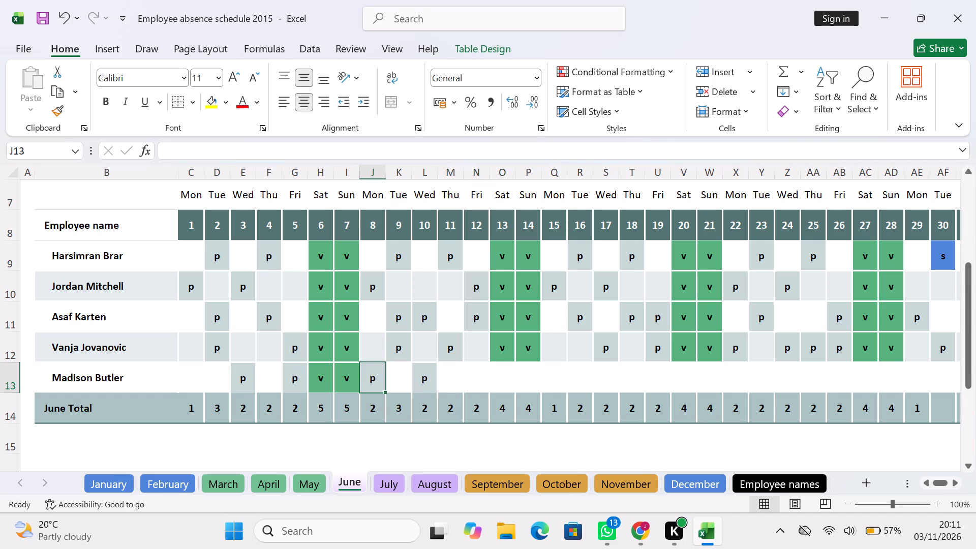
pyautogui.press('Left')
pyautogui.press('Left')
pyautogui.press('Left')
pyautogui.press('Left')
pyautogui.press('Left')
pyautogui.press('Left')
pyautogui.press('Left')
pyautogui.press('Left')
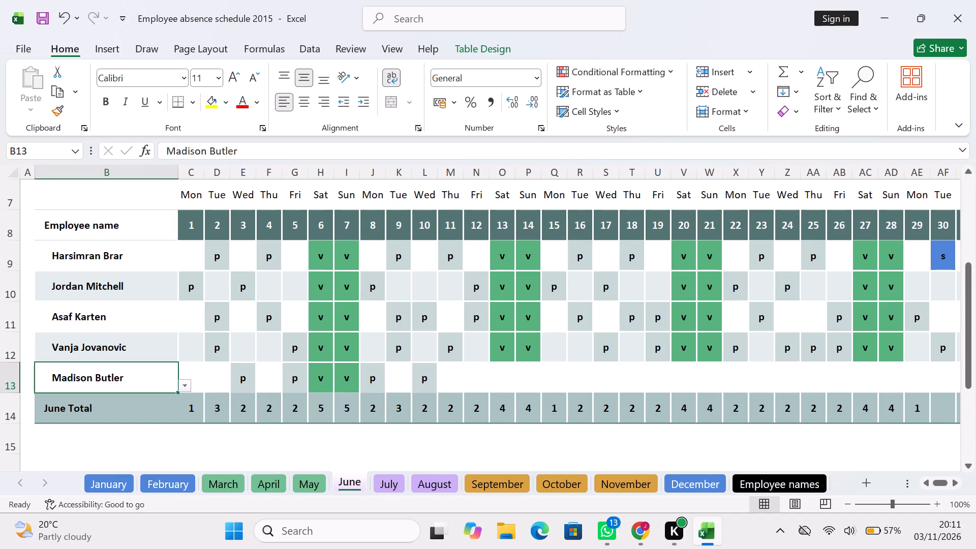
pyautogui.press('Left')
# Enter v for June 13 and June 14 in the fifth employee's row.
pyautogui.press('Right')
pyautogui.press('Right')
pyautogui.press('Right')
pyautogui.press('Right')
pyautogui.press('Right')
pyautogui.press('Right')
pyautogui.press('Right')
pyautogui.press('Right')
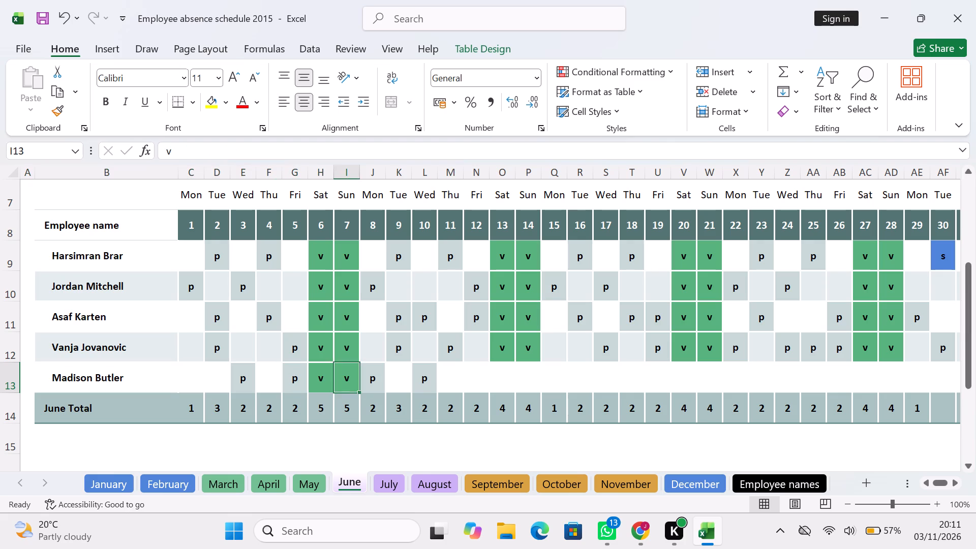
pyautogui.press('Right')
pyautogui.press('Right')
pyautogui.press('Right')
pyautogui.press('Right')
pyautogui.press('Right')
pyautogui.press('Right')
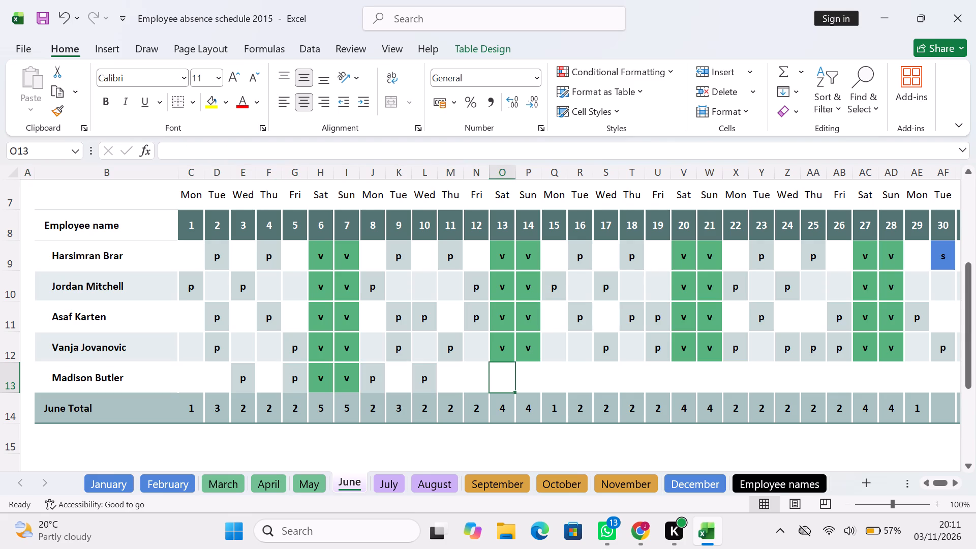
pyautogui.press('v')
pyautogui.press('Right')
pyautogui.press('v')
pyautogui.press('Right')
# Enter p for June 15 and June 18 in the fifth employee's row.
pyautogui.press('Right')
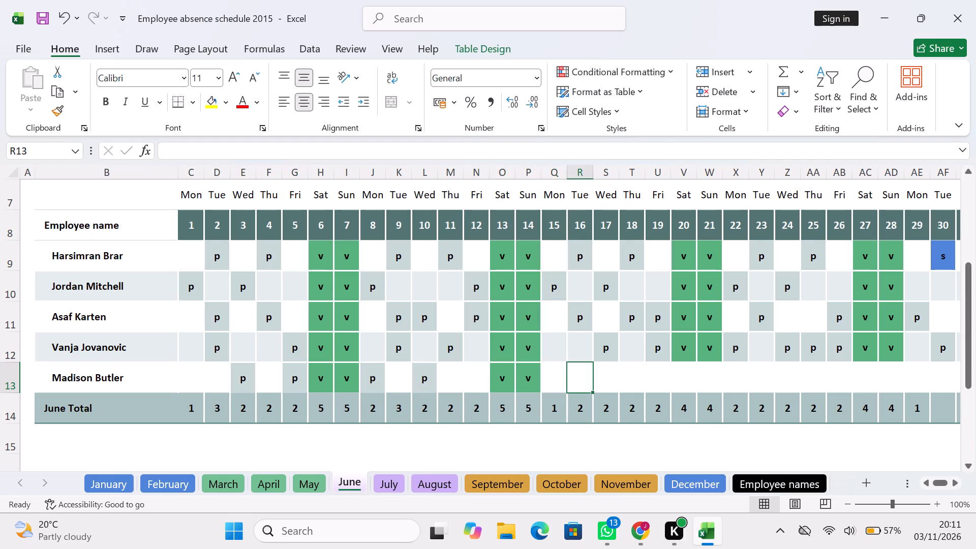
pyautogui.press('Left')
pyautogui.press('p')
pyautogui.press('Right')
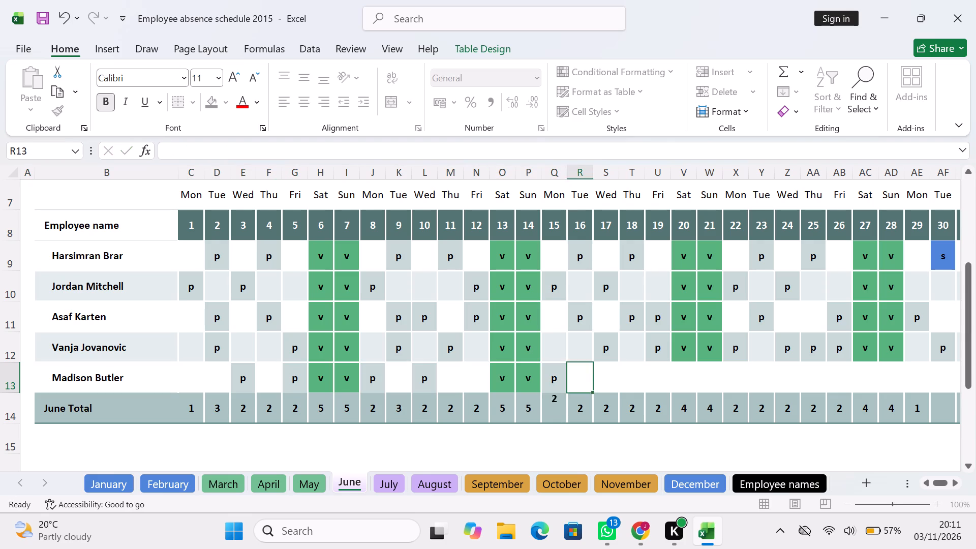
pyautogui.press('Right')
pyautogui.press('Right')
pyautogui.press('p')
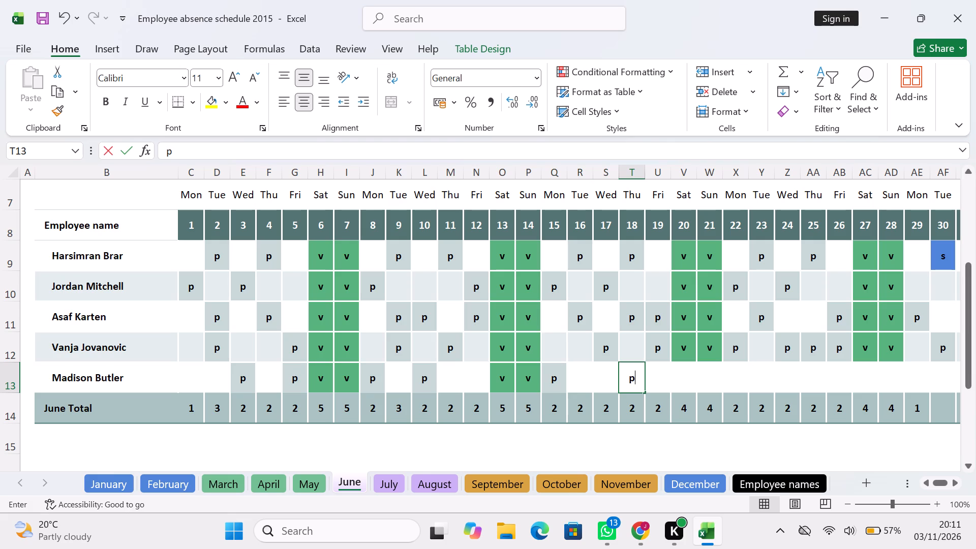
pyautogui.press('Right')
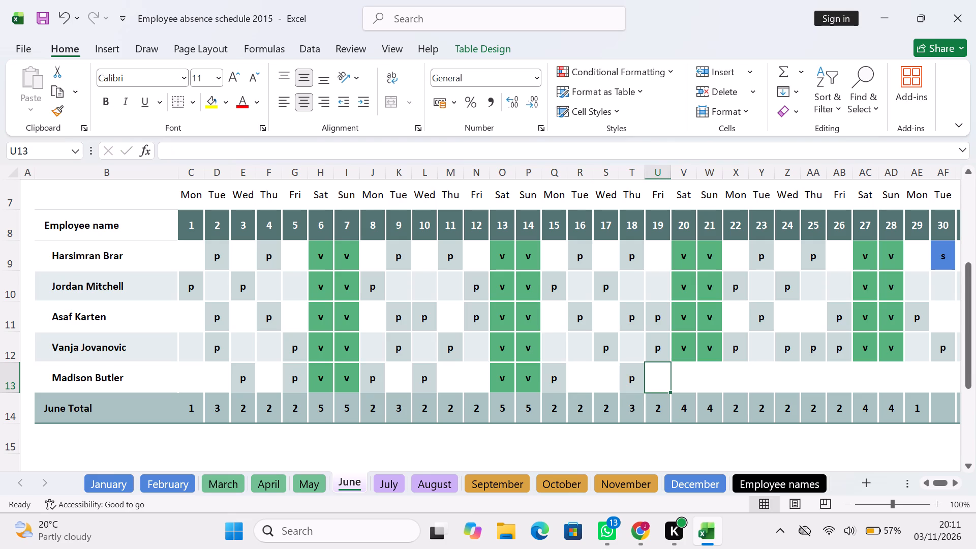
# Enter v for June 20 and June 21 in the fifth employee's row.
pyautogui.press('Right')
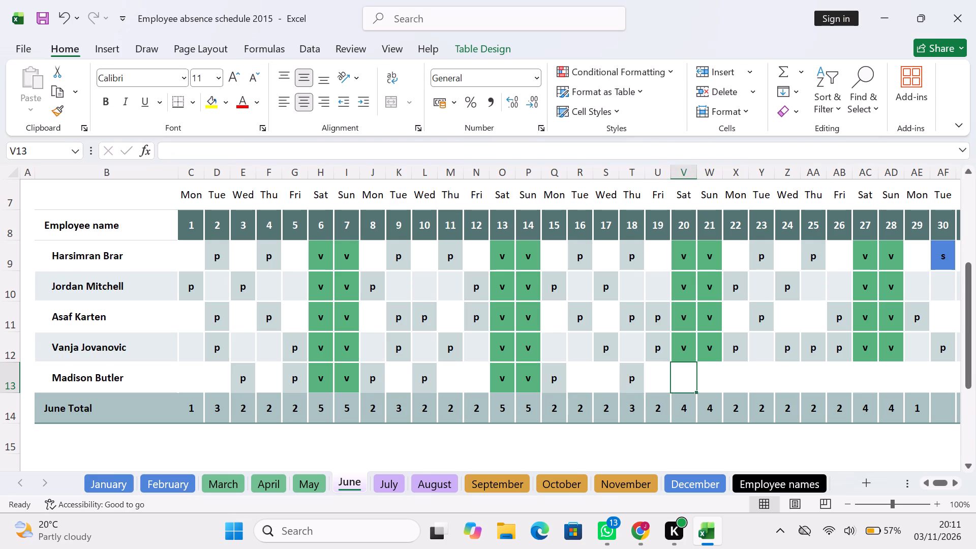
pyautogui.press('Right')
pyautogui.press('Right')
pyautogui.press('Left')
pyautogui.press('Left')
pyautogui.press('v')
pyautogui.press('Right')
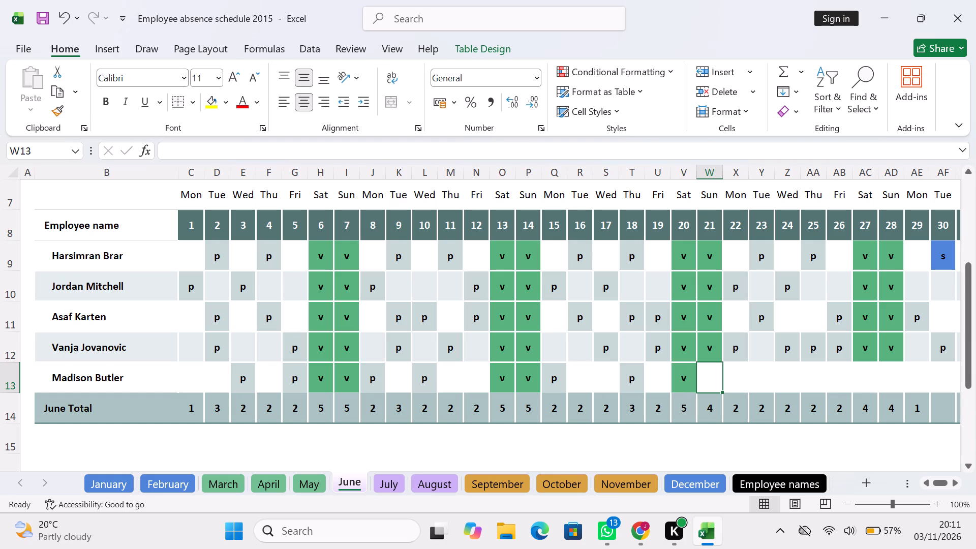
pyautogui.press('v')
pyautogui.press('Right')
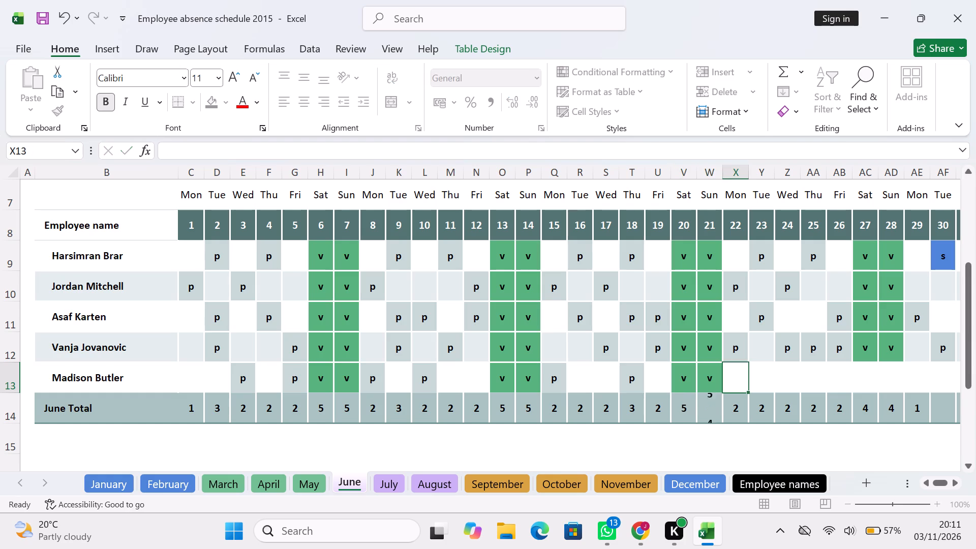
# Enter p for June 23 and June 25 in the fifth employee's row.
pyautogui.press('Right')
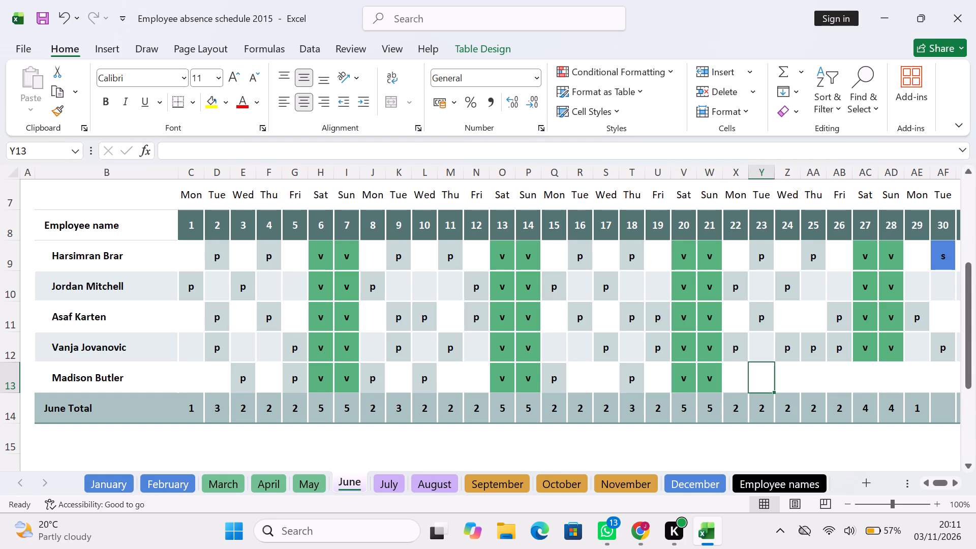
pyautogui.press('p')
pyautogui.press('Right')
pyautogui.press('Right')
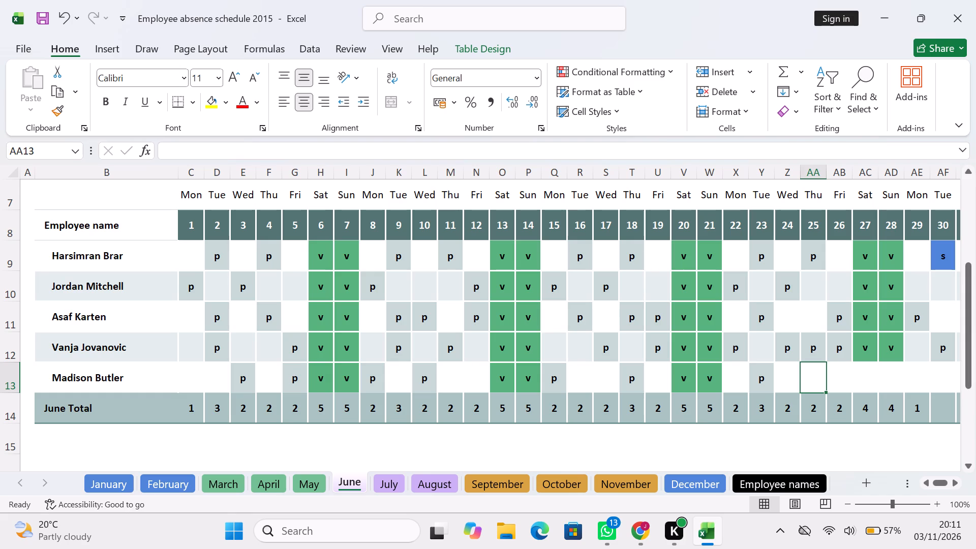
pyautogui.press('Right')
pyautogui.press('Left')
pyautogui.press('p')
pyautogui.press('Right')
# Review the fifth employee's absence entries from late June back to June 1.
pyautogui.press('Right')
pyautogui.press('Left')
pyautogui.press('Left')
pyautogui.press('Left')
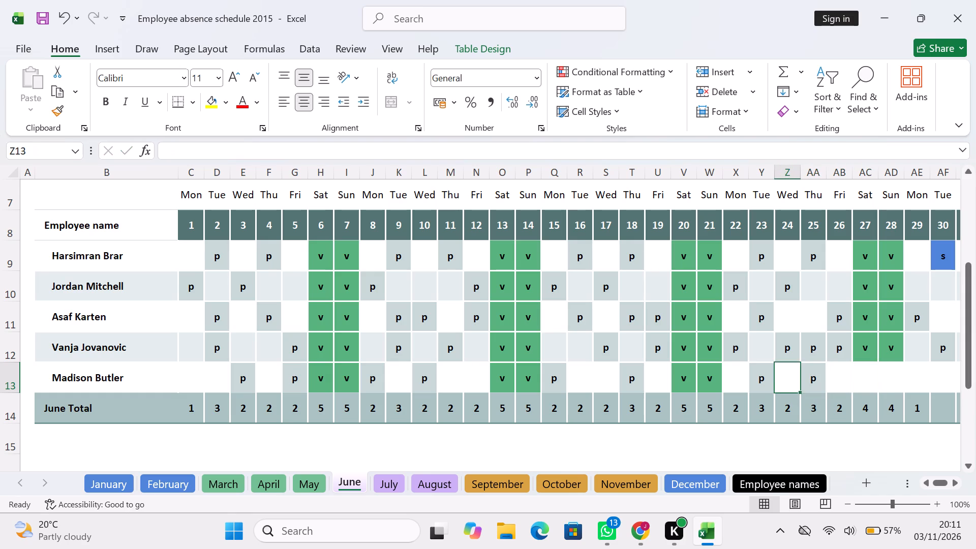
pyautogui.press('Left')
pyautogui.press('Left')
pyautogui.press('Left')
pyautogui.press('Left')
pyautogui.press('Left')
pyautogui.press('Left')
pyautogui.press('Left')
pyautogui.press('Left')
pyautogui.press('Left')
pyautogui.press('Left')
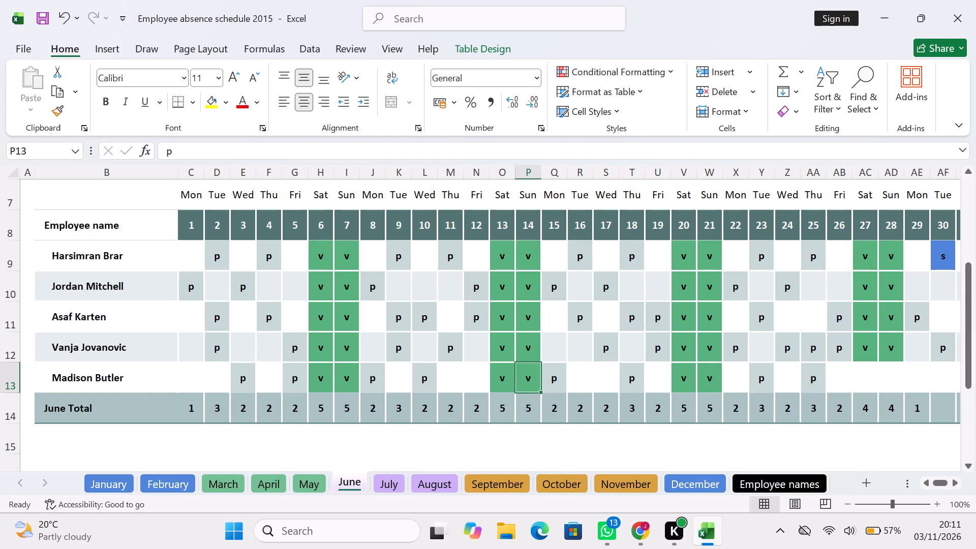
pyautogui.press('Left')
pyautogui.press('Left')
pyautogui.press('Left')
pyautogui.press('Left')
pyautogui.press('Left')
pyautogui.press('Left')
pyautogui.press('Left')
pyautogui.press('Left')
pyautogui.press('Left')
pyautogui.press('Left')
pyautogui.press('Left')
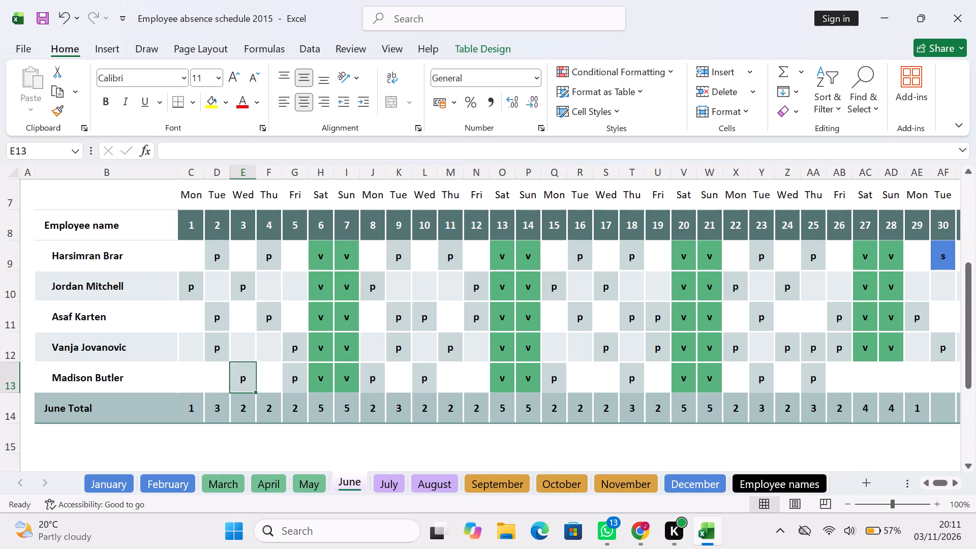
pyautogui.press('Left')
pyautogui.press('Left')
# Enter v for June 27 and June 28 in the fifth employee's row.
pyautogui.press('Right')
pyautogui.press('Right')
pyautogui.press('Right')
pyautogui.press('Right')
pyautogui.press('Right')
pyautogui.press('Right')
pyautogui.press('Right')
pyautogui.press('Right')
pyautogui.press('Right')
pyautogui.press('Right')
pyautogui.press('Right')
pyautogui.press('Right')
pyautogui.press('Right')
pyautogui.press('Right')
pyautogui.press('Right')
pyautogui.press('Right')
pyautogui.press('Right')
pyautogui.press('Right')
pyautogui.press('Right')
pyautogui.press('Right')
pyautogui.press('Right')
pyautogui.press('Right')
pyautogui.press('Right')
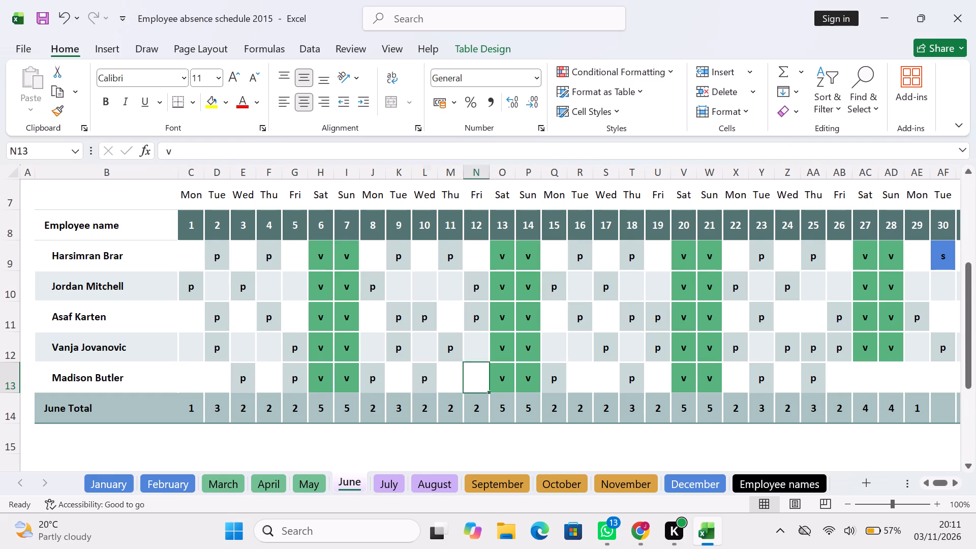
pyautogui.press('Right')
pyautogui.press('Right')
pyautogui.press('Right')
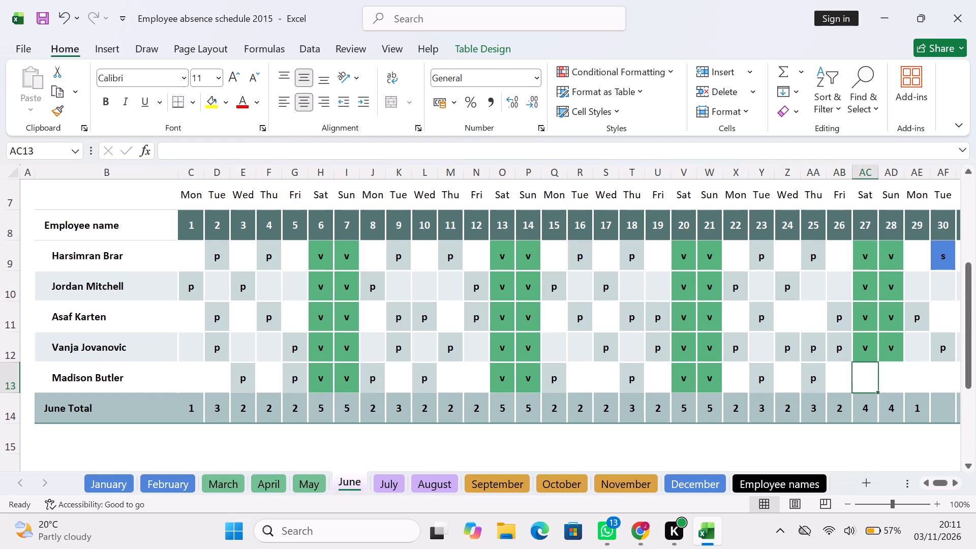
pyautogui.press('v')
pyautogui.press('Right')
pyautogui.press('Right')
pyautogui.press('Left')
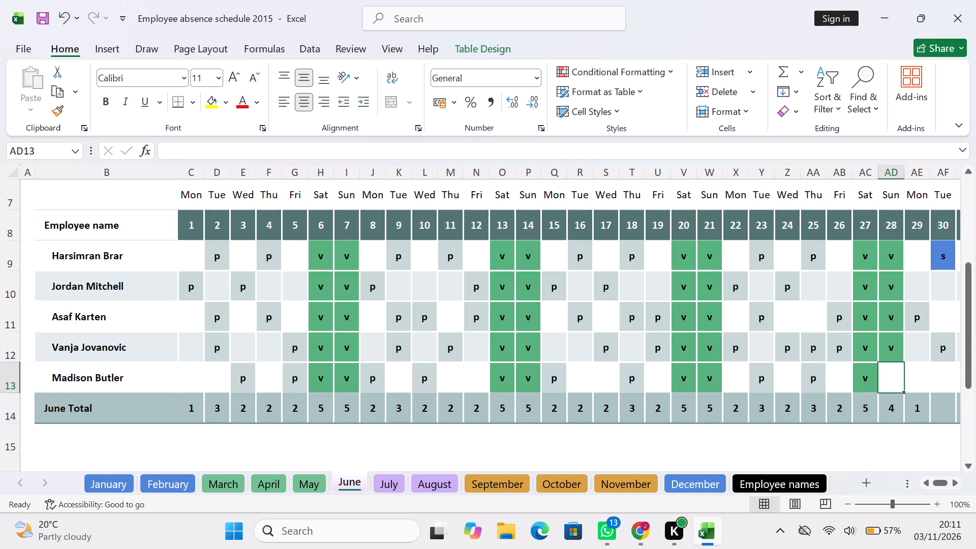
pyautogui.press('v')
pyautogui.press('Right')
# Enter s for June 29 in the fifth employee's row.
pyautogui.press('Right')
pyautogui.press('Left')
pyautogui.press('Left')
pyautogui.press('Left')
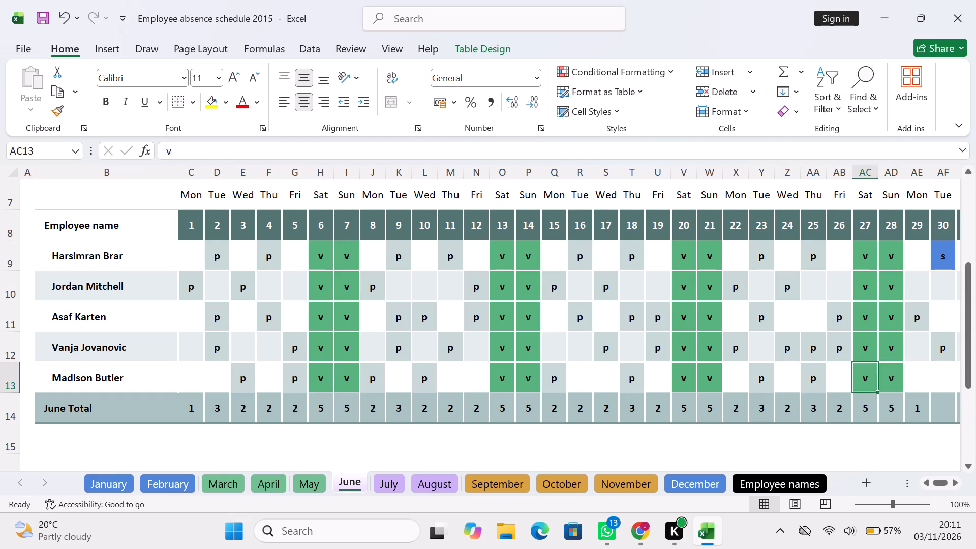
pyautogui.press('Left')
pyautogui.press('Right')
pyautogui.press('Right')
pyautogui.press('Right')
pyautogui.press('Right')
pyautogui.press('Right')
pyautogui.press('Left')
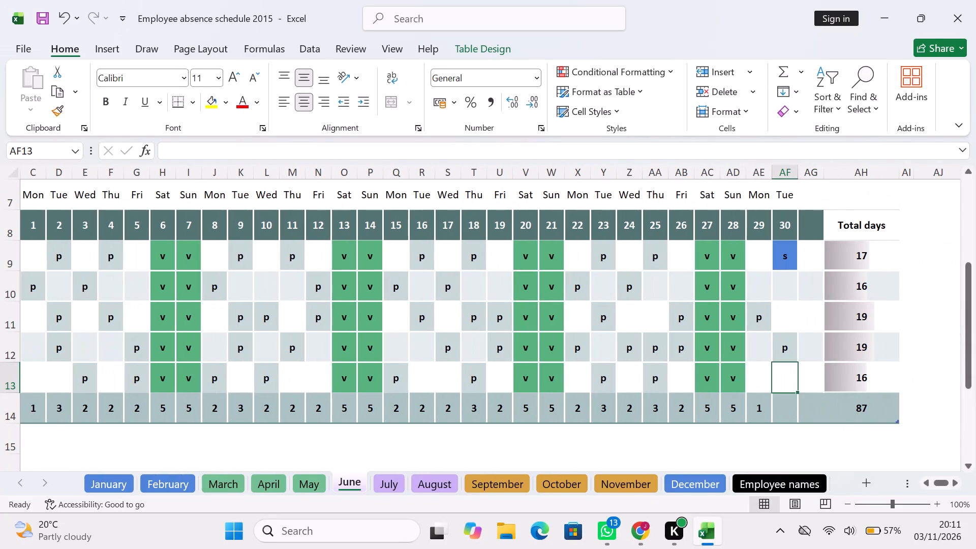
pyautogui.press('Left')
pyautogui.press('Left')
pyautogui.press('Right')
pyautogui.press('s')
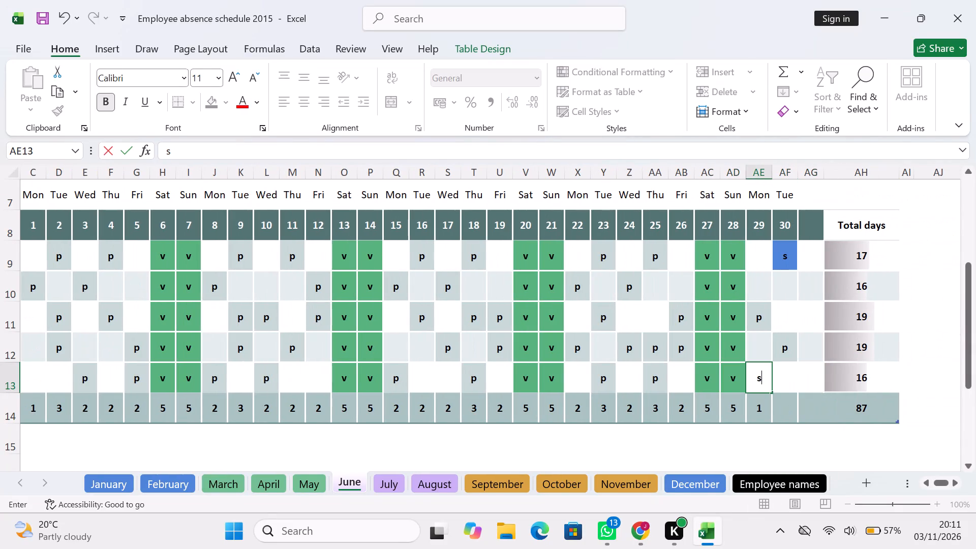
pyautogui.press('Right')
pyautogui.press('Right')
pyautogui.press('Right')
pyautogui.press('Left')
pyautogui.press('Left')
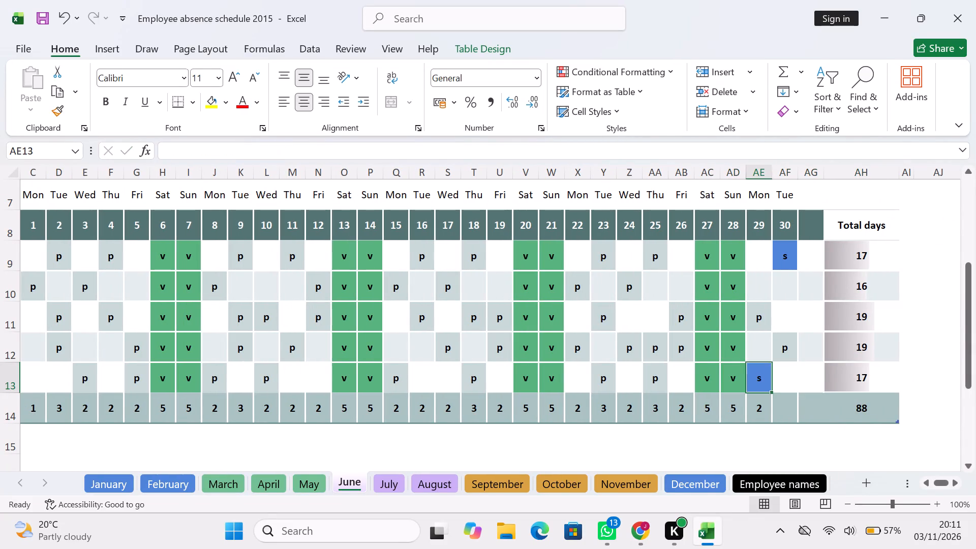
# Review the fifth employee's absence entries from June 29 back to June 1.
pyautogui.press('Left')
pyautogui.press('Left')
pyautogui.press('Left')
pyautogui.press('Left')
pyautogui.press('Left')
pyautogui.press('Left')
pyautogui.press('Left')
pyautogui.press('Left')
pyautogui.press('Left')
pyautogui.press('Left')
pyautogui.press('Left')
pyautogui.press('Left')
pyautogui.press('Left')
pyautogui.press('Left')
pyautogui.press('Left')
pyautogui.press('Left')
pyautogui.press('Left')
pyautogui.press('Left')
pyautogui.press('Left')
pyautogui.press('Left')
pyautogui.press('Left')
pyautogui.press('Right')
pyautogui.press('Right')
pyautogui.press('Right')
pyautogui.press('Right')
pyautogui.press('Right')
pyautogui.press('Right')
pyautogui.press('Right')
pyautogui.press('Right')
pyautogui.press('Right')
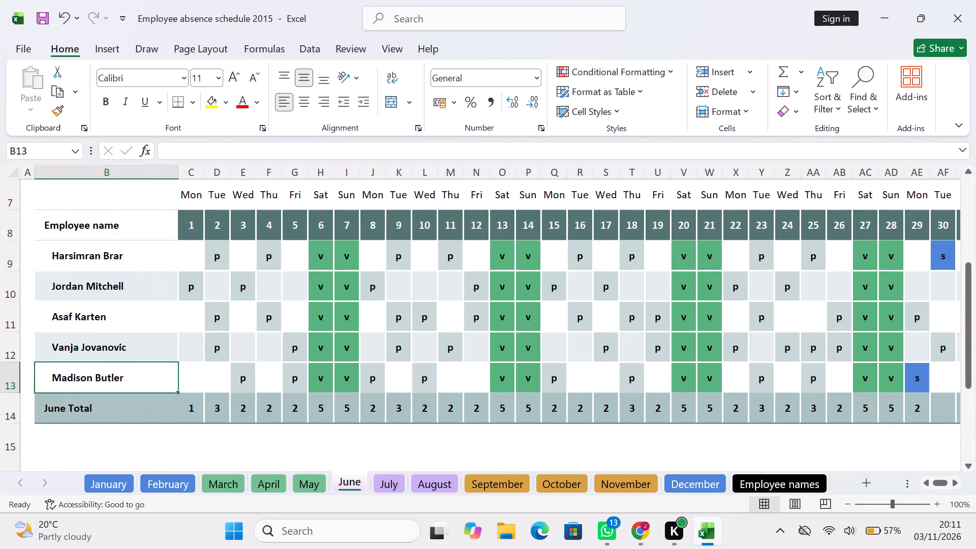
pyautogui.press('Down')
pyautogui.press('Left')
pyautogui.press('Left')
pyautogui.press('Left')
pyautogui.press('Left')
pyautogui.press('Left')
pyautogui.press('Left')
pyautogui.press('Left')
pyautogui.press('Left')
pyautogui.press('Left')
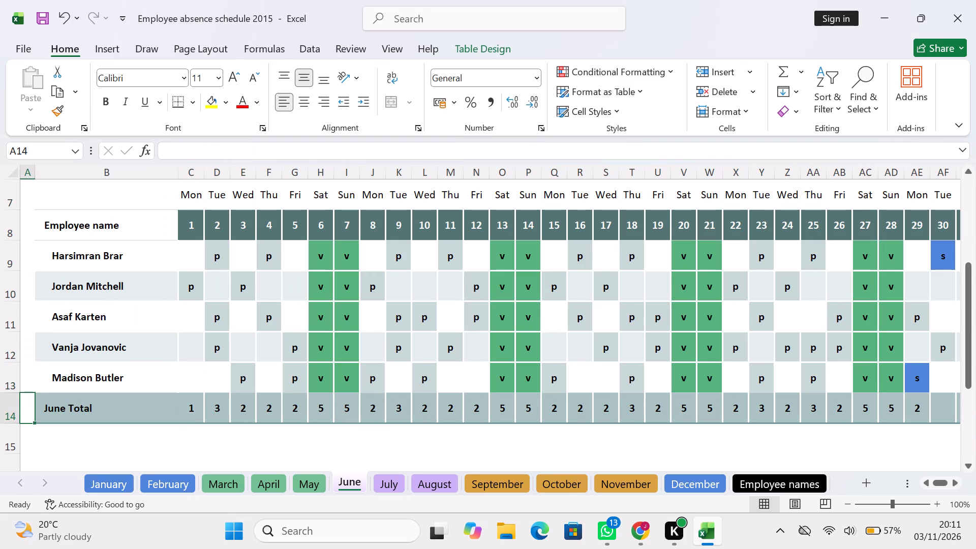
pyautogui.press('Right')
pyautogui.press('Right')
pyautogui.press('Up')
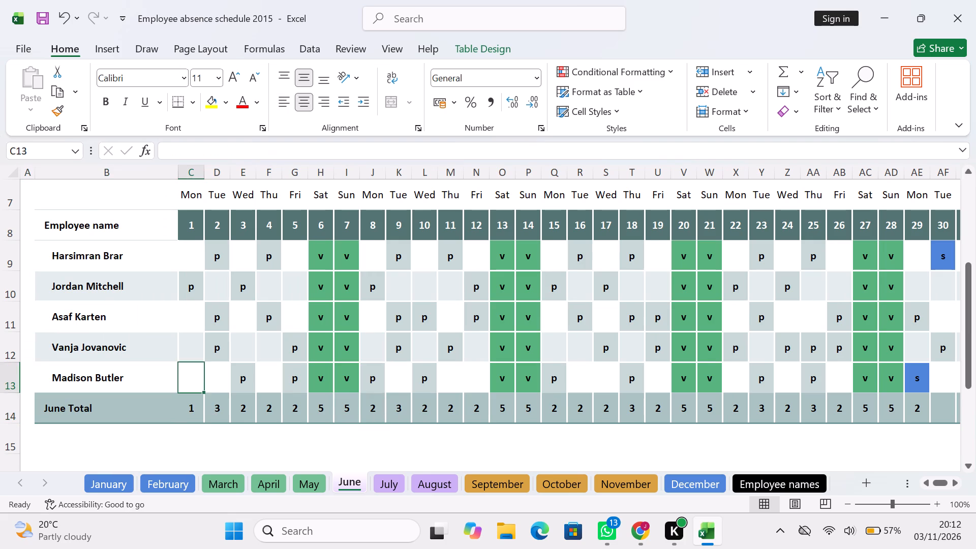
# Check each day's absence entries for all five employees against the June Total row, from June 1 to June 7.
pyautogui.press('Up')
pyautogui.press('Up')
pyautogui.press('Up')
pyautogui.press('Right')
pyautogui.press('Left')
pyautogui.press('Up')
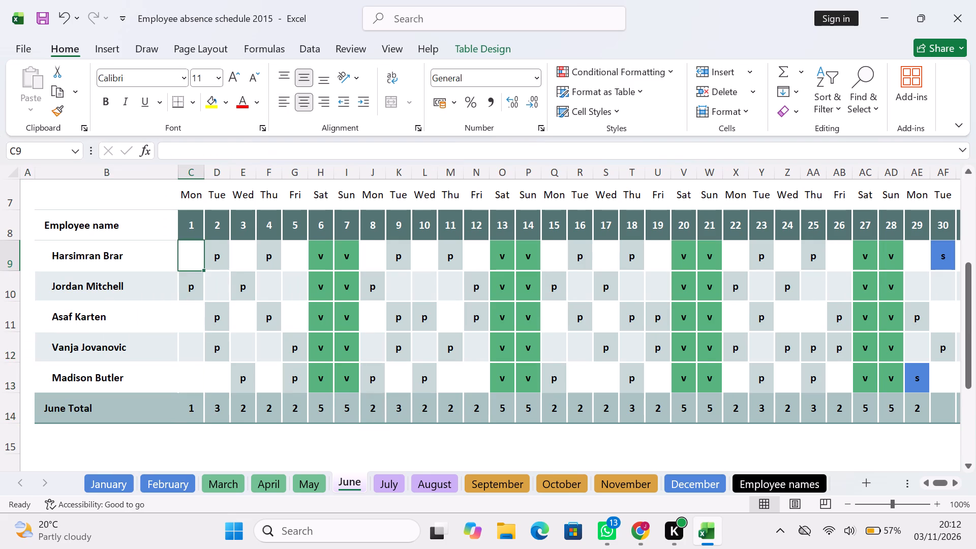
pyautogui.press('Right')
pyautogui.press('Down')
pyautogui.press('Down')
pyautogui.press('Down')
pyautogui.press('Down')
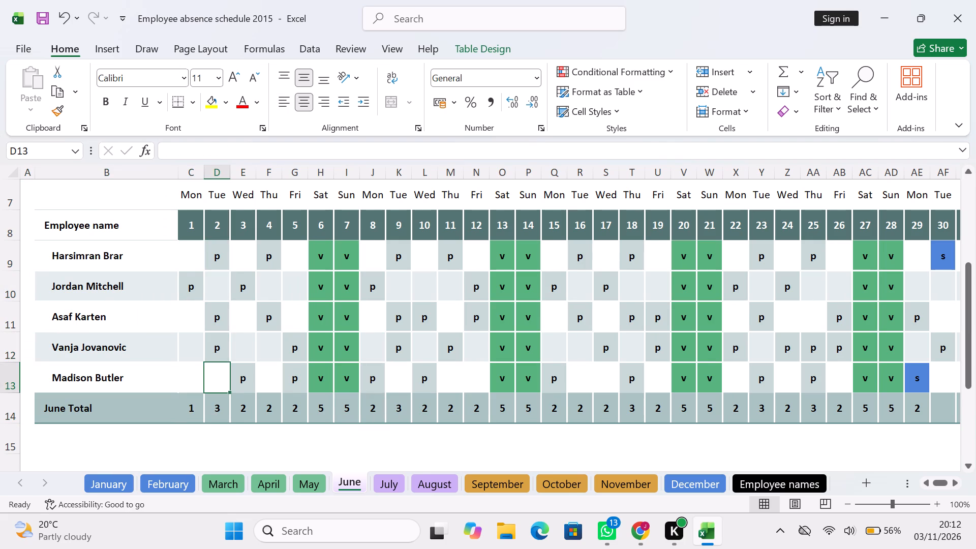
pyautogui.press('Down')
pyautogui.press('Right')
pyautogui.press('Up')
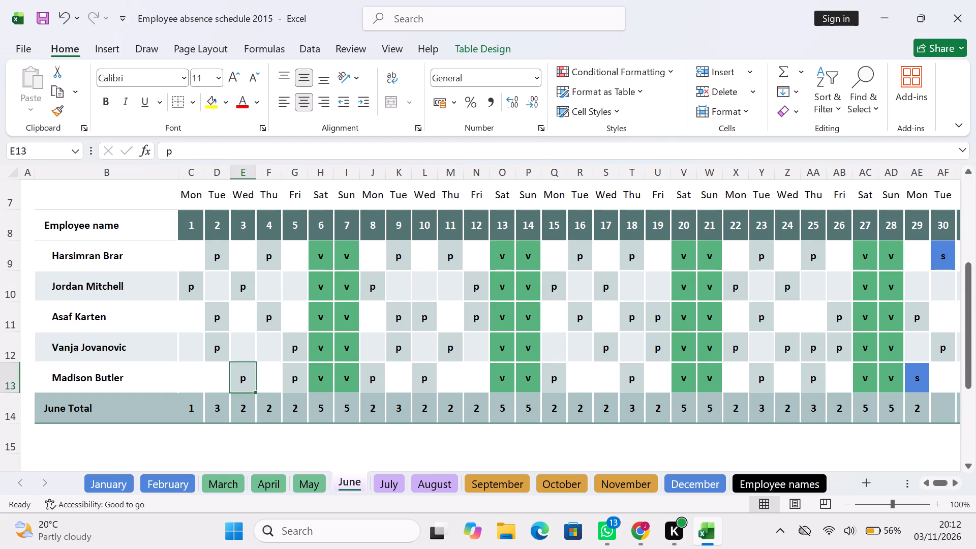
pyautogui.press('Up')
pyautogui.press('Up')
pyautogui.press('Up')
pyautogui.press('Up')
pyautogui.press('Right')
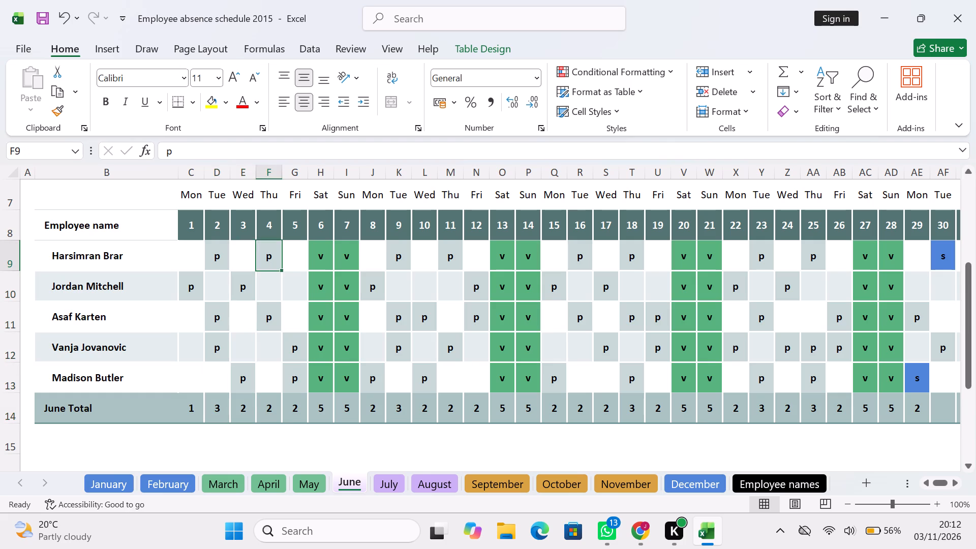
pyautogui.press('Down')
pyautogui.press('Down')
pyautogui.press('Down')
pyautogui.press('Down')
pyautogui.press('Down')
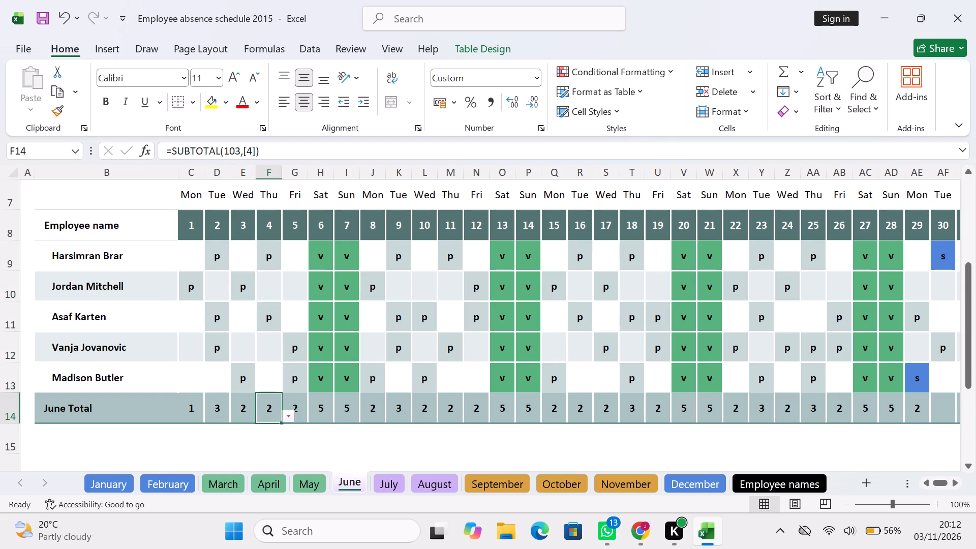
pyautogui.press('Right')
pyautogui.press('Up')
pyautogui.press('Up')
pyautogui.press('Up')
pyautogui.press('Up')
pyautogui.press('Up')
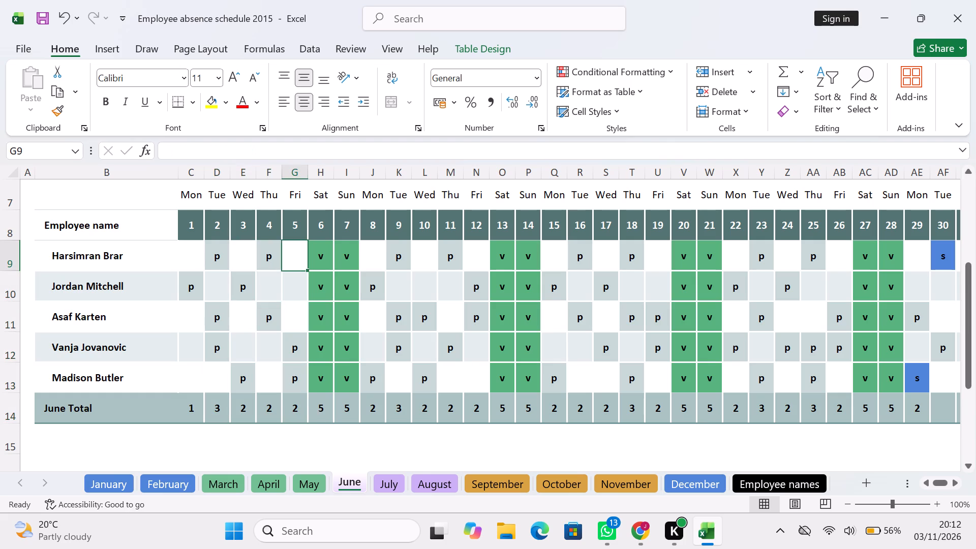
pyautogui.press('Right')
pyautogui.press('Down')
pyautogui.press('Down')
pyautogui.press('Down')
pyautogui.press('Down')
pyautogui.press('Down')
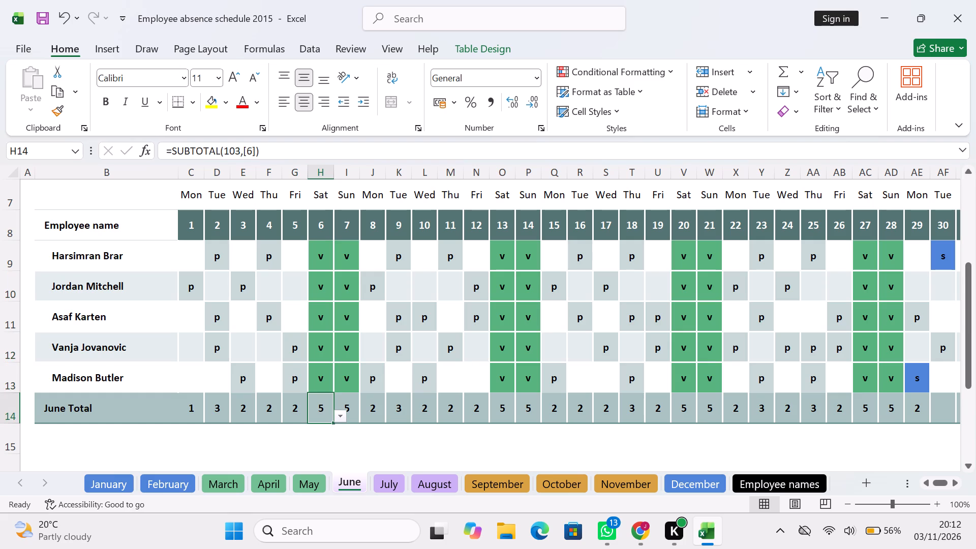
pyautogui.press('Right')
pyautogui.press('Up')
pyautogui.press('Up')
pyautogui.press('Up')
pyautogui.press('Up')
pyautogui.press('Up')
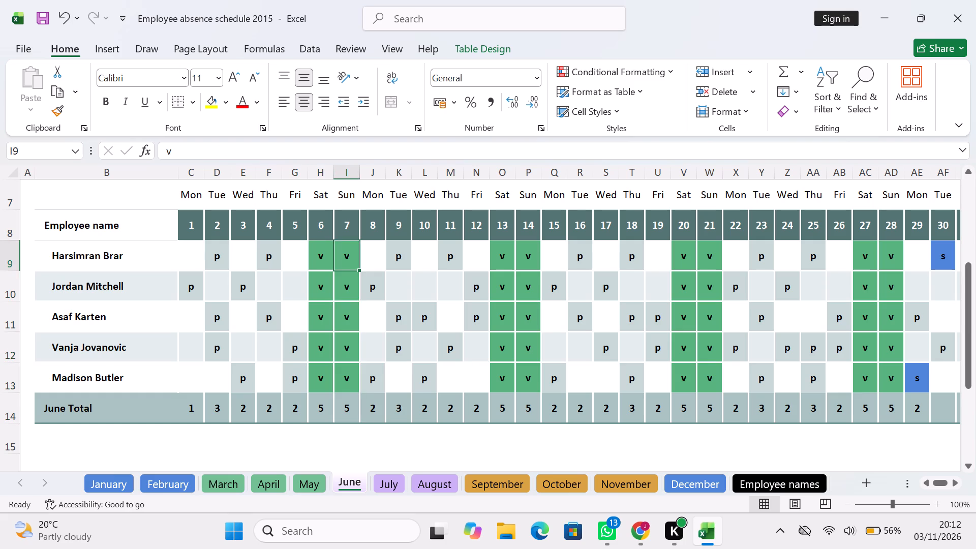
# Check each day's absence entries for all five employees against the June Total row, from June 8 to June 14.
pyautogui.press('Right')
pyautogui.press('Down')
pyautogui.press('Down')
pyautogui.press('Down')
pyautogui.press('Down')
pyautogui.press('Down')
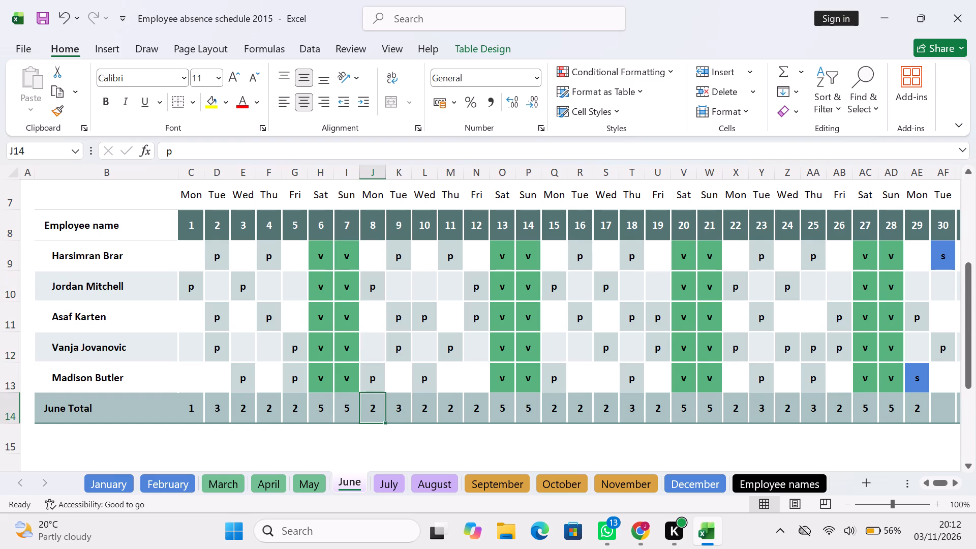
pyautogui.press('Right')
pyautogui.press('Up')
pyautogui.press('Up')
pyautogui.press('Up')
pyautogui.press('Up')
pyautogui.press('Up')
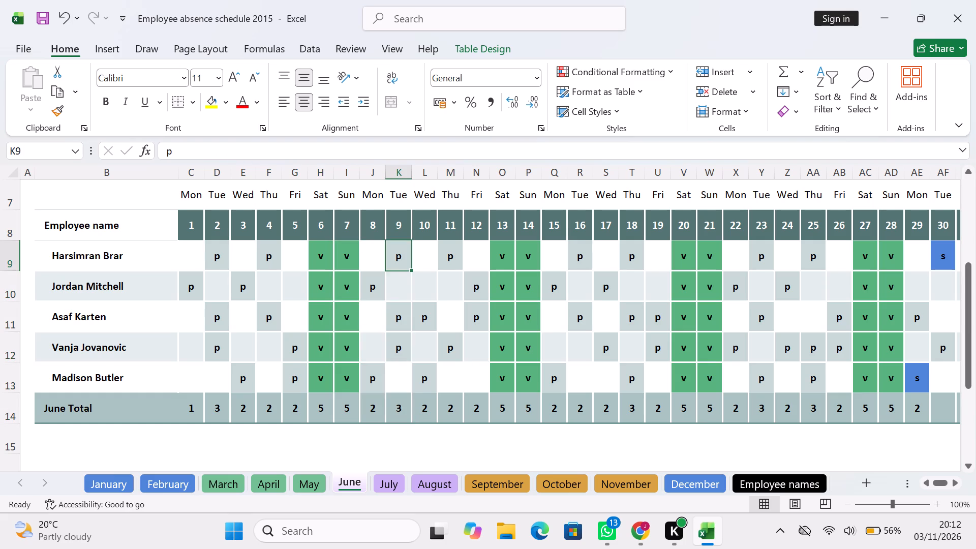
pyautogui.press('Right')
pyautogui.press('Down')
pyautogui.press('Down')
pyautogui.press('Down')
pyautogui.press('Down')
pyautogui.press('Down')
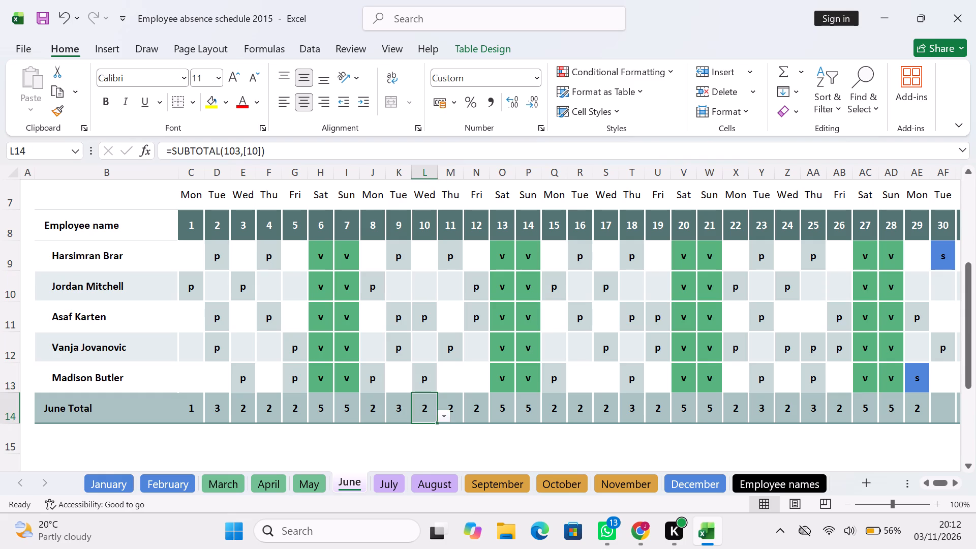
pyautogui.press('Right')
pyautogui.press('Up')
pyautogui.press('Up')
pyautogui.press('Up')
pyautogui.press('Up')
pyautogui.press('Up')
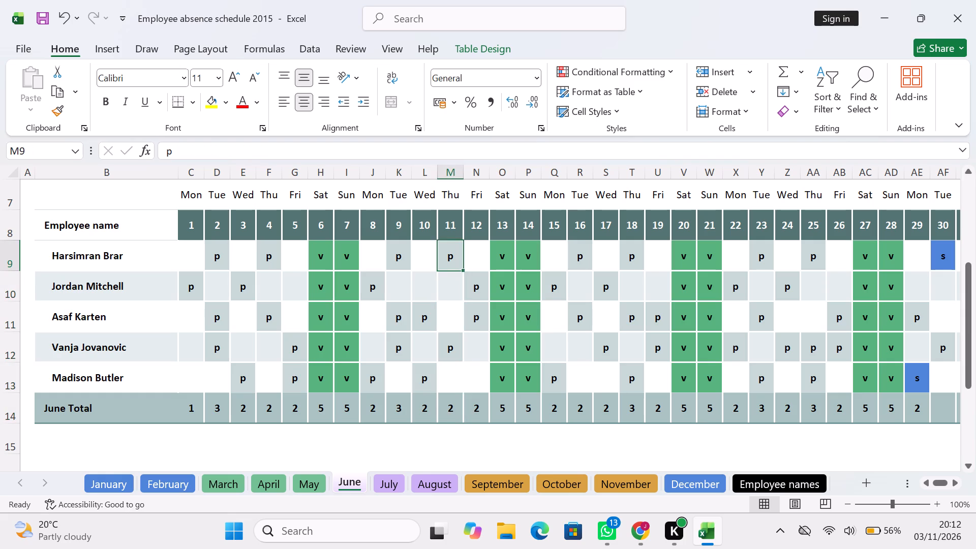
pyautogui.press('Right')
pyautogui.press('Down')
pyautogui.press('Down')
pyautogui.press('Down')
pyautogui.press('Down')
pyautogui.press('Down')
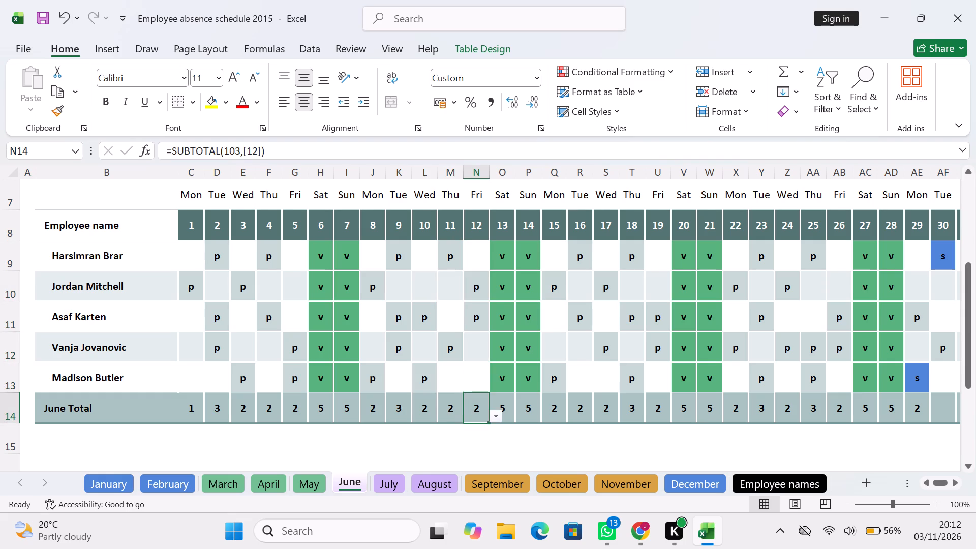
pyautogui.press('Right')
pyautogui.press('Up')
pyautogui.press('Up')
pyautogui.press('Up')
pyautogui.press('Up')
pyautogui.press('Up')
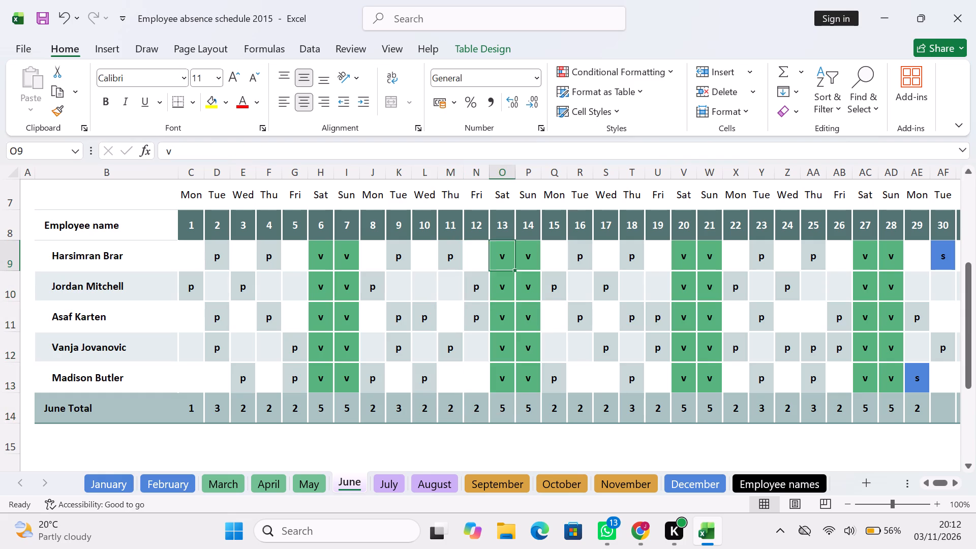
pyautogui.press('Right')
pyautogui.press('Down')
pyautogui.press('Down')
pyautogui.press('Down')
pyautogui.press('Down')
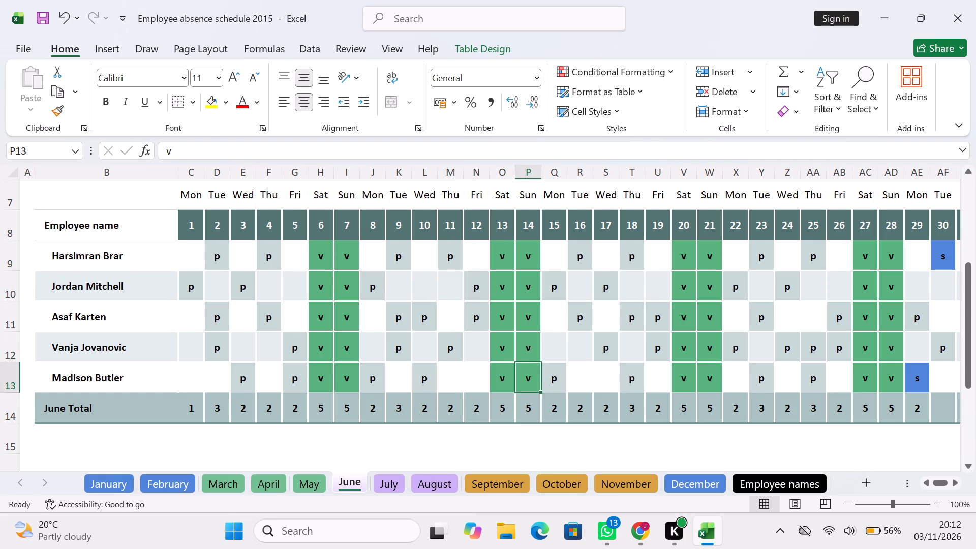
pyautogui.press('Down')
pyautogui.press('Up')
pyautogui.press('Up')
pyautogui.press('Down')
pyautogui.press('Down')
# Check each day's absence entries for all five employees against the June Total row, from June 15 to June 21.
pyautogui.press('Right')
pyautogui.press('Up')
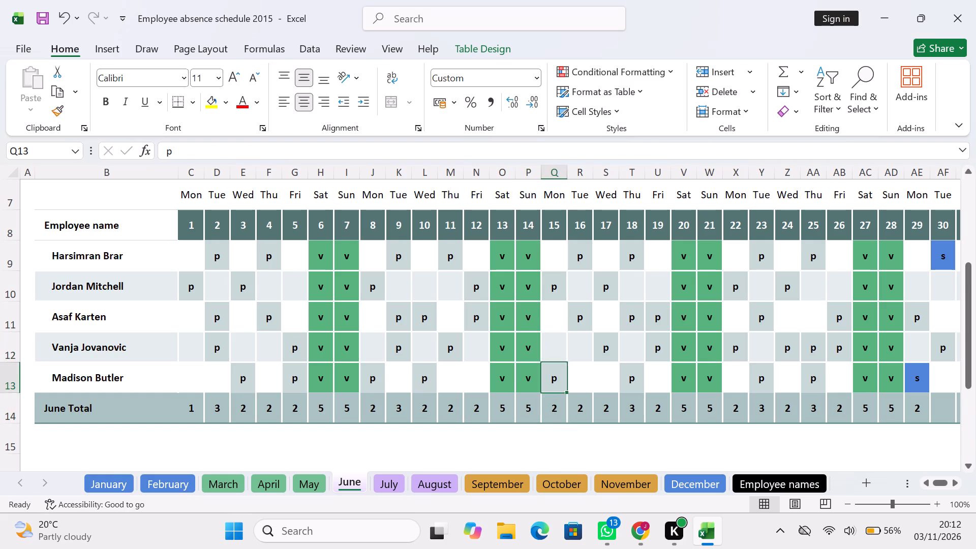
pyautogui.press('Up')
pyautogui.press('Up')
pyautogui.press('Up')
pyautogui.press('Up')
pyautogui.press('Right')
pyautogui.press('Down')
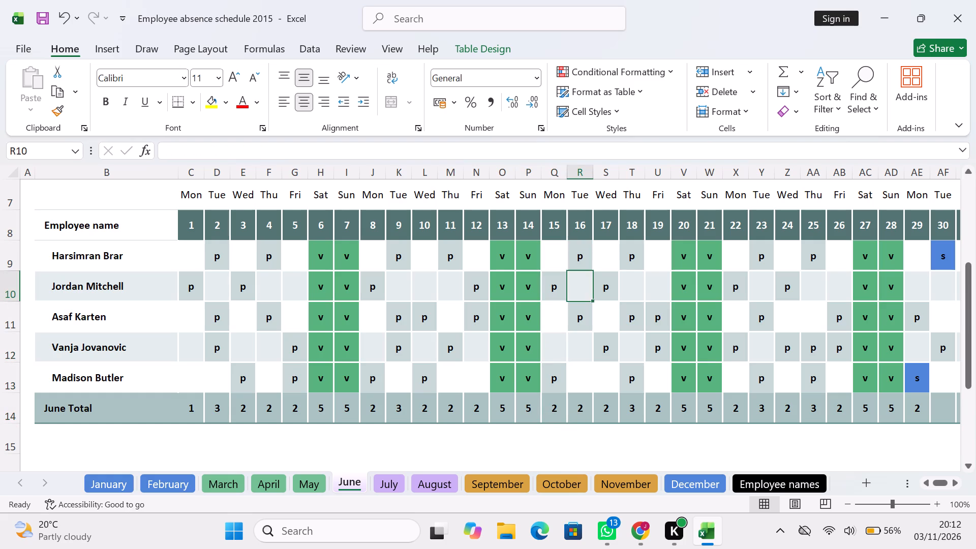
pyautogui.press('Down')
pyautogui.press('Down')
pyautogui.press('Down')
pyautogui.press('Down')
pyautogui.press('Right')
pyautogui.press('Up')
pyautogui.press('Up')
pyautogui.press('Up')
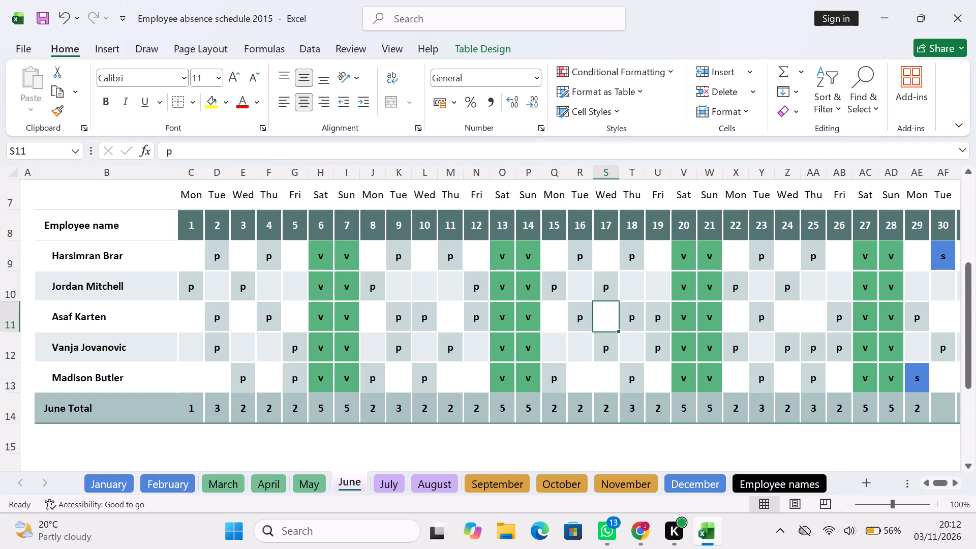
pyautogui.press('Up')
pyautogui.press('Up')
pyautogui.press('Right')
pyautogui.press('Down')
pyautogui.press('Down')
pyautogui.press('Down')
pyautogui.press('Down')
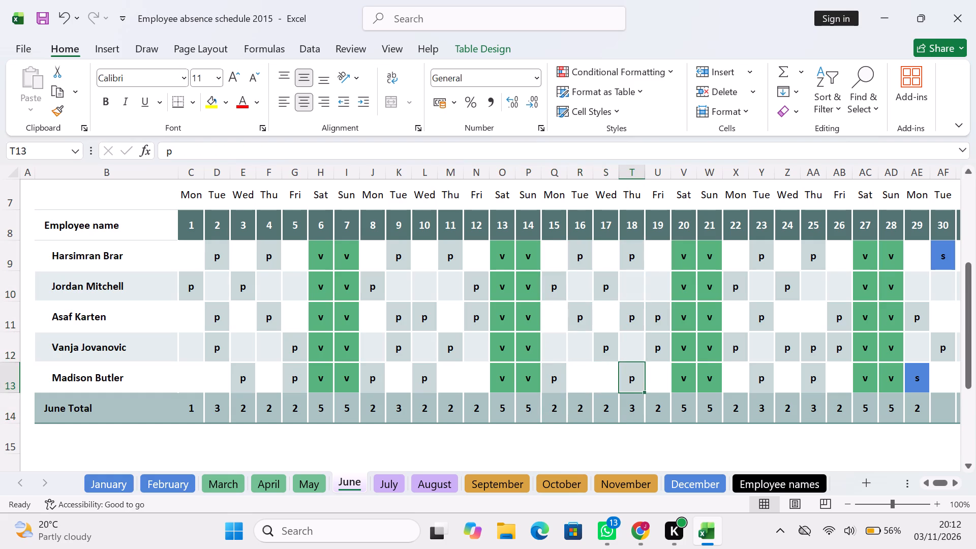
pyautogui.press('Down')
pyautogui.press('Right')
pyautogui.press('Up')
pyautogui.press('Up')
pyautogui.press('Up')
pyautogui.press('Up')
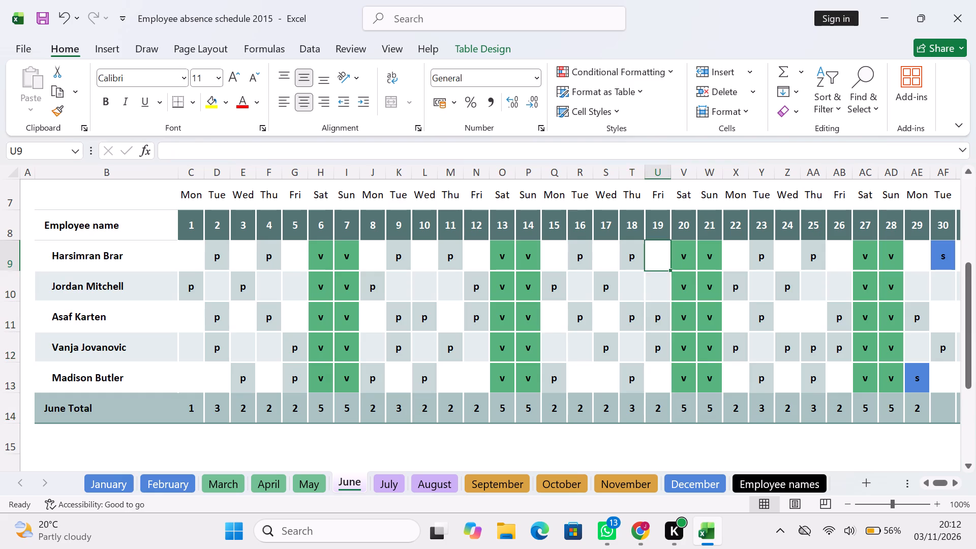
pyautogui.press('Up')
pyautogui.press('Right')
pyautogui.press('Down')
pyautogui.press('Down')
pyautogui.press('Down')
pyautogui.press('Down')
pyautogui.press('Down')
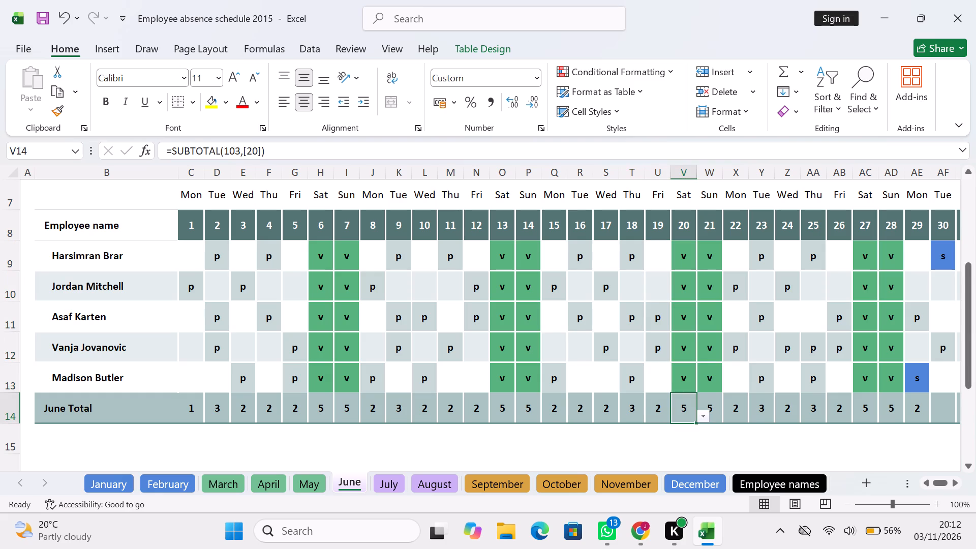
pyautogui.press('Right')
pyautogui.press('Up')
pyautogui.press('Up')
pyautogui.press('Up')
pyautogui.press('Up')
pyautogui.press('Up')
pyautogui.press('Down')
pyautogui.press('Down')
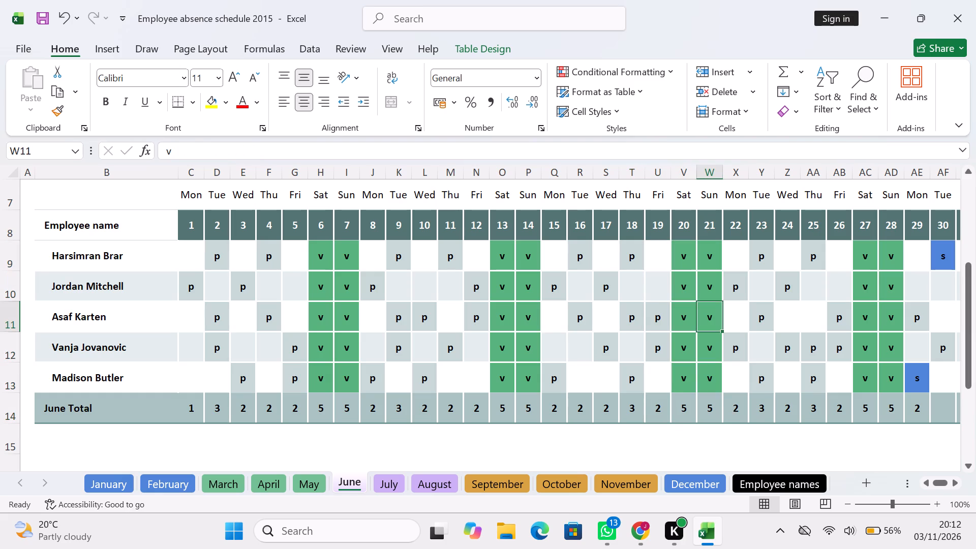
pyautogui.press('Down')
pyautogui.press('Down')
pyautogui.press('Down')
pyautogui.press('Up')
pyautogui.press('Up')
pyautogui.press('Up')
pyautogui.press('Up')
pyautogui.press('Up')
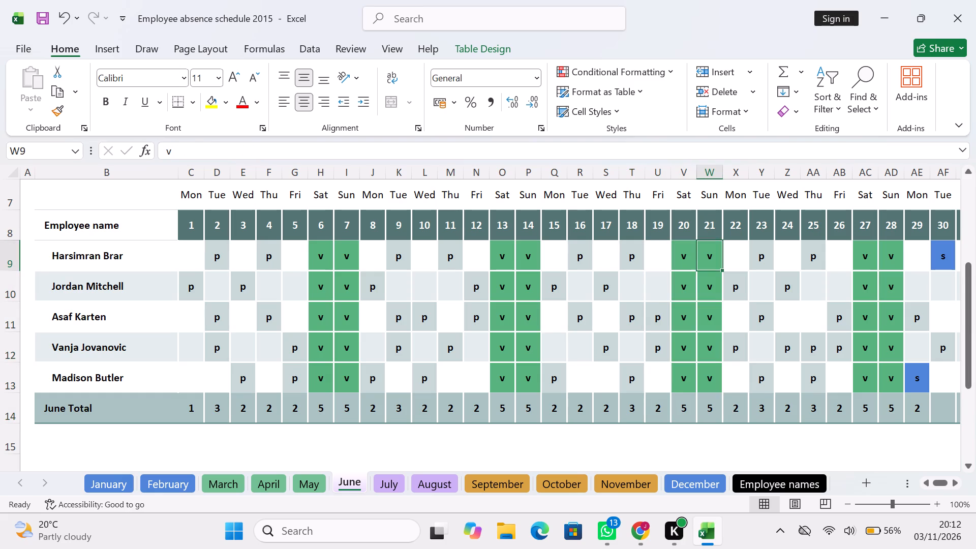
pyautogui.press('Up')
# Check each day's absence entries for all five employees against the June Total row, from June 22 to June 28.
pyautogui.press('Right')
pyautogui.press('Down')
pyautogui.press('Down')
pyautogui.press('Down')
pyautogui.press('Down')
pyautogui.press('Down')
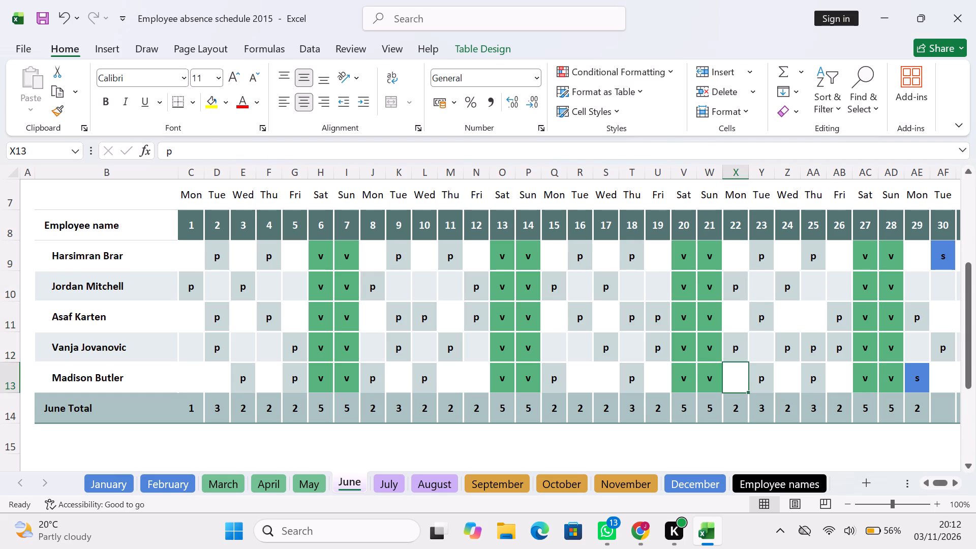
pyautogui.press('Down')
pyautogui.press('Up')
pyautogui.press('Right')
pyautogui.press('Down')
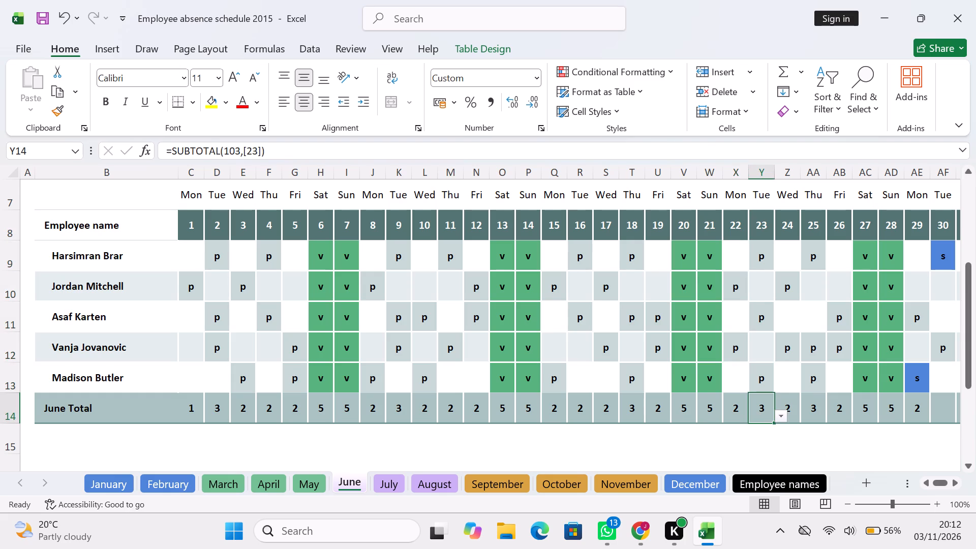
pyautogui.press('Left')
pyautogui.press('Right')
pyautogui.press('Up')
pyautogui.press('Up')
pyautogui.press('Up')
pyautogui.press('Up')
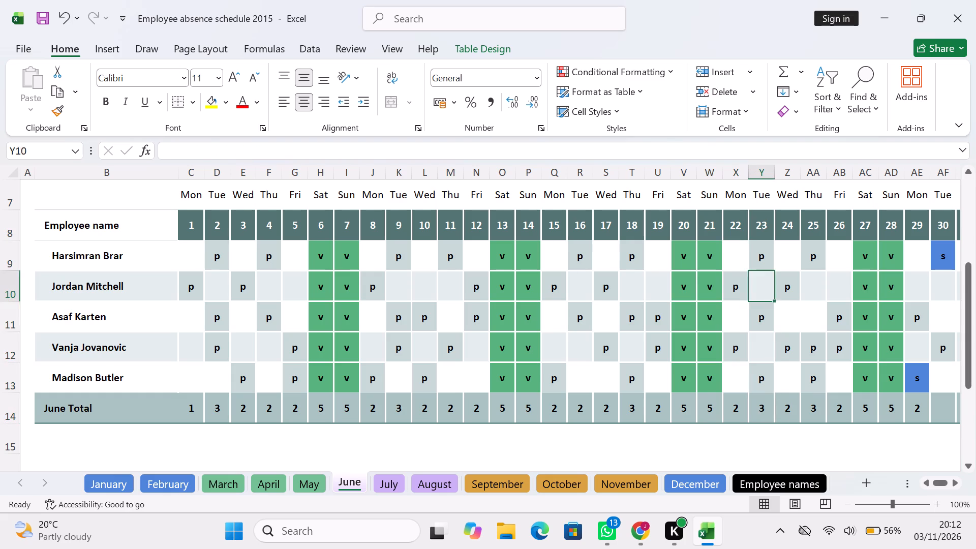
pyautogui.press('Up')
pyautogui.press('Right')
pyautogui.press('Down')
pyautogui.press('Down')
pyautogui.press('Down')
pyautogui.press('Down')
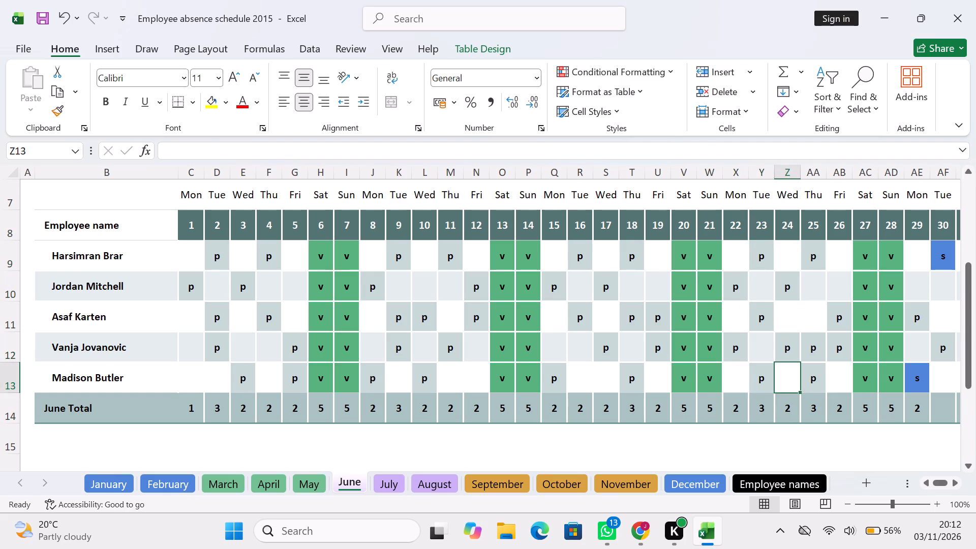
pyautogui.press('Down')
pyautogui.press('Right')
pyautogui.press('Up')
pyautogui.press('Up')
pyautogui.press('Up')
pyautogui.press('Up')
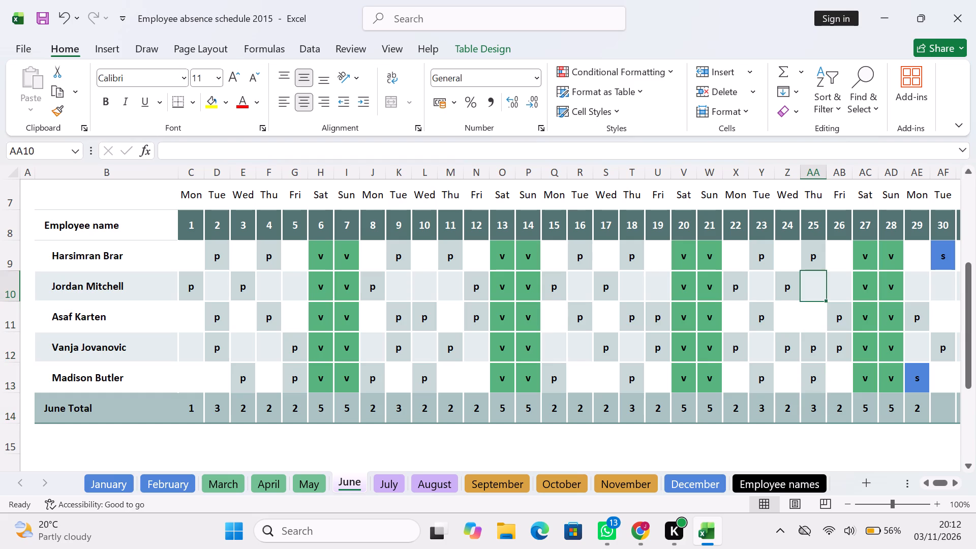
pyautogui.press('Up')
pyautogui.press('Right')
pyautogui.press('Left')
pyautogui.press('Down')
pyautogui.press('Down')
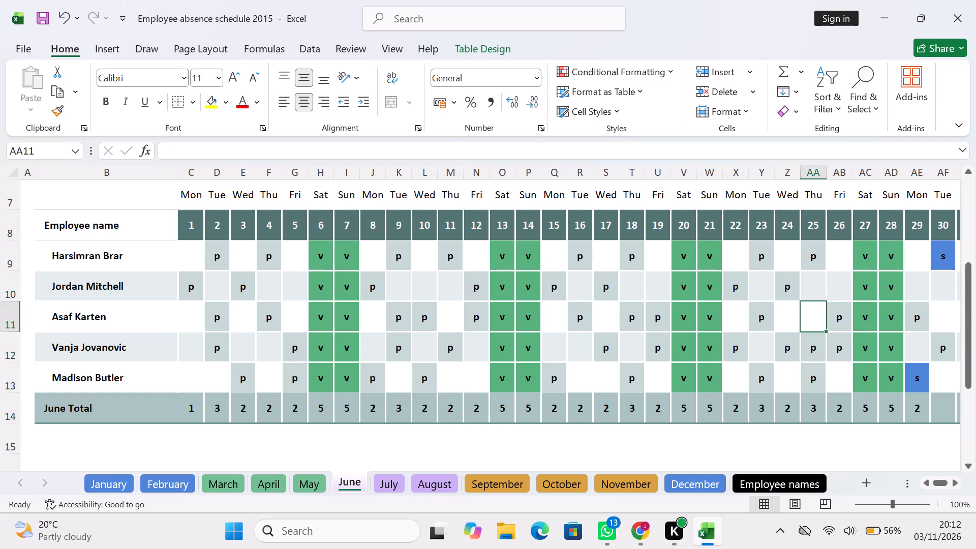
pyautogui.press('Down')
pyautogui.press('Down')
pyautogui.press('Down')
pyautogui.press('Up')
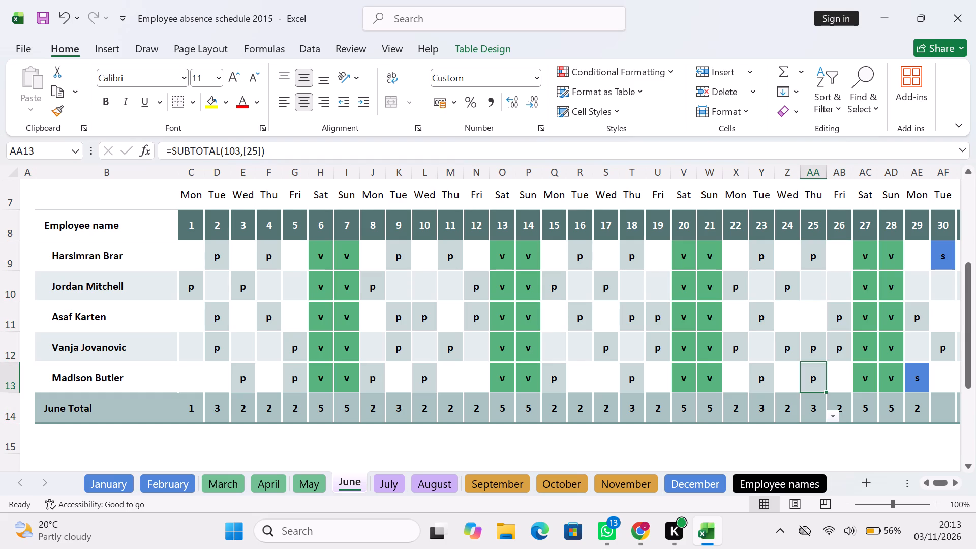
pyautogui.press('Up')
pyautogui.press('Up')
pyautogui.press('Up')
pyautogui.press('Up')
pyautogui.press('Right')
pyautogui.press('Down')
pyautogui.press('Down')
pyautogui.press('Down')
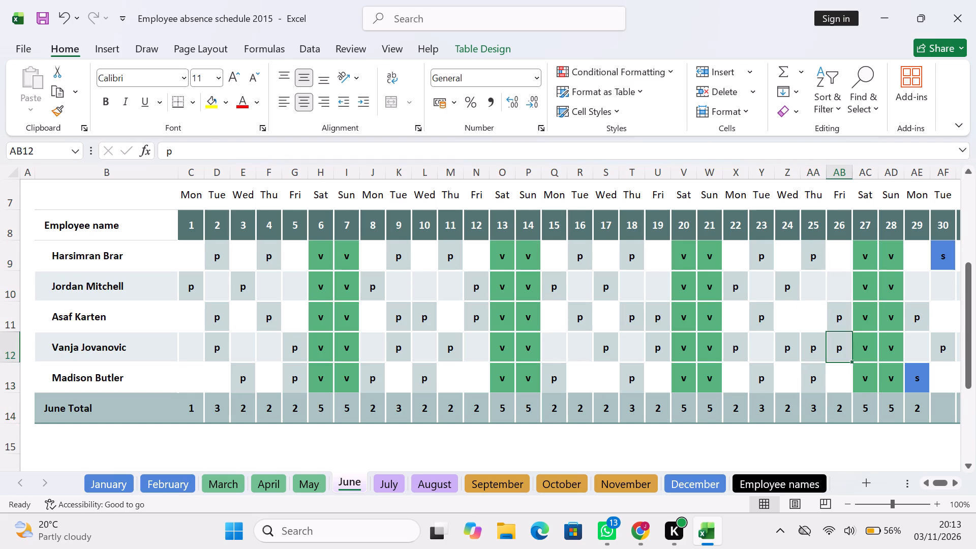
pyautogui.press('Down')
pyautogui.press('Down')
pyautogui.press('Right')
pyautogui.press('Up')
pyautogui.press('Up')
pyautogui.press('Up')
pyautogui.press('Up')
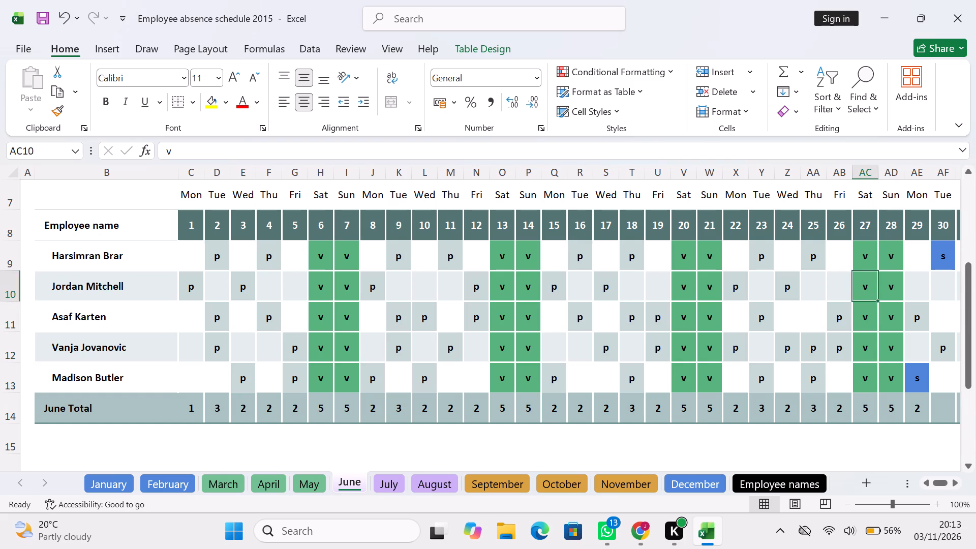
pyautogui.press('Up')
pyautogui.press('Right')
pyautogui.press('Down')
pyautogui.press('Down')
pyautogui.press('Down')
pyautogui.press('Down')
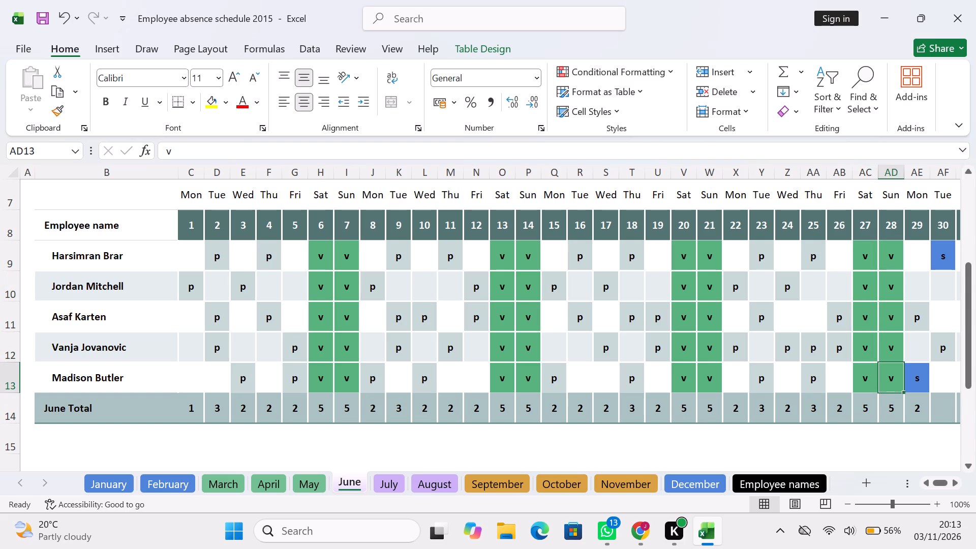
pyautogui.press('Down')
# Check the absence entries of all five employees for June 29 and June 30.
pyautogui.press('Right')
pyautogui.press('Right')
pyautogui.press('Right')
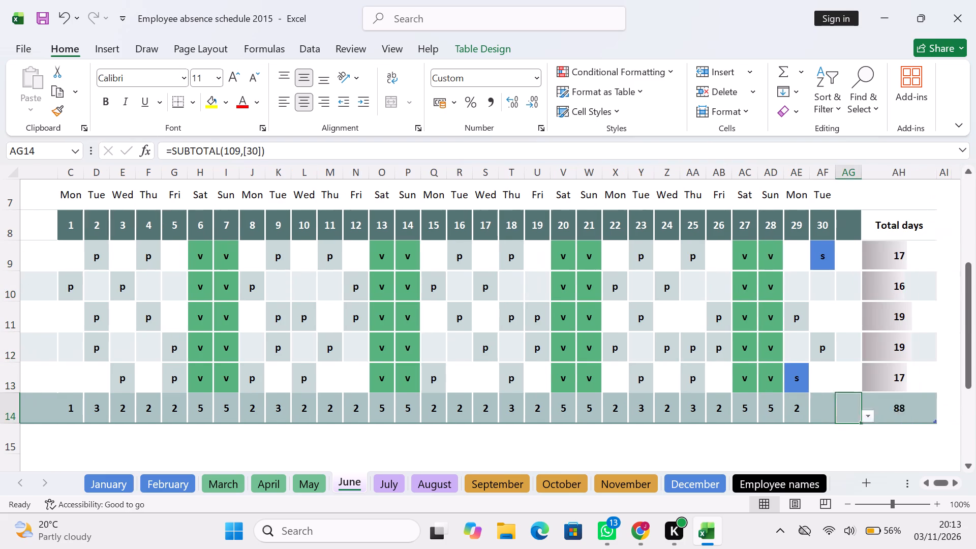
pyautogui.press('Left')
pyautogui.press('Left')
pyautogui.press('Up')
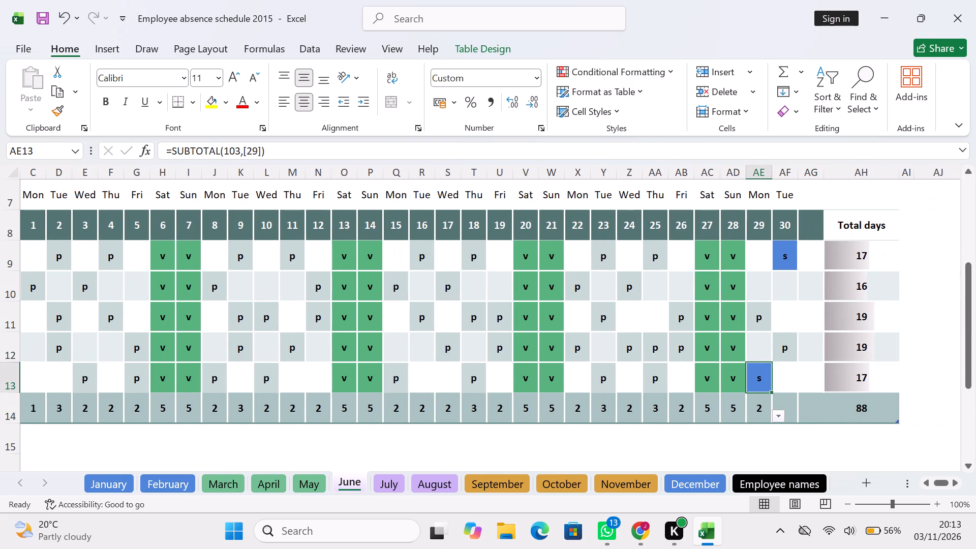
pyautogui.press('Up')
pyautogui.press('Up')
pyautogui.press('Up')
pyautogui.press('Up')
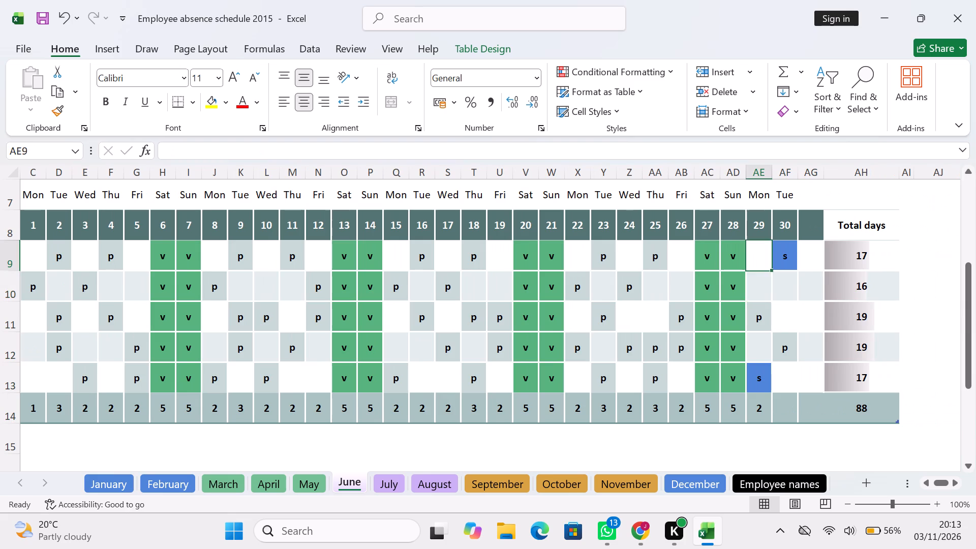
pyautogui.press('Right')
pyautogui.press('Down')
pyautogui.press('Down')
pyautogui.press('Down')
pyautogui.press('Down')
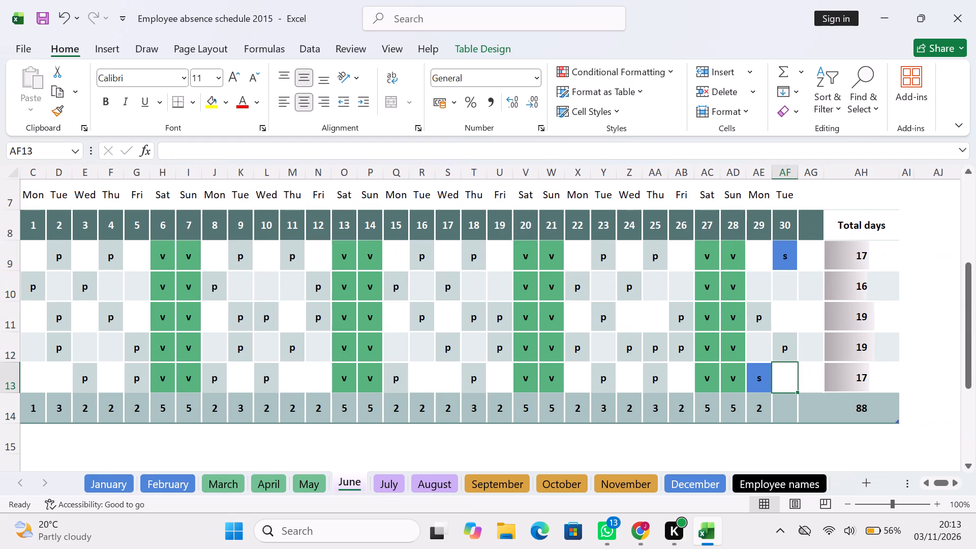
# Set the June Total cell for June 30 to the Count function.
pyautogui.press('Down')
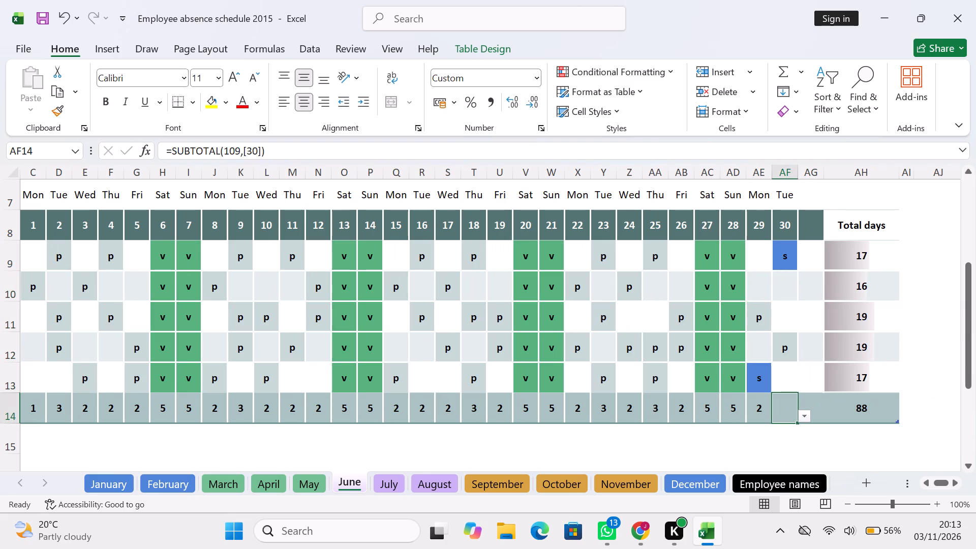
pyautogui.click(803, 416)
pyautogui.click(797, 309)
# Review the daily counts along the June Total row, from June 30 back to June 1 and across to Total days.
pyautogui.press('Left')
pyautogui.press('Left')
pyautogui.press('Left')
pyautogui.press('Left')
pyautogui.press('Left')
pyautogui.press('Left')
pyautogui.press('Left')
pyautogui.press('Left')
pyautogui.press('Left')
pyautogui.press('Left')
pyautogui.press('Left')
pyautogui.press('Left')
pyautogui.press('Left')
pyautogui.press('Left')
pyautogui.press('Left')
pyautogui.press('Left')
pyautogui.press('Left')
pyautogui.press('Left')
pyautogui.press('Left')
pyautogui.press('Left')
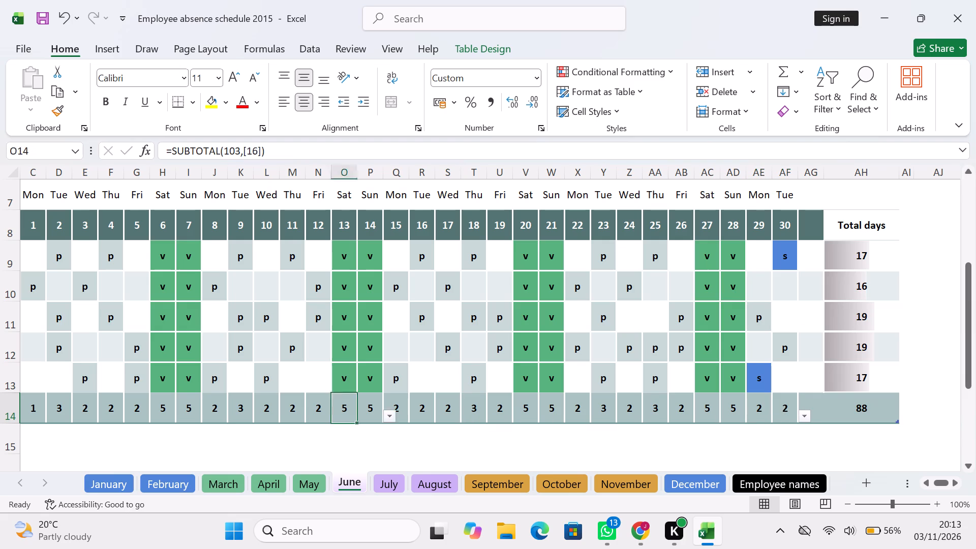
pyautogui.press('Right')
pyautogui.press('Right')
pyautogui.press('Right')
pyautogui.press('Right')
pyautogui.press('Right')
pyautogui.press('Right')
pyautogui.press('Right')
pyautogui.press('Right')
pyautogui.press('Right')
pyautogui.press('Right')
pyautogui.press('Right')
pyautogui.press('Right')
pyautogui.press('Right')
pyautogui.press('Right')
pyautogui.press('Right')
pyautogui.press('Right')
pyautogui.press('Right')
pyautogui.press('Right')
pyautogui.press('Right')
pyautogui.press('Right')
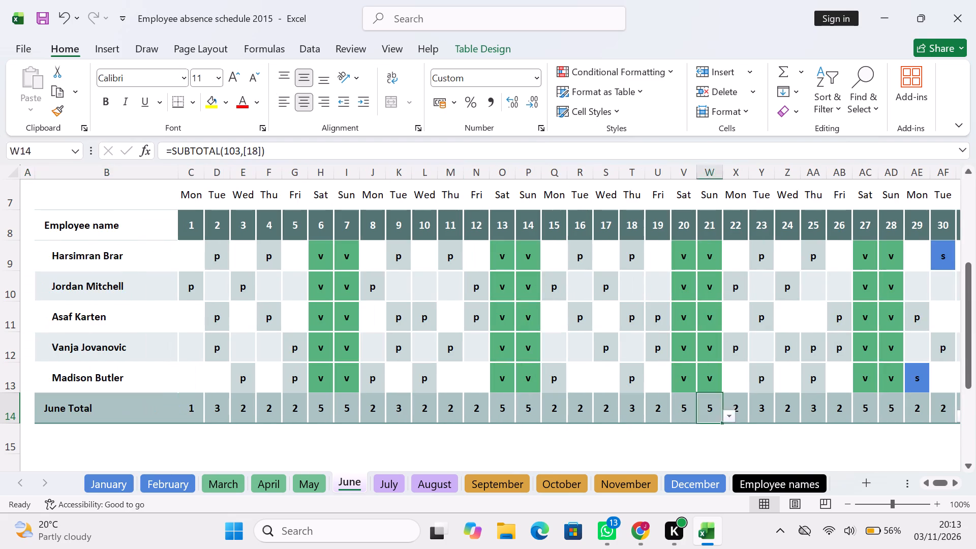
pyautogui.press('Right')
pyautogui.press('Right')
pyautogui.press('Right')
pyautogui.press('Left')
pyautogui.press('Left')
pyautogui.press('Left')
pyautogui.press('Left')
pyautogui.press('Left')
pyautogui.press('Left')
pyautogui.press('Left')
pyautogui.press('Left')
pyautogui.press('Left')
pyautogui.press('Left')
pyautogui.press('Left')
pyautogui.press('Left')
pyautogui.press('Left')
pyautogui.press('Left')
pyautogui.press('Left')
pyautogui.press('Left')
pyautogui.press('Left')
pyautogui.press('Left')
pyautogui.press('Left')
pyautogui.press('Left')
pyautogui.press('Left')
pyautogui.press('Left')
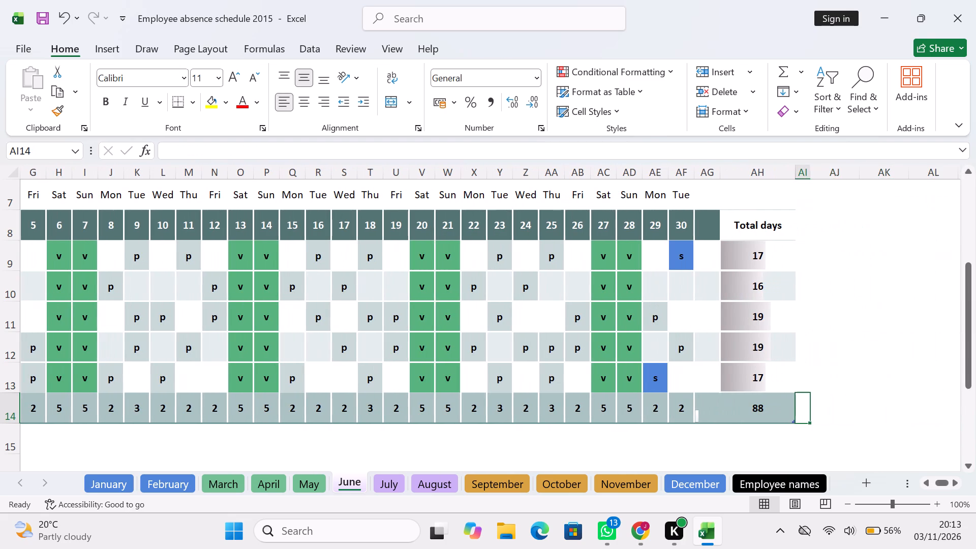
pyautogui.press('Right')
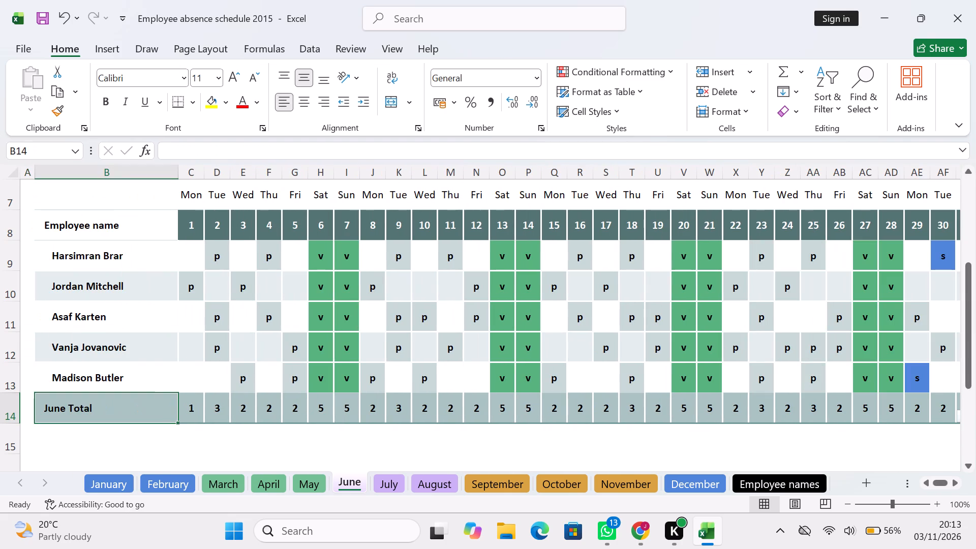
# Look along the date header and the third employee's absence entries through the end of June.
pyautogui.press('Up')
pyautogui.press('Up')
pyautogui.press('Up')
pyautogui.press('Up')
pyautogui.press('Up')
pyautogui.press('Up')
pyautogui.press('Right')
pyautogui.press('Right')
pyautogui.press('Right')
pyautogui.press('Right')
pyautogui.press('Right')
pyautogui.press('Right')
pyautogui.press('Right')
pyautogui.press('Right')
pyautogui.press('Right')
pyautogui.press('Right')
pyautogui.press('Right')
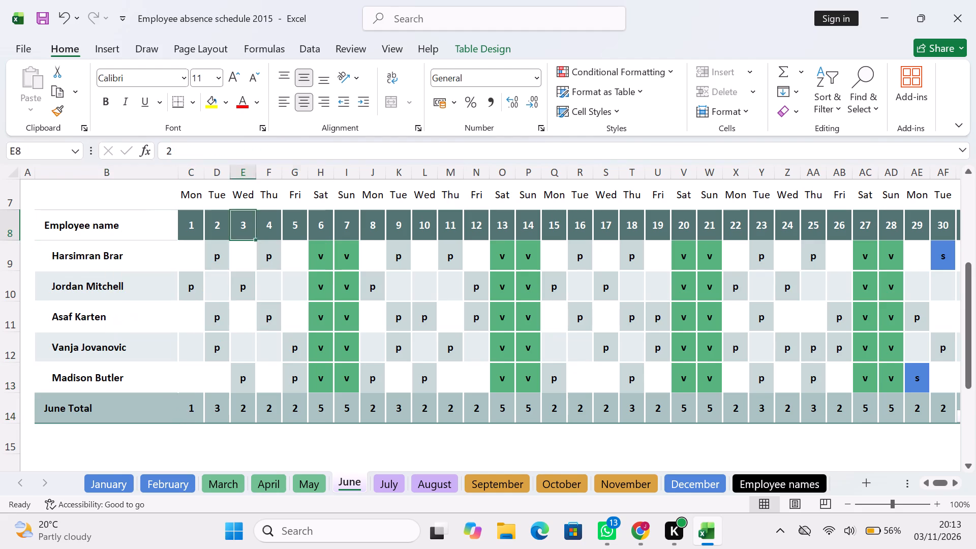
pyautogui.press('Down')
pyautogui.press('Down')
pyautogui.press('Down')
pyautogui.press('Right')
pyautogui.press('Right')
pyautogui.press('Right')
pyautogui.press('Right')
pyautogui.press('Right')
pyautogui.press('Right')
pyautogui.press('Right')
pyautogui.press('Right')
pyautogui.press('Right')
pyautogui.press('Right')
pyautogui.press('Right')
pyautogui.press('Right')
pyautogui.press('Right')
pyautogui.press('Right')
pyautogui.press('Right')
pyautogui.press('Right')
pyautogui.press('Right')
pyautogui.press('Right')
pyautogui.press('Right')
pyautogui.press('Right')
pyautogui.press('Right')
pyautogui.press('Right')
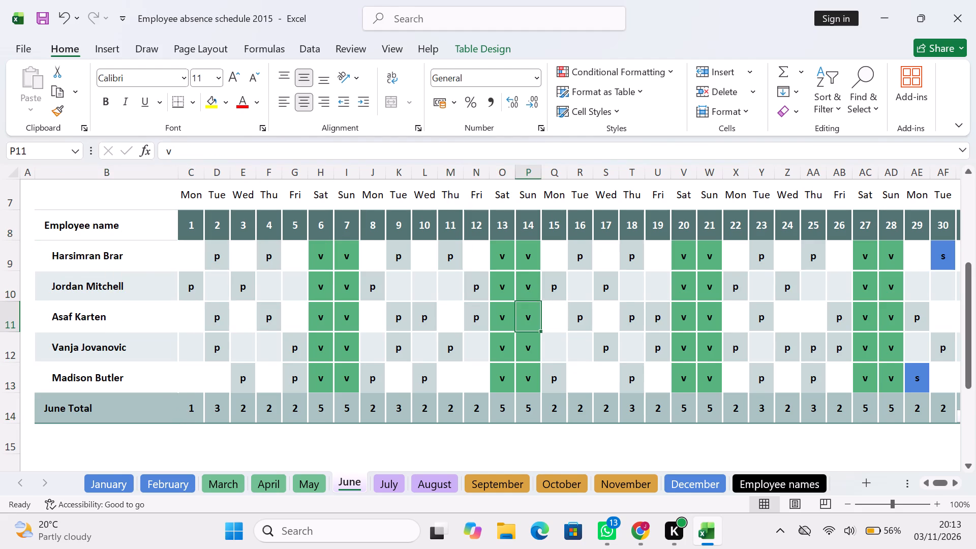
pyautogui.press('Left')
pyautogui.press('Left')
pyautogui.press('Left')
pyautogui.press('Left')
pyautogui.press('Left')
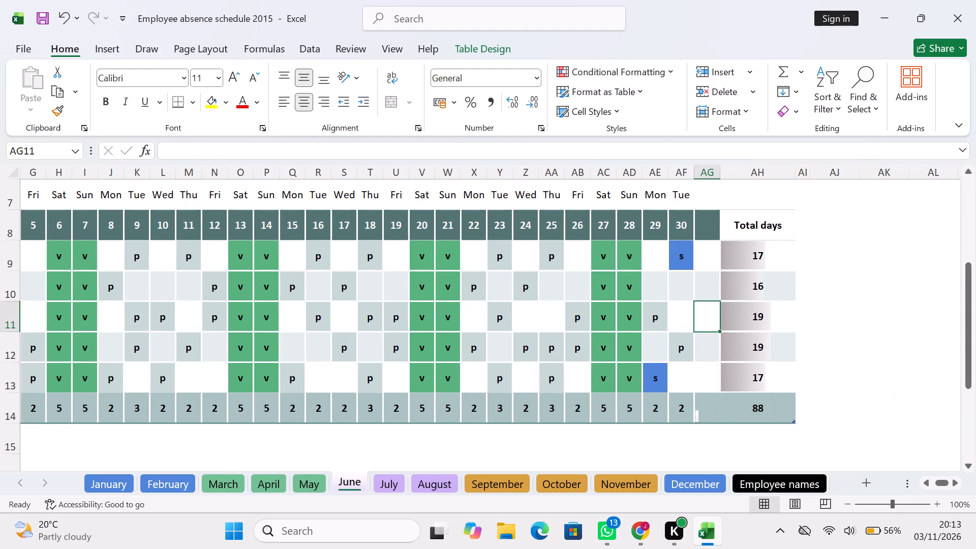
# Apply Quick Analysis data bars to the Total days values of all five employees and the June Total cell.
pyautogui.press('Down')
pyautogui.press('Down')
pyautogui.press('Down')
pyautogui.press('Right')
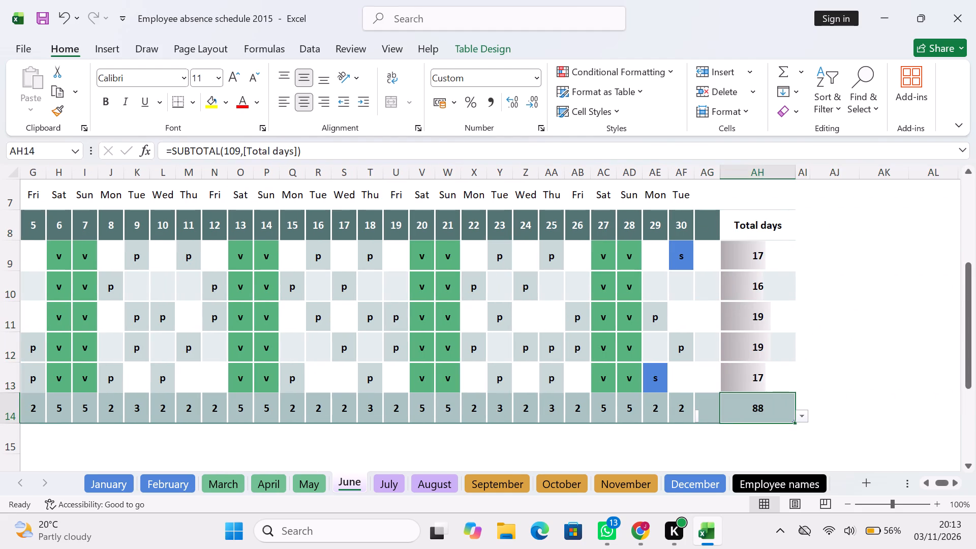
pyautogui.moveTo(775, 401); pyautogui.dragTo(770, 246)
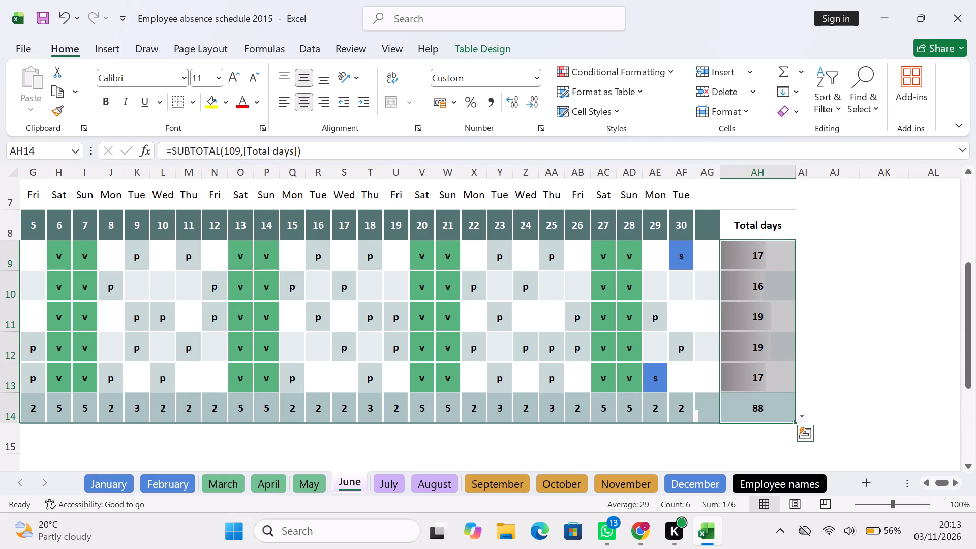
pyautogui.rightClick(746, 348)
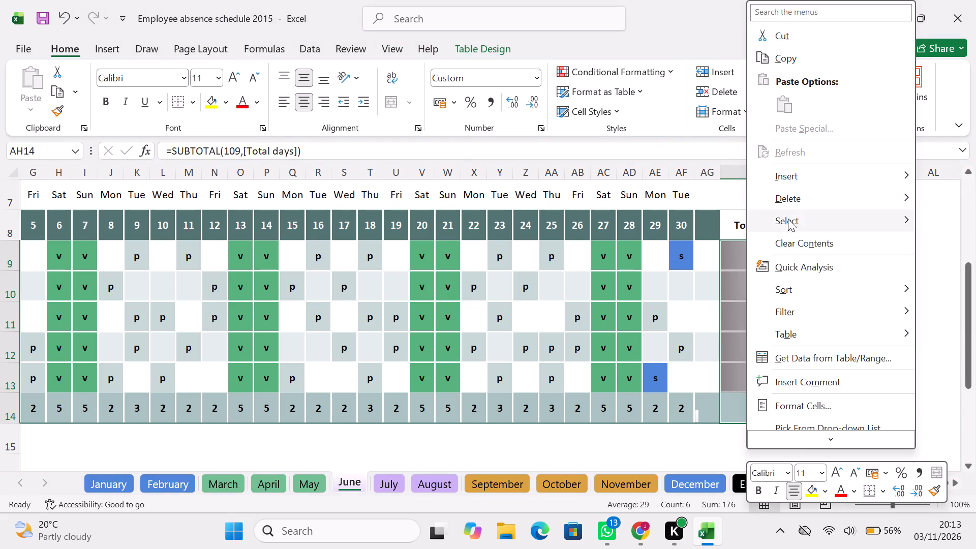
pyautogui.click(789, 268)
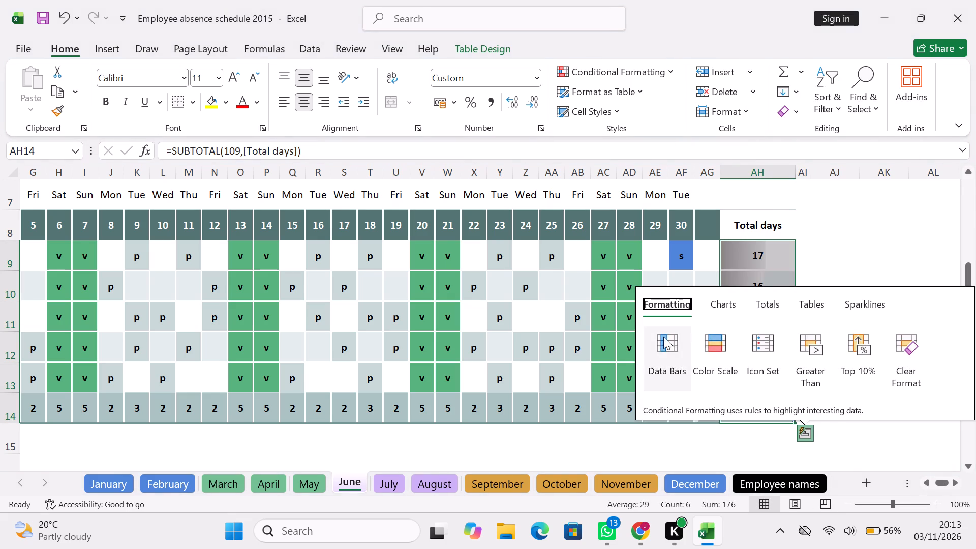
pyautogui.click(660, 345)
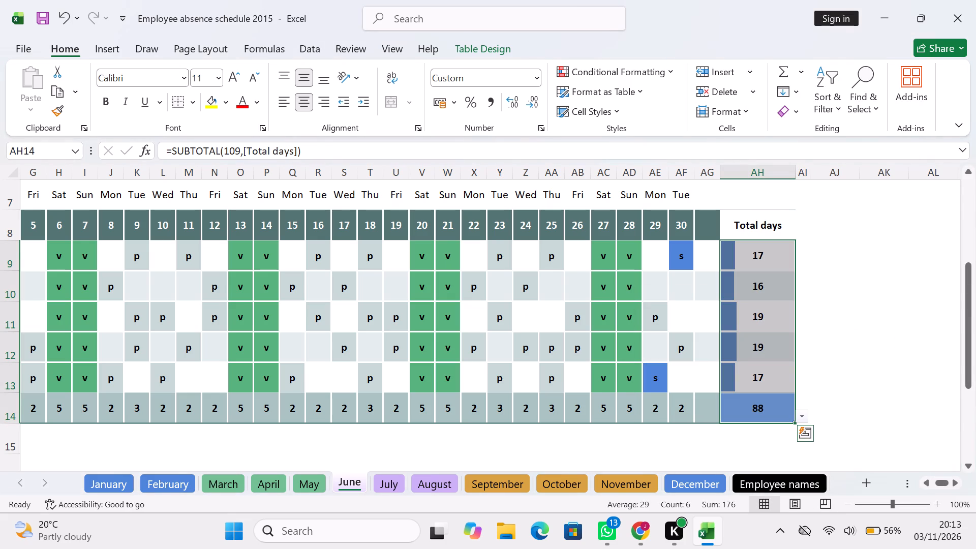
# Review the June Total row's daily counts from the end of the month back to June 1.
pyautogui.click(700, 394)
pyautogui.press('Left')
pyautogui.press('Left')
pyautogui.press('Left')
pyautogui.press('Left')
pyautogui.press('Left')
pyautogui.press('Left')
pyautogui.press('Left')
pyautogui.press('Left')
pyautogui.press('Left')
pyautogui.press('Left')
pyautogui.press('Left')
pyautogui.press('Left')
pyautogui.press('Left')
pyautogui.press('Left')
pyautogui.press('Left')
pyautogui.press('Left')
pyautogui.press('Left')
pyautogui.press('Left')
pyautogui.press('Left')
pyautogui.press('Left')
pyautogui.press('Left')
pyautogui.press('Left')
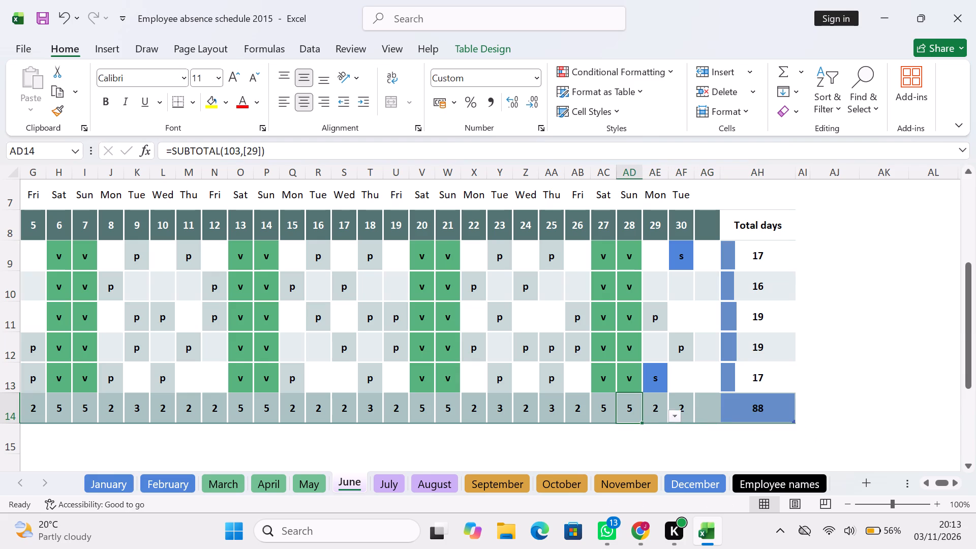
pyautogui.press('Right')
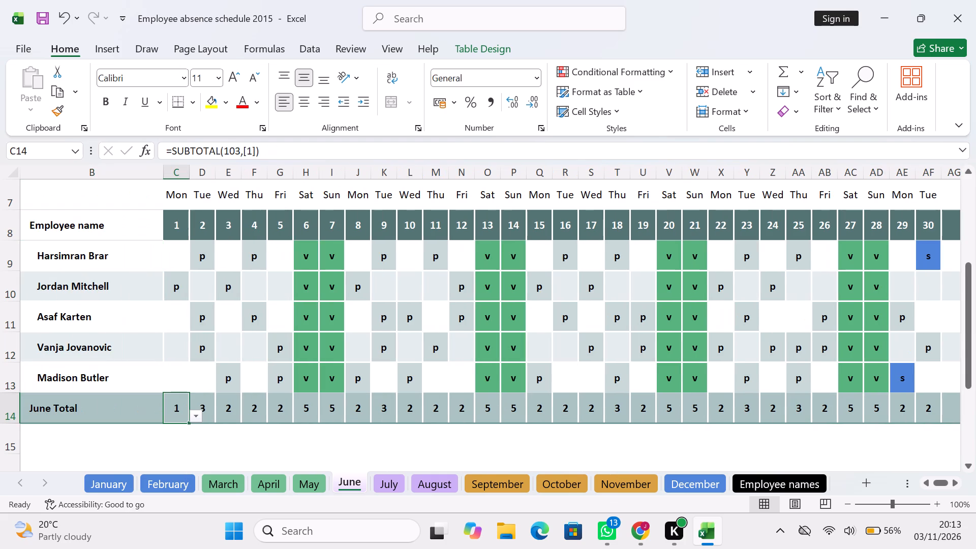
# Check the fourth and fifth employees' absence entries against the June Total row for the first week of June.
pyautogui.press('Up')
pyautogui.press('Up')
pyautogui.press('Right')
pyautogui.press('Right')
pyautogui.press('Right')
pyautogui.press('Right')
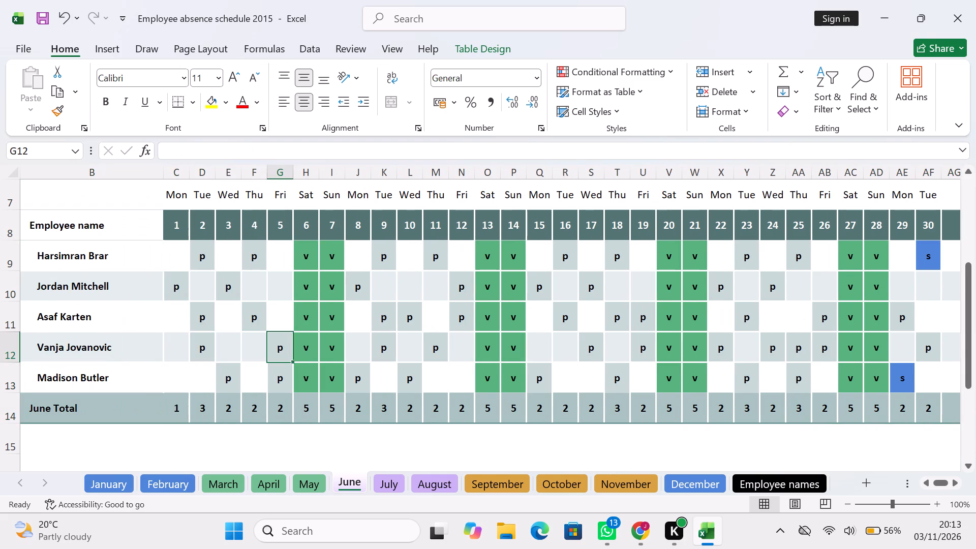
pyautogui.press('Right')
pyautogui.press('Down')
pyautogui.press('Down')
pyautogui.press('Right')
pyautogui.press('Down')
pyautogui.press('Up')
pyautogui.press('Up')
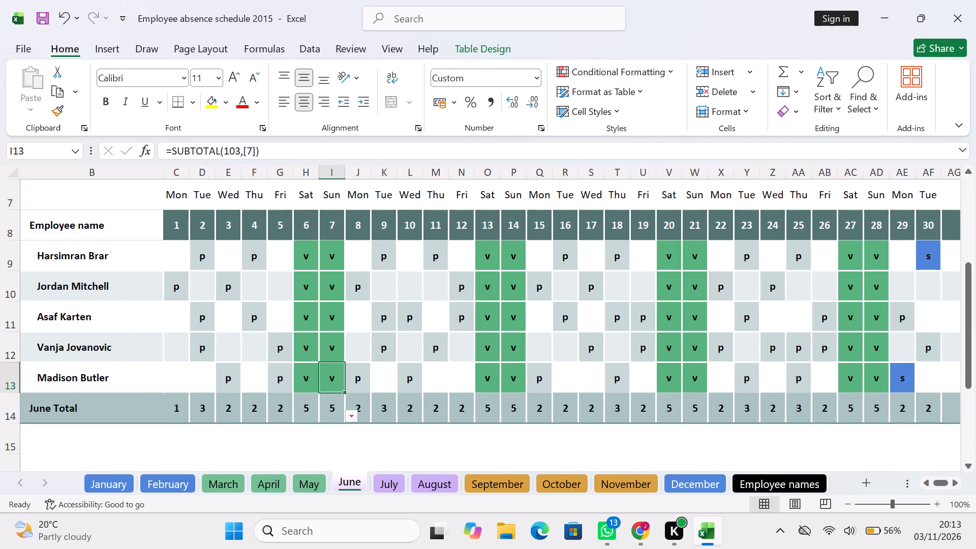
# Check the fifth employee's absence entries from June 8 through the end of June, then the June Total under Total days.
pyautogui.press('Right')
pyautogui.press('Right')
pyautogui.press('Right')
pyautogui.press('Right')
pyautogui.press('Right')
pyautogui.press('Right')
pyautogui.press('Right')
pyautogui.press('Right')
pyautogui.press('Right')
pyautogui.press('Right')
pyautogui.press('Right')
pyautogui.press('Right')
pyautogui.press('Right')
pyautogui.press('Right')
pyautogui.press('Right')
pyautogui.press('Right')
pyautogui.press('Right')
pyautogui.press('Right')
pyautogui.press('Right')
pyautogui.press('Right')
pyautogui.press('Right')
pyautogui.press('Right')
pyautogui.press('Right')
pyautogui.press('Right')
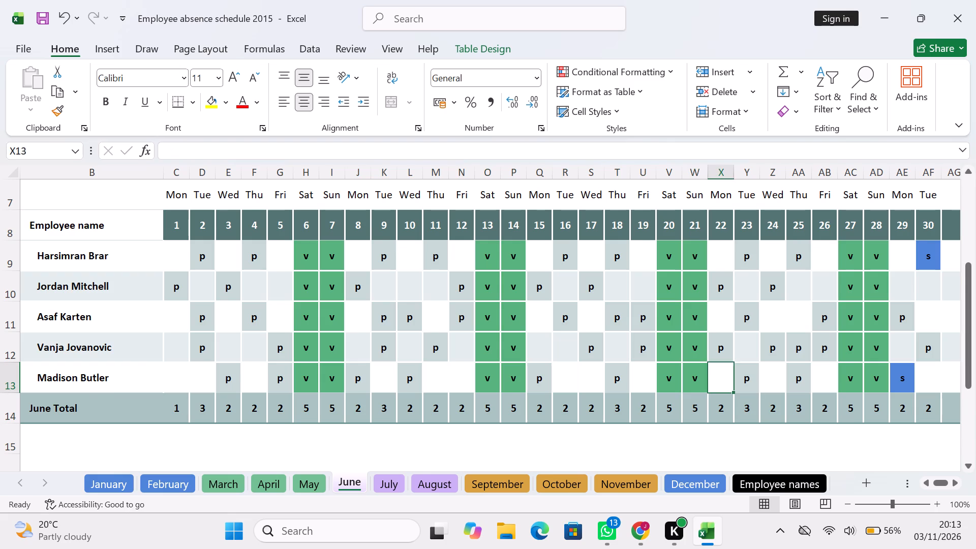
pyautogui.press('Left')
pyautogui.press('Right')
pyautogui.press('Down')
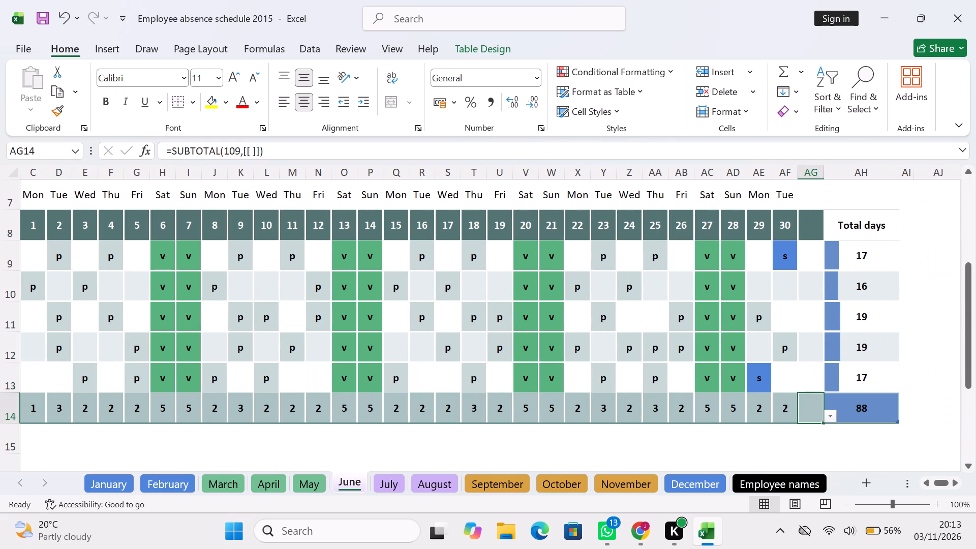
pyautogui.press('Right')
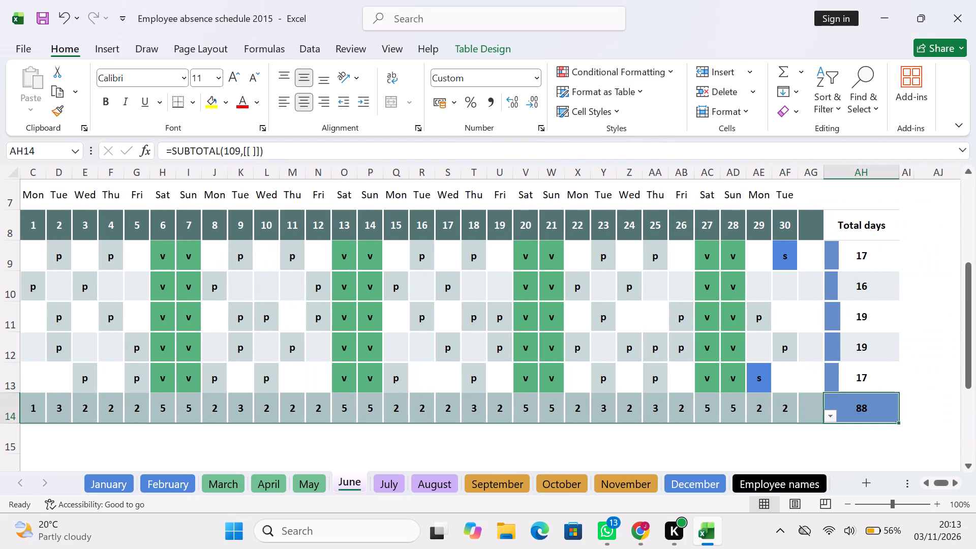
# Review the June Total row's daily counts back from the end of the month to the first days of June.
pyautogui.press('Left')
pyautogui.press('Left')
pyautogui.press('Left')
pyautogui.press('Left')
pyautogui.press('Left')
pyautogui.press('Left')
pyautogui.press('Left')
pyautogui.press('Left')
pyautogui.press('Left')
pyautogui.press('Left')
pyautogui.press('Left')
pyautogui.press('Left')
pyautogui.press('Left')
pyautogui.press('Left')
pyautogui.press('Left')
pyautogui.press('Left')
pyautogui.press('Left')
pyautogui.press('Left')
pyautogui.press('Left')
pyautogui.press('Left')
pyautogui.press('Left')
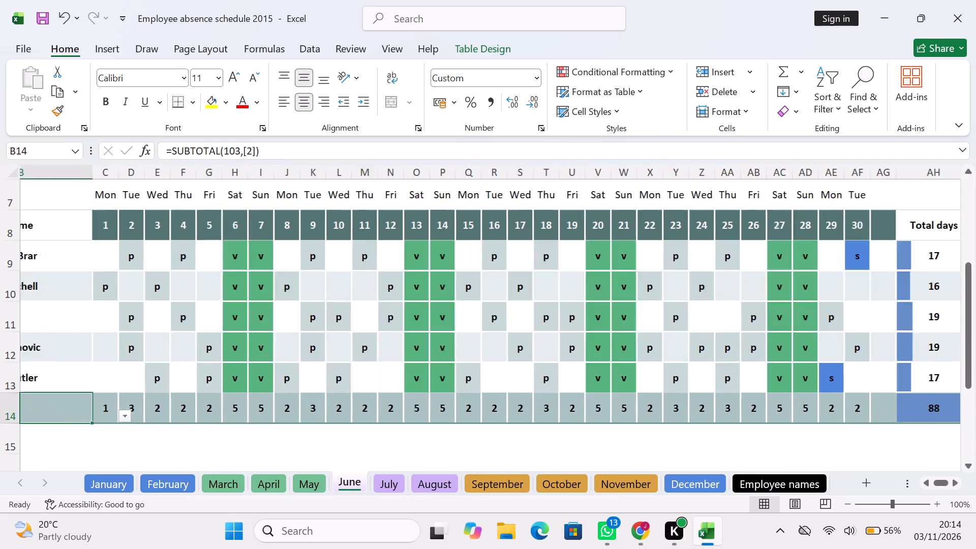
pyautogui.press('Right')
pyautogui.press('Right')
pyautogui.press('Right')
pyautogui.press('Right')
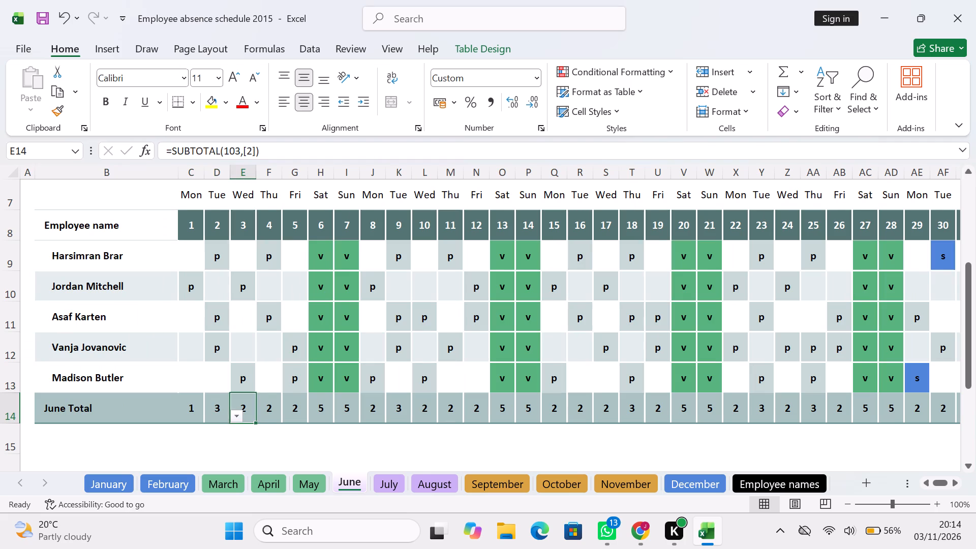
pyautogui.press('Right')
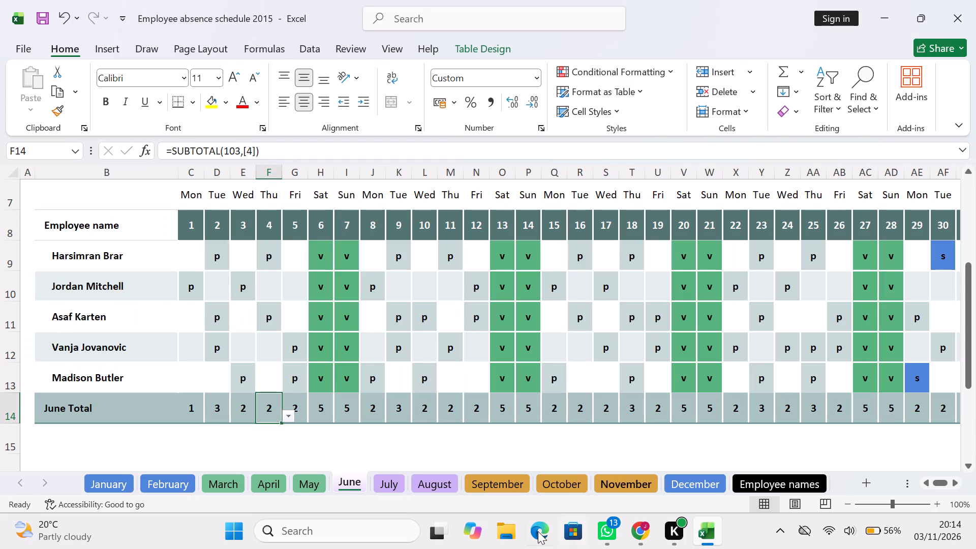
# Switch to the July sheet.
pyautogui.click(384, 474)
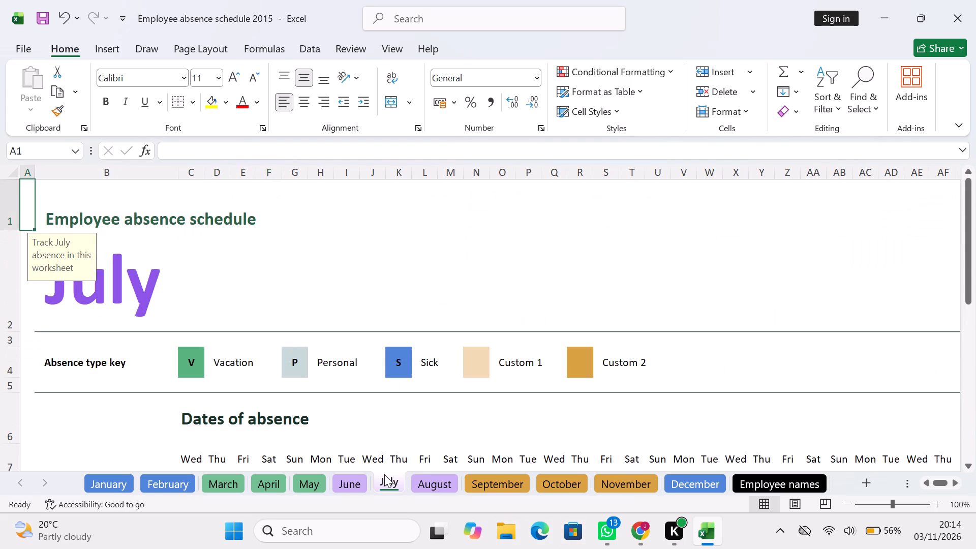
pyautogui.press('Up')
pyautogui.press('Up')
pyautogui.press('Up')
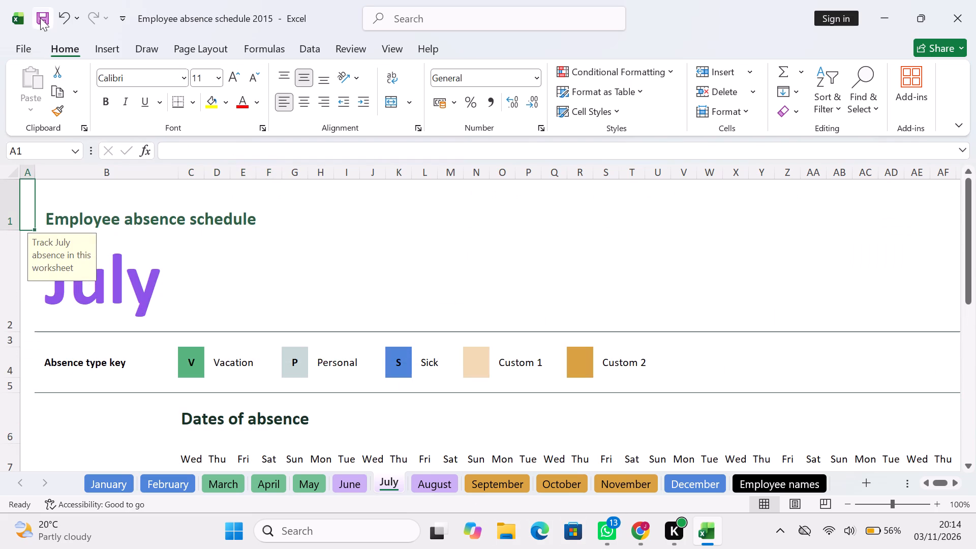
# Save the workbook.
pyautogui.click(41, 17)
pyautogui.click(41, 17)
pyautogui.click(41, 17)
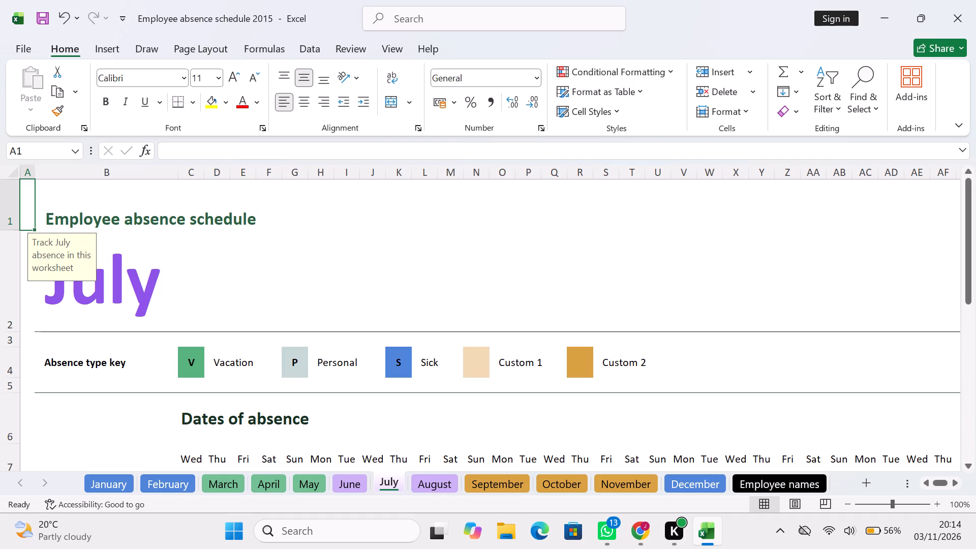
# Examine the July sheet's month heading and its absence type key from Vacation through Custom 2.
pyautogui.press('Right')
pyautogui.press('Down')
pyautogui.press('Right')
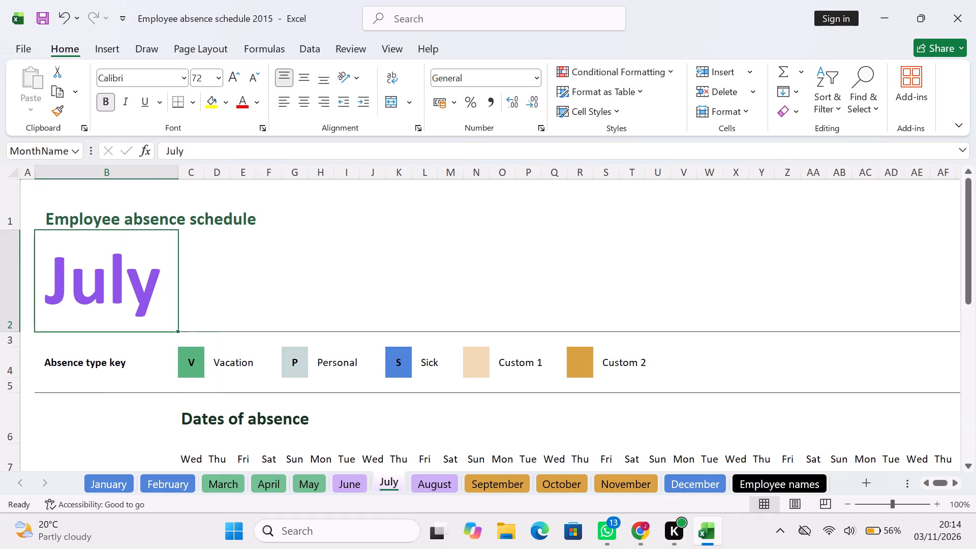
pyautogui.press('Down')
pyautogui.press('Left')
pyautogui.press('Left')
pyautogui.press('Right')
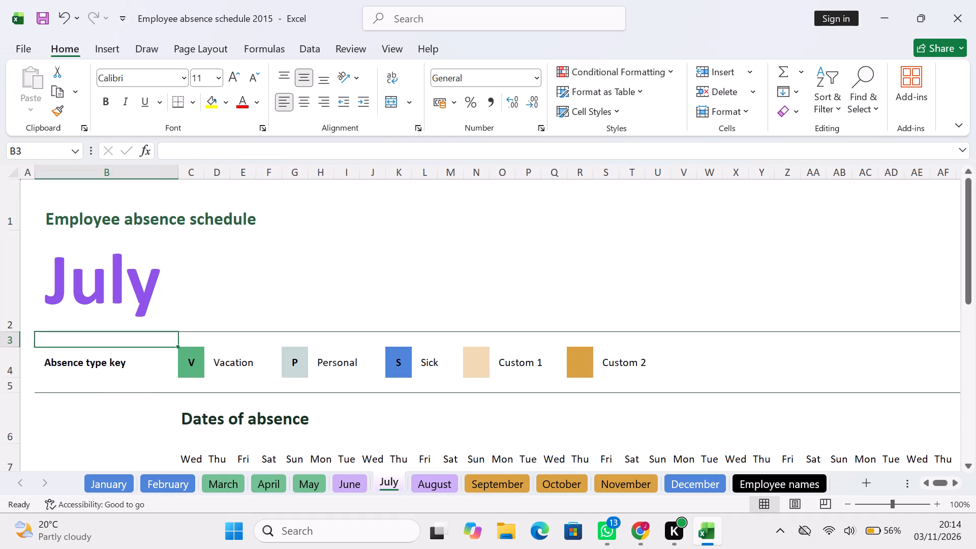
pyautogui.press('Right')
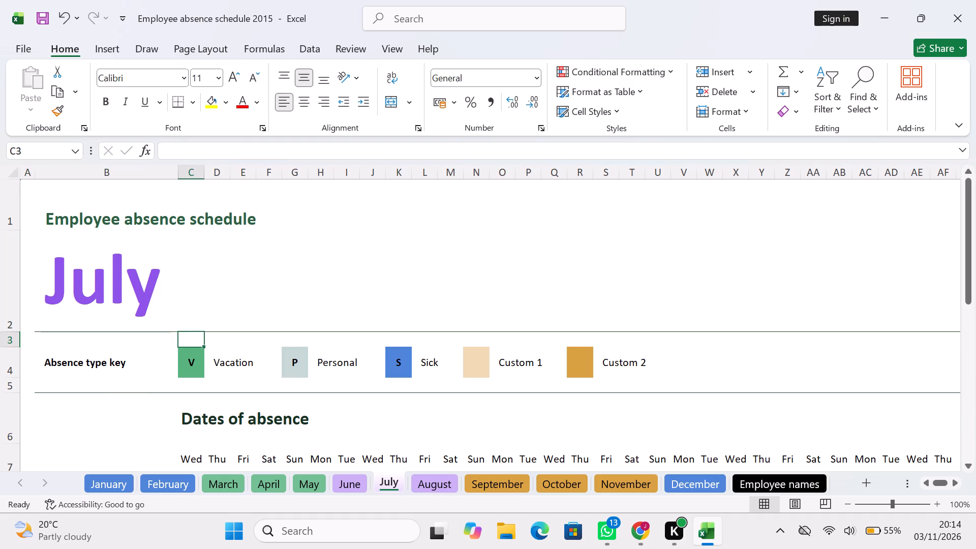
pyautogui.press('Left')
pyautogui.press('Down')
pyautogui.press('Right')
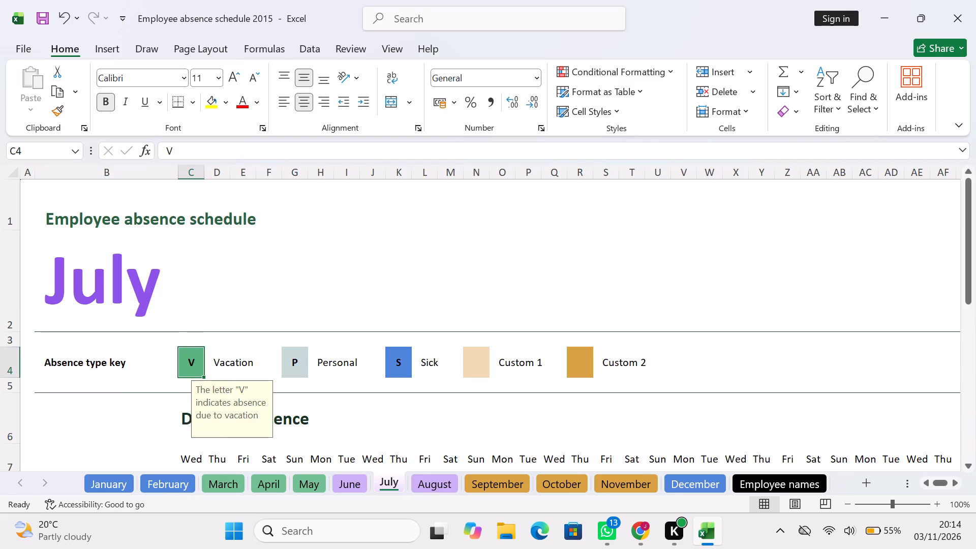
pyautogui.press('Right')
pyautogui.press('Right')
pyautogui.press('Right')
pyautogui.press('Right')
pyautogui.press('Right')
pyautogui.press('Right')
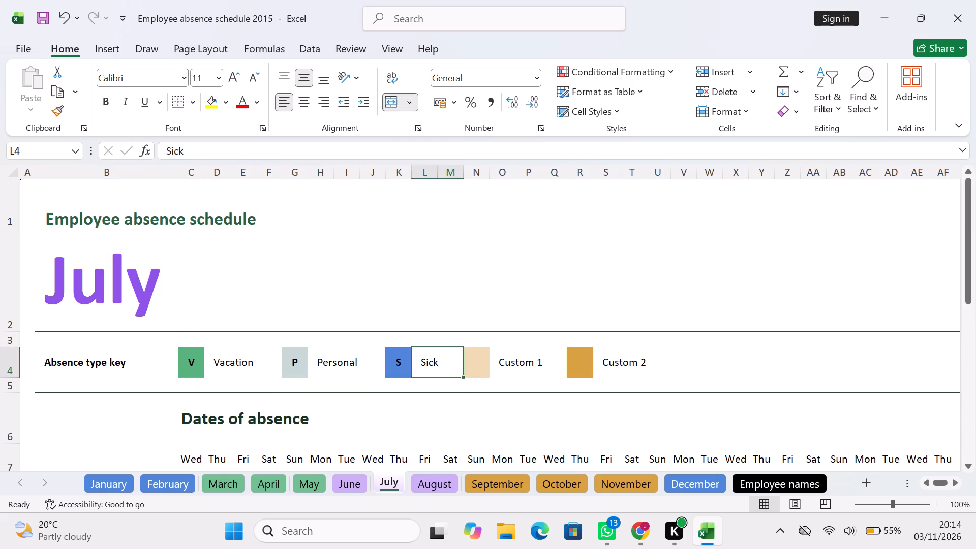
pyautogui.press('Right')
pyautogui.press('Right')
pyautogui.press('Right')
pyautogui.press('Right')
pyautogui.press('Right')
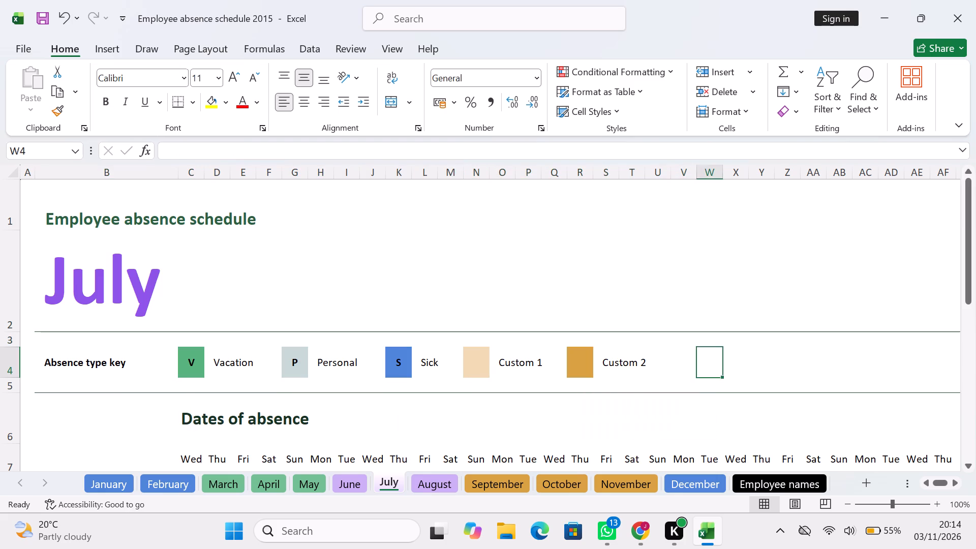
# Check the July sheet's calendar year cell in the Dates of absence row, returning to the row's start.
pyautogui.press('Right')
pyautogui.press('Right')
pyautogui.press('Right')
pyautogui.press('Right')
pyautogui.press('Right')
pyautogui.press('Right')
pyautogui.press('Right')
pyautogui.press('Right')
pyautogui.press('Right')
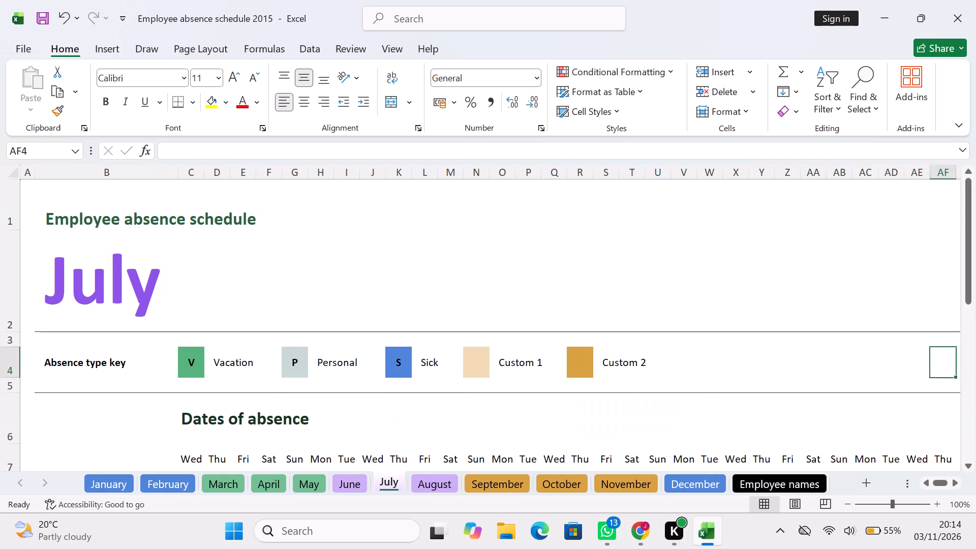
pyautogui.press('Right')
pyautogui.press('Right')
pyautogui.press('Down')
pyautogui.press('Down')
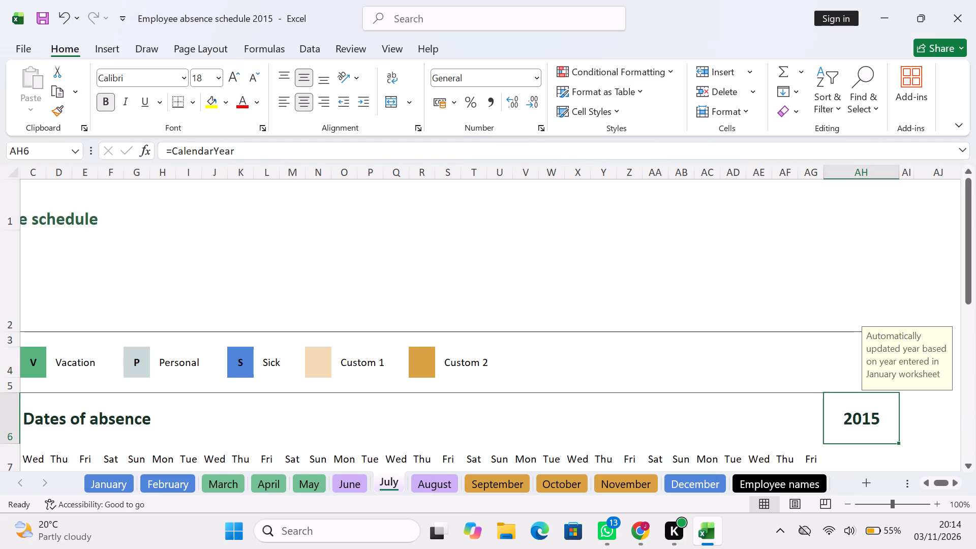
pyautogui.press('Left')
pyautogui.press('Left')
pyautogui.press('Left')
pyautogui.press('Left')
pyautogui.press('Left')
pyautogui.press('Left')
pyautogui.press('Left')
pyautogui.press('Right')
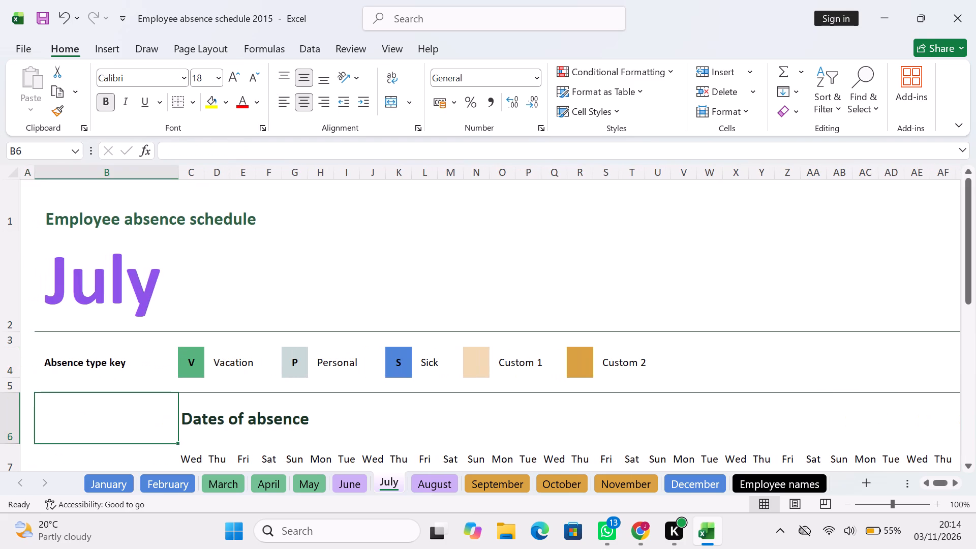
# Read the July absence type key's cell notes, from the key label through Custom 2.
pyautogui.press('Left')
pyautogui.press('Up')
pyautogui.press('Up')
pyautogui.press('Up')
pyautogui.press('Up')
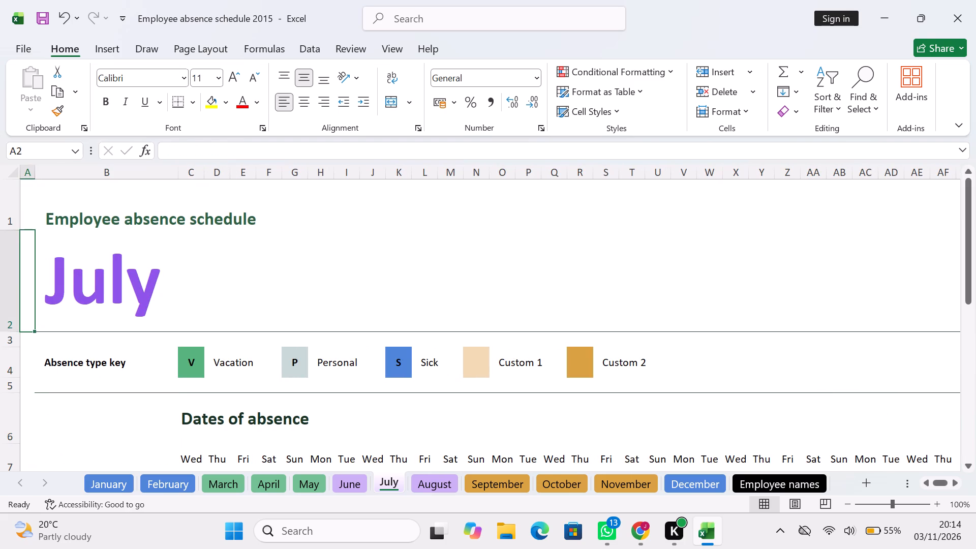
pyautogui.press('Up')
pyautogui.press('Right')
pyautogui.press('Down')
pyautogui.press('Down')
pyautogui.press('Down')
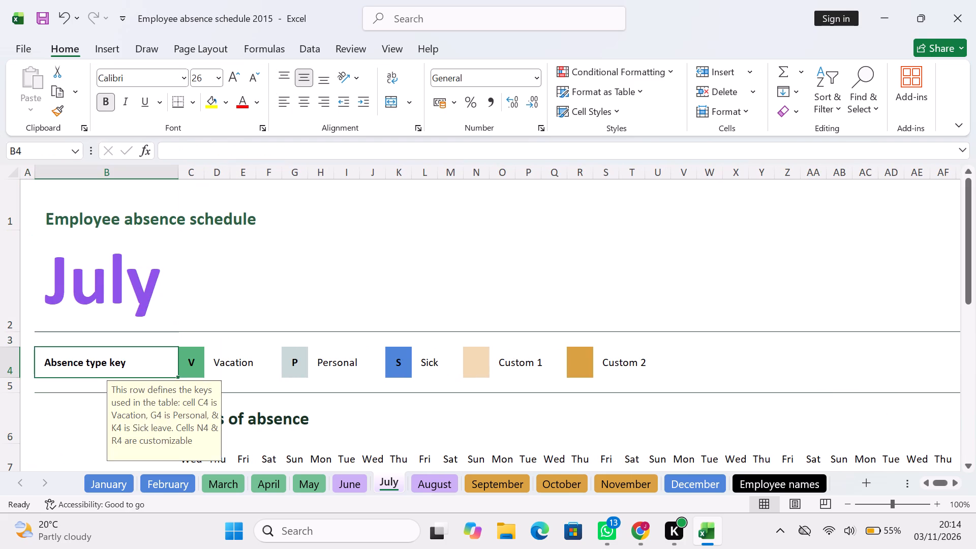
pyautogui.press('Right')
pyautogui.press('Right')
pyautogui.press('Right')
pyautogui.press('Right')
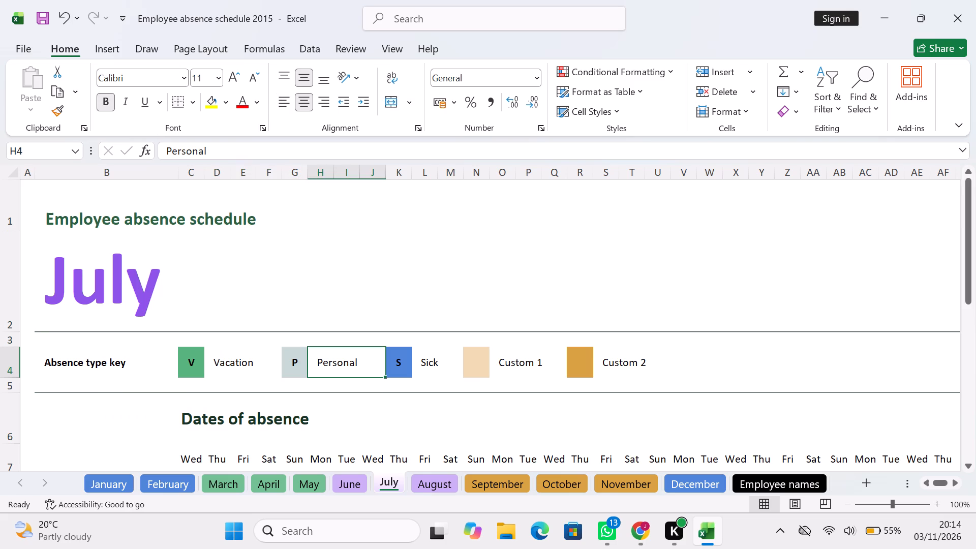
pyautogui.press('Right')
pyautogui.press('Right')
pyautogui.press('Right')
pyautogui.press('Right')
pyautogui.press('Right')
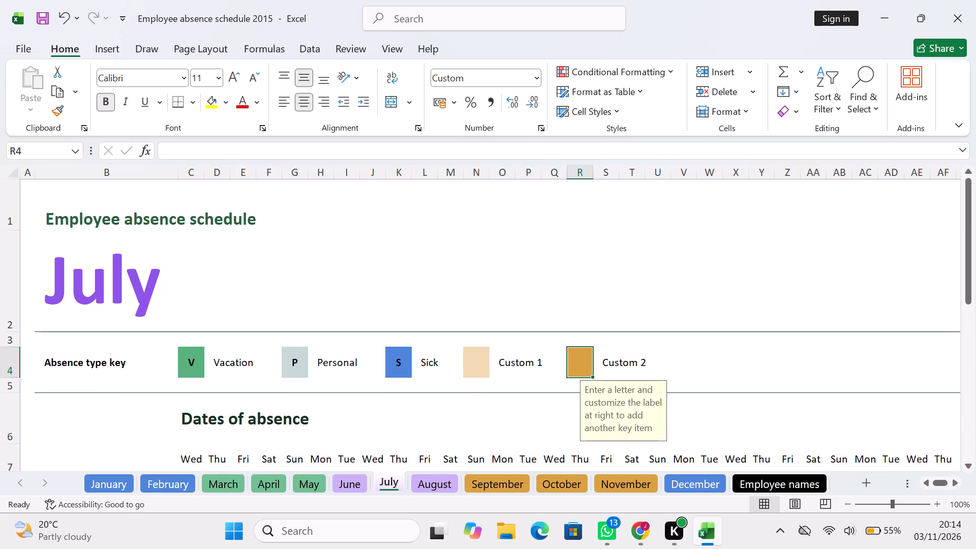
pyautogui.press('Right')
# Look back through the July absence type key to the worksheet title cell.
pyautogui.press('Left')
pyautogui.press('Left')
pyautogui.press('Left')
pyautogui.press('Left')
pyautogui.press('Left')
pyautogui.press('Left')
pyautogui.press('Left')
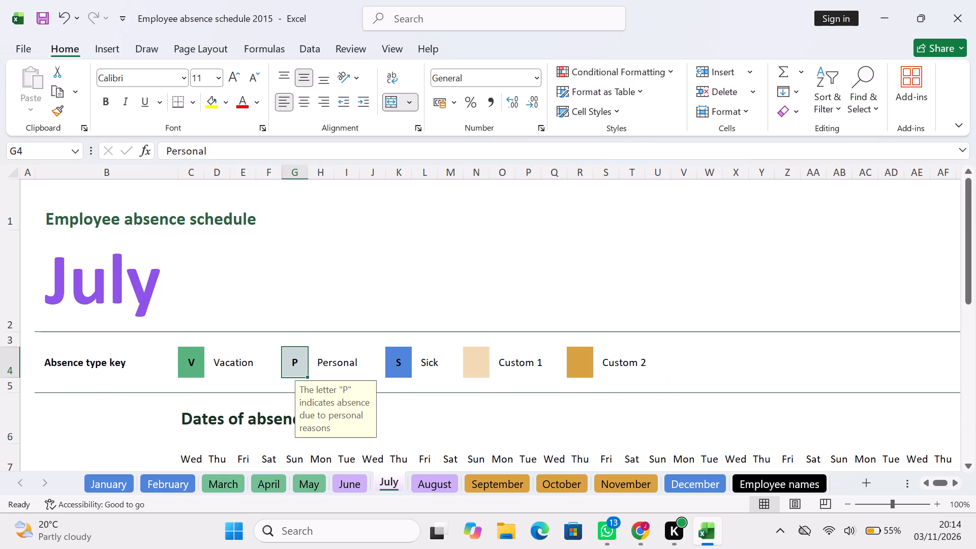
pyautogui.press('Left')
pyautogui.press('Left')
pyautogui.press('Left')
pyautogui.press('Left')
pyautogui.press('Up')
pyautogui.press('Up')
pyautogui.press('Up')
pyautogui.press('Right')
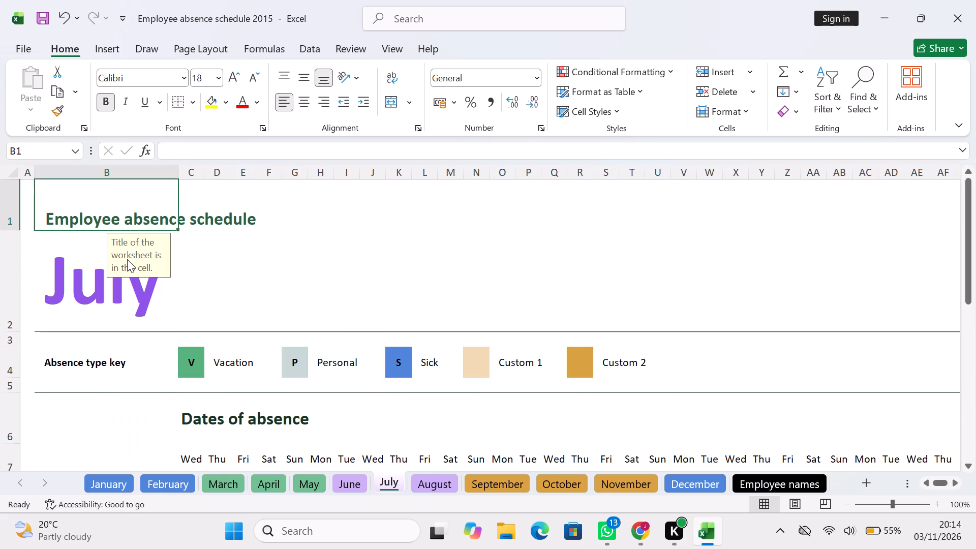
# Recheck the July sheet's heading area and the Vacation, Personal, Sick and Custom 1 key cells.
pyautogui.press('Down')
pyautogui.press('Right')
pyautogui.press('Right')
pyautogui.press('Up')
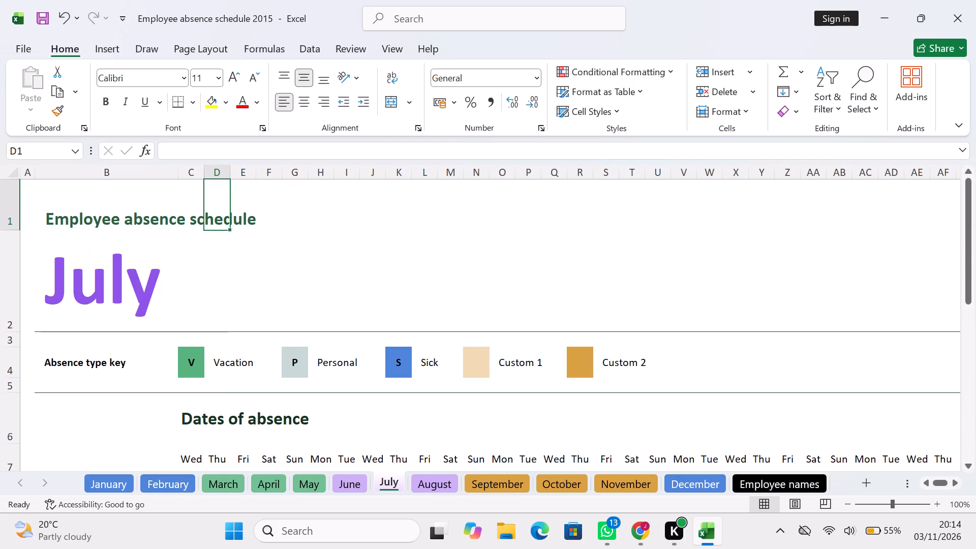
pyautogui.press('Right')
pyautogui.press('Down')
pyautogui.press('Down')
pyautogui.press('Down')
pyautogui.press('Left')
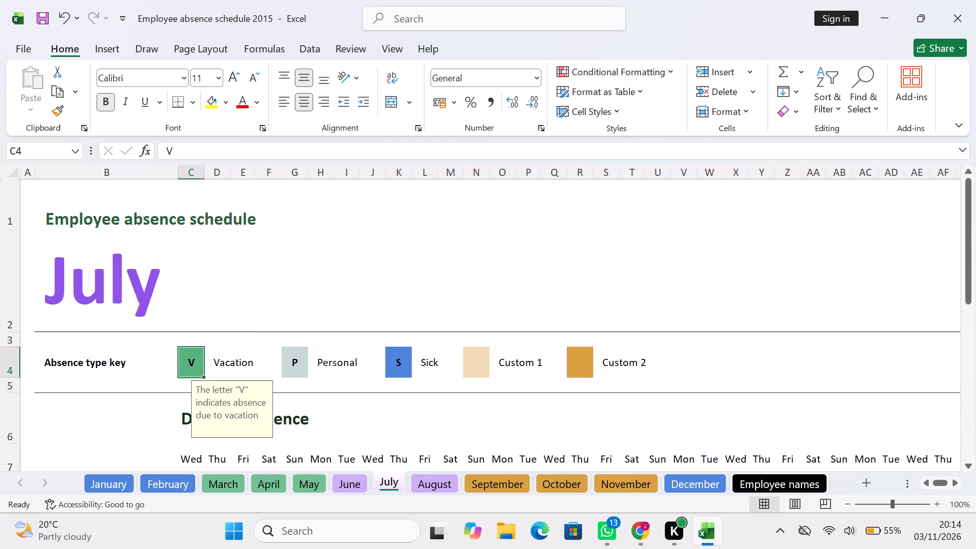
pyautogui.press('Left')
pyautogui.press('Left')
pyautogui.press('Right')
pyautogui.press('Right')
pyautogui.press('Right')
pyautogui.press('Right')
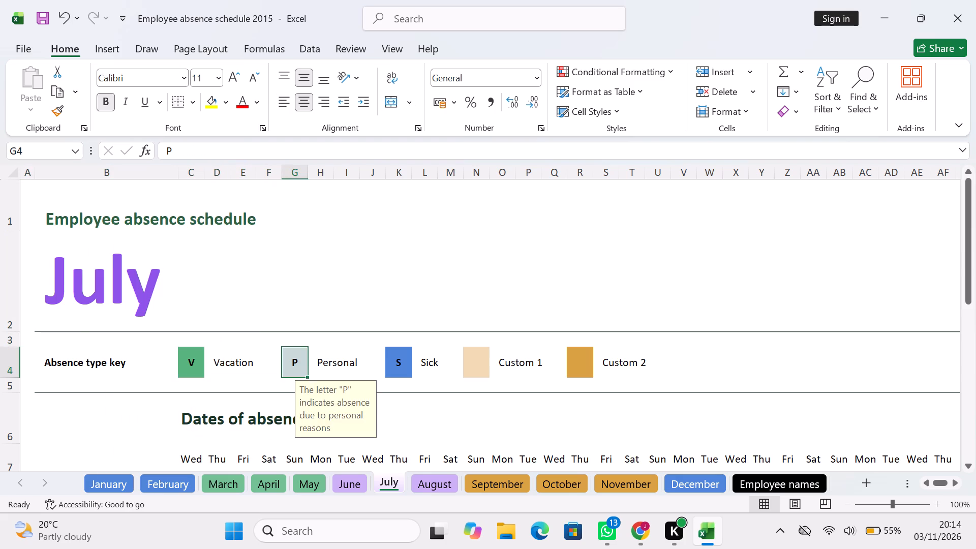
pyautogui.press('Right')
pyautogui.press('Right')
pyautogui.press('Right')
pyautogui.press('Right')
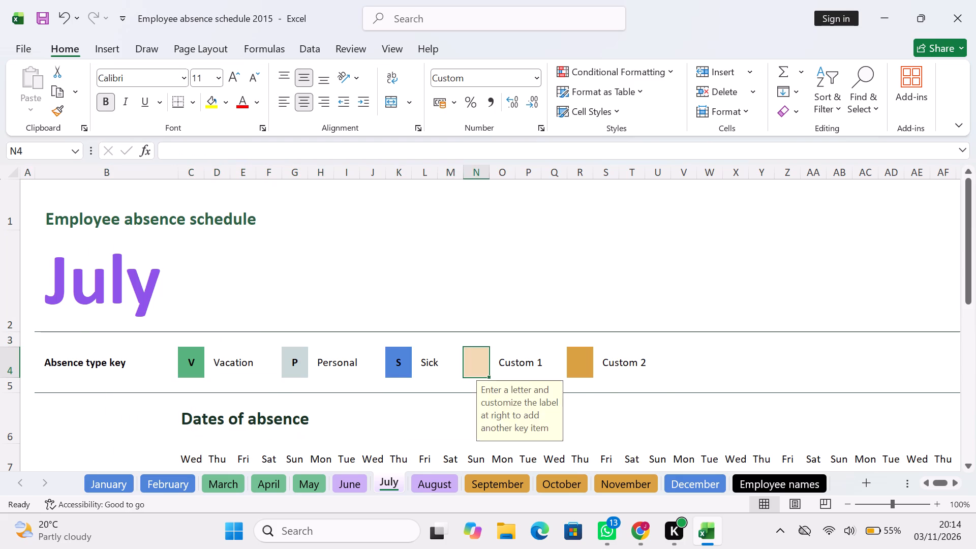
# Recheck the July absence type key from the Custom 1 and Custom 2 cells back to the key label.
pyautogui.press('Right')
pyautogui.press('Right')
pyautogui.press('Right')
pyautogui.press('Left')
pyautogui.press('Left')
pyautogui.press('Left')
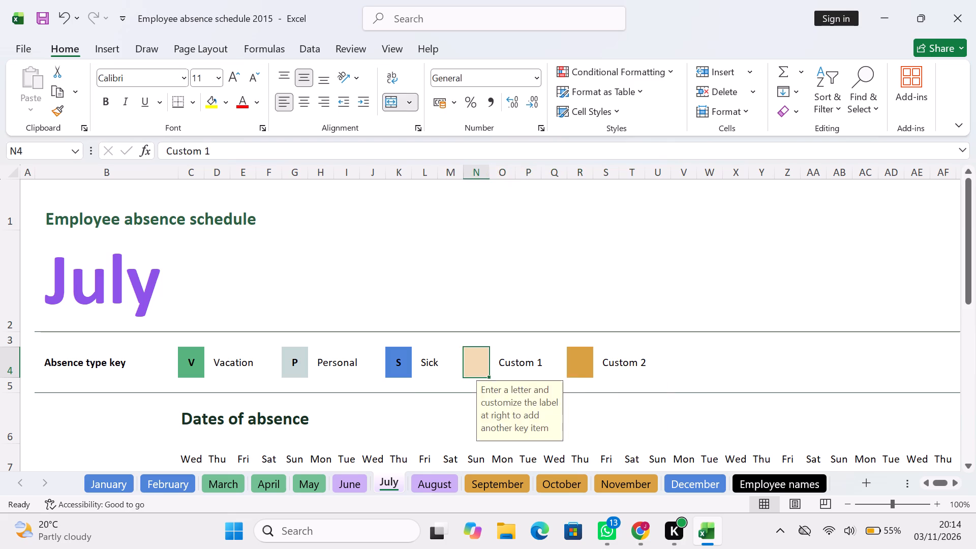
pyautogui.press('Left')
pyautogui.press('Left')
pyautogui.press('Left')
pyautogui.press('Left')
pyautogui.press('Left')
pyautogui.press('Left')
pyautogui.press('Left')
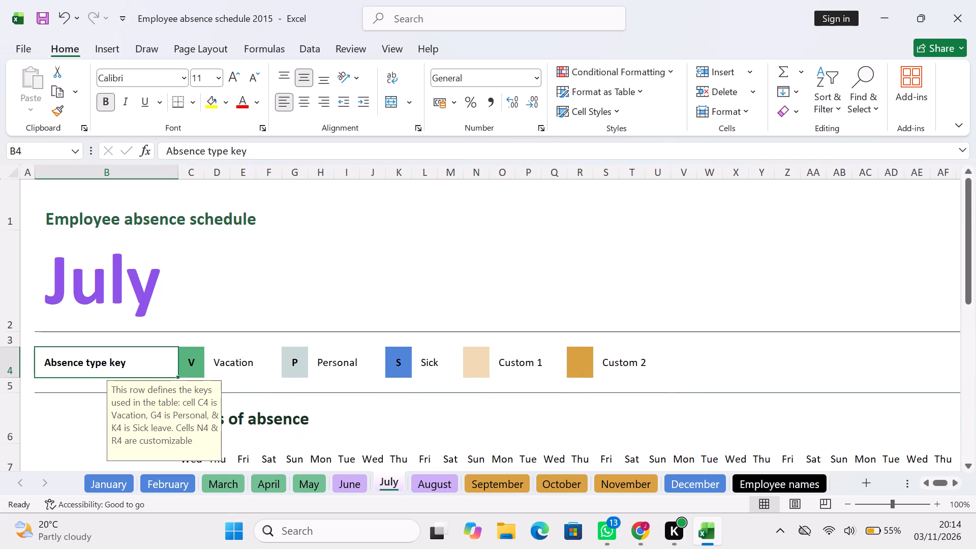
# Enter p (Personal) for July 1 and July 3 in the first employee's row.
pyautogui.press('Down')
pyautogui.press('Down')
pyautogui.press('Down')
pyautogui.press('Down')
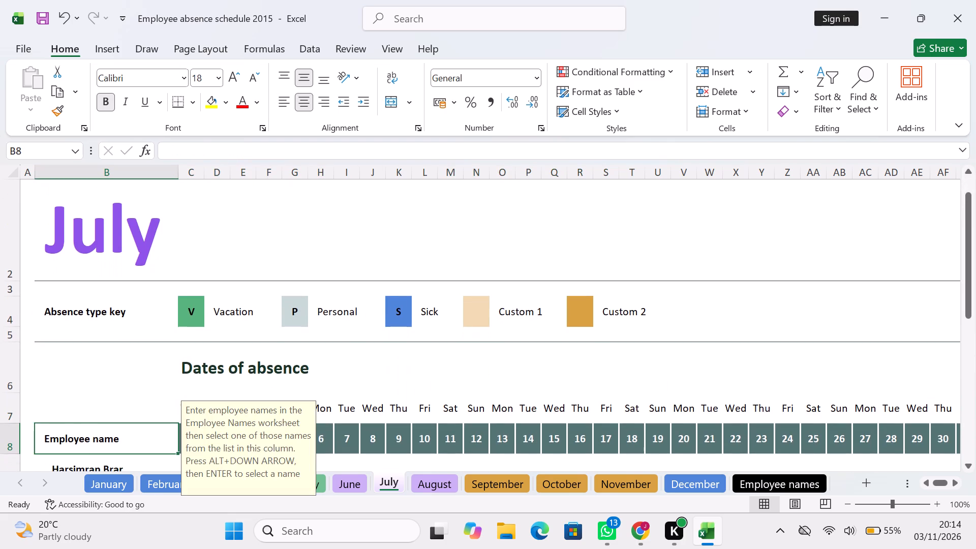
pyautogui.press('Down')
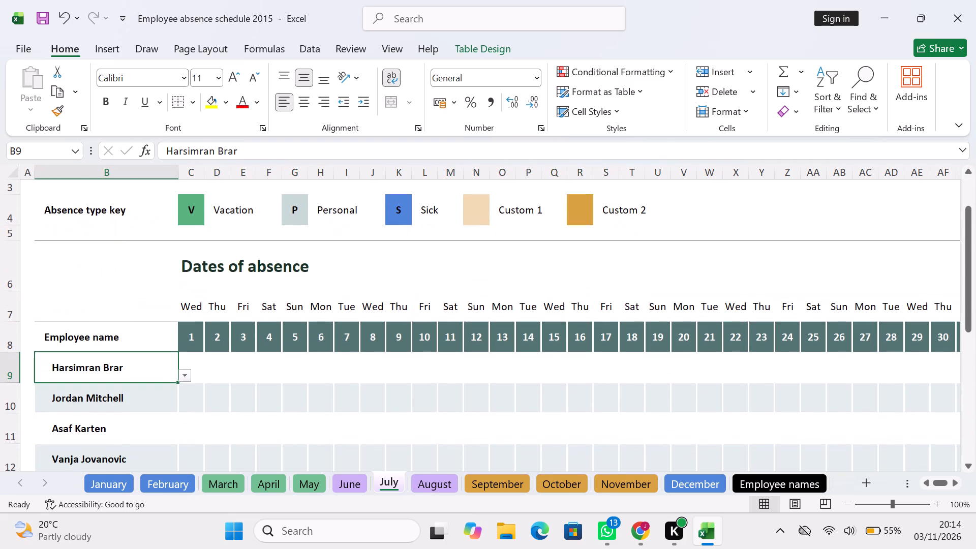
pyautogui.press('Right')
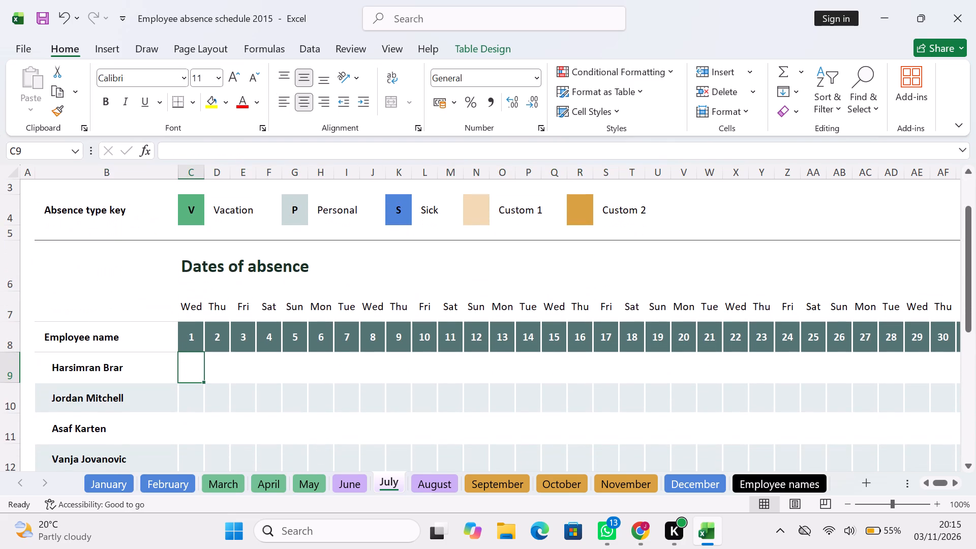
pyautogui.press('Left')
pyautogui.press('Right')
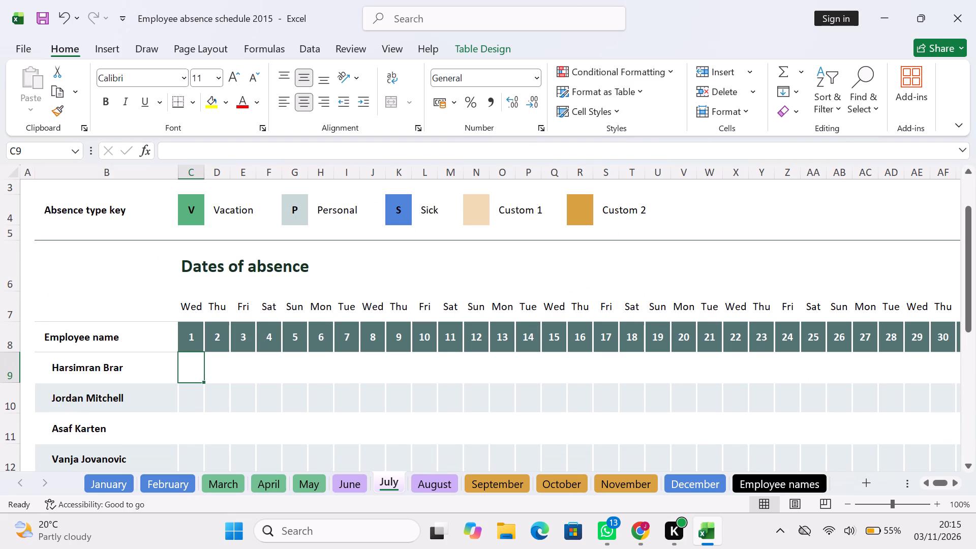
pyautogui.press('p')
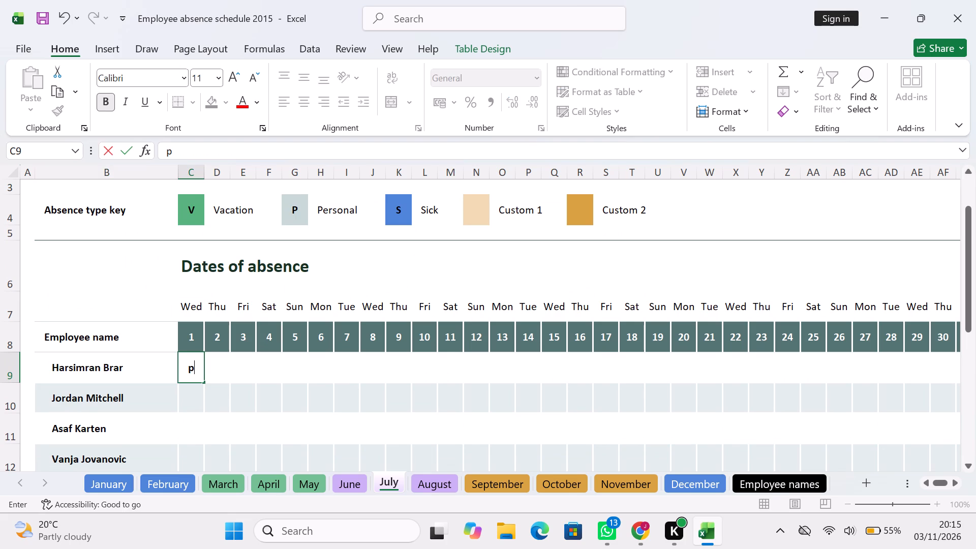
pyautogui.press('Right')
pyautogui.press('Right')
pyautogui.press('p')
pyautogui.press('Right')
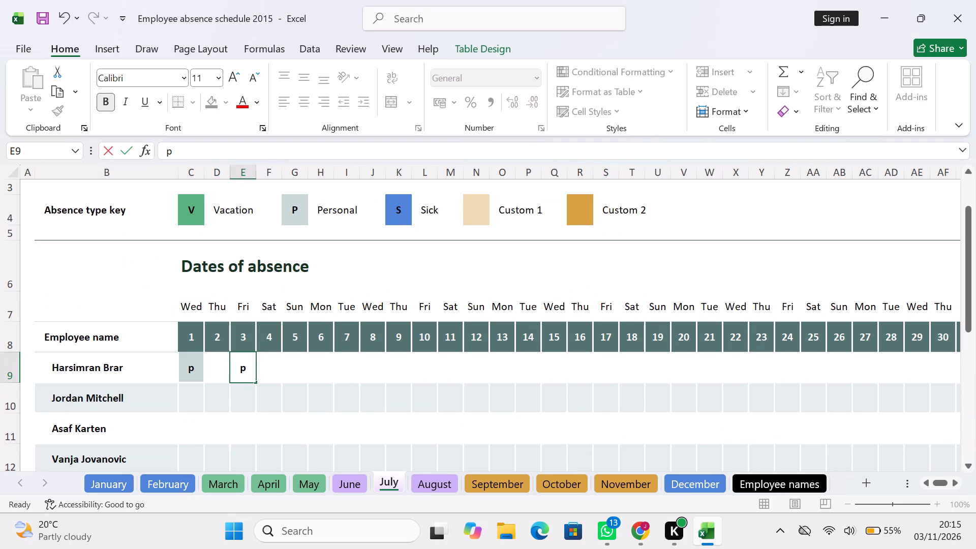
# Enter v (Vacation) for the weekend of July 4 and 5 in the first employee's row.
pyautogui.press('Right')
pyautogui.press('v')
pyautogui.press('Left')
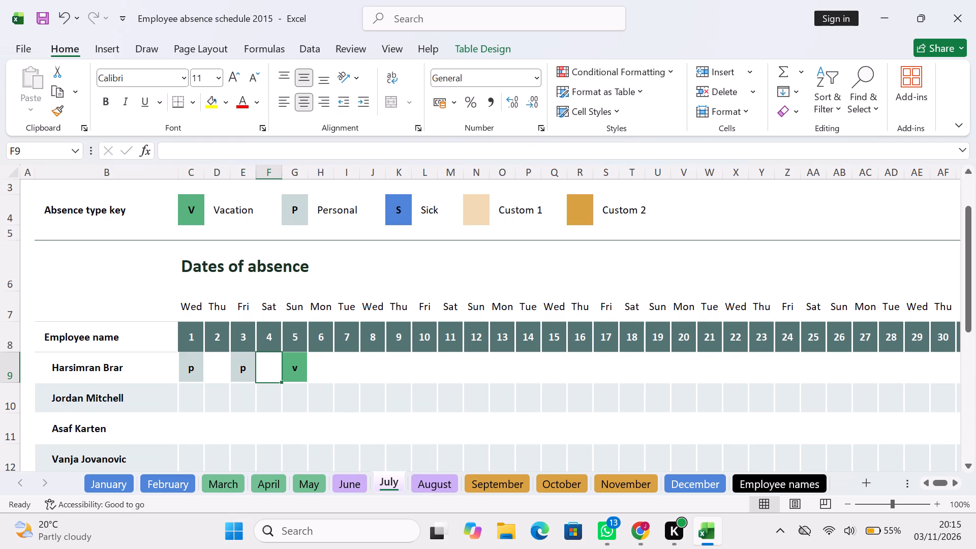
pyautogui.press('Left')
pyautogui.press('Left')
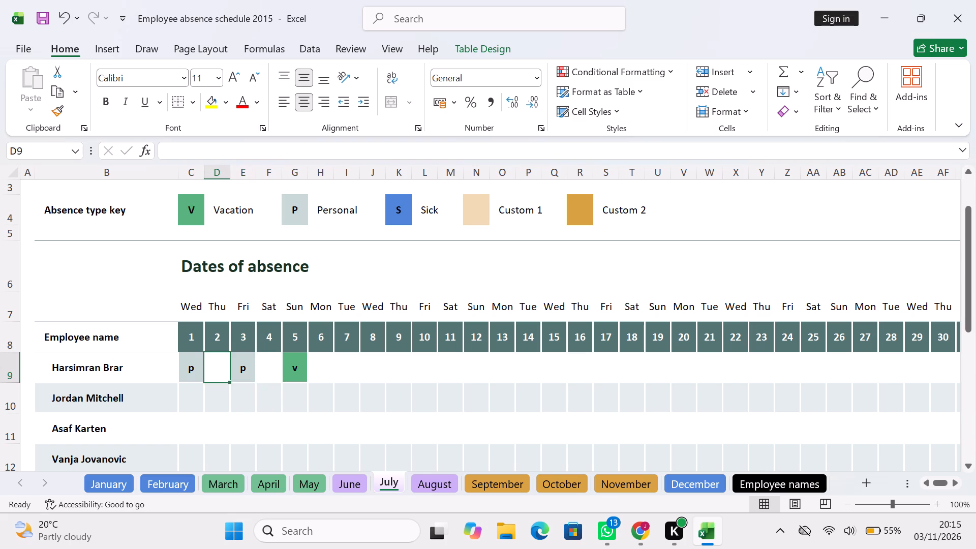
pyautogui.press('Left')
pyautogui.press('Left')
pyautogui.press('Right')
pyautogui.press('Right')
pyautogui.press('Right')
pyautogui.press('Right')
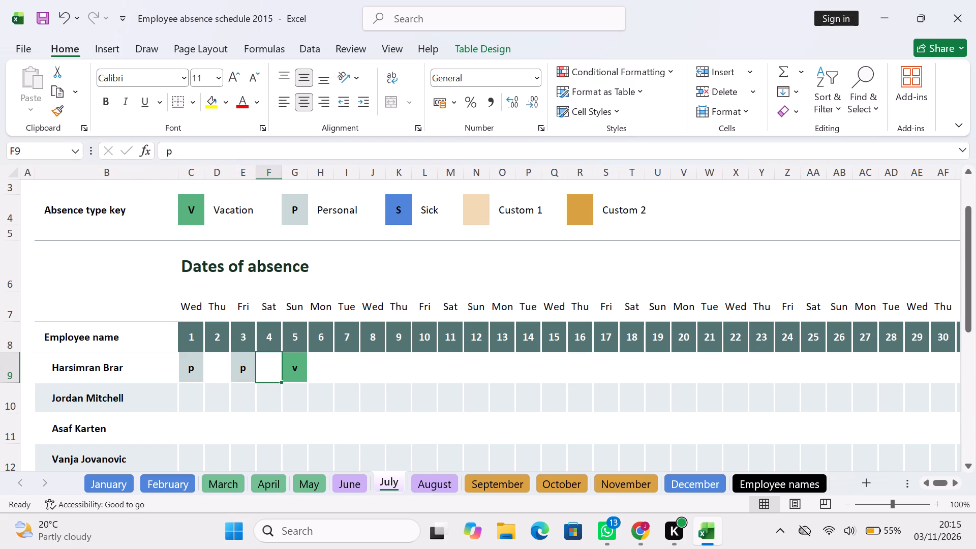
pyautogui.press('v')
pyautogui.press('Right')
# Fill the first employee's second-week absences with p on July 8 and 10 and v on July 11 and 12.
pyautogui.press('Right')
pyautogui.press('Right')
pyautogui.press('Right')
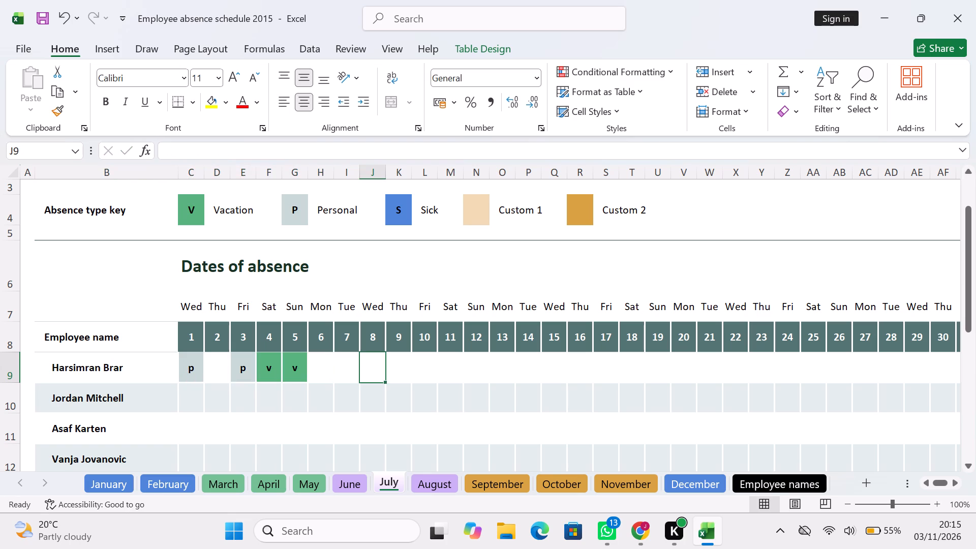
pyautogui.press('p')
pyautogui.press('Right')
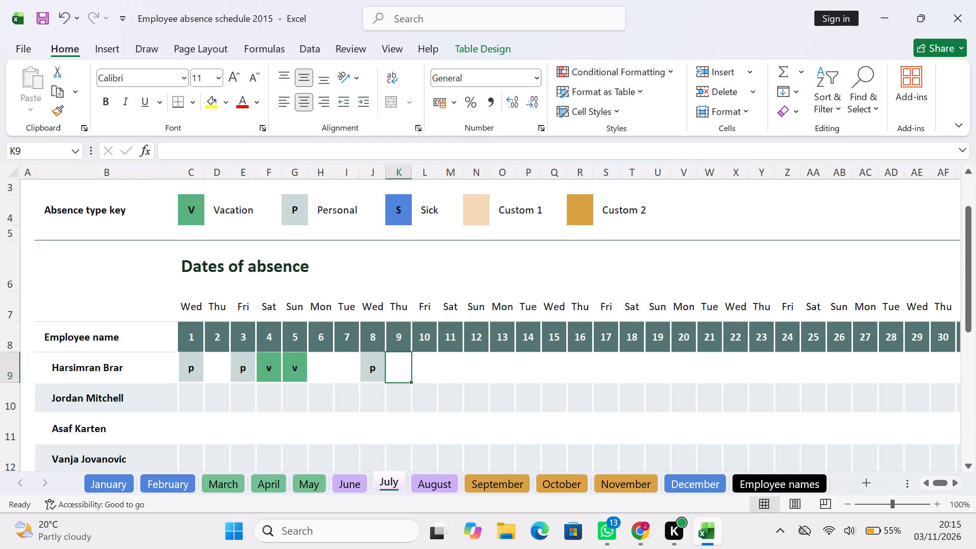
pyautogui.press('Right')
pyautogui.press('p')
pyautogui.press('Right')
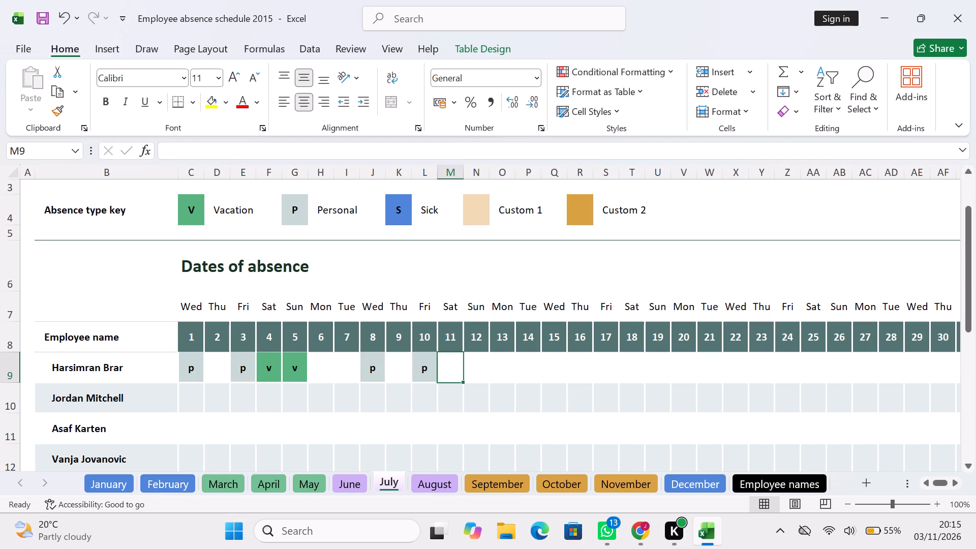
pyautogui.press('v')
pyautogui.press('Right')
pyautogui.press('v')
pyautogui.press('Right')
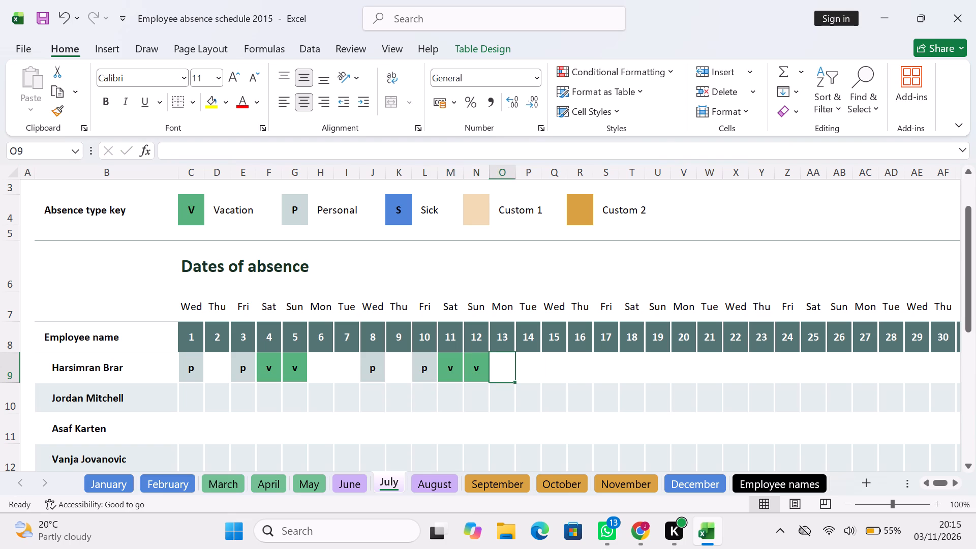
# Fill the first employee's third-week absences with p on July 14 and 16 and v on July 18 and 19.
pyautogui.press('Right')
pyautogui.press('p')
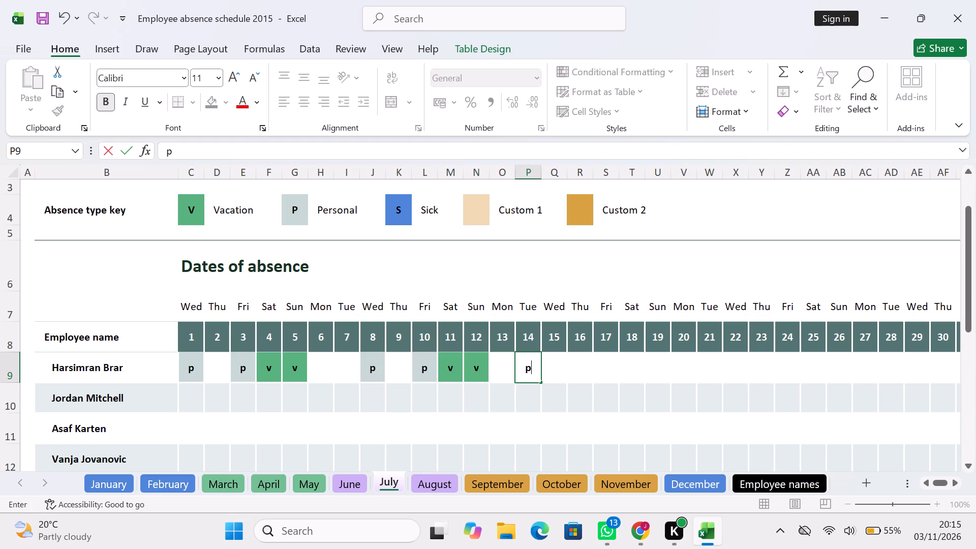
pyautogui.press('Right')
pyautogui.press('Right')
pyautogui.press('p')
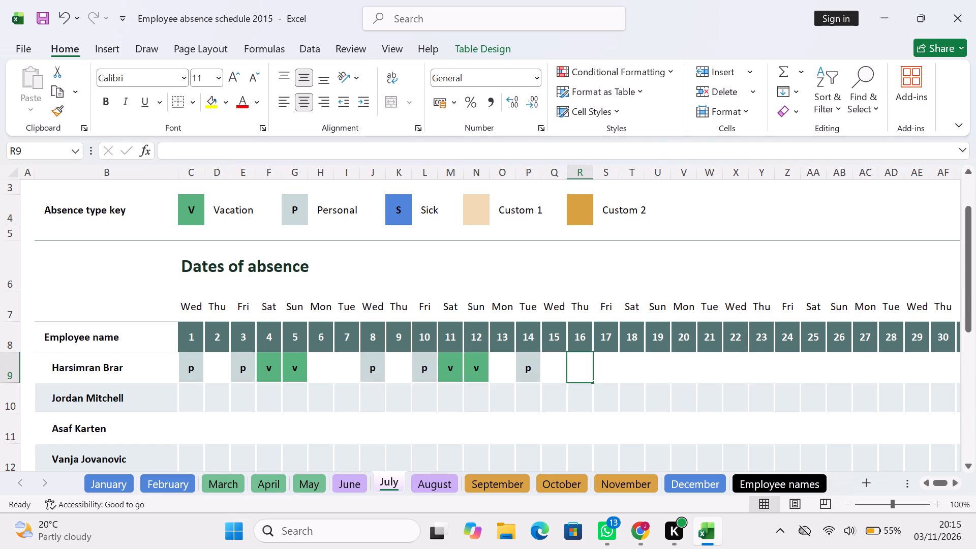
pyautogui.press('Right')
pyautogui.press('Right')
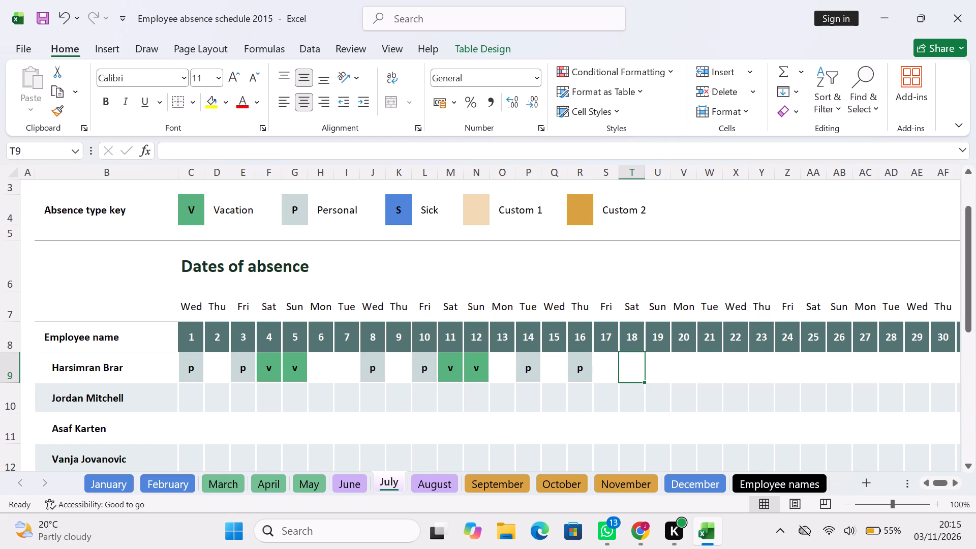
pyautogui.press('v')
pyautogui.press('Right')
pyautogui.press('v')
pyautogui.press('Right')
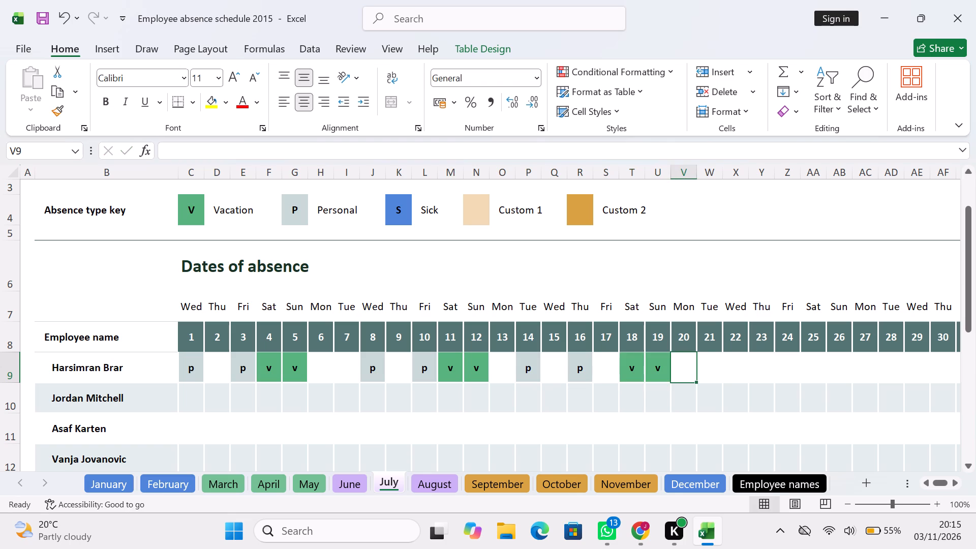
# Enter p for July 21 and July 23 in the first employee's row.
pyautogui.press('Right')
pyautogui.press('Right')
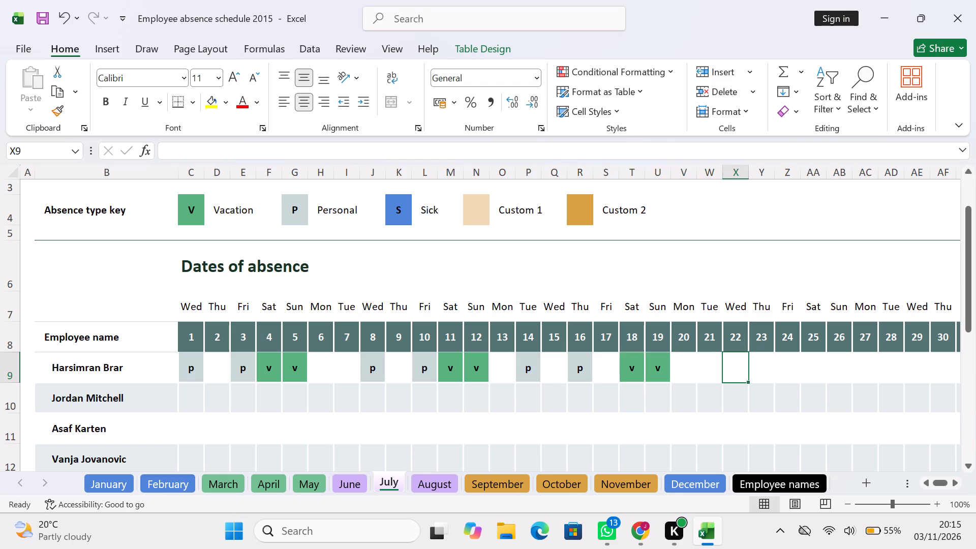
pyautogui.press('Left')
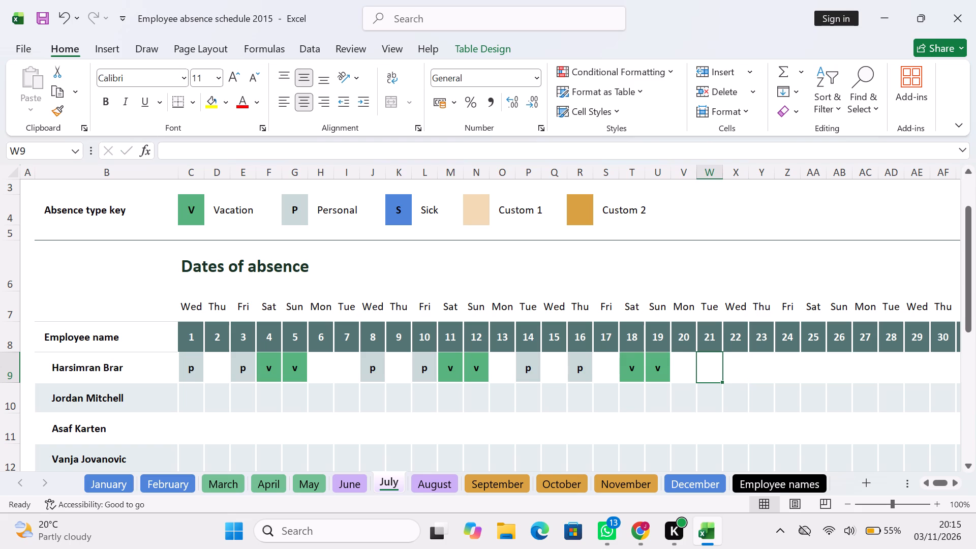
pyautogui.press('p')
pyautogui.press('Right')
pyautogui.press('Right')
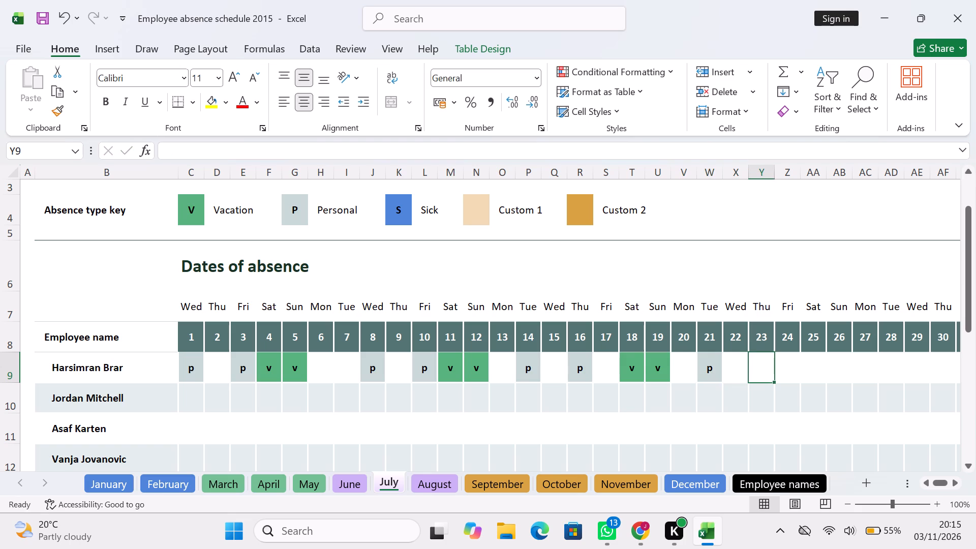
pyautogui.press('Left')
pyautogui.press('Right')
pyautogui.press('p')
pyautogui.press('Right')
pyautogui.press('Right')
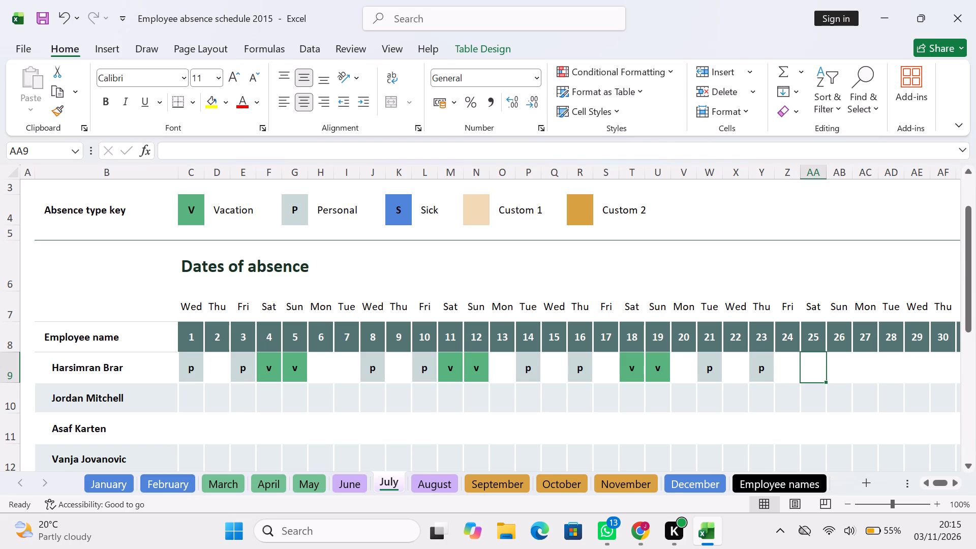
# Look back through the first employee's July entries from day 25 to day 2.
pyautogui.press('Left')
pyautogui.press('Left')
pyautogui.press('Left')
pyautogui.press('Left')
pyautogui.press('Left')
pyautogui.press('Left')
pyautogui.press('Left')
pyautogui.press('Left')
pyautogui.press('Left')
pyautogui.press('Left')
pyautogui.press('Left')
pyautogui.press('Left')
pyautogui.press('Left')
pyautogui.press('Left')
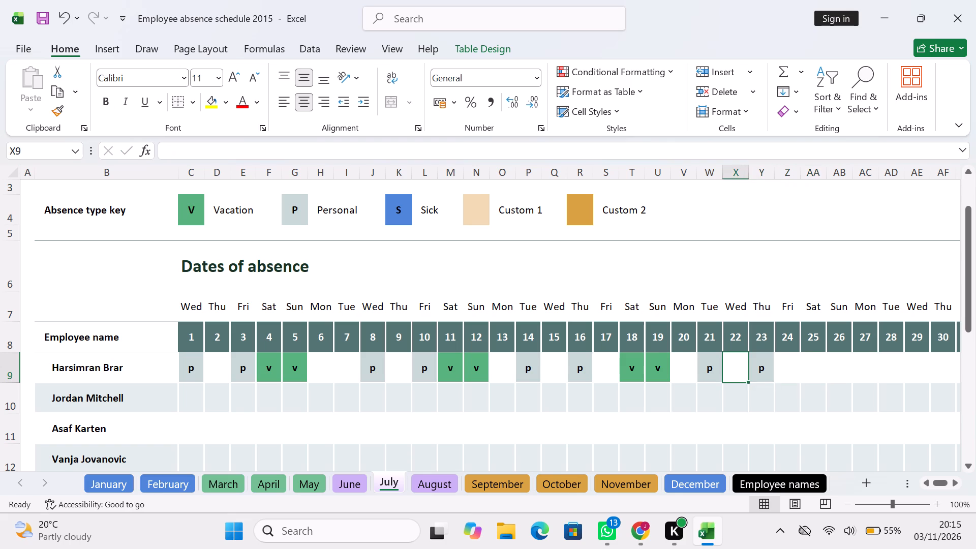
pyautogui.press('Left')
pyautogui.press('Left')
pyautogui.press('Left')
pyautogui.press('Left')
pyautogui.press('Left')
pyautogui.press('Left')
pyautogui.press('Left')
pyautogui.press('Left')
pyautogui.press('Left')
# Review the first employee's July entries forward, ending at the empty cell for day 25.
pyautogui.press('Right')
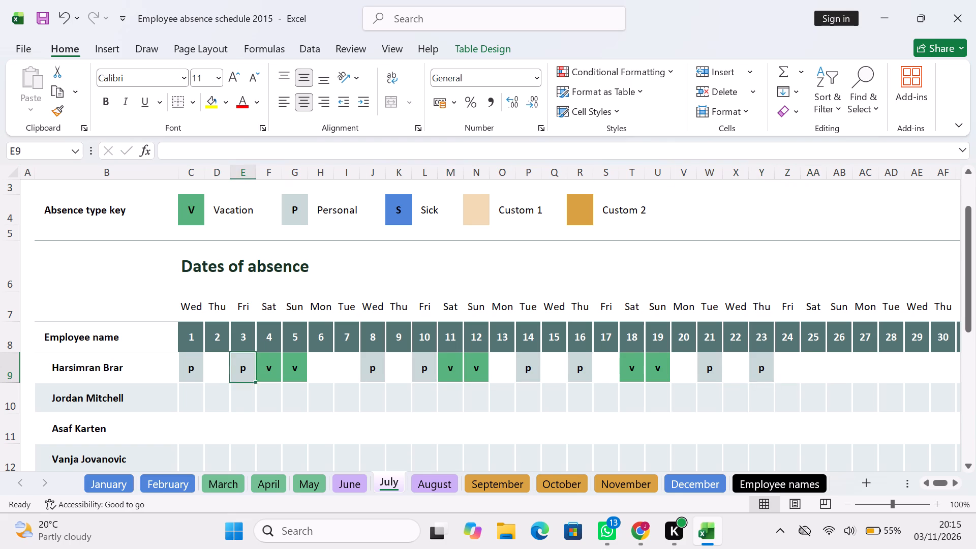
pyautogui.press('Right')
pyautogui.press('Right')
pyautogui.press('Right')
pyautogui.press('Right')
pyautogui.press('Right')
pyautogui.press('Right')
pyautogui.press('Right')
pyautogui.press('Right')
pyautogui.press('Right')
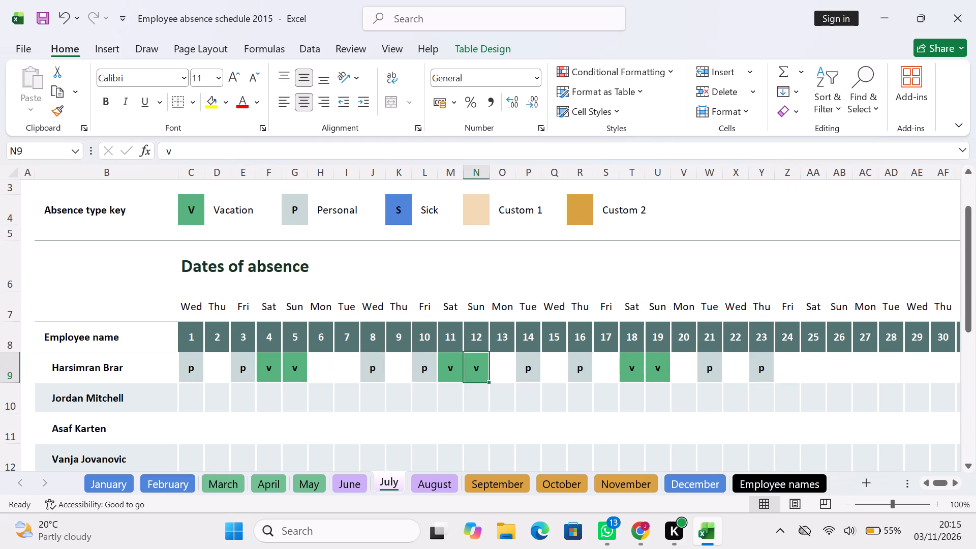
pyautogui.press('Right')
pyautogui.press('Right')
pyautogui.press('Right')
pyautogui.press('Right')
pyautogui.press('Right')
pyautogui.press('Right')
pyautogui.press('Right')
pyautogui.press('Right')
pyautogui.press('Right')
pyautogui.press('Right')
pyautogui.press('Right')
pyautogui.press('Right')
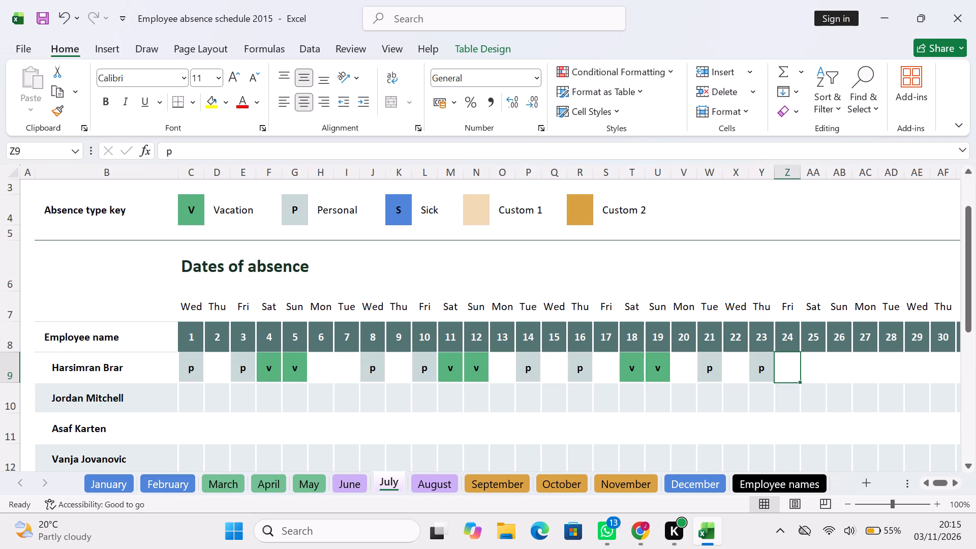
pyautogui.press('Right')
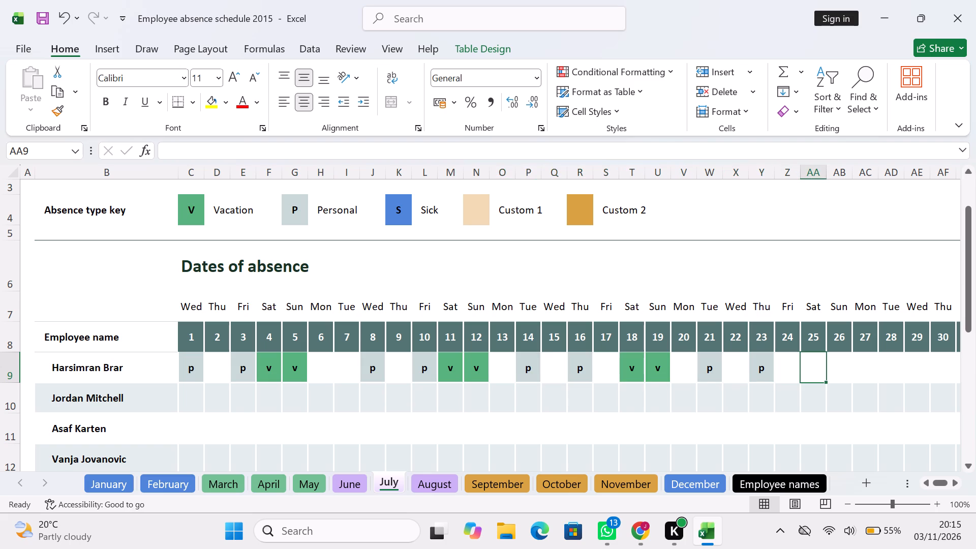
# Review the first employee's July entries back to the start of the month and forward again to day 25.
pyautogui.press('Left')
pyautogui.press('Left')
pyautogui.press('Left')
pyautogui.press('Left')
pyautogui.press('Left')
pyautogui.press('Left')
pyautogui.press('Left')
pyautogui.press('Left')
pyautogui.press('Left')
pyautogui.press('Left')
pyautogui.press('Left')
pyautogui.press('Left')
pyautogui.press('Left')
pyautogui.press('Left')
pyautogui.press('Left')
pyautogui.press('Left')
pyautogui.press('Left')
pyautogui.press('Left')
pyautogui.press('Left')
pyautogui.press('Left')
pyautogui.press('Left')
pyautogui.press('Left')
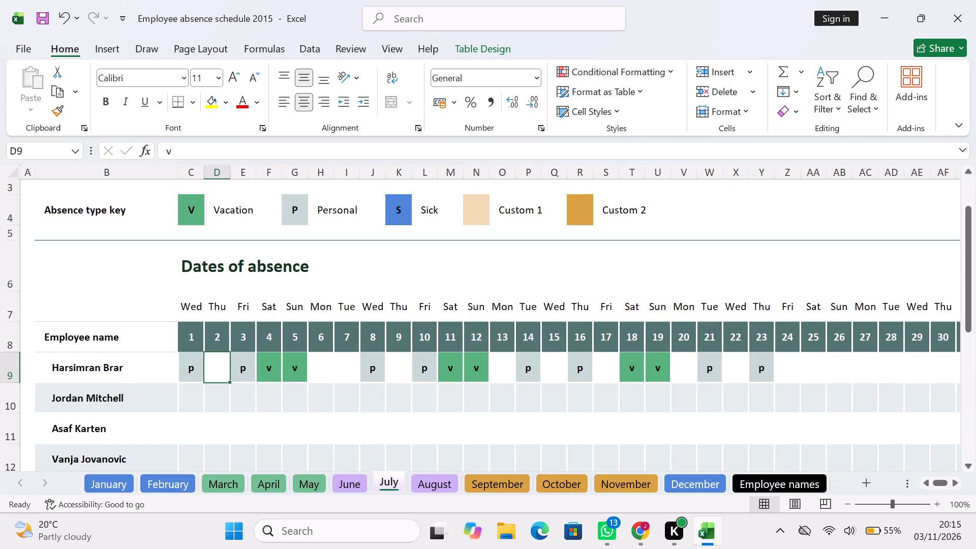
pyautogui.press('Left')
pyautogui.press('Left')
pyautogui.press('Left')
pyautogui.press('Left')
pyautogui.press('Right')
pyautogui.press('Right')
pyautogui.press('Right')
pyautogui.press('Right')
pyautogui.press('Right')
pyautogui.press('Right')
pyautogui.press('Right')
pyautogui.press('Right')
pyautogui.press('Right')
pyautogui.press('Right')
pyautogui.press('Right')
pyautogui.press('Right')
pyautogui.press('Right')
pyautogui.press('Right')
pyautogui.press('Right')
pyautogui.press('Right')
pyautogui.press('Right')
pyautogui.press('Right')
pyautogui.press('Right')
pyautogui.press('Right')
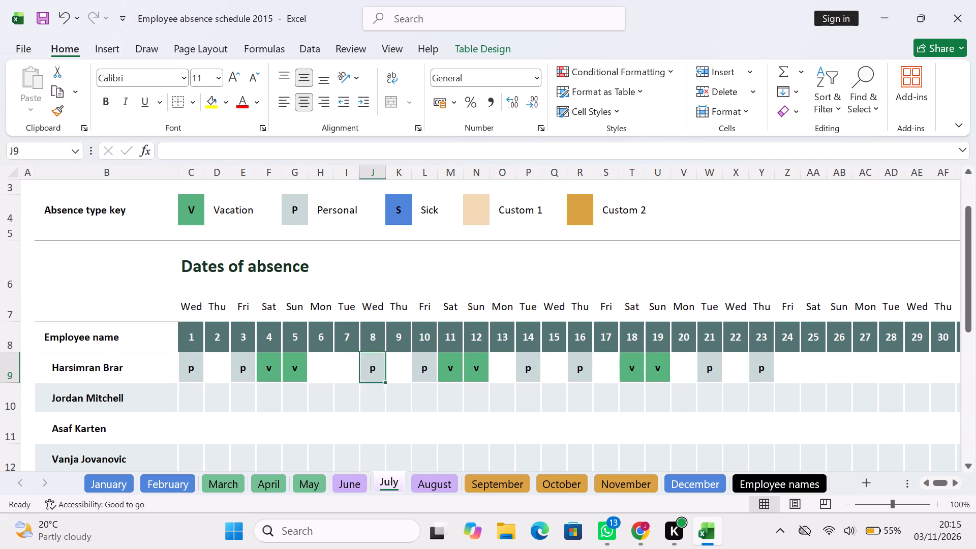
pyautogui.press('Right')
pyautogui.press('Right')
pyautogui.press('Right')
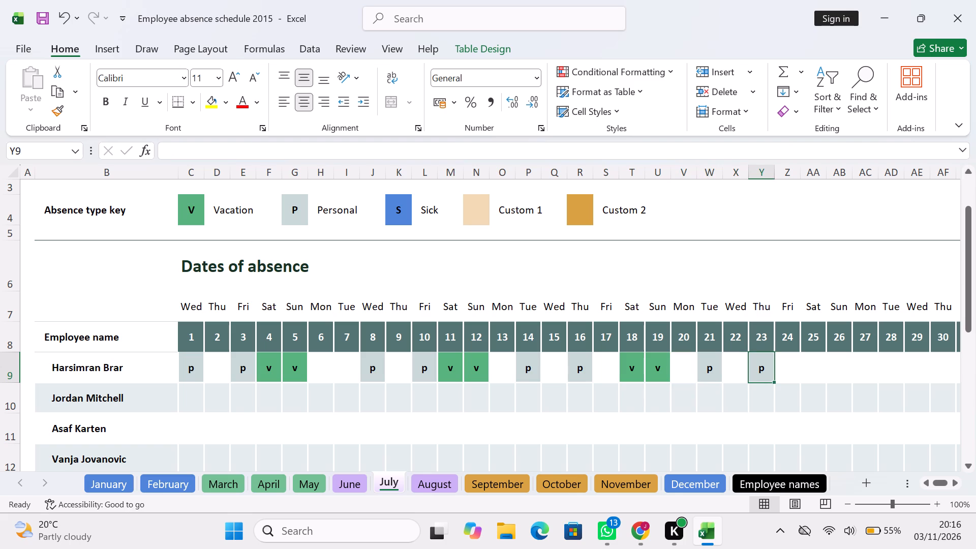
pyautogui.press('Right')
pyautogui.press('Right')
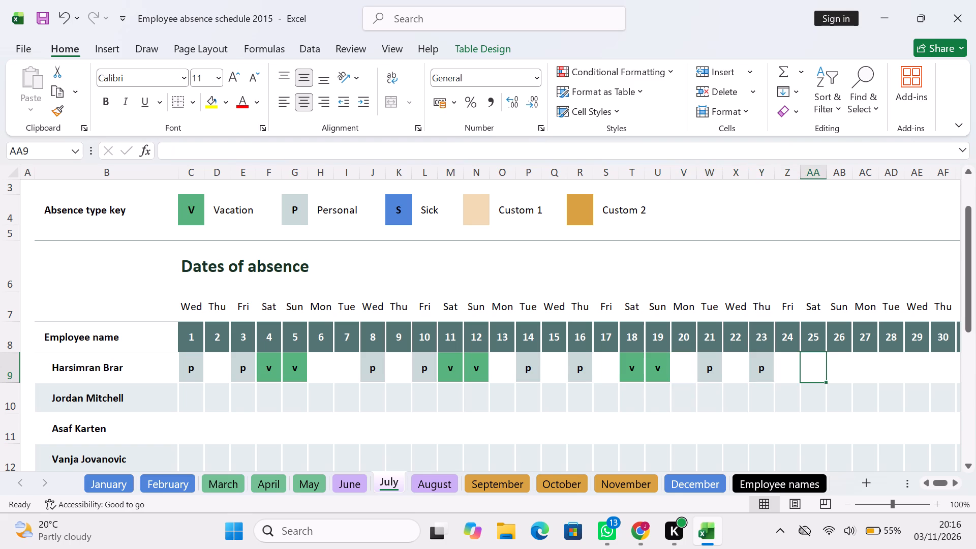
# Enter v for July 25 and July 26 in the first employee's row.
pyautogui.press('Right')
pyautogui.press('Left')
pyautogui.press('Left')
pyautogui.press('Left')
pyautogui.press('Right')
pyautogui.press('Right')
pyautogui.press('v')
pyautogui.press('Right')
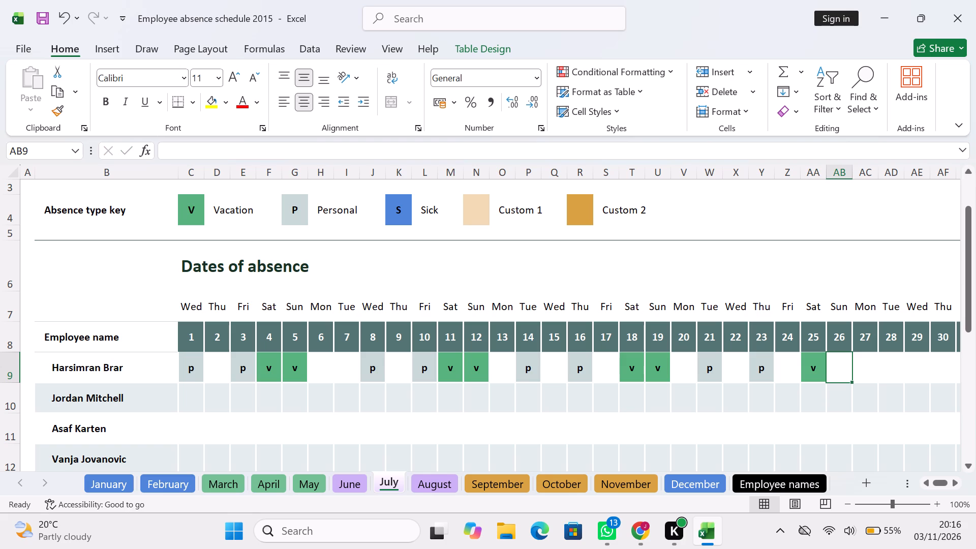
pyautogui.press('Down')
pyautogui.press('Down')
pyautogui.press('Down')
pyautogui.press('Down')
pyautogui.press('Up')
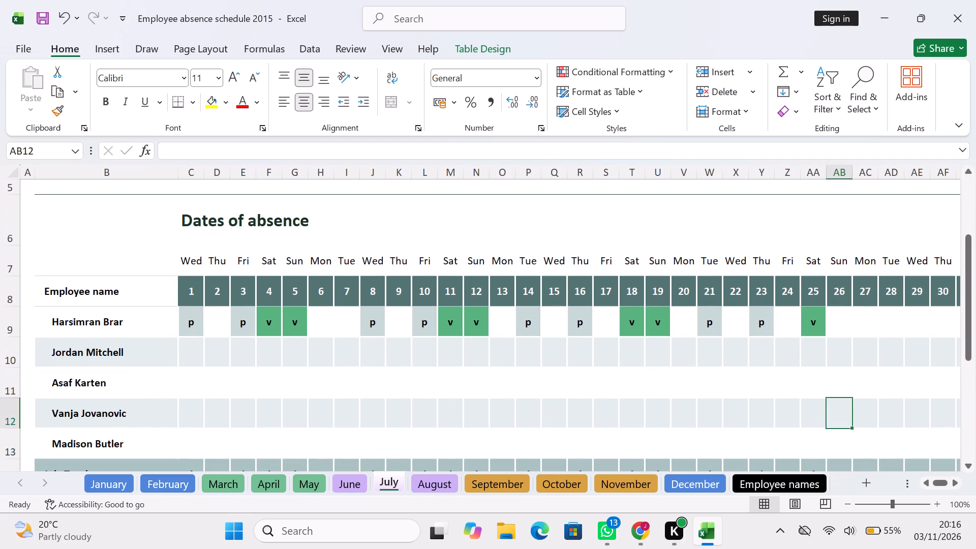
pyautogui.press('Up')
pyautogui.press('Up')
pyautogui.press('Up')
pyautogui.press('v')
pyautogui.press('Down')
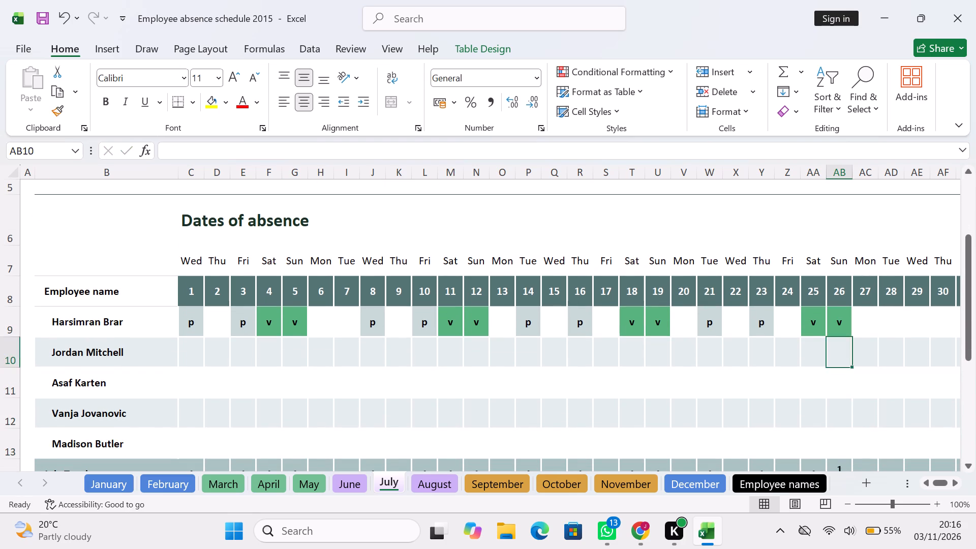
# Complete the first employee's July row with p on July 28 and 29 and s on July 31.
pyautogui.press('Down')
pyautogui.press('Down')
pyautogui.press('Down')
pyautogui.press('Down')
pyautogui.press('Up')
pyautogui.press('Up')
pyautogui.press('Up')
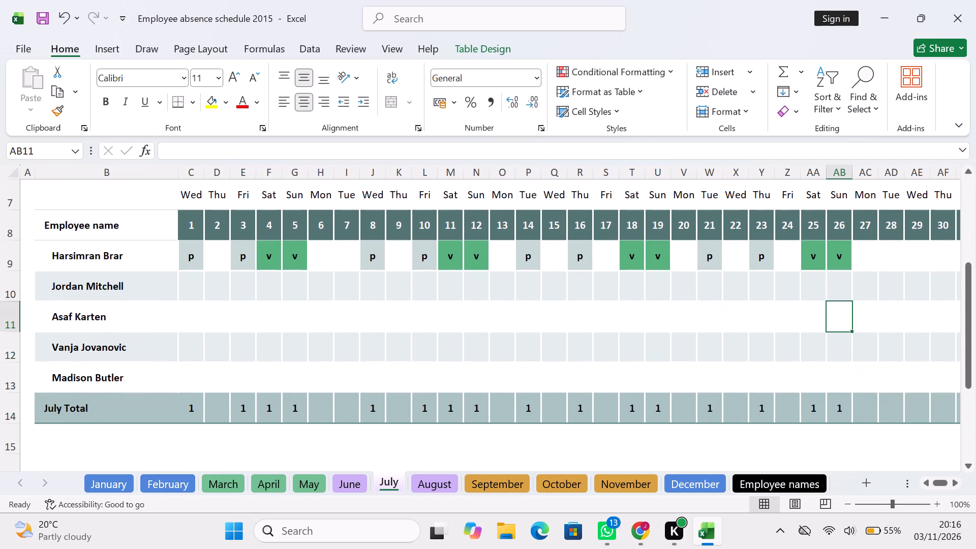
pyautogui.press('Up')
pyautogui.press('Up')
pyautogui.press('Right')
pyautogui.press('Right')
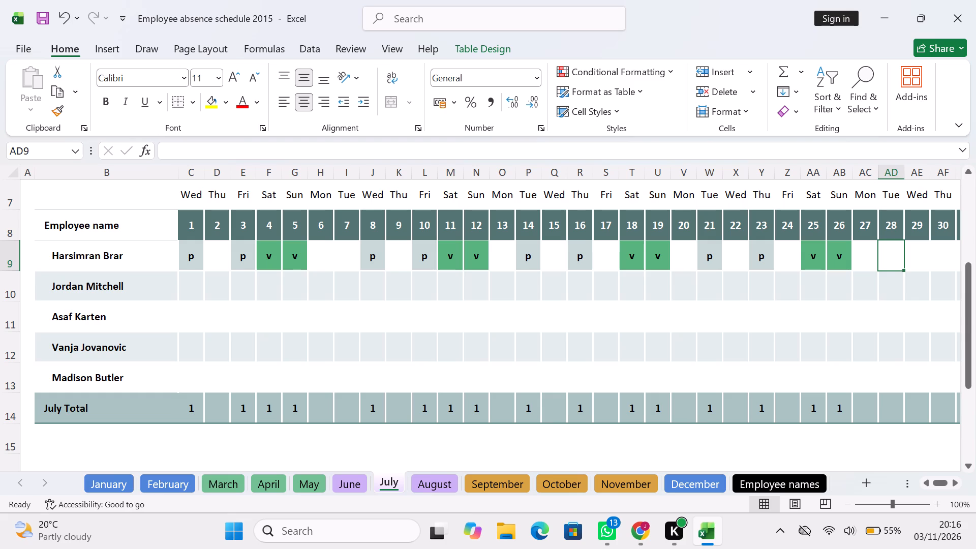
pyautogui.press('p')
pyautogui.press('Right')
pyautogui.press('p')
pyautogui.press('Right')
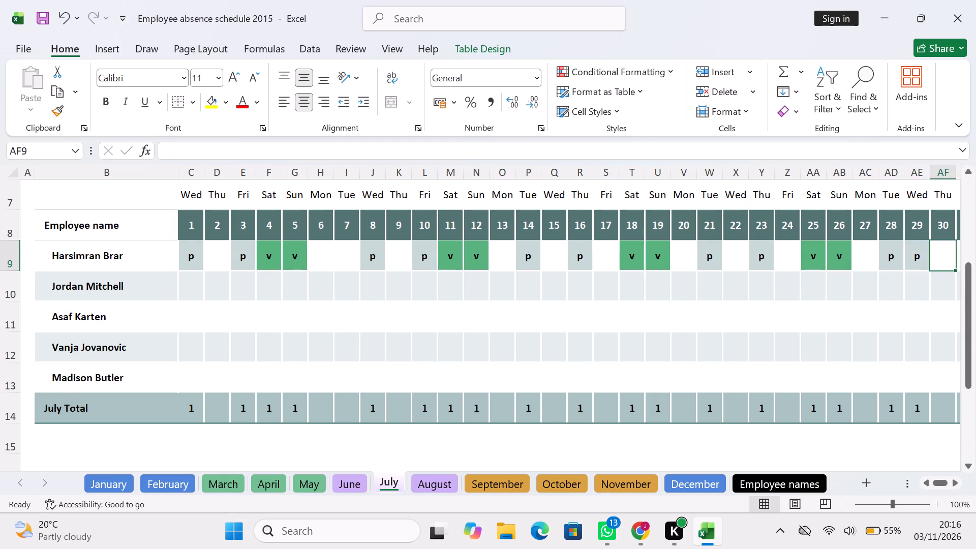
pyautogui.press('Right')
pyautogui.press('Left')
pyautogui.press('Right')
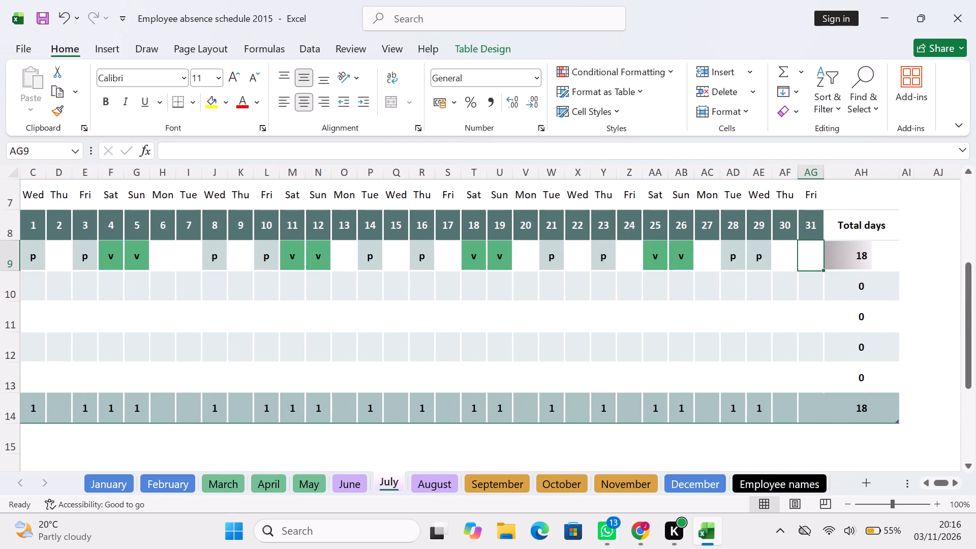
pyautogui.press('s')
pyautogui.press('Down')
# Start the second employee's July row with p on July 2 and v on July 4 and 5.
pyautogui.press('Left')
pyautogui.press('Left')
pyautogui.press('Left')
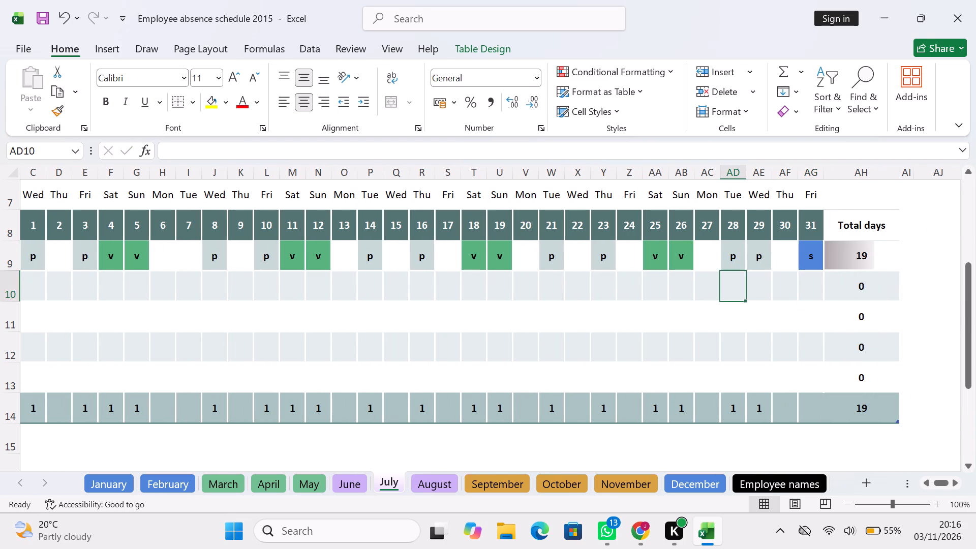
pyautogui.press('Left')
pyautogui.press('Left')
pyautogui.press('Left')
pyautogui.press('Left')
pyautogui.press('Left')
pyautogui.press('Left')
pyautogui.press('Left')
pyautogui.press('Left')
pyautogui.press('Left')
pyautogui.press('Left')
pyautogui.press('Left')
pyautogui.press('Left')
pyautogui.press('Left')
pyautogui.press('Left')
pyautogui.press('Left')
pyautogui.press('Left')
pyautogui.press('Left')
pyautogui.press('Left')
pyautogui.press('Left')
pyautogui.press('Left')
pyautogui.press('Right')
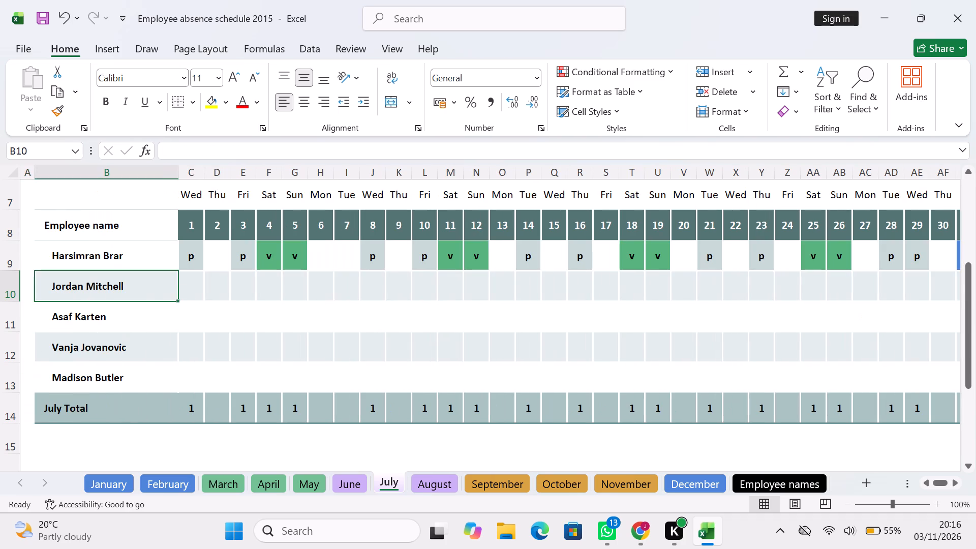
pyautogui.press('Right')
pyautogui.press('Right')
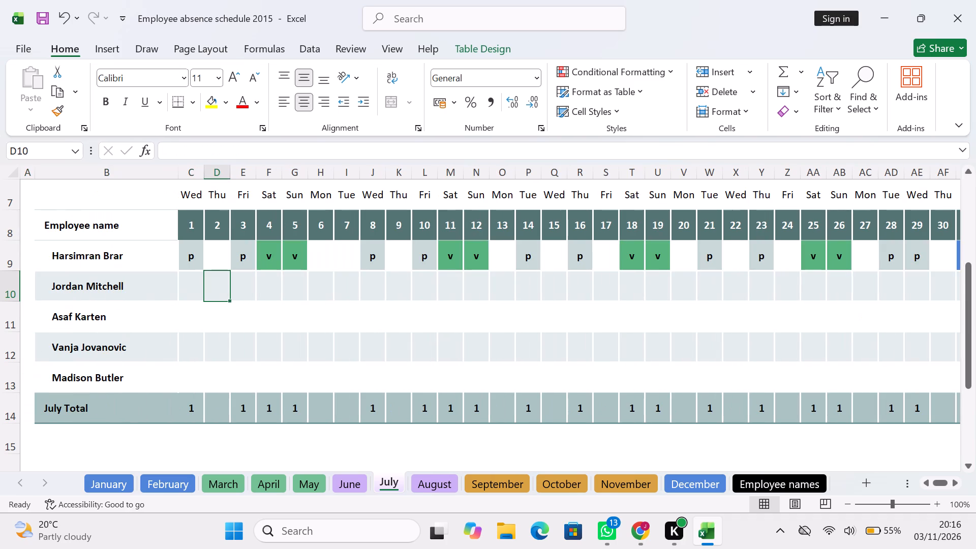
pyautogui.press('p')
pyautogui.press('Right')
pyautogui.press('Right')
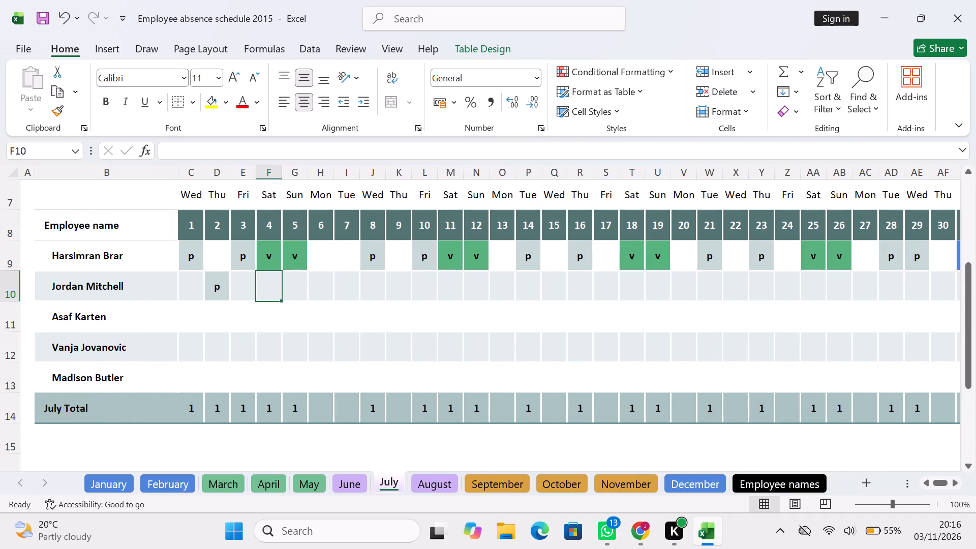
pyautogui.press('v')
pyautogui.press('Right')
pyautogui.press('Right')
pyautogui.press('Left')
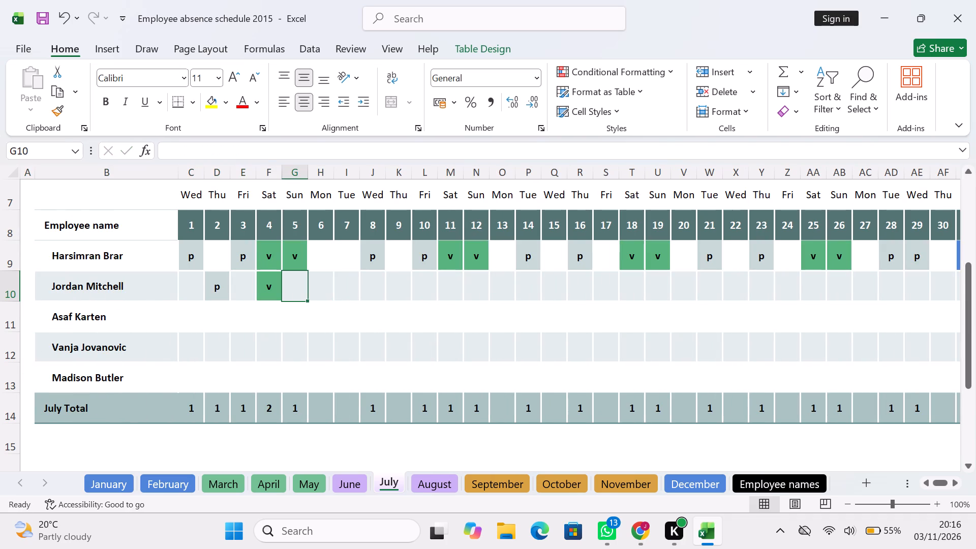
pyautogui.press('v')
# Fill the second employee's second-week absences with p on July 7 and 10 and v on July 11 and 12.
pyautogui.press('Right')
pyautogui.press('Right')
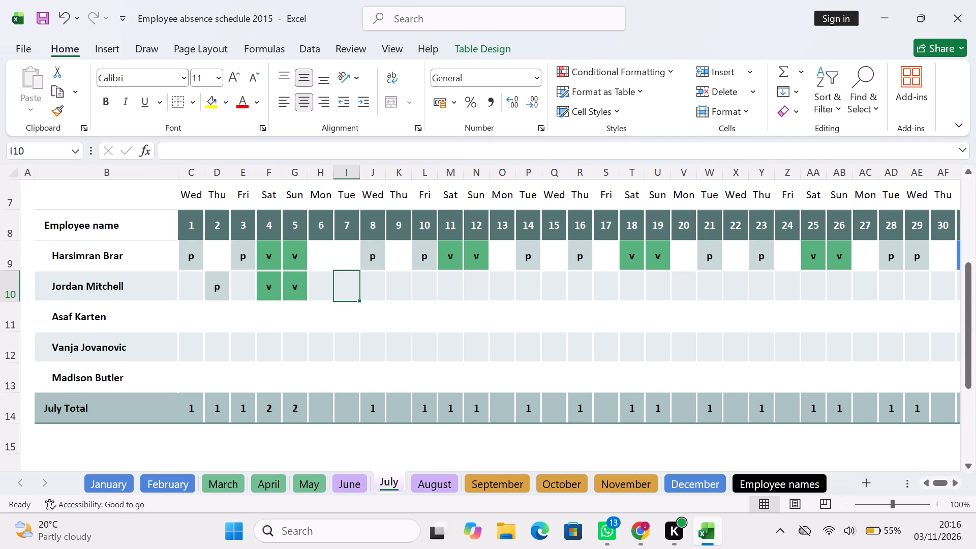
pyautogui.press('p')
pyautogui.press('Right')
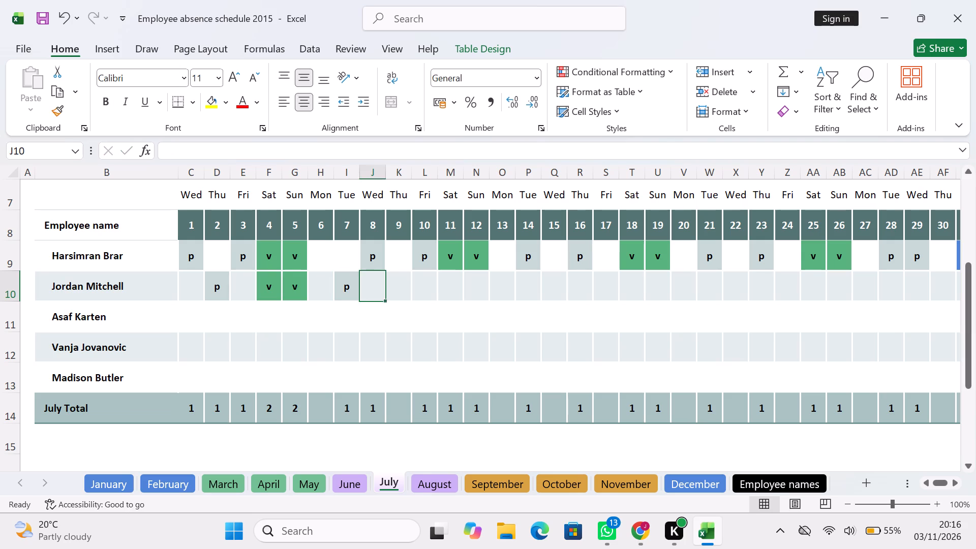
pyautogui.press('Right')
pyautogui.press('Right')
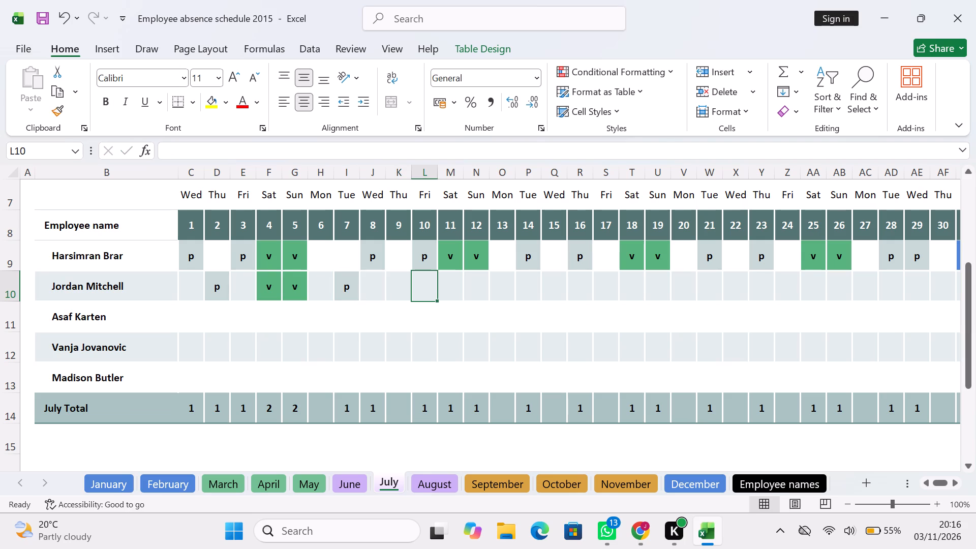
pyautogui.press('p')
pyautogui.press('Right')
pyautogui.press('Right')
pyautogui.press('Right')
pyautogui.press('Left')
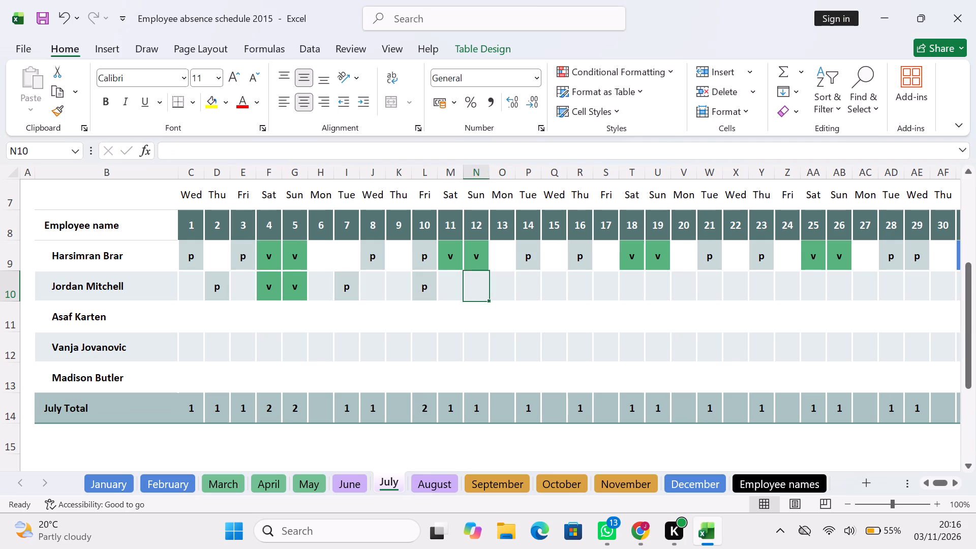
pyautogui.press('v')
pyautogui.press('Left')
pyautogui.press('v')
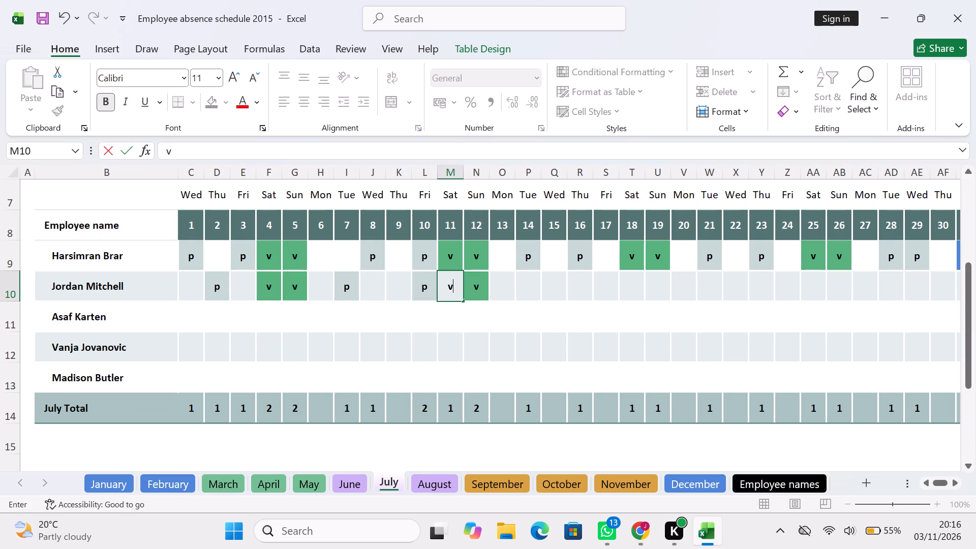
pyautogui.press('Right')
# Enter p for July 13, 15, 17 and 18 in the second employee's row.
pyautogui.press('Right')
pyautogui.press('Right')
pyautogui.press('Left')
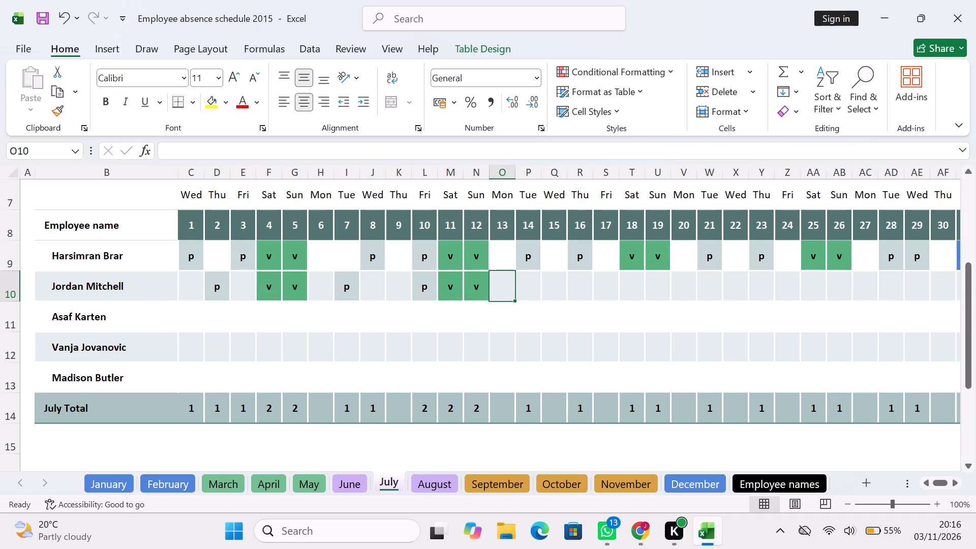
pyautogui.press('p')
pyautogui.press('Right')
pyautogui.press('Right')
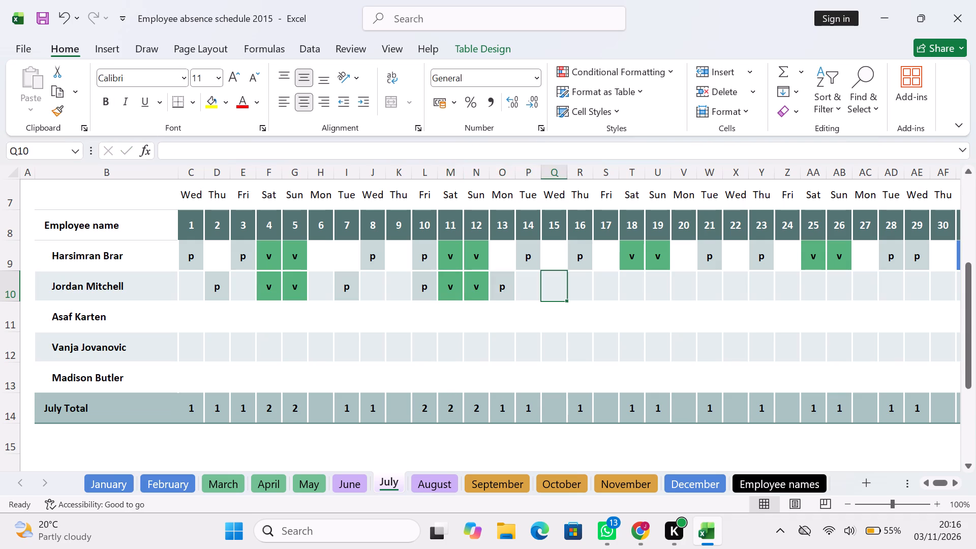
pyautogui.press('p')
pyautogui.press('Right')
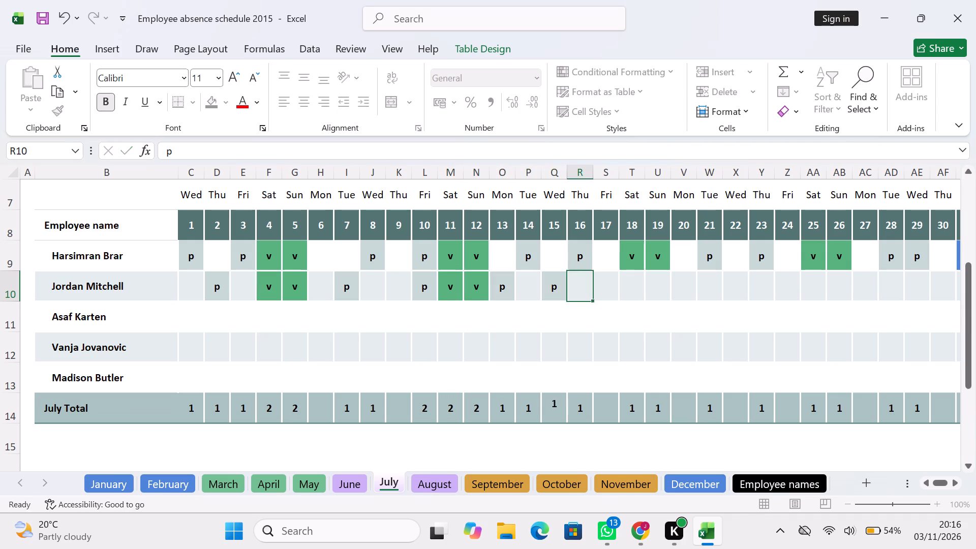
pyautogui.press('Right')
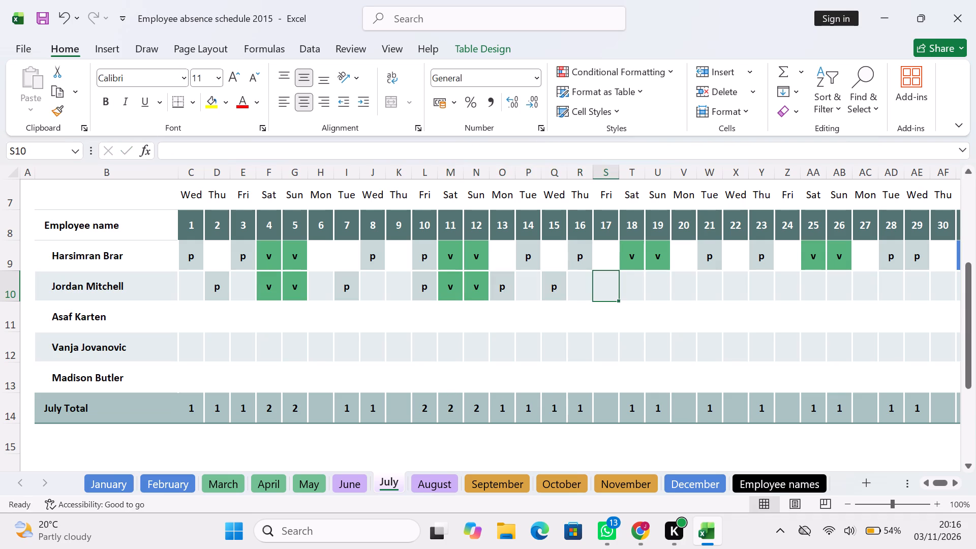
pyautogui.press('p')
pyautogui.press('Right')
pyautogui.press('Right')
pyautogui.press('Left')
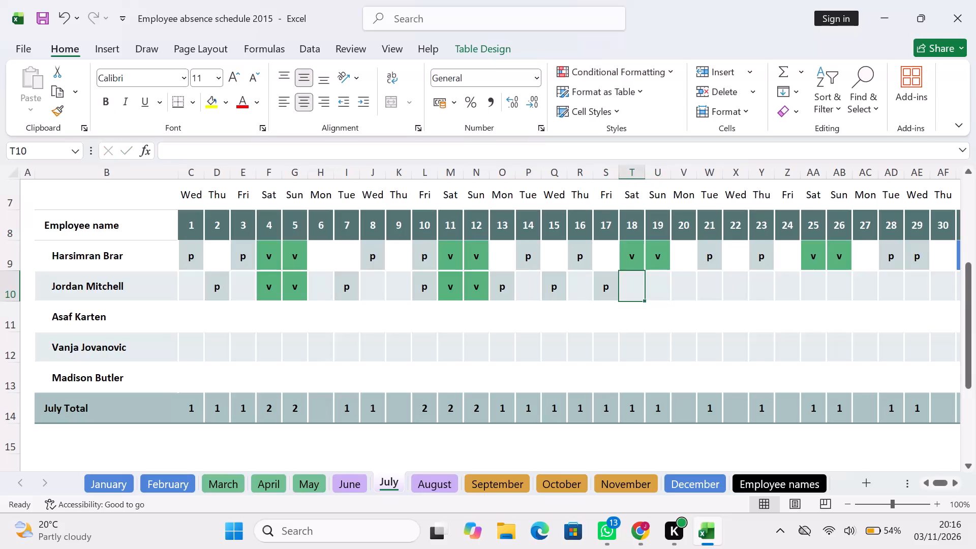
pyautogui.press('p')
pyautogui.press('Right')
pyautogui.press('Right')
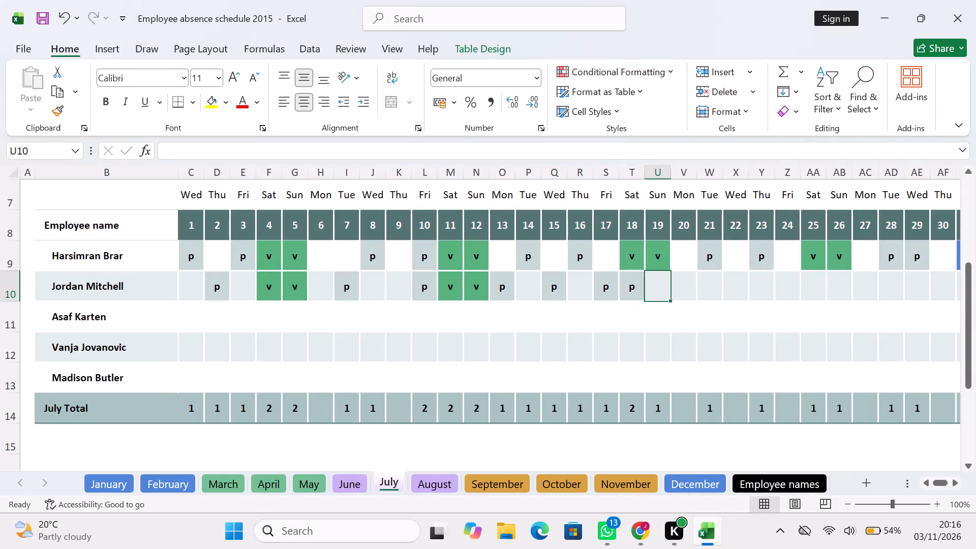
pyautogui.press('Right')
pyautogui.press('Left')
pyautogui.press('Left')
pyautogui.press('Right')
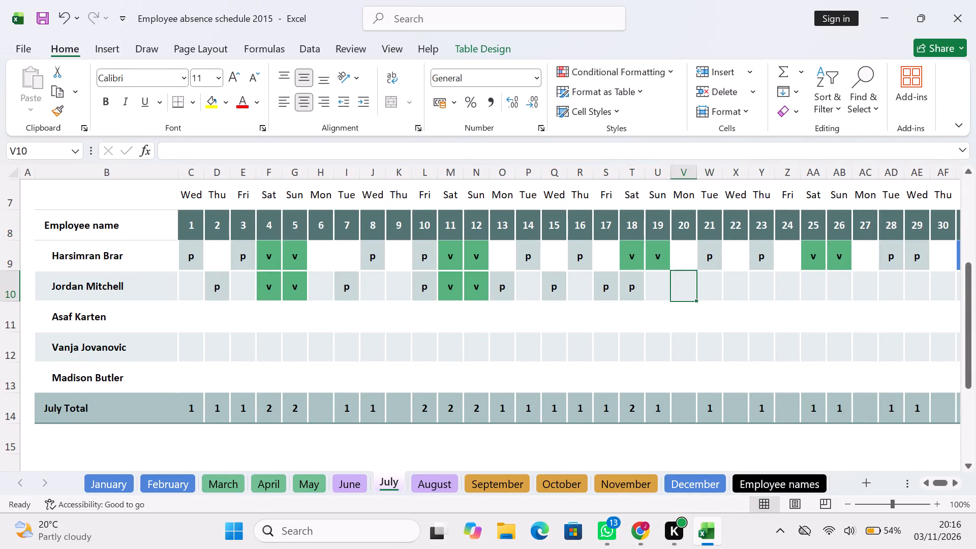
# Enter p for July 20 and 23 in the second employee's row.
pyautogui.press('Right')
pyautogui.press('Left')
pyautogui.press('p')
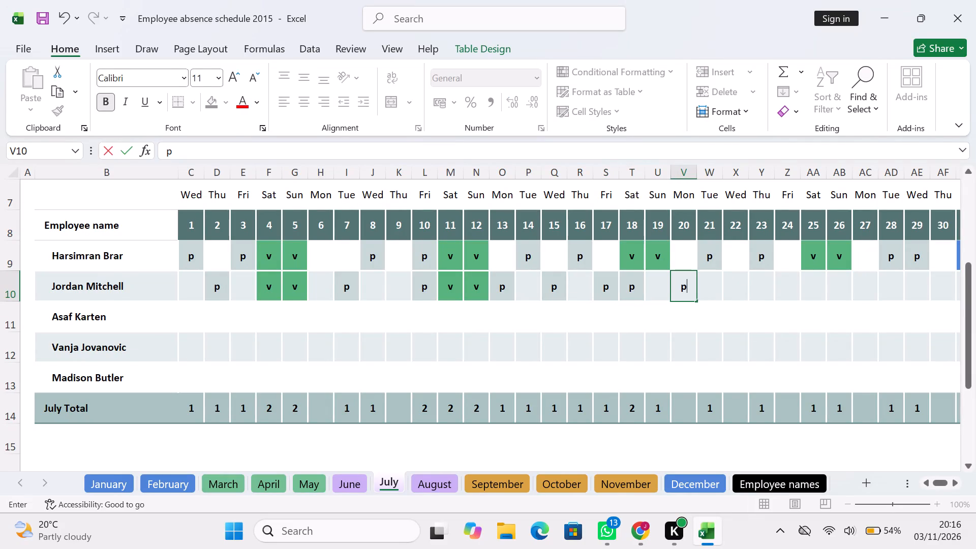
pyautogui.press('Right')
pyautogui.press('Right')
pyautogui.press('Right')
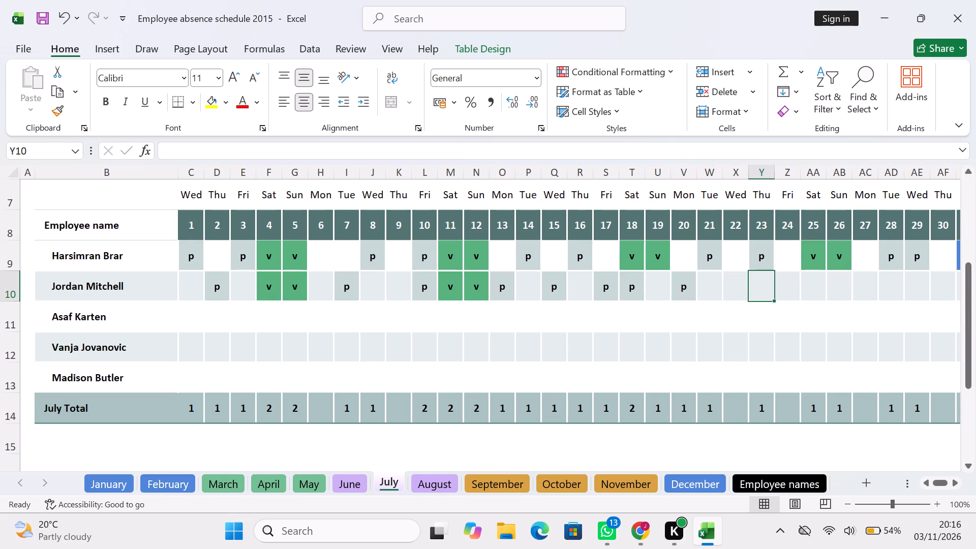
pyautogui.press('o')
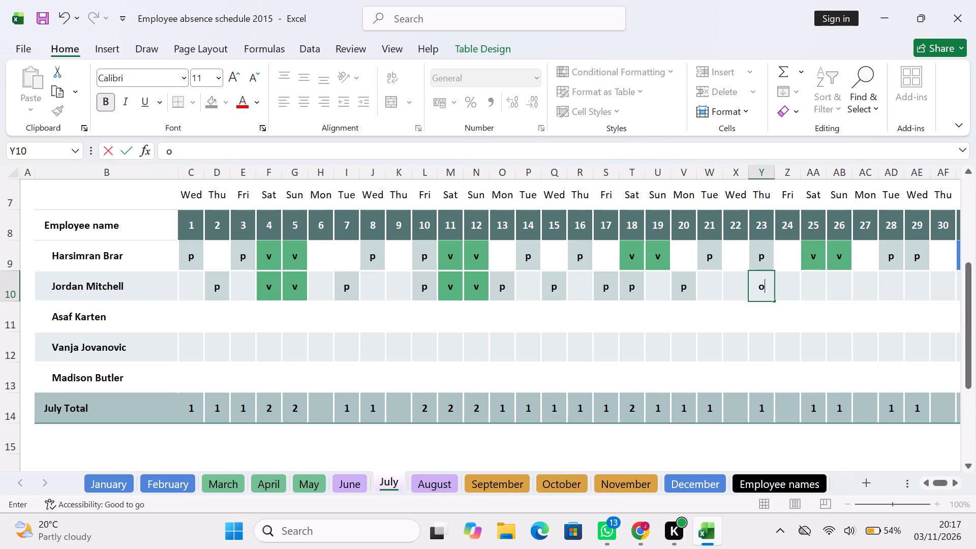
pyautogui.press('BackSpace')
pyautogui.press('p')
# Enter v for July 25 and 26 in the second employee's row.
pyautogui.press('Right')
pyautogui.press('Right')
pyautogui.press('Right')
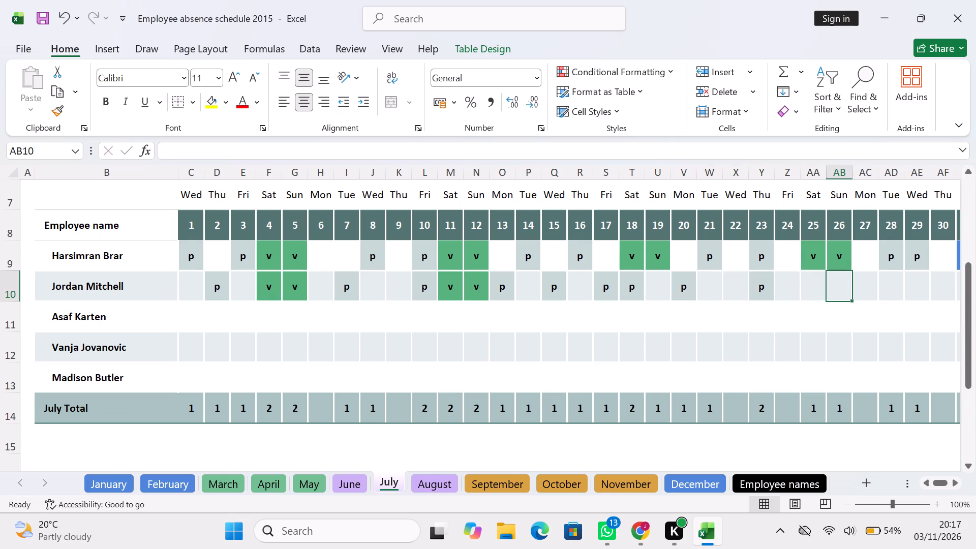
pyautogui.press('Down')
pyautogui.press('Up')
pyautogui.press('Left')
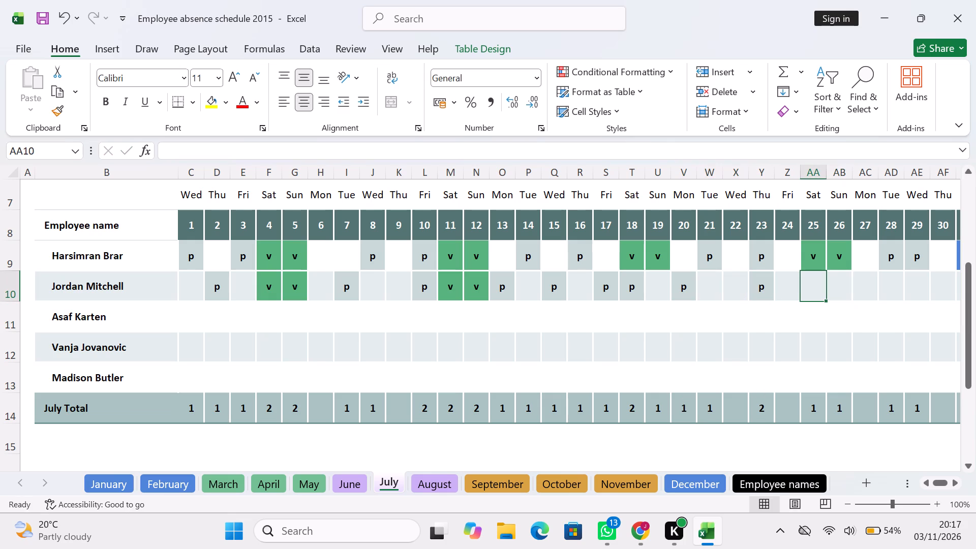
pyautogui.press('v')
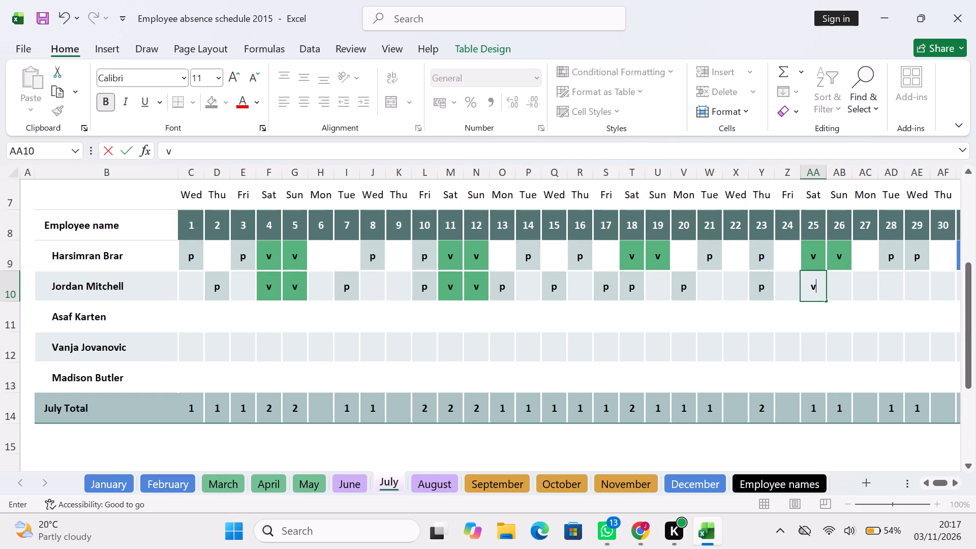
pyautogui.press('Right')
pyautogui.press('v')
pyautogui.press('Right')
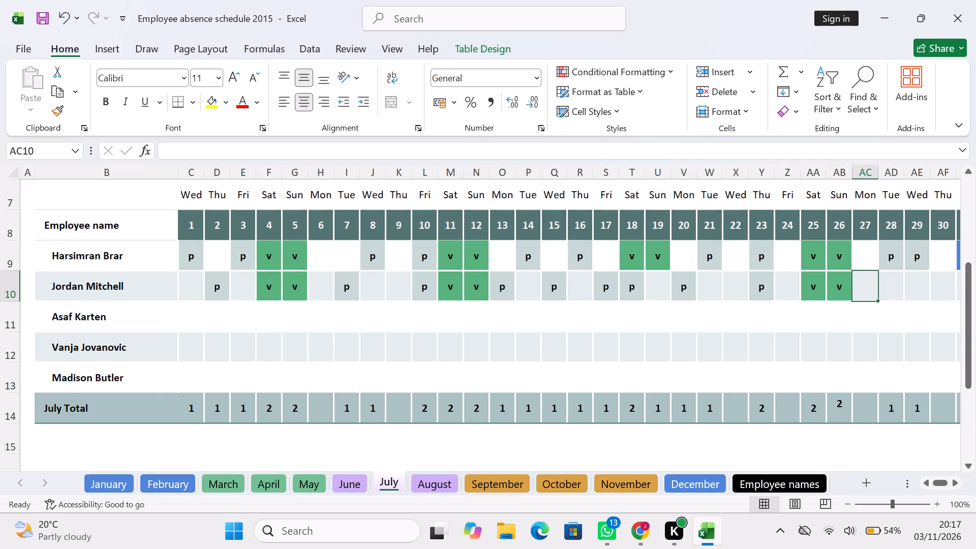
# Enter p for July 27 and 30 in the second employee's row.
pyautogui.press('Right')
pyautogui.press('Left')
pyautogui.press('g')
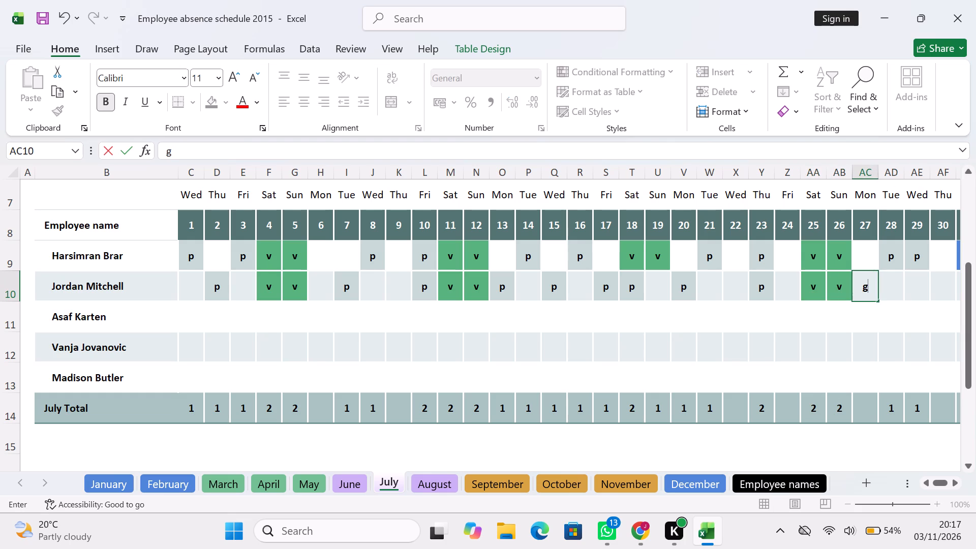
pyautogui.press('p')
pyautogui.press('BackSpace')
pyautogui.press('BackSpace')
pyautogui.press('p')
pyautogui.press('Right')
pyautogui.press('Right')
pyautogui.press('Right')
pyautogui.press('Right')
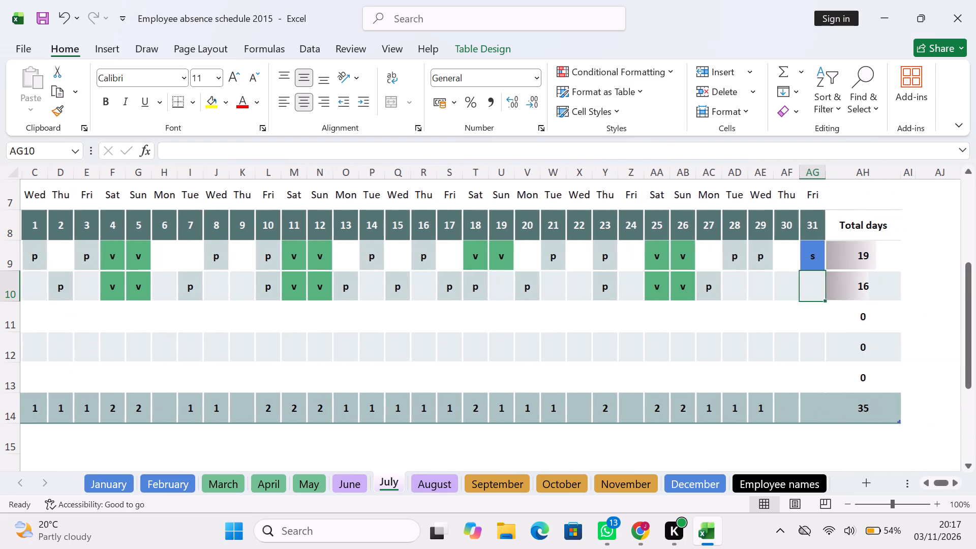
pyautogui.press('Left')
pyautogui.press('p')
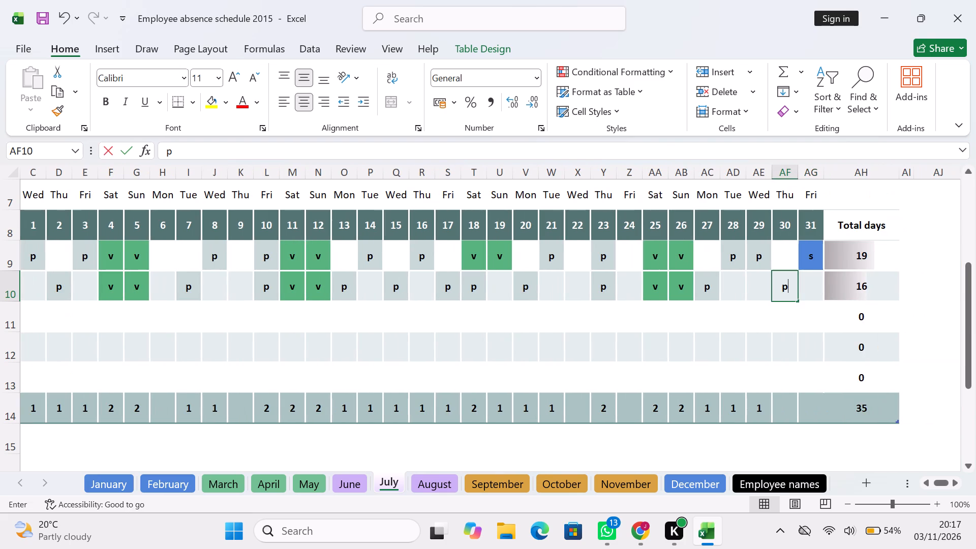
pyautogui.press('Right')
# Start the third employee's July row with p on July 3 and v on July 4 and 5.
pyautogui.press('Left')
pyautogui.press('Left')
pyautogui.press('Left')
pyautogui.press('Left')
pyautogui.press('Left')
pyautogui.press('Left')
pyautogui.press('Left')
pyautogui.press('Left')
pyautogui.press('Left')
pyautogui.press('Left')
pyautogui.press('Left')
pyautogui.press('Left')
pyautogui.press('Left')
pyautogui.press('Left')
pyautogui.press('Left')
pyautogui.press('Left')
pyautogui.press('Left')
pyautogui.press('Left')
pyautogui.press('Left')
pyautogui.press('Left')
pyautogui.press('Left')
pyautogui.press('Left')
pyautogui.press('Left')
pyautogui.press('Left')
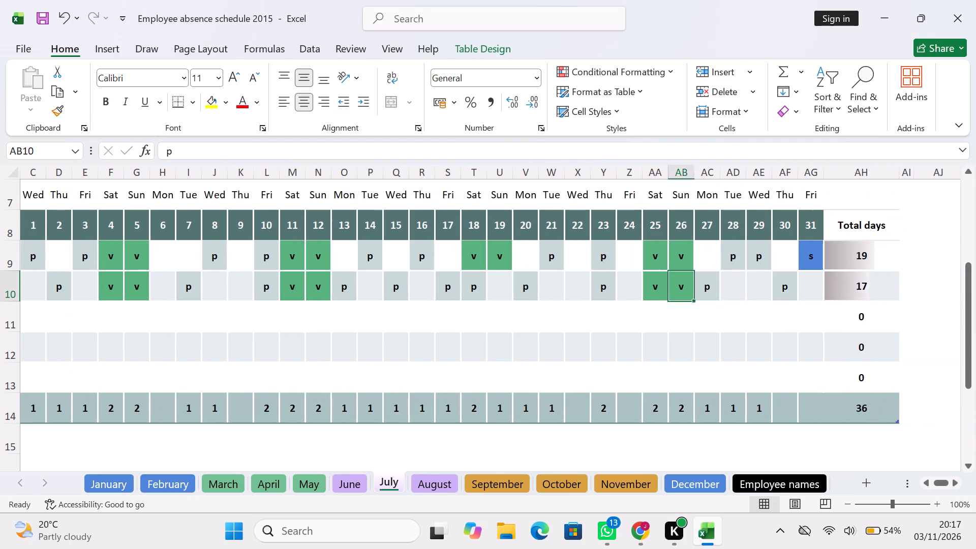
pyautogui.press('Left')
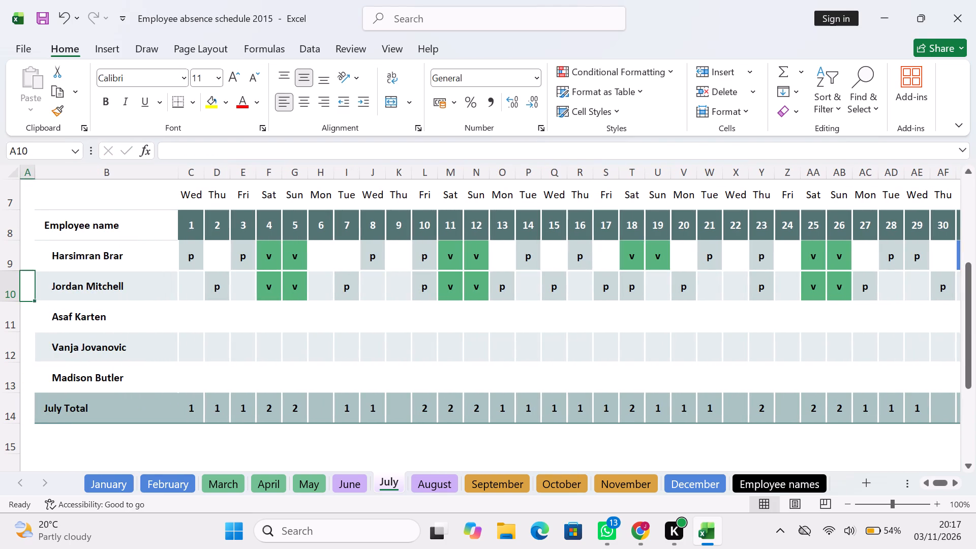
pyautogui.press('Right')
pyautogui.press('Right')
pyautogui.press('Down')
pyautogui.press('Down')
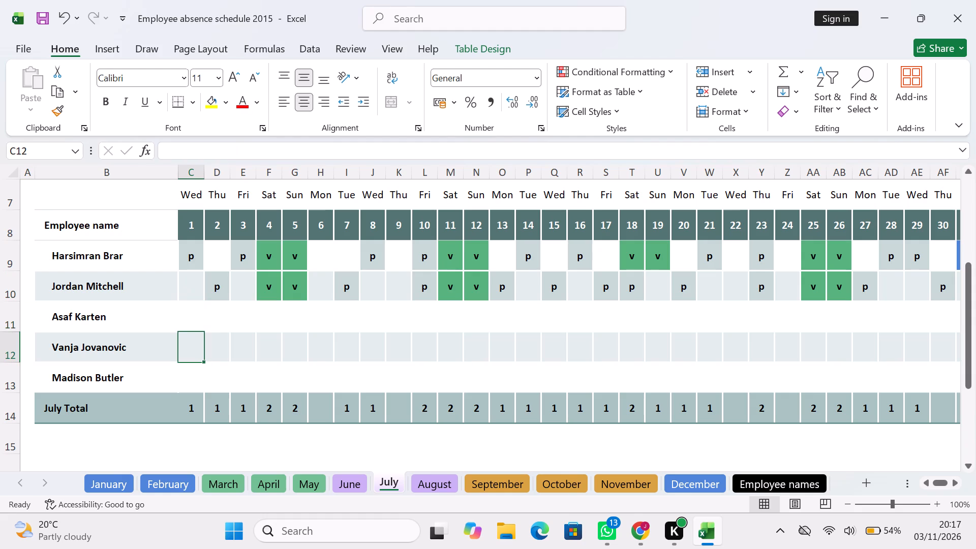
pyautogui.press('Up')
pyautogui.press('Right')
pyautogui.press('Right')
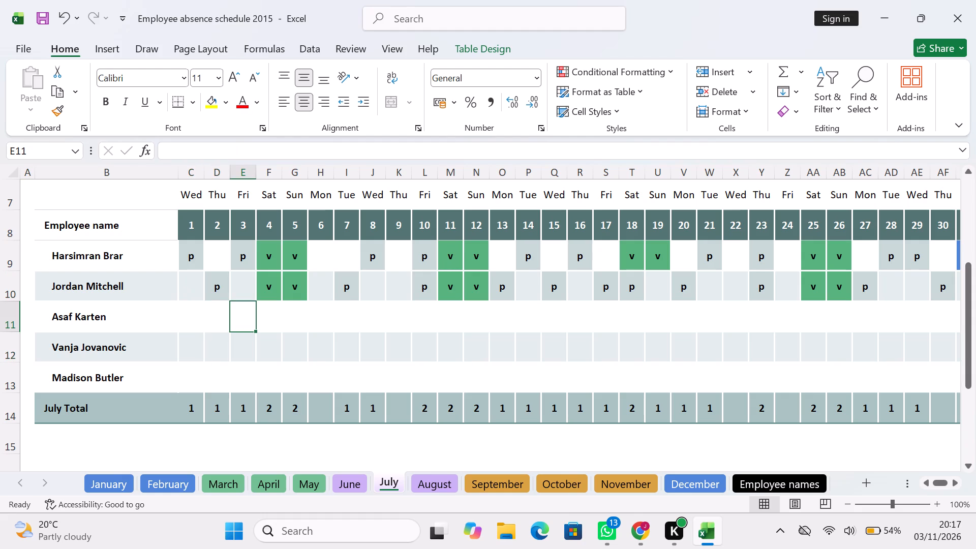
pyautogui.press('p')
pyautogui.press('Right')
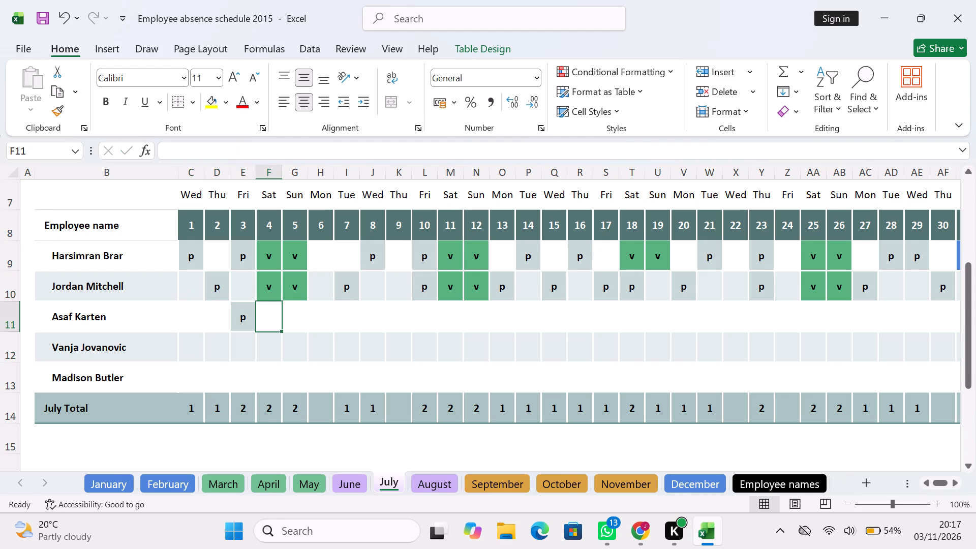
pyautogui.press('v')
pyautogui.press('Right')
pyautogui.press('v')
pyautogui.press('Right')
# Continue the third employee's July row with p on July 7, 9 and 14 and v on July 12.
pyautogui.press('Right')
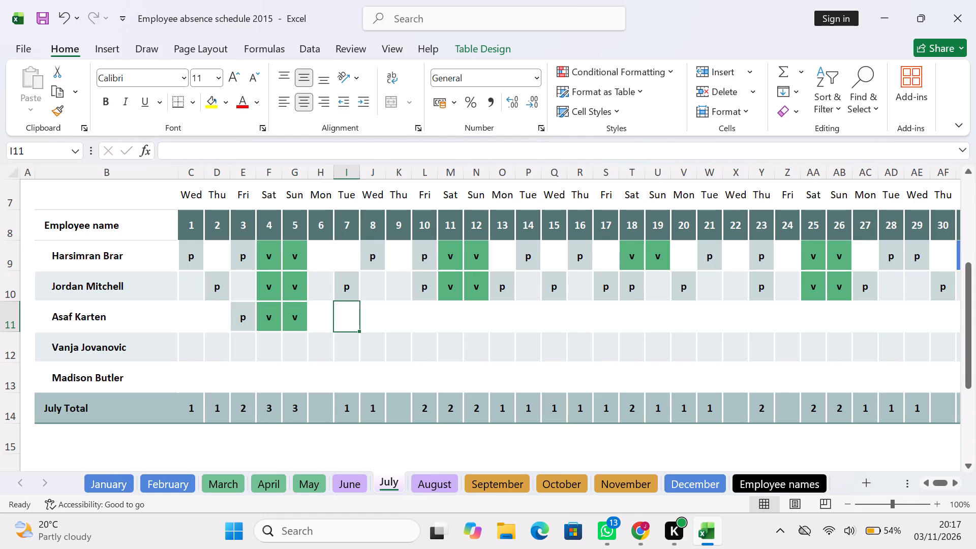
pyautogui.press('p')
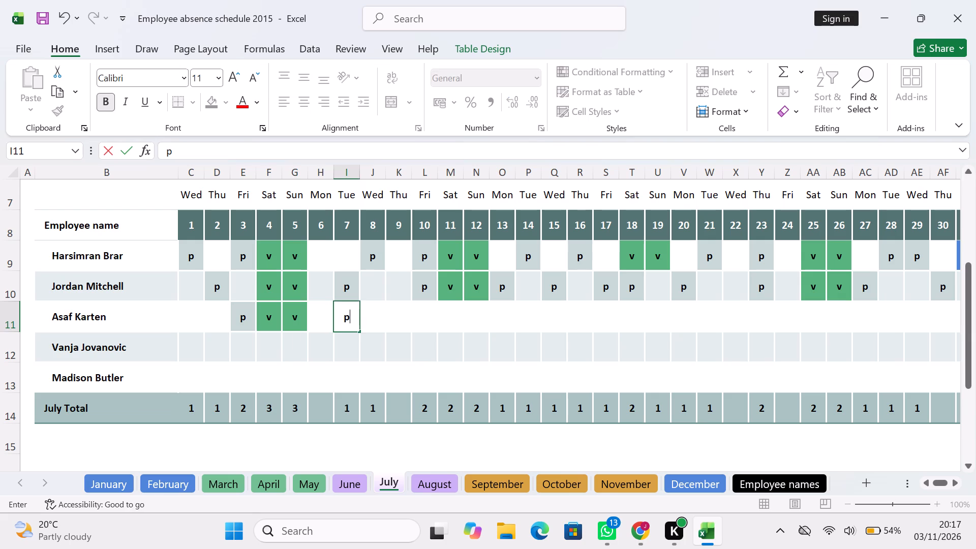
pyautogui.press('Right')
pyautogui.press('Right')
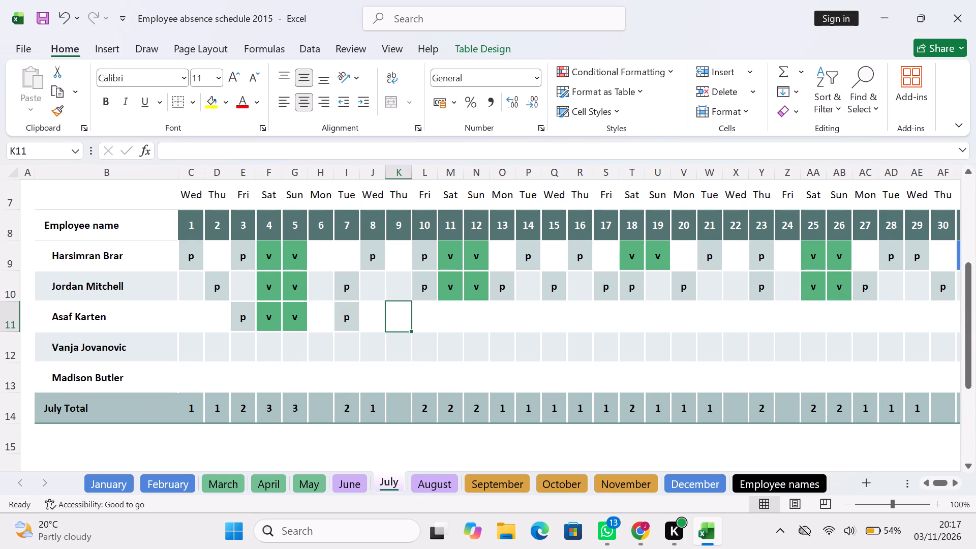
pyautogui.press('p')
pyautogui.press('Right')
pyautogui.press('Right')
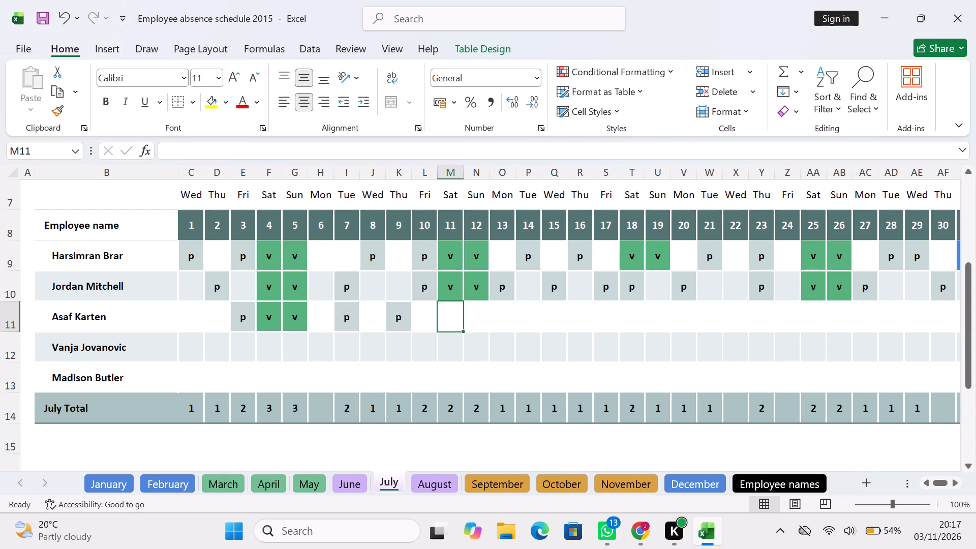
pyautogui.press('Right')
pyautogui.press('v')
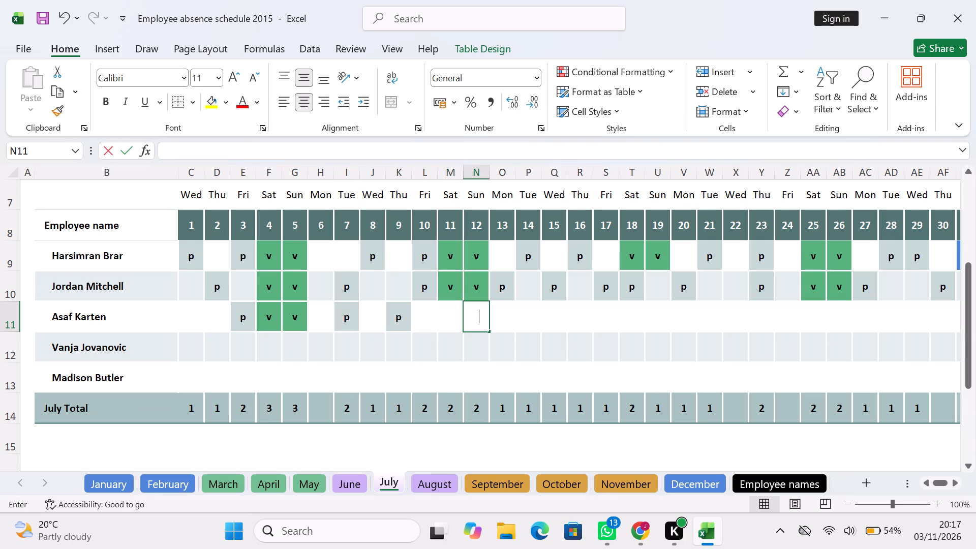
pyautogui.press('Left')
pyautogui.press('Right')
pyautogui.press('Right')
pyautogui.press('Right')
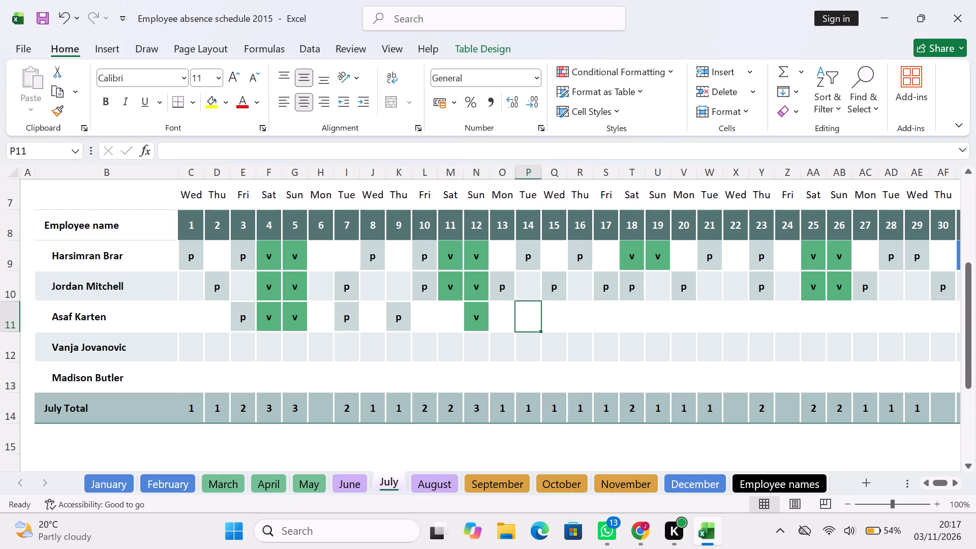
pyautogui.press('p')
pyautogui.press('Right')
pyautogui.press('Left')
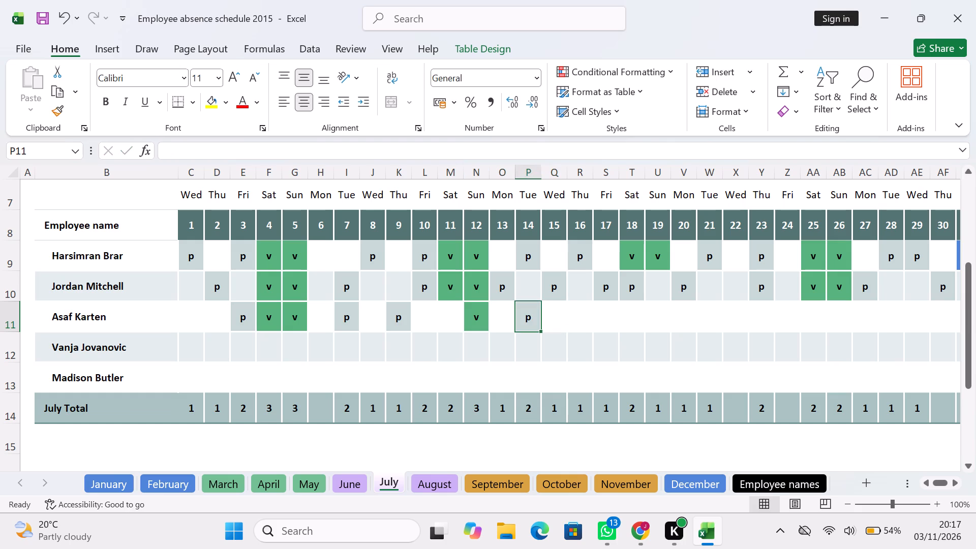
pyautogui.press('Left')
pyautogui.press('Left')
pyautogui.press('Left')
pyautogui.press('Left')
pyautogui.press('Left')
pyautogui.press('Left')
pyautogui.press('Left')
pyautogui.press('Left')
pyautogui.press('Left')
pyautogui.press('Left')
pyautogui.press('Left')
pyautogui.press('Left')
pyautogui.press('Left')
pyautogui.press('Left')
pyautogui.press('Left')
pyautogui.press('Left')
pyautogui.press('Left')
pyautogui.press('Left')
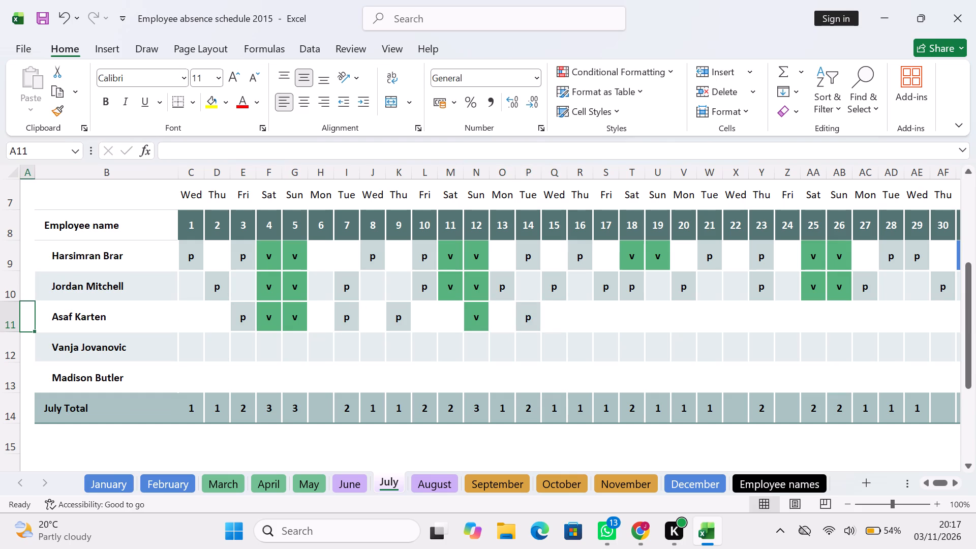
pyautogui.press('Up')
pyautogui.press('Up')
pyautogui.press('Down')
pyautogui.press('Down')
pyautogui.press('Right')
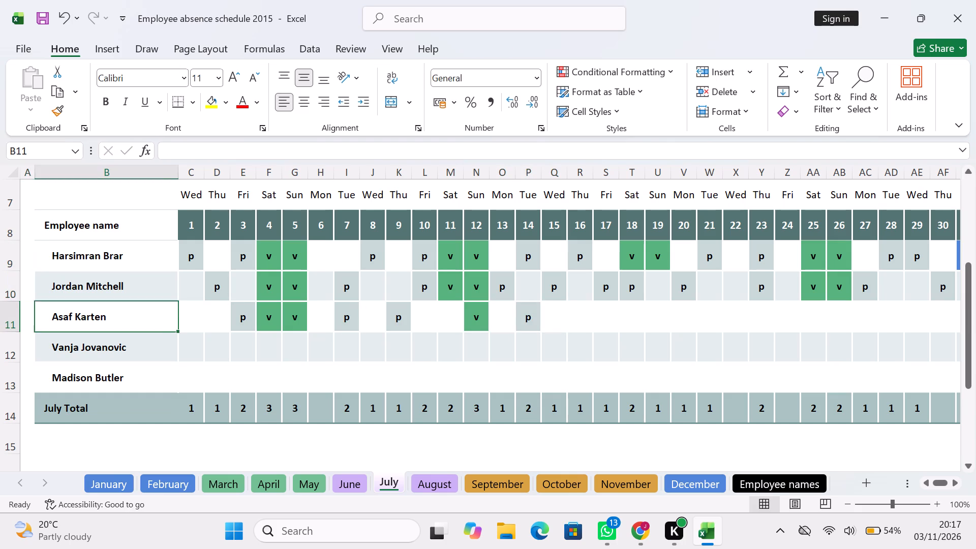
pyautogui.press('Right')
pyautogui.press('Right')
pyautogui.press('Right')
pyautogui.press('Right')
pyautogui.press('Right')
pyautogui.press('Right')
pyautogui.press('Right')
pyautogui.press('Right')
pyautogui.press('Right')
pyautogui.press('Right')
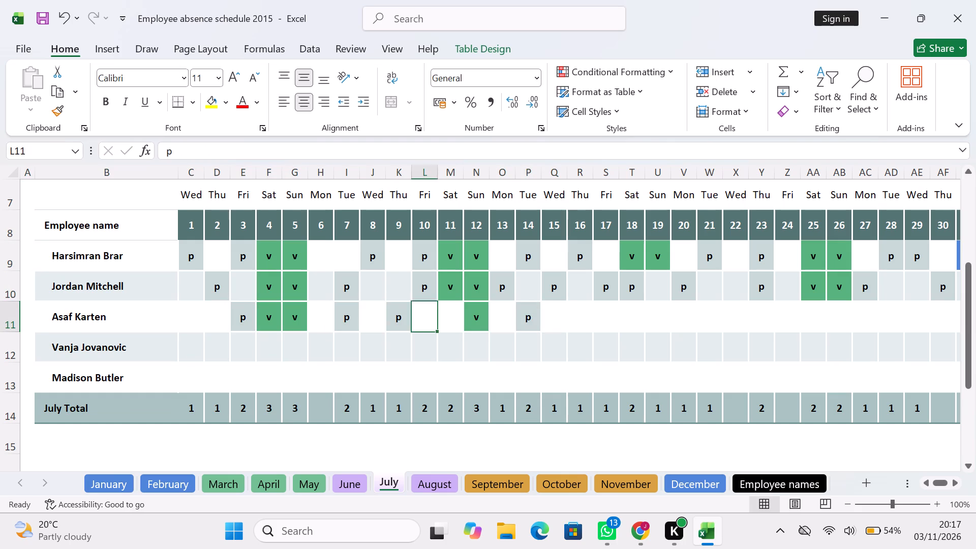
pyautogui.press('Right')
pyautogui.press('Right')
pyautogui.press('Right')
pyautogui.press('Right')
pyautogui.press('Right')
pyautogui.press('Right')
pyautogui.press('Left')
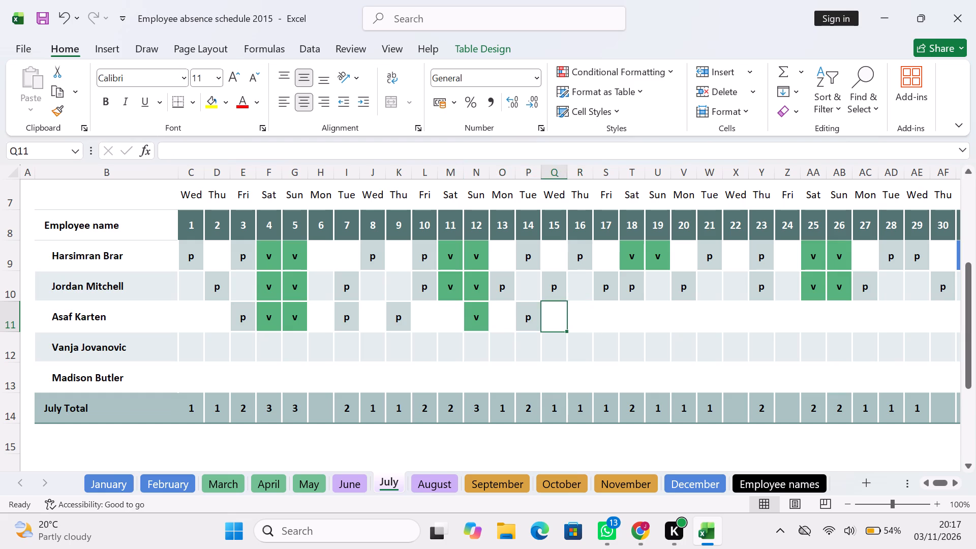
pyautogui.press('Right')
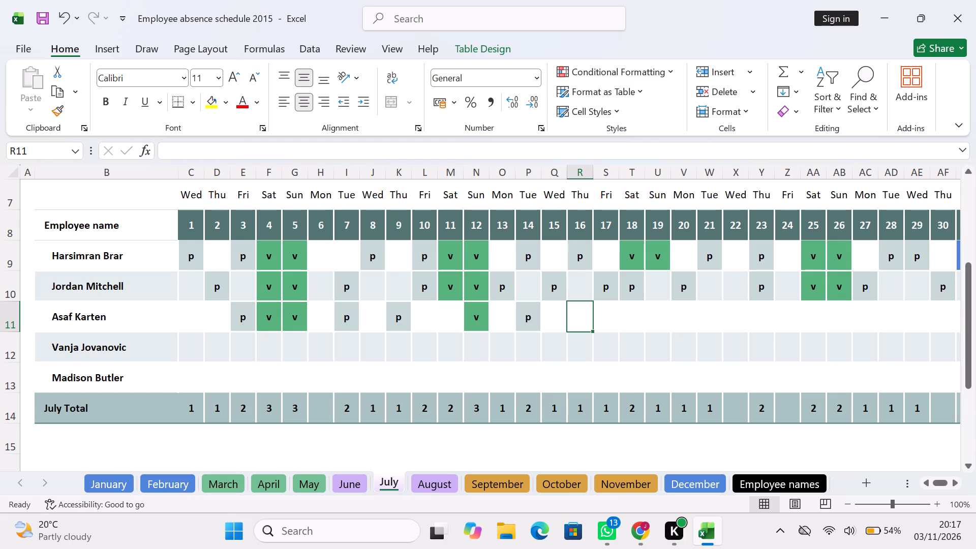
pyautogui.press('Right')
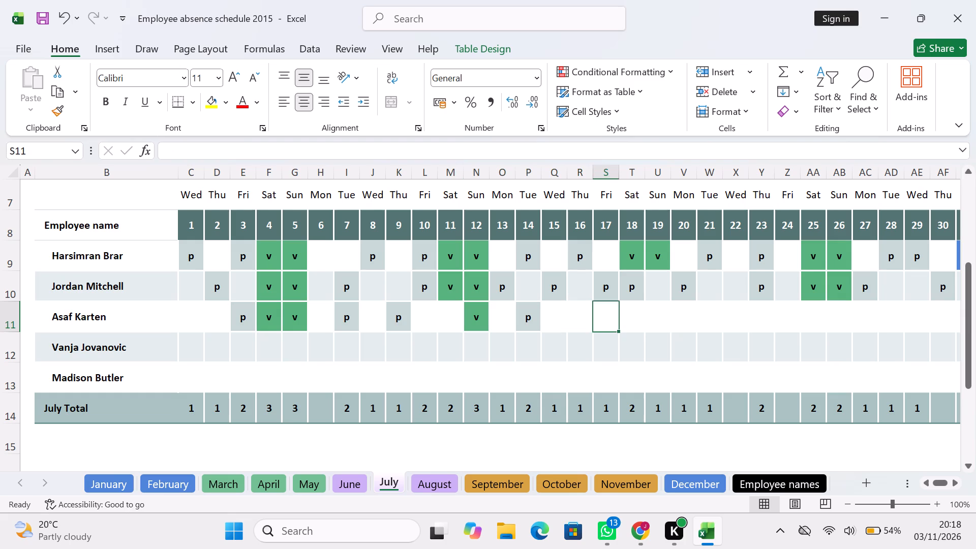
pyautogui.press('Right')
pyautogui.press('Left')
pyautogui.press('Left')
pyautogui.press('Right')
# Fill the gap in the second employee's row with v on Sunday, July 19.
pyautogui.press('Right')
pyautogui.press('Right')
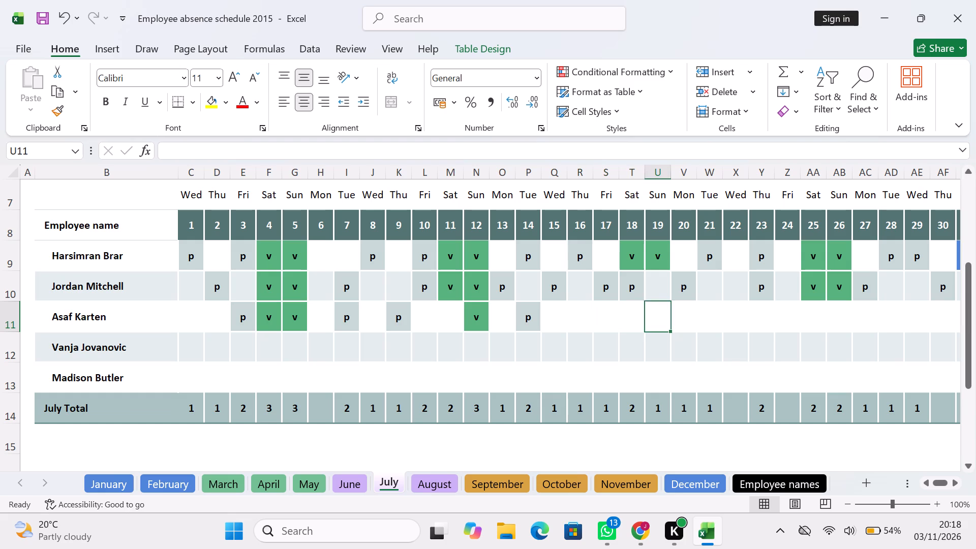
pyautogui.press('Up')
pyautogui.press('v')
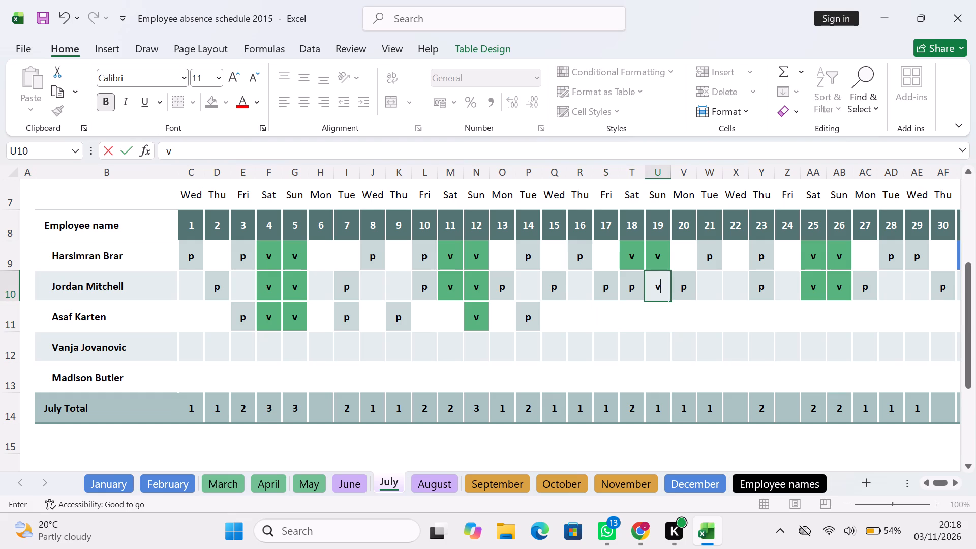
pyautogui.press('Down')
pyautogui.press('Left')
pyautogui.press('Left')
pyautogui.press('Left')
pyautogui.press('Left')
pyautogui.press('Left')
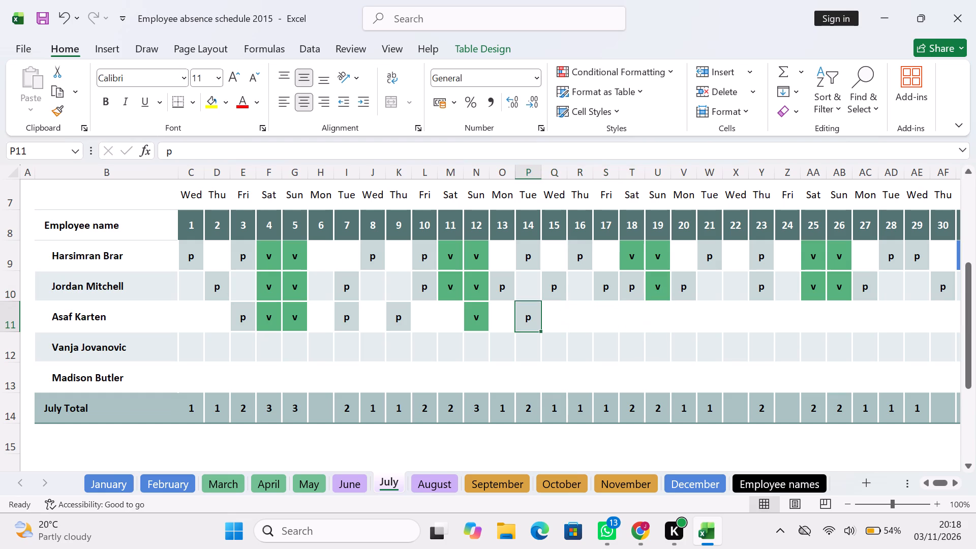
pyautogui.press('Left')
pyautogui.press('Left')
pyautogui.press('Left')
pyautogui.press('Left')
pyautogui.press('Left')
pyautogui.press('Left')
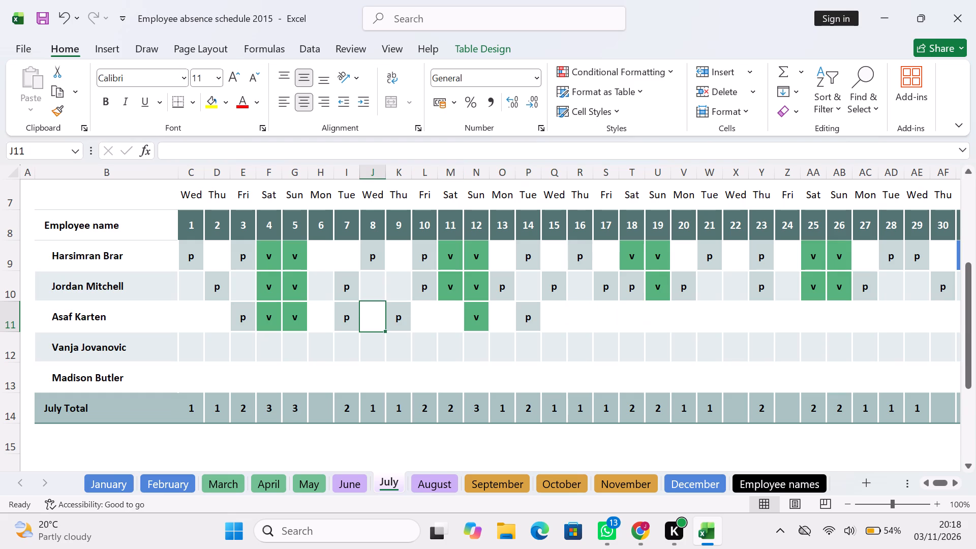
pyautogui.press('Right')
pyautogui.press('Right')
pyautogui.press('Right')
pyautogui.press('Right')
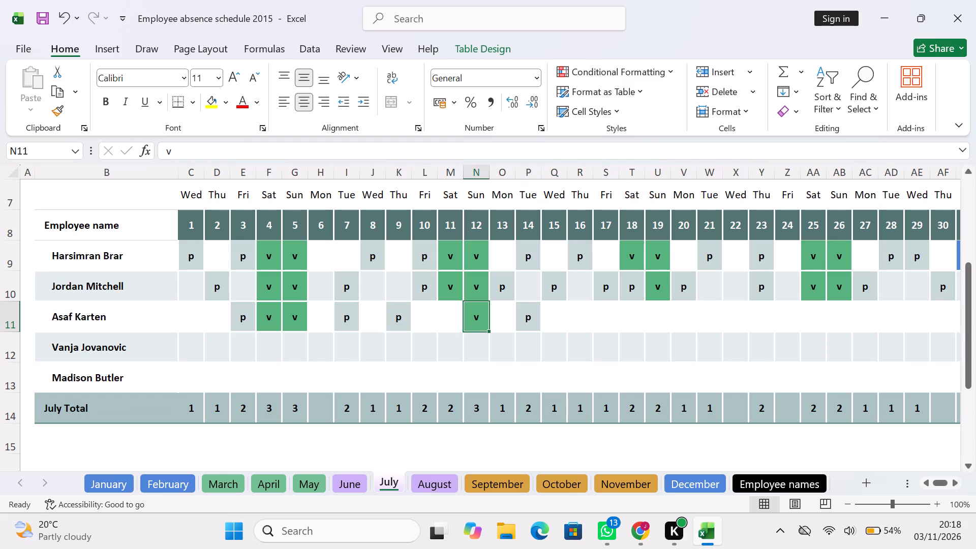
# Continue the third employee's July row with s on July 17 and v on July 19.
pyautogui.press('Right')
pyautogui.press('Right')
pyautogui.press('Right')
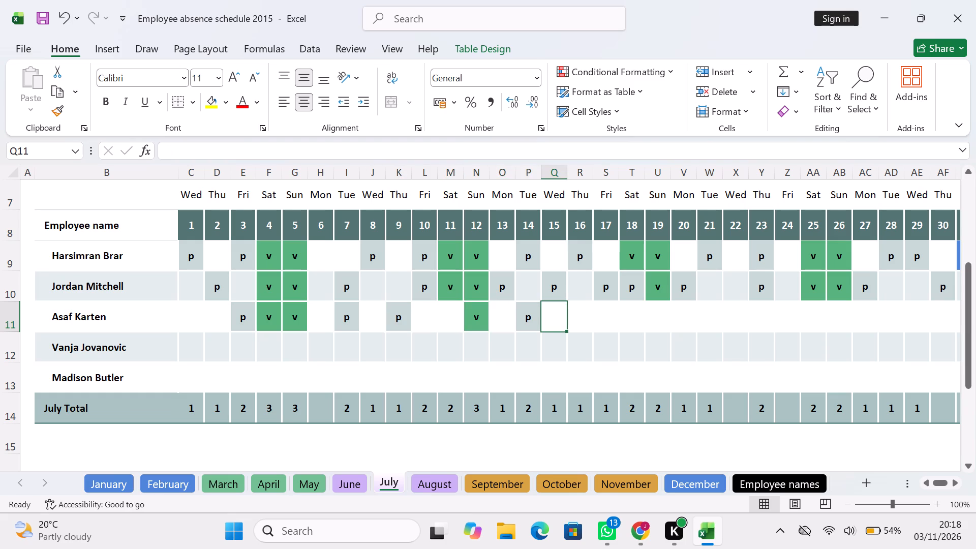
pyautogui.press('Right')
pyautogui.press('Right')
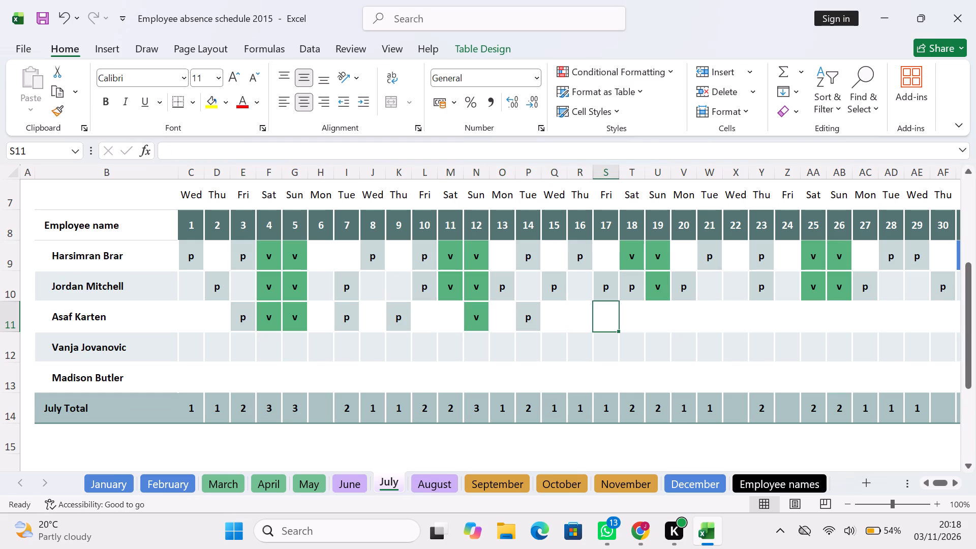
pyautogui.press('s')
pyautogui.press('Right')
pyautogui.press('Right')
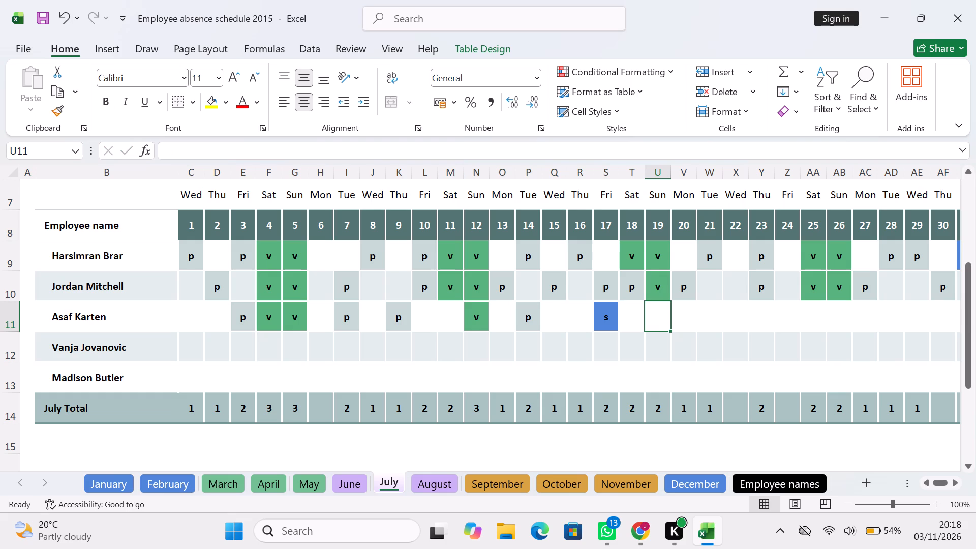
pyautogui.press('v')
pyautogui.press('Right')
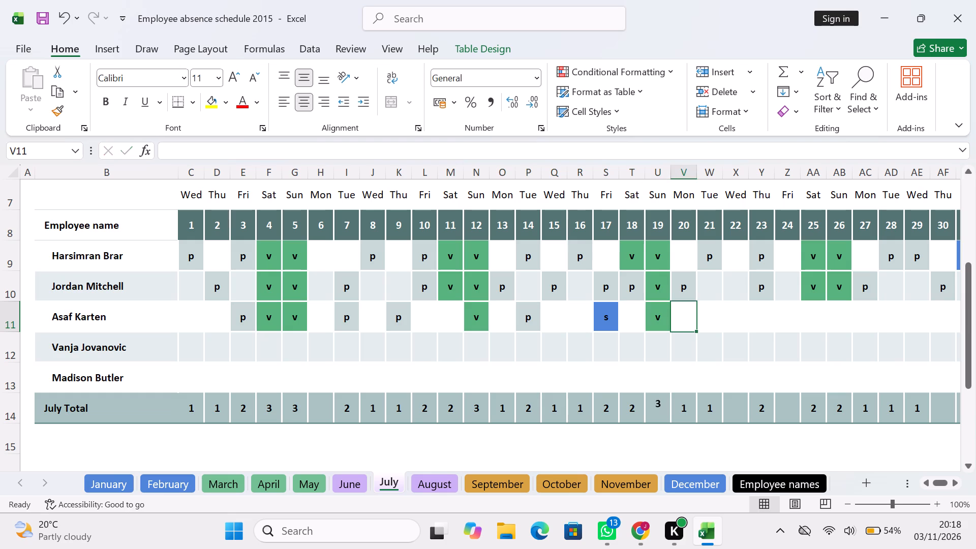
# Enter p on July 22 and v on July 25 and 26 in the third employee's row.
pyautogui.press('Right')
pyautogui.press('Right')
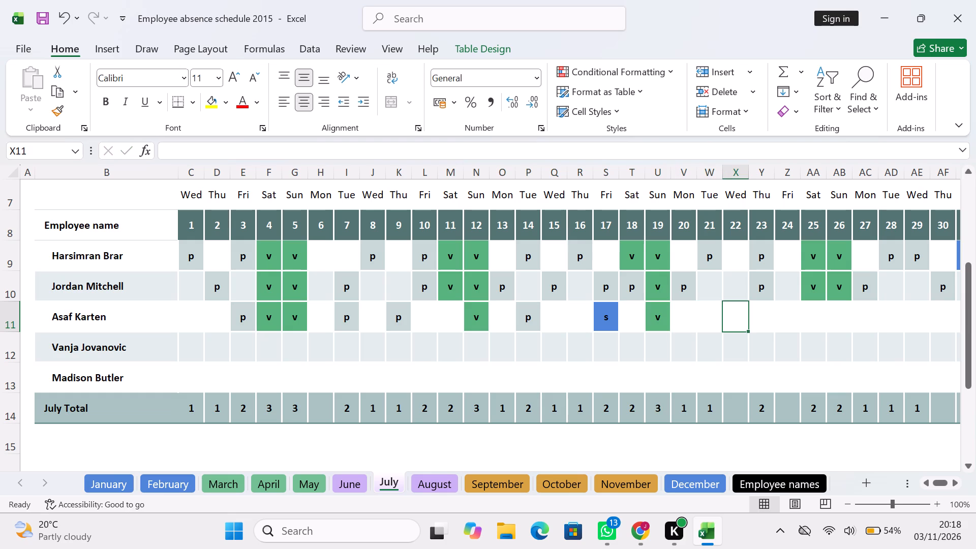
pyautogui.press('p')
pyautogui.press('Right')
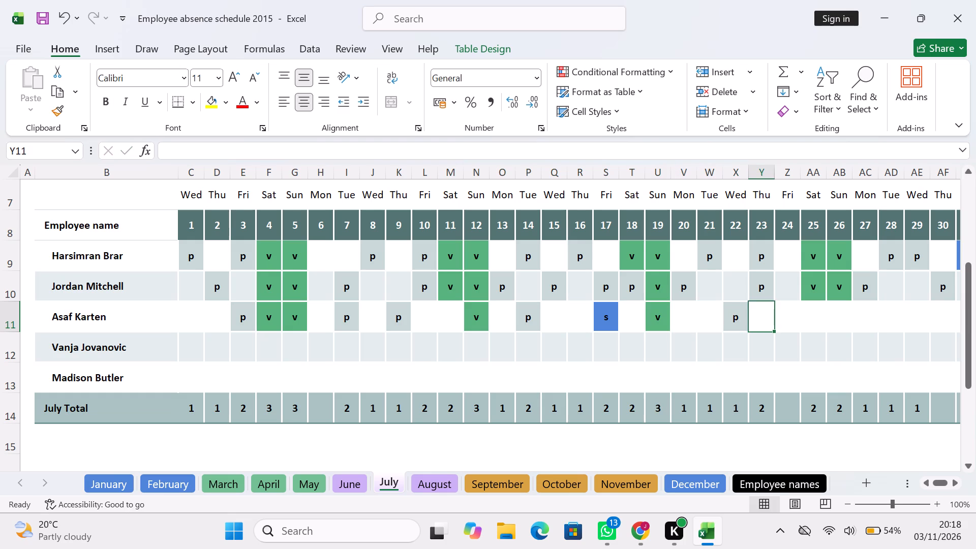
pyautogui.press('Right')
pyautogui.press('Right')
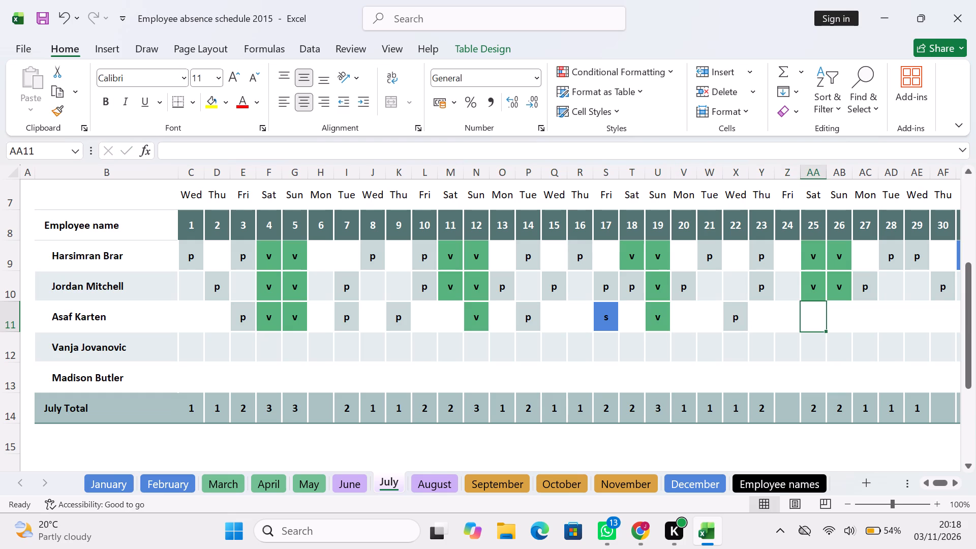
pyautogui.press('v')
pyautogui.press('Right')
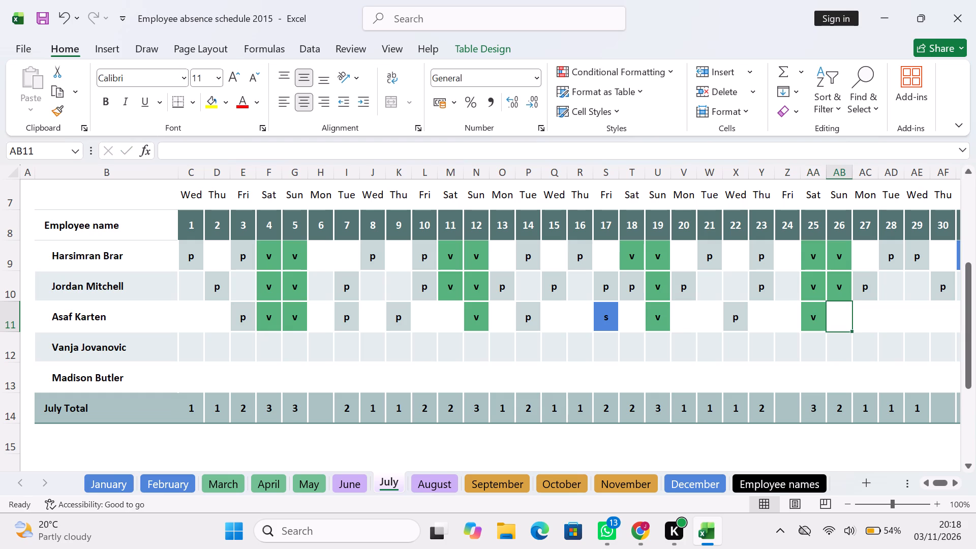
pyautogui.press('v')
pyautogui.press('Right')
# Finish the third employee's July row with p on July 28 and 31.
pyautogui.press('Right')
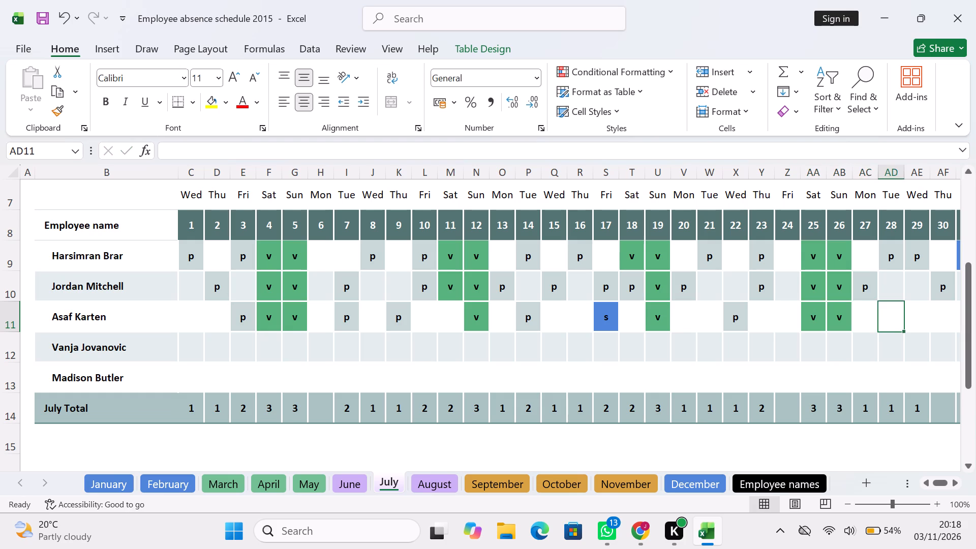
pyautogui.press('Left')
pyautogui.press('Left')
pyautogui.press('Right')
pyautogui.press('Right')
pyautogui.press('p')
pyautogui.press('Right')
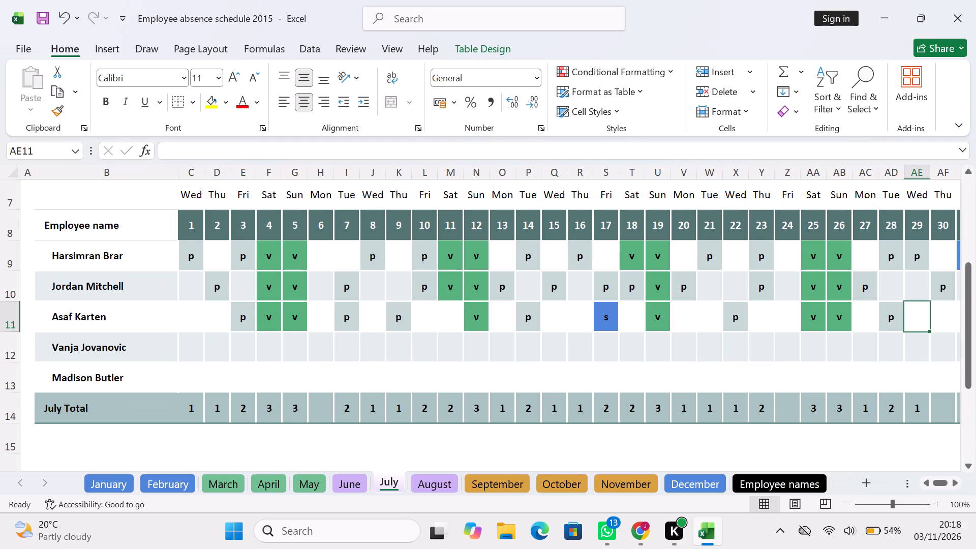
pyautogui.press('Right')
pyautogui.press('Right')
pyautogui.press('Left')
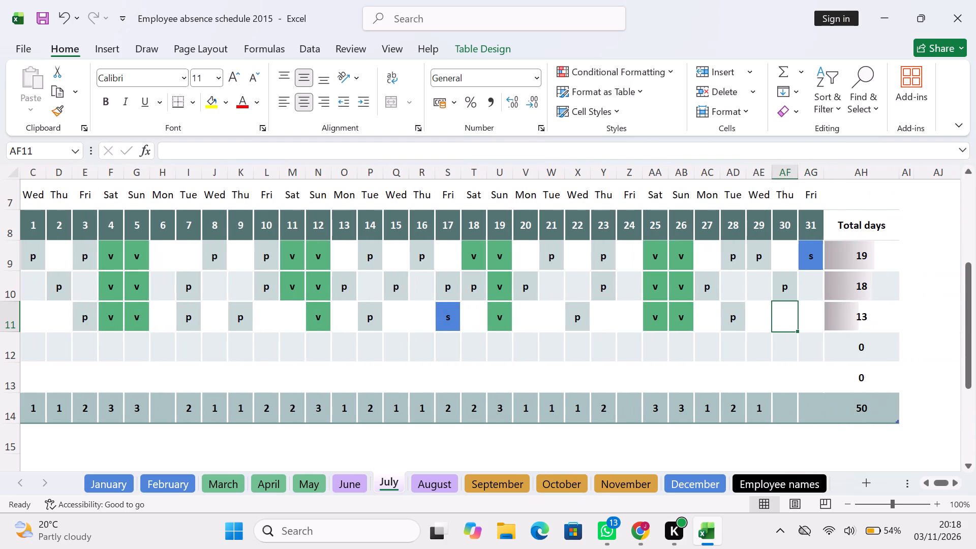
pyautogui.press('Right')
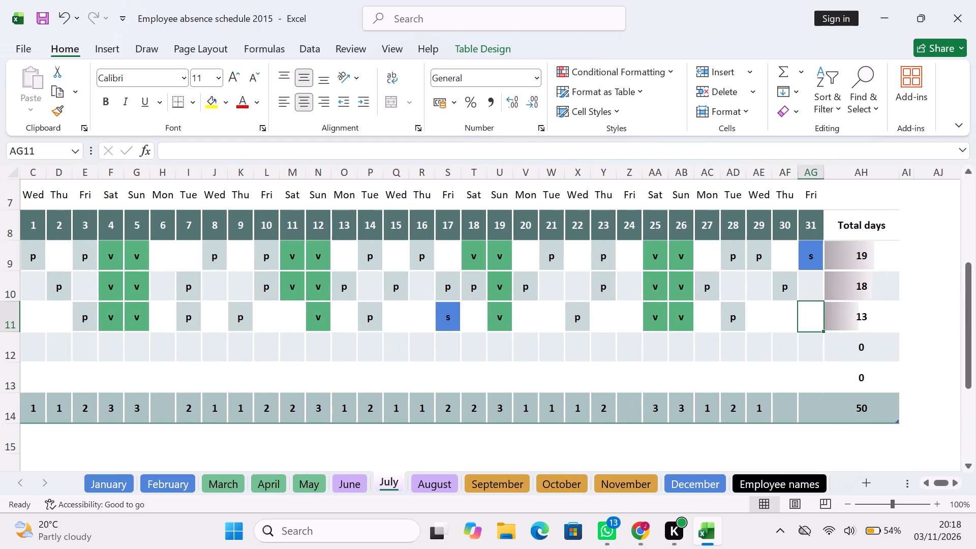
pyautogui.press('p')
pyautogui.press('Down')
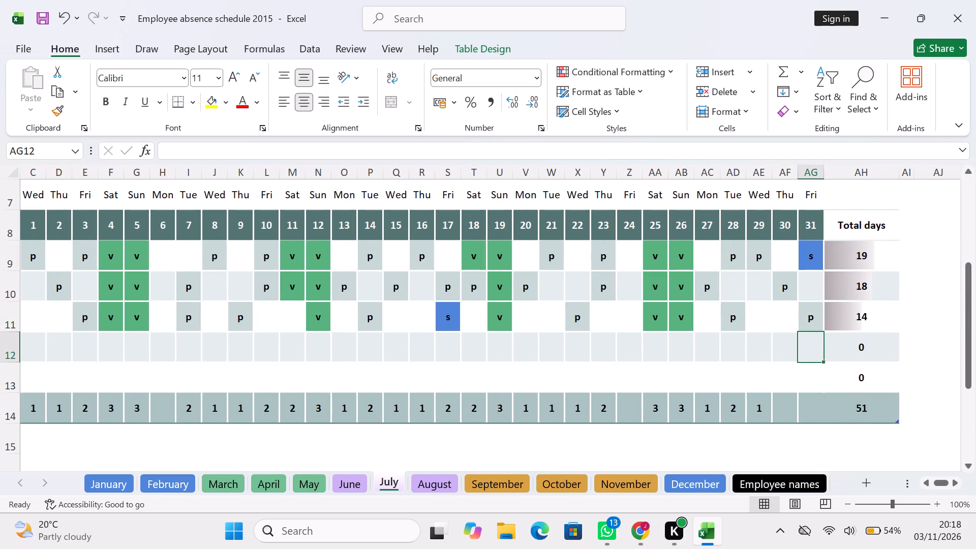
# Start the fourth employee's July row with p on July 1.
pyautogui.press('Left')
pyautogui.press('Left')
pyautogui.press('Left')
pyautogui.press('Left')
pyautogui.press('Left')
pyautogui.press('Left')
pyautogui.press('Left')
pyautogui.press('Left')
pyautogui.press('Left')
pyautogui.press('Left')
pyautogui.press('Left')
pyautogui.press('Left')
pyautogui.press('Left')
pyautogui.press('Left')
pyautogui.press('Left')
pyautogui.press('Left')
pyautogui.press('Left')
pyautogui.press('Left')
pyautogui.press('Left')
pyautogui.press('Left')
pyautogui.press('Left')
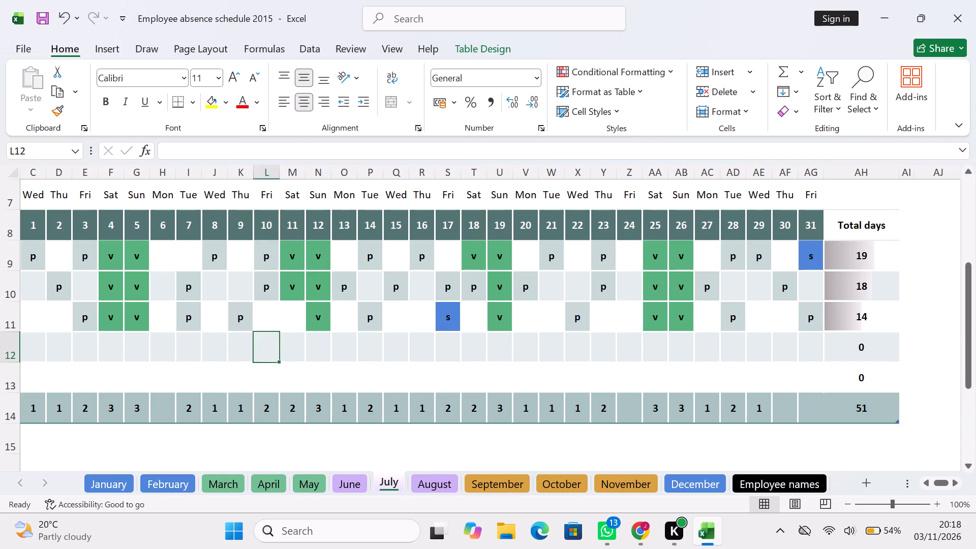
pyautogui.press('Left')
pyautogui.press('Left')
pyautogui.press('Left')
pyautogui.press('Left')
pyautogui.press('Left')
pyautogui.press('Left')
pyautogui.press('Left')
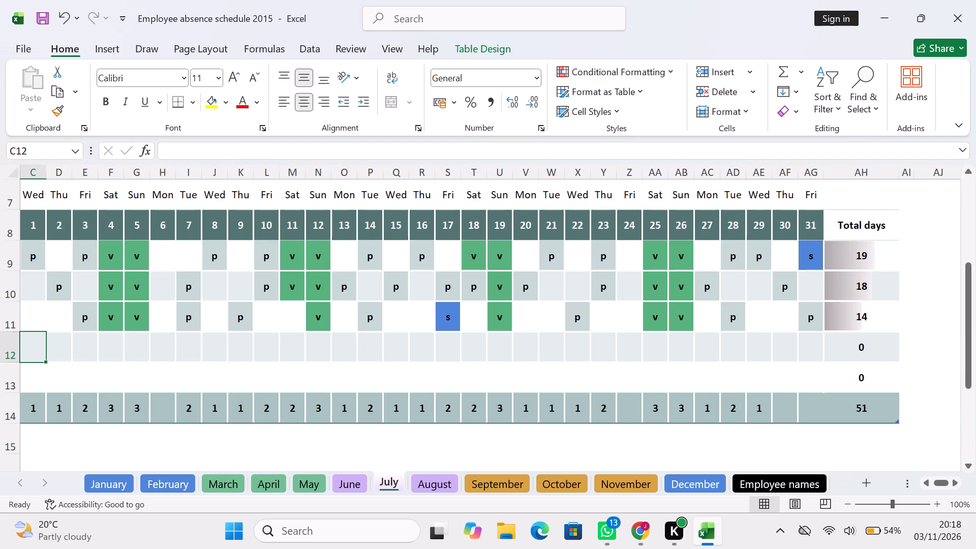
pyautogui.press('Left')
pyautogui.press('Right')
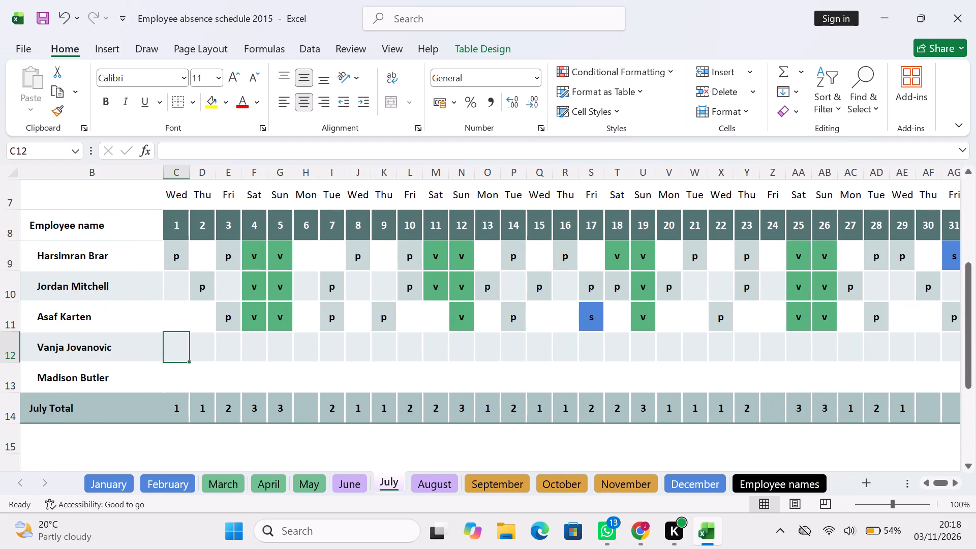
pyautogui.press('p')
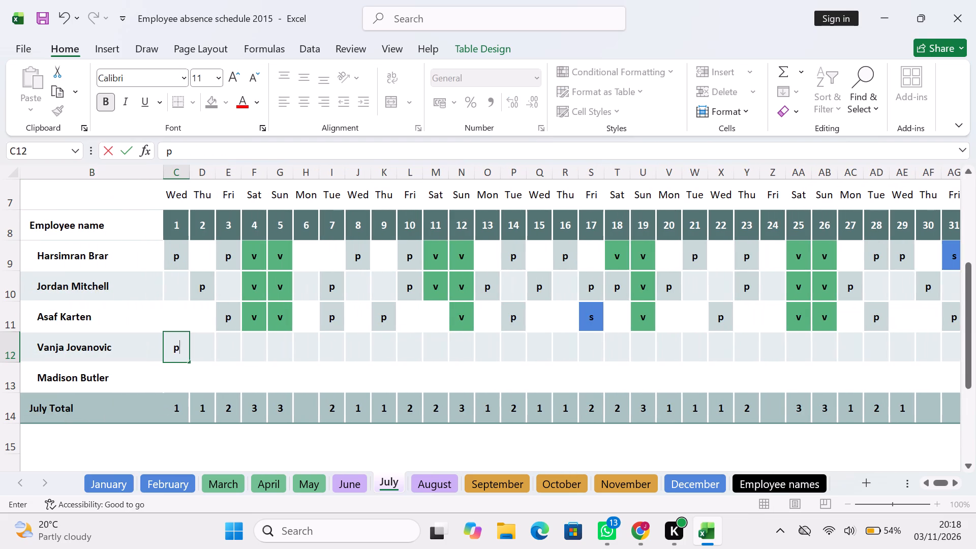
pyautogui.press('Right')
# Enter p on July 3 and v on July 4 and 5 in the fourth employee's row.
pyautogui.press('Right')
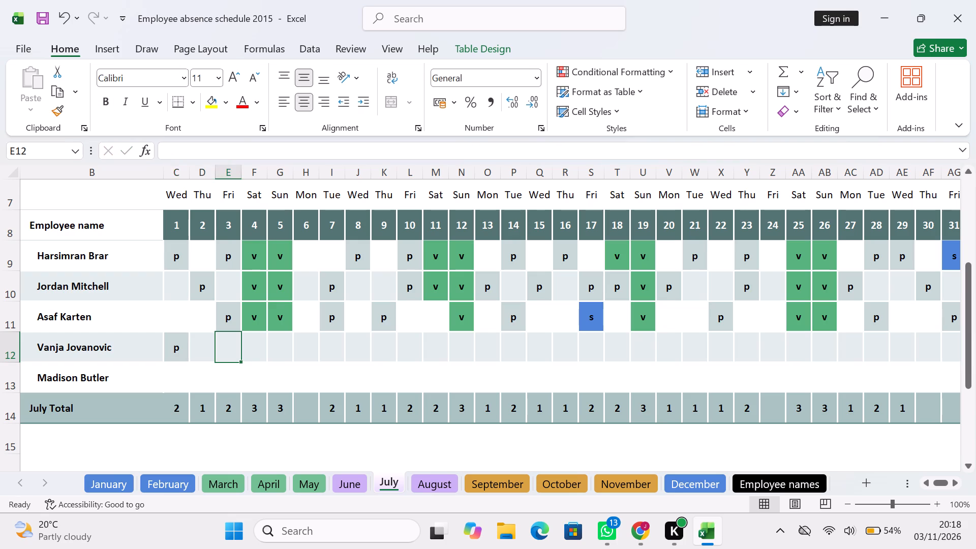
pyautogui.press('Left')
pyautogui.press('Right')
pyautogui.press('Left')
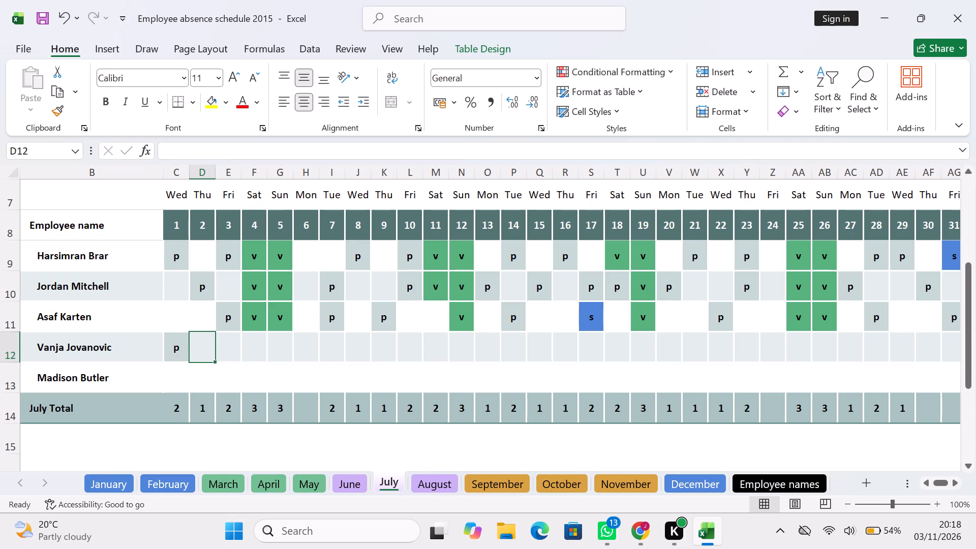
pyautogui.press('Right')
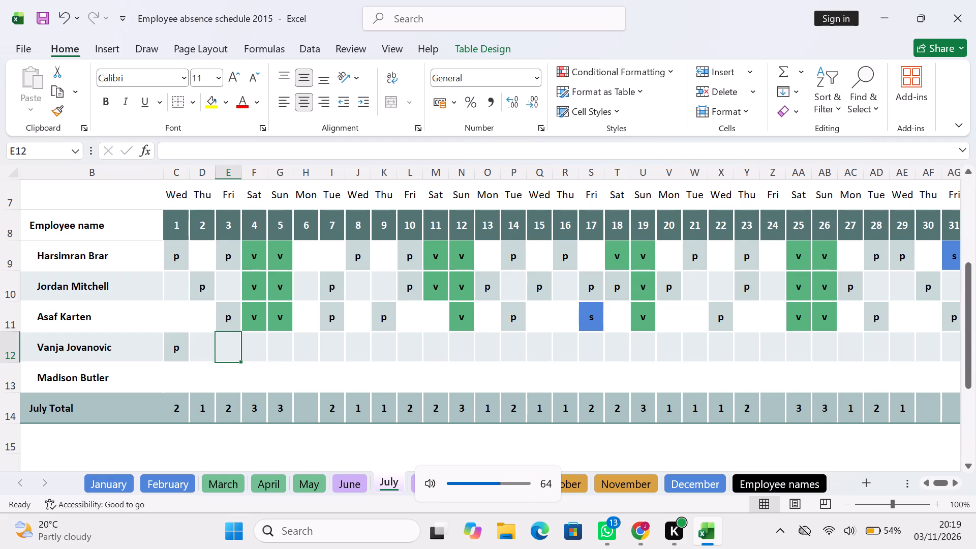
pyautogui.press('Right')
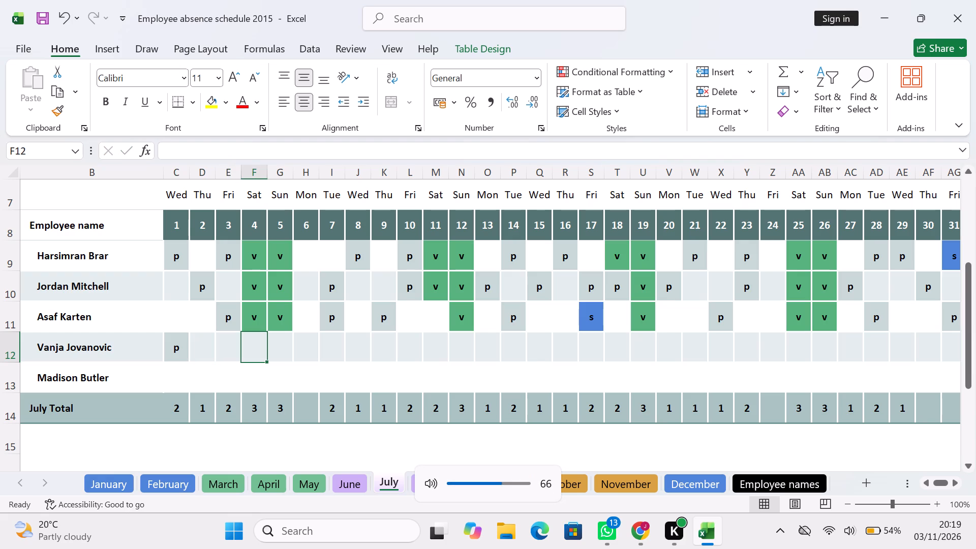
pyautogui.press('Left')
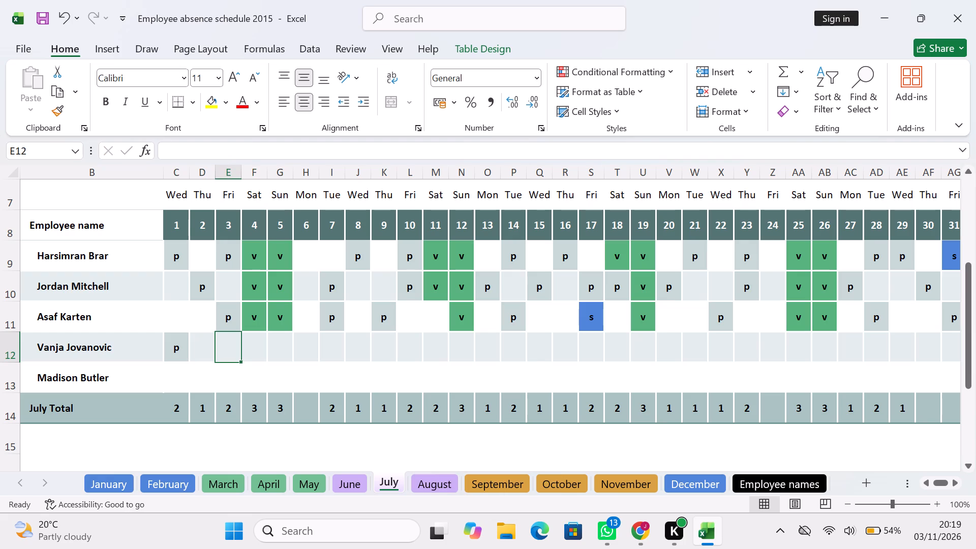
pyautogui.press('p')
pyautogui.press('Right')
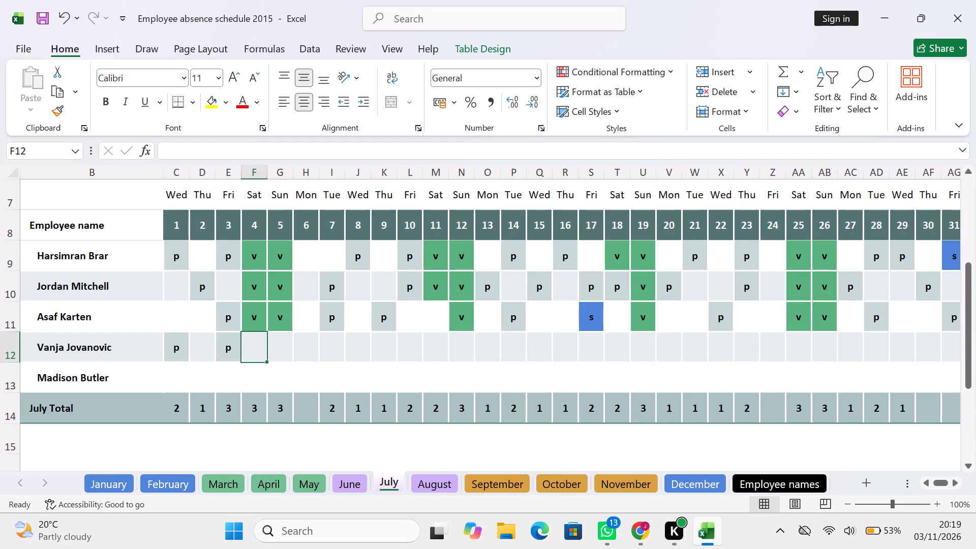
pyautogui.press('Right')
pyautogui.press('v')
pyautogui.press('Left')
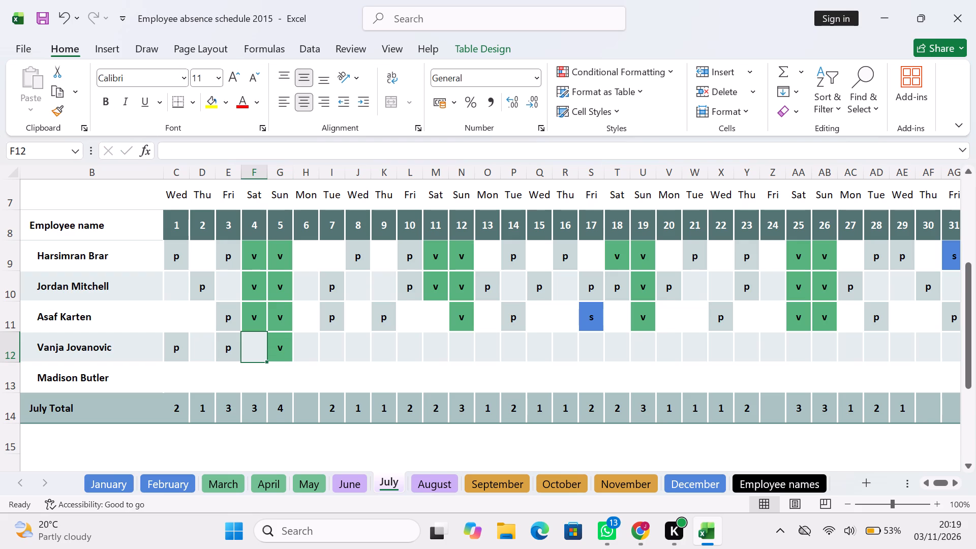
pyautogui.press('v')
pyautogui.press('Right')
# Continue the fourth employee's July row with p on July 8 and 10.
pyautogui.press('Right')
pyautogui.press('Right')
pyautogui.press('Left')
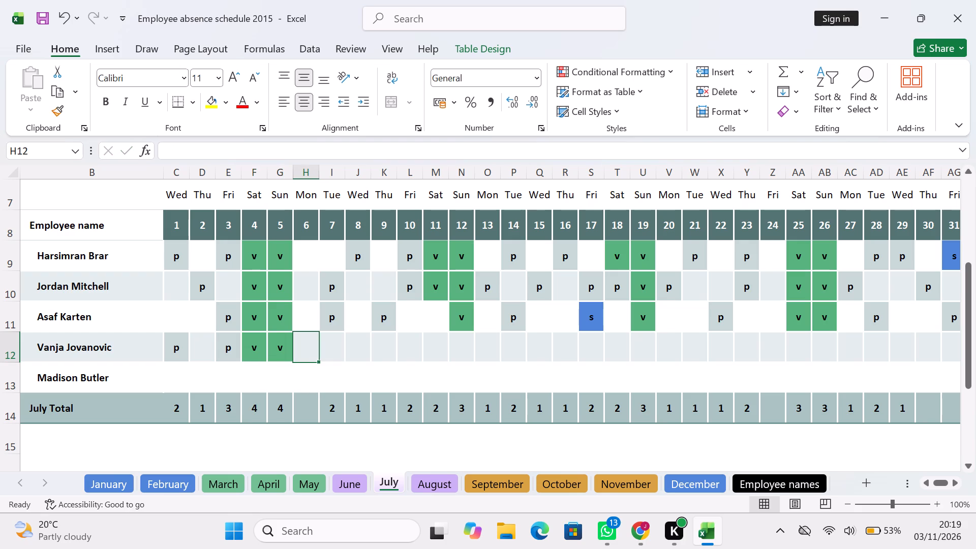
pyautogui.press('Right')
pyautogui.press('Right')
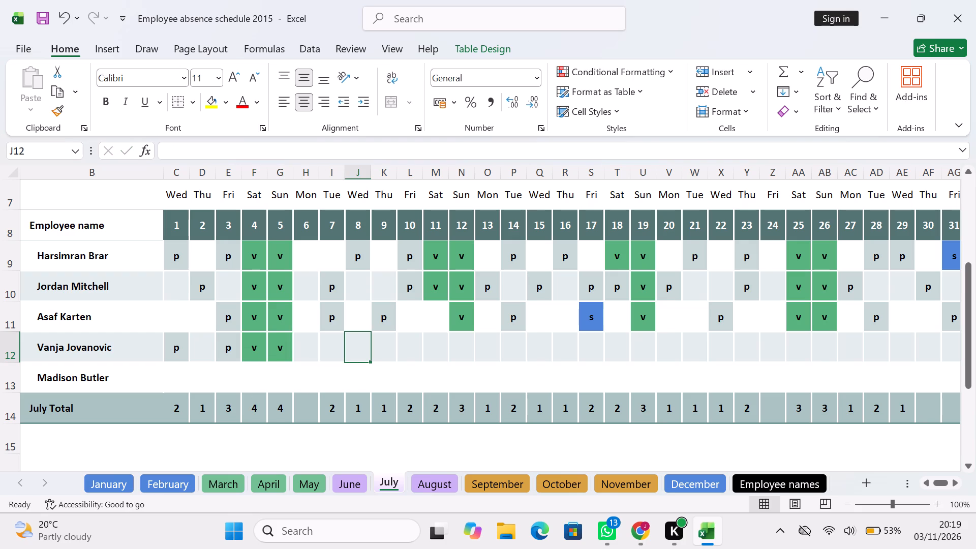
pyautogui.press('p')
pyautogui.press('Right')
pyautogui.press('Right')
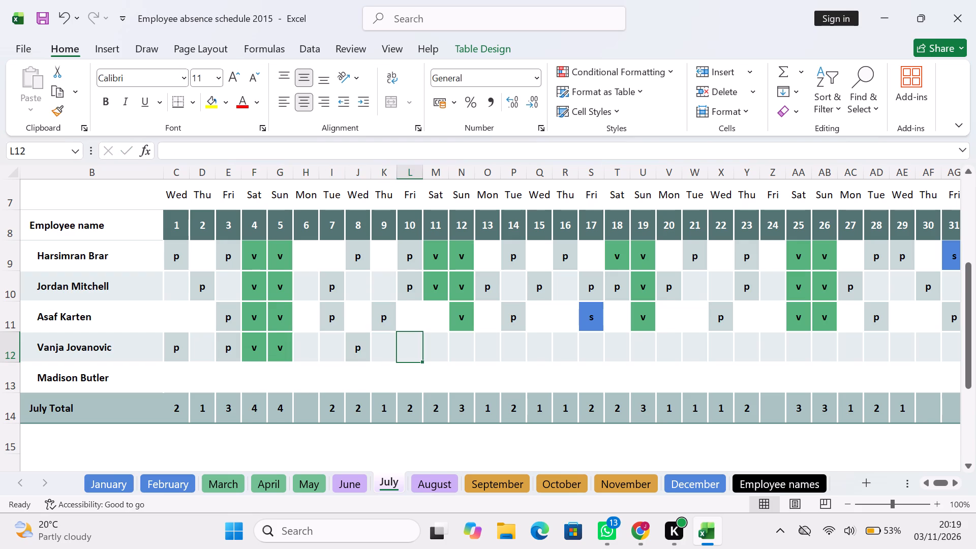
pyautogui.press('p')
pyautogui.press('Right')
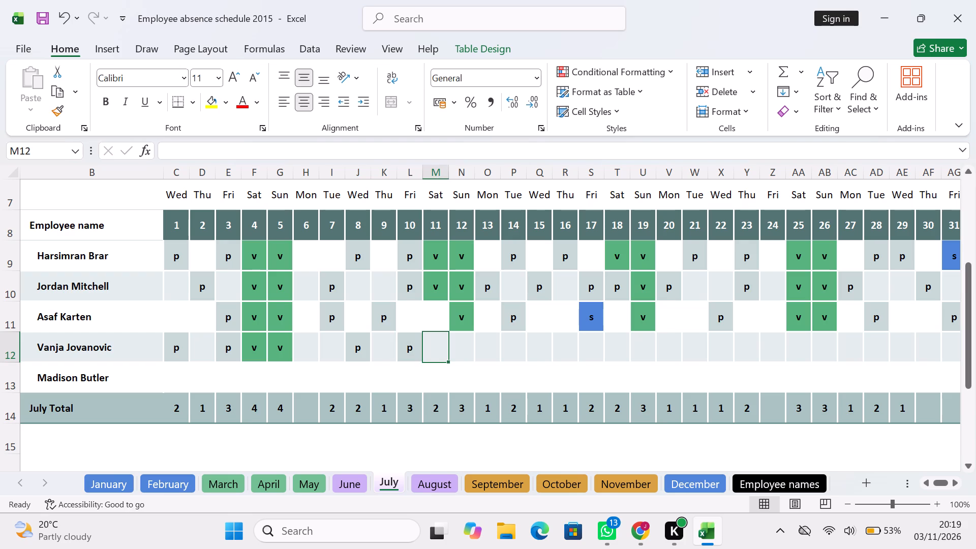
# Enter v on July 11 and 12 and p on July 13 in the fourth employee's row.
pyautogui.press('v')
pyautogui.press('Right')
pyautogui.press('v')
pyautogui.press('Right')
pyautogui.press('Right')
pyautogui.press('Right')
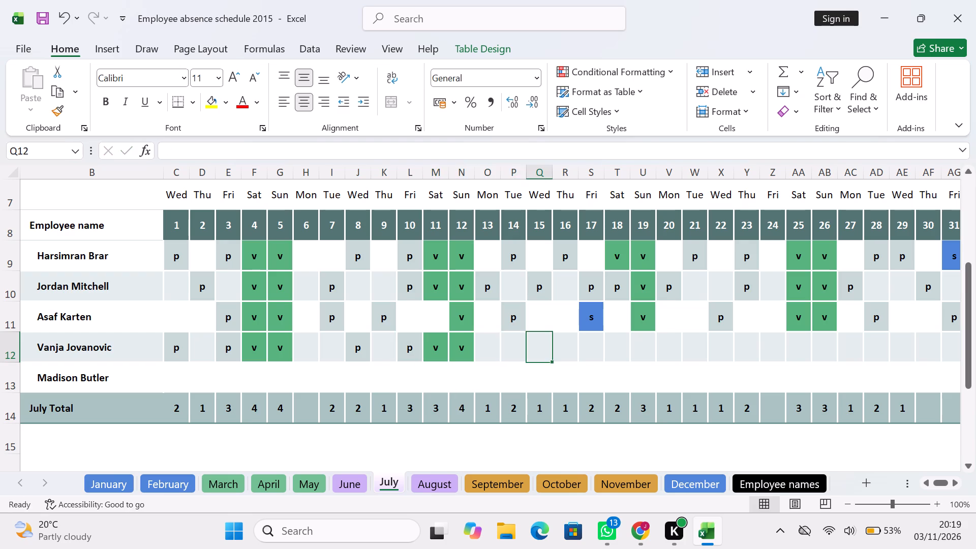
pyautogui.press('Left')
pyautogui.press('Left')
pyautogui.press('p')
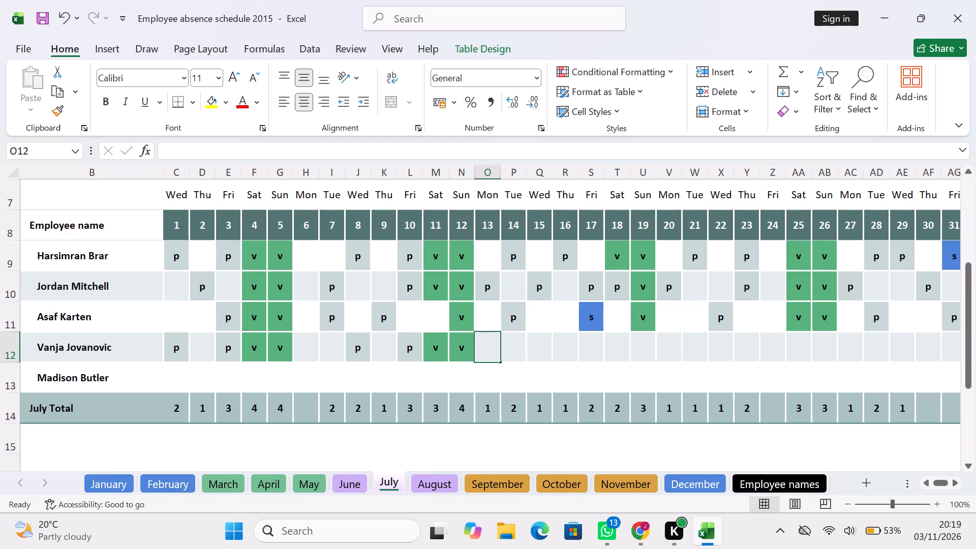
pyautogui.press('Right')
pyautogui.press('Right')
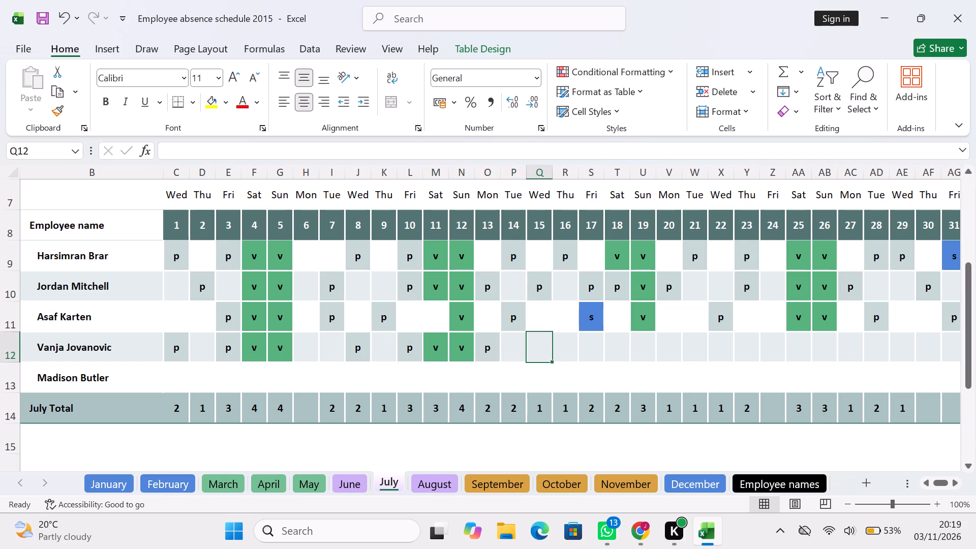
pyautogui.press('Right')
pyautogui.press('Left')
# Continue the fourth employee's July row with p on July 15.
pyautogui.press('Left')
pyautogui.press('Left')
pyautogui.press('Left')
pyautogui.press('Left')
pyautogui.press('Left')
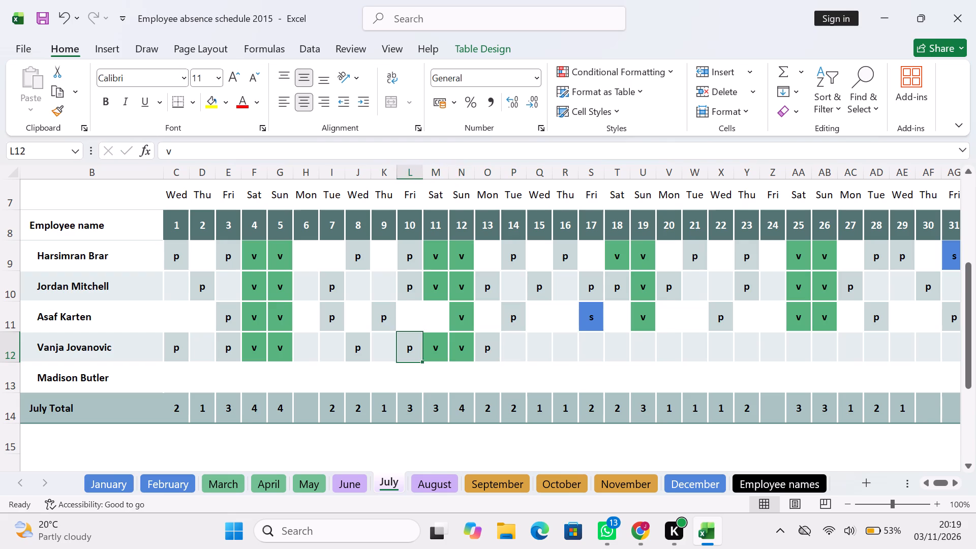
pyautogui.press('Right')
pyautogui.press('Right')
pyautogui.press('Right')
pyautogui.press('Right')
pyautogui.press('Right')
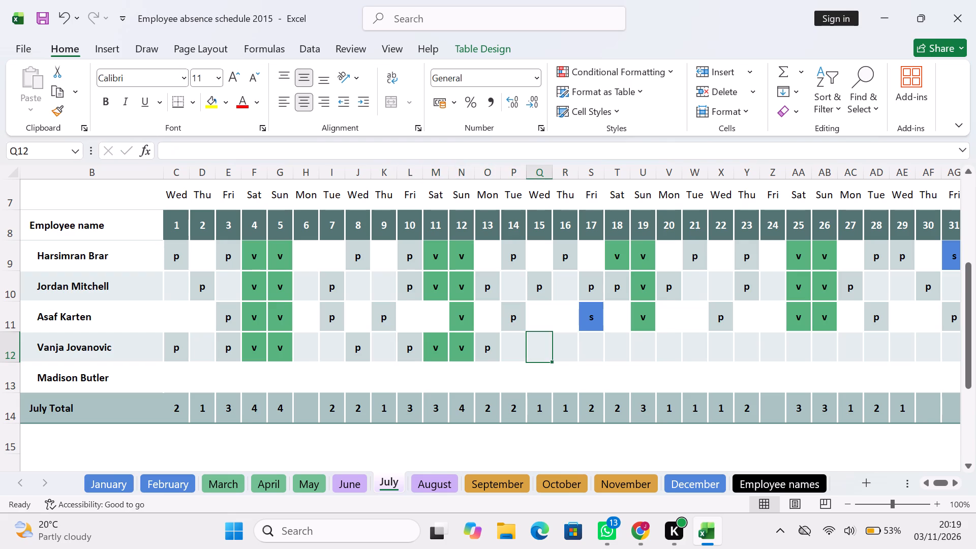
pyautogui.press('p')
pyautogui.press('Right')
# Enter v on July 18 and 19 in the fourth employee's row.
pyautogui.press('Right')
pyautogui.press('Right')
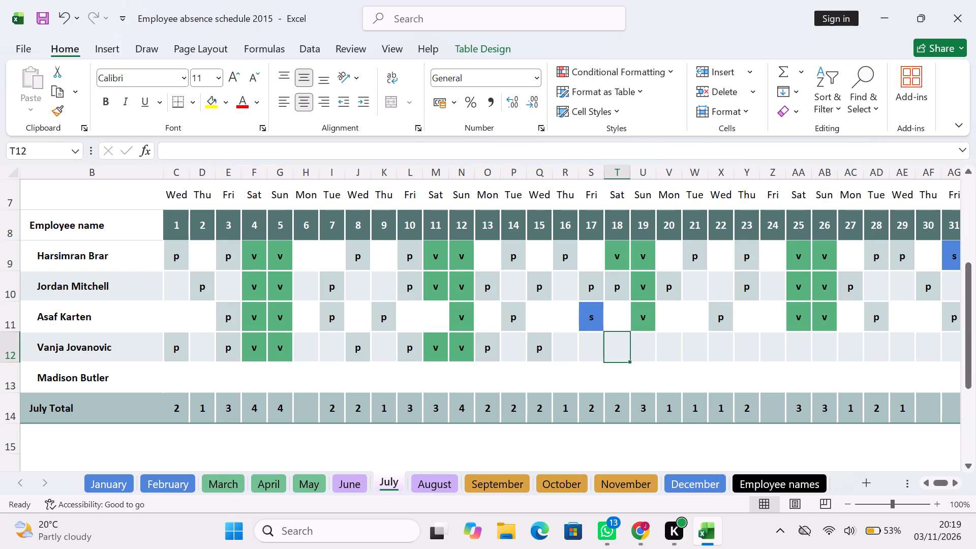
pyautogui.press('v')
pyautogui.press('Right')
pyautogui.press('v')
pyautogui.press('Right')
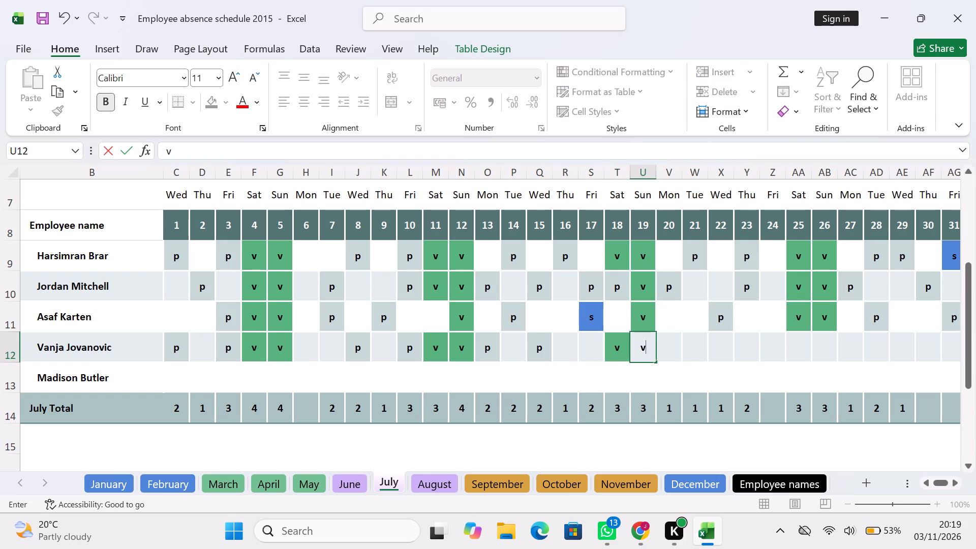
# Enter p on July 21 in the fourth employee's row.
pyautogui.press('Right')
pyautogui.press('Right')
pyautogui.press('Left')
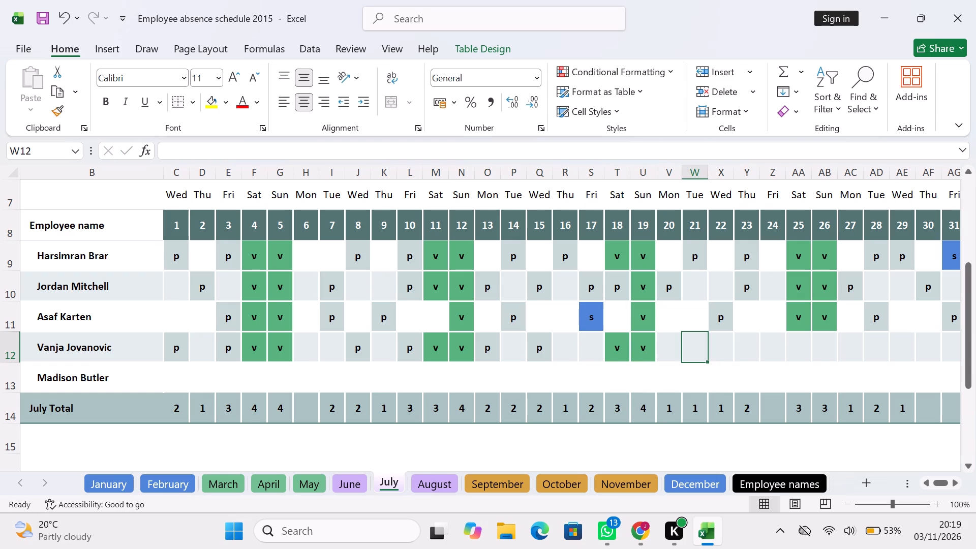
pyautogui.press('Right')
pyautogui.press('Left')
pyautogui.press('Left')
pyautogui.press('Left')
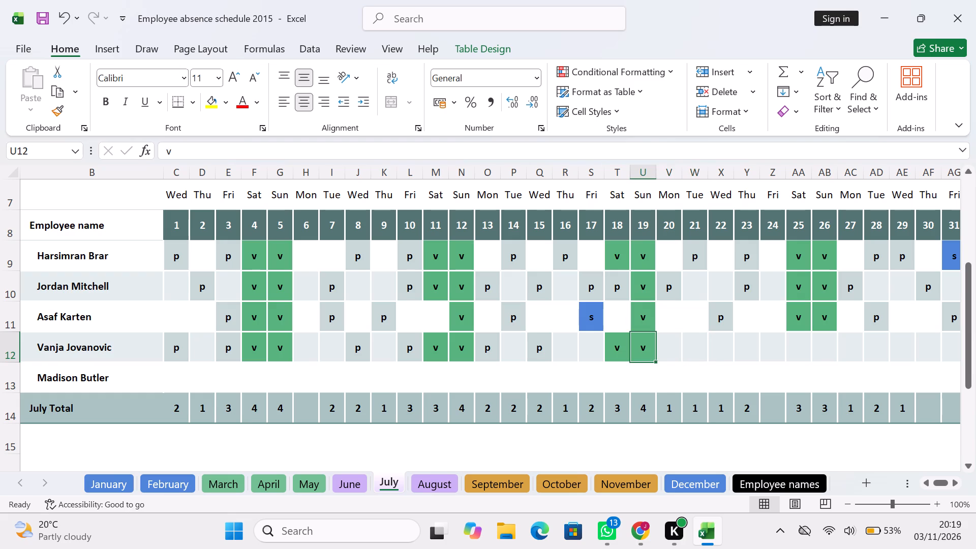
pyautogui.press('Right')
pyautogui.press('Right')
pyautogui.press('Right')
pyautogui.press('Left')
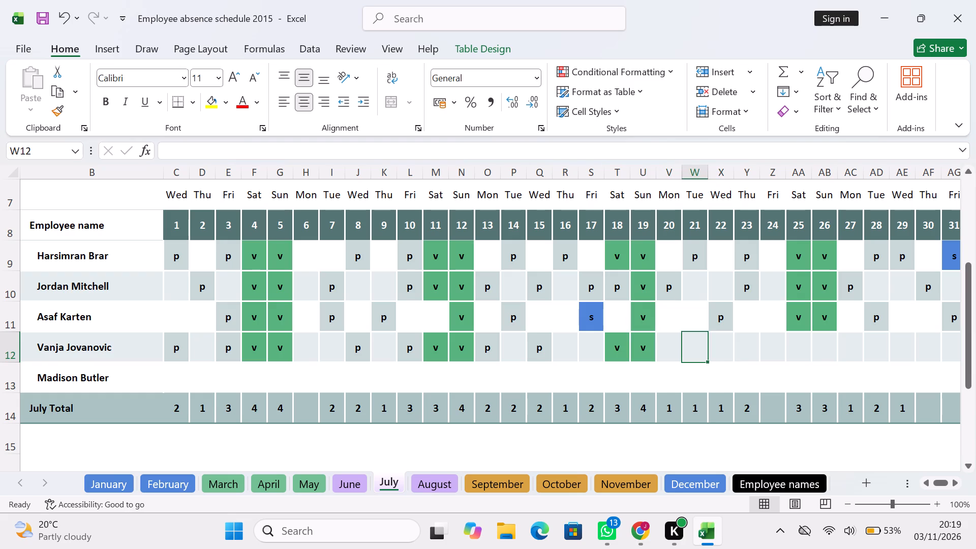
pyautogui.press('p')
pyautogui.press('Left')
# Enter p on July 24 in the fourth employee's row.
pyautogui.press('Left')
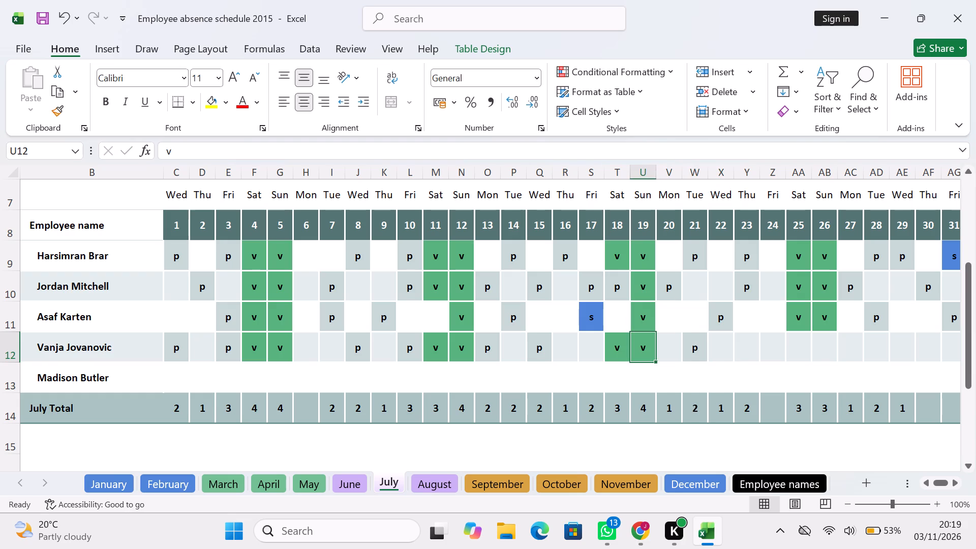
pyautogui.press('Left')
pyautogui.press('Left')
pyautogui.press('Right')
pyautogui.press('Right')
pyautogui.press('Right')
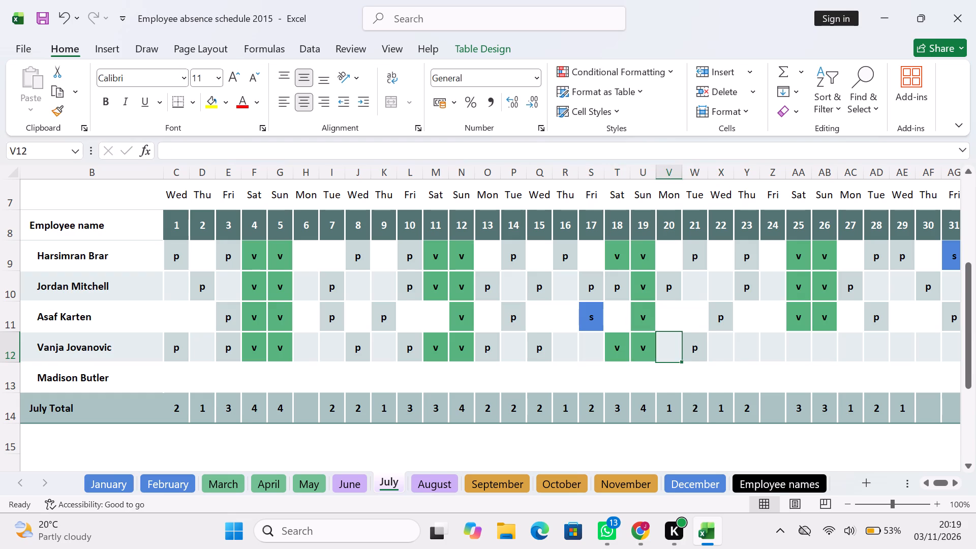
pyautogui.press('Right')
pyautogui.press('Right')
pyautogui.press('Right')
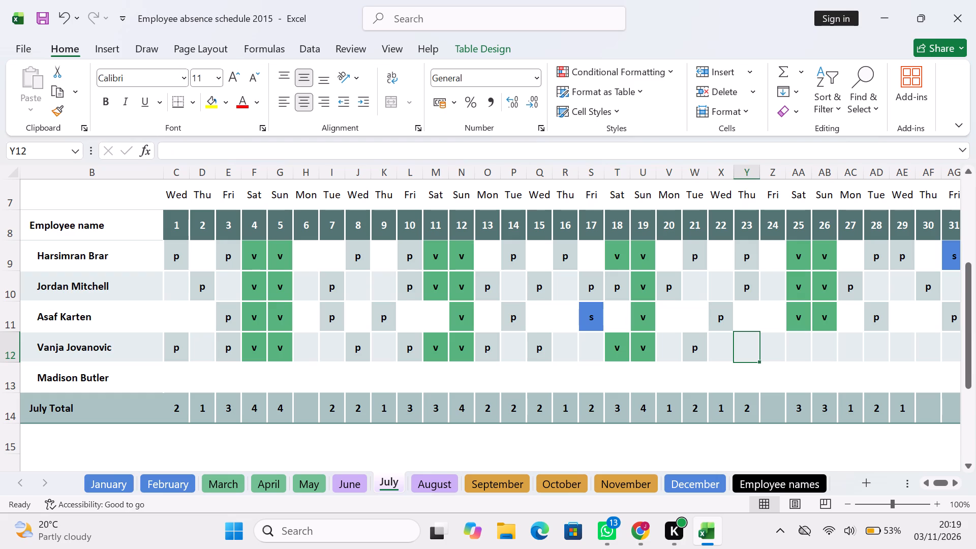
pyautogui.press('Right')
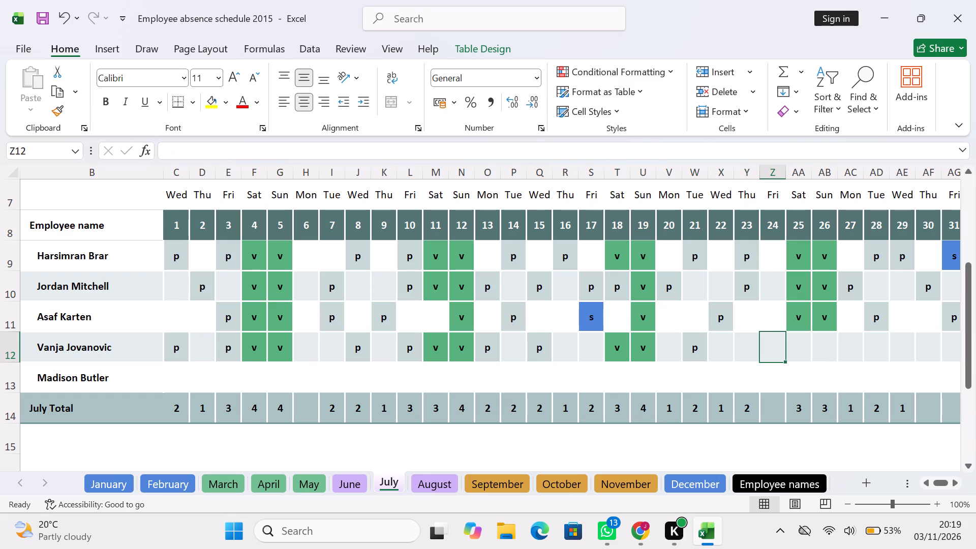
pyautogui.press('p')
pyautogui.press('Right')
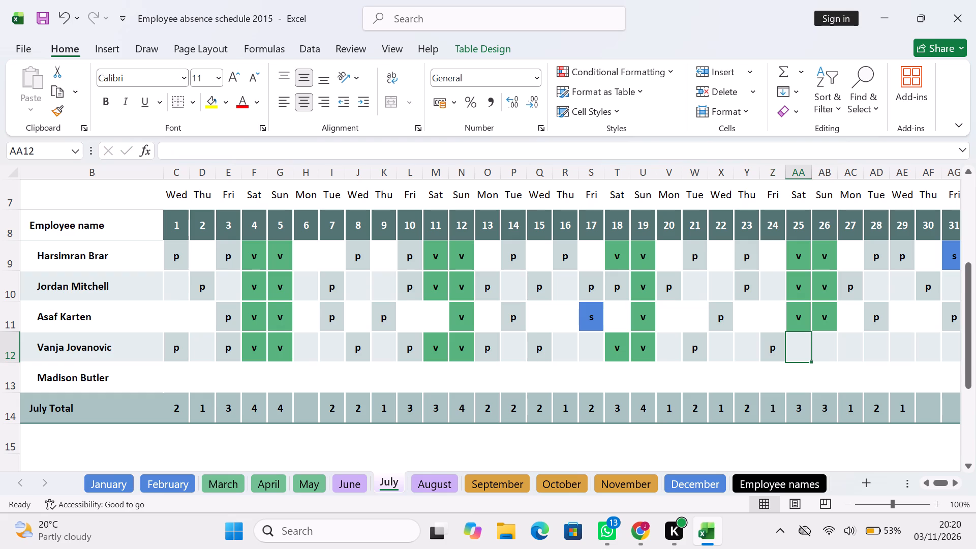
# Enter v on July 25 and 26 in the fourth employee's row.
pyautogui.press('v')
pyautogui.press('Right')
pyautogui.press('Right')
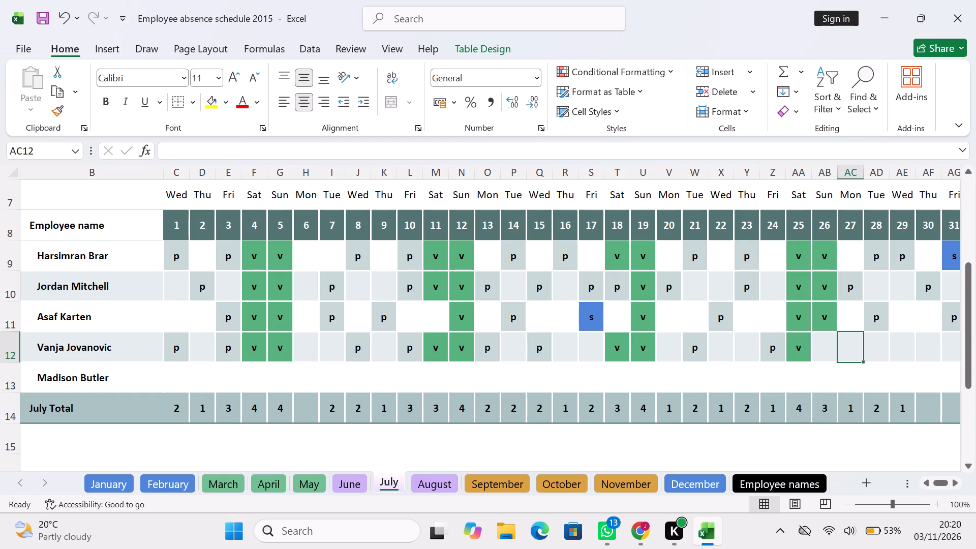
pyautogui.press('Left')
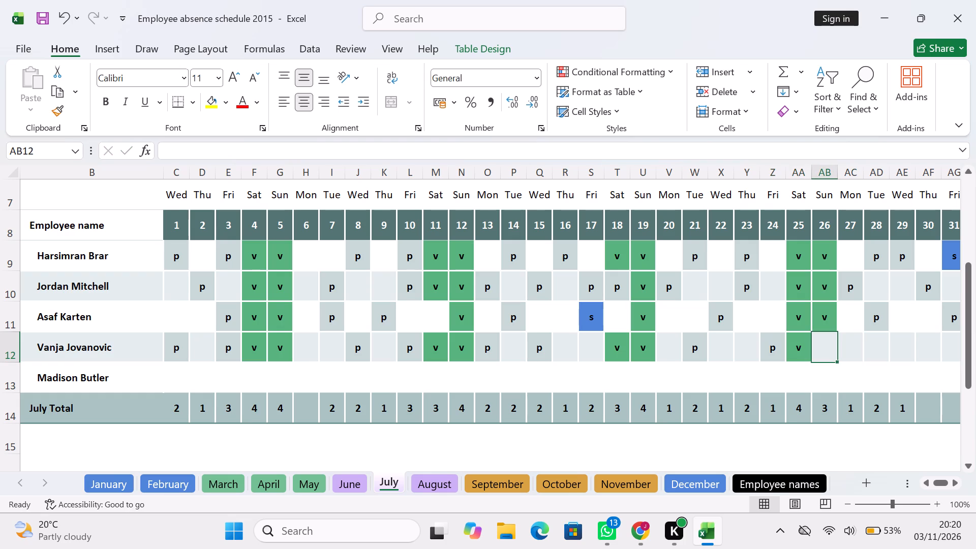
pyautogui.press('v')
pyautogui.press('Right')
# Enter p on July 27 in the fourth employee's row.
pyautogui.press('Right')
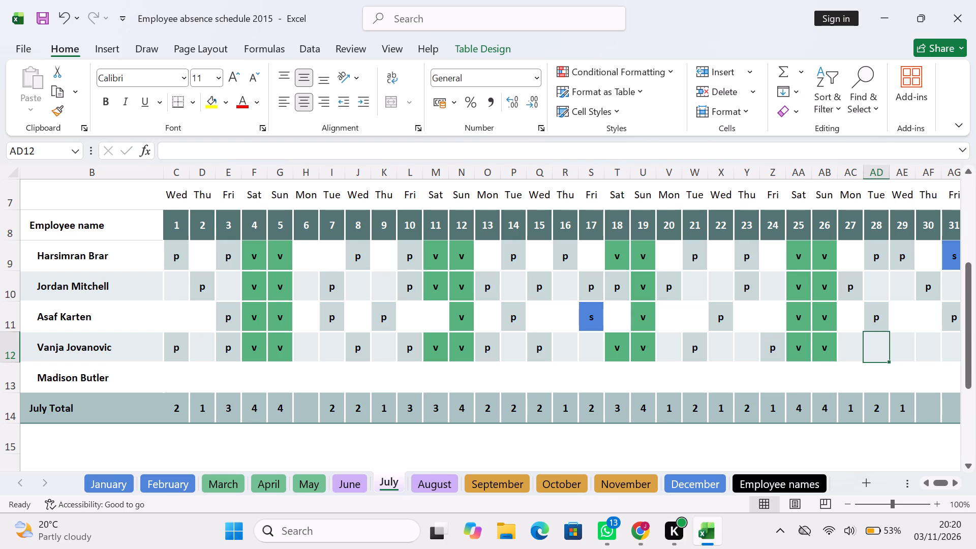
pyautogui.press('Right')
pyautogui.press('Left')
pyautogui.press('Left')
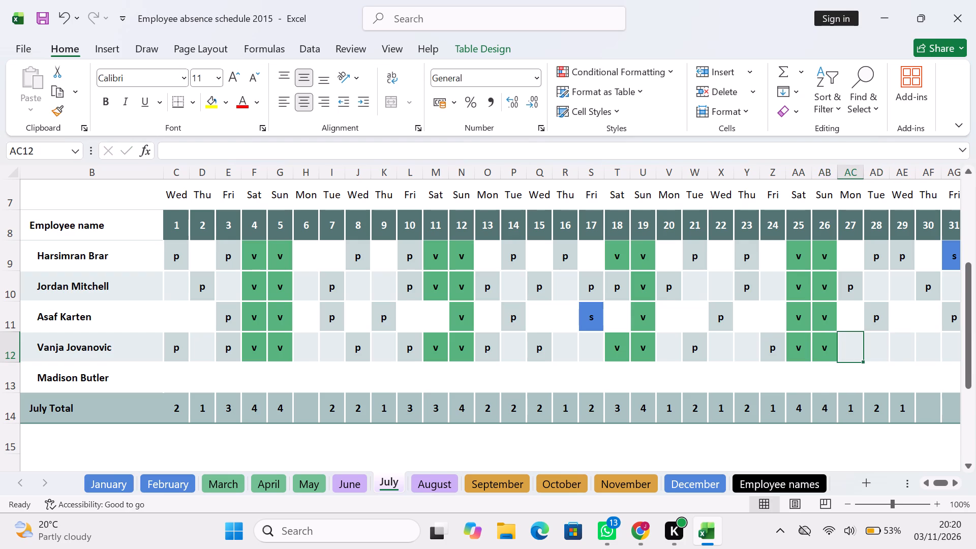
pyautogui.press('Right')
pyautogui.press('Left')
pyautogui.press('p')
pyautogui.press('Right')
# Finish the fourth employee's July row with s on July 30.
pyautogui.press('Right')
pyautogui.press('Right')
pyautogui.press('Right')
pyautogui.press('Left')
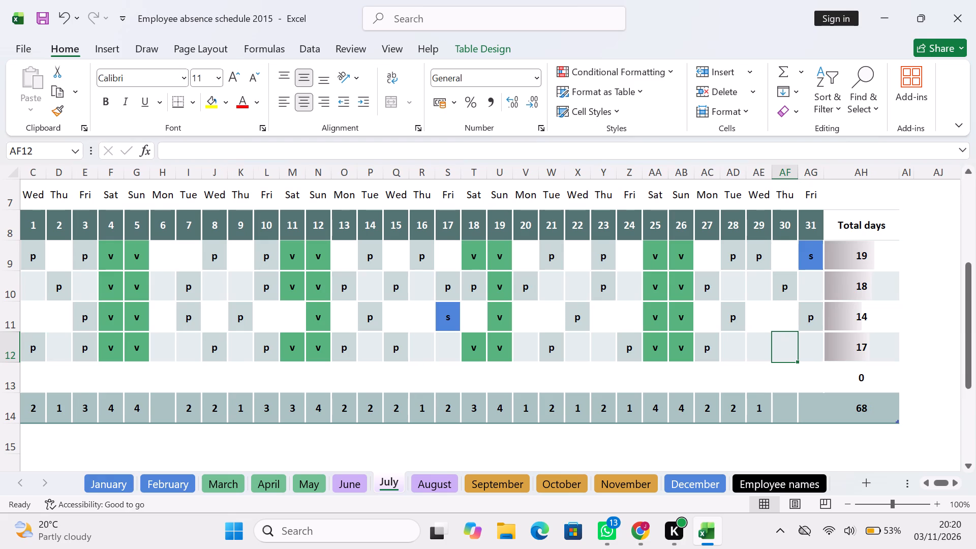
pyautogui.press('s')
pyautogui.press('Right')
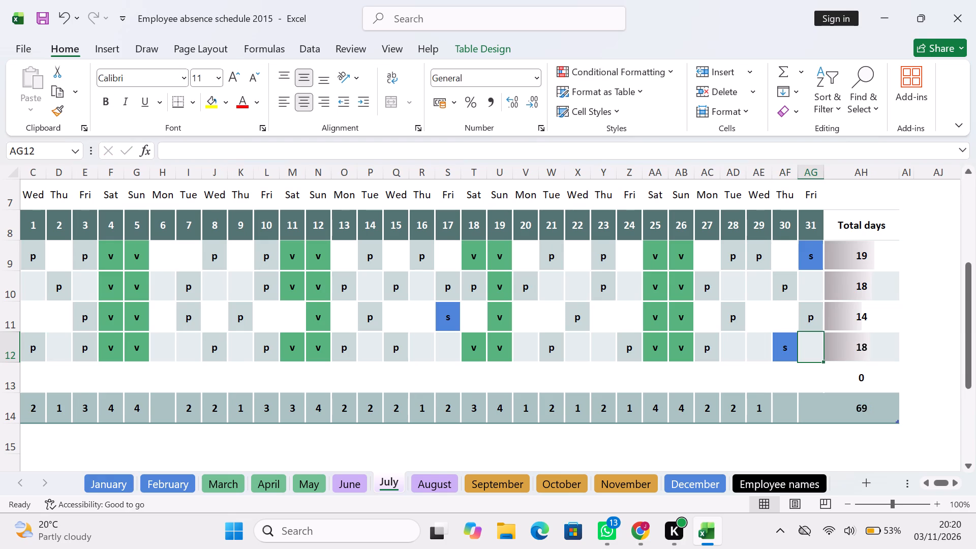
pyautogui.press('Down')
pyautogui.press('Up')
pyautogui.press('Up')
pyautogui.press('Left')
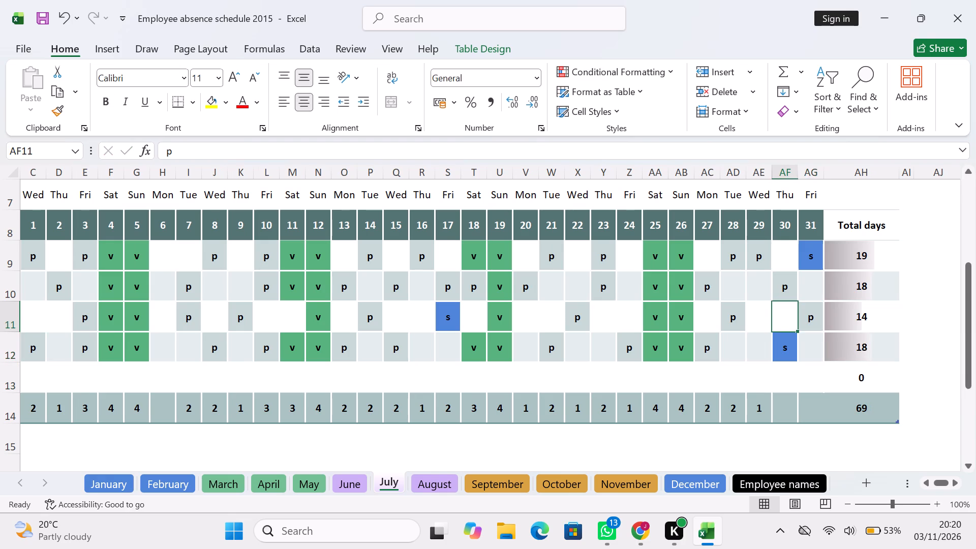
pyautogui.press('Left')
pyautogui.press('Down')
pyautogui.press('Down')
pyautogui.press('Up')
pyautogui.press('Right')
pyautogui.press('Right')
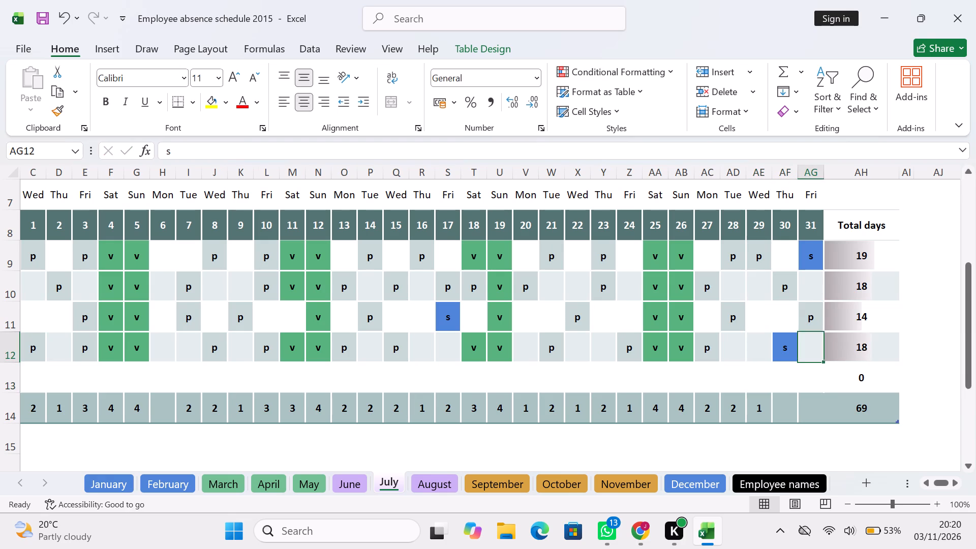
# Start the fifth employee's July row with p on July 2.
pyautogui.press('Down')
pyautogui.press('Left')
pyautogui.press('Left')
pyautogui.press('Left')
pyautogui.press('Left')
pyautogui.press('Left')
pyautogui.press('Left')
pyautogui.press('Left')
pyautogui.press('Left')
pyautogui.press('Left')
pyautogui.press('Left')
pyautogui.press('Left')
pyautogui.press('Left')
pyautogui.press('Left')
pyautogui.press('Left')
pyautogui.press('Left')
pyautogui.press('Left')
pyautogui.press('Left')
pyautogui.press('Left')
pyautogui.press('Left')
pyautogui.press('Left')
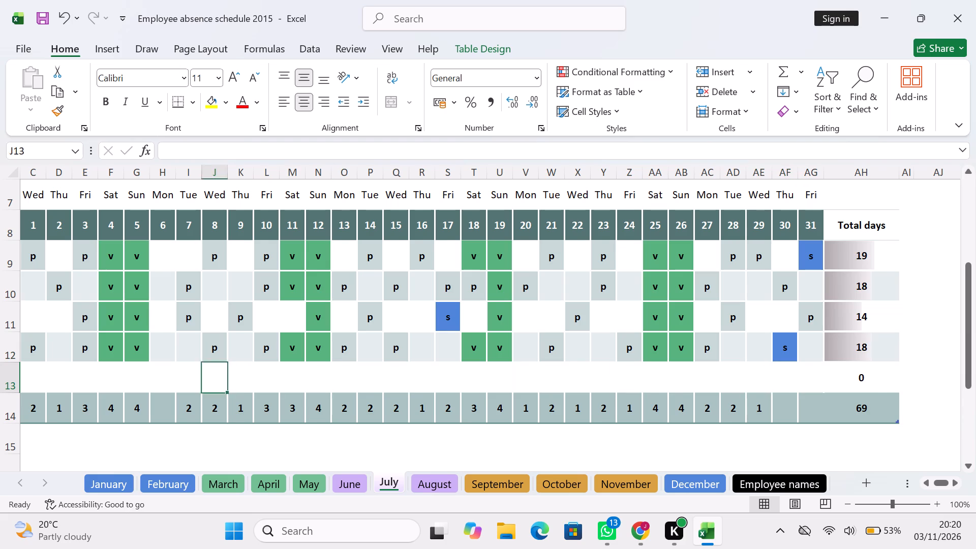
pyautogui.press('Up')
pyautogui.press('Up')
pyautogui.press('Right')
pyautogui.press('Down')
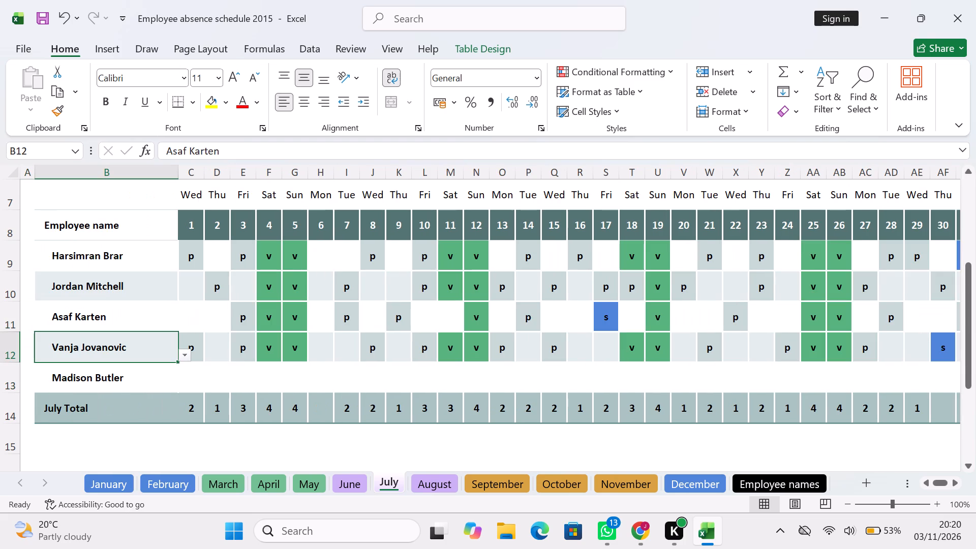
pyautogui.press('Down')
pyautogui.press('Up')
pyautogui.press('Right')
pyautogui.press('Down')
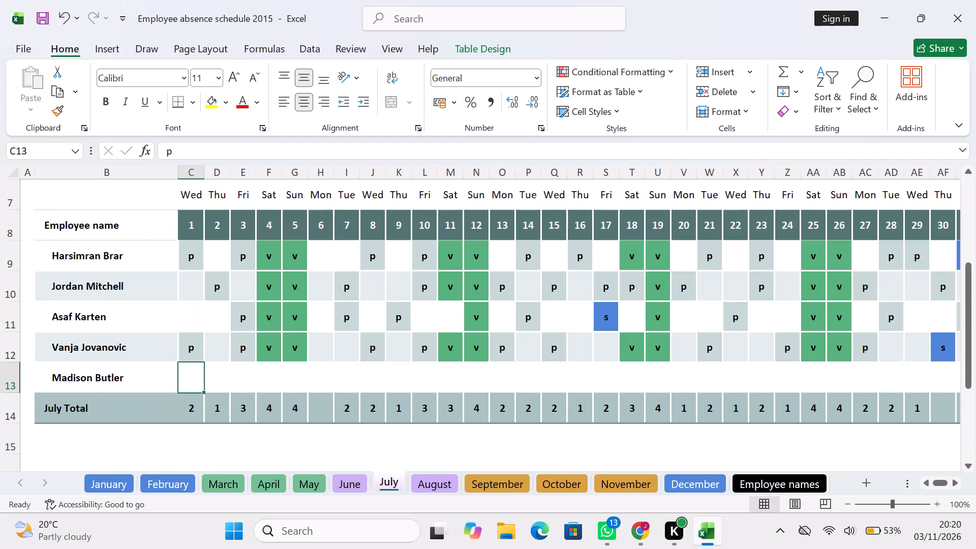
pyautogui.press('Up')
pyautogui.press('Right')
pyautogui.press('Down')
pyautogui.press('Left')
pyautogui.press('Right')
pyautogui.press('Left')
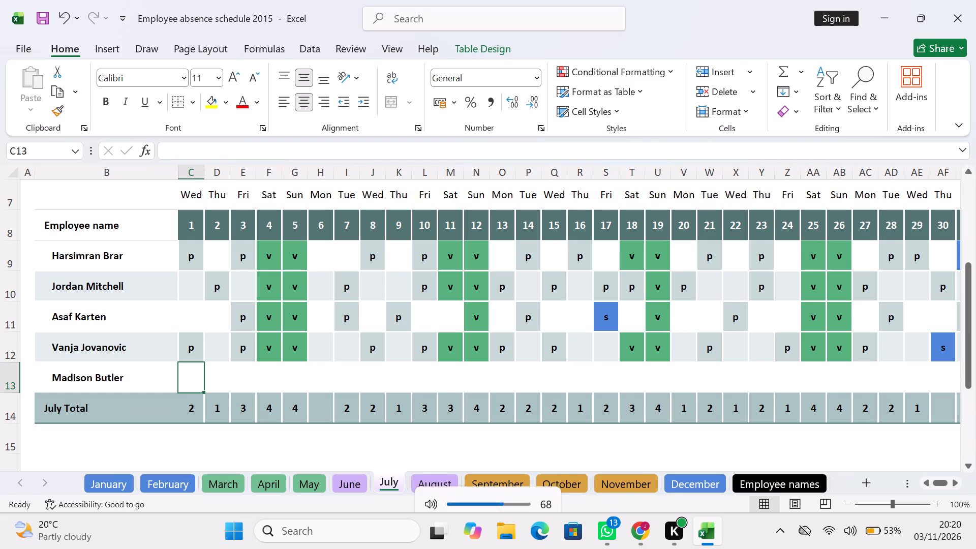
pyautogui.press('Right')
pyautogui.press('Left')
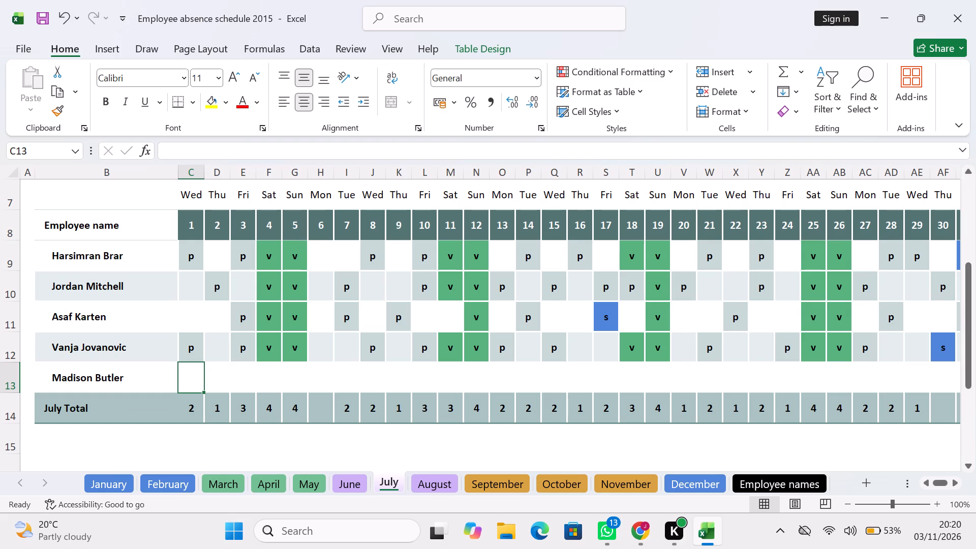
pyautogui.press('Right')
pyautogui.press('Right')
pyautogui.press('Left')
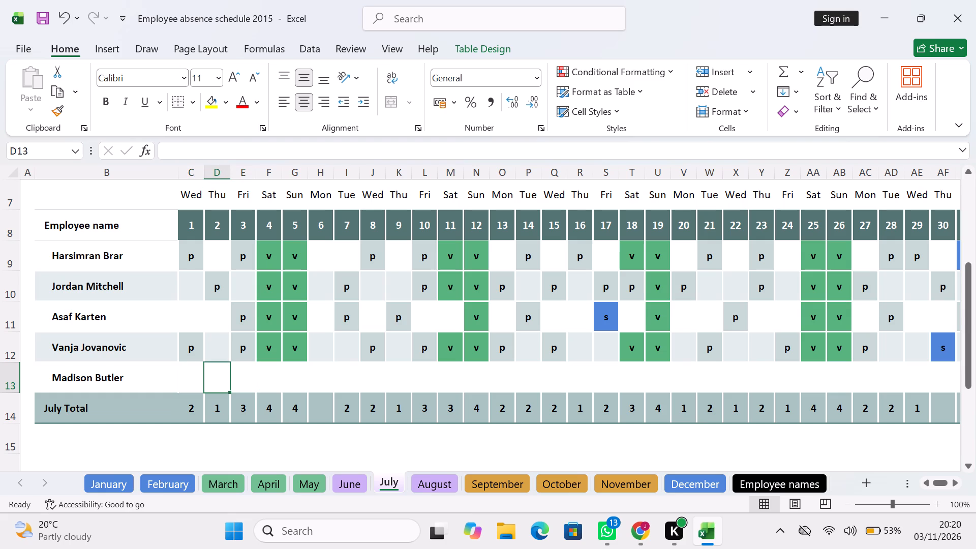
pyautogui.press('p')
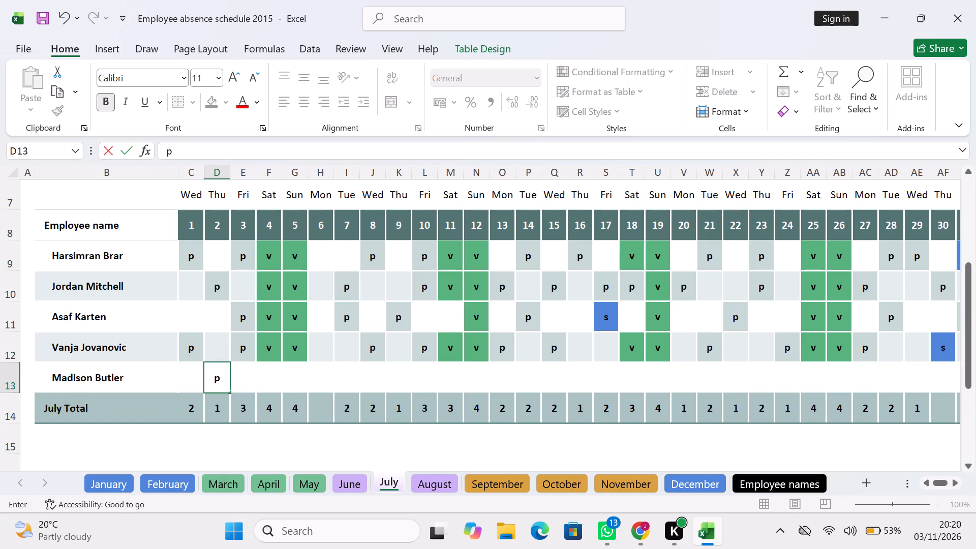
pyautogui.press('Right')
# Enter v on July 5 in the fifth employee's row.
pyautogui.press('Right')
pyautogui.press('Left')
pyautogui.press('Right')
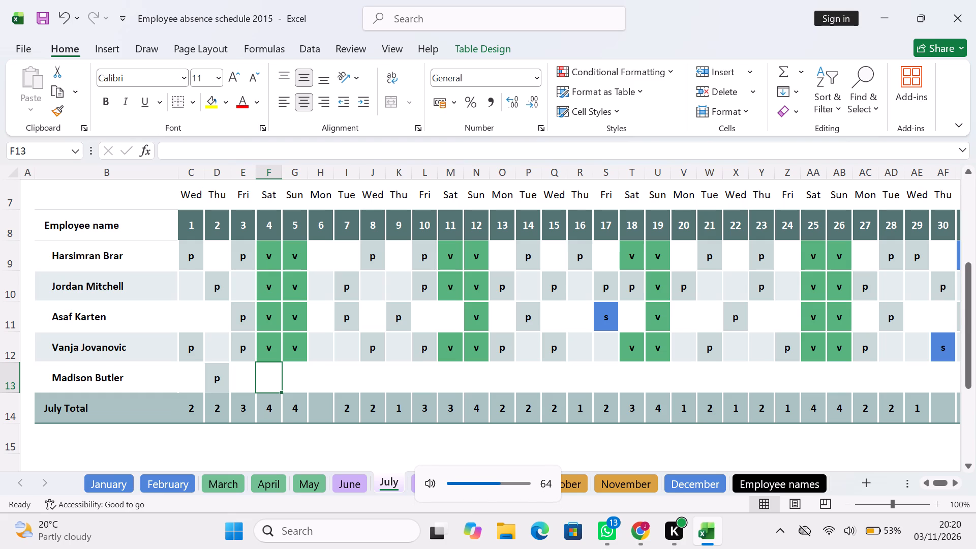
pyautogui.press('Right')
pyautogui.press('v')
pyautogui.press('Left')
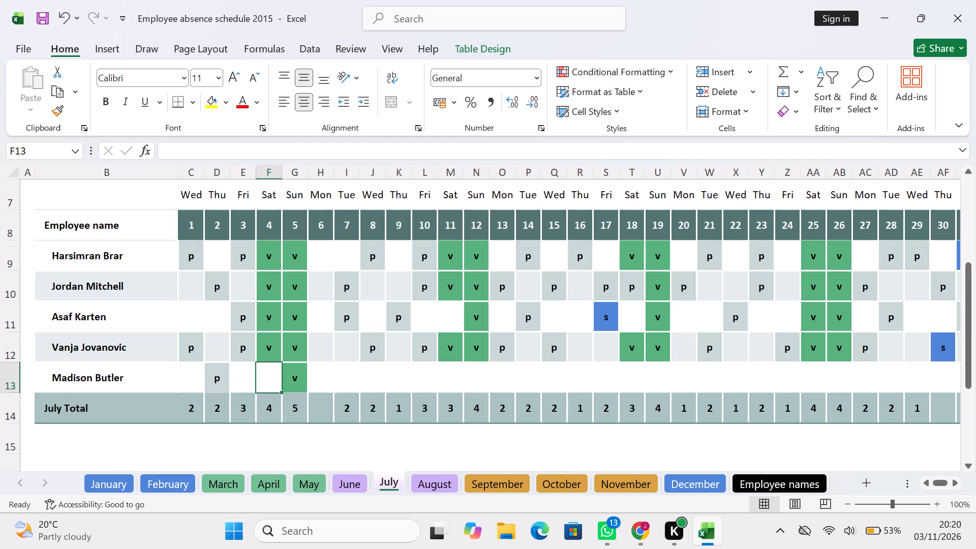
# Enter s on July 7 in the fifth employee's row.
pyautogui.press('Right')
pyautogui.press('Right')
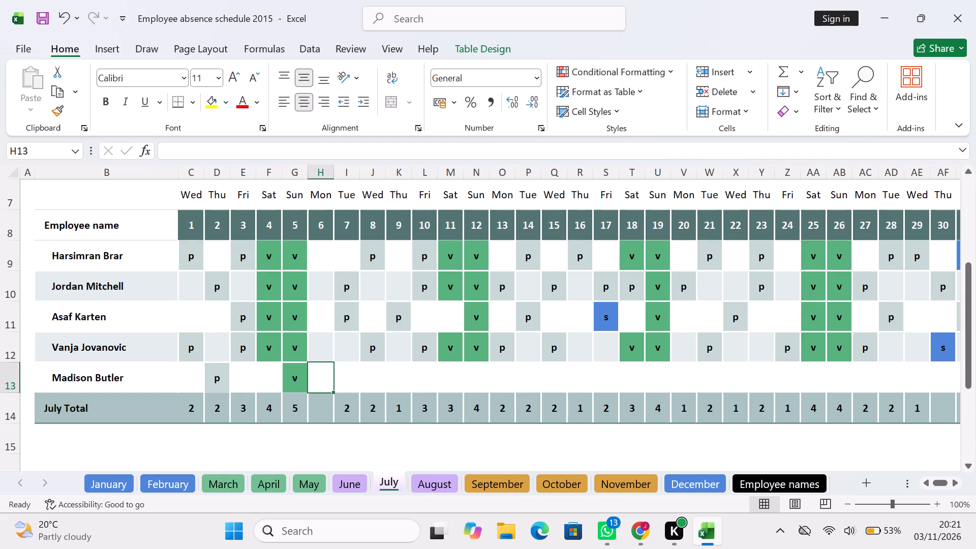
pyautogui.press('Right')
pyautogui.press('s')
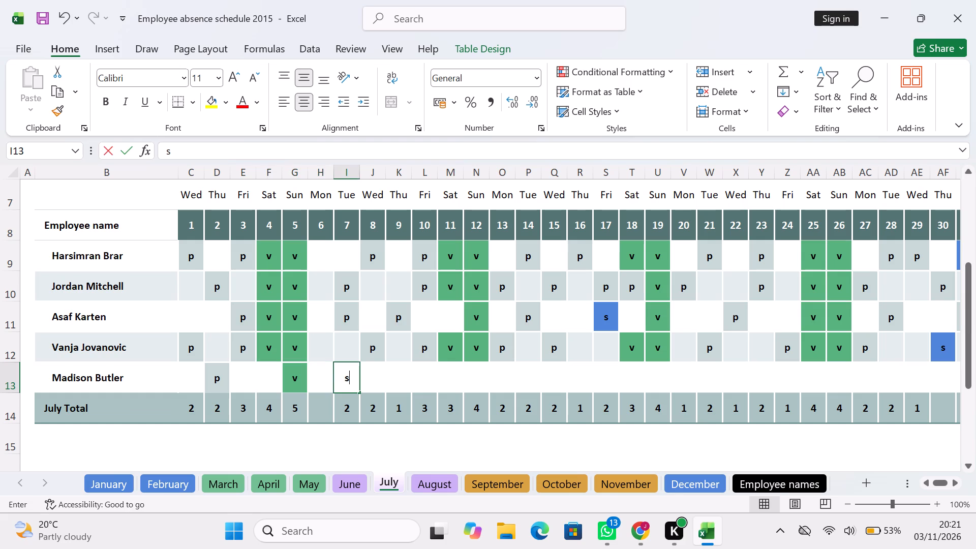
pyautogui.press('Right')
pyautogui.press('Right')
pyautogui.press('Right')
pyautogui.press('Left')
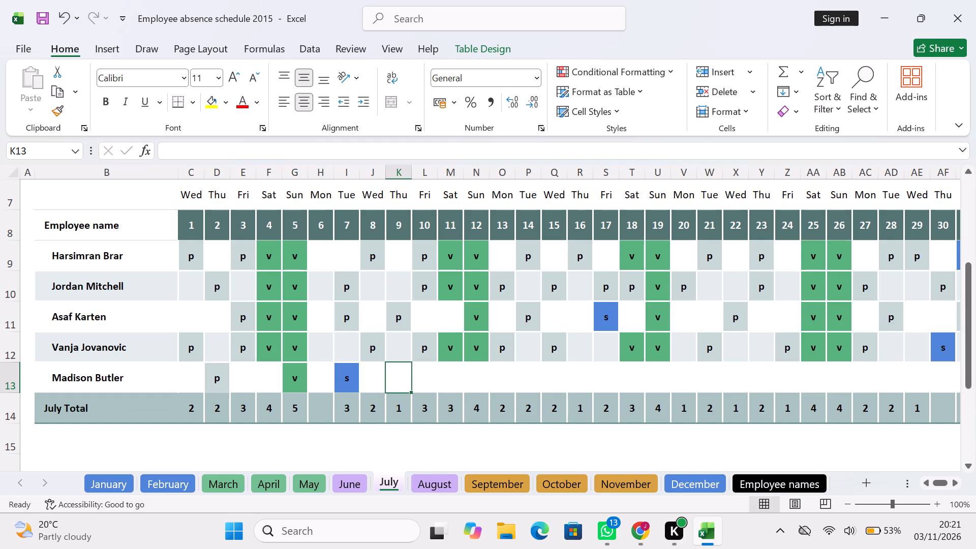
# Enter p on July 9 and v on July 11 and 12 in the fifth employee's row.
pyautogui.press('p')
pyautogui.press('Right')
pyautogui.press('Right')
pyautogui.press('v')
pyautogui.press('Right')
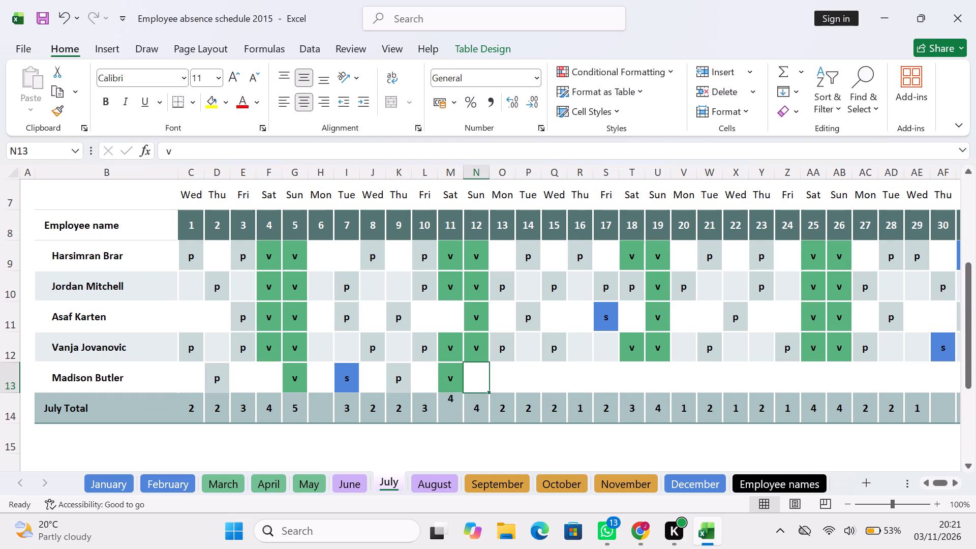
pyautogui.press('v')
pyautogui.press('Right')
# Enter p on July 16 in the fifth employee's row.
pyautogui.press('Right')
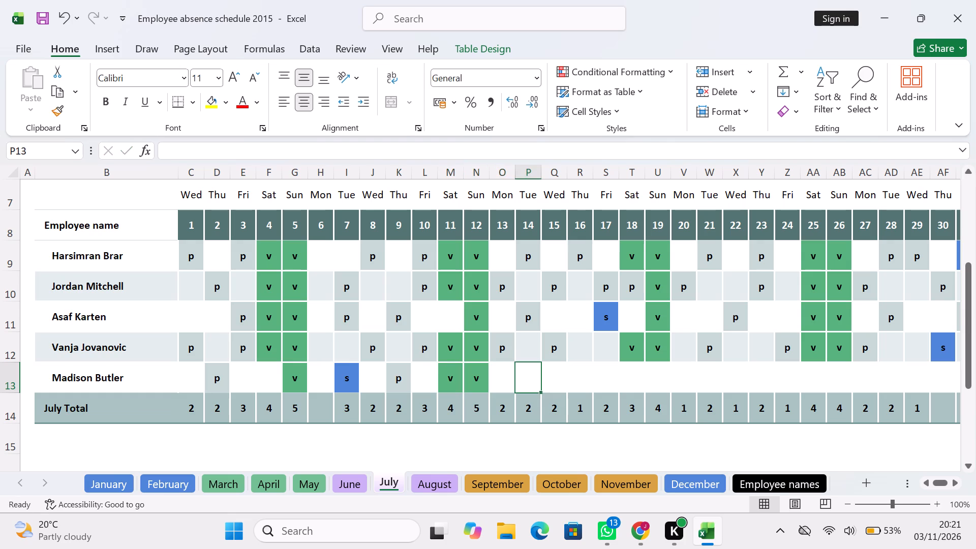
pyautogui.press('Right')
pyautogui.press('Right')
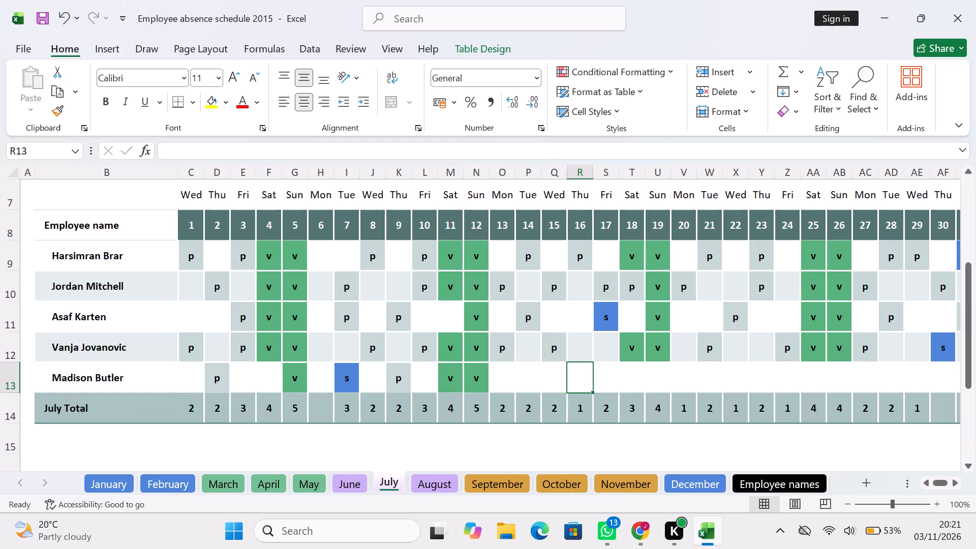
pyautogui.press('p')
pyautogui.press('Right')
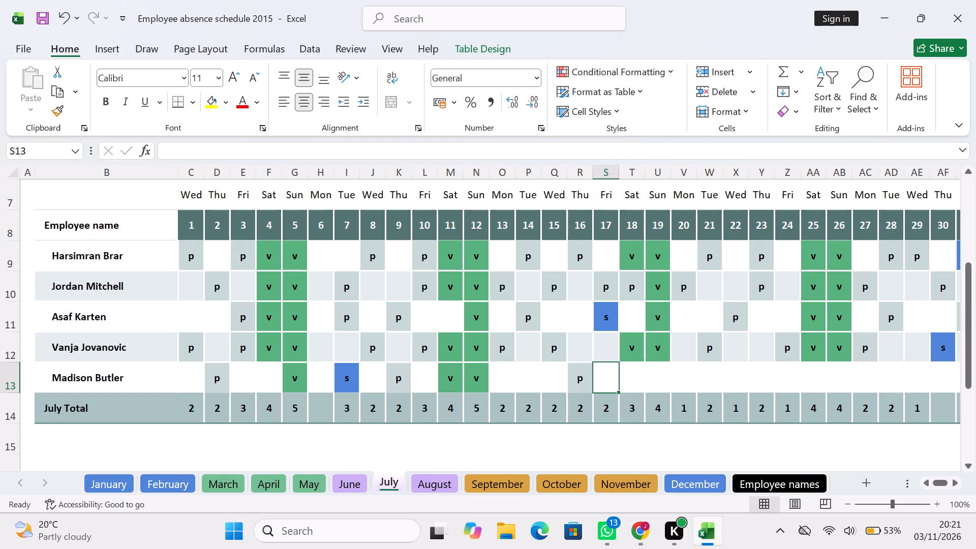
# Enter v on July 18 and July 19 in the fifth employee's row.
pyautogui.press('Left')
pyautogui.press('Left')
pyautogui.press('Left')
pyautogui.press('Right')
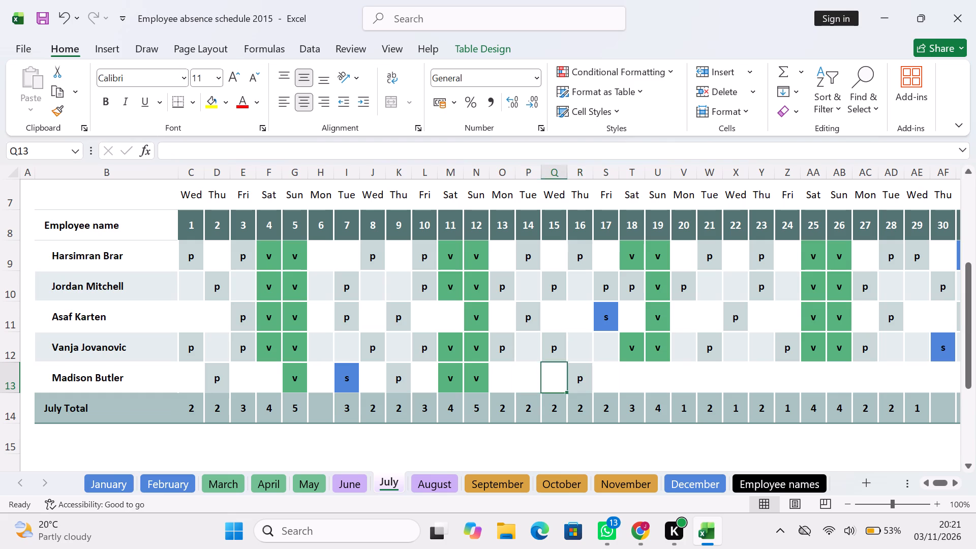
pyautogui.press('Right')
pyautogui.press('Right')
pyautogui.press('Right')
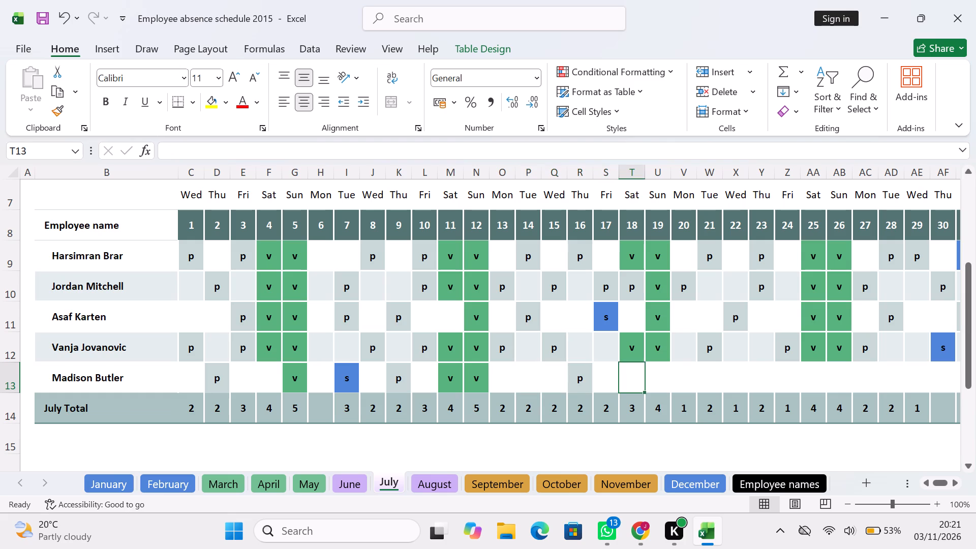
pyautogui.press('v')
pyautogui.press('Right')
pyautogui.press('v')
pyautogui.press('Right')
# Enter p on July 20 and July 23 in the fifth employee's row.
pyautogui.press('Right')
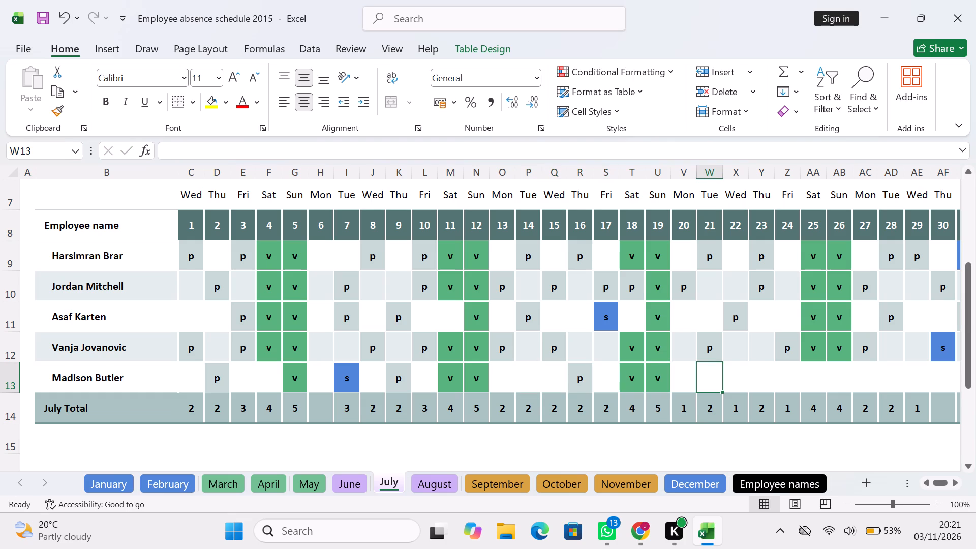
pyautogui.press('Left')
pyautogui.press('p')
pyautogui.press('Right')
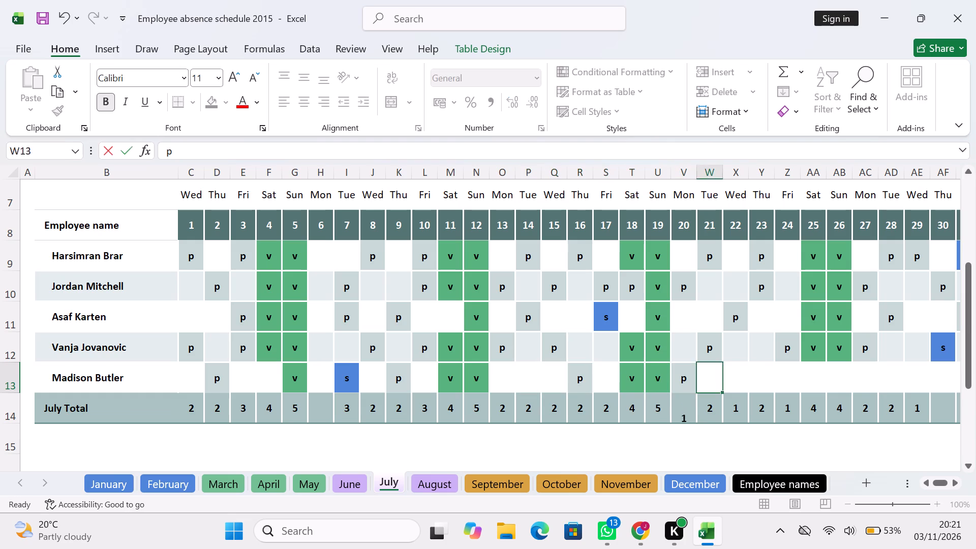
pyautogui.press('Right')
pyautogui.press('Right')
pyautogui.press('p')
pyautogui.press('Right')
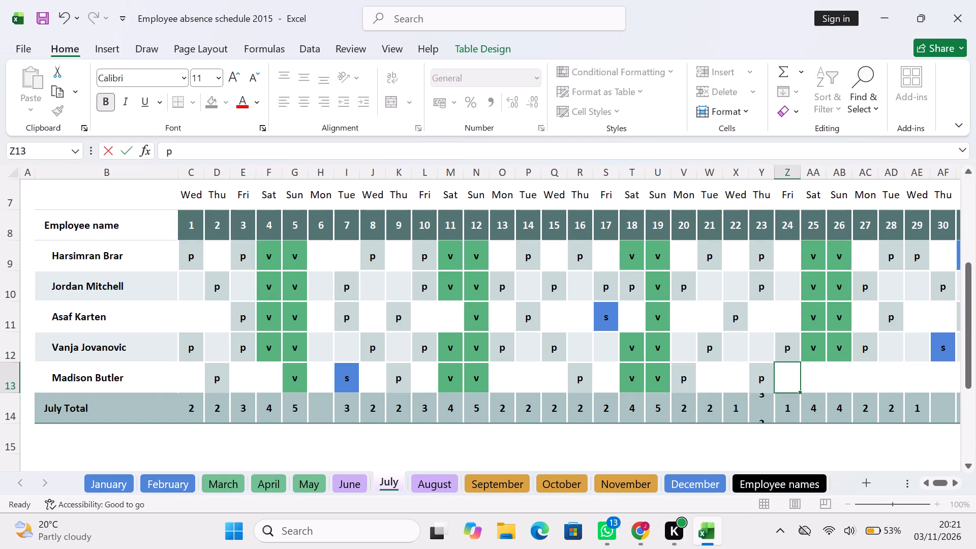
# Enter v on July 25 and July 26 in the fifth employee's row.
pyautogui.press('Right')
pyautogui.press('v')
pyautogui.press('Right')
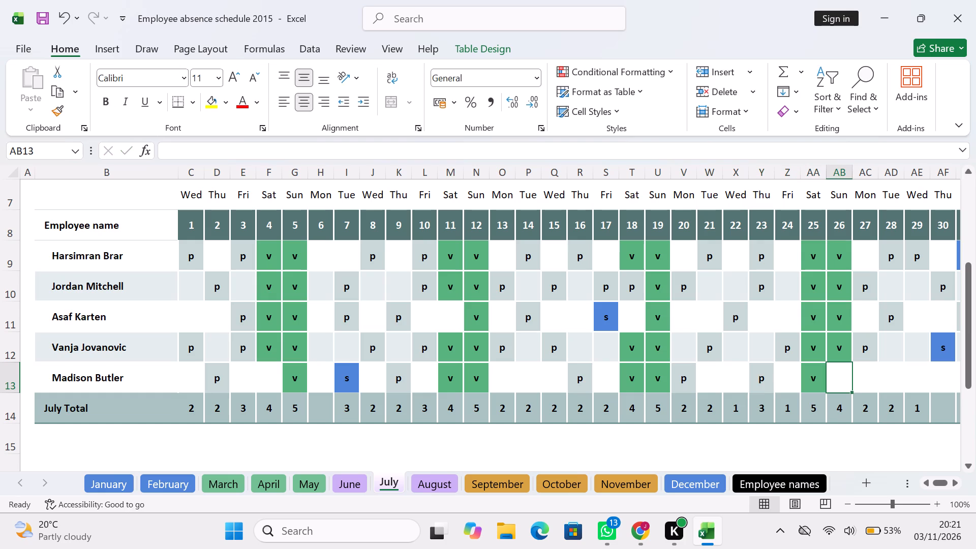
pyautogui.press('v')
pyautogui.press('Right')
# Finish the fifth employee's July row with p on July 28 and v on July 31.
pyautogui.press('Right')
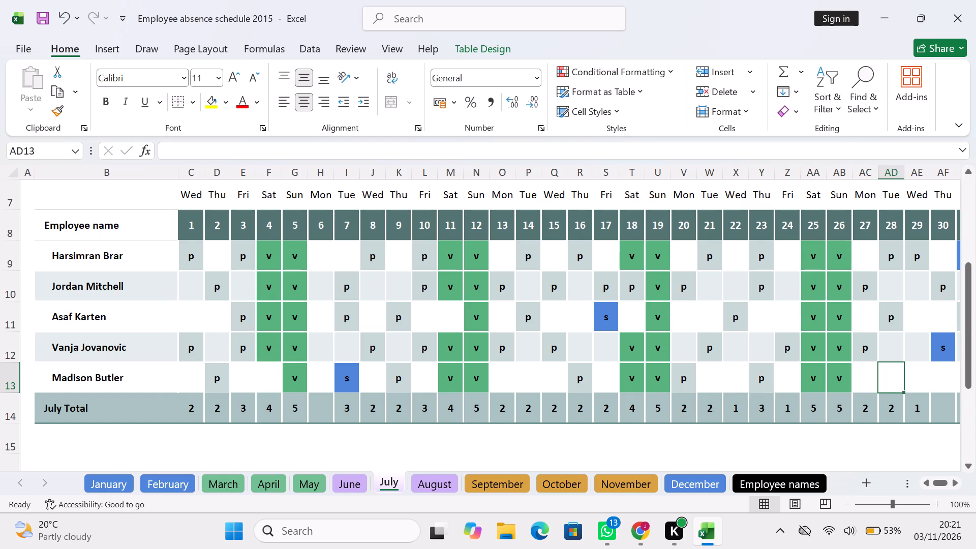
pyautogui.press('p')
pyautogui.press('Right')
pyautogui.press('Right')
pyautogui.press('Right')
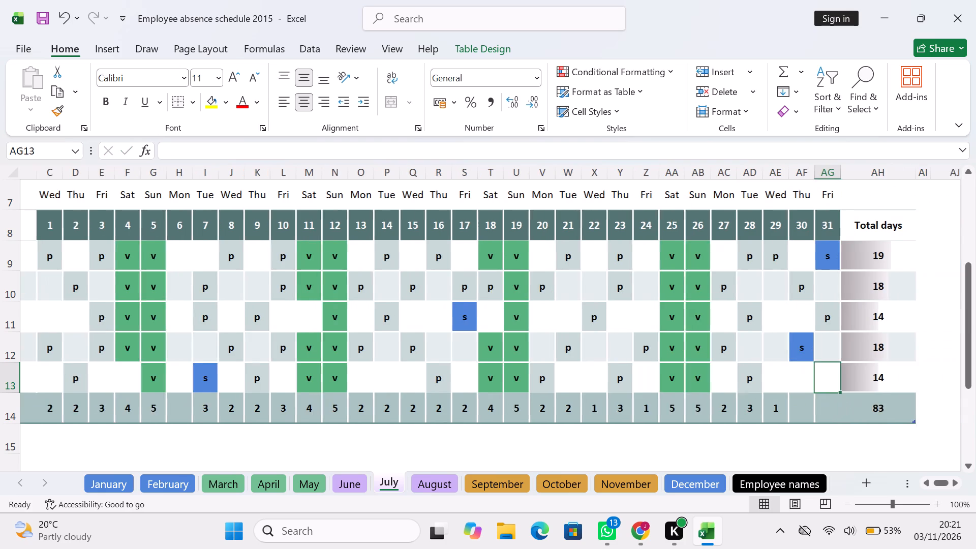
pyautogui.press('Left')
pyautogui.press('Right')
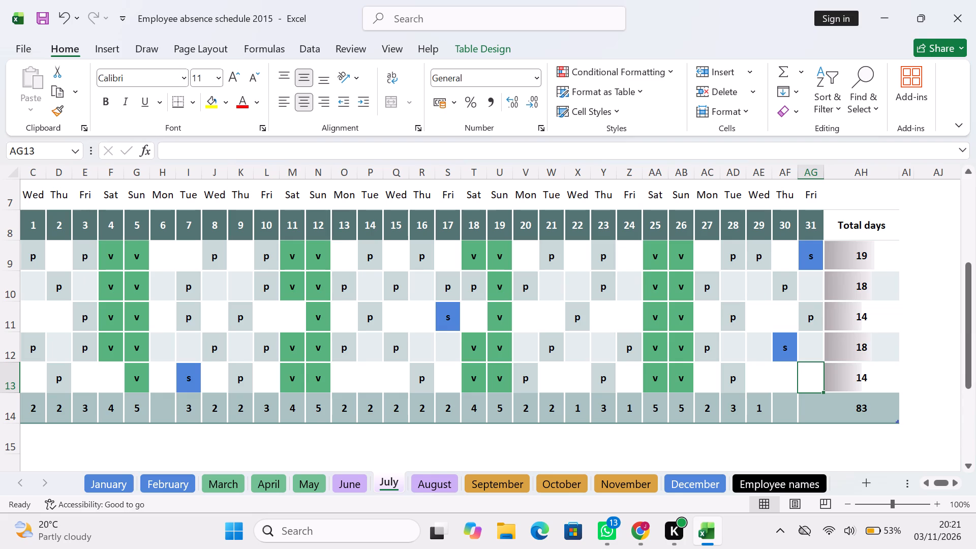
pyautogui.press('v')
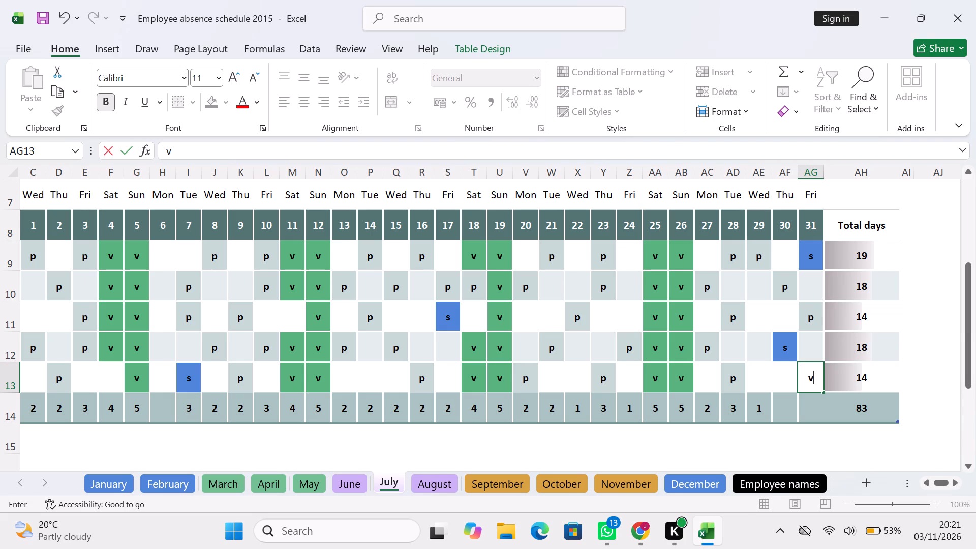
pyautogui.press('Left')
# Go back to the start of the July table and check the July 1 and 2 entries against the total row.
pyautogui.press('Left')
pyautogui.press('Left')
pyautogui.press('Left')
pyautogui.press('Left')
pyautogui.press('Left')
pyautogui.press('Left')
pyautogui.press('Left')
pyautogui.press('Left')
pyautogui.press('Left')
pyautogui.press('Left')
pyautogui.press('Left')
pyautogui.press('Left')
pyautogui.press('Left')
pyautogui.press('Left')
pyautogui.press('Left')
pyautogui.press('Left')
pyautogui.press('Left')
pyautogui.press('Left')
pyautogui.press('Left')
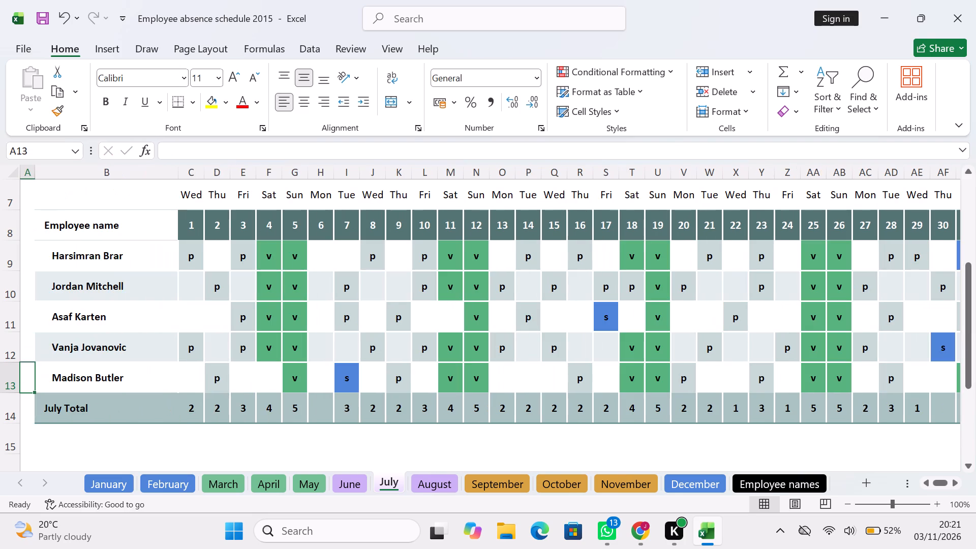
pyautogui.press('Down')
pyautogui.press('Right')
pyautogui.press('Right')
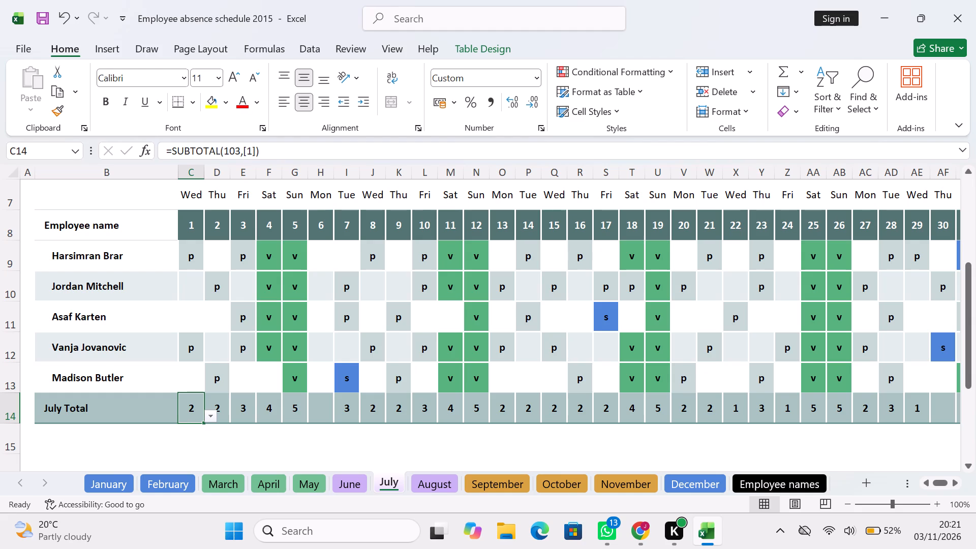
pyautogui.press('Up')
pyautogui.press('Up')
pyautogui.press('Up')
pyautogui.press('Up')
pyautogui.press('Up')
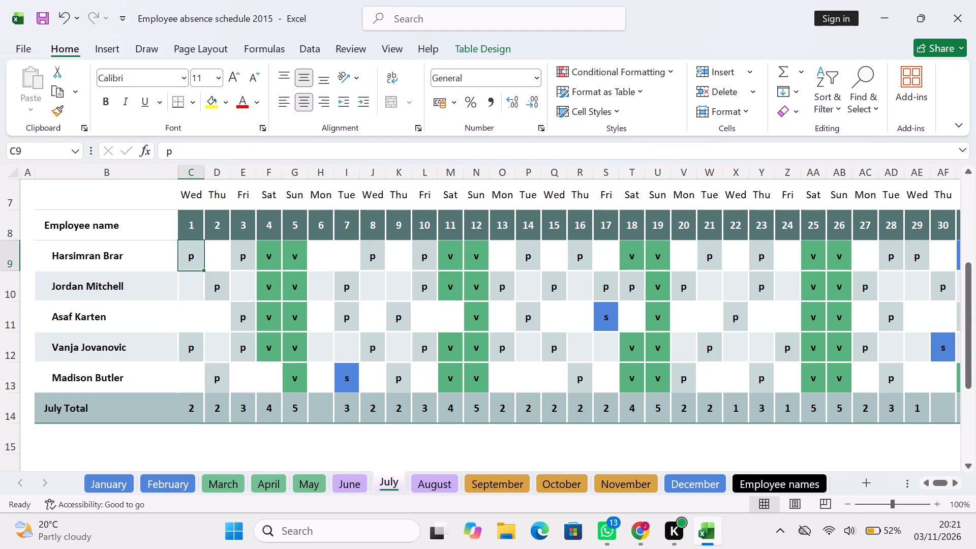
pyautogui.press('Down')
pyautogui.press('Right')
pyautogui.press('Down')
pyautogui.press('Down')
pyautogui.press('Down')
pyautogui.press('Down')
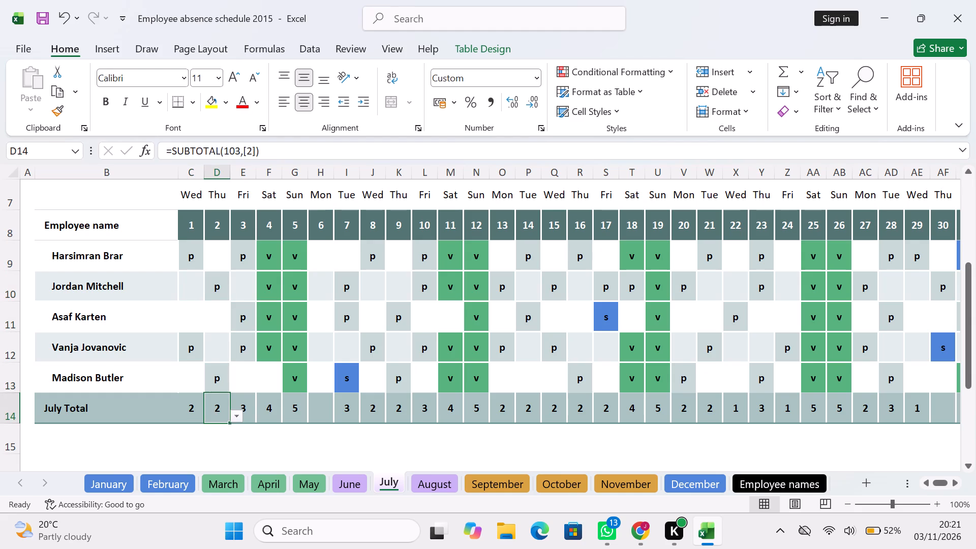
pyautogui.press('Up')
pyautogui.press('Up')
pyautogui.press('Up')
pyautogui.press('Up')
pyautogui.press('Down')
pyautogui.press('Down')
pyautogui.press('Down')
pyautogui.press('Down')
# Check the July 3, 4 and 5 columns of employee entries against their daily totals.
pyautogui.press('Right')
pyautogui.press('Up')
pyautogui.press('Up')
pyautogui.press('Up')
pyautogui.press('Up')
pyautogui.press('Up')
pyautogui.press('Right')
pyautogui.press('Down')
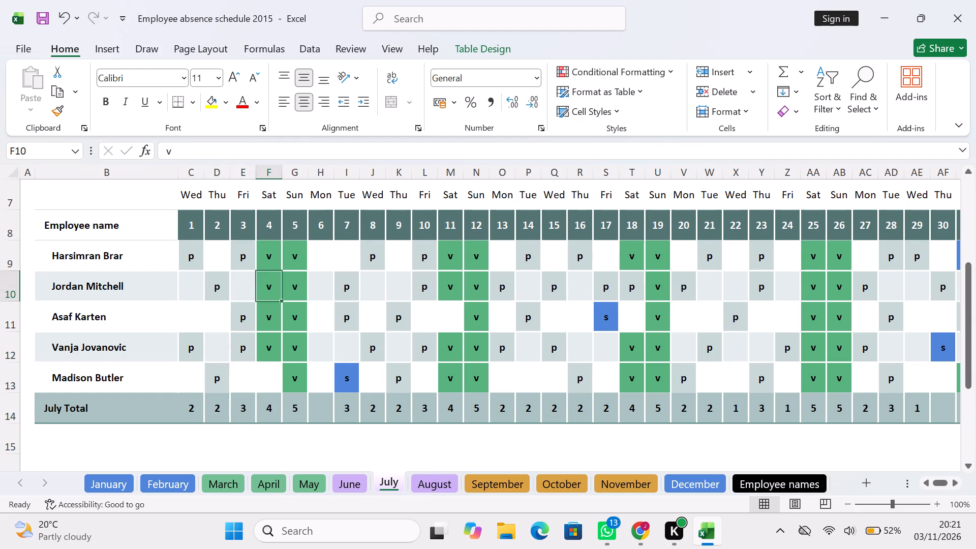
pyautogui.press('Down')
pyautogui.press('Down')
pyautogui.press('Down')
pyautogui.press('Down')
pyautogui.press('Right')
pyautogui.press('Up')
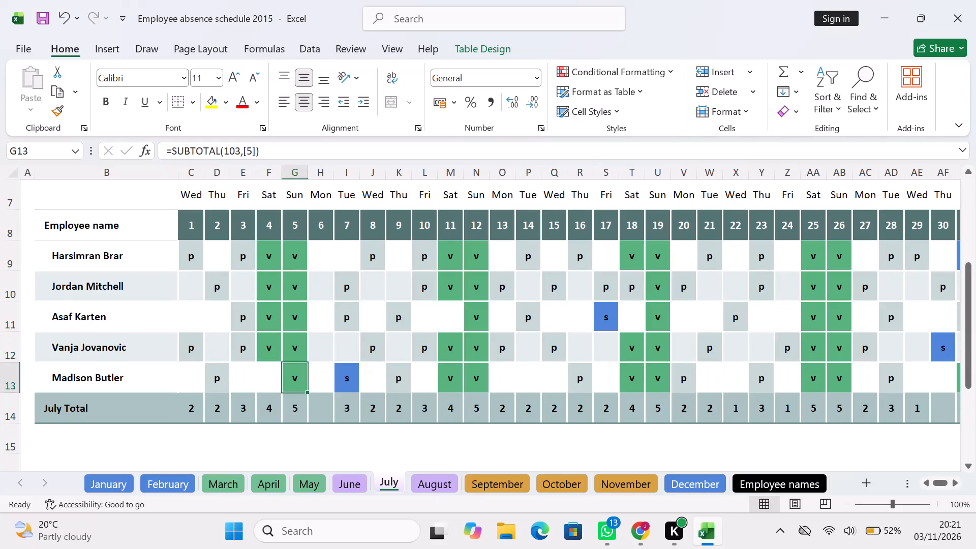
pyautogui.press('Up')
pyautogui.press('Up')
pyautogui.press('Up')
pyautogui.press('Up')
pyautogui.press('Right')
pyautogui.press('Right')
pyautogui.press('Down')
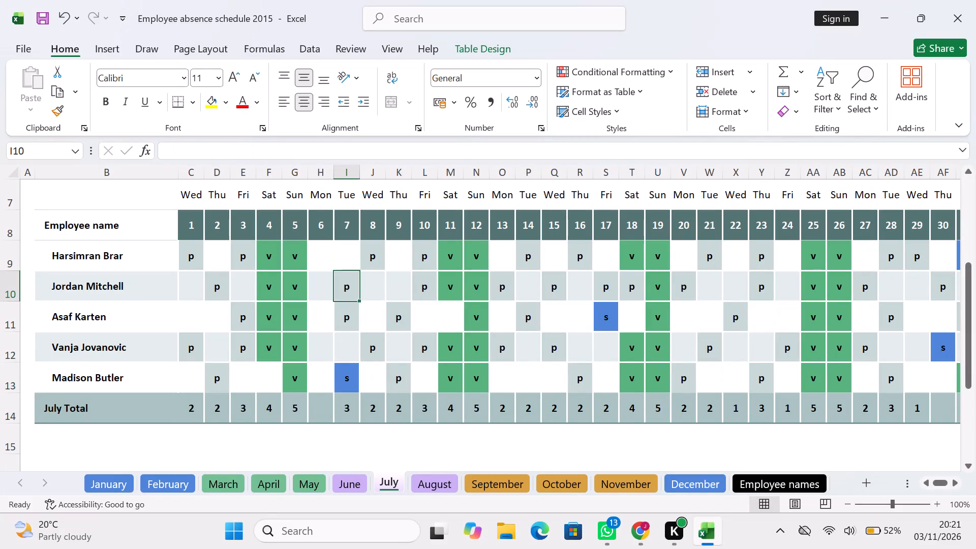
pyautogui.press('Down')
pyautogui.press('Up')
pyautogui.press('Up')
# Set the July Total row's function for July 6 to Count.
pyautogui.press('Left')
pyautogui.press('Down')
pyautogui.press('Down')
pyautogui.press('Down')
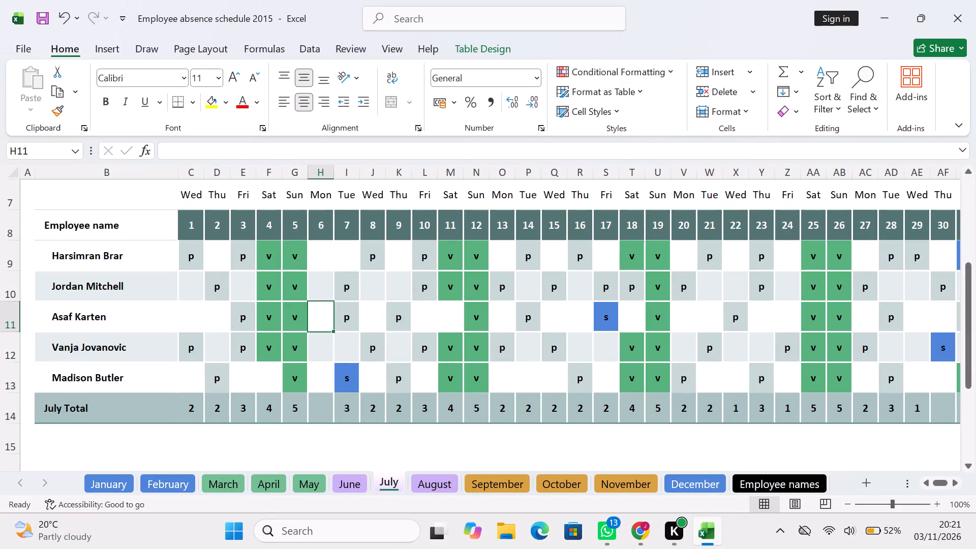
pyautogui.press('Down')
pyautogui.press('Down')
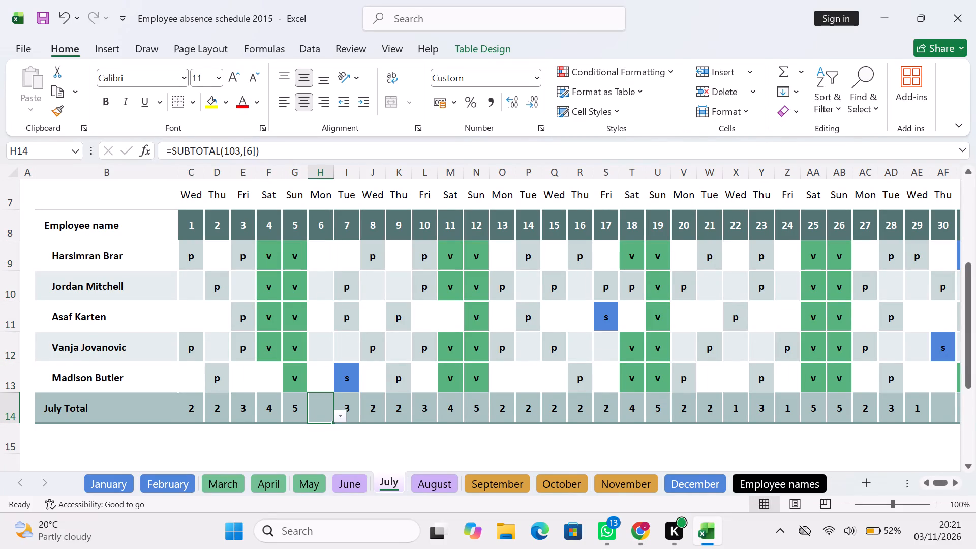
pyautogui.click(340, 415)
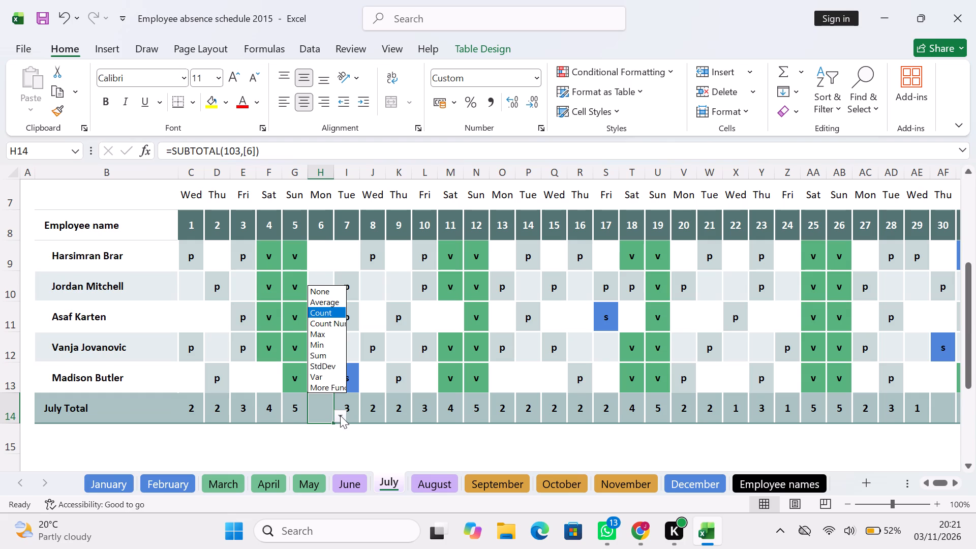
pyautogui.click(332, 317)
# Check the July 7, 8 and 9 columns of employee entries against their daily totals.
pyautogui.press('Right')
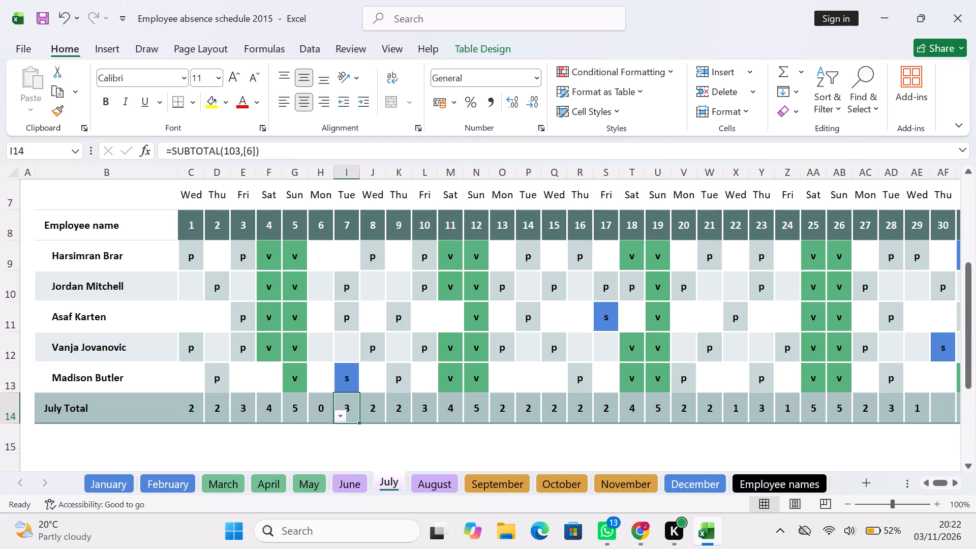
pyautogui.press('Up')
pyautogui.press('Up')
pyautogui.press('Up')
pyautogui.press('Up')
pyautogui.press('Up')
pyautogui.press('Right')
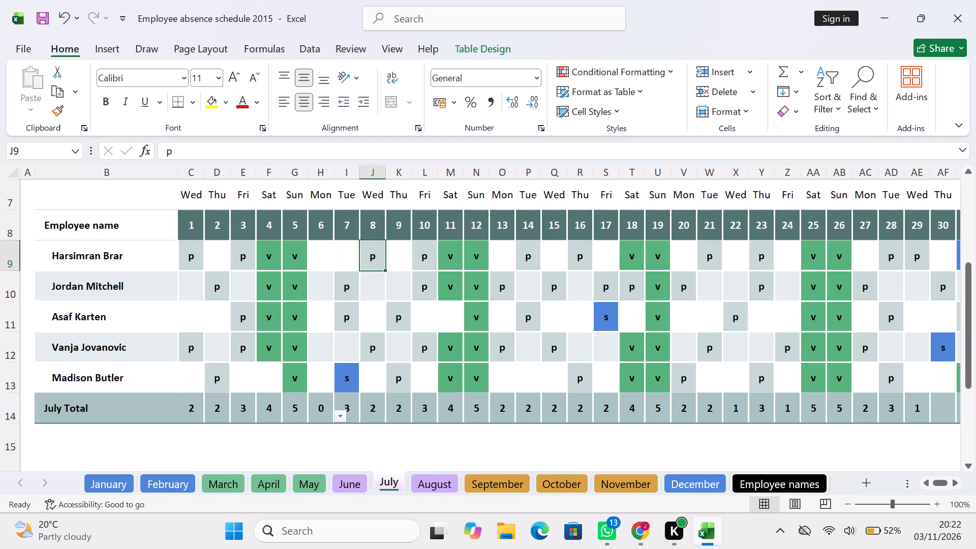
pyautogui.press('Down')
pyautogui.press('Down')
pyautogui.press('Down')
pyautogui.press('Down')
pyautogui.press('Down')
pyautogui.press('Right')
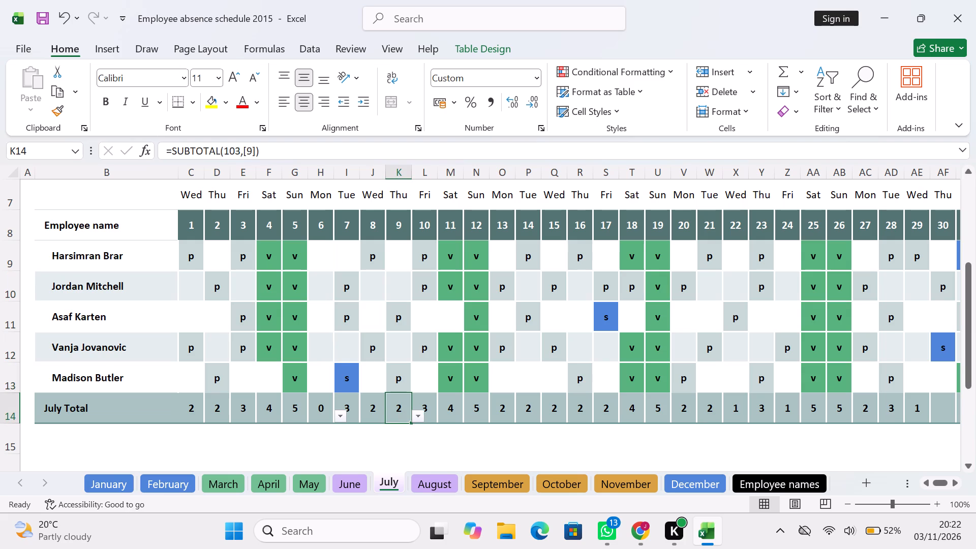
pyautogui.press('Up')
pyautogui.press('Up')
pyautogui.press('Up')
pyautogui.press('Up')
pyautogui.press('Up')
# Check the July 10, 11 and 12 columns of employee entries against their daily totals.
pyautogui.press('Right')
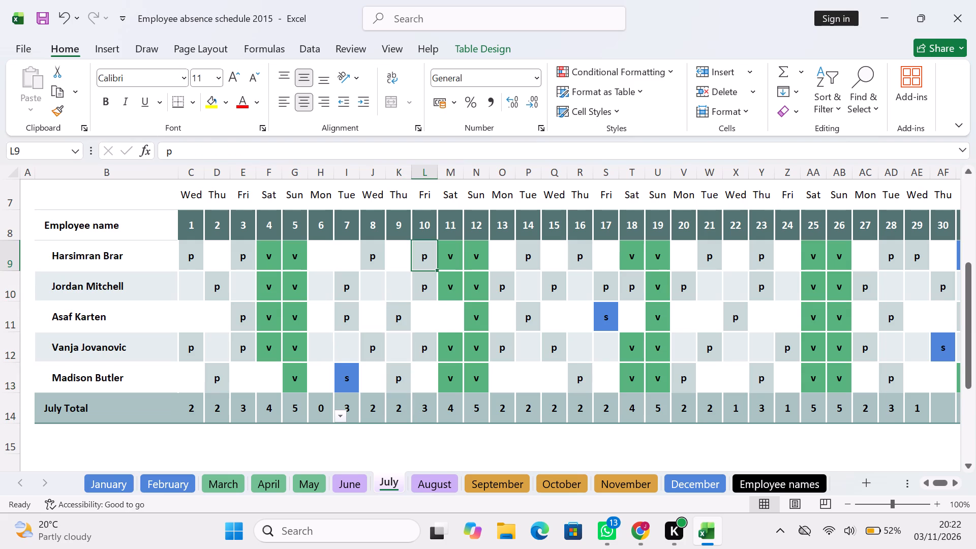
pyautogui.press('Down')
pyautogui.press('Down')
pyautogui.press('Down')
pyautogui.press('Down')
pyautogui.press('Down')
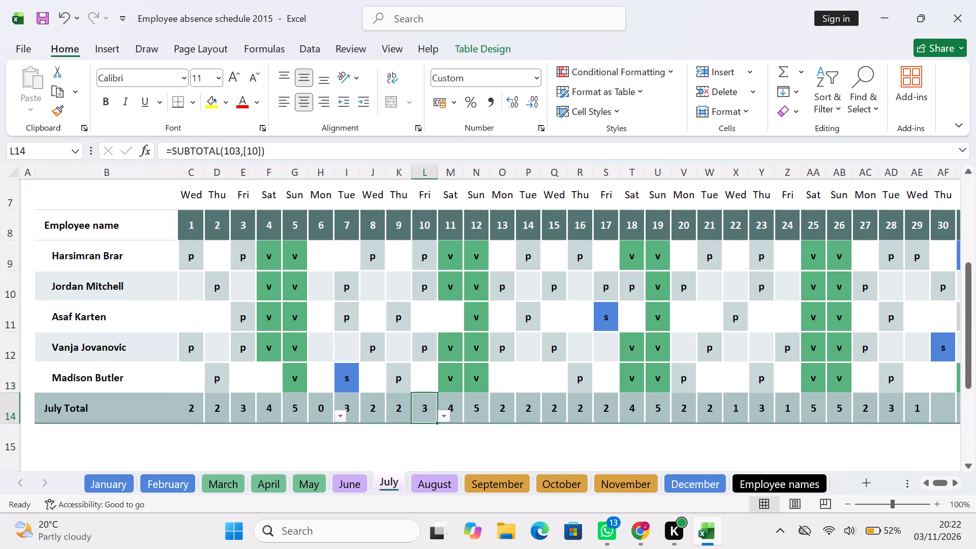
pyautogui.press('Right')
pyautogui.press('Up')
pyautogui.press('Up')
pyautogui.press('Up')
pyautogui.press('Up')
pyautogui.press('Up')
pyautogui.press('Right')
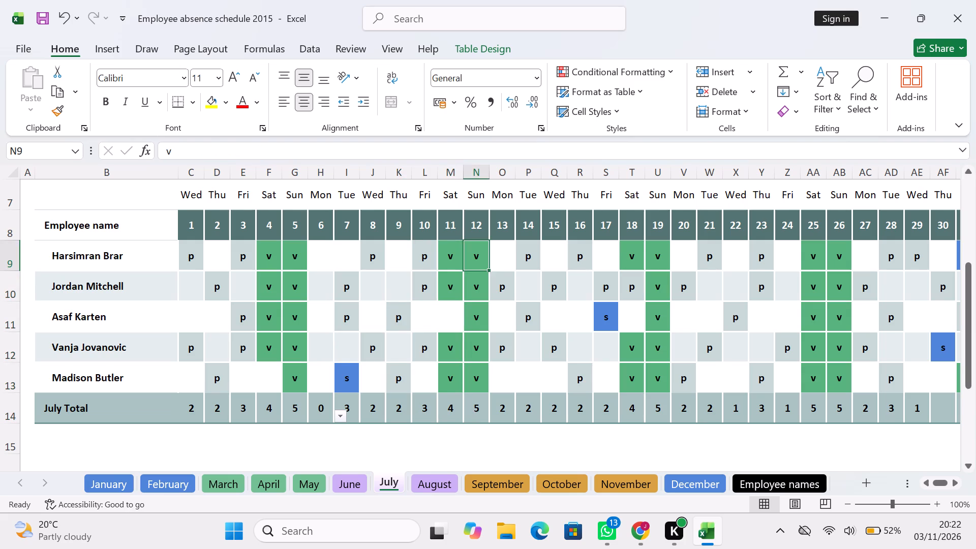
pyautogui.press('Down')
pyautogui.press('Down')
pyautogui.press('Down')
pyautogui.press('Down')
pyautogui.press('Down')
# Check the July 13, 14 and 15 columns of employee entries against their daily totals.
pyautogui.press('Right')
pyautogui.press('Up')
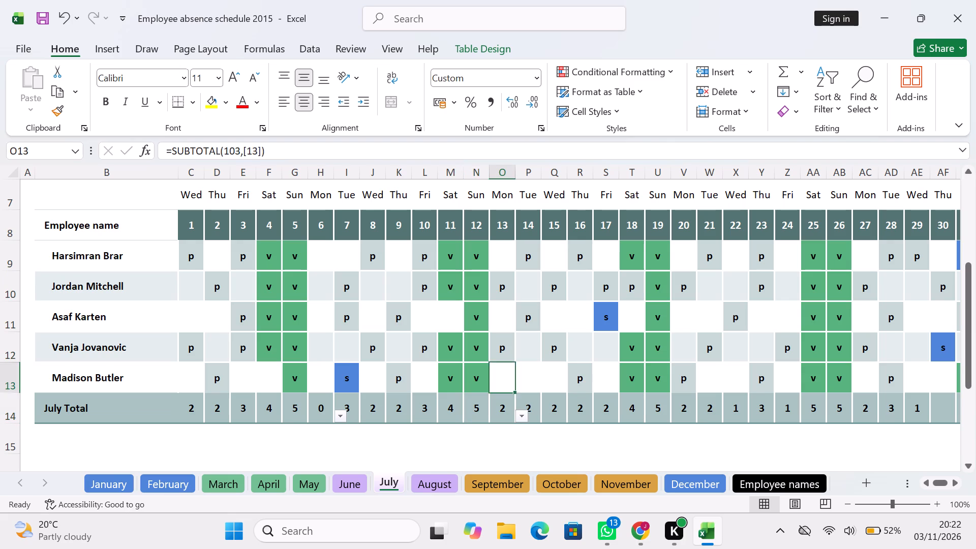
pyautogui.press('Up')
pyautogui.press('Up')
pyautogui.press('Up')
pyautogui.press('Up')
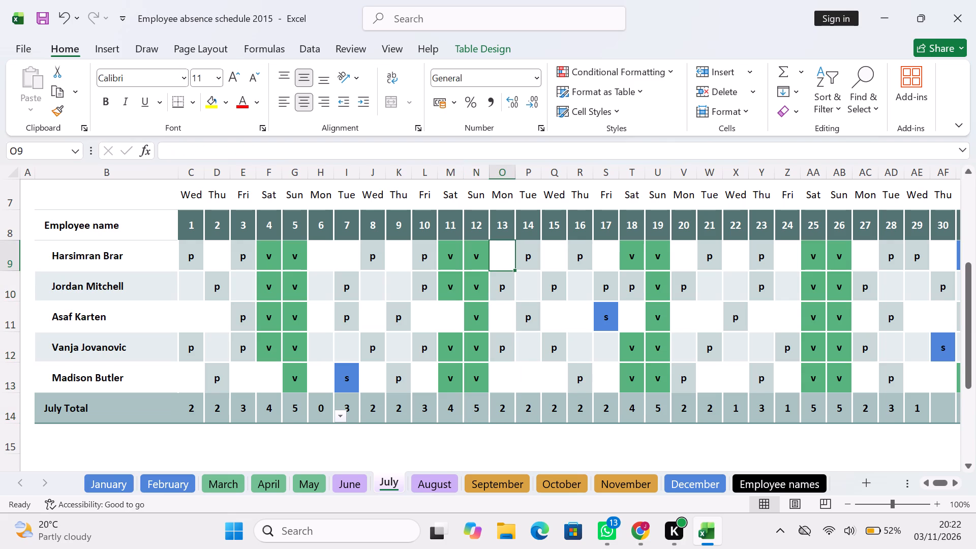
pyautogui.press('Right')
pyautogui.press('Down')
pyautogui.press('Down')
pyautogui.press('Down')
pyautogui.press('Down')
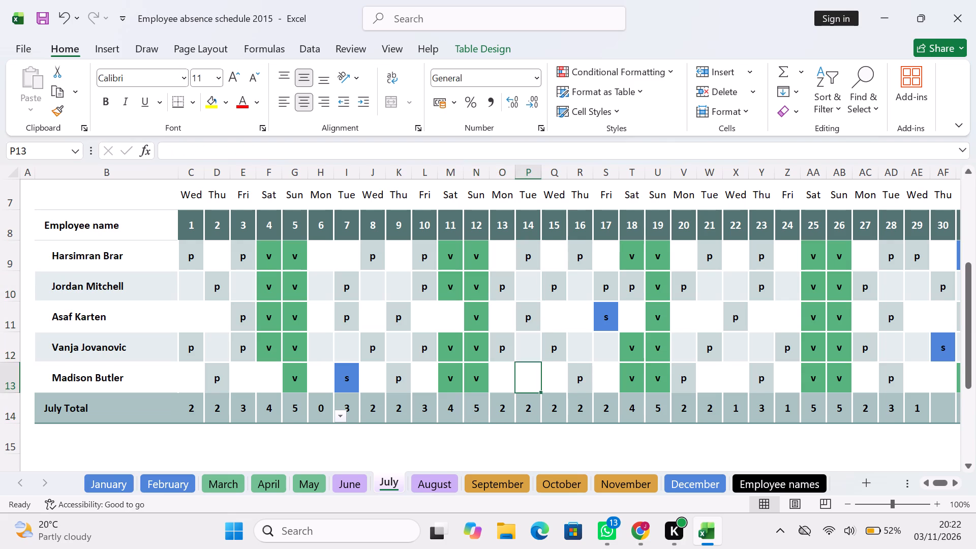
pyautogui.press('Down')
pyautogui.press('Right')
pyautogui.press('Up')
pyautogui.press('Up')
pyautogui.press('Up')
pyautogui.press('Up')
pyautogui.press('Up')
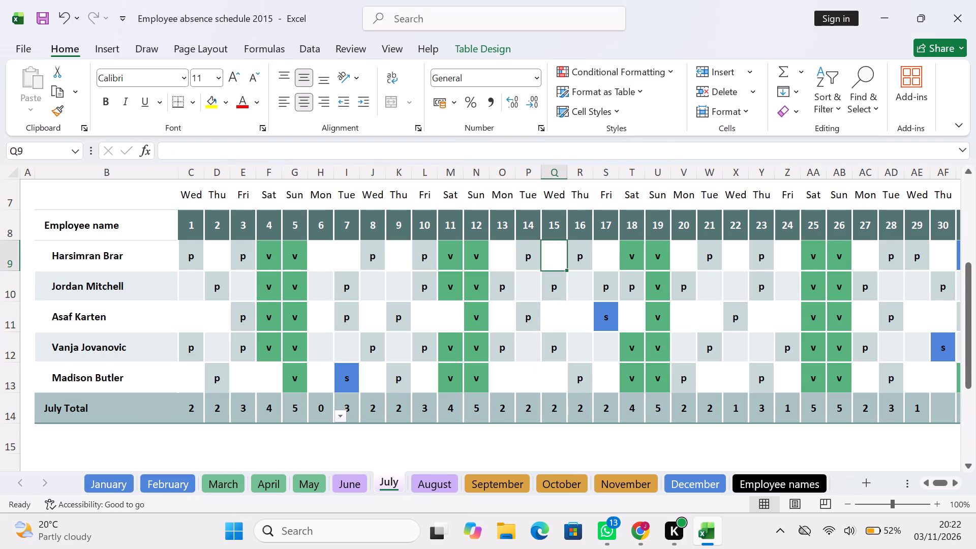
# Check the July 16, 17 and 18 columns of employee entries against their daily totals.
pyautogui.press('Right')
pyautogui.press('Down')
pyautogui.press('Down')
pyautogui.press('Down')
pyautogui.press('Down')
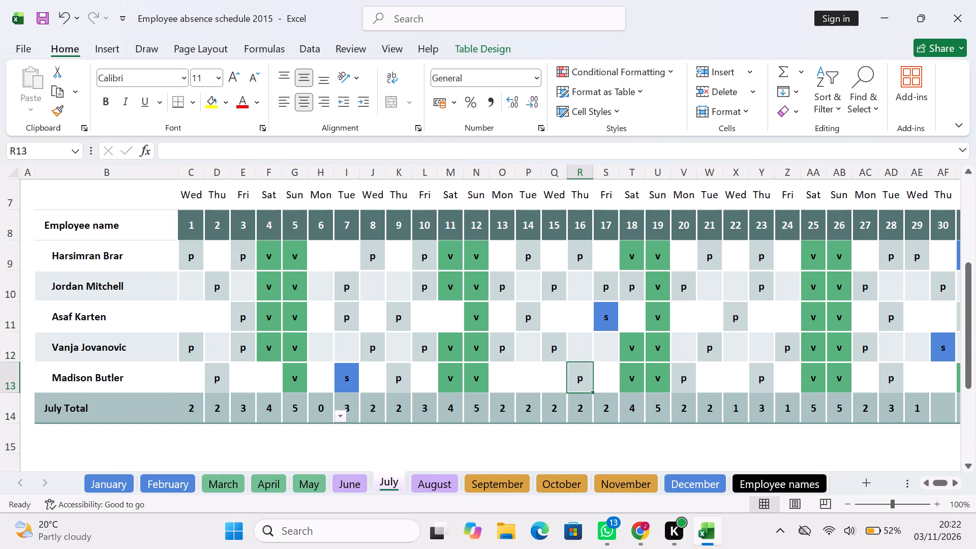
pyautogui.press('Down')
pyautogui.press('Right')
pyautogui.press('Up')
pyautogui.press('Up')
pyautogui.press('Up')
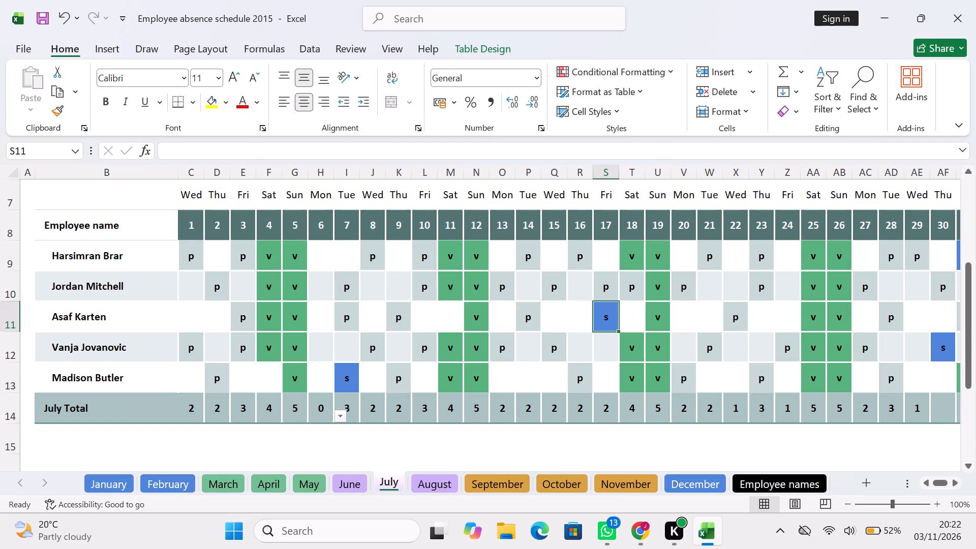
pyautogui.press('Up')
pyautogui.press('Up')
pyautogui.press('Up')
pyautogui.press('Down')
pyautogui.press('Right')
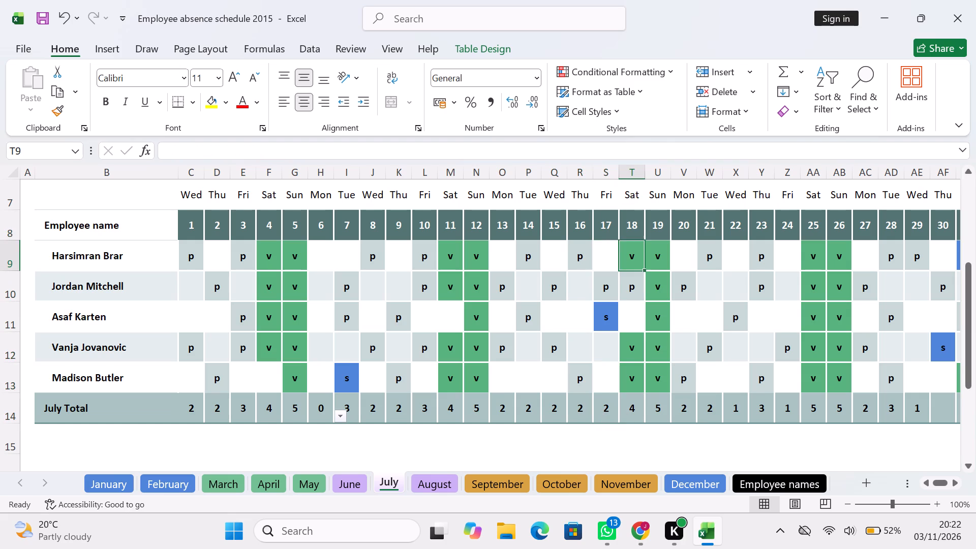
pyautogui.press('Down')
pyautogui.press('Down')
pyautogui.press('Down')
pyautogui.press('Down')
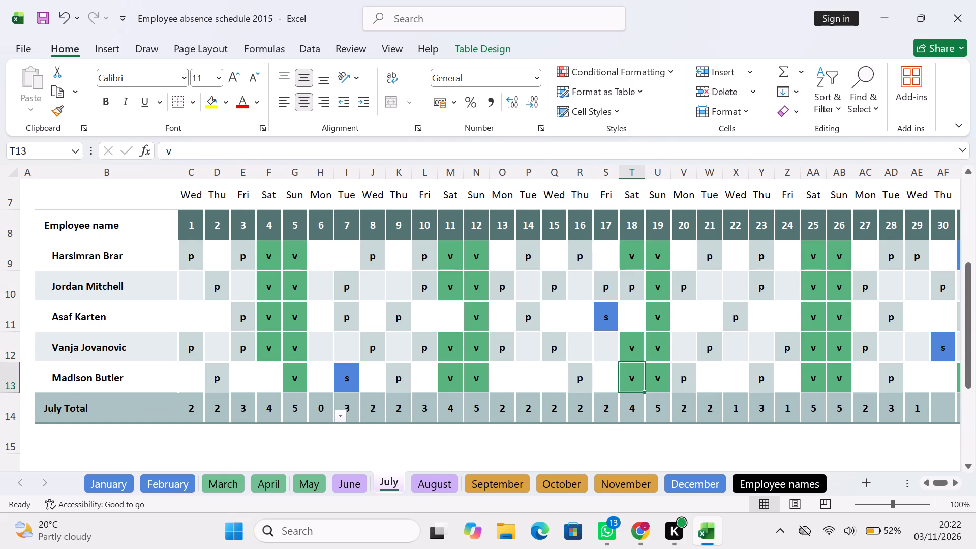
pyautogui.press('Down')
# Check the July 19, 20 and 21 columns of employee entries against their daily totals.
pyautogui.press('Right')
pyautogui.press('Up')
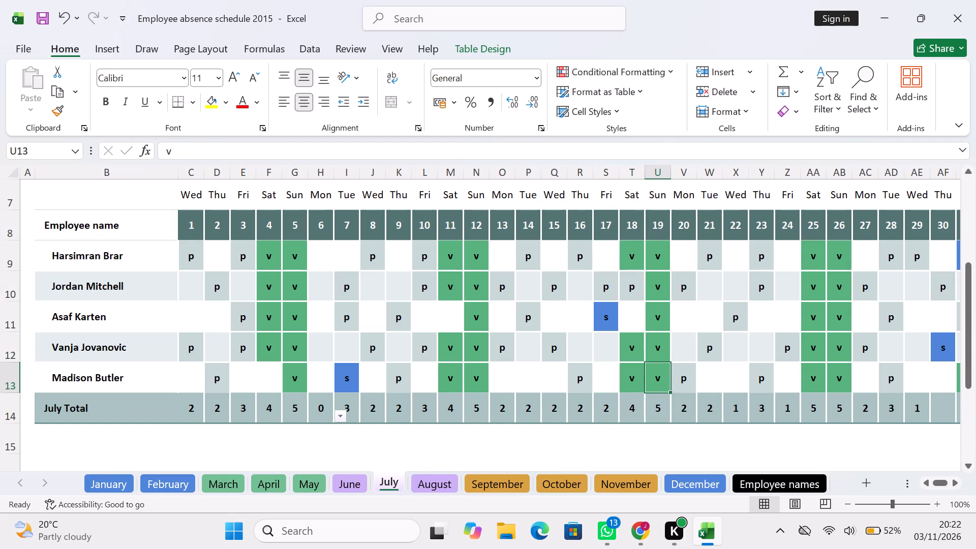
pyautogui.press('Up')
pyautogui.press('Up')
pyautogui.press('Up')
pyautogui.press('Up')
pyautogui.press('Right')
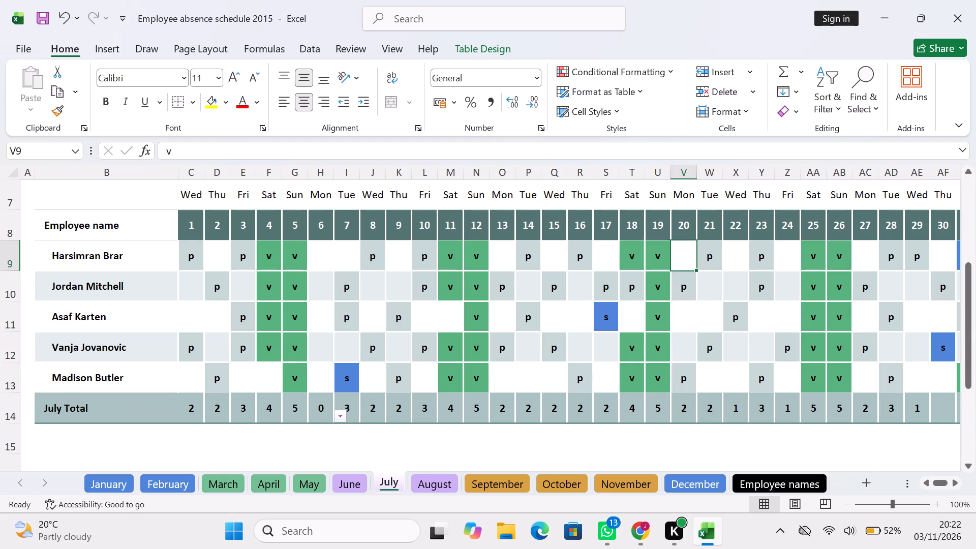
pyautogui.press('Down')
pyautogui.press('Down')
pyautogui.press('Down')
pyautogui.press('Down')
pyautogui.press('Down')
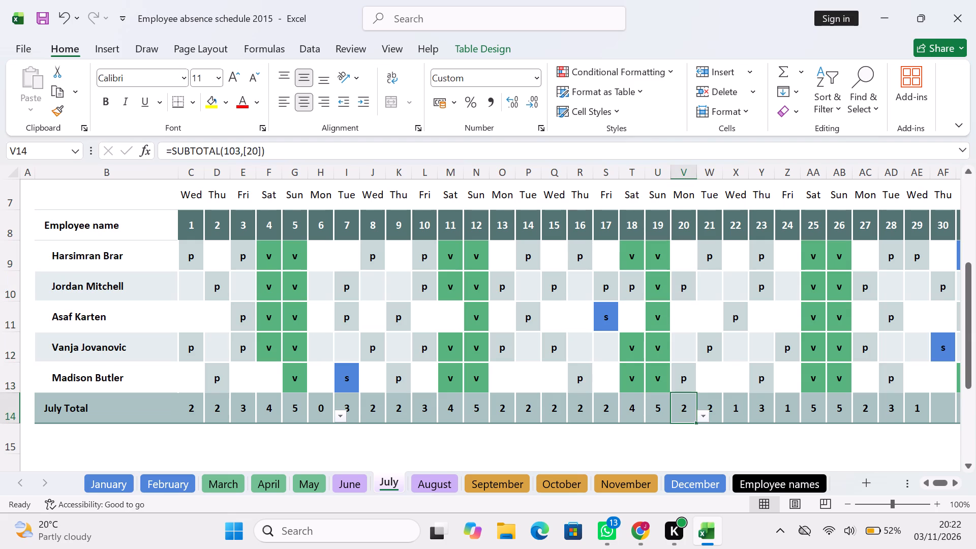
pyautogui.press('Right')
pyautogui.press('Up')
pyautogui.press('Up')
pyautogui.press('Up')
pyautogui.press('Up')
pyautogui.press('Up')
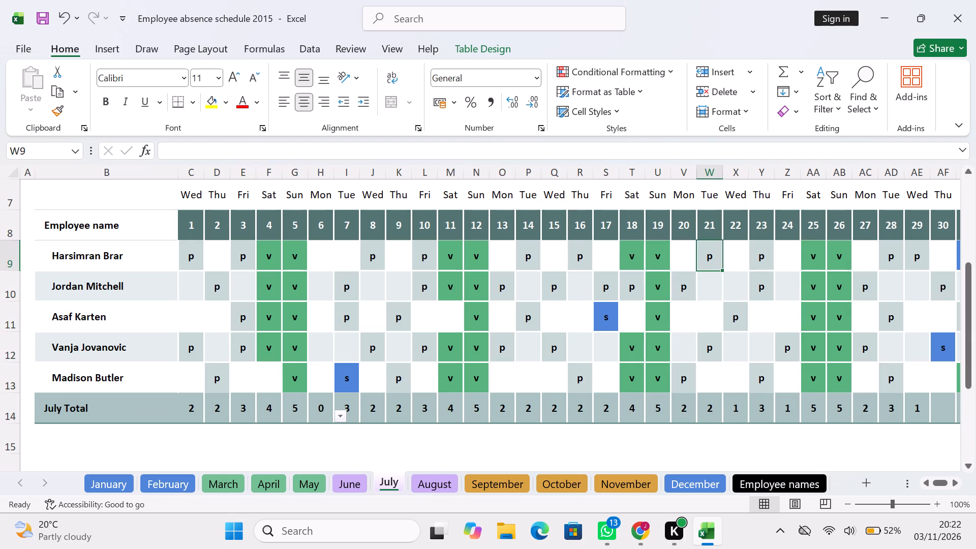
# Check the July 22 and 23 columns of employee entries against their daily totals, going over July 22 twice.
pyautogui.press('Right')
pyautogui.press('Down')
pyautogui.press('Down')
pyautogui.press('Down')
pyautogui.press('Down')
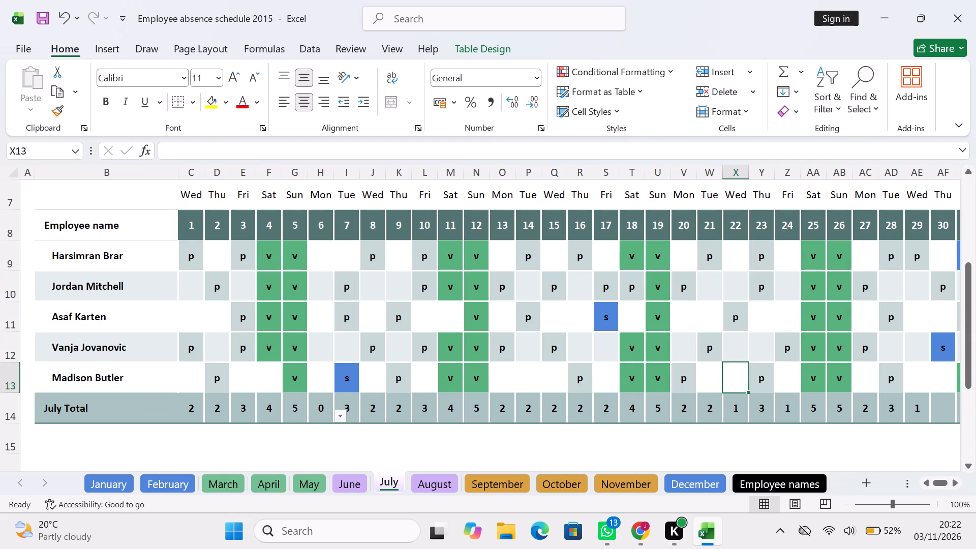
pyautogui.press('Down')
pyautogui.press('Up')
pyautogui.press('Up')
pyautogui.press('Up')
pyautogui.press('Up')
pyautogui.press('Up')
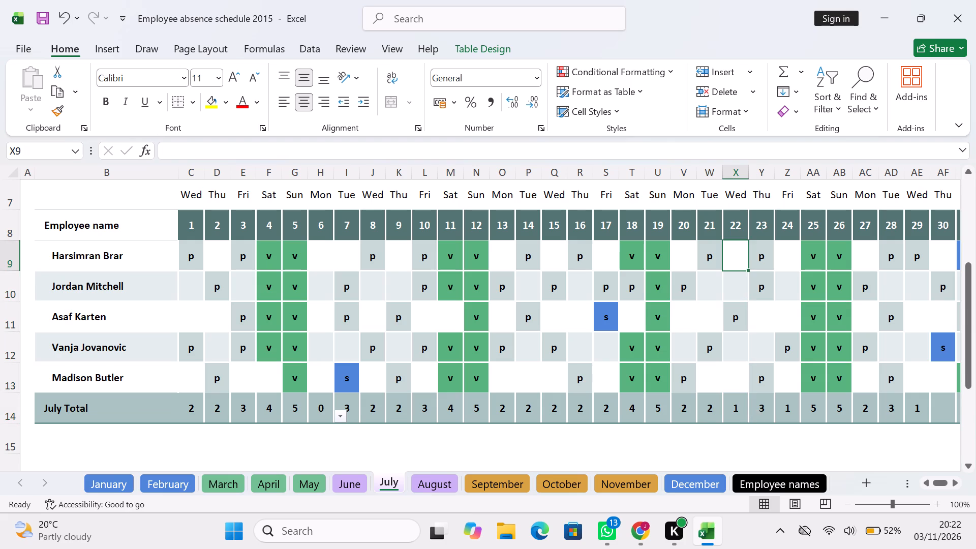
pyautogui.press('Down')
pyautogui.press('Down')
pyautogui.press('Down')
pyautogui.press('Down')
pyautogui.press('Down')
pyautogui.press('Right')
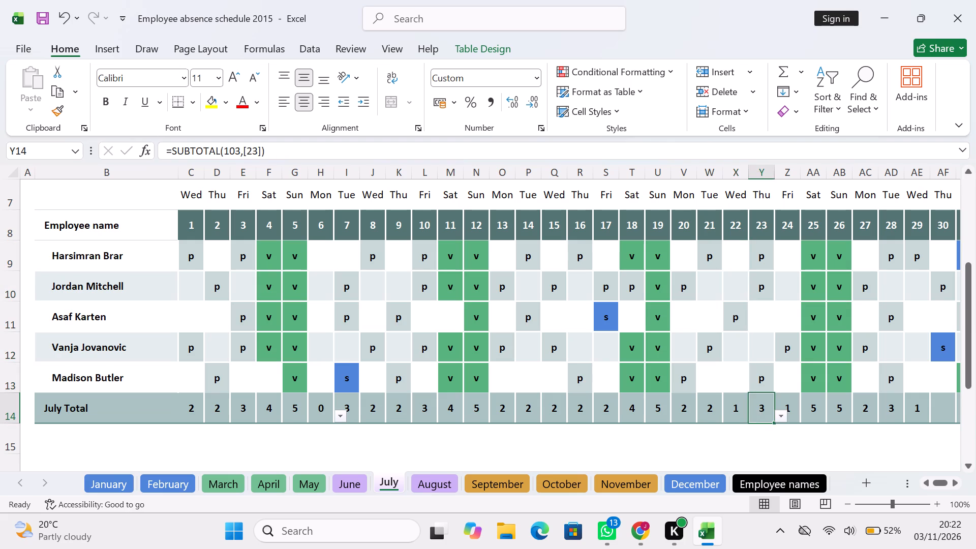
pyautogui.press('Up')
pyautogui.press('Up')
pyautogui.press('Up')
pyautogui.press('Up')
pyautogui.press('Up')
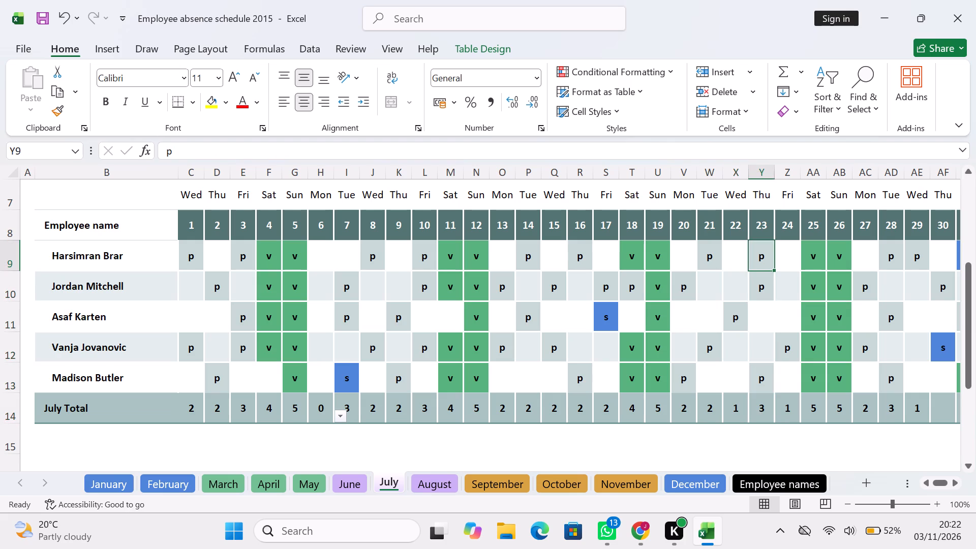
pyautogui.press('Down')
pyautogui.press('Down')
pyautogui.press('Down')
pyautogui.press('Down')
pyautogui.press('Down')
# Check the July 24, 25 and 26 columns of employee entries against their daily totals.
pyautogui.press('Right')
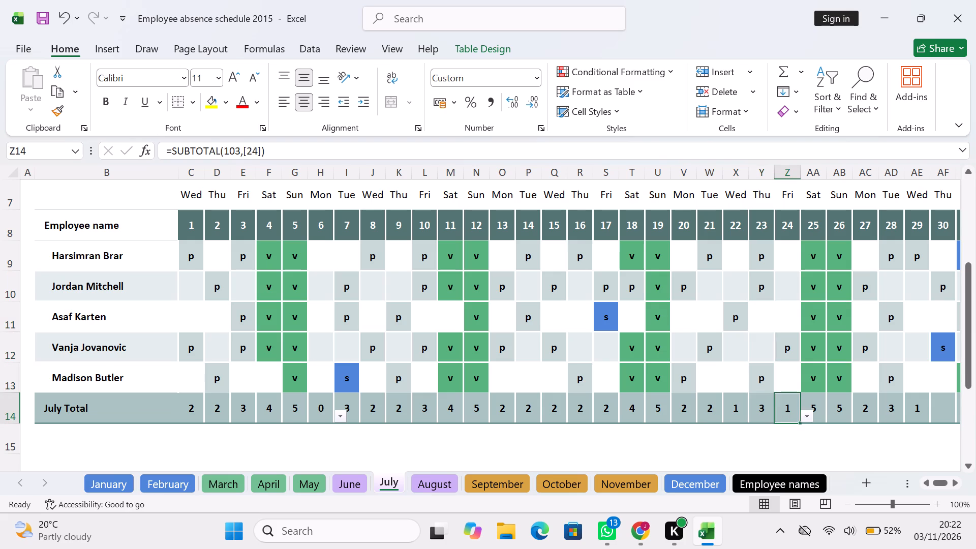
pyautogui.press('Up')
pyautogui.press('Up')
pyautogui.press('Up')
pyautogui.press('Up')
pyautogui.press('Up')
pyautogui.press('Right')
pyautogui.press('Down')
pyautogui.press('Down')
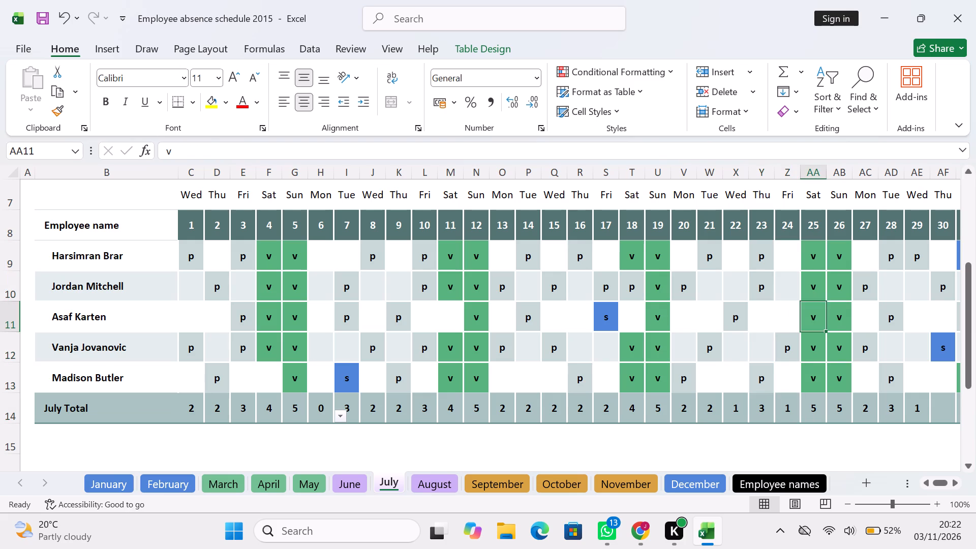
pyautogui.press('Down')
pyautogui.press('Down')
pyautogui.press('Down')
pyautogui.press('Right')
pyautogui.press('Up')
pyautogui.press('Up')
pyautogui.press('Up')
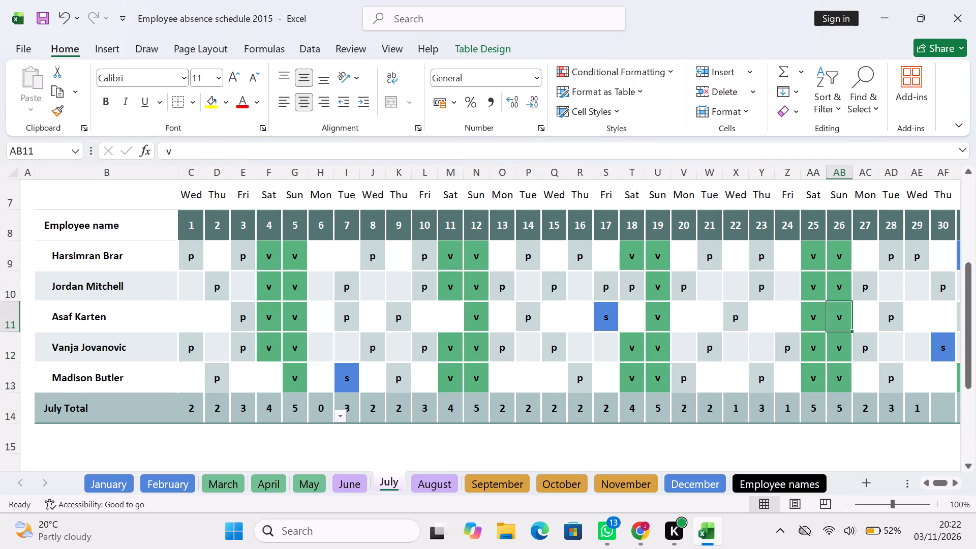
pyautogui.press('Up')
pyautogui.press('Up')
# Check the July 27 and 28 columns of employee entries against their daily totals.
pyautogui.press('Right')
pyautogui.press('Down')
pyautogui.press('Down')
pyautogui.press('Down')
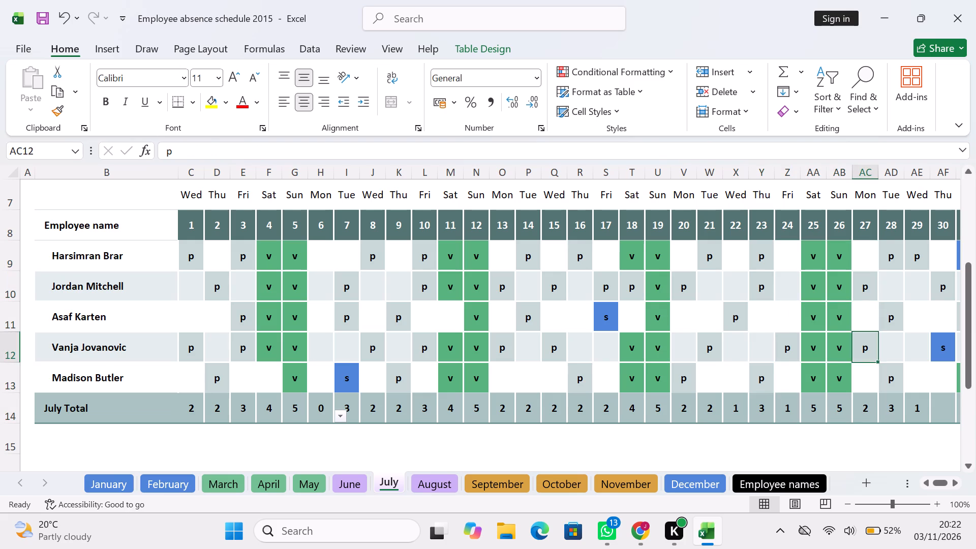
pyautogui.press('Down')
pyautogui.press('Down')
pyautogui.press('Up')
pyautogui.press('Up')
pyautogui.press('Up')
pyautogui.press('Up')
pyautogui.press('Up')
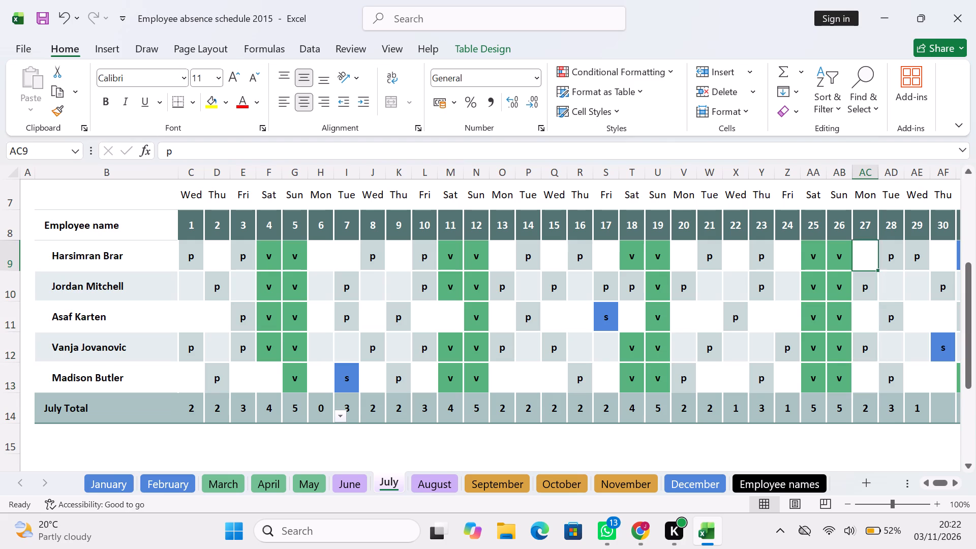
pyautogui.press('Right')
pyautogui.press('Down')
pyautogui.press('Down')
pyautogui.press('Down')
pyautogui.press('Down')
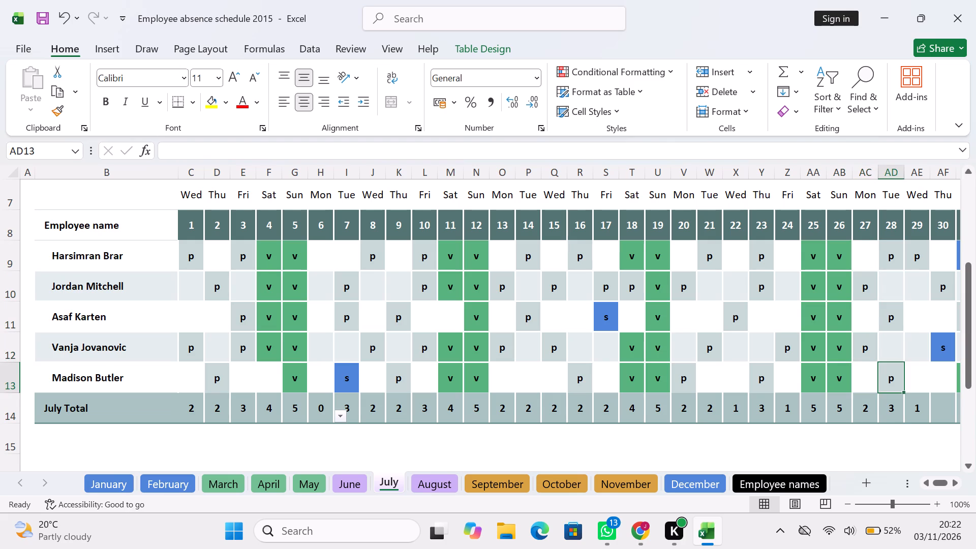
pyautogui.press('Down')
pyautogui.press('Up')
pyautogui.press('Up')
pyautogui.press('Up')
pyautogui.press('Up')
pyautogui.press('Up')
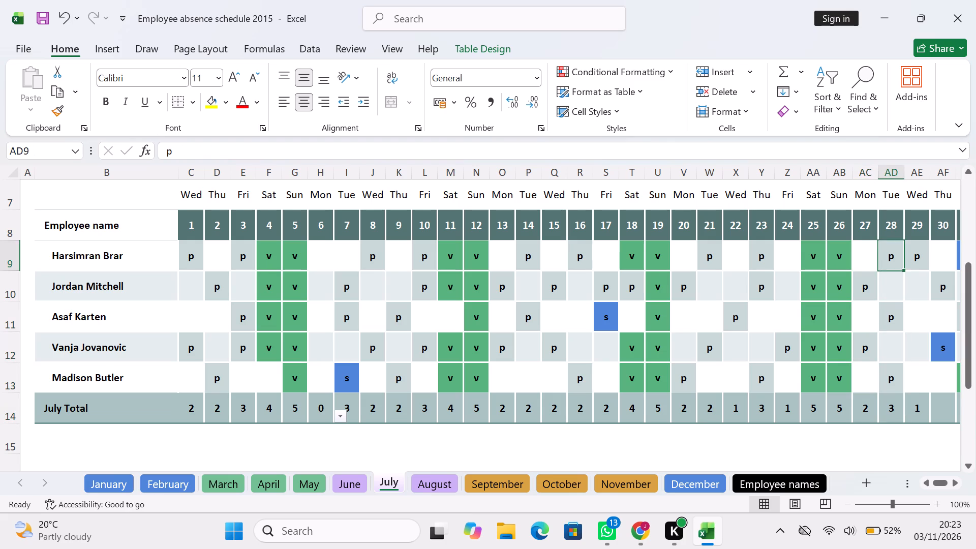
# Check the July 29 column of employee entries against its daily total, and move on to the first employee's July 31 entry.
pyautogui.press('Right')
pyautogui.press('Down')
pyautogui.press('Down')
pyautogui.press('Down')
pyautogui.press('Down')
pyautogui.press('Down')
pyautogui.press('Up')
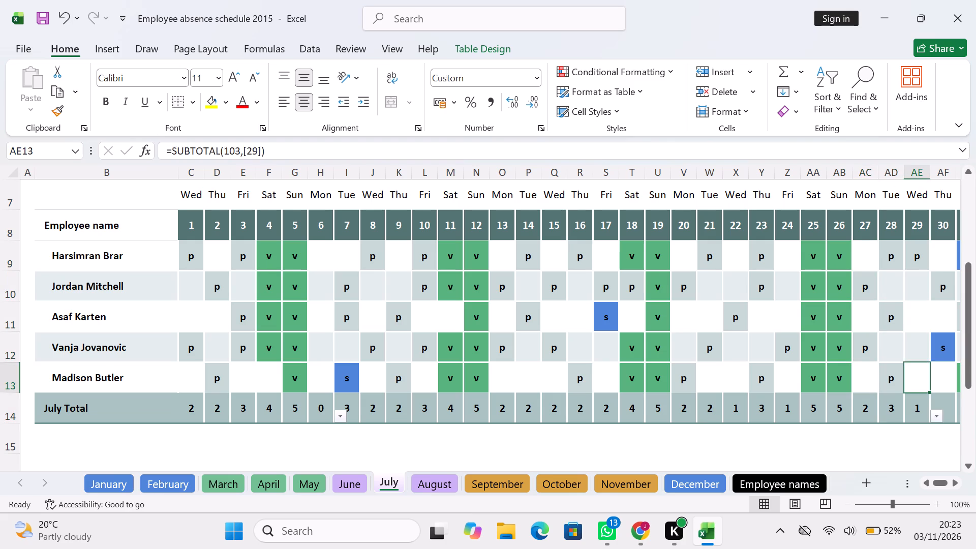
pyautogui.press('Up')
pyautogui.press('Up')
pyautogui.press('Up')
pyautogui.press('Up')
pyautogui.press('Right')
pyautogui.press('Right')
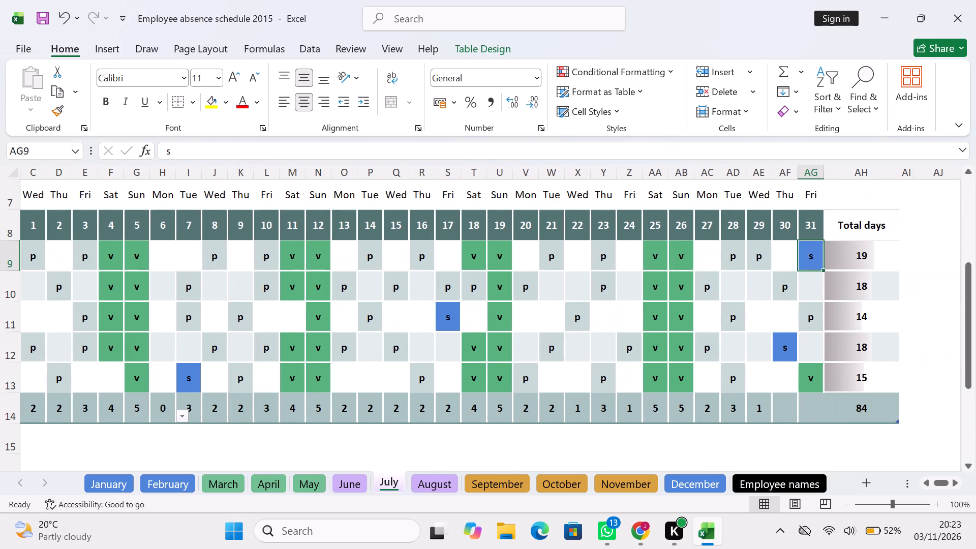
# Check the July 30 column of employee entries from the last employee up to the first.
pyautogui.press('Left')
pyautogui.press('Left')
pyautogui.press('Right')
pyautogui.press('Down')
pyautogui.press('Down')
pyautogui.press('Down')
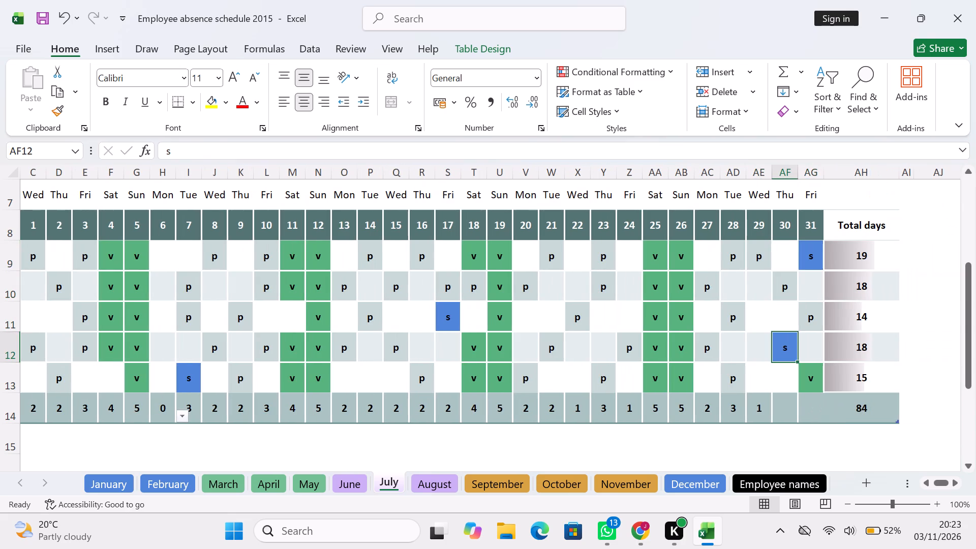
pyautogui.press('Down')
pyautogui.press('Down')
pyautogui.press('Up')
pyautogui.press('Up')
pyautogui.press('Up')
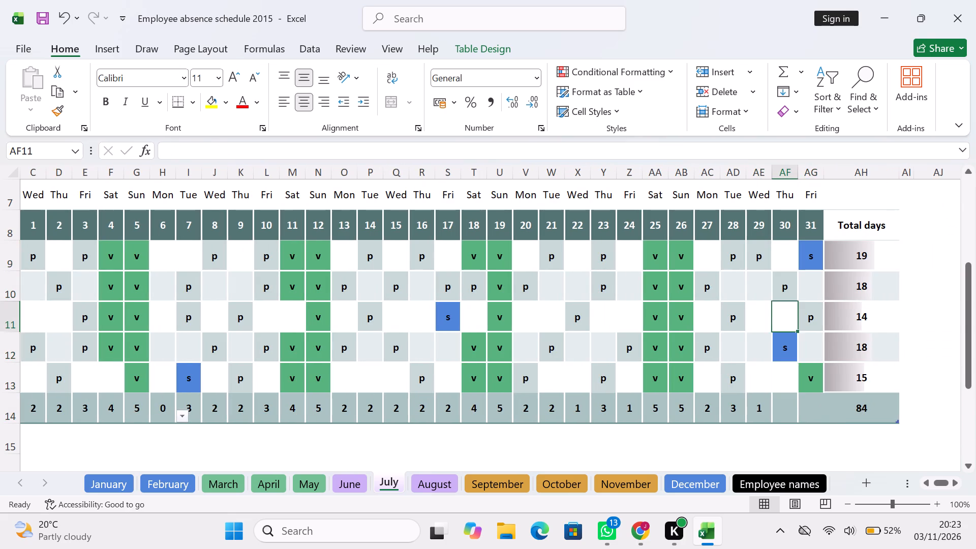
pyautogui.press('Up')
pyautogui.press('Up')
# Recheck the July 28 and 29 columns of employee entries against their daily totals.
pyautogui.press('Left')
pyautogui.press('Left')
pyautogui.press('Down')
pyautogui.press('Down')
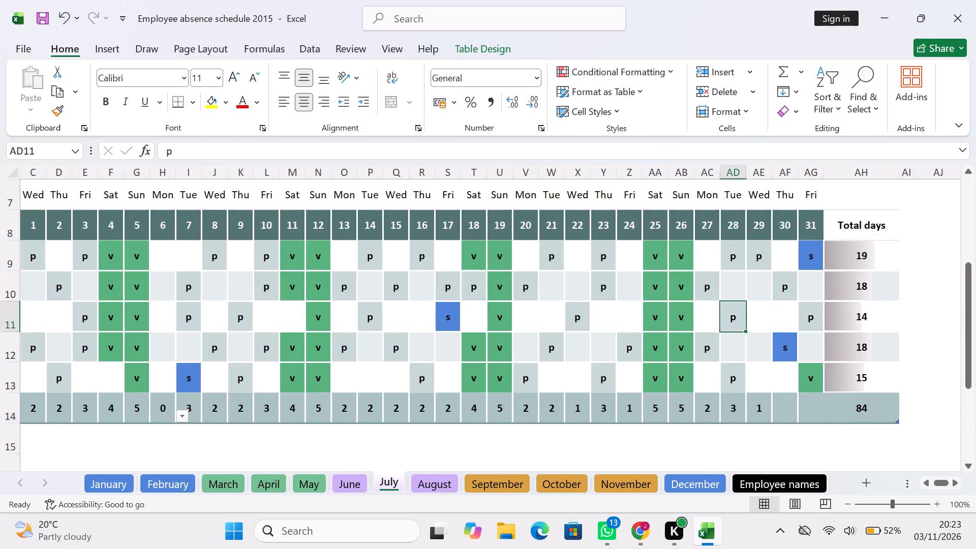
pyautogui.press('Down')
pyautogui.press('Down')
pyautogui.press('Down')
pyautogui.press('Right')
pyautogui.press('Up')
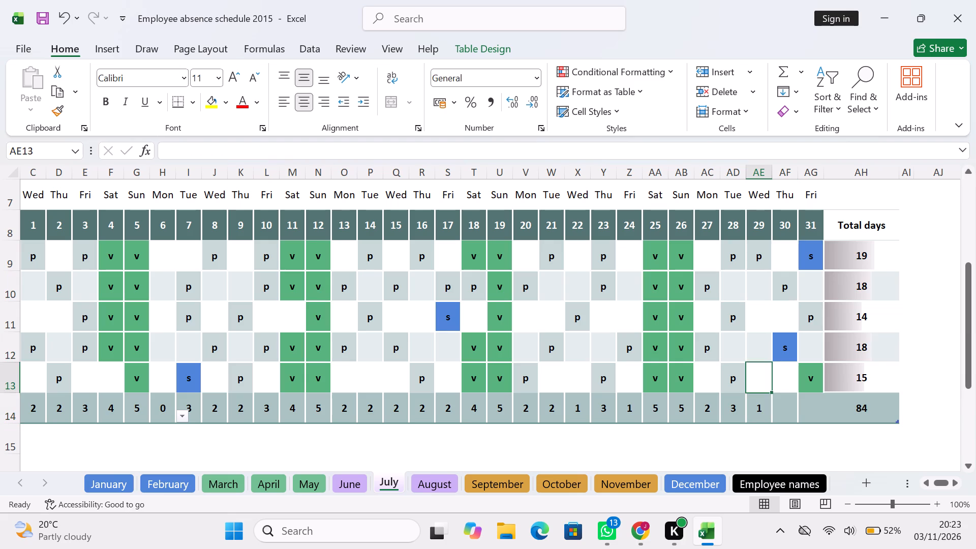
pyautogui.press('Up')
pyautogui.press('Up')
pyautogui.press('Up')
pyautogui.press('Up')
# Set the July 30 daily total in the total row to the Count function.
pyautogui.press('Right')
pyautogui.press('Down')
pyautogui.press('Down')
pyautogui.press('Down')
pyautogui.press('Down')
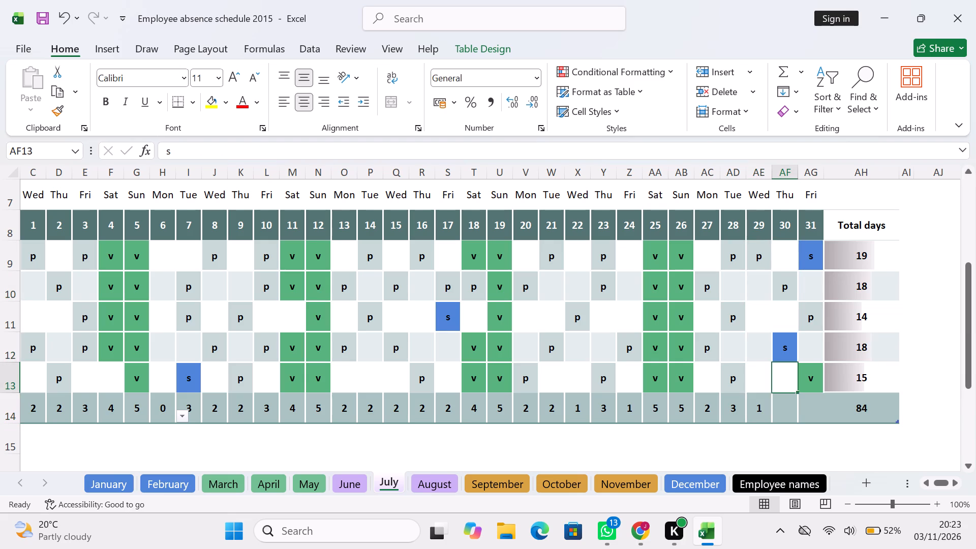
pyautogui.press('Down')
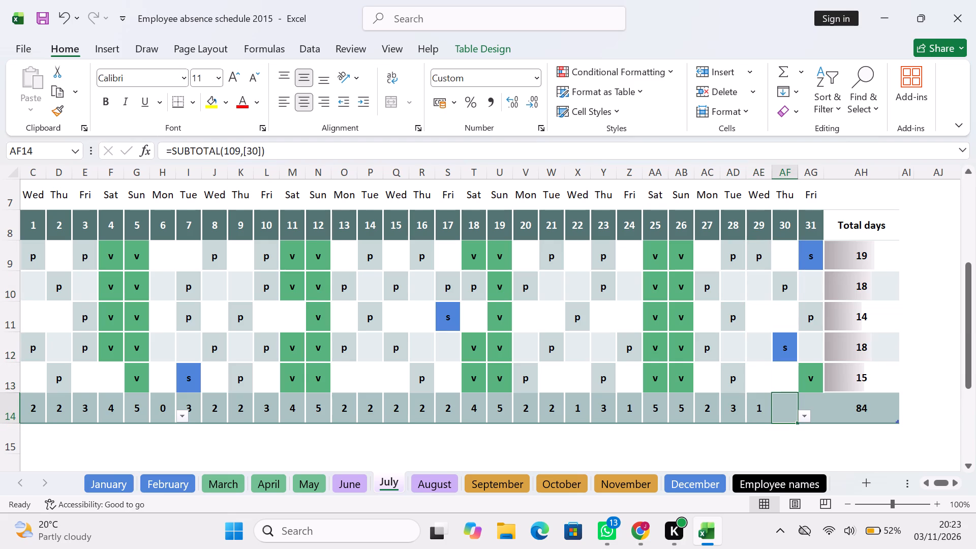
pyautogui.click(808, 412)
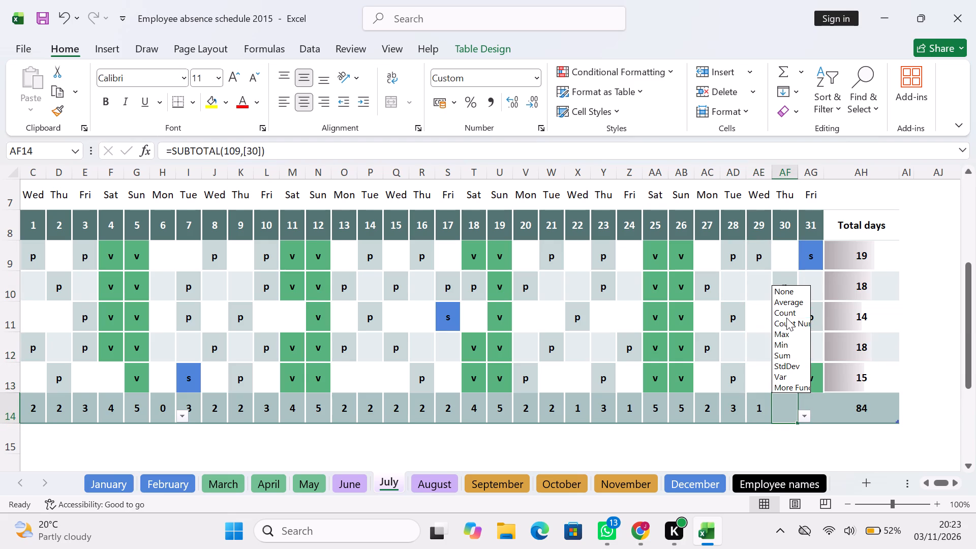
pyautogui.click(786, 318)
pyautogui.click(800, 414)
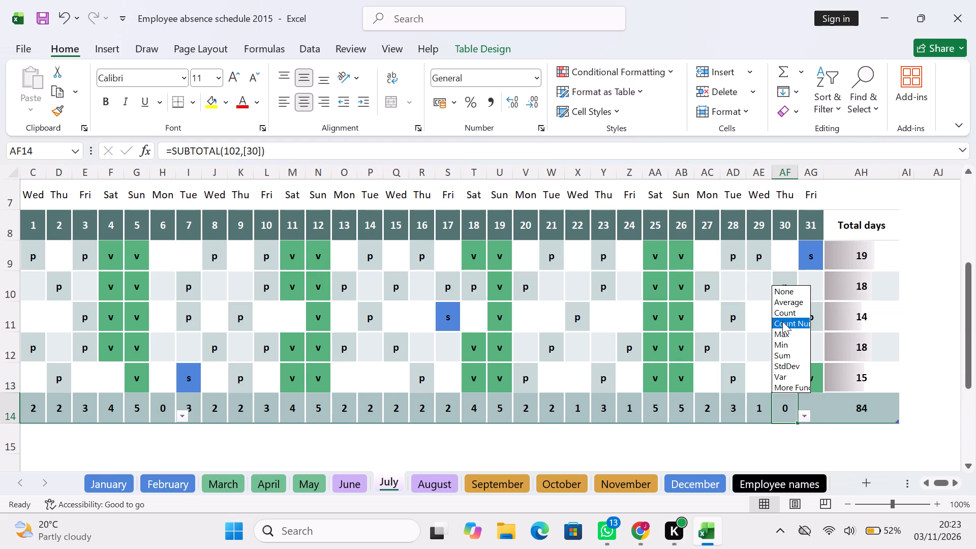
pyautogui.click(787, 313)
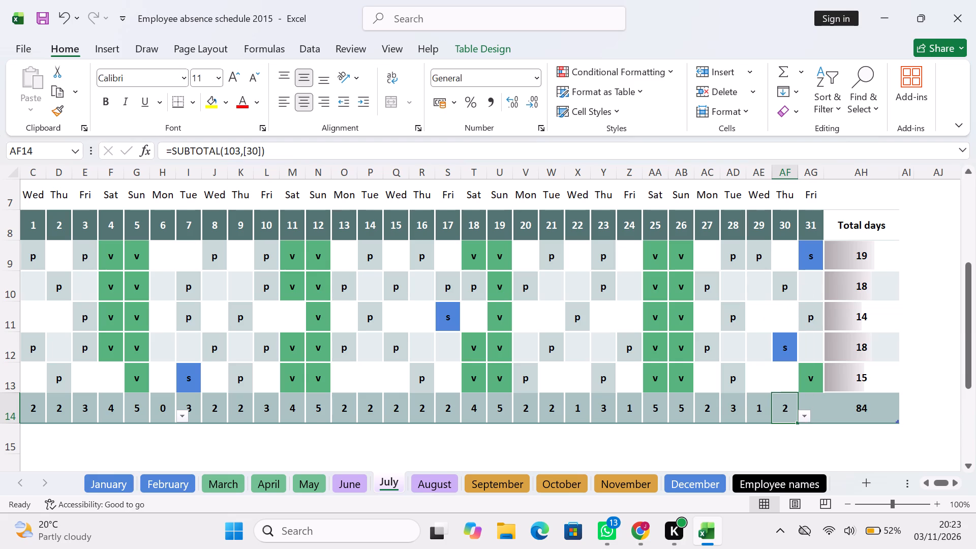
pyautogui.click(785, 308)
pyautogui.press('Down')
pyautogui.press('Down')
pyautogui.press('Down')
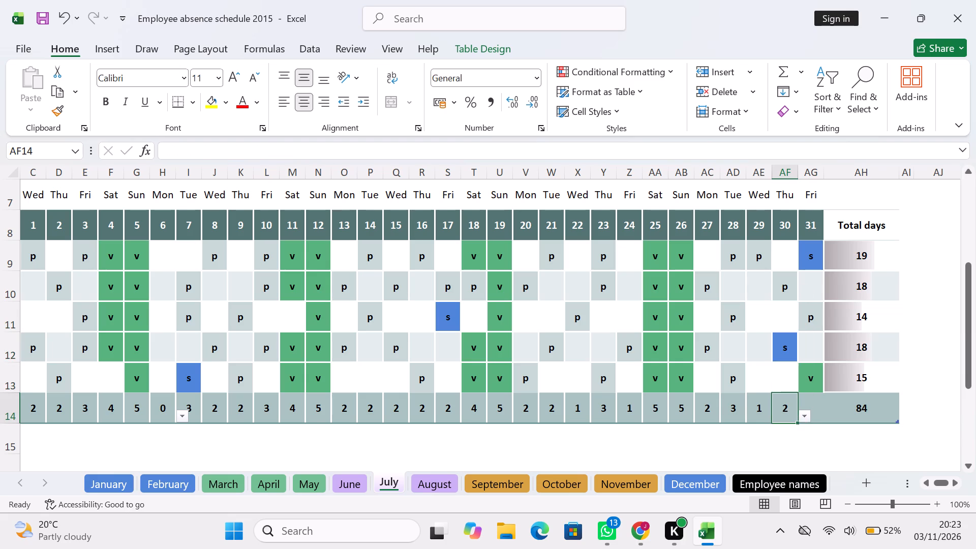
# Set the July 31 daily total in the total row to the Count function.
pyautogui.press('Right')
pyautogui.press('Right')
pyautogui.press('Up')
pyautogui.press('Up')
pyautogui.press('Left')
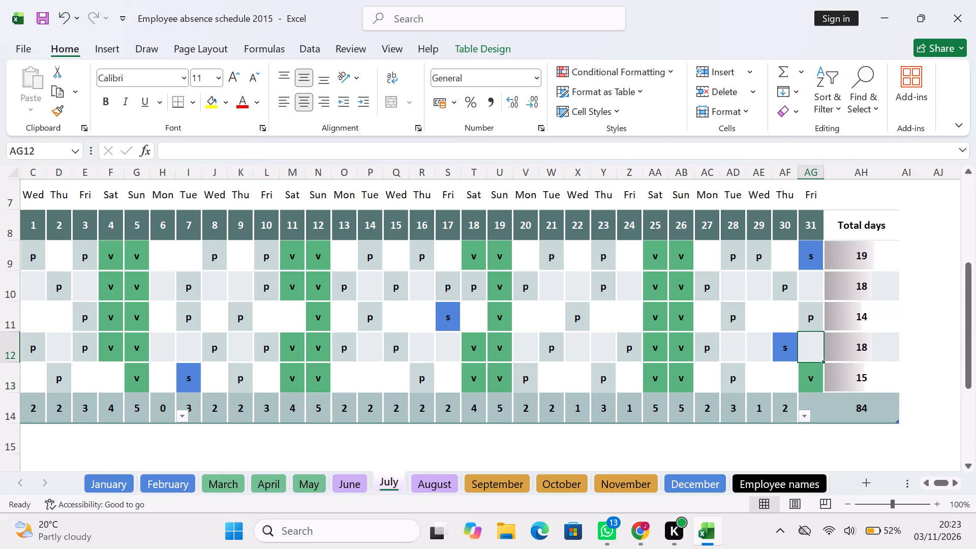
pyautogui.press('Down')
pyautogui.press('Down')
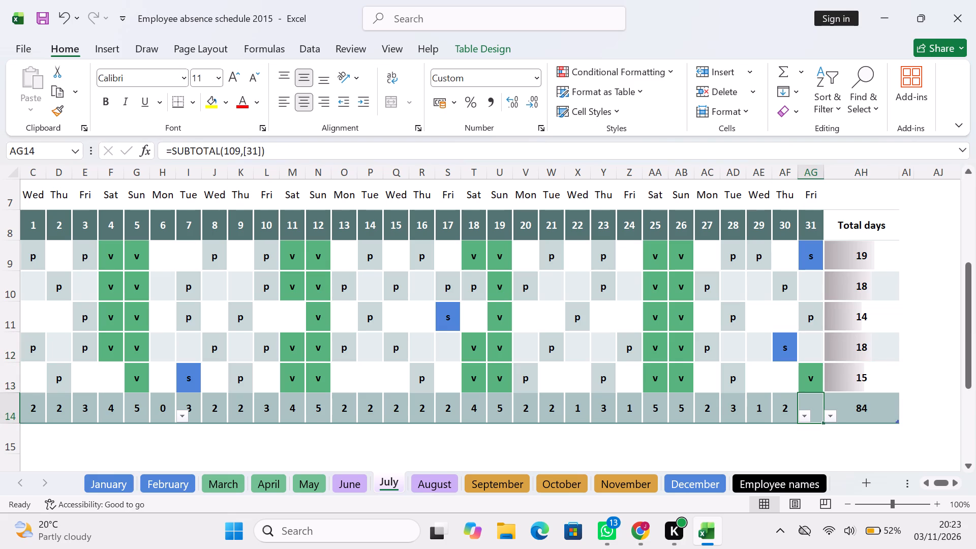
pyautogui.click(827, 416)
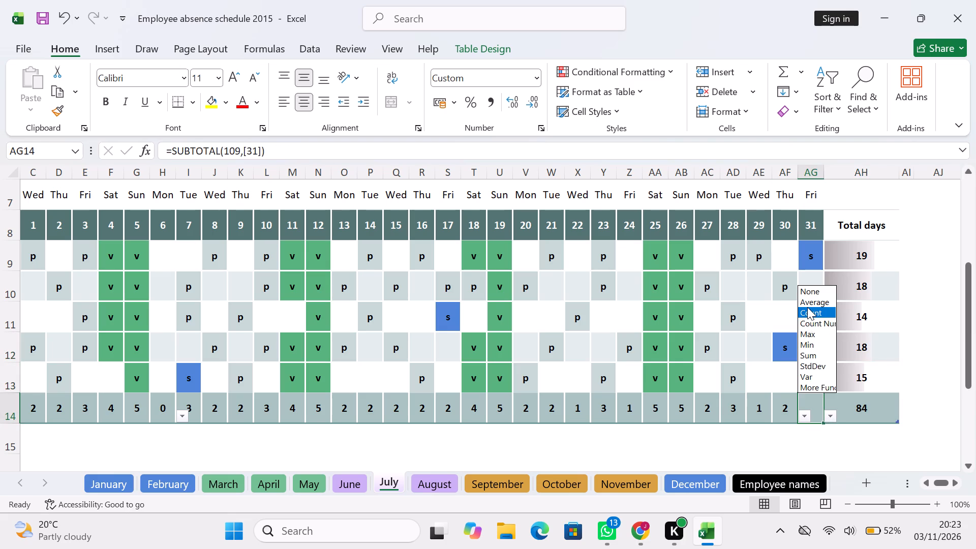
pyautogui.click(808, 308)
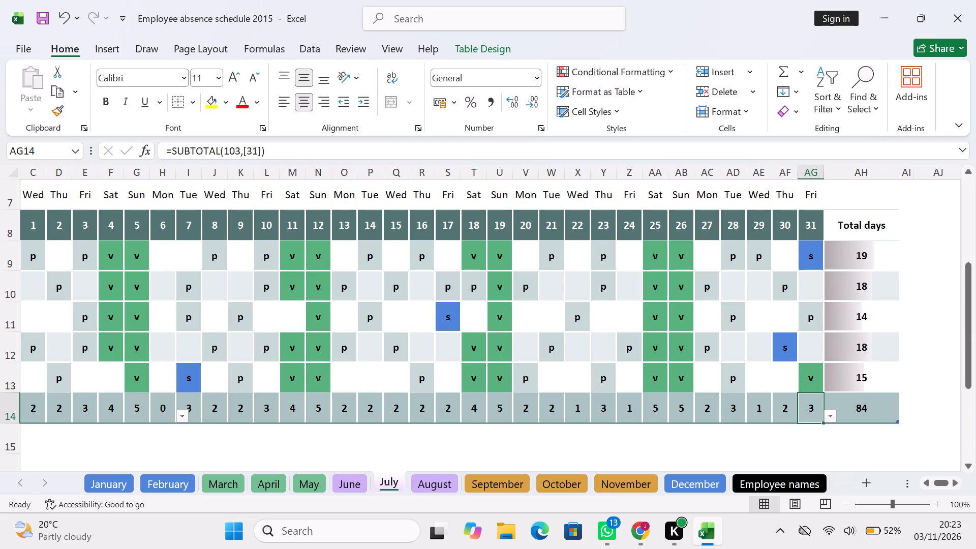
# Go over the July 31 entries and the Total days column down to the grand total.
pyautogui.press('Up')
pyautogui.press('Up')
pyautogui.press('Up')
pyautogui.press('Up')
pyautogui.press('Up')
pyautogui.press('Right')
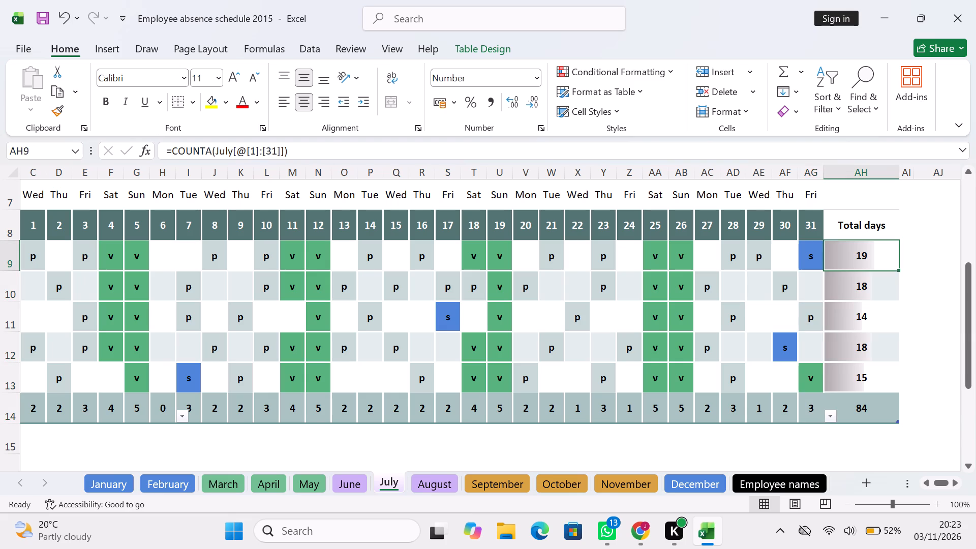
pyautogui.press('Right')
pyautogui.press('Left')
pyautogui.press('Down')
pyautogui.press('Down')
pyautogui.press('Down')
pyautogui.press('Down')
pyautogui.press('Down')
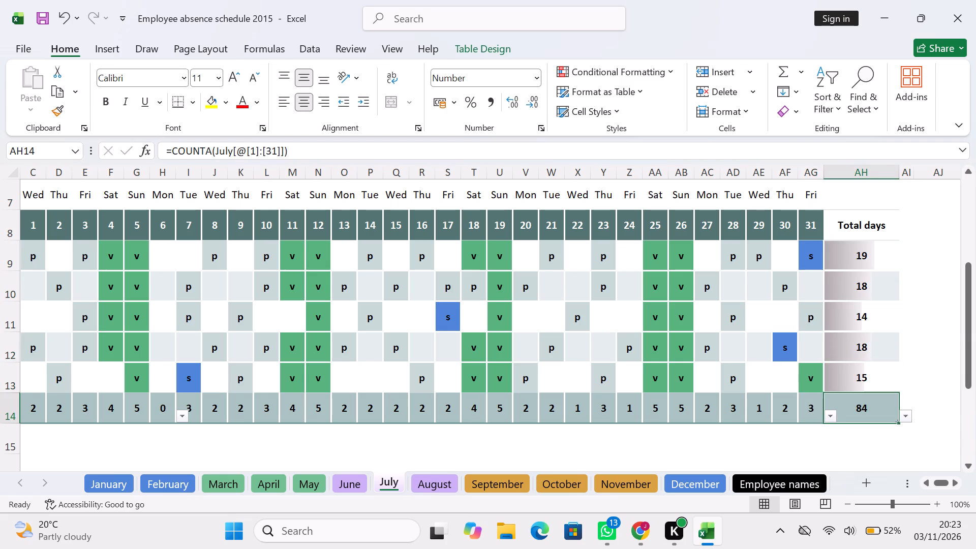
# Apply Data Bars through Quick Analysis to the Total days values of all five employees and the grand total.
pyautogui.moveTo(866, 411); pyautogui.dragTo(868, 364)
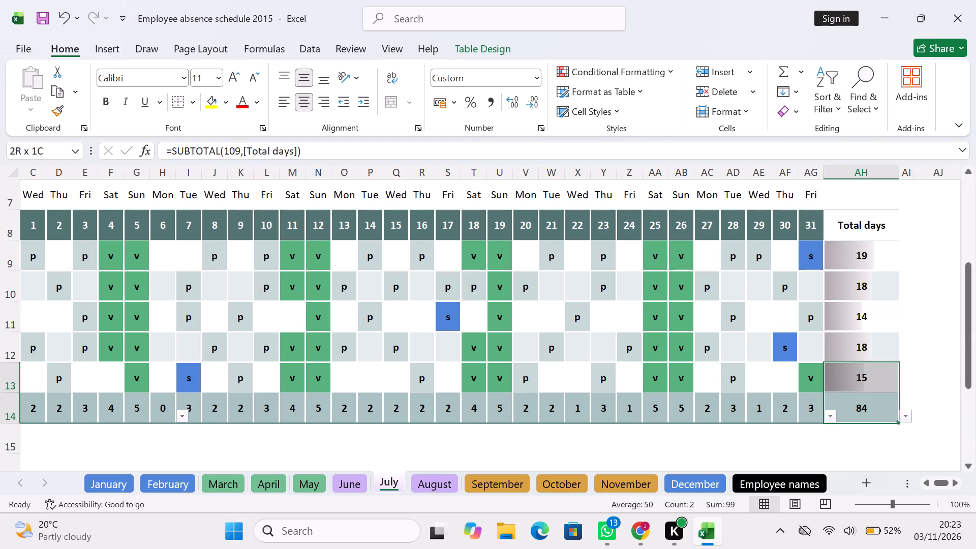
pyautogui.moveTo(868, 364); pyautogui.dragTo(853, 258)
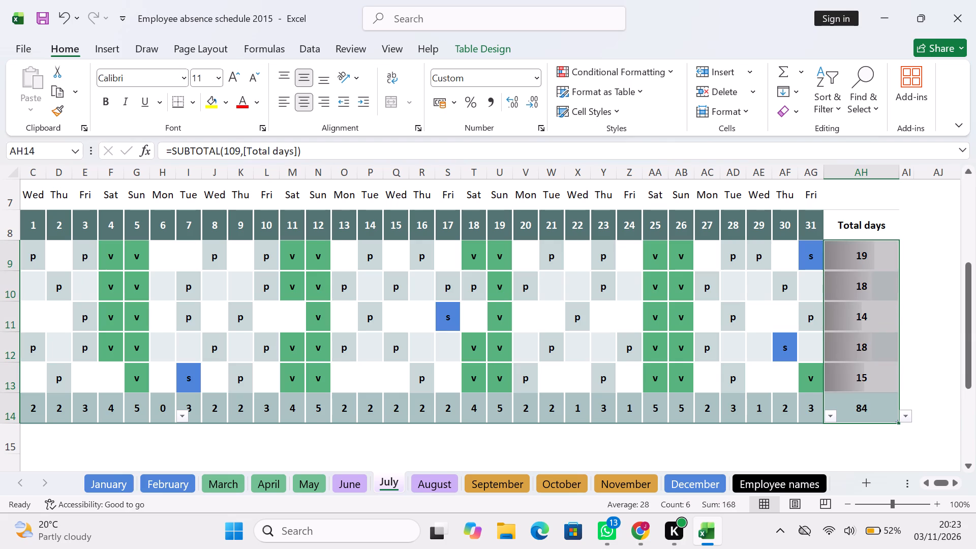
pyautogui.rightClick(861, 382)
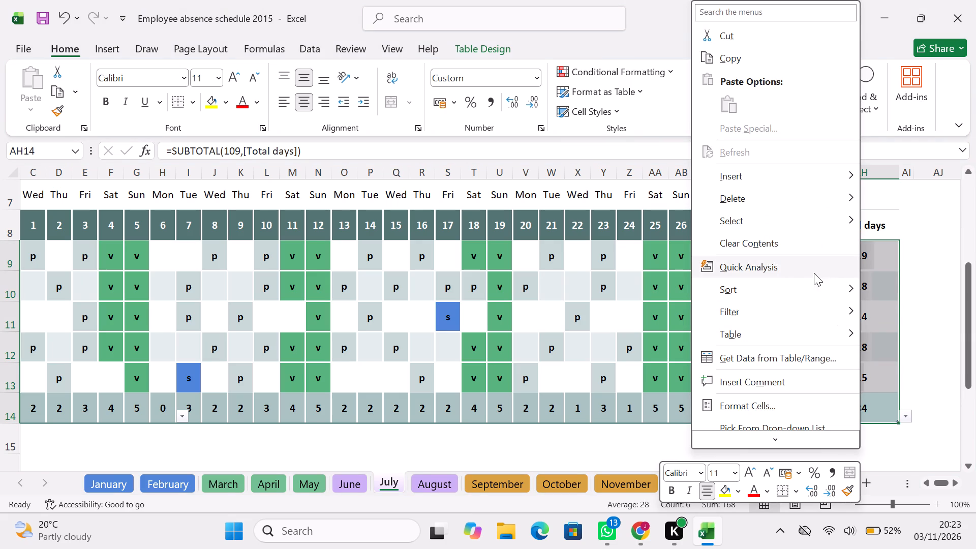
pyautogui.click(810, 271)
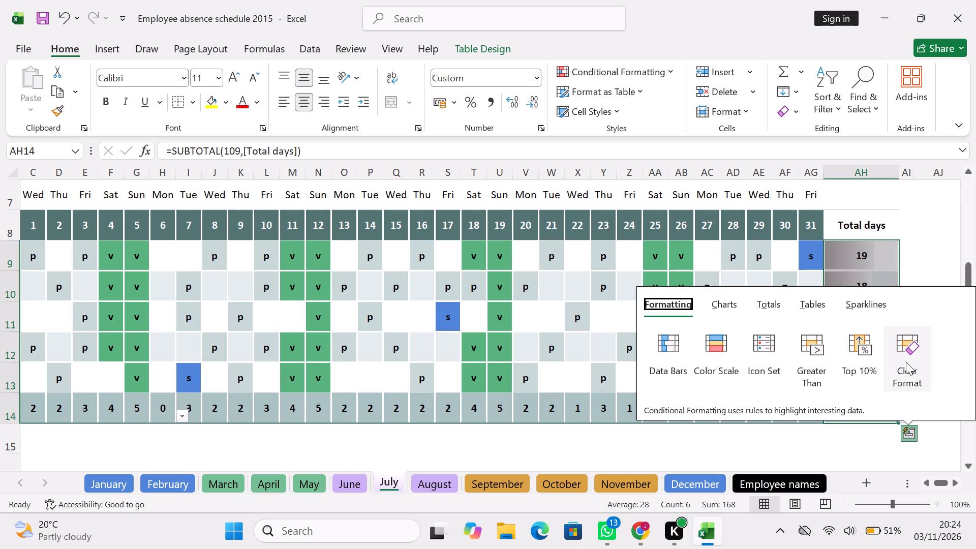
pyautogui.click(672, 362)
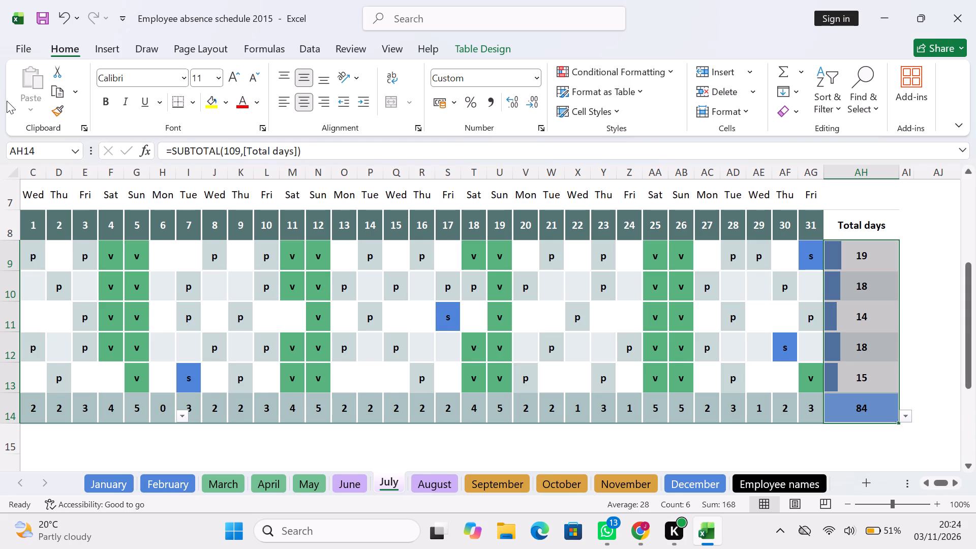
# Save the workbook.
pyautogui.click(41, 26)
# Move the second employee's July 12 v entry to the third employee's July 11 cell.
pyautogui.click(306, 291)
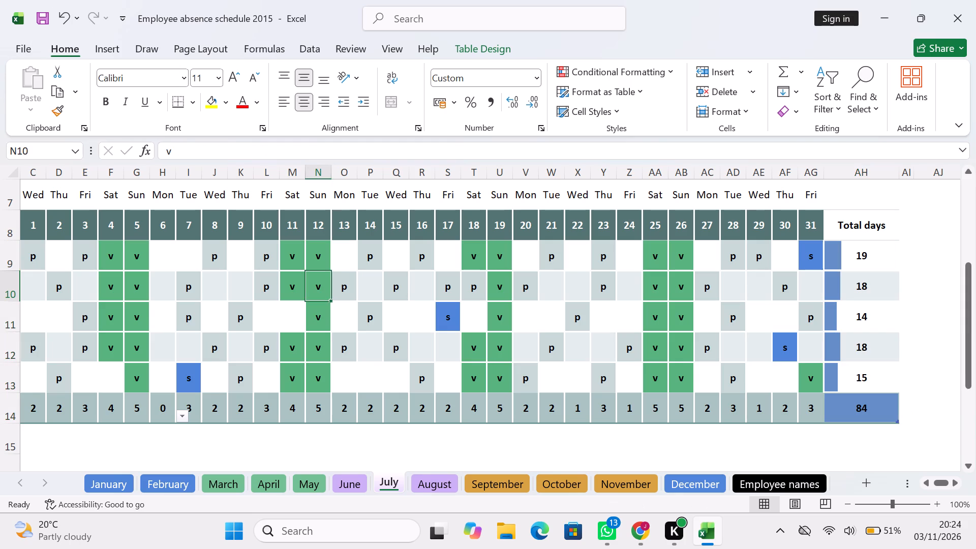
pyautogui.moveTo(306, 291); pyautogui.dragTo(304, 307)
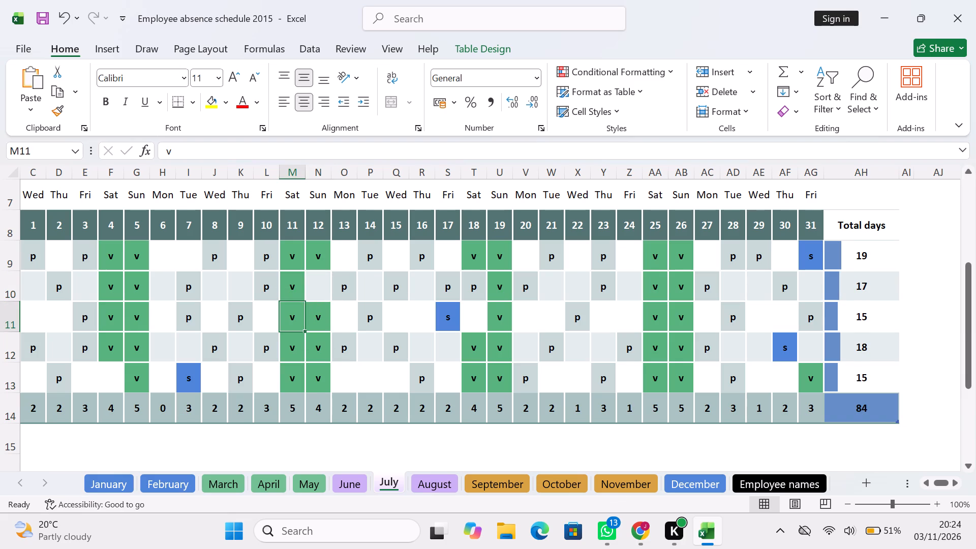
# Look over the third employee's entries back from July 11 and both the third and fourth employees' entries around July 3.
pyautogui.press('Left')
pyautogui.press('Left')
pyautogui.press('Left')
pyautogui.press('Left')
pyautogui.press('Left')
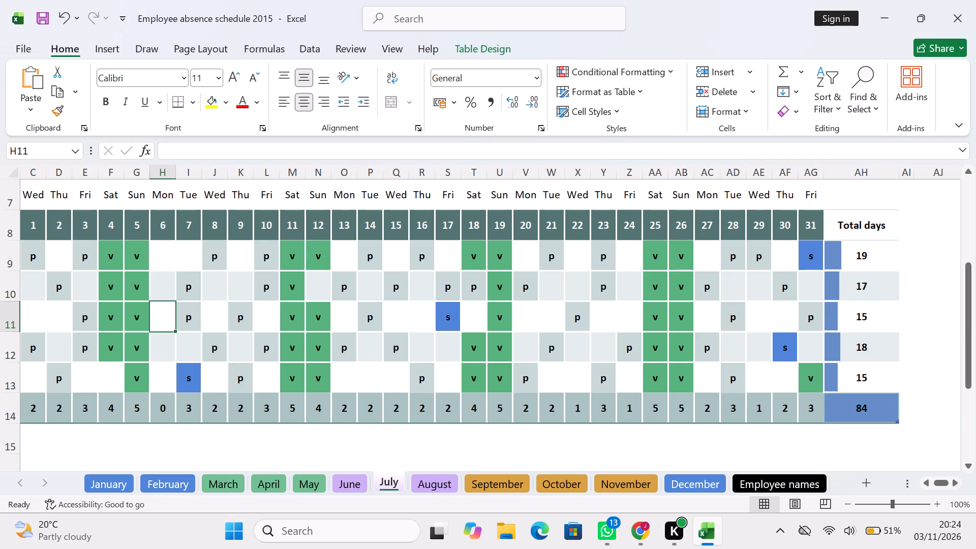
pyautogui.press('Left')
pyautogui.press('Left')
pyautogui.press('Left')
pyautogui.press('Down')
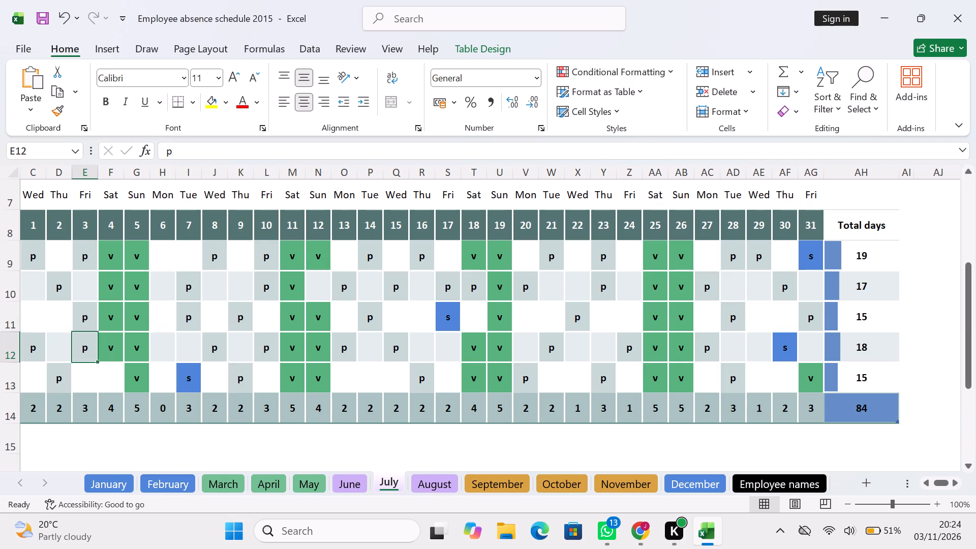
pyautogui.press('Right')
pyautogui.press('Left')
pyautogui.press('Left')
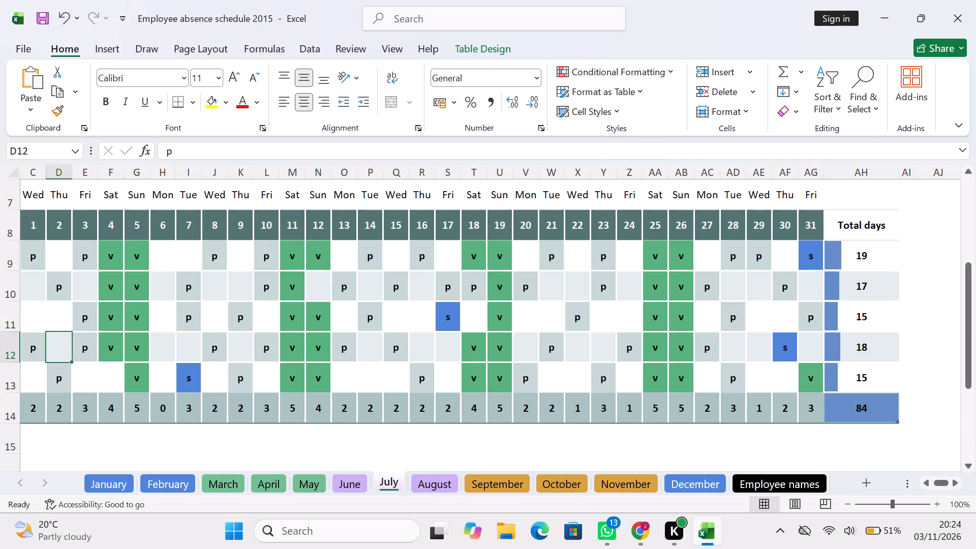
pyautogui.press('Up')
pyautogui.press('Right')
pyautogui.press('Right')
pyautogui.press('Left')
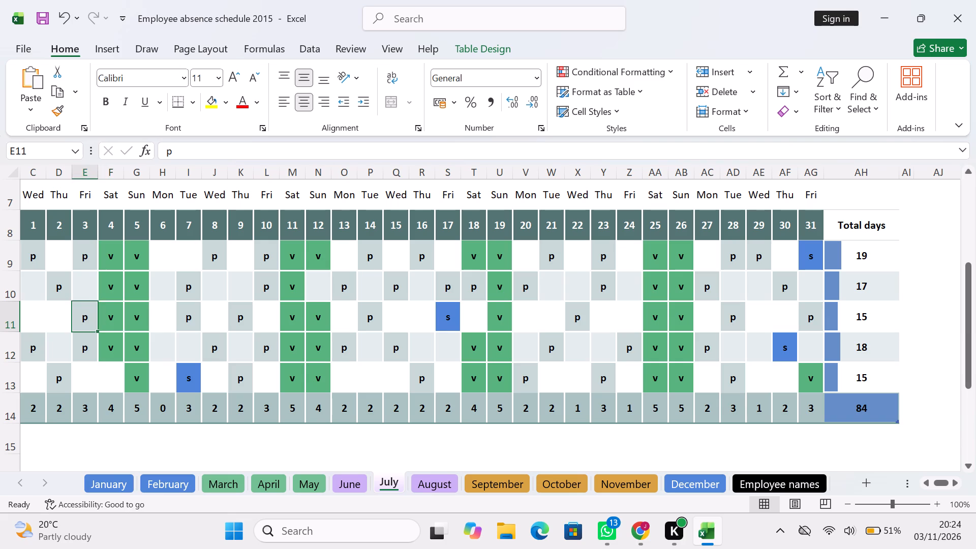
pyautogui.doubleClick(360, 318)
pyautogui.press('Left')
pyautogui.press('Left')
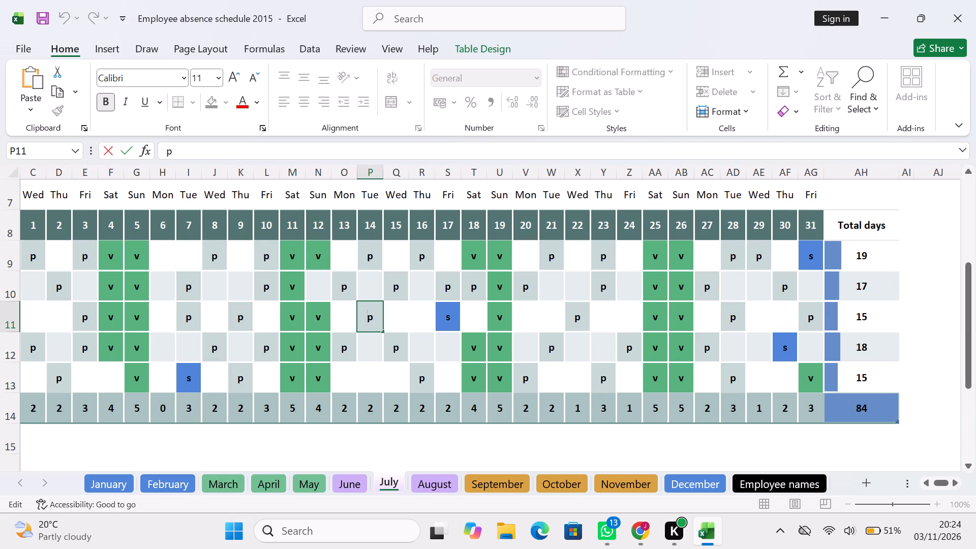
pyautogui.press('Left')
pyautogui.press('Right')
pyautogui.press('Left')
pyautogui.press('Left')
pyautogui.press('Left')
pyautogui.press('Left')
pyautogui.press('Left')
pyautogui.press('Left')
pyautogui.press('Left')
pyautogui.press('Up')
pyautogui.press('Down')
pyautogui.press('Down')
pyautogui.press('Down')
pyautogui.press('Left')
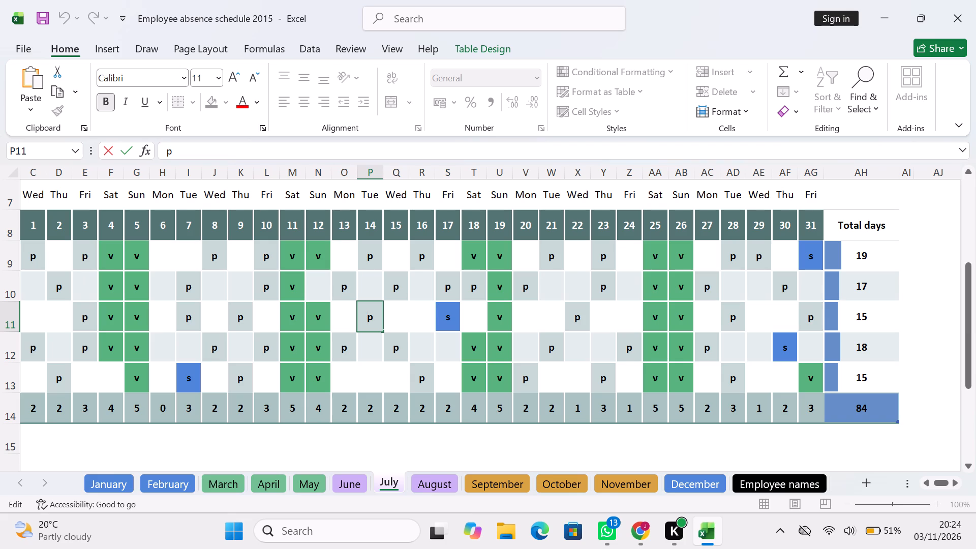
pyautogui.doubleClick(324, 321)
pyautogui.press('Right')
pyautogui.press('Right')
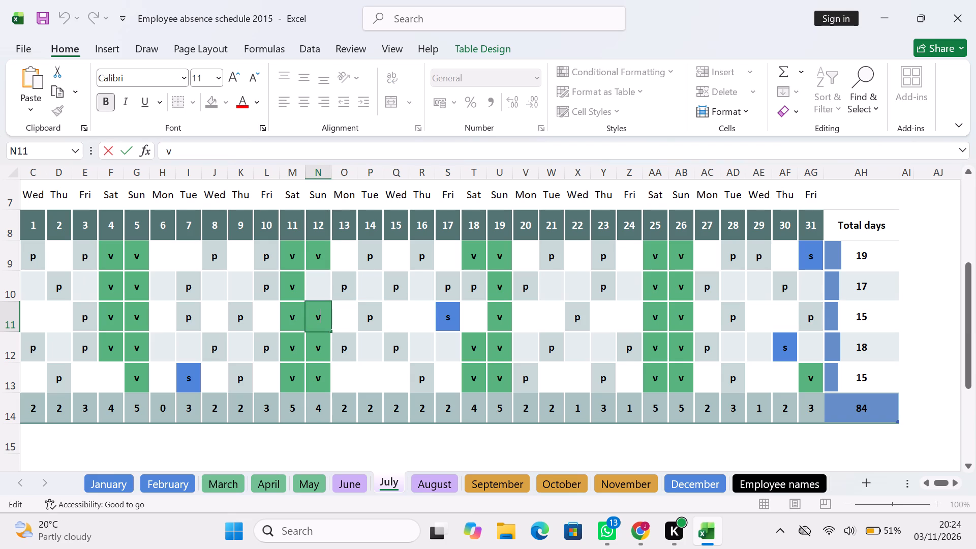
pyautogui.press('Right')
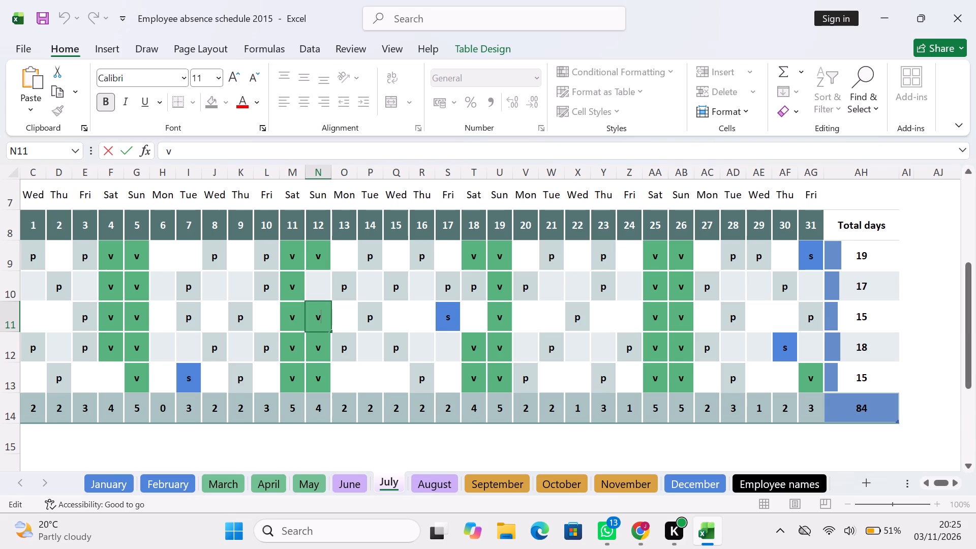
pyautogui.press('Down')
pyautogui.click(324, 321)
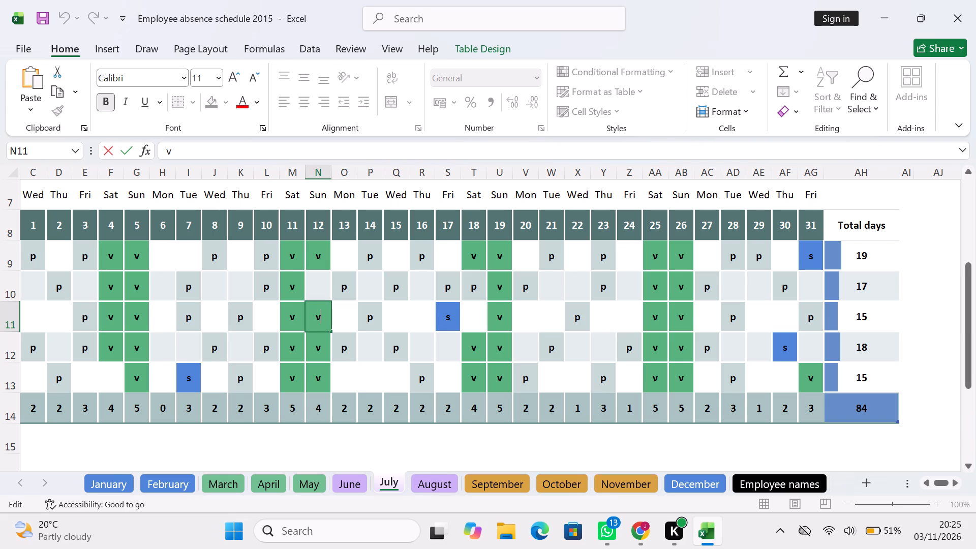
# Look over the fifth employee's July entries from the 10th to the 21st and the third employee's entries around July 17.
pyautogui.click(255, 297)
pyautogui.press('Down')
pyautogui.press('Down')
pyautogui.press('Down')
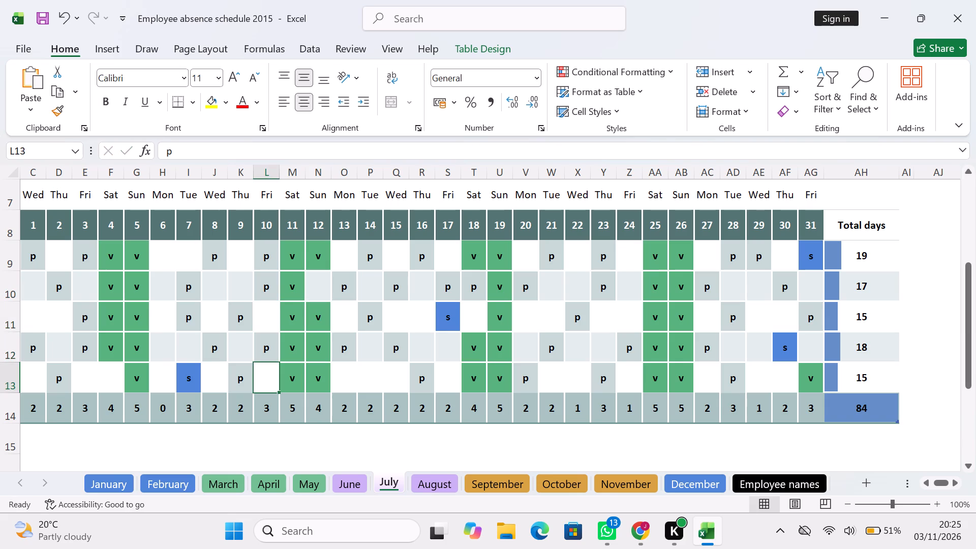
pyautogui.press('Right')
pyautogui.press('Right')
pyautogui.press('Right')
pyautogui.press('Right')
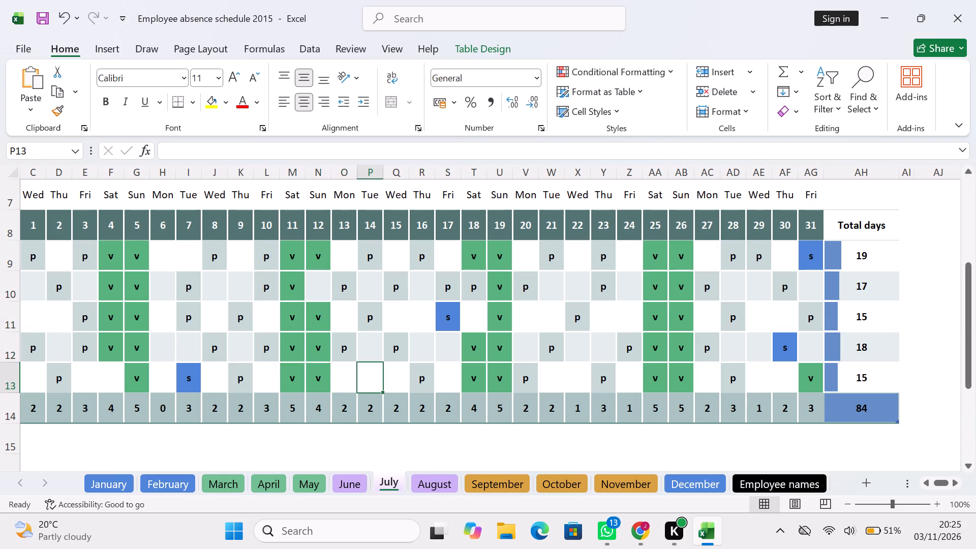
pyautogui.press('Right')
pyautogui.press('Right')
pyautogui.press('Right')
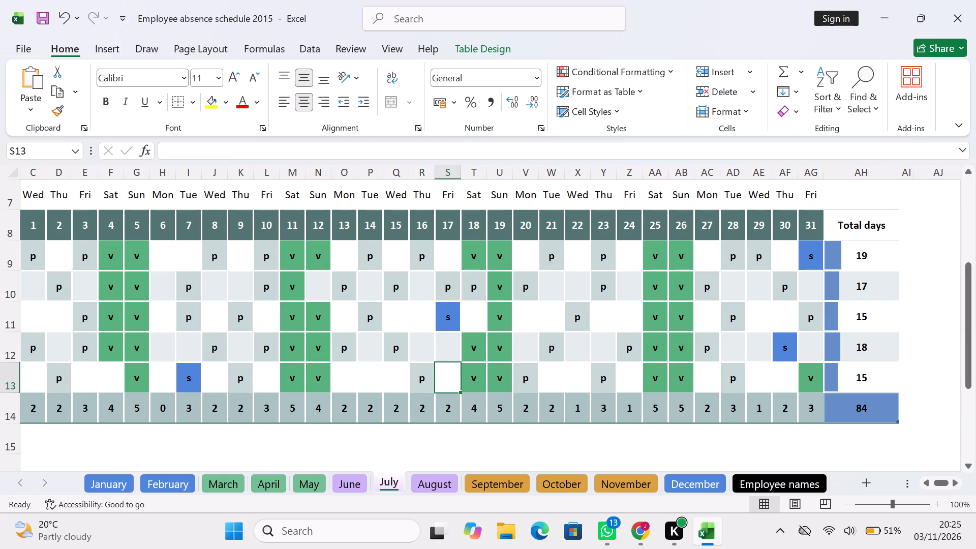
pyautogui.press('Right')
pyautogui.press('Right')
pyautogui.press('Right')
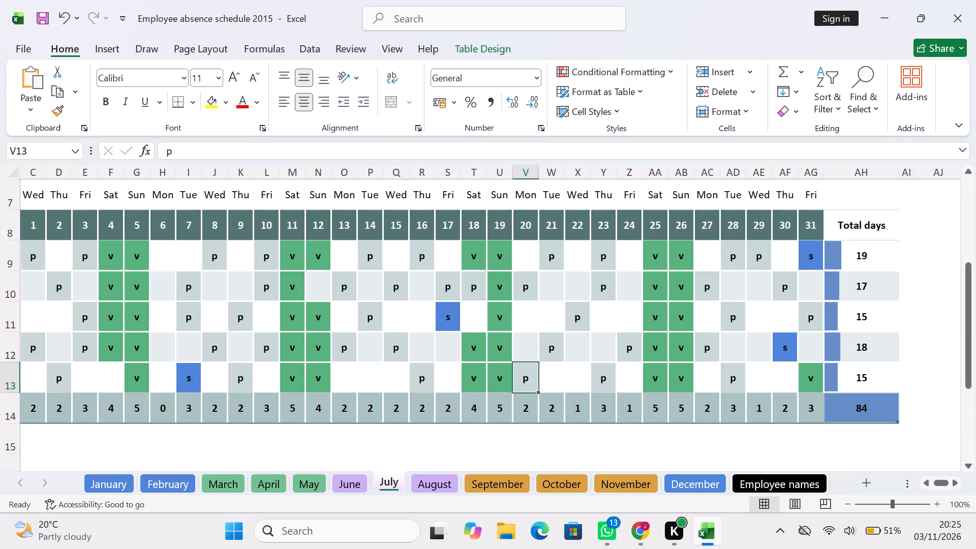
pyautogui.press('Right')
pyautogui.press('Left')
pyautogui.press('Left')
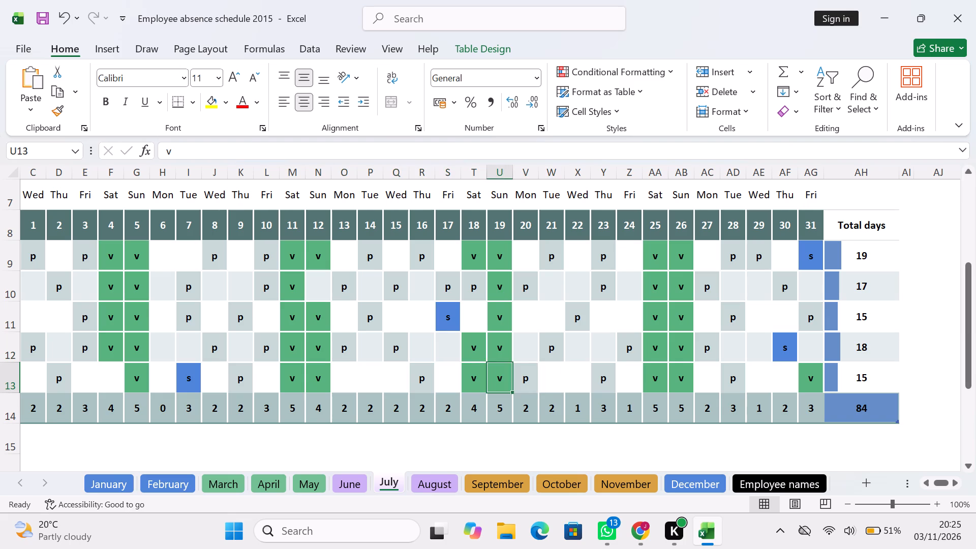
pyautogui.press('Left')
pyautogui.press('Up')
pyautogui.press('Up')
pyautogui.press('Left')
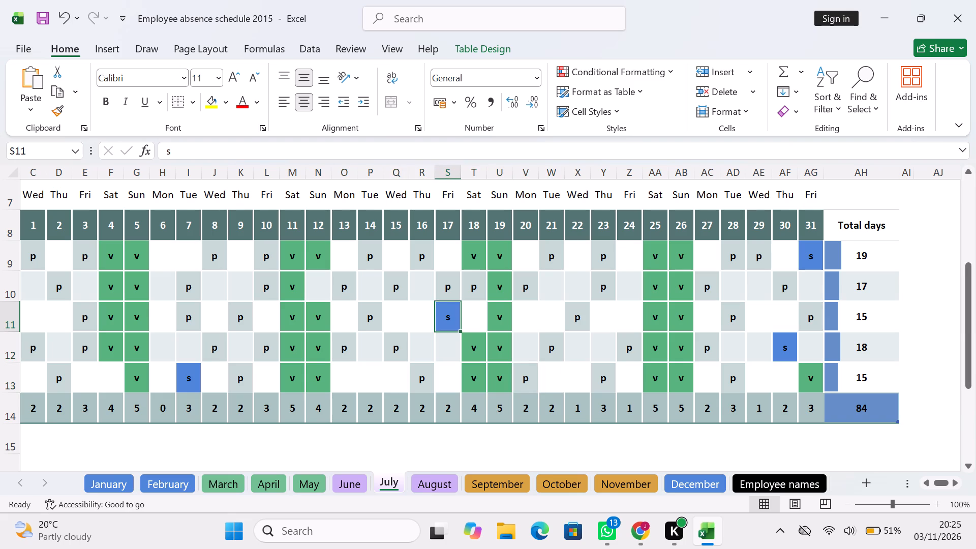
pyautogui.press('Left')
pyautogui.press('Down')
pyautogui.press('Down')
# Review the daily totals in July's bottom row from July 16 back to July 6.
pyautogui.press('Down')
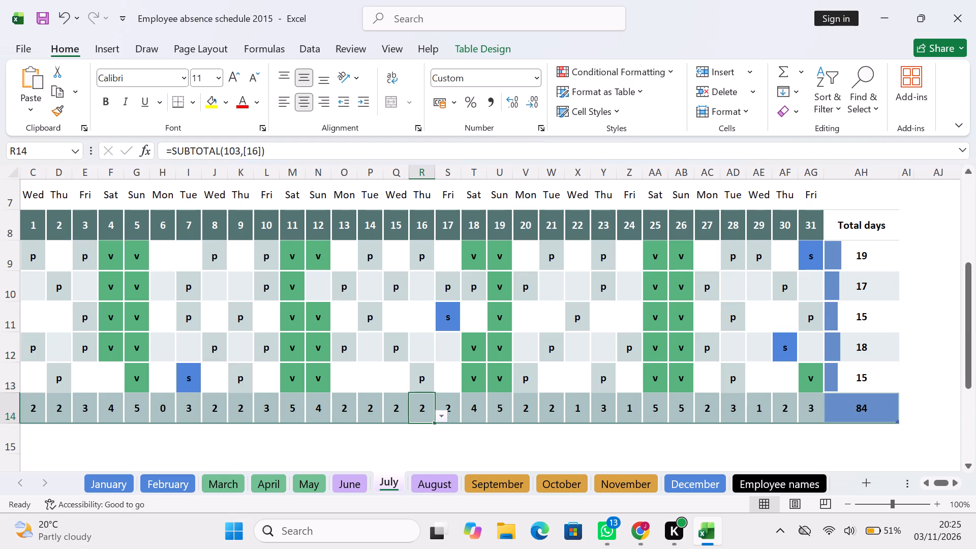
pyautogui.press('Down')
pyautogui.press('Left')
pyautogui.press('Up')
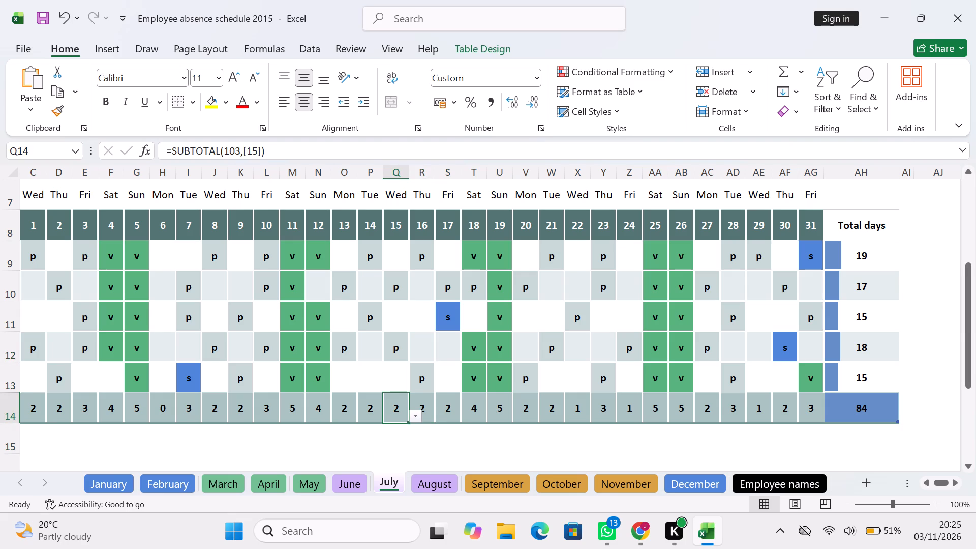
pyautogui.press('Left')
pyautogui.press('Left')
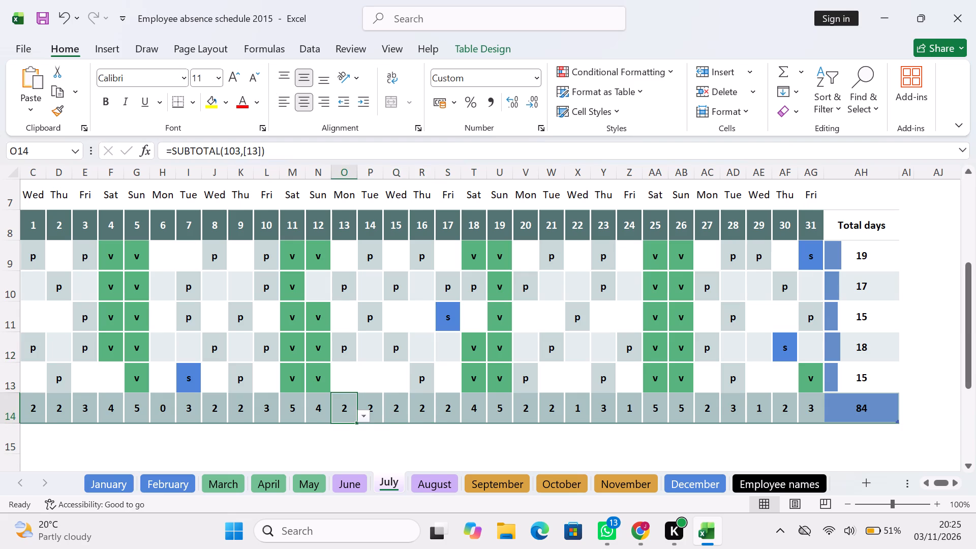
pyautogui.press('Left')
pyautogui.press('Left')
pyautogui.press('Left')
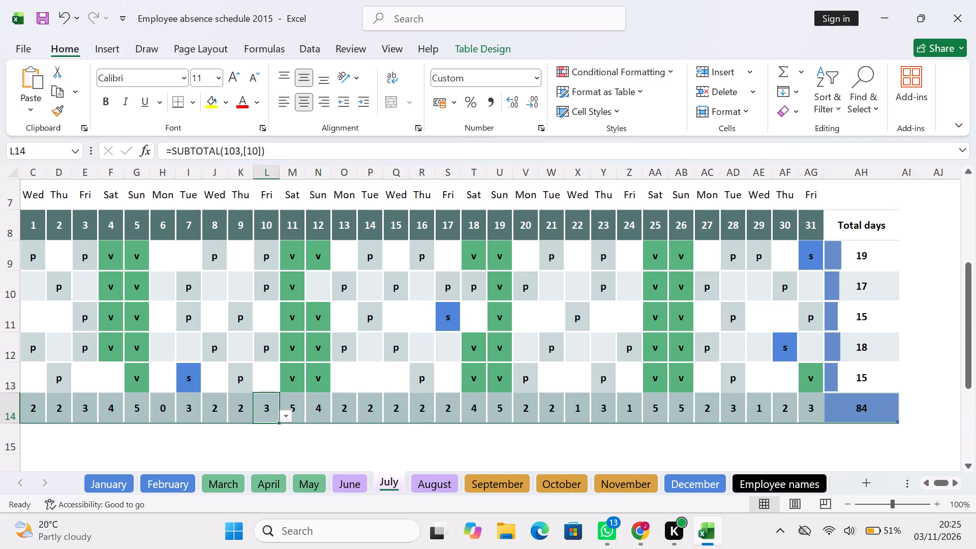
pyautogui.press('Left')
pyautogui.press('Left')
pyautogui.press('Left')
pyautogui.press('Left')
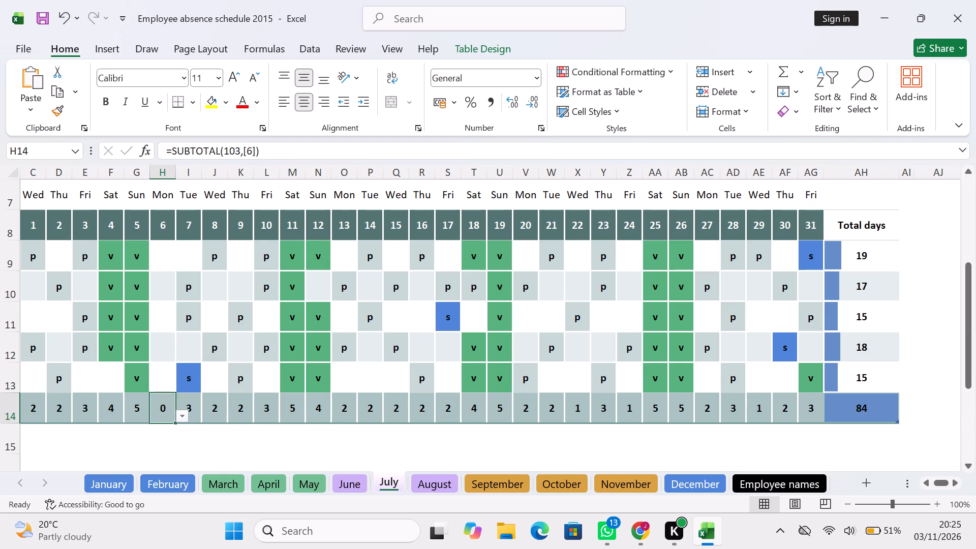
# Examine the employees' entries and headings in the July 6 and July 7 columns.
pyautogui.press('Up')
pyautogui.press('Up')
pyautogui.press('Up')
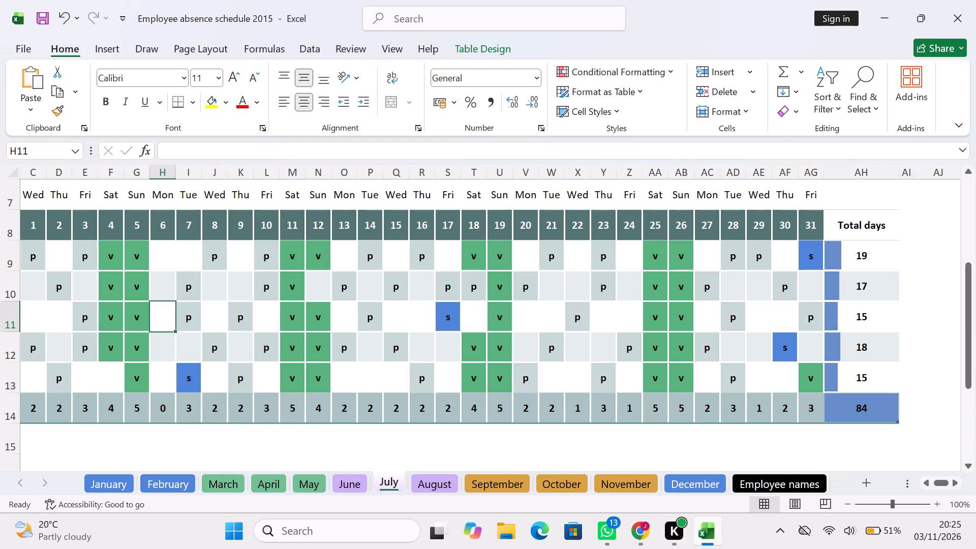
pyautogui.press('Up')
pyautogui.press('Up')
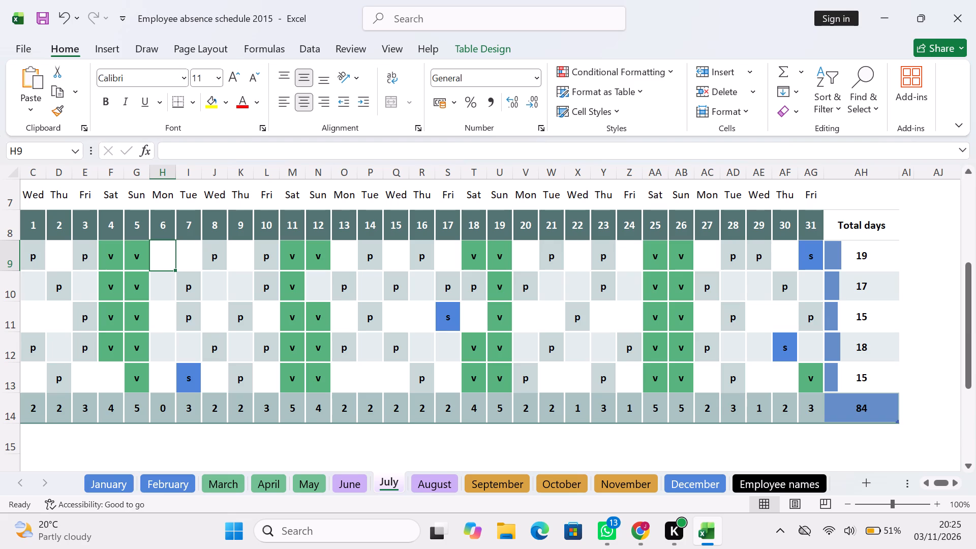
pyautogui.press('Up')
pyautogui.press('Up')
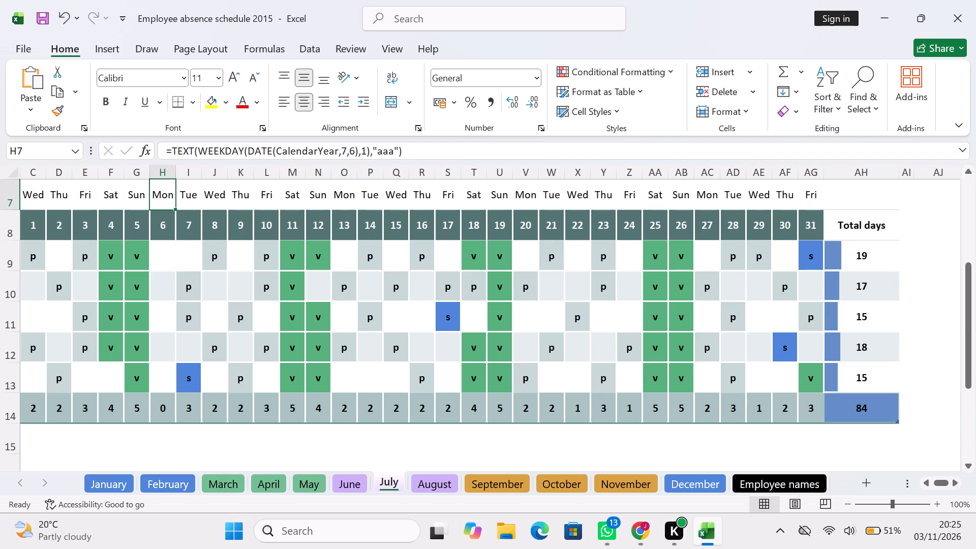
pyautogui.press('Down')
pyautogui.press('Down')
pyautogui.press('Down')
pyautogui.press('Down')
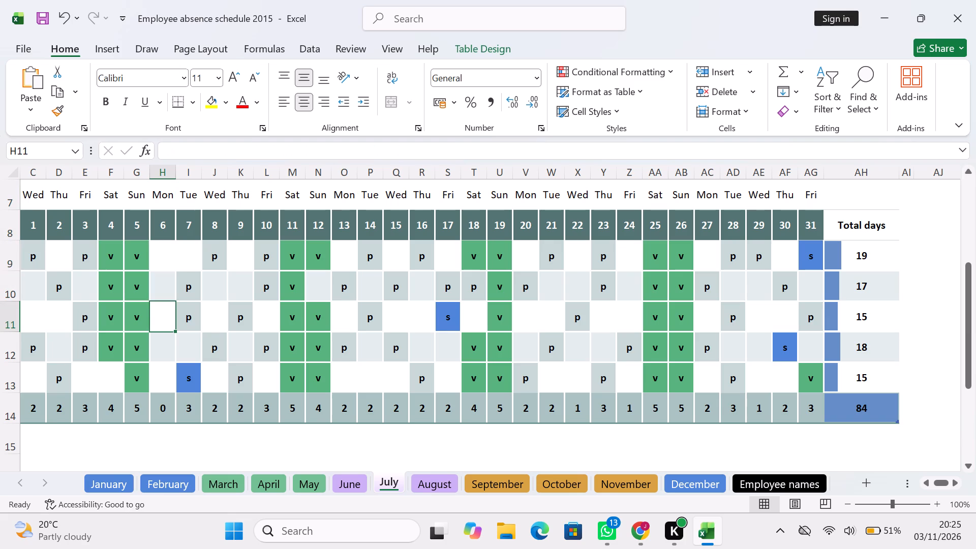
pyautogui.press('Right')
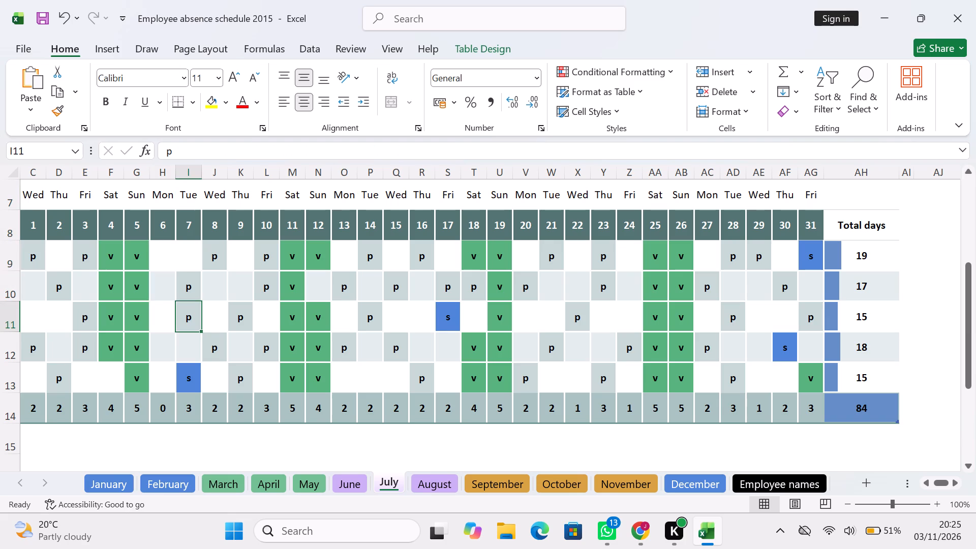
pyautogui.press('Up')
pyautogui.press('Up')
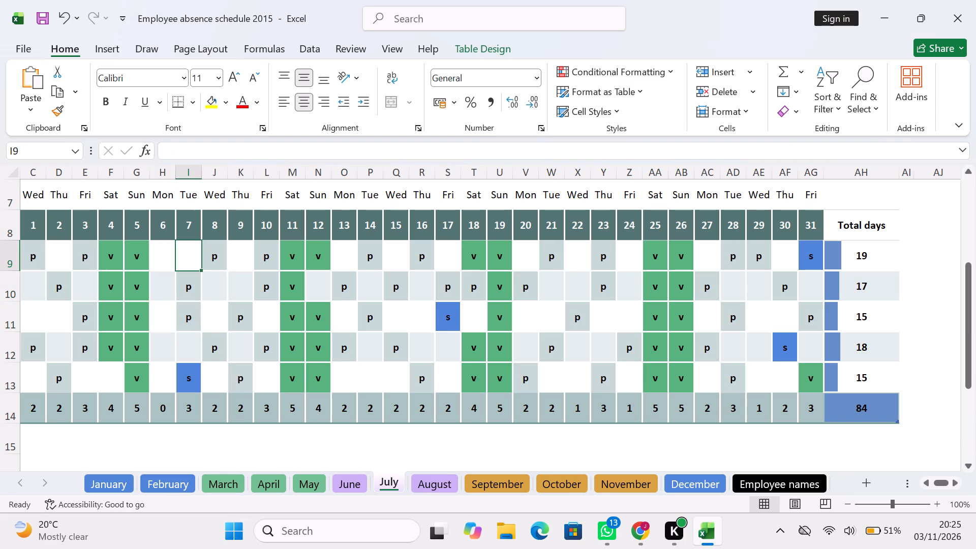
pyautogui.press('Up')
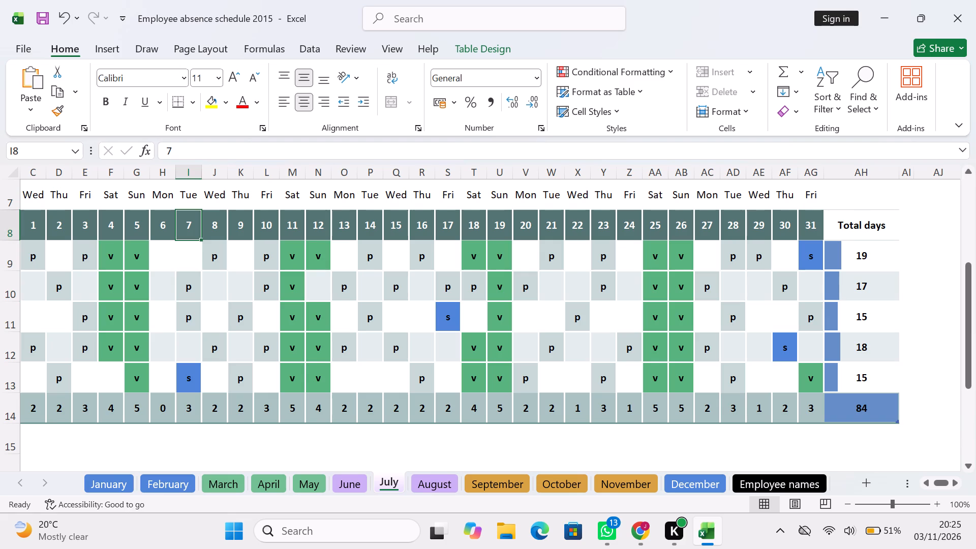
# Check the Dates of absence heading and the absence type key above July's schedule, including the Personal code.
pyautogui.press('Up')
pyautogui.press('Up')
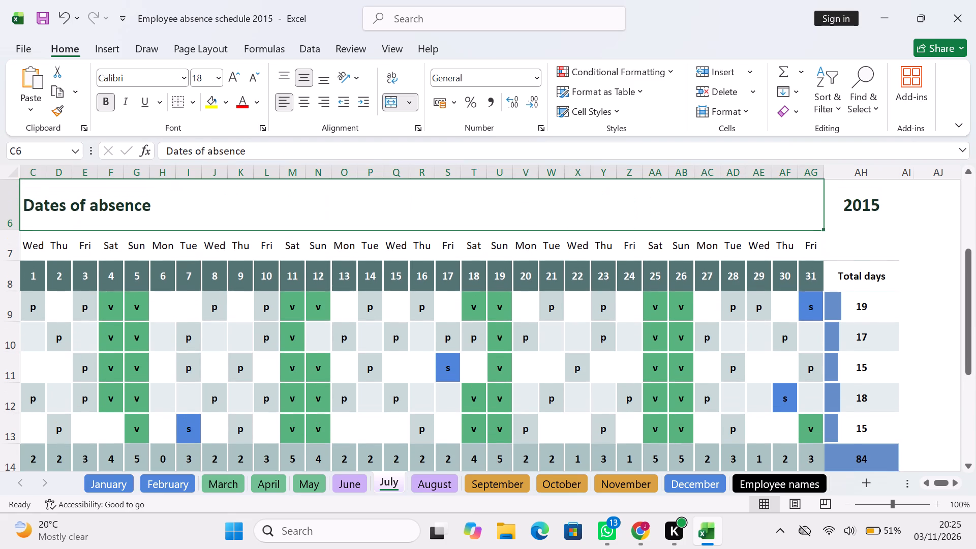
pyautogui.press('Up')
pyautogui.press('Up')
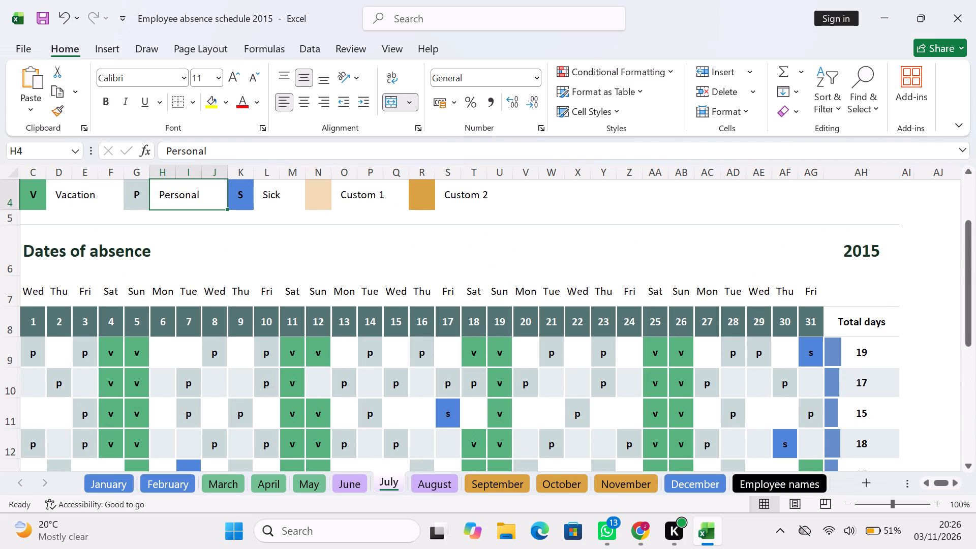
pyautogui.press('Left')
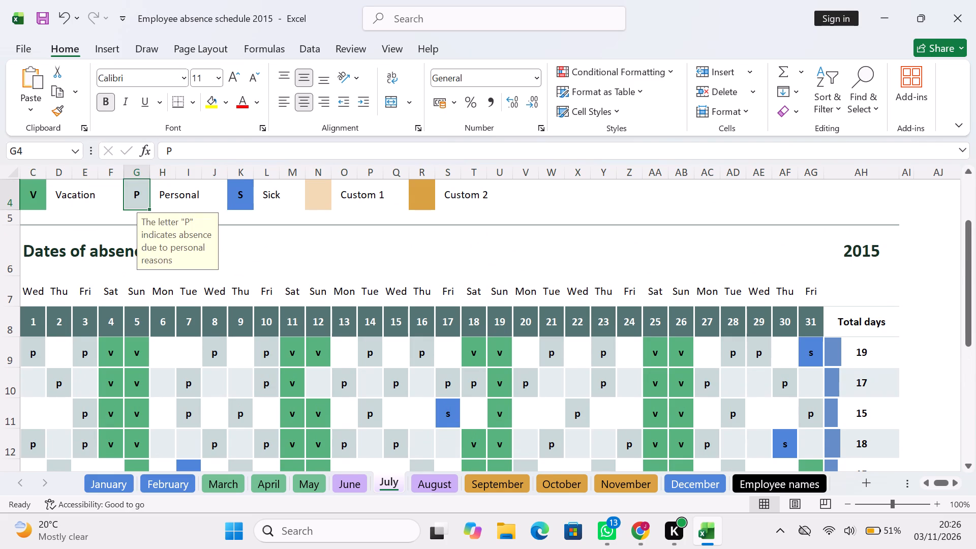
pyautogui.press('Up')
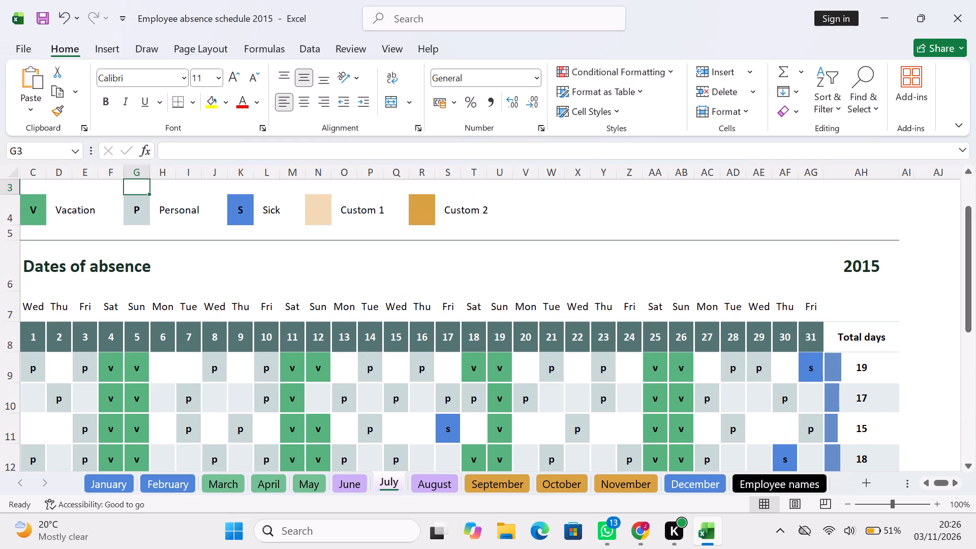
pyautogui.press('Left')
pyautogui.press('Right')
pyautogui.press('Left')
pyautogui.press('Left')
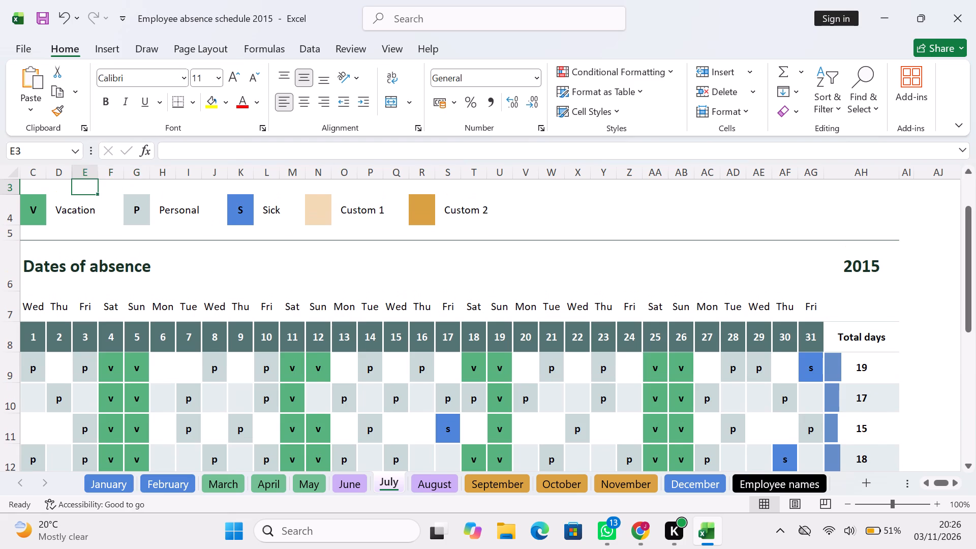
# Check the top of July's sheet and the calendar year on the Dates of absence heading row.
pyautogui.press('Up')
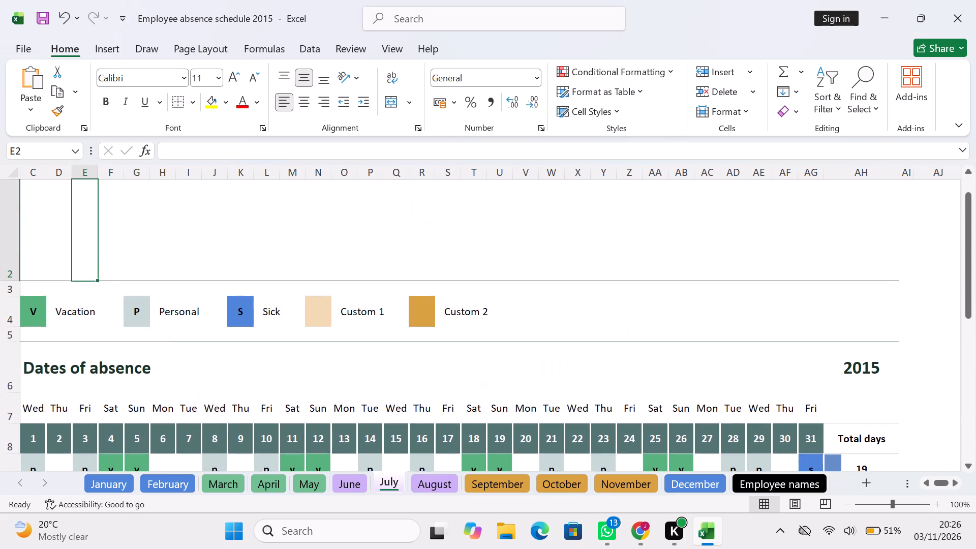
pyautogui.press('Up')
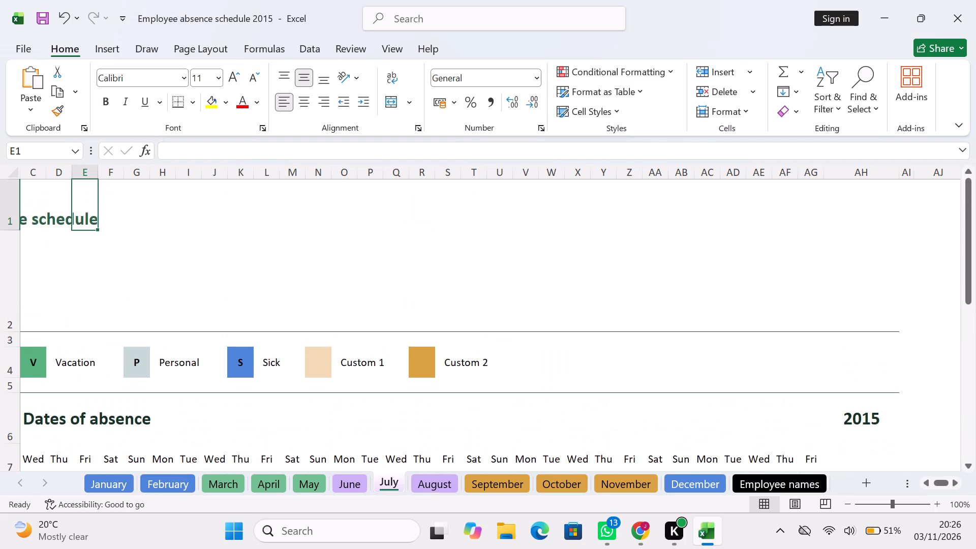
pyautogui.press('Left')
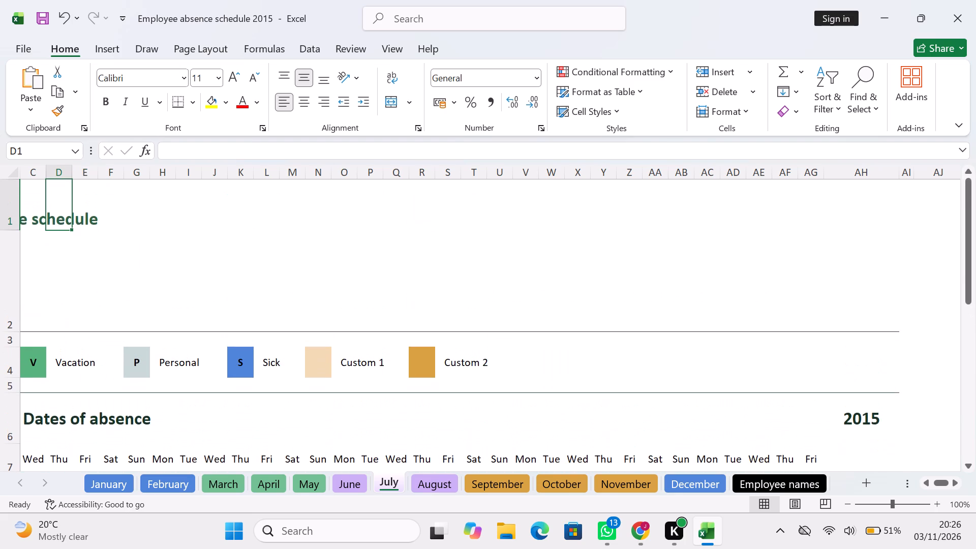
pyautogui.press('Right')
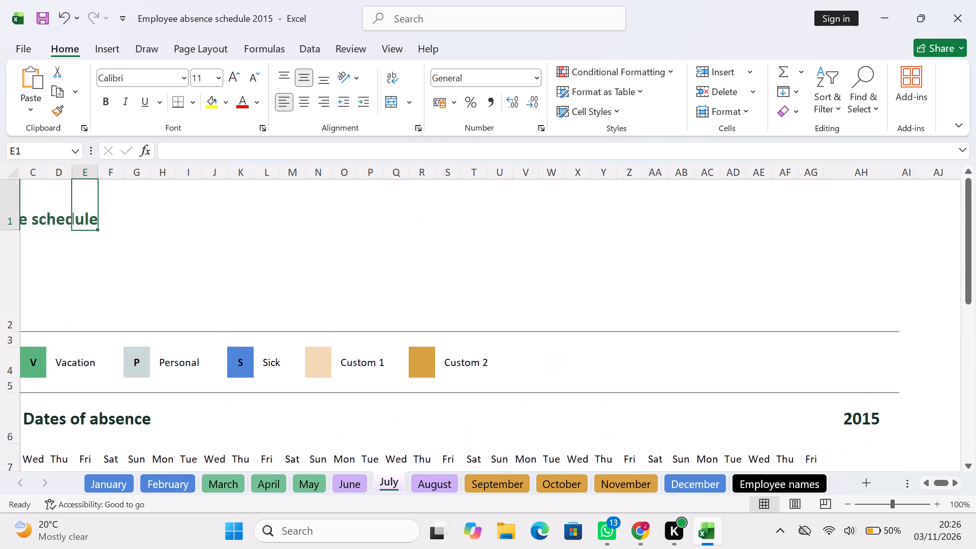
pyautogui.press('Down')
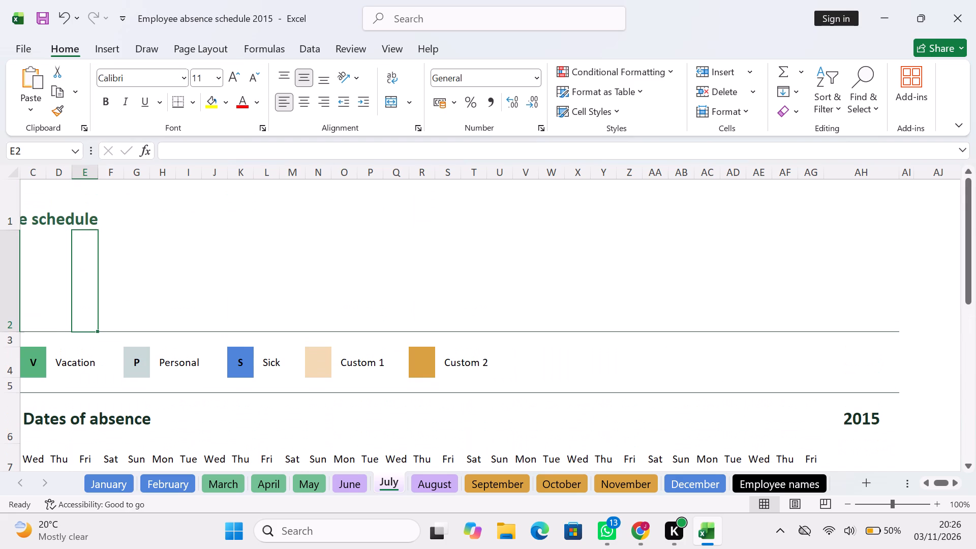
pyautogui.press('Left')
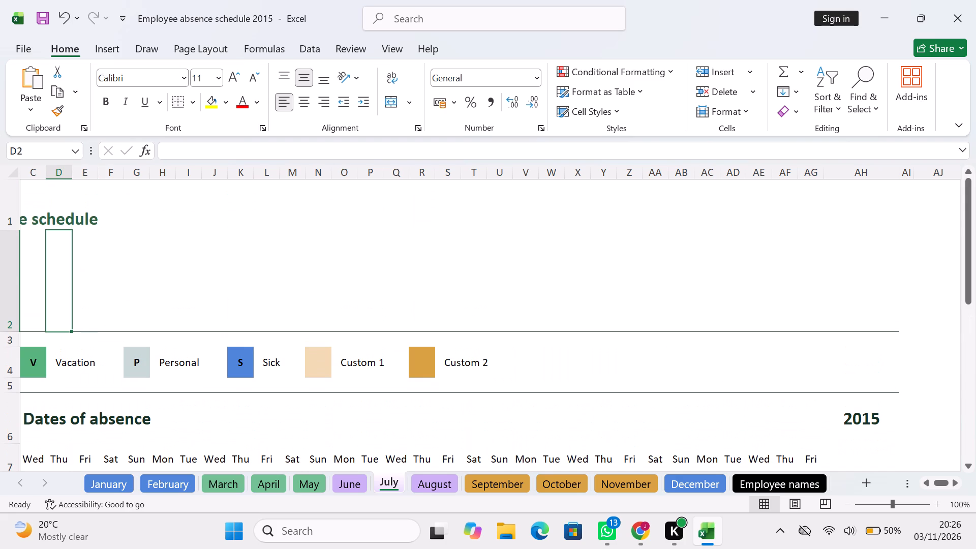
pyautogui.press('Up')
pyautogui.press('Down')
pyautogui.press('Down')
pyautogui.press('Down')
pyautogui.press('Down')
pyautogui.press('Down')
pyautogui.press('Right')
pyautogui.press('Right')
pyautogui.press('Right')
pyautogui.press('Right')
pyautogui.press('Right')
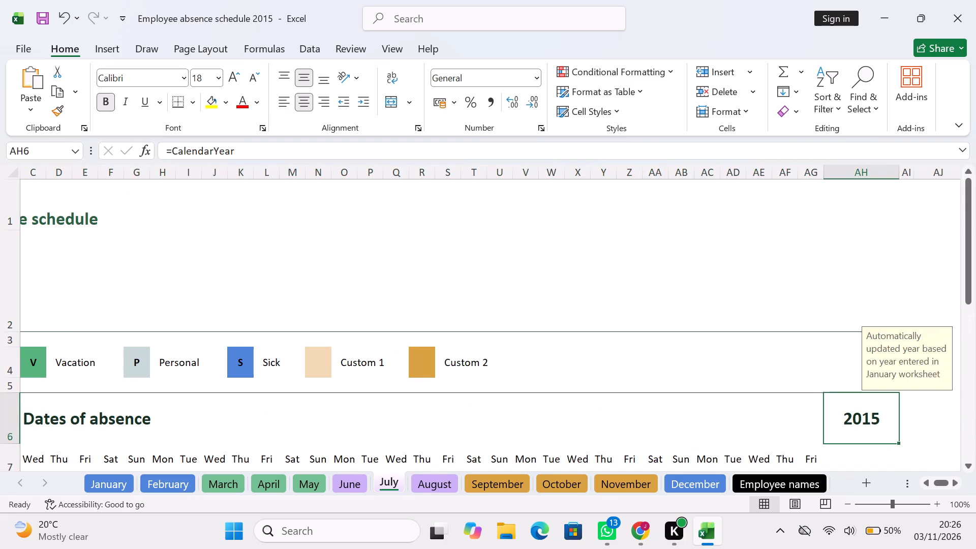
# Look over the weekday headings above July's dates, from July 31 back to mid-month.
pyautogui.press('Down')
pyautogui.press('Left')
pyautogui.press('Left')
pyautogui.press('Left')
pyautogui.press('Left')
pyautogui.press('Left')
pyautogui.press('Left')
pyautogui.press('Left')
pyautogui.press('Left')
pyautogui.press('Left')
pyautogui.press('Left')
pyautogui.press('Left')
pyautogui.press('Left')
pyautogui.press('Left')
pyautogui.press('Left')
pyautogui.press('Left')
pyautogui.press('Left')
pyautogui.press('Left')
pyautogui.press('Left')
pyautogui.press('Left')
pyautogui.press('Left')
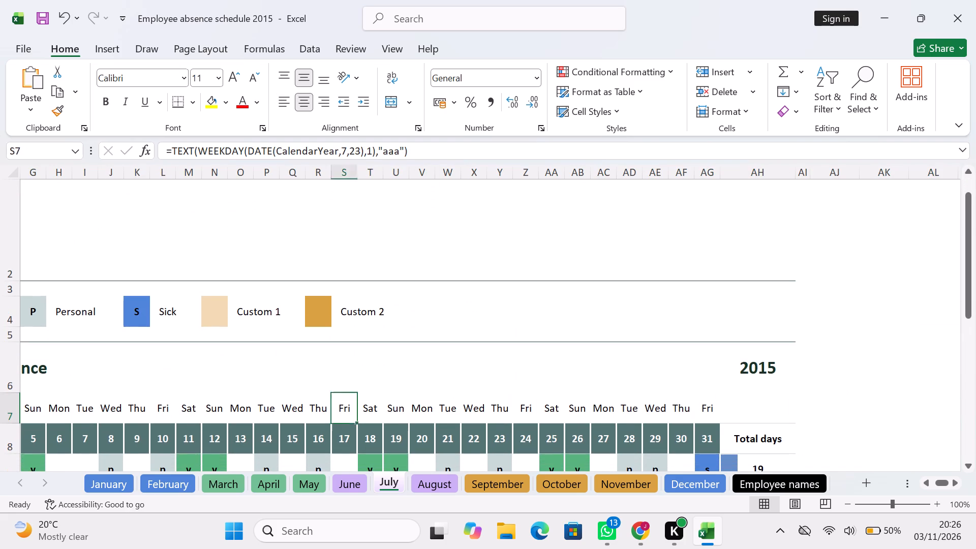
# Check the Personal code in July's absence type key and the Employee name column heading.
pyautogui.press('Down')
pyautogui.press('Up')
pyautogui.press('Up')
pyautogui.press('Up')
pyautogui.press('Up')
pyautogui.press('Left')
pyautogui.press('Left')
pyautogui.press('Left')
pyautogui.press('Left')
pyautogui.press('Left')
pyautogui.press('Left')
pyautogui.press('Left')
pyautogui.press('Left')
pyautogui.press('Left')
pyautogui.press('Left')
pyautogui.press('Left')
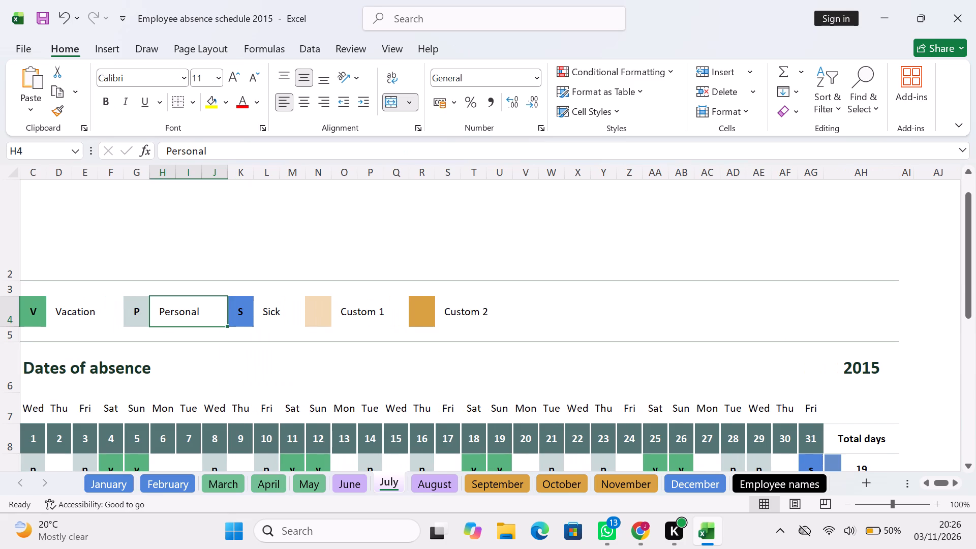
pyautogui.press('Down')
pyautogui.press('Right')
pyautogui.press('Down')
pyautogui.press('Down')
pyautogui.press('Down')
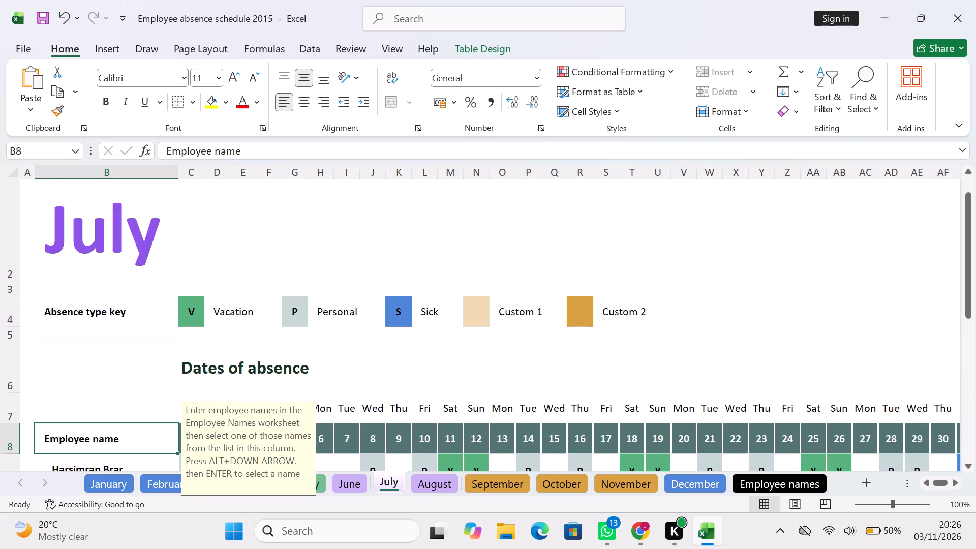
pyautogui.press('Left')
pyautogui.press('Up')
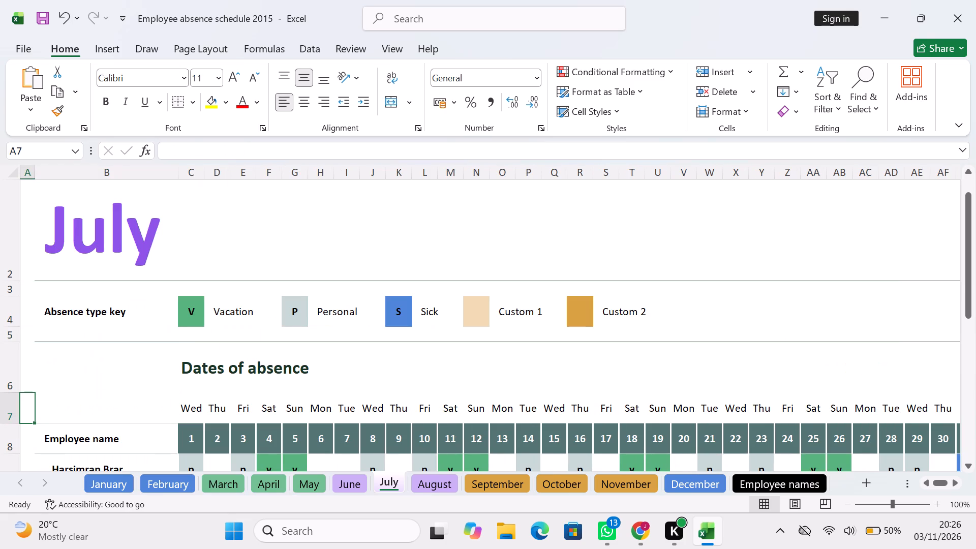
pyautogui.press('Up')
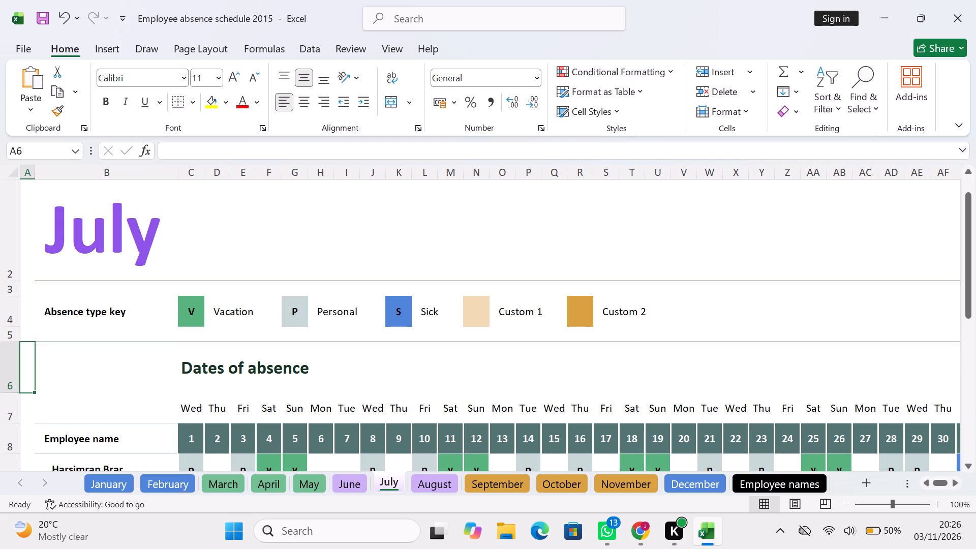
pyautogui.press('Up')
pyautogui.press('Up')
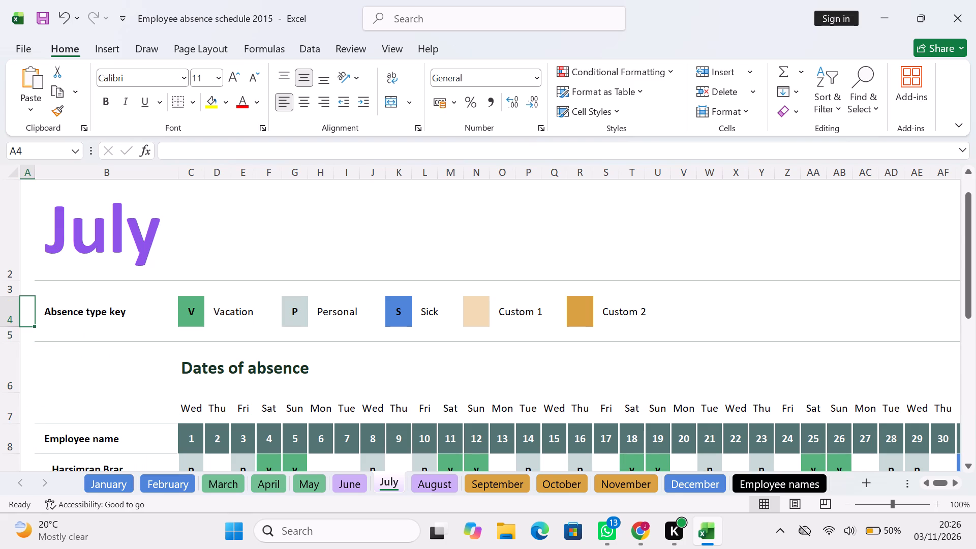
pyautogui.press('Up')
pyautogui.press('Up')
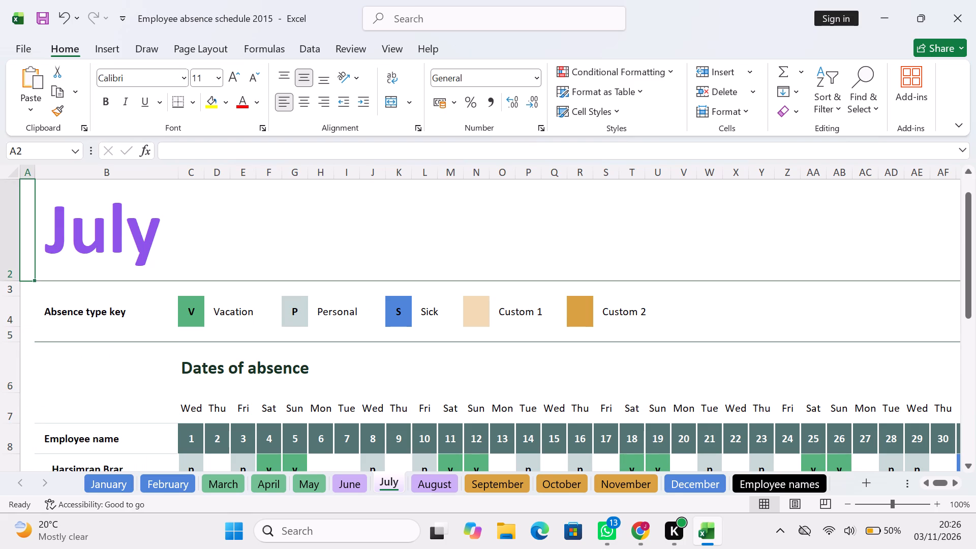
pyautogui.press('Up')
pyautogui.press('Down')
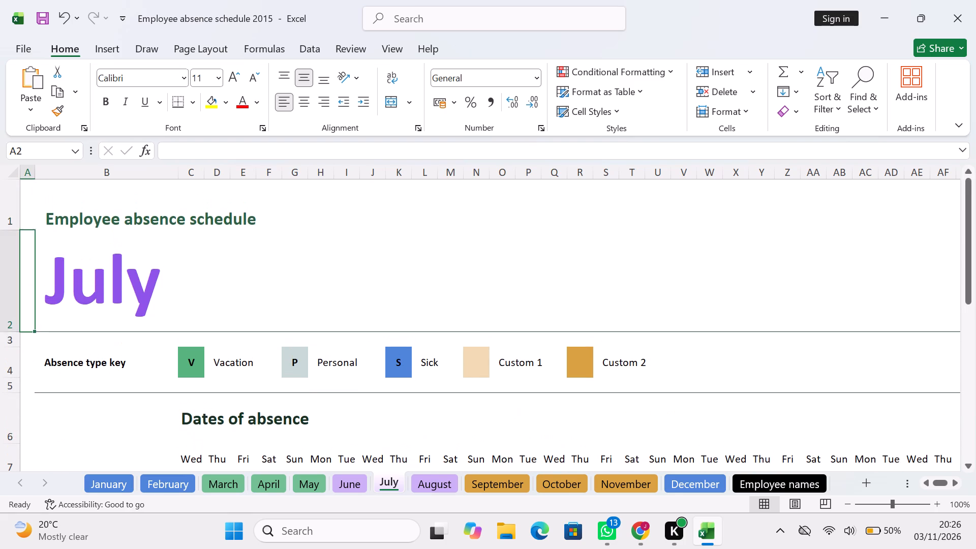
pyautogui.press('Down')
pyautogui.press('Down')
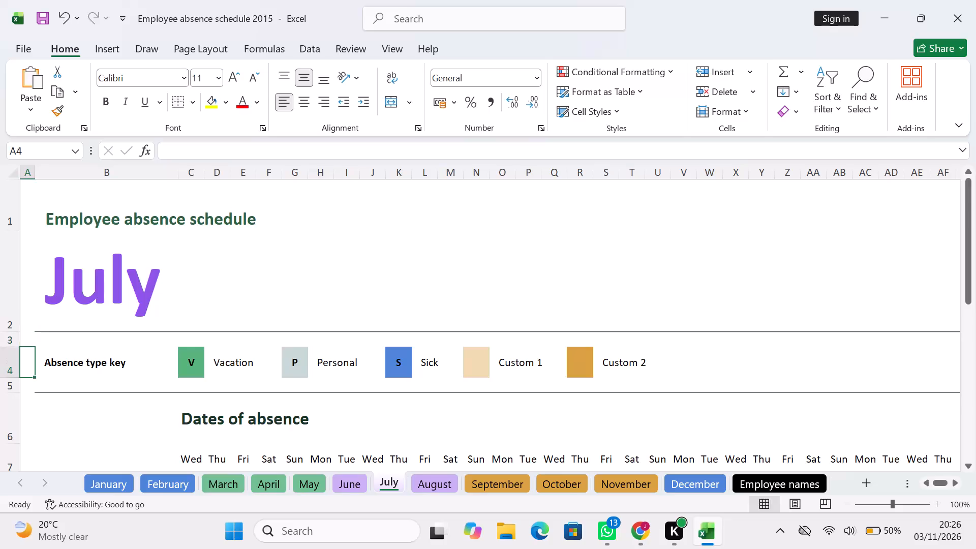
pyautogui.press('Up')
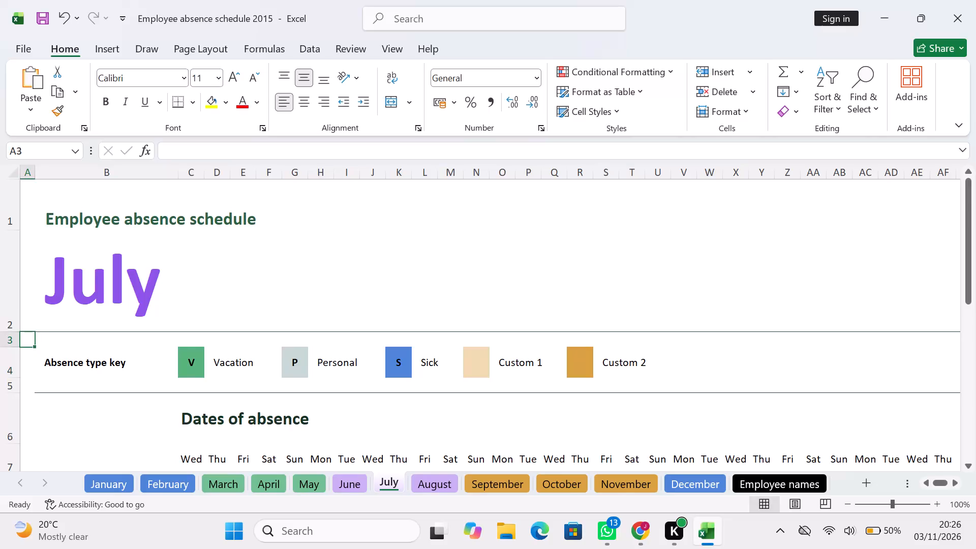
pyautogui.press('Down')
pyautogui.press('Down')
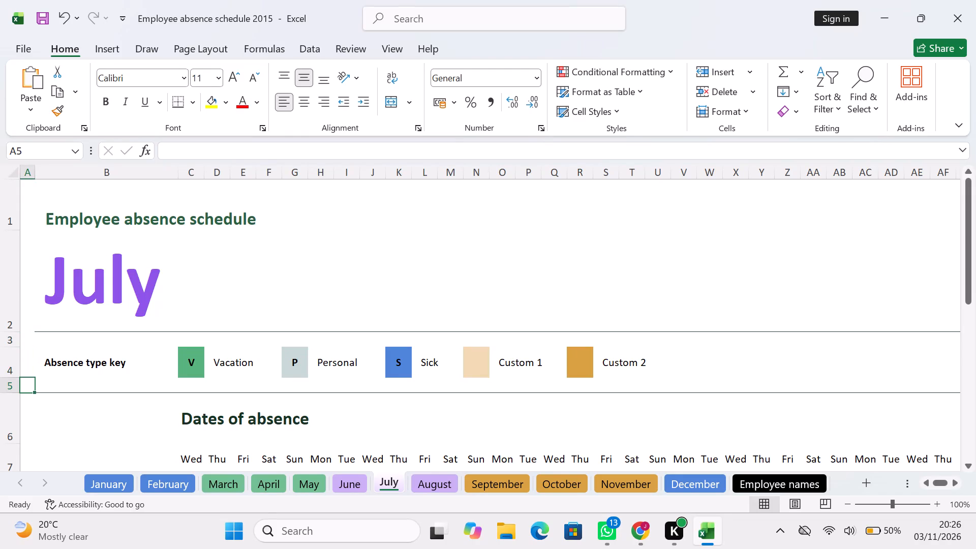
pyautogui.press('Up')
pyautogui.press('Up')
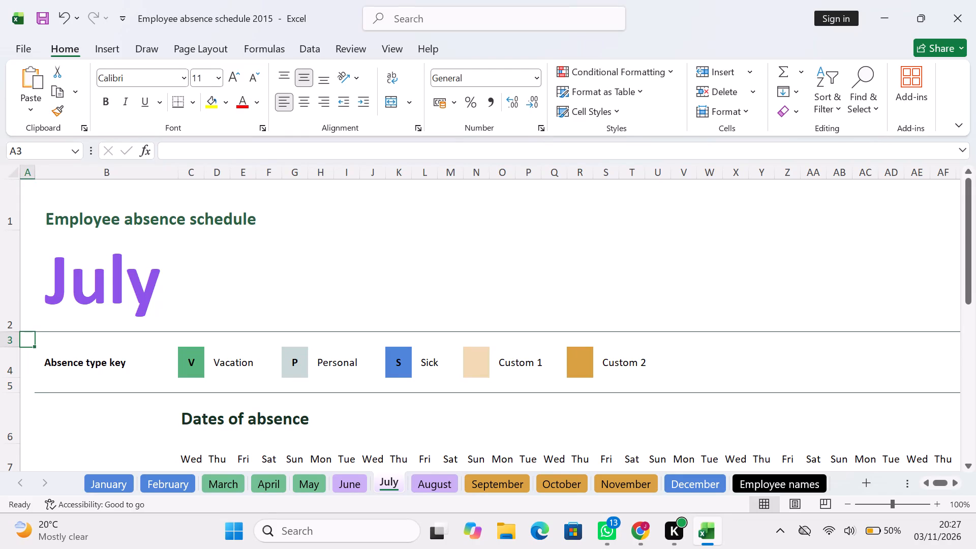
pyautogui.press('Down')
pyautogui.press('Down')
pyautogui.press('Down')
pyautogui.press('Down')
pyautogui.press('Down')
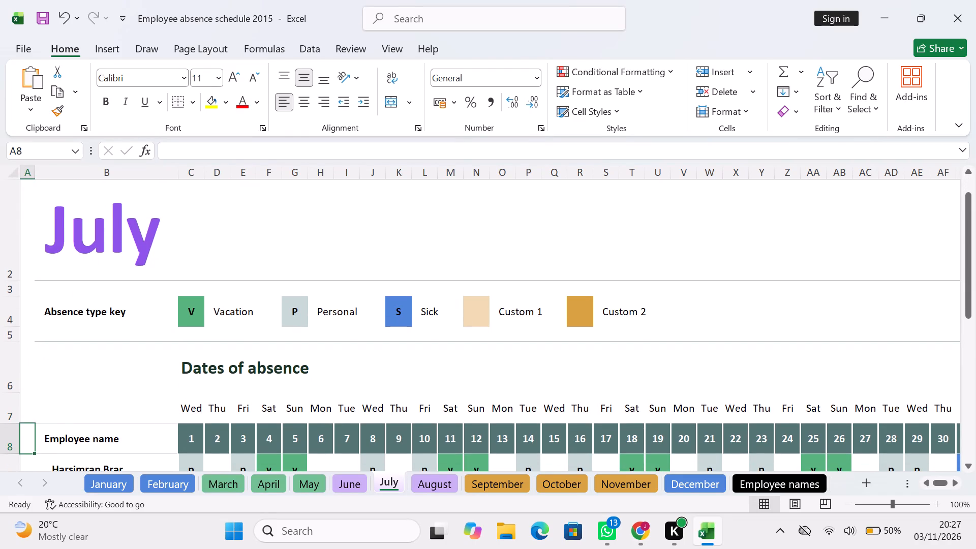
# Look over the five employees' July rows down to the July Total row.
pyautogui.press('Down')
pyautogui.press('Down')
pyautogui.press('Down')
pyautogui.press('Down')
pyautogui.press('Down')
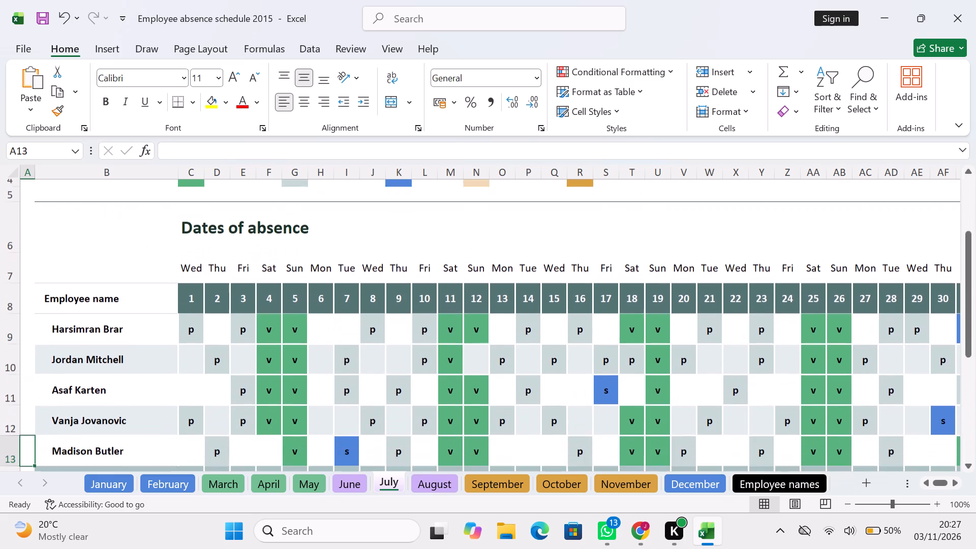
pyautogui.press('Down')
pyautogui.press('Down')
pyautogui.press('Down')
pyautogui.press('Down')
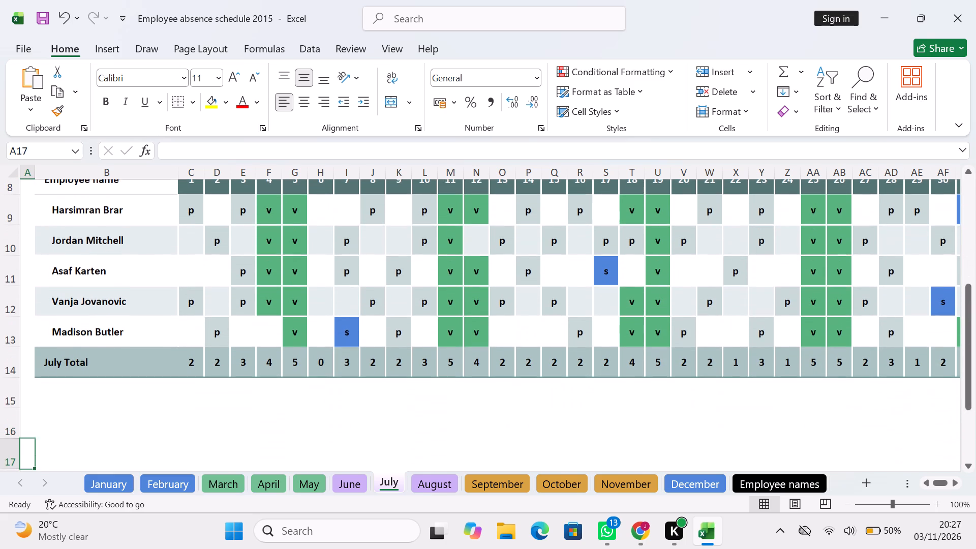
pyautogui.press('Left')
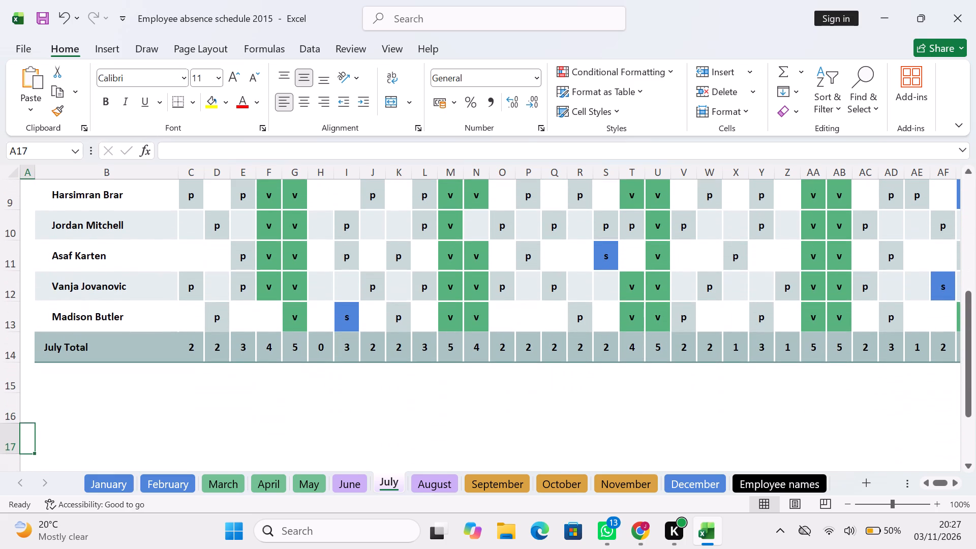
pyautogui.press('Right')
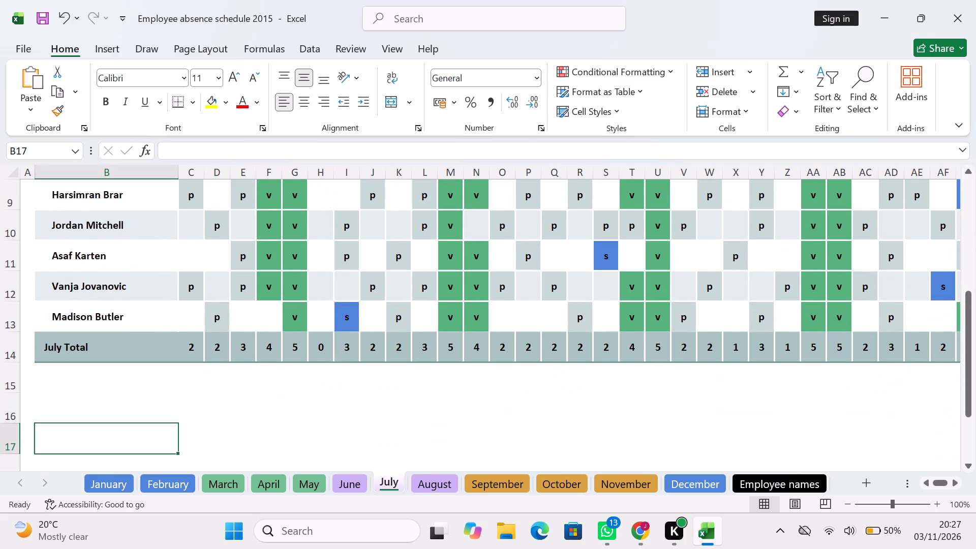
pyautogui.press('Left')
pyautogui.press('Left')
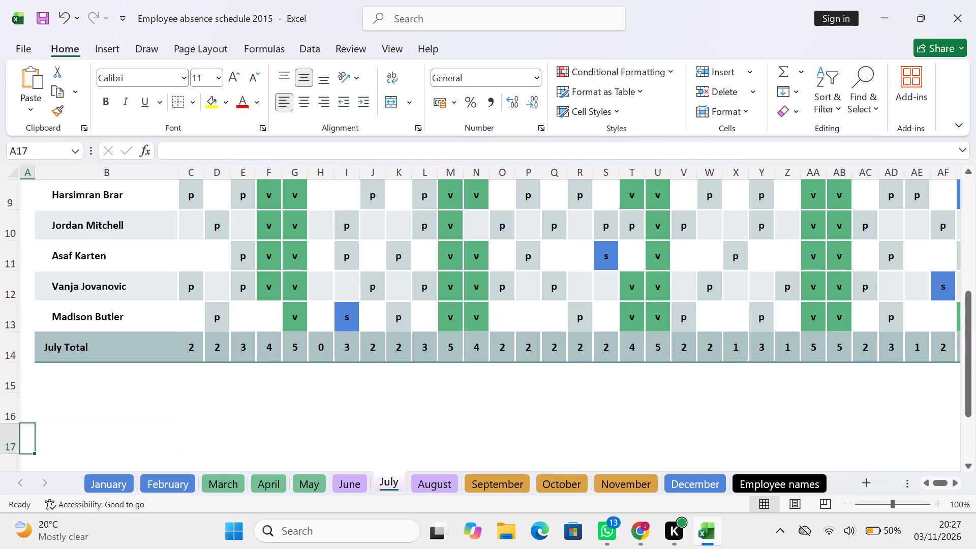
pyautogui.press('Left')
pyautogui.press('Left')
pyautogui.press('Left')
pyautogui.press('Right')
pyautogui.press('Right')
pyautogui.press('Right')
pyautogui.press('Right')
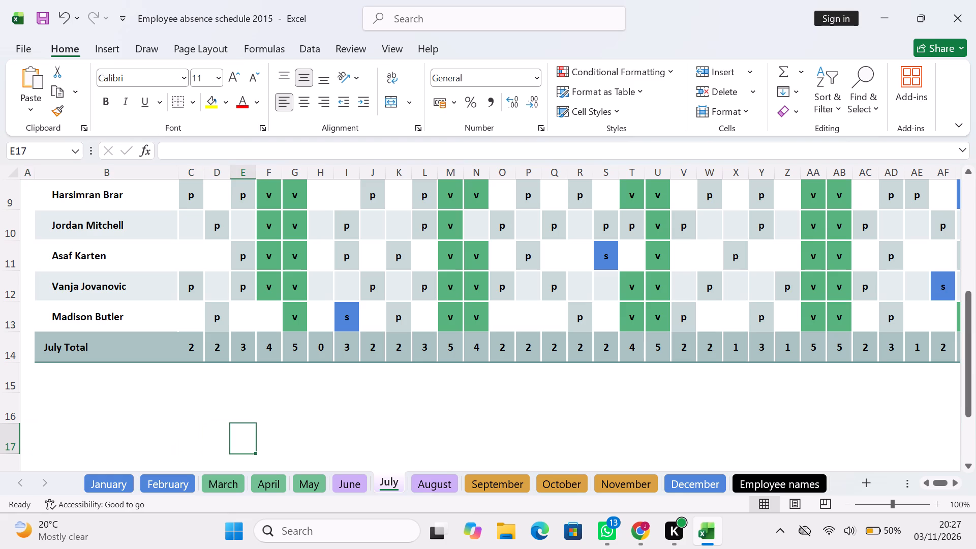
# Examine the July 3 column from its daily total up through the employees' entries to the date heading.
pyautogui.press('Up')
pyautogui.press('Up')
pyautogui.press('Up')
pyautogui.press('Up')
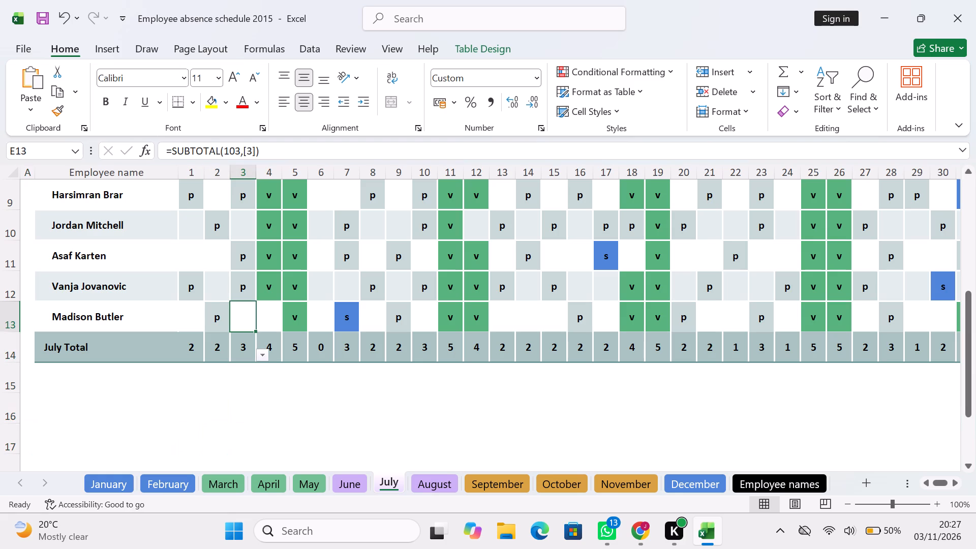
pyautogui.press('Up')
pyautogui.press('Up')
pyautogui.press('Up')
pyautogui.press('Up')
pyautogui.press('Up')
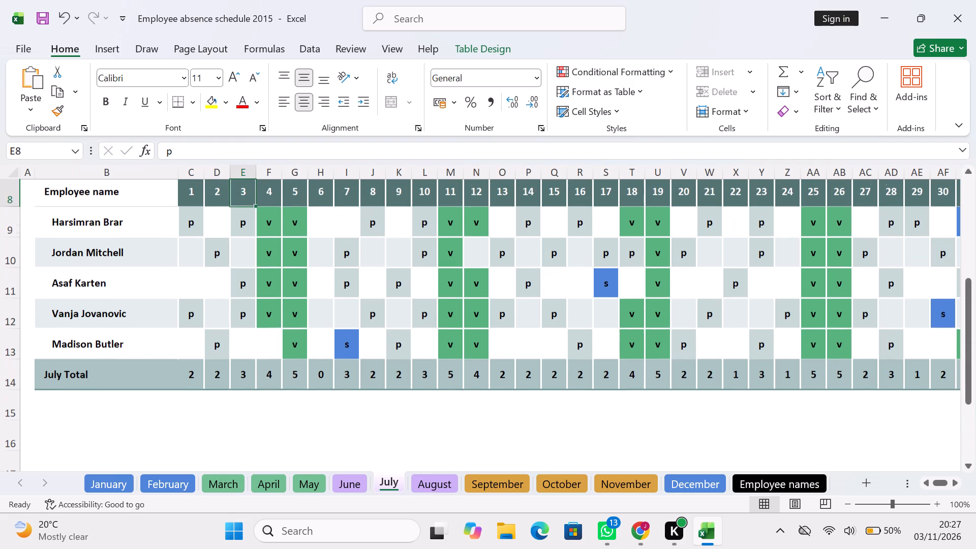
pyautogui.press('Right')
pyautogui.press('Right')
pyautogui.press('Left')
pyautogui.press('Left')
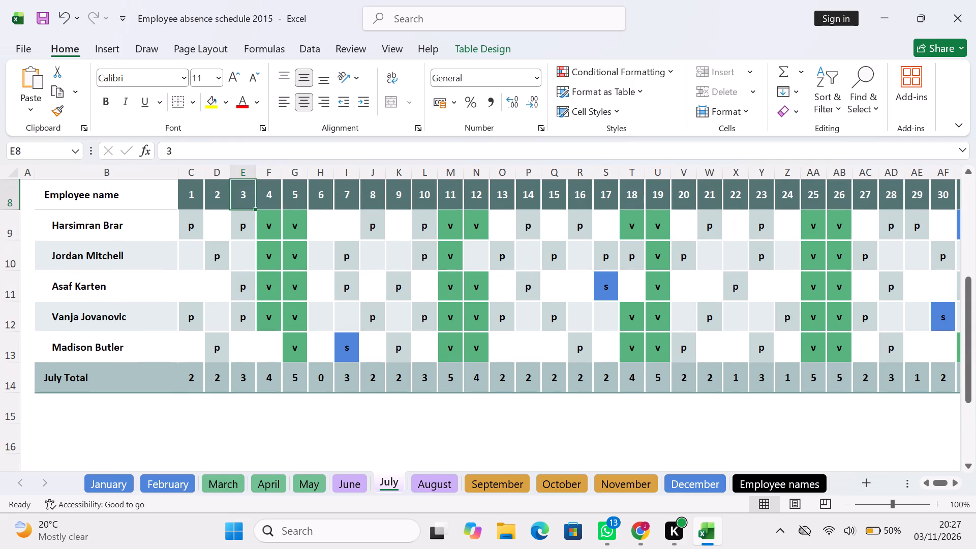
# Examine the employees' entries and the daily total in the July 6 column.
pyautogui.press('Right')
pyautogui.press('Right')
pyautogui.press('Right')
pyautogui.press('Down')
pyautogui.press('Down')
pyautogui.press('Down')
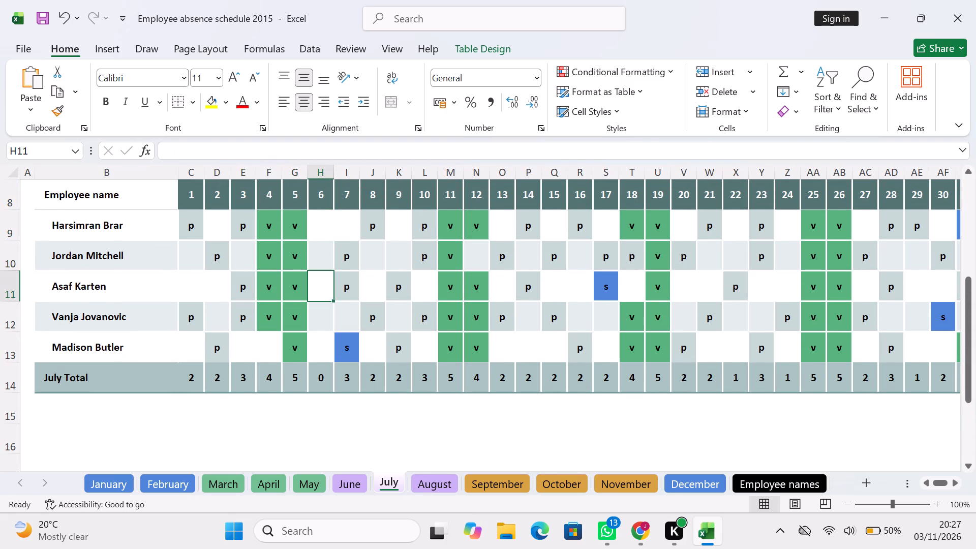
pyautogui.press('Down')
pyautogui.press('Down')
pyautogui.press('Down')
pyautogui.press('Up')
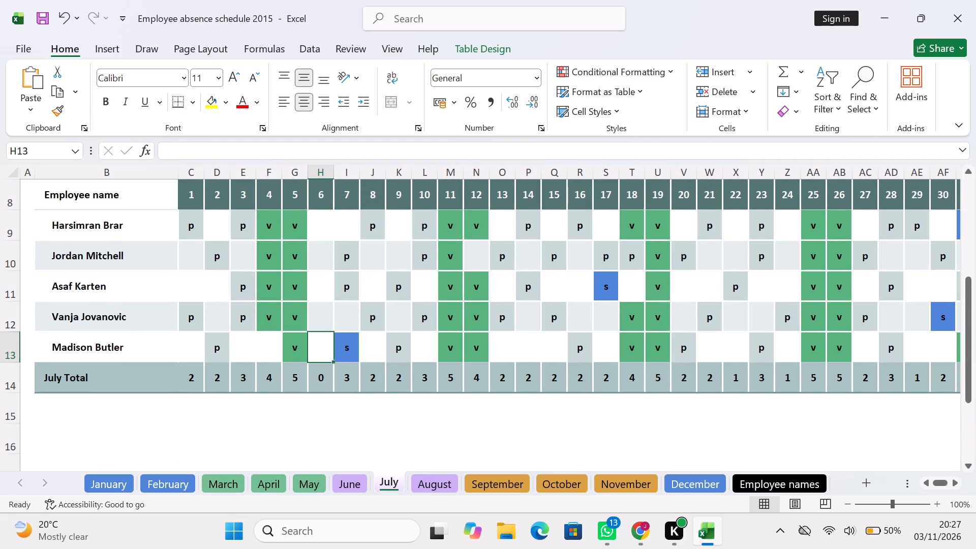
pyautogui.press('Up')
pyautogui.press('Up')
pyautogui.press('Up')
pyautogui.press('Down')
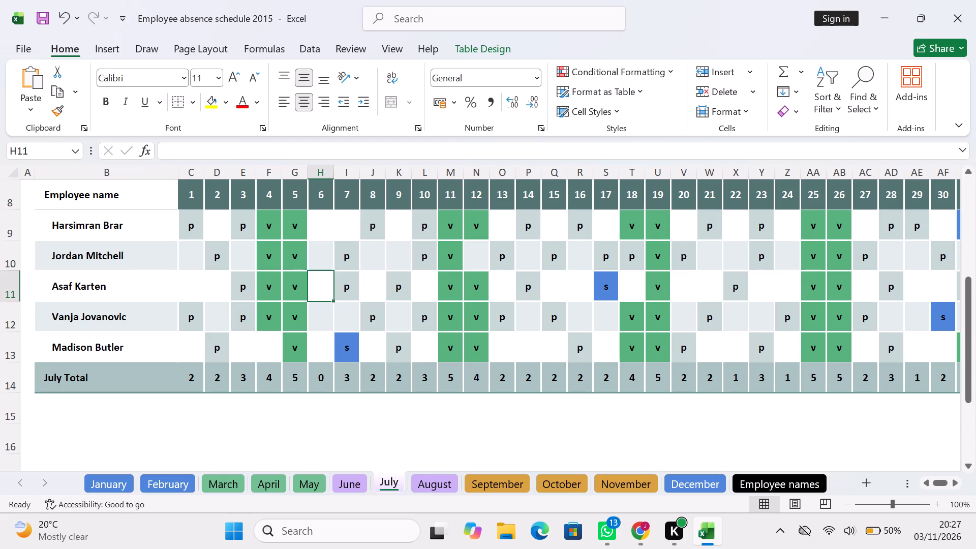
pyautogui.press('Down')
pyautogui.press('Down')
pyautogui.press('Down')
pyautogui.press('Down')
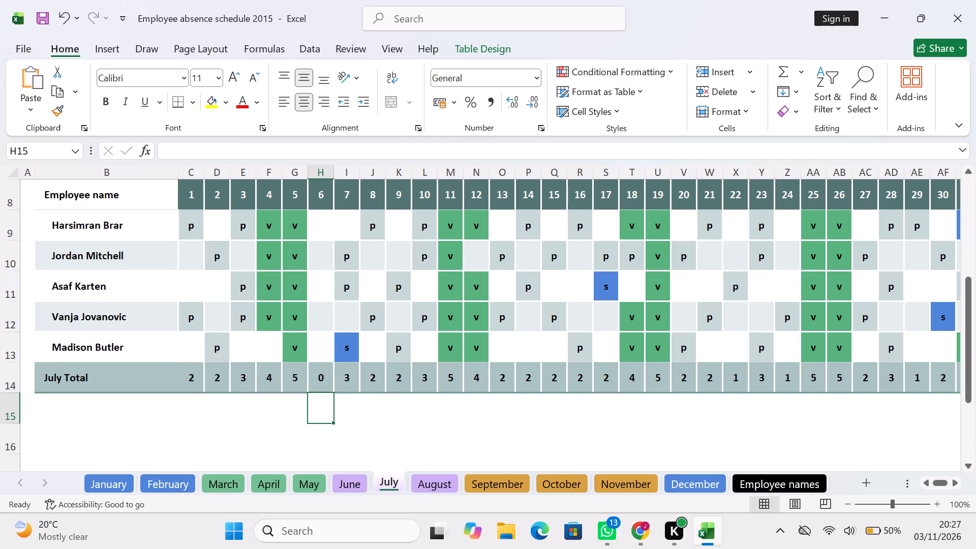
# Look back over the July 6 entries, and review the July 8 column down past its daily total.
pyautogui.press('Up')
pyautogui.press('Up')
pyautogui.press('Up')
pyautogui.press('Up')
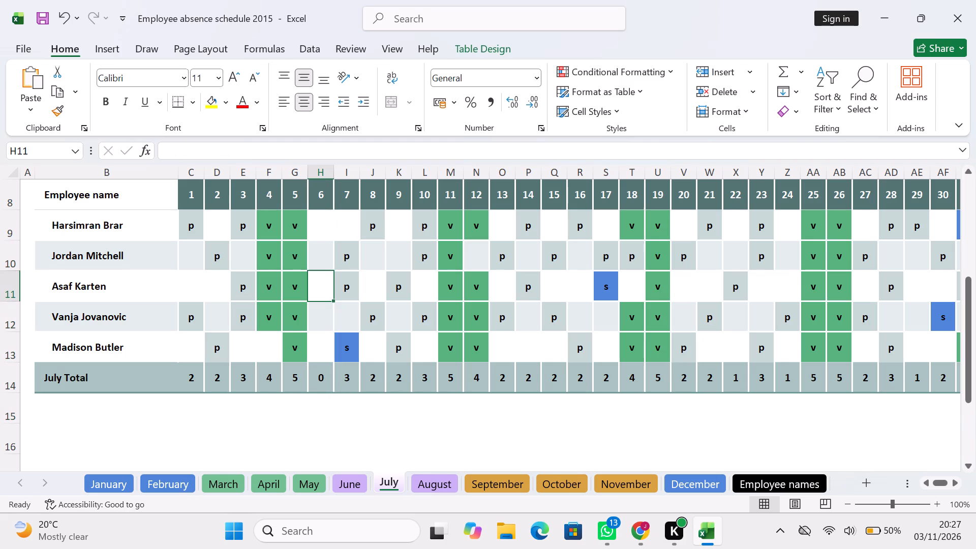
pyautogui.press('Up')
pyautogui.press('Right')
pyautogui.press('Right')
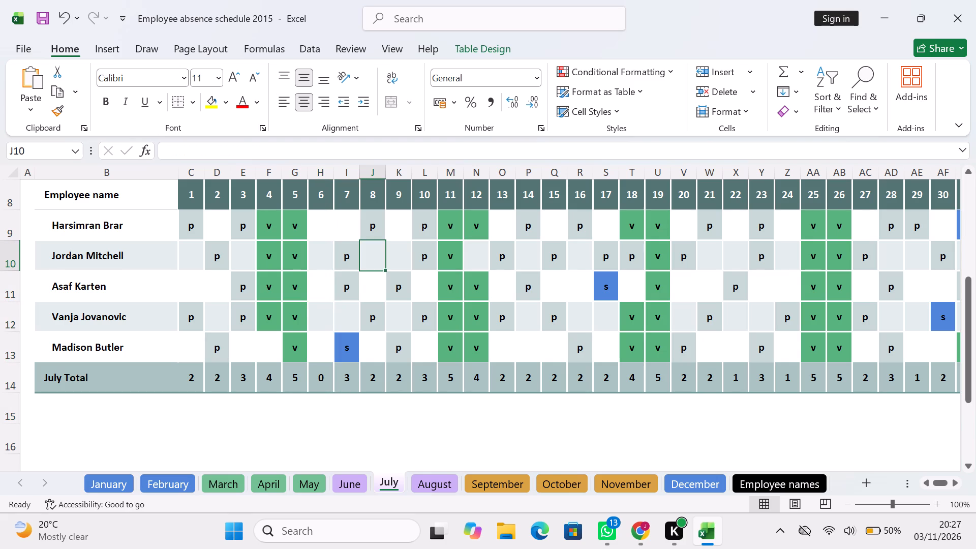
pyautogui.press('Down')
pyautogui.press('Down')
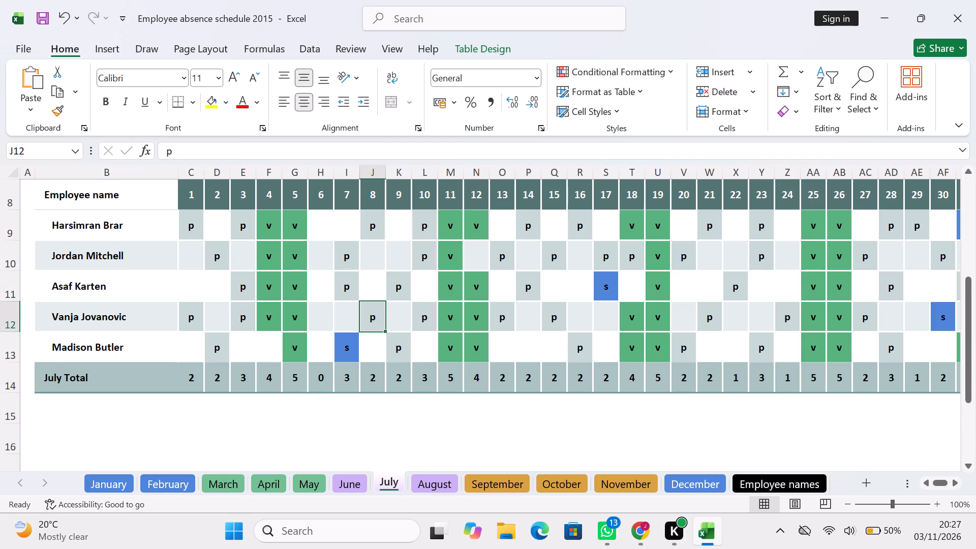
pyautogui.press('Down')
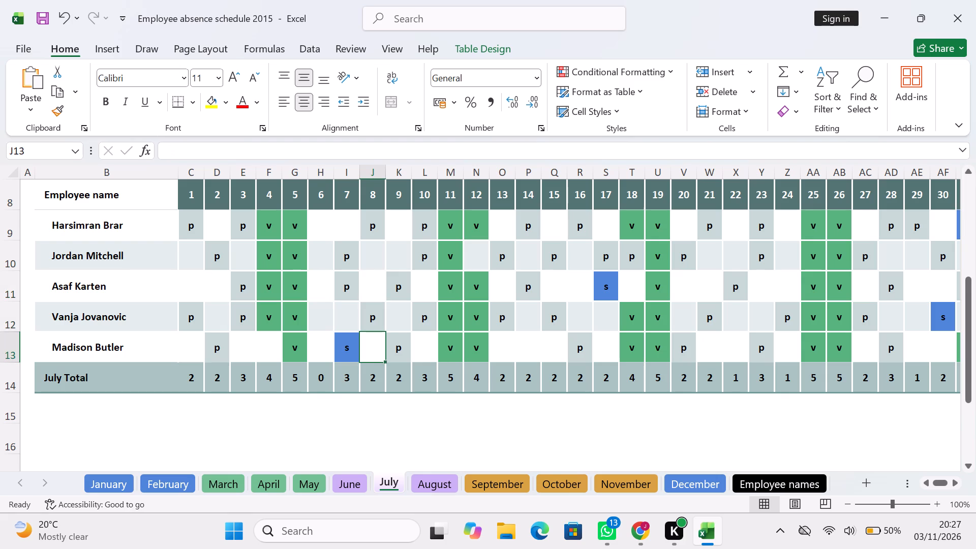
pyautogui.press('Down')
pyautogui.press('Down')
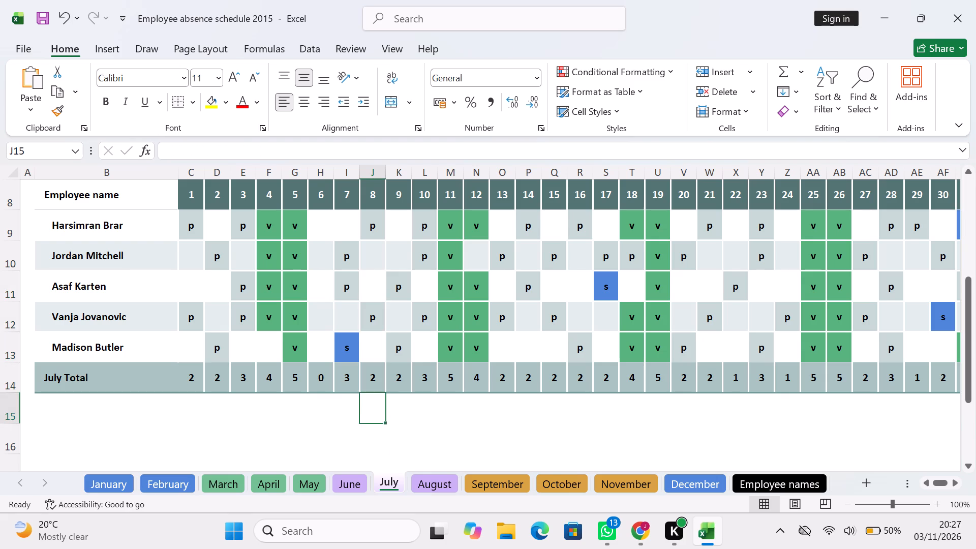
pyautogui.press('Down')
pyautogui.press('Down')
# Recheck the employees' entries in the July 8 column against its July Total formula and its date and weekday headings.
pyautogui.press('Up')
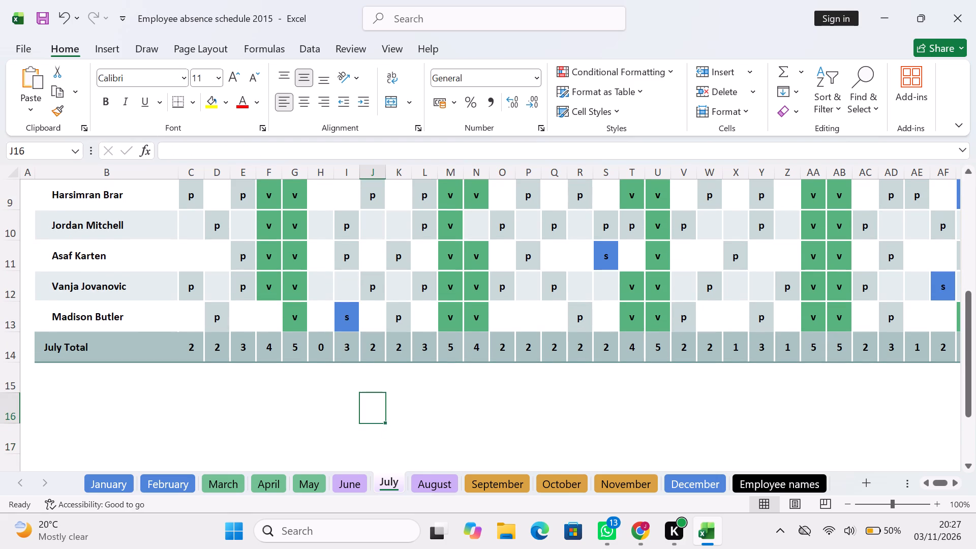
pyautogui.press('Up')
pyautogui.press('Up')
pyautogui.press('Up')
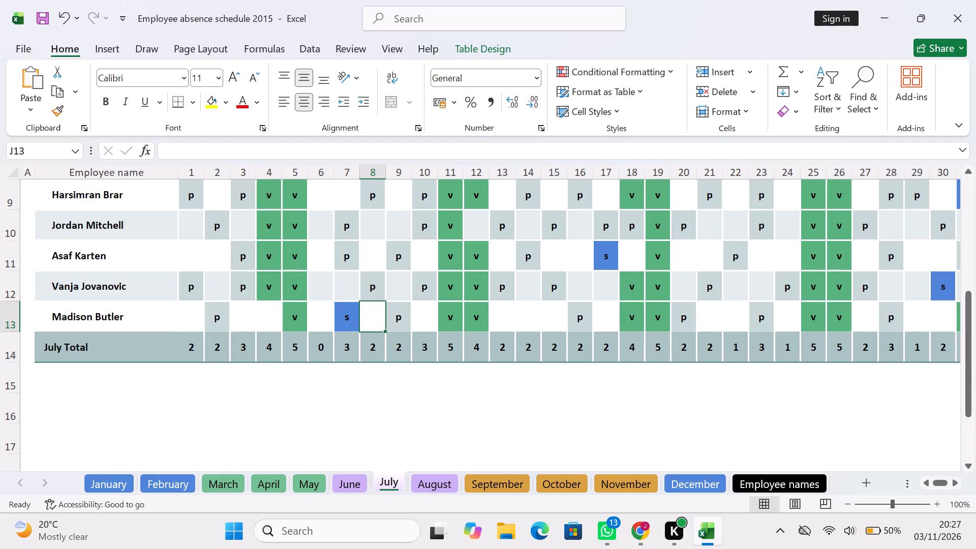
pyautogui.press('Up')
pyautogui.press('Down')
pyautogui.press('Up')
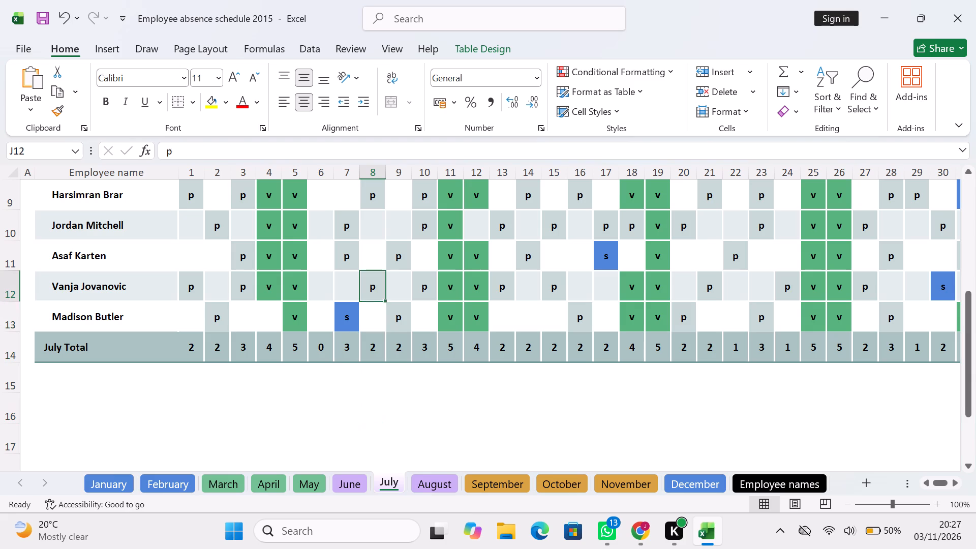
pyautogui.press('Up')
pyautogui.press('Up')
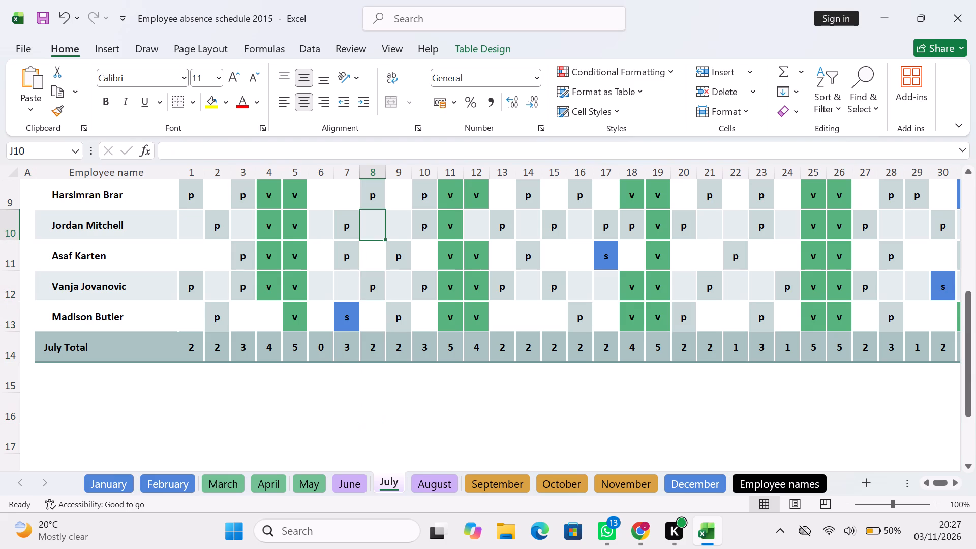
pyautogui.press('Down')
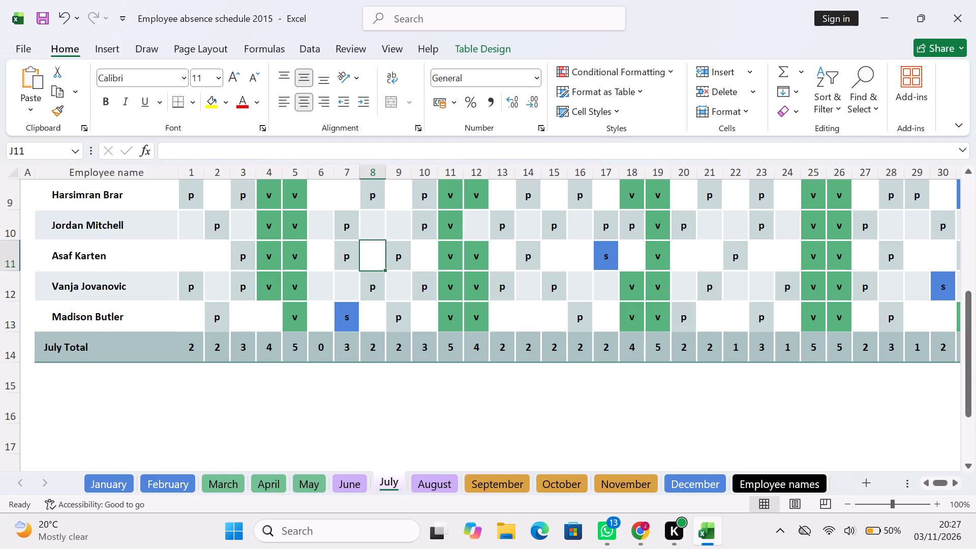
pyautogui.press('Down')
pyautogui.press('Down')
pyautogui.press('Down')
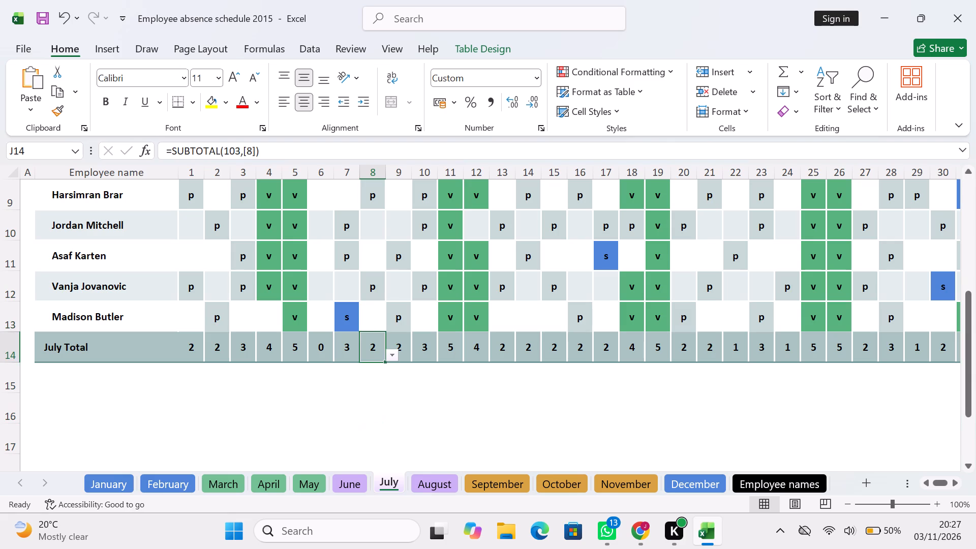
pyautogui.press('Down')
pyautogui.press('Up')
pyautogui.press('Up')
pyautogui.press('Up')
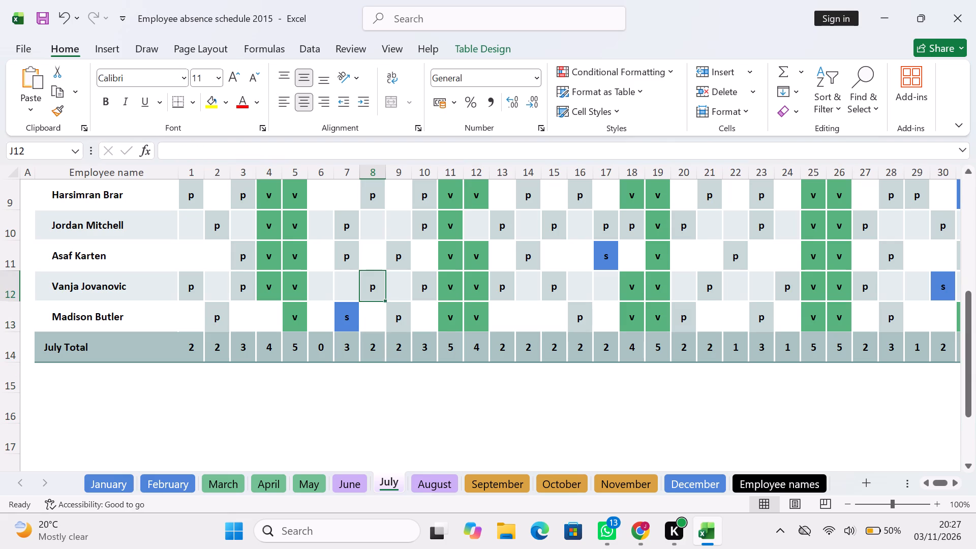
pyautogui.press('Up')
pyautogui.press('Up')
pyautogui.press('Up')
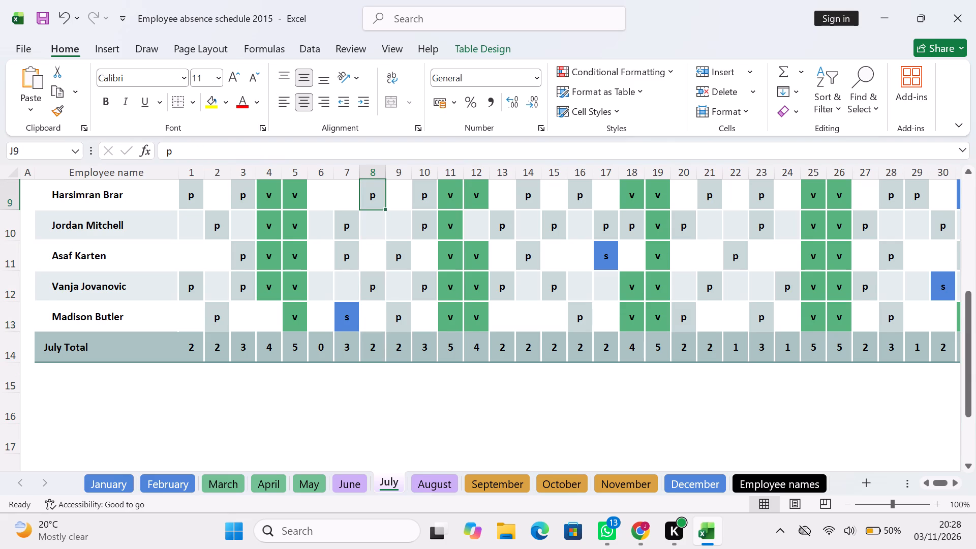
pyautogui.press('Up')
pyautogui.press('Up')
# Examine the July 10 column from its weekday and date headings down through the employees' entries to the daily total.
pyautogui.press('Right')
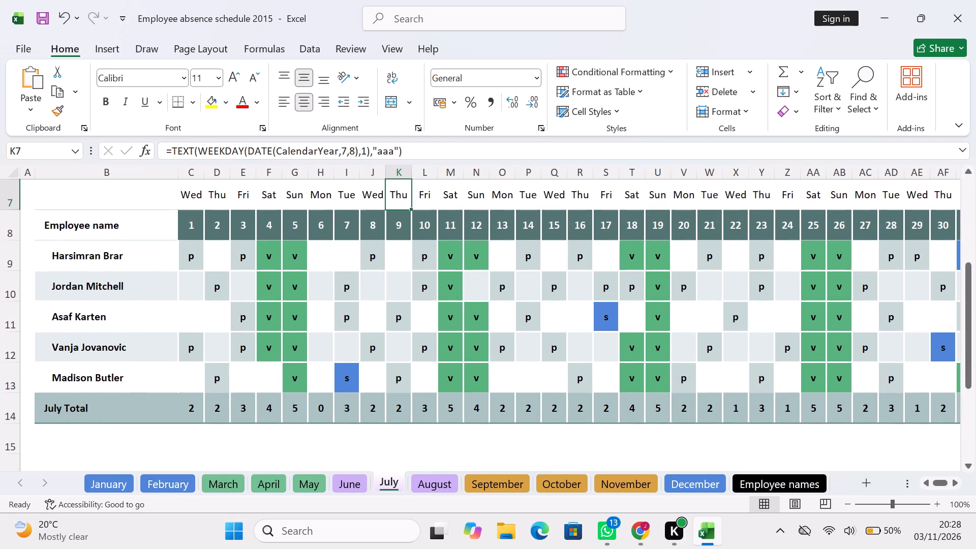
pyautogui.press('Right')
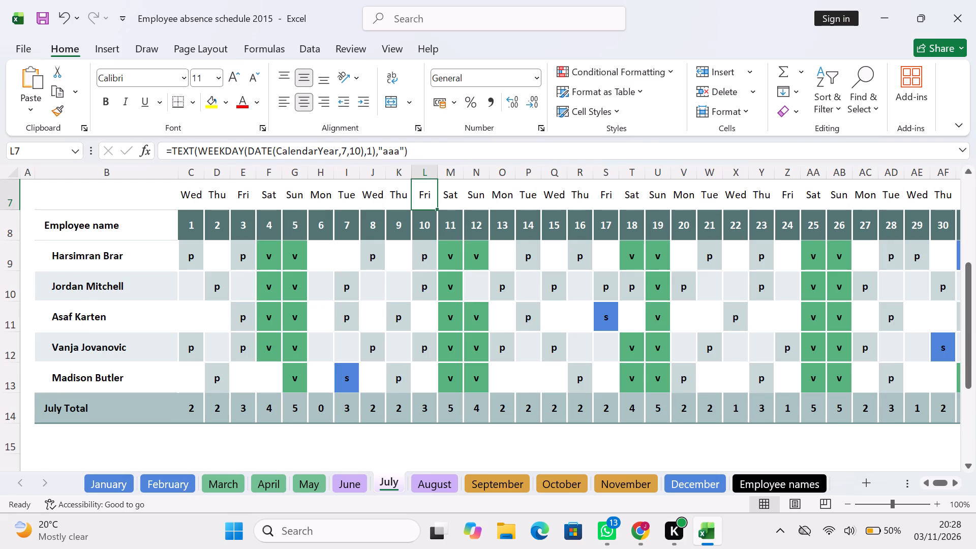
pyautogui.press('Up')
pyautogui.press('Down')
pyautogui.press('Down')
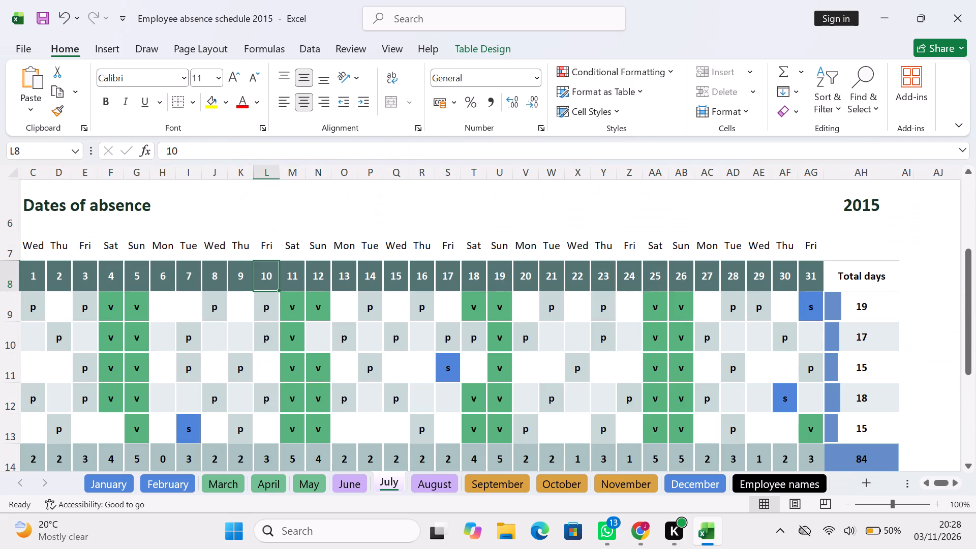
pyautogui.press('Down')
pyautogui.press('Down')
pyautogui.press('Down')
pyautogui.press('Down')
pyautogui.press('Down')
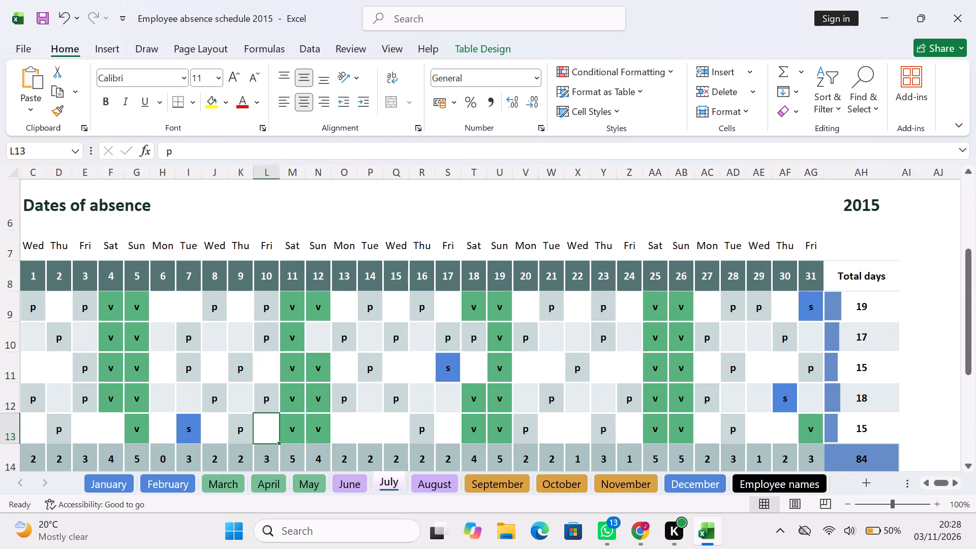
pyautogui.press('Down')
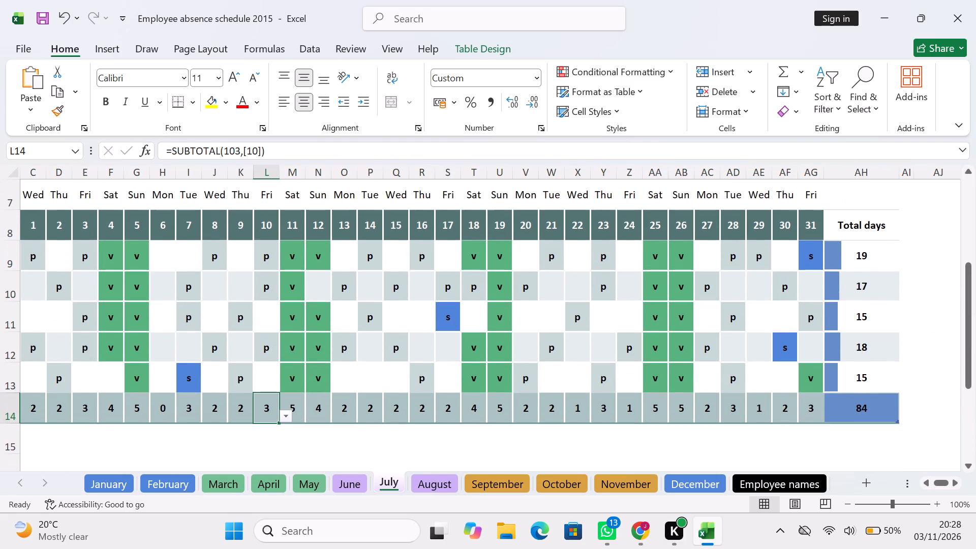
pyautogui.press('Down')
pyautogui.press('Down')
pyautogui.press('Down')
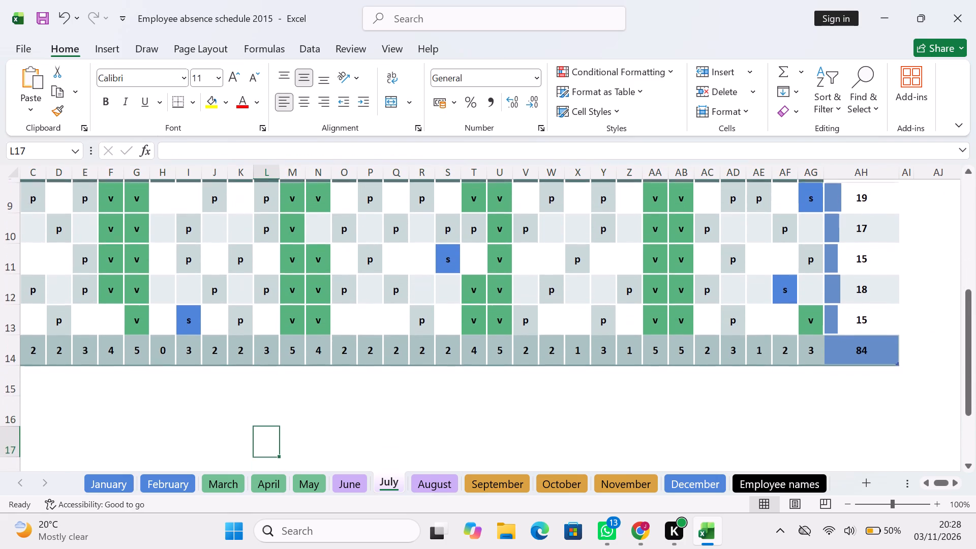
pyautogui.press('Down')
pyautogui.press('Down')
# Review the July 10 column from below the daily total back up to the Dates of absence heading.
pyautogui.press('Up')
pyautogui.press('Up')
pyautogui.press('Up')
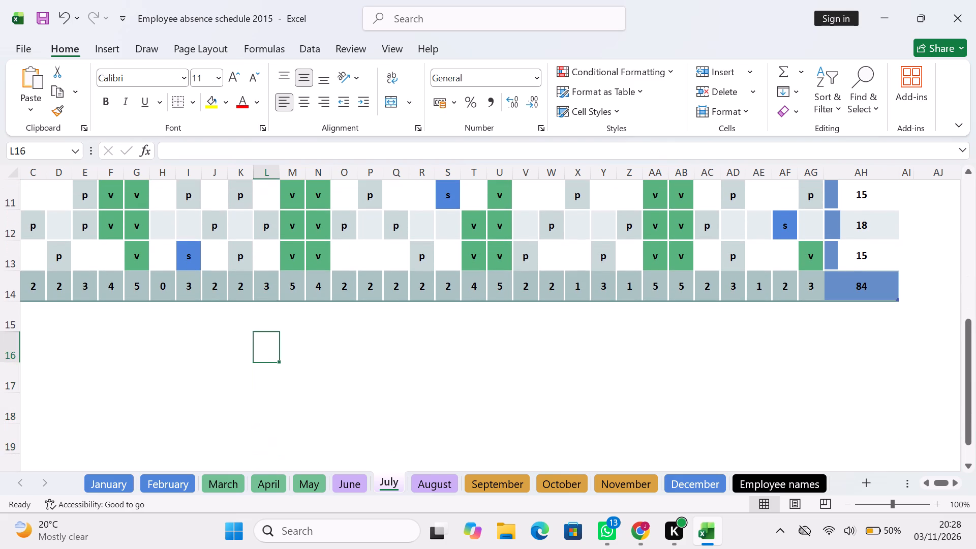
pyautogui.press('Up')
pyautogui.press('Up')
pyautogui.press('Up')
pyautogui.press('Up')
pyautogui.press('Up')
pyautogui.press('Up')
pyautogui.press('Up')
pyautogui.press('Up')
pyautogui.press('Up')
pyautogui.press('Up')
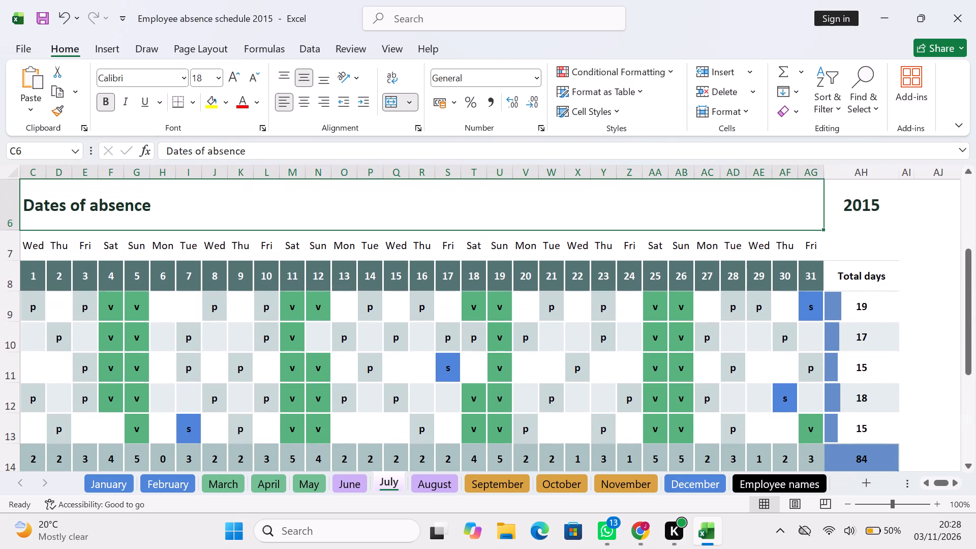
# Inspect July's Total days column from the year heading down to the third employee's row.
pyautogui.press('Right')
pyautogui.press('Up')
pyautogui.press('Up')
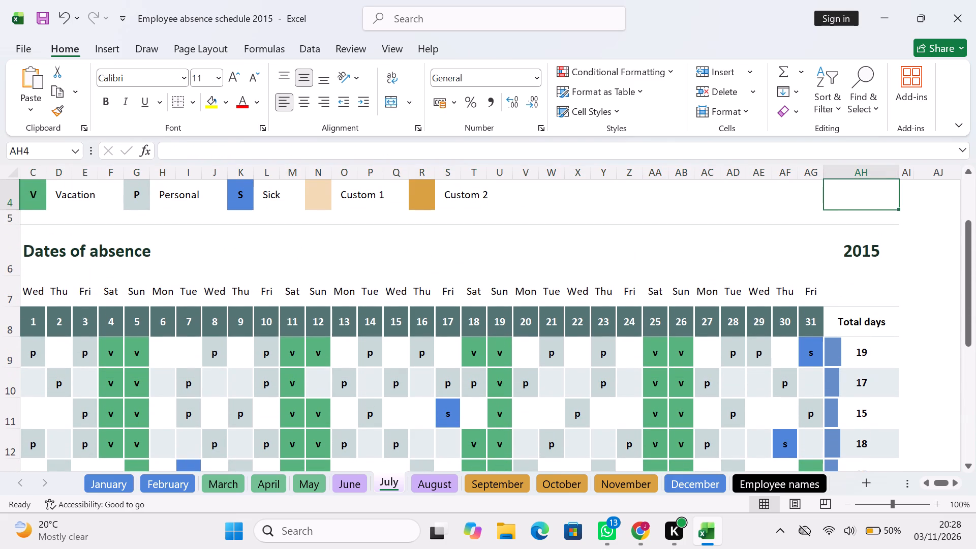
pyautogui.press('Down')
pyautogui.press('Down')
pyautogui.press('Down')
pyautogui.press('Down')
pyautogui.press('Down')
pyautogui.press('Down')
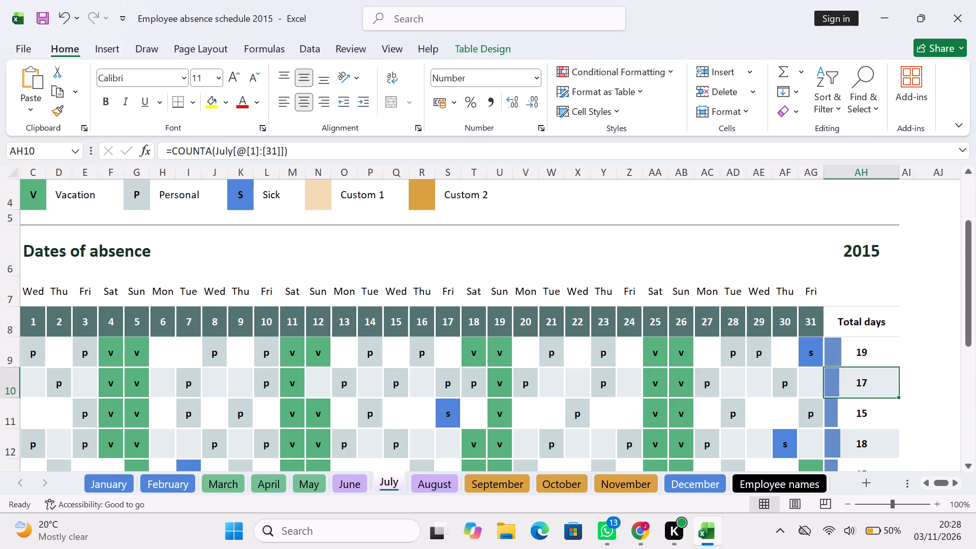
pyautogui.press('Down')
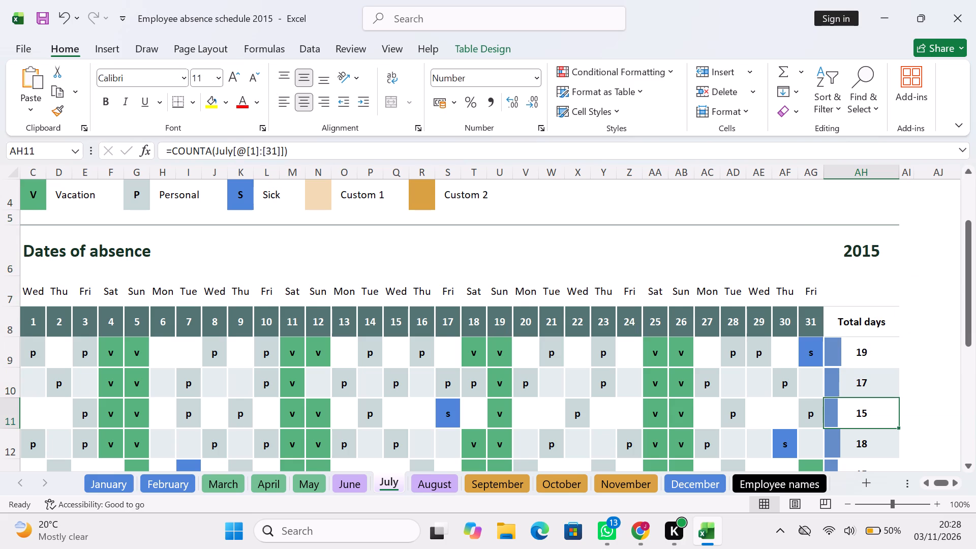
# Examine the employees' entries and the daily total in the July 9 column.
pyautogui.click(311, 418)
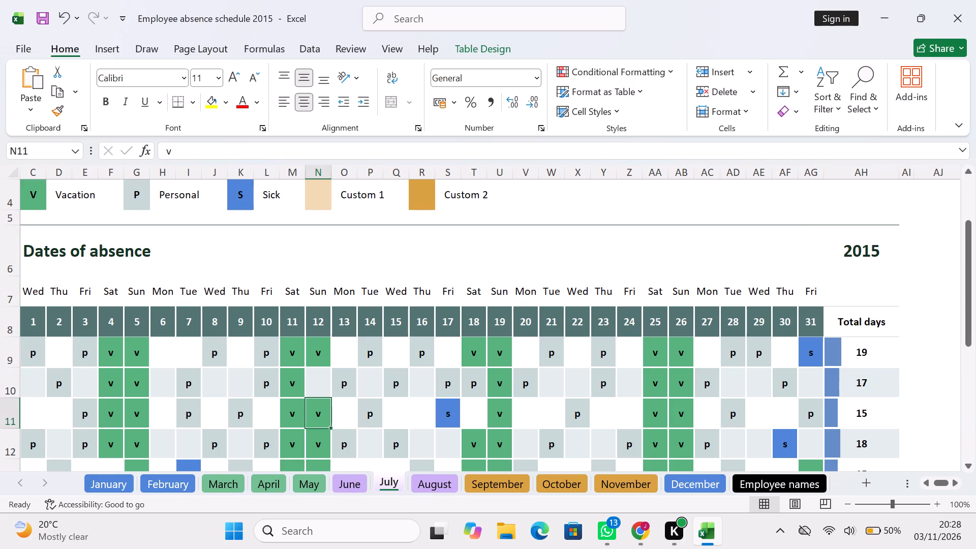
pyautogui.press('Left')
pyautogui.press('Left')
pyautogui.press('Left')
pyautogui.press('Up')
pyautogui.press('Up')
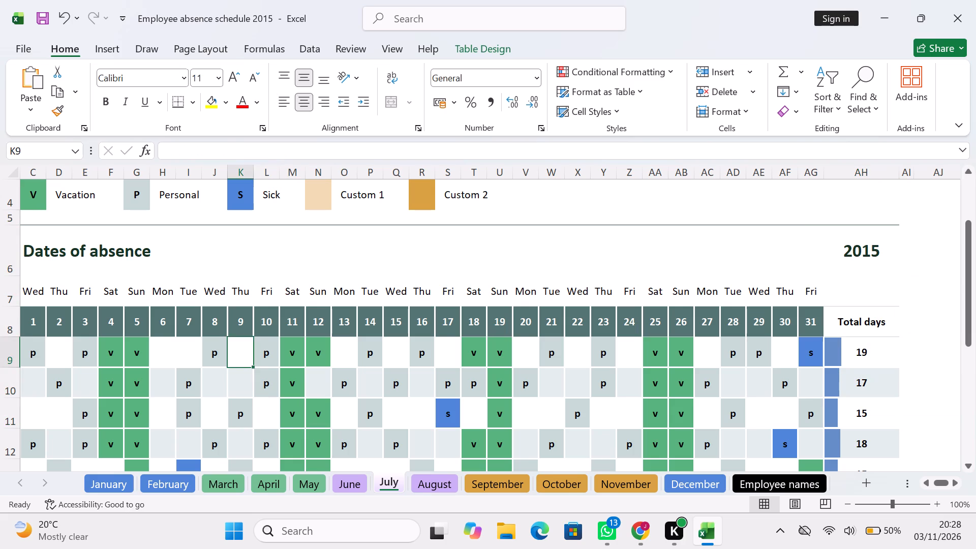
pyautogui.press('Up')
pyautogui.press('Down')
pyautogui.press('Down')
pyautogui.press('Down')
pyautogui.press('Down')
pyautogui.press('Down')
pyautogui.press('Down')
pyautogui.press('Down')
pyautogui.press('Down')
pyautogui.press('Down')
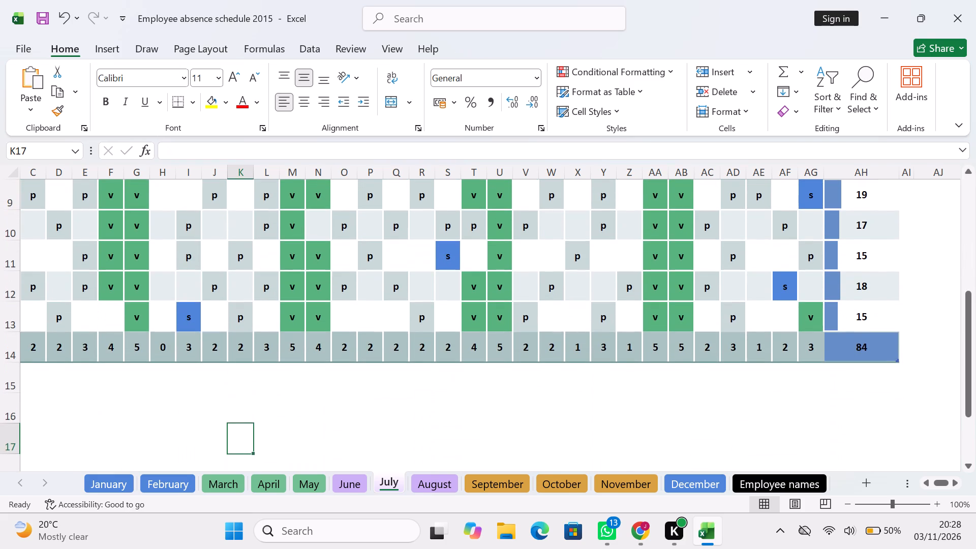
# Examine the July 11 column from its daily total up through the employees' entries and headings to the absence type key.
pyautogui.press('Right')
pyautogui.press('Right')
pyautogui.press('Up')
pyautogui.press('Up')
pyautogui.press('Up')
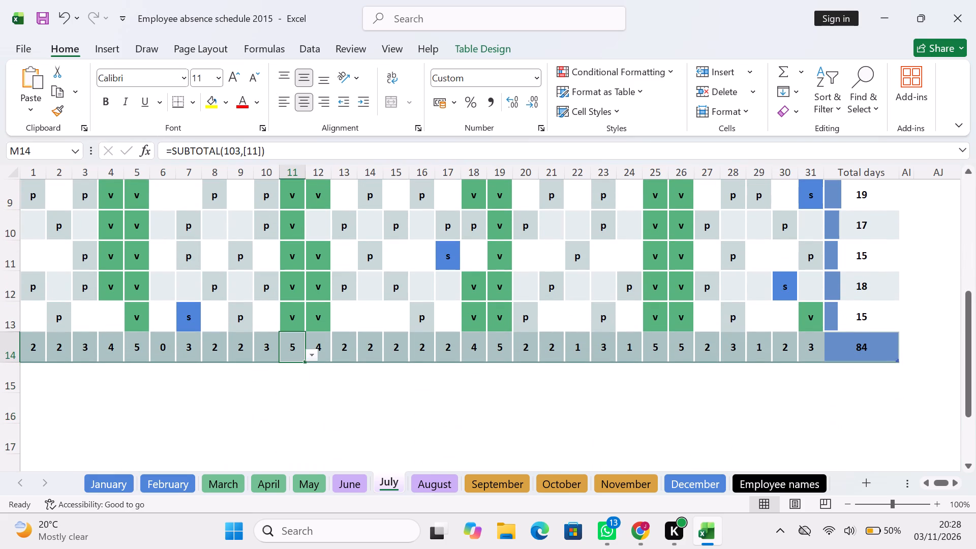
pyautogui.press('Up')
pyautogui.press('Up')
pyautogui.press('Up')
pyautogui.press('Up')
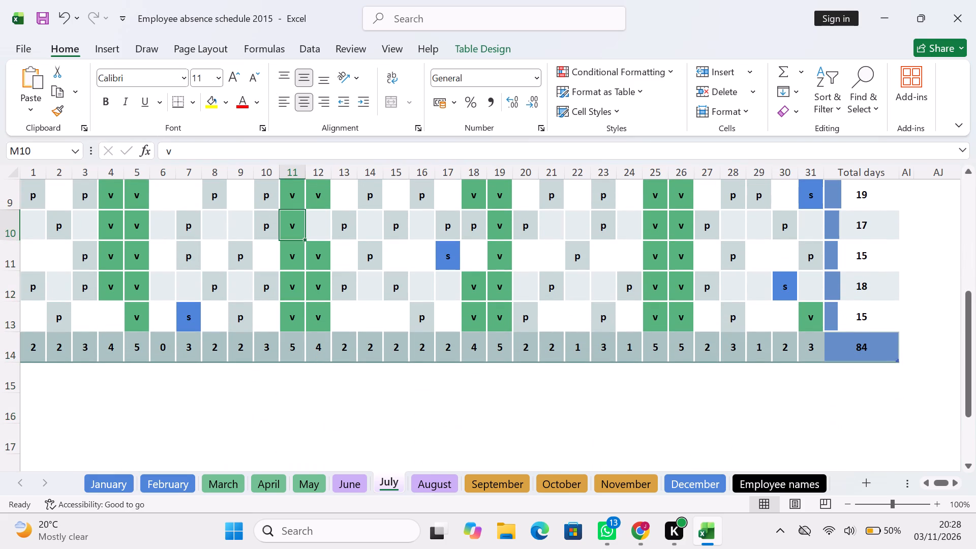
pyautogui.press('Up')
pyautogui.press('Up')
pyautogui.press('Up')
pyautogui.press('Up')
pyautogui.press('Up')
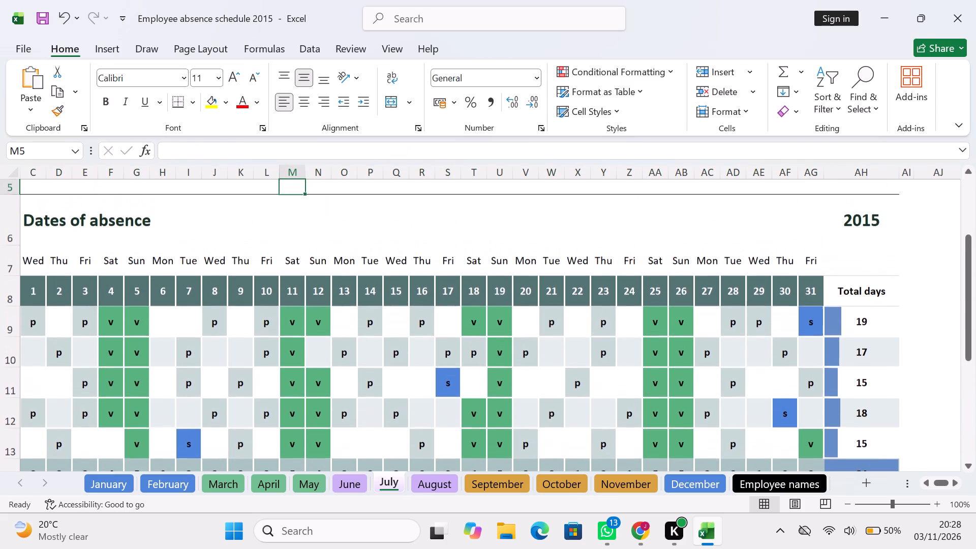
pyautogui.press('Up')
pyautogui.press('Up')
pyautogui.press('Up')
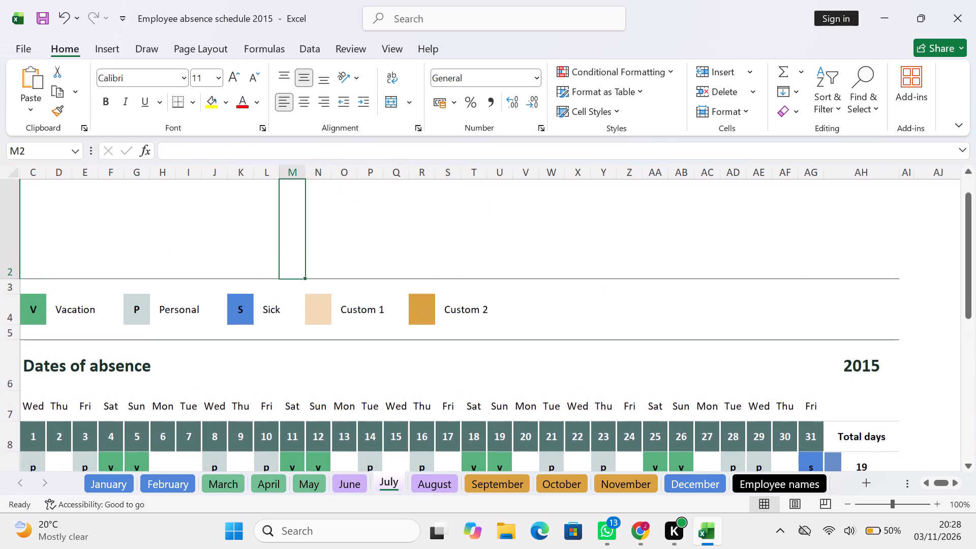
# Recheck the July 11 column from its weekday and date headings through the employees' entries to the daily total.
pyautogui.press('Down')
pyautogui.press('Down')
pyautogui.press('Down')
pyautogui.press('Down')
pyautogui.press('Down')
pyautogui.press('Down')
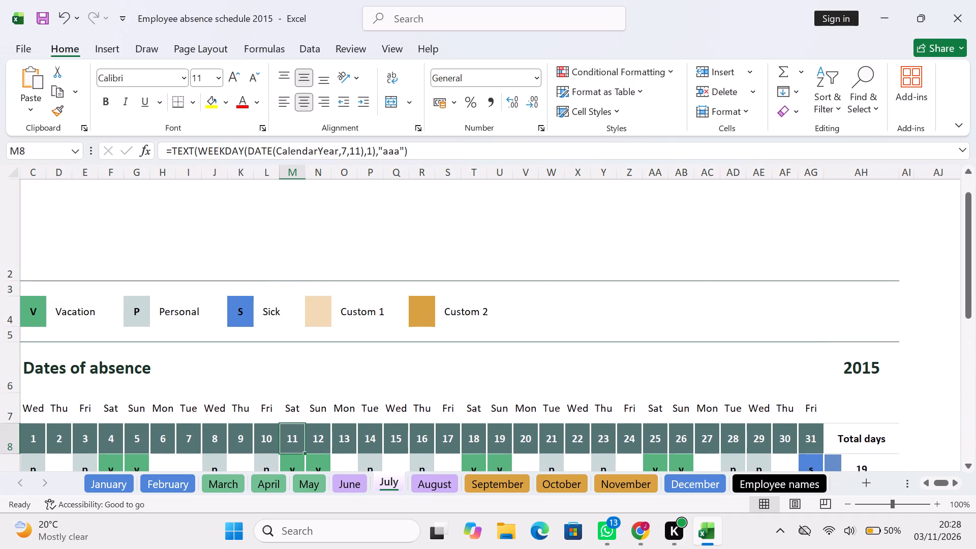
pyautogui.press('Down')
pyautogui.press('Down')
pyautogui.press('Down')
pyautogui.press('Down')
pyautogui.press('Down')
pyautogui.press('Down')
pyautogui.press('Down')
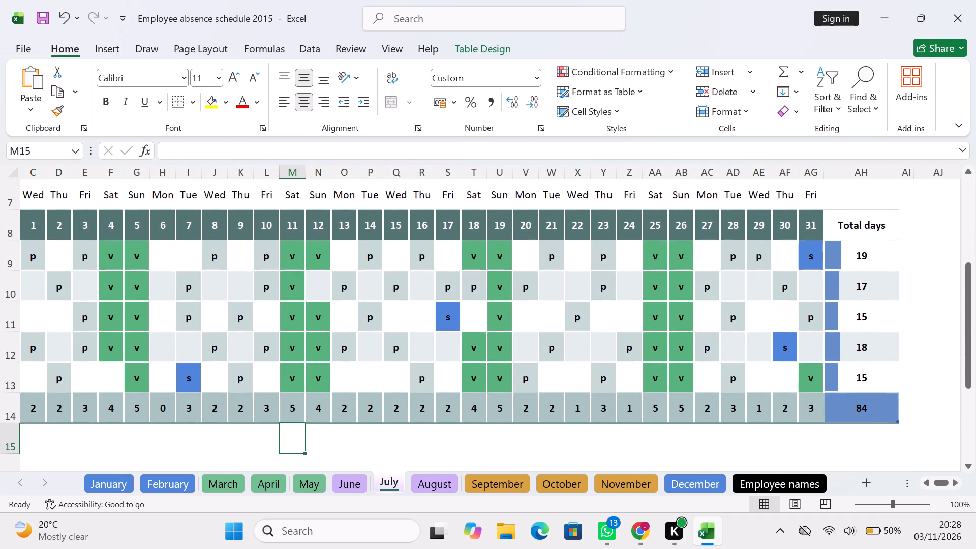
pyautogui.press('Down')
pyautogui.press('Down')
pyautogui.press('Down')
pyautogui.press('Down')
pyautogui.press('Up')
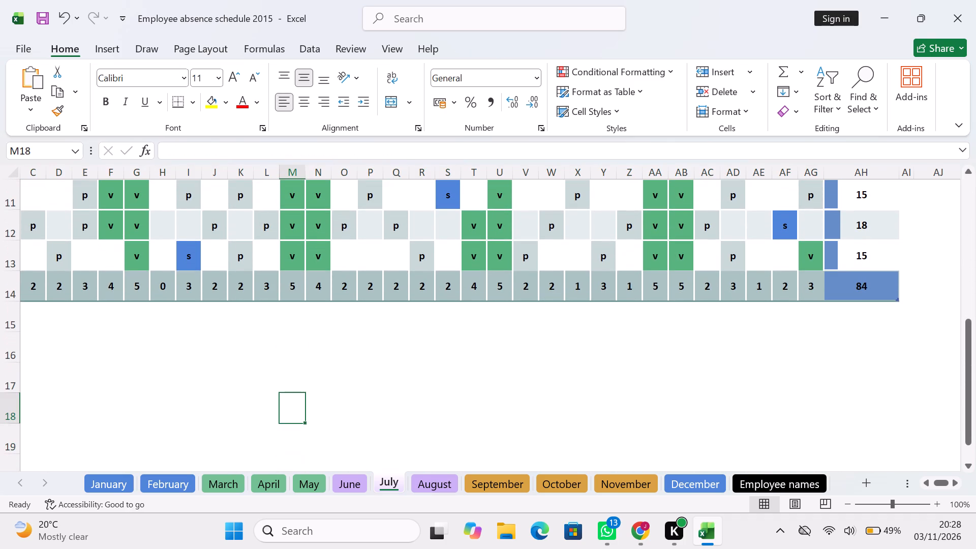
pyautogui.press('Up')
pyautogui.press('Up')
pyautogui.press('Up')
pyautogui.press('Up')
pyautogui.press('Up')
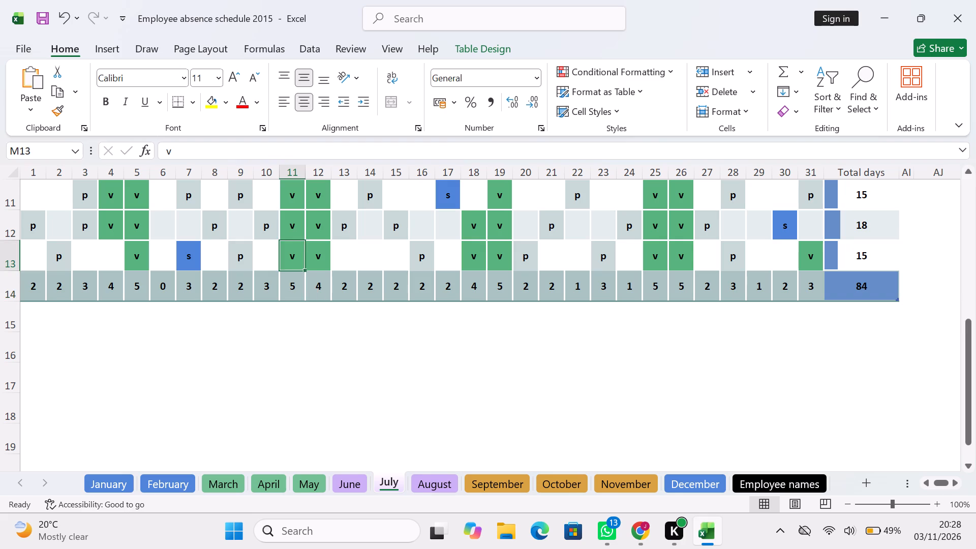
# Inspect the July 11 column upward from the fifth employee's entry to the headings, and the absence type key through Custom 2.
pyautogui.press('Up')
pyautogui.press('Up')
pyautogui.press('Up')
pyautogui.press('Up')
pyautogui.press('Up')
pyautogui.press('Up')
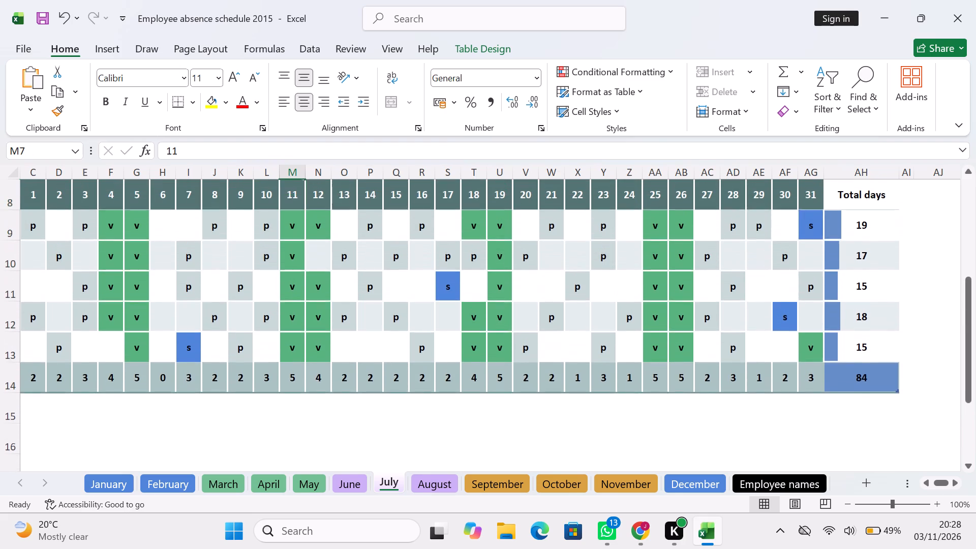
pyautogui.press('Up')
pyautogui.press('Up')
pyautogui.press('Right')
pyautogui.press('Right')
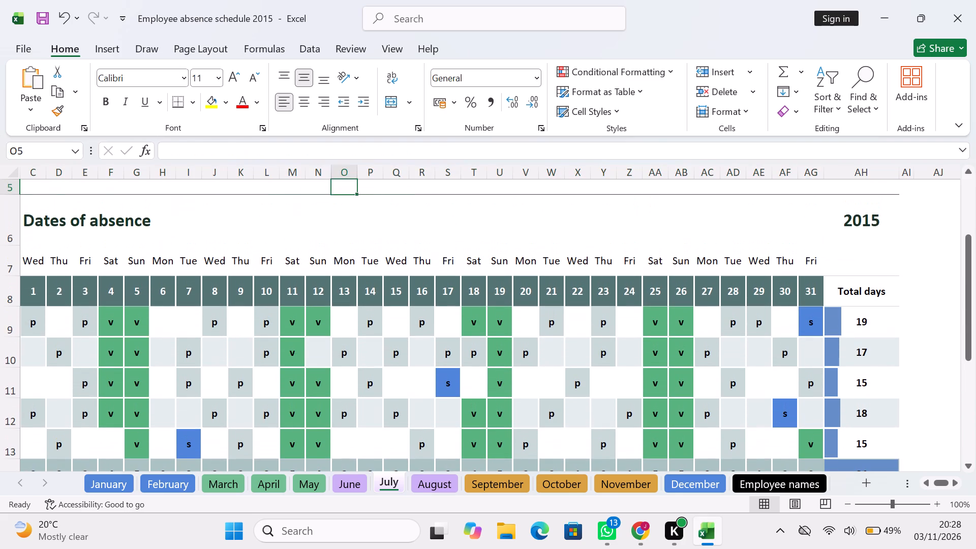
pyautogui.press('Right')
pyautogui.press('Left')
pyautogui.press('Up')
pyautogui.press('Right')
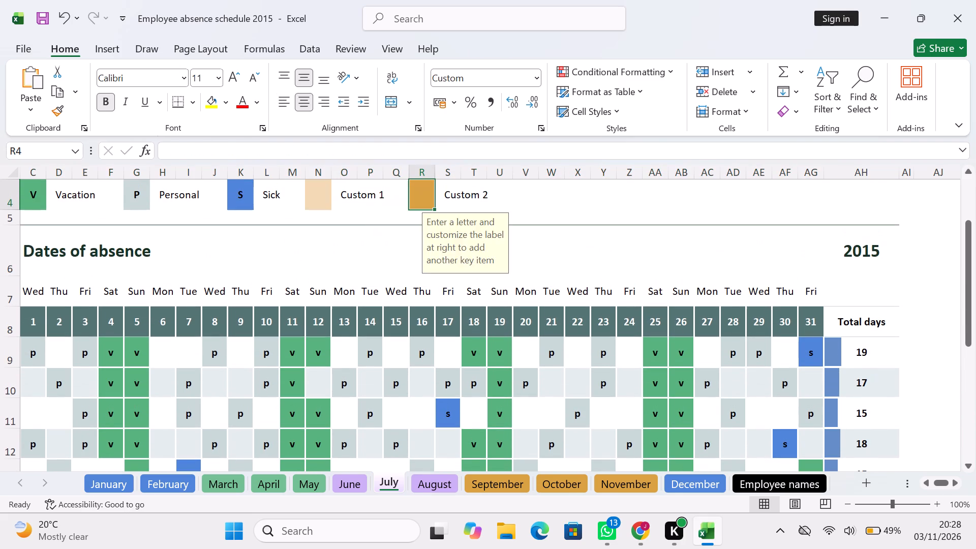
pyautogui.press('Right')
# Examine the July 17 column from its weekday and date headings through the employees' entries to the daily total.
pyautogui.press('Down')
pyautogui.press('Down')
pyautogui.press('Down')
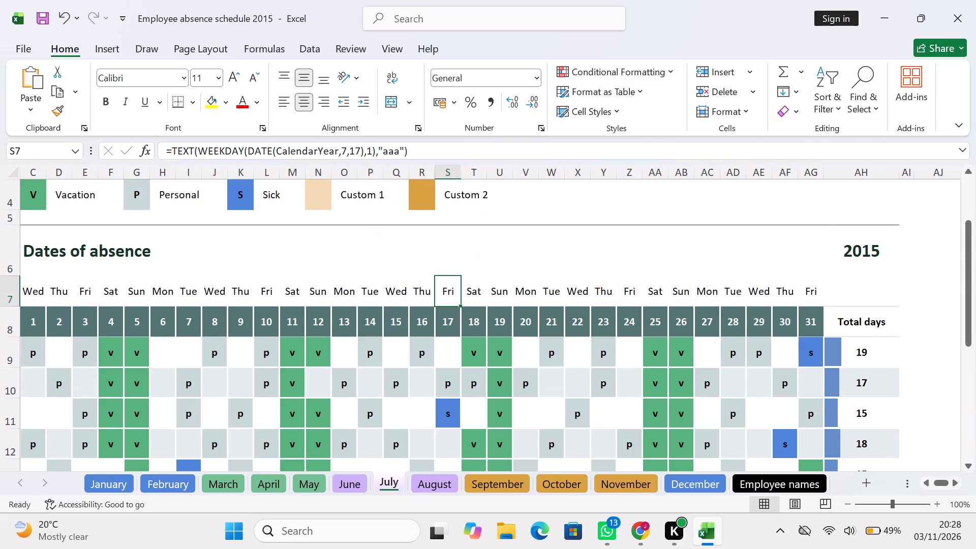
pyautogui.press('Down')
pyautogui.press('Down')
pyautogui.press('Down')
pyautogui.press('Down')
pyautogui.press('Down')
pyautogui.press('Down')
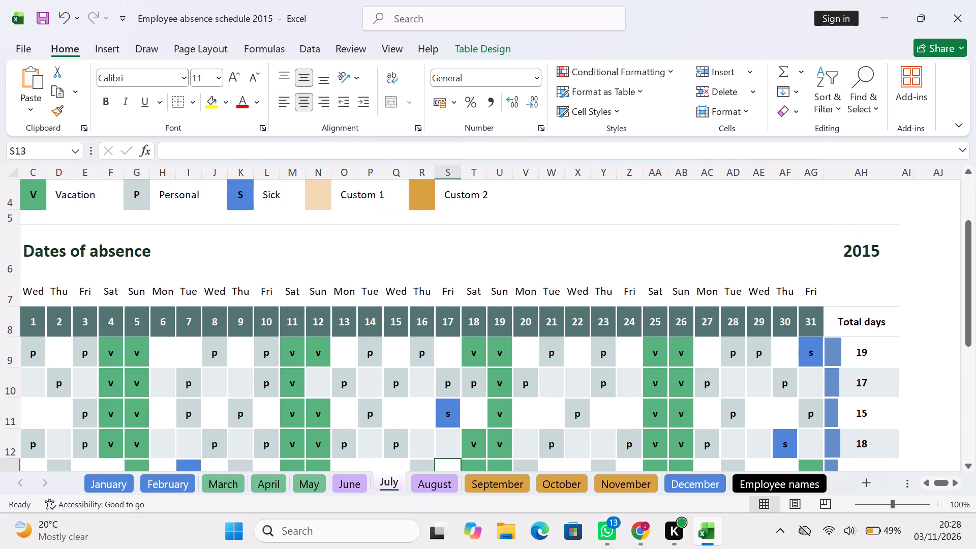
pyautogui.press('Down')
pyautogui.press('Down')
# Check the employees' entries and the daily total in the July 21 column.
pyautogui.press('Right')
pyautogui.press('Right')
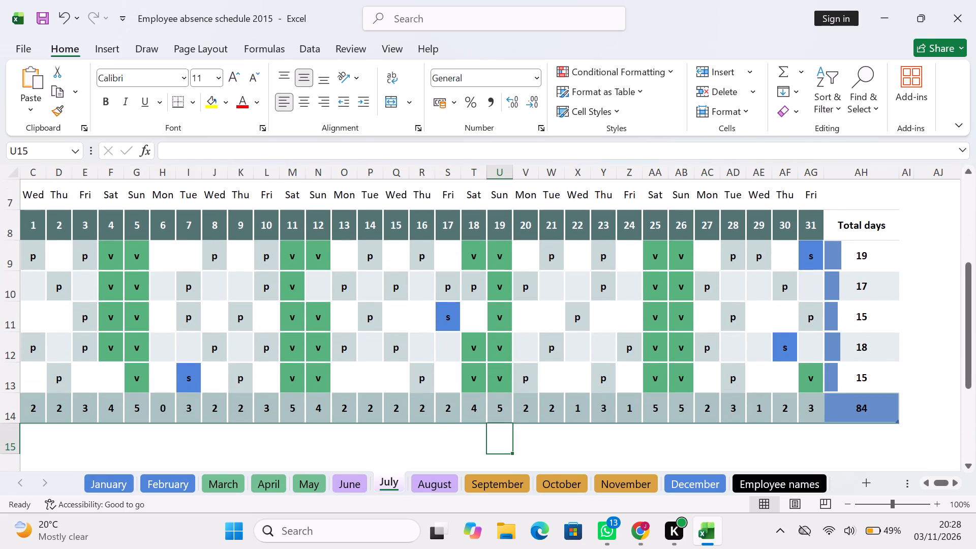
pyautogui.press('Right')
pyautogui.press('Right')
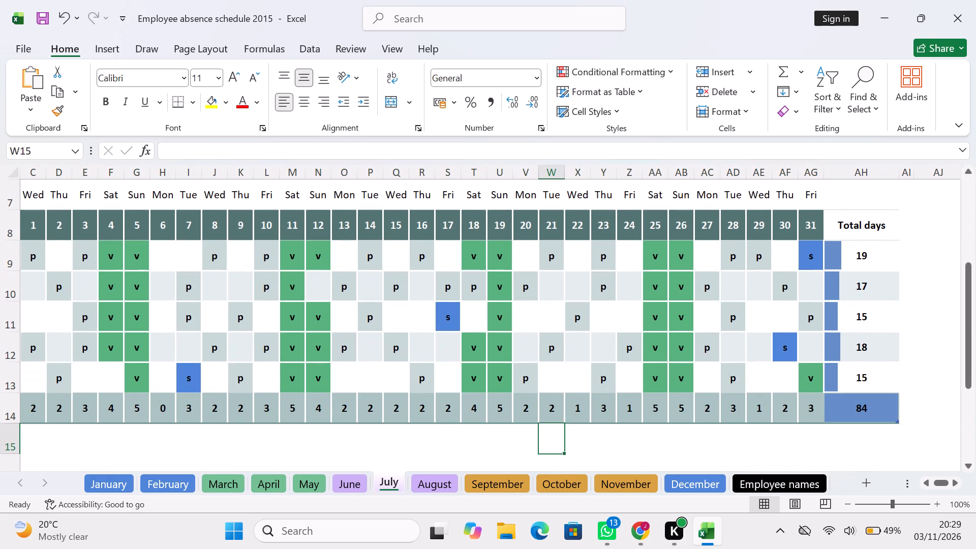
pyautogui.press('Up')
pyautogui.press('Up')
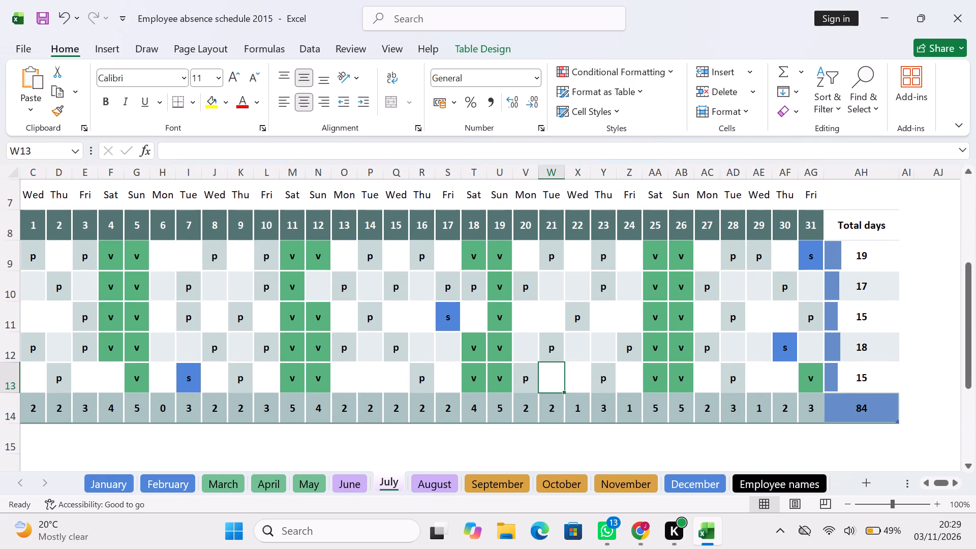
pyautogui.press('Up')
pyautogui.press('Up')
pyautogui.press('Up')
pyautogui.press('Down')
pyautogui.press('Down')
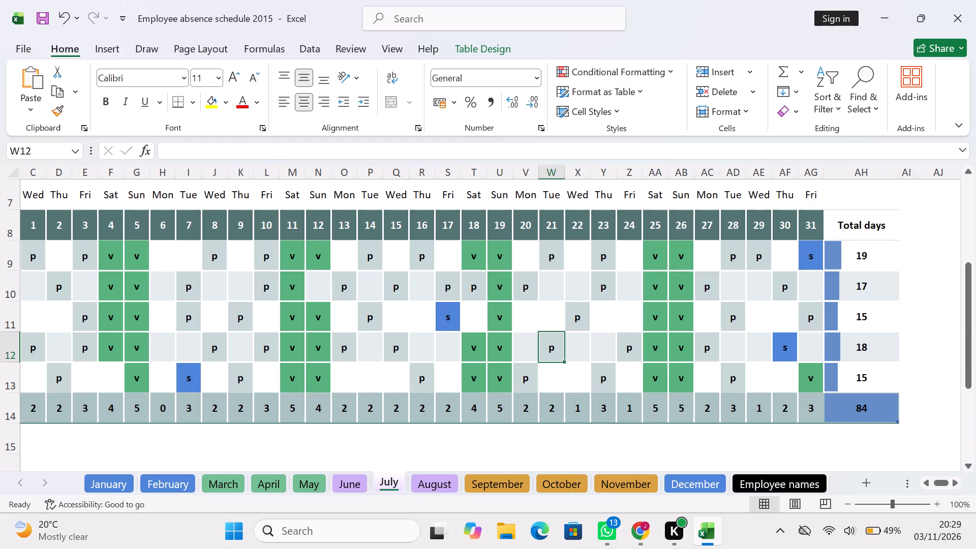
pyautogui.press('Down')
pyautogui.press('Down')
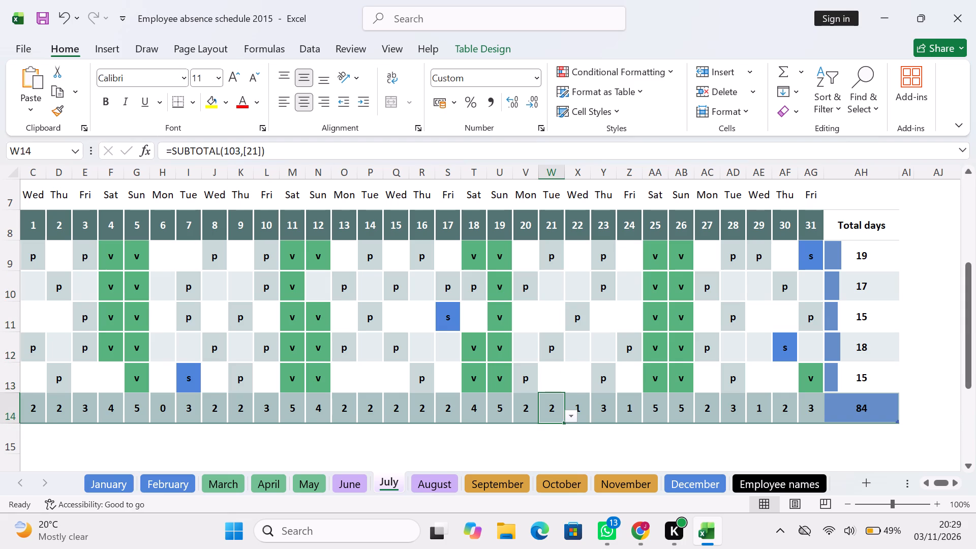
# Review the daily totals in the July Total row from July 23 back to July 14.
pyautogui.press('Right')
pyautogui.press('Right')
pyautogui.press('Left')
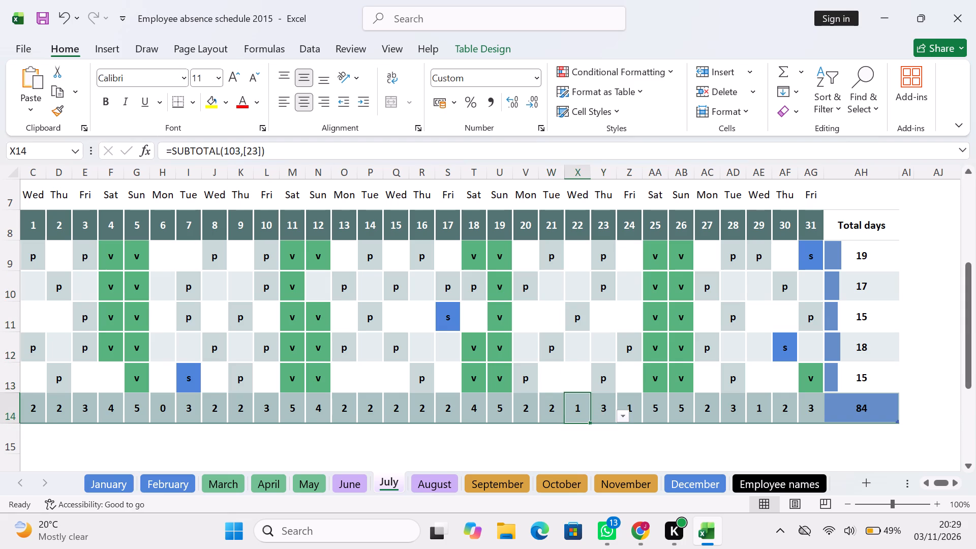
pyautogui.press('Left')
pyautogui.press('Left')
pyautogui.press('Left')
pyautogui.press('Left')
pyautogui.press('Left')
pyautogui.press('Left')
pyautogui.press('Left')
pyautogui.press('Left')
# Examine the July 14 column from the fifth employee's row up through its headings to the Dates of absence title.
pyautogui.press('Up')
pyautogui.press('Up')
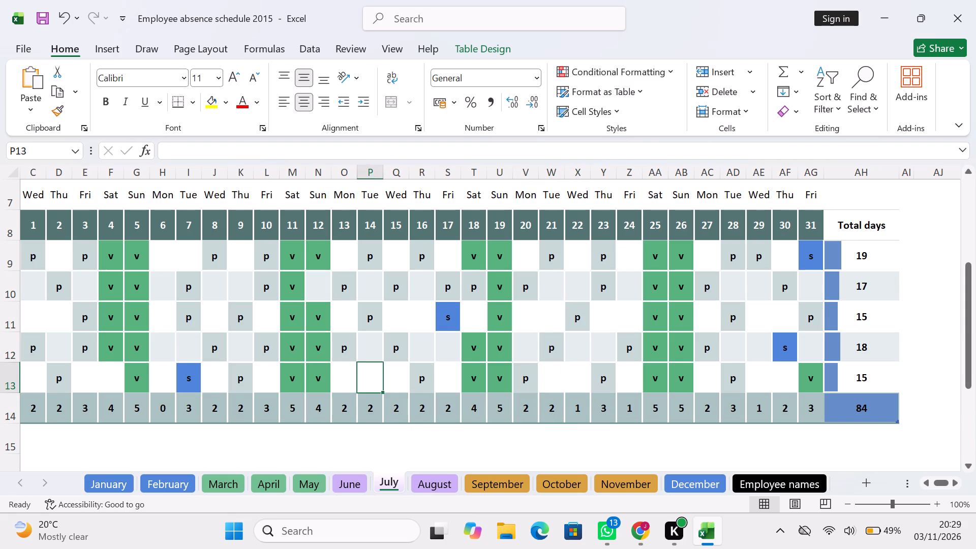
pyautogui.press('Up')
pyautogui.press('Up')
pyautogui.press('Up')
pyautogui.press('Up')
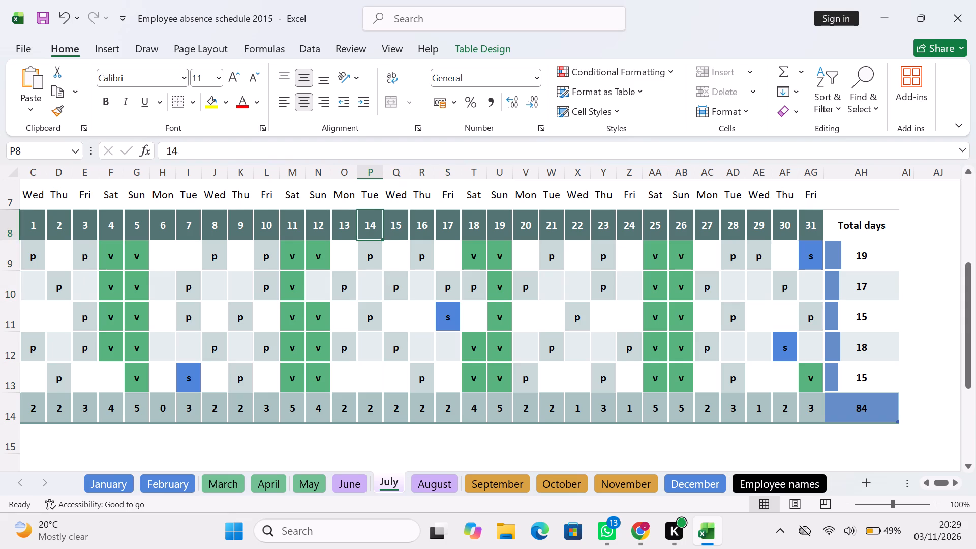
pyautogui.press('Up')
pyautogui.press('Up')
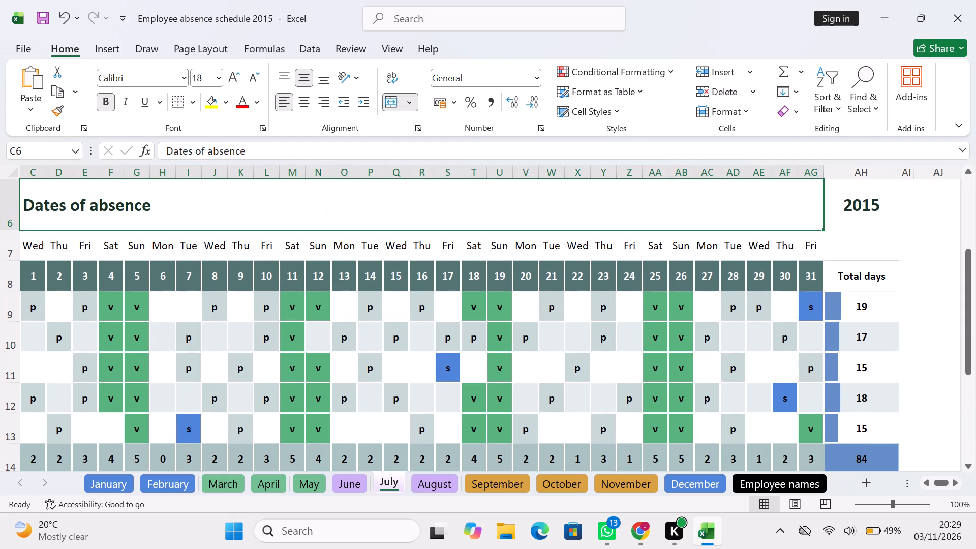
# Inspect the year heading and the Total days figures row by row down to the July Total row.
pyautogui.press('Left')
pyautogui.press('Right')
pyautogui.press('Right')
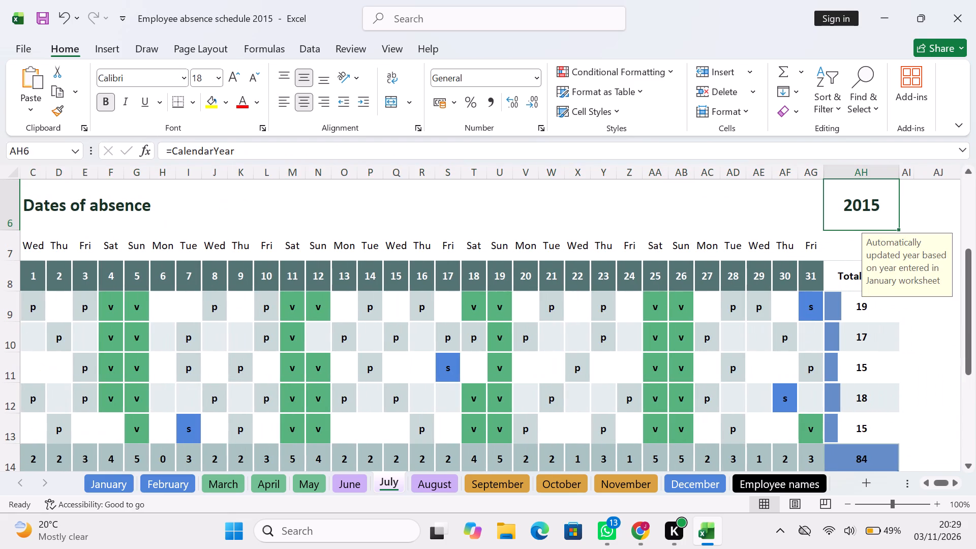
pyautogui.press('Right')
pyautogui.press('Down')
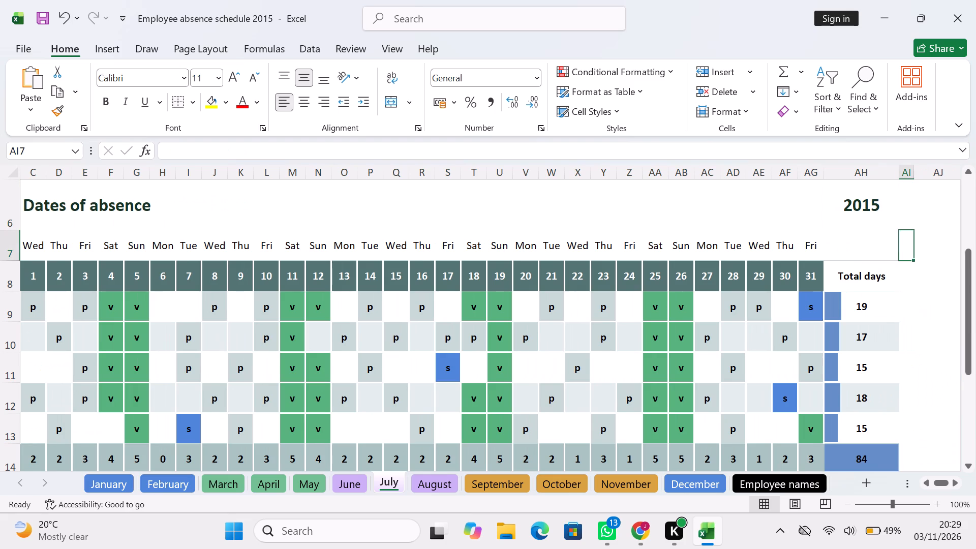
pyautogui.press('Down')
pyautogui.press('Down')
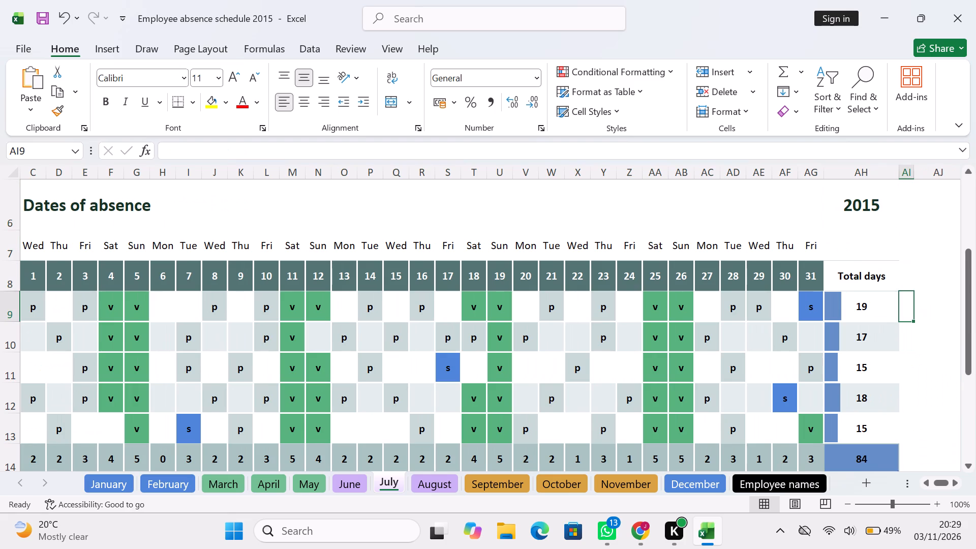
pyautogui.press('Down')
pyautogui.press('Down')
pyautogui.press('Down')
pyautogui.press('Down')
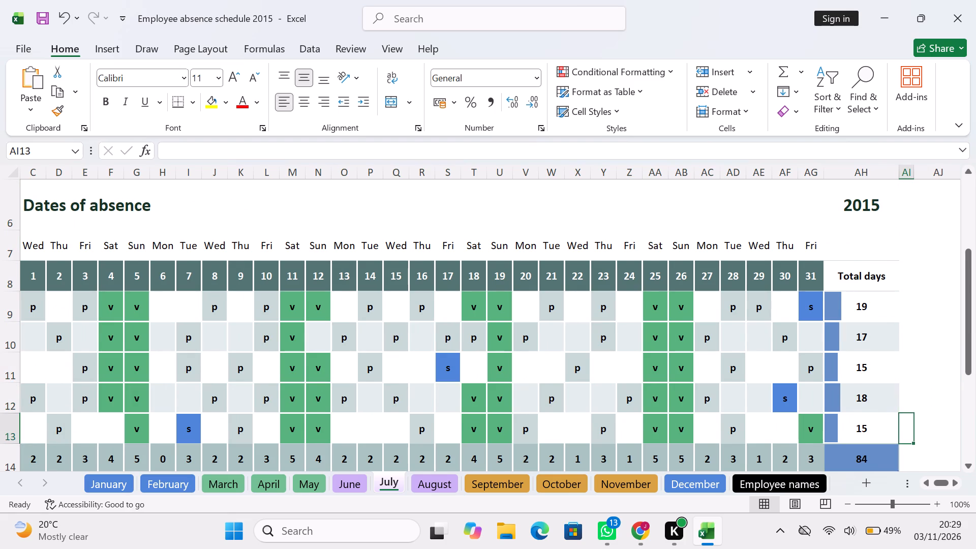
pyautogui.press('Down')
pyautogui.press('Down')
pyautogui.press('Up')
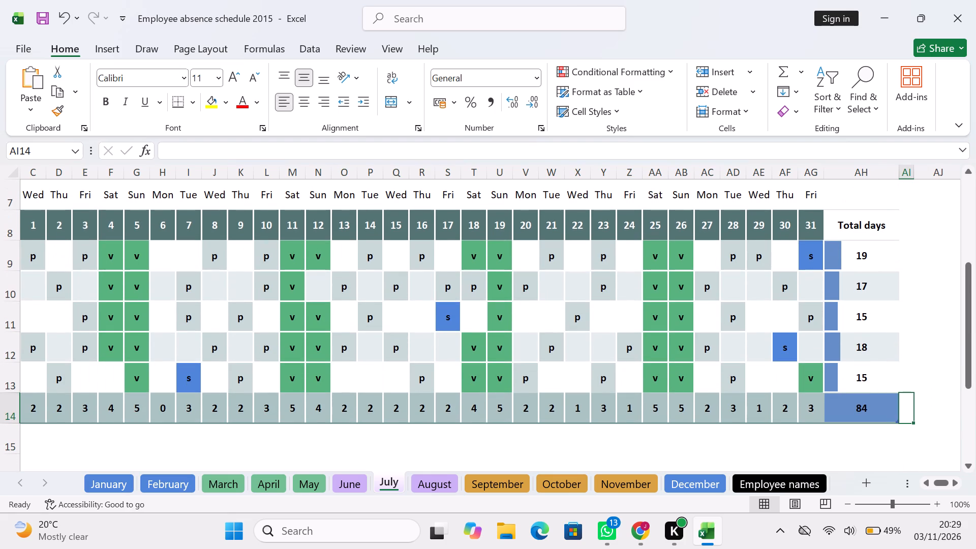
pyautogui.press('Up')
pyautogui.press('Down')
pyautogui.press('Down')
pyautogui.press('Down')
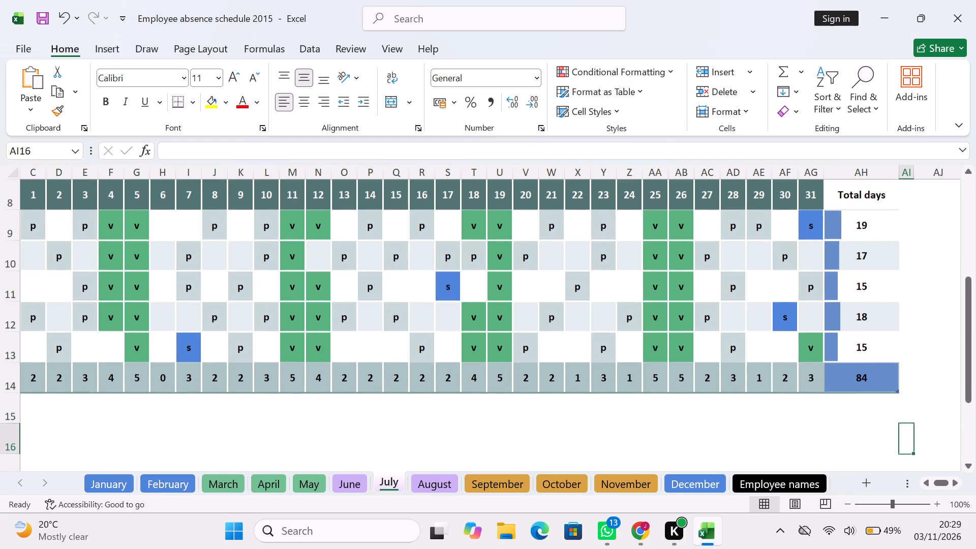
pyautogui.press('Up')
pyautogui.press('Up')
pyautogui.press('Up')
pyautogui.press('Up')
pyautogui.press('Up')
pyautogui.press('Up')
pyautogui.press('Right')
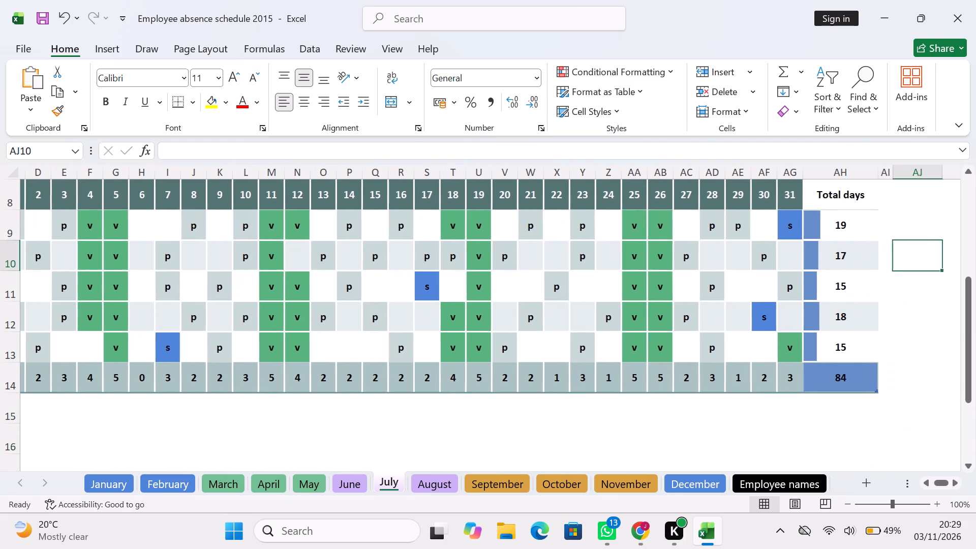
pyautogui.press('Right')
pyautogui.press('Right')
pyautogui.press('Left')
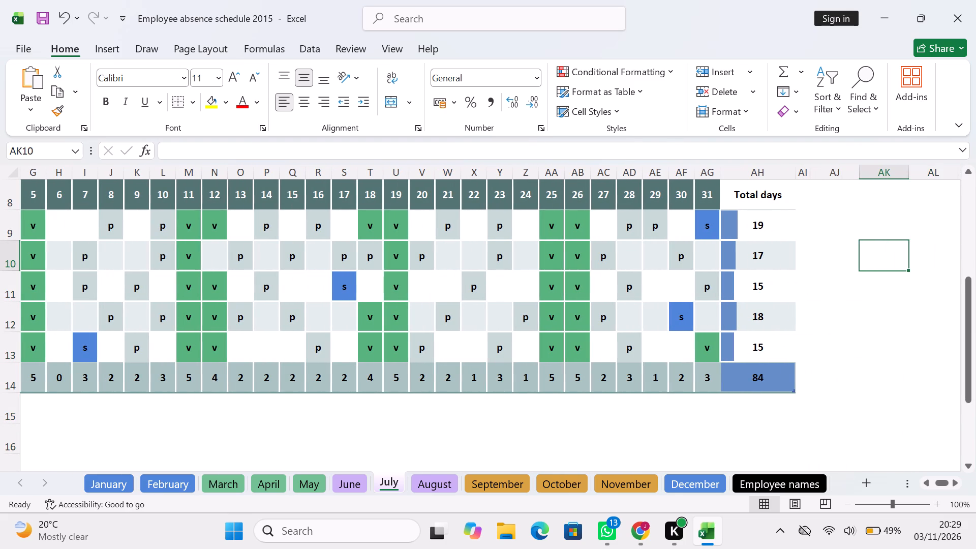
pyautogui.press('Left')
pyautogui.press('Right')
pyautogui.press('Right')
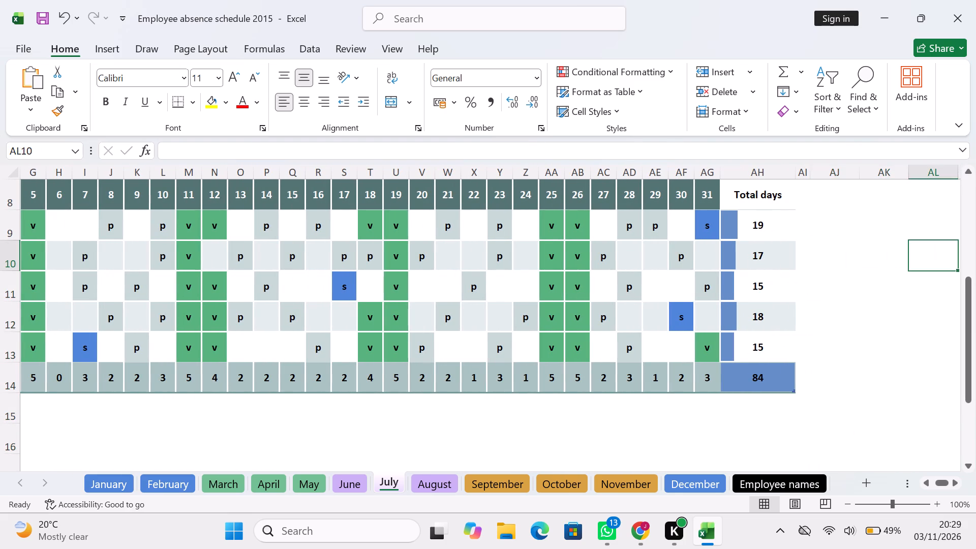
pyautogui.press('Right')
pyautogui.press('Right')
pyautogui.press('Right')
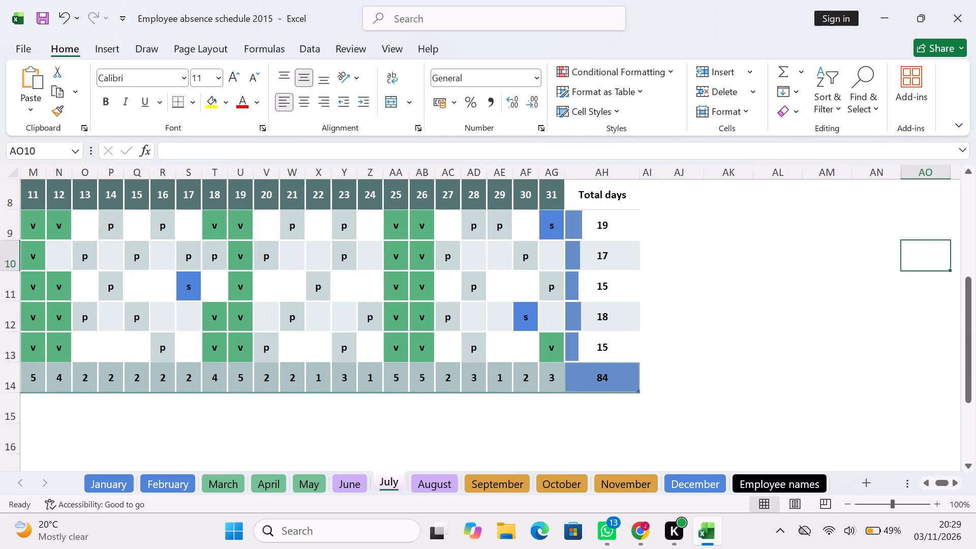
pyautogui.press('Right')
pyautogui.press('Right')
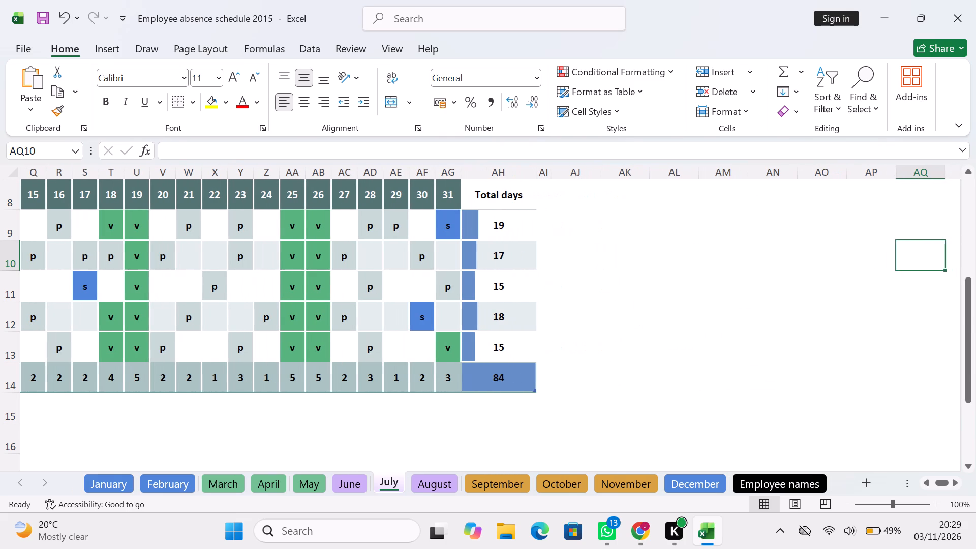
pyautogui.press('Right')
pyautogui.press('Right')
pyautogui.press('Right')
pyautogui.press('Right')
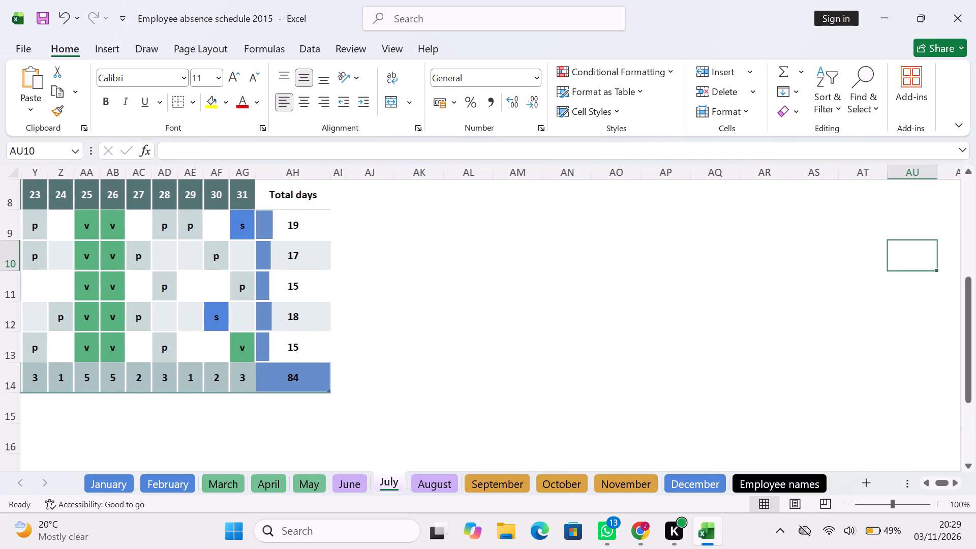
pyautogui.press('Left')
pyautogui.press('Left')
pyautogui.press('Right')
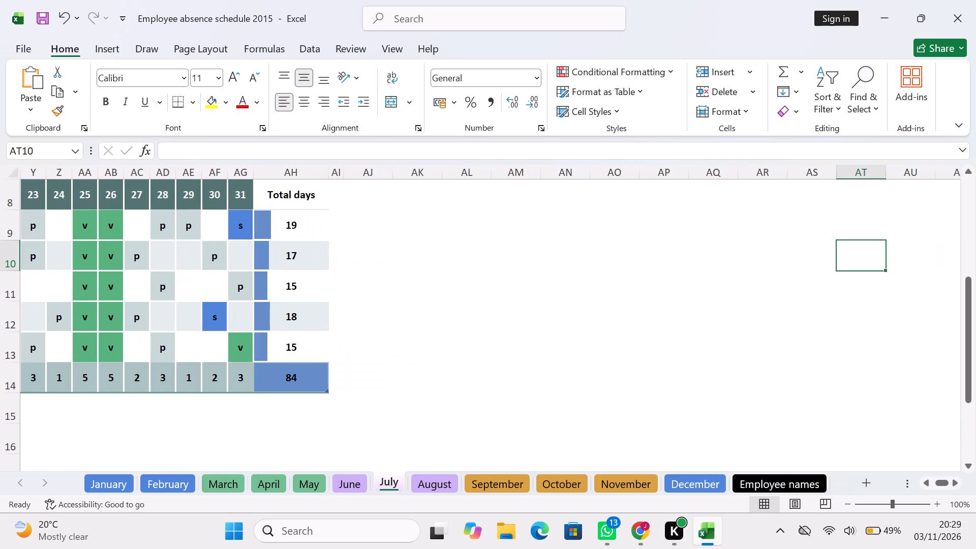
# Review the second employee's July row from the Total days column back through the dates to the employee name.
pyautogui.press('Left')
pyautogui.press('Left')
pyautogui.press('Left')
pyautogui.press('Left')
pyautogui.press('Left')
pyautogui.press('Left')
pyautogui.press('Left')
pyautogui.press('Left')
pyautogui.press('Left')
pyautogui.press('Left')
pyautogui.press('Left')
pyautogui.press('Left')
pyautogui.press('Left')
pyautogui.press('Left')
pyautogui.press('Left')
pyautogui.press('Left')
pyautogui.press('Left')
pyautogui.press('Left')
pyautogui.press('Left')
pyautogui.press('Left')
pyautogui.press('Left')
pyautogui.press('Left')
pyautogui.press('Left')
pyautogui.press('Left')
pyautogui.press('Left')
pyautogui.press('Left')
pyautogui.press('Left')
pyautogui.press('Left')
pyautogui.press('Left')
pyautogui.press('Left')
pyautogui.press('Left')
pyautogui.press('Left')
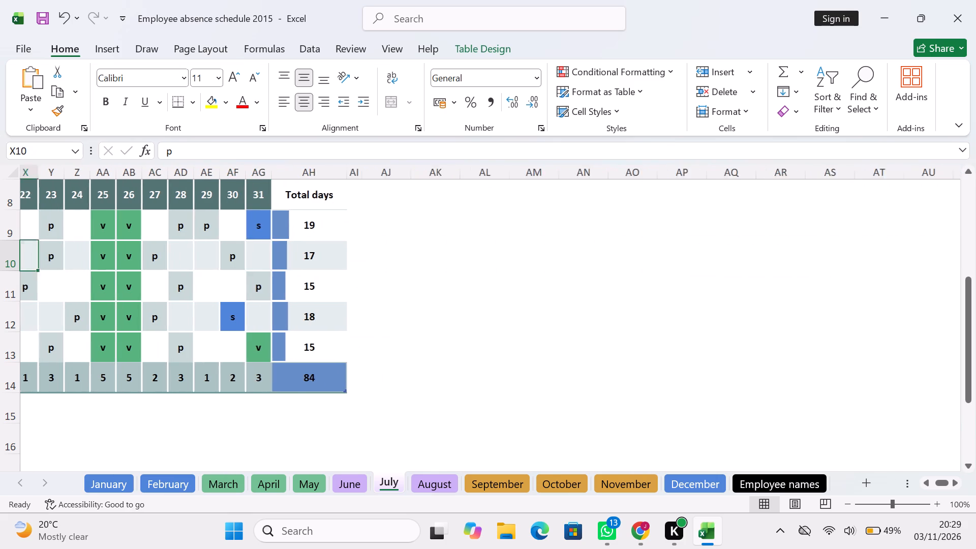
pyautogui.press('Left')
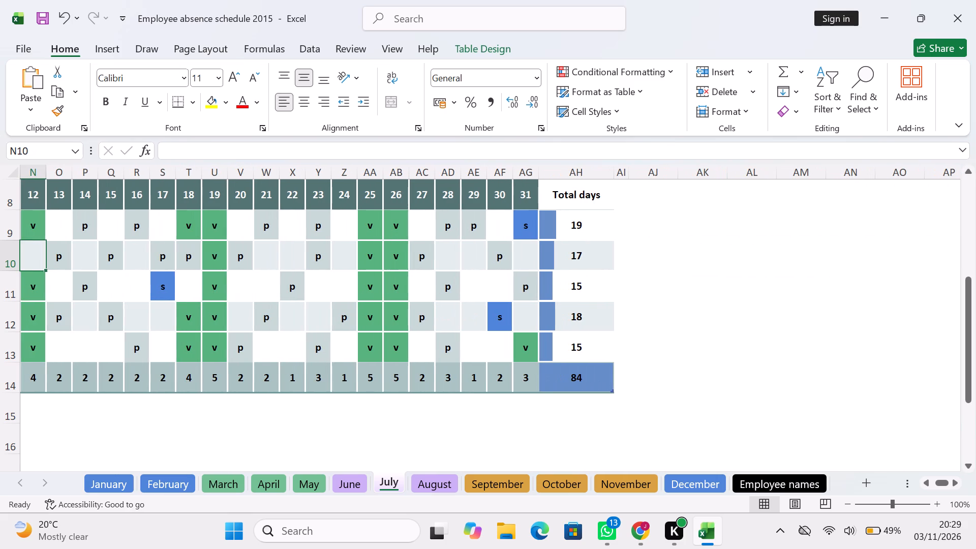
pyautogui.press('Left')
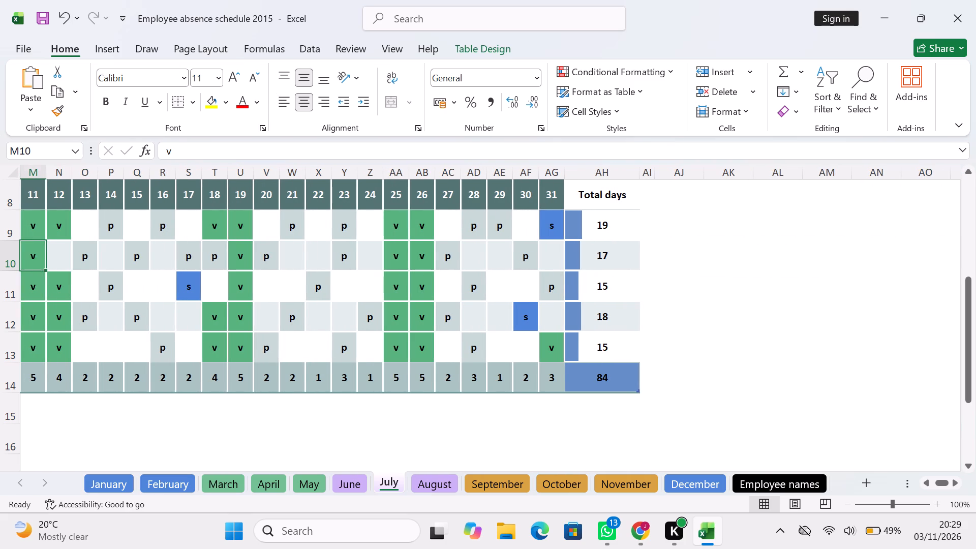
pyautogui.press('Left')
pyautogui.press('Left')
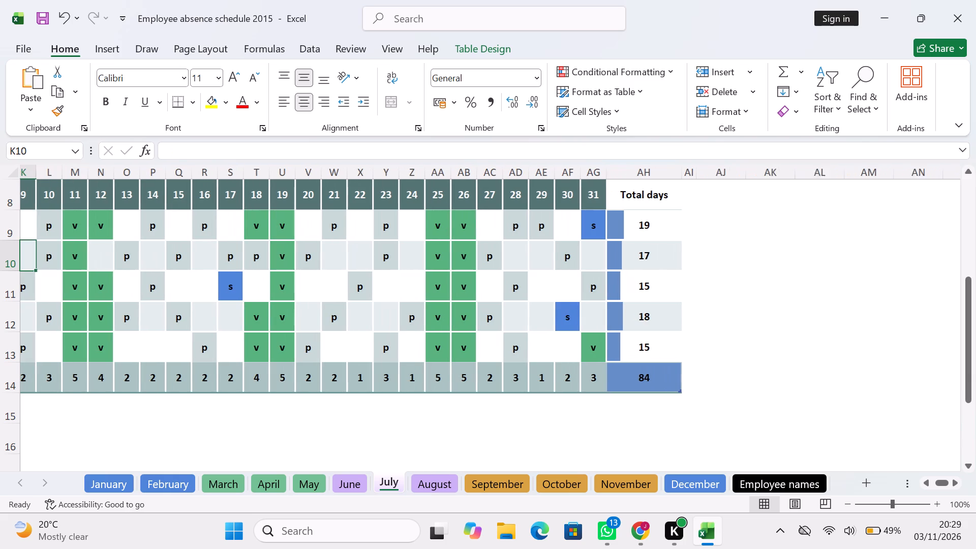
pyautogui.press('Left')
pyautogui.press('Left')
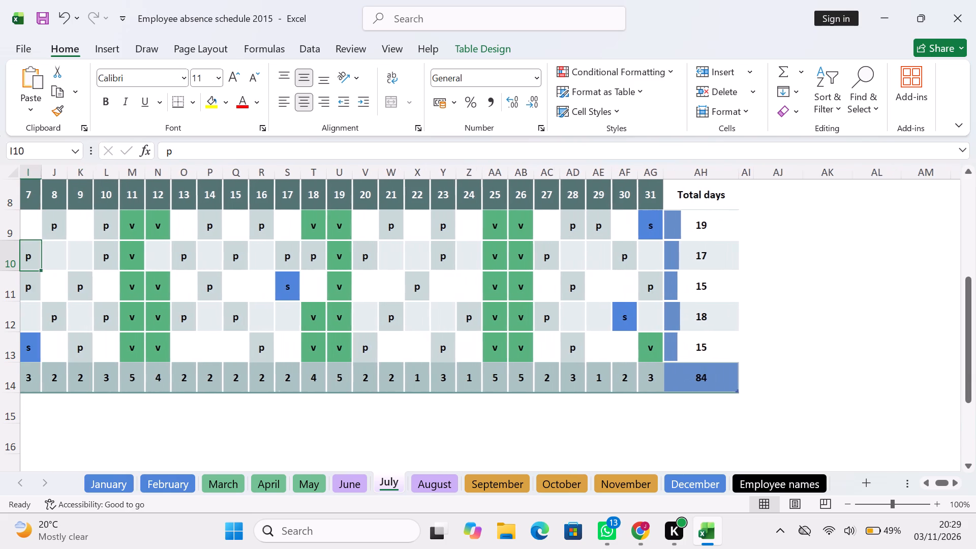
pyautogui.press('Left')
pyautogui.press('Left')
pyautogui.press('Left')
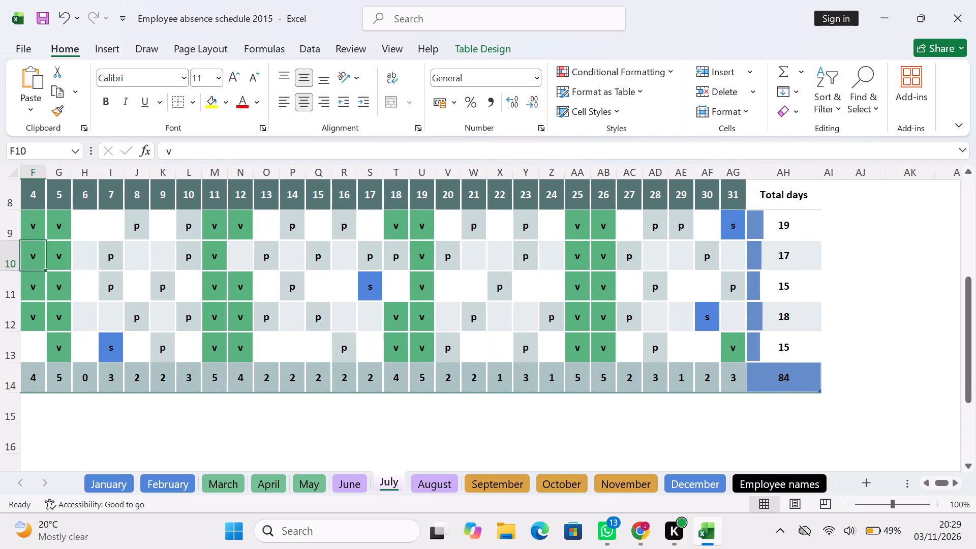
pyautogui.press('Left')
pyautogui.press('Left')
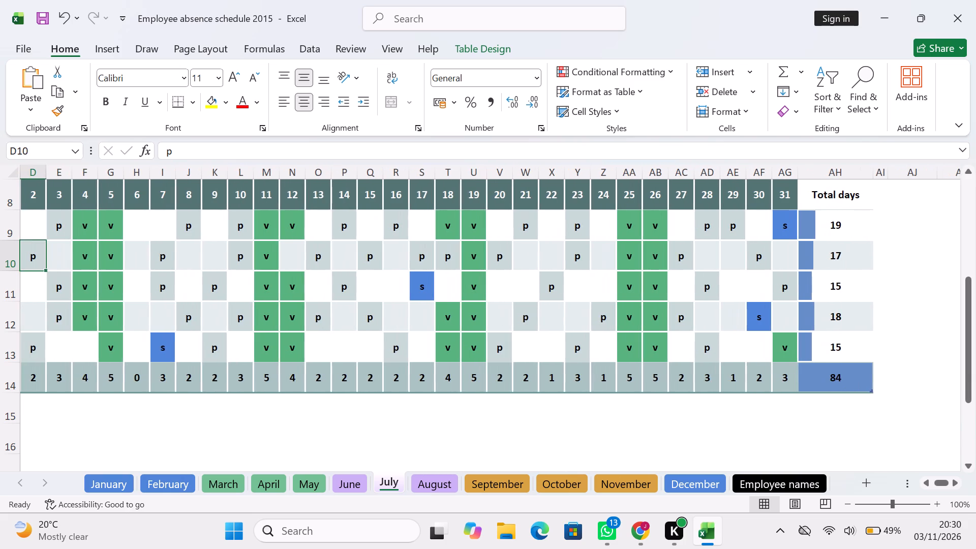
pyautogui.press('Left')
pyautogui.press('Left')
pyautogui.press('Left')
pyautogui.press('Left')
pyautogui.press('Right')
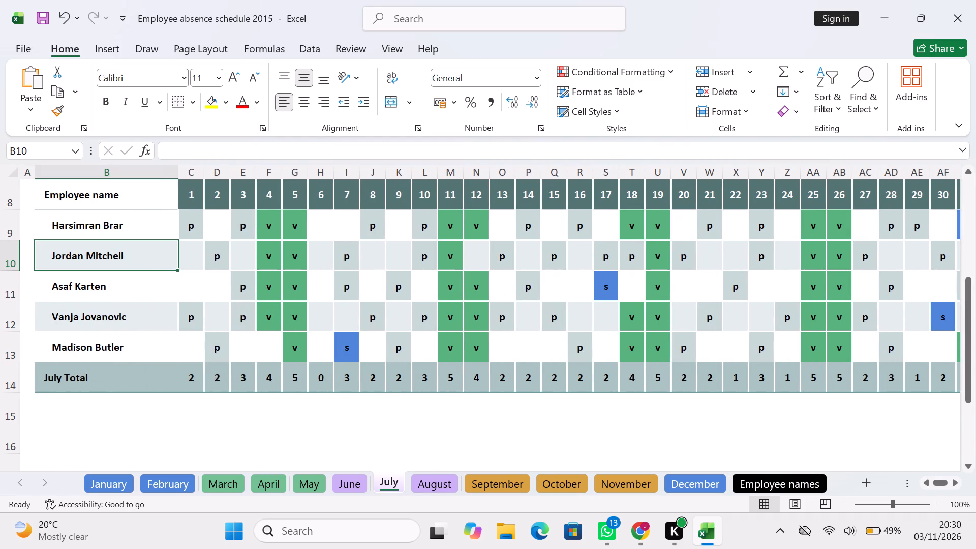
# Examine the second employee's first July entries and the July 1 column down through the July Total row.
pyautogui.press('Right')
pyautogui.press('Right')
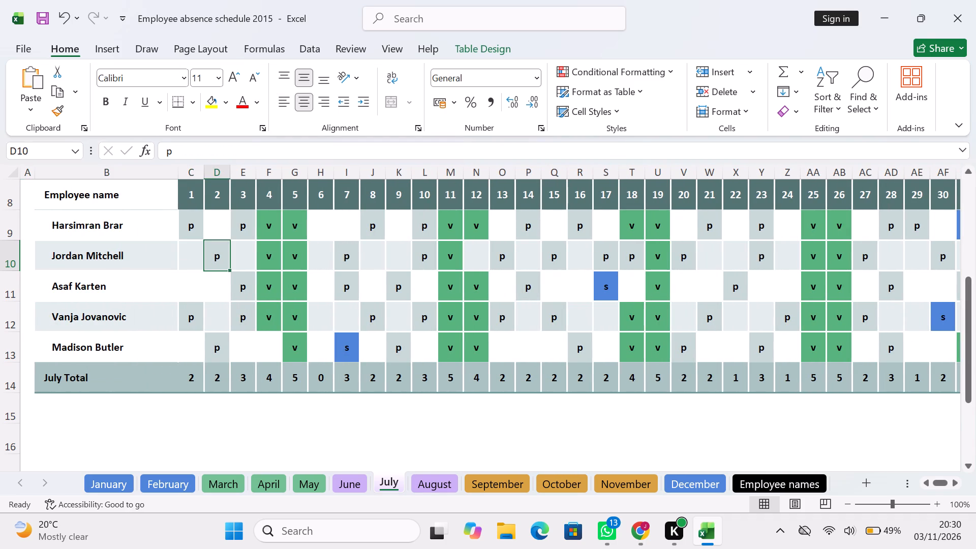
pyautogui.press('Left')
pyautogui.press('Left')
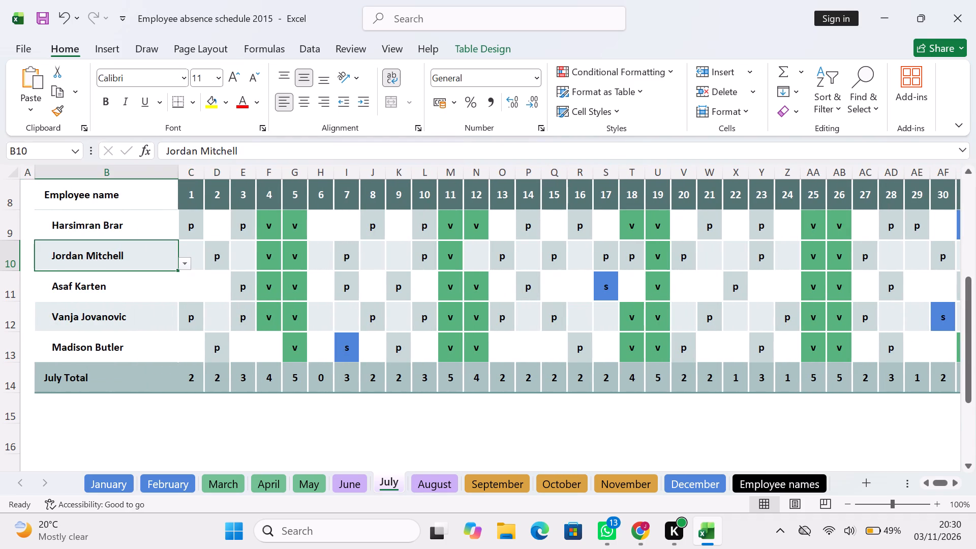
pyautogui.press('Right')
pyautogui.press('Down')
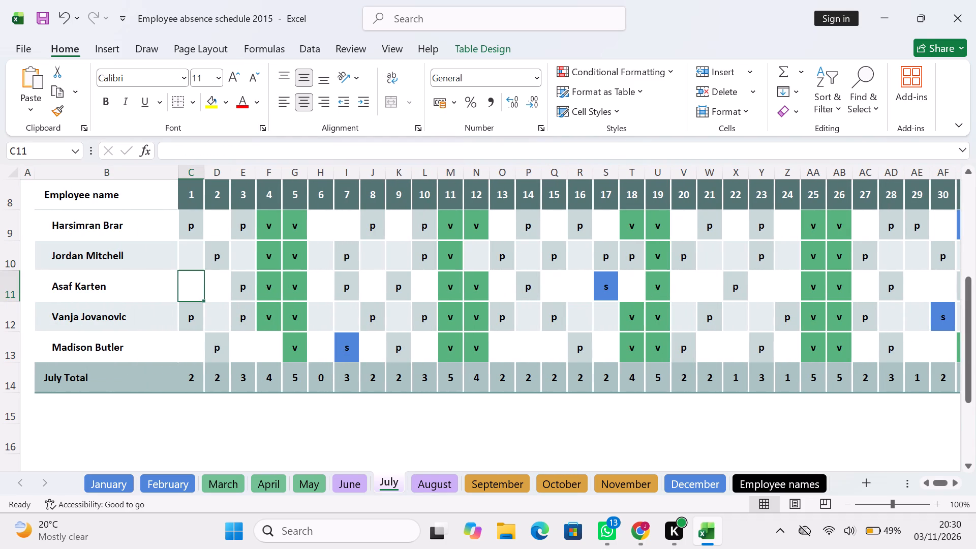
pyautogui.press('Down')
pyautogui.press('Down')
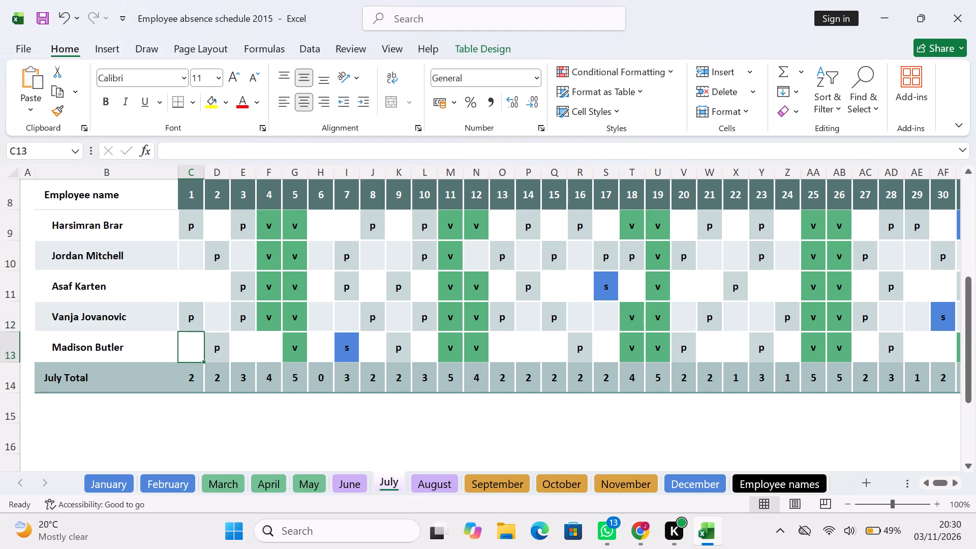
pyautogui.press('Down')
pyautogui.press('Down')
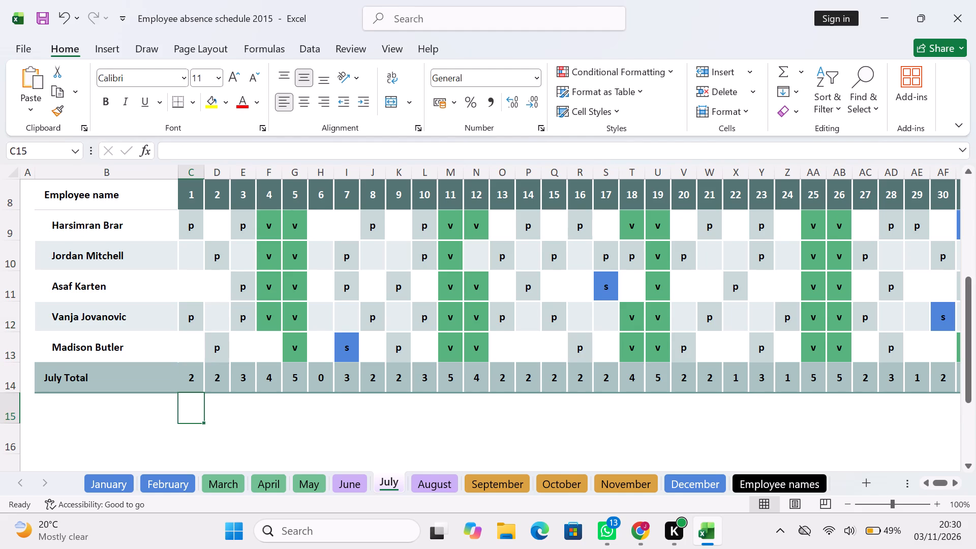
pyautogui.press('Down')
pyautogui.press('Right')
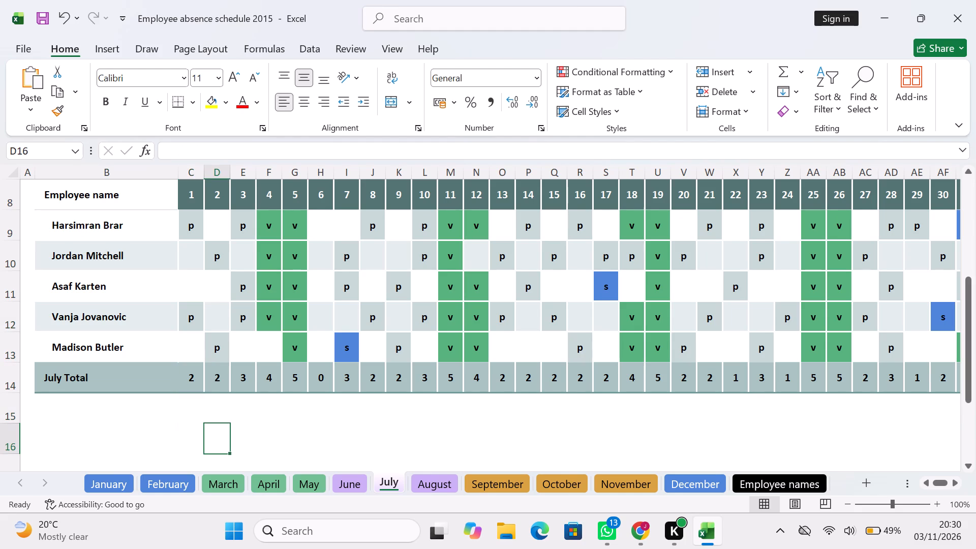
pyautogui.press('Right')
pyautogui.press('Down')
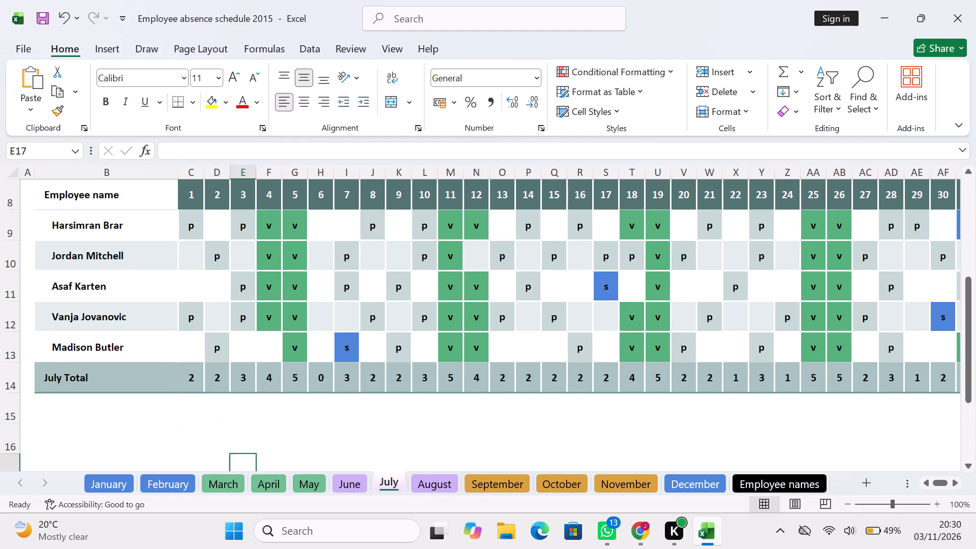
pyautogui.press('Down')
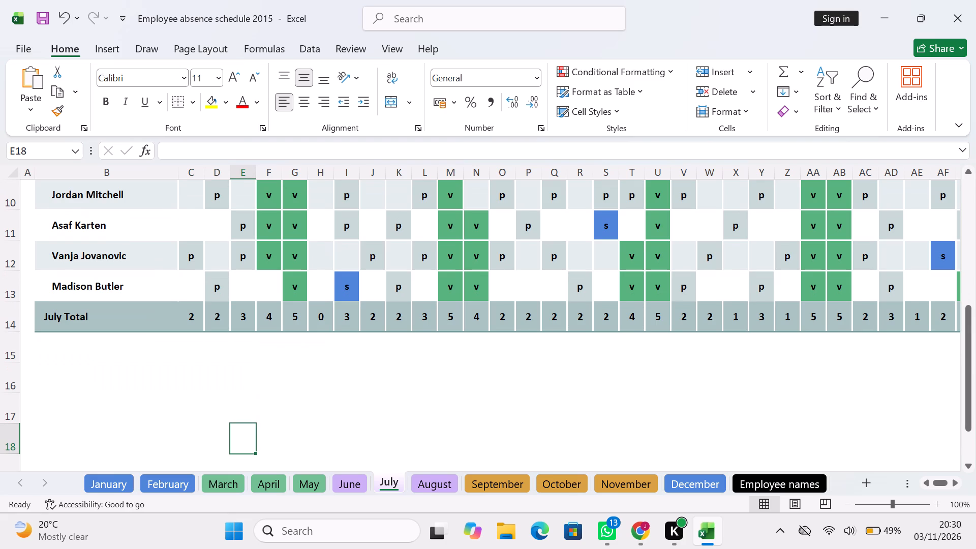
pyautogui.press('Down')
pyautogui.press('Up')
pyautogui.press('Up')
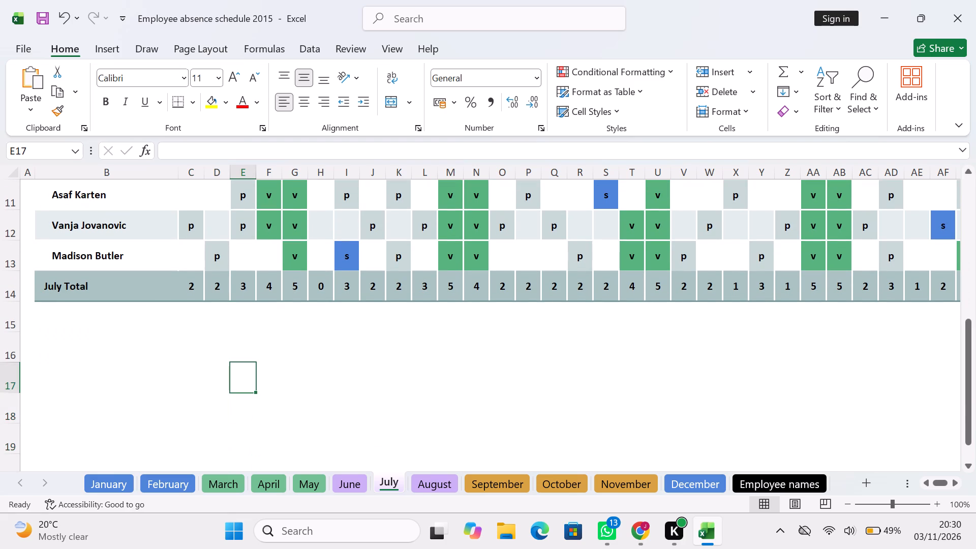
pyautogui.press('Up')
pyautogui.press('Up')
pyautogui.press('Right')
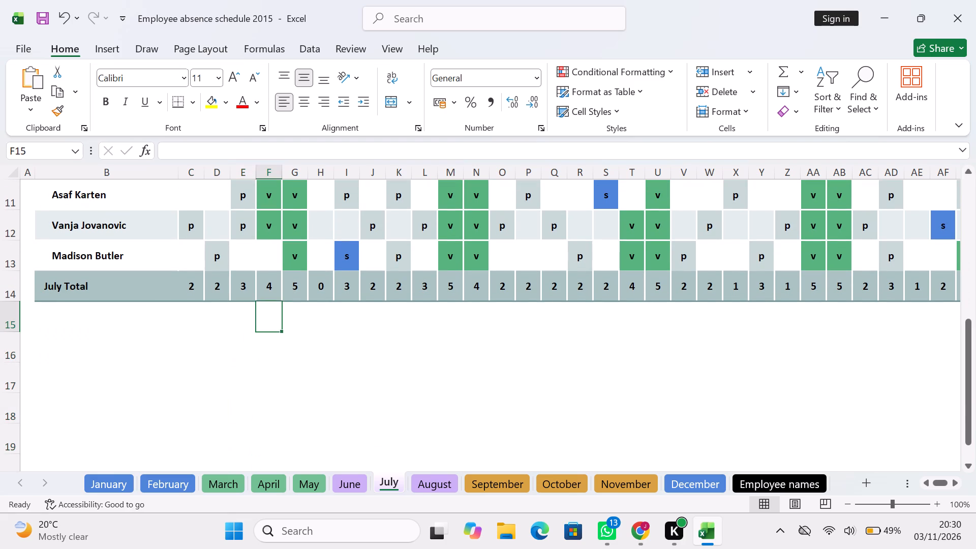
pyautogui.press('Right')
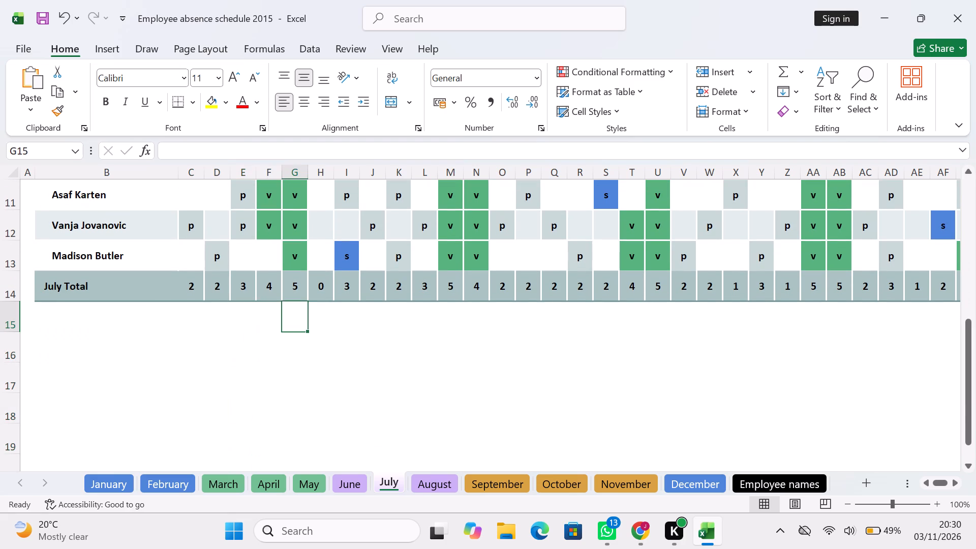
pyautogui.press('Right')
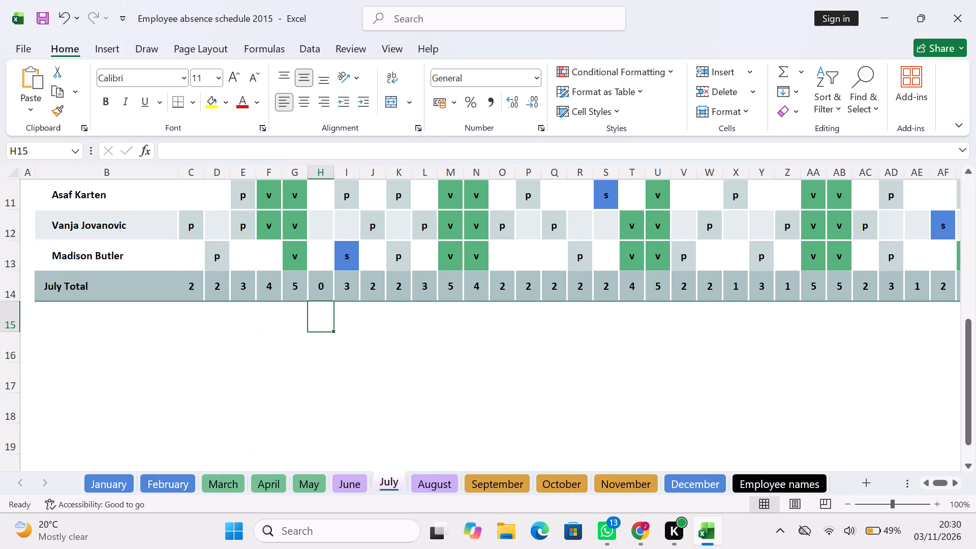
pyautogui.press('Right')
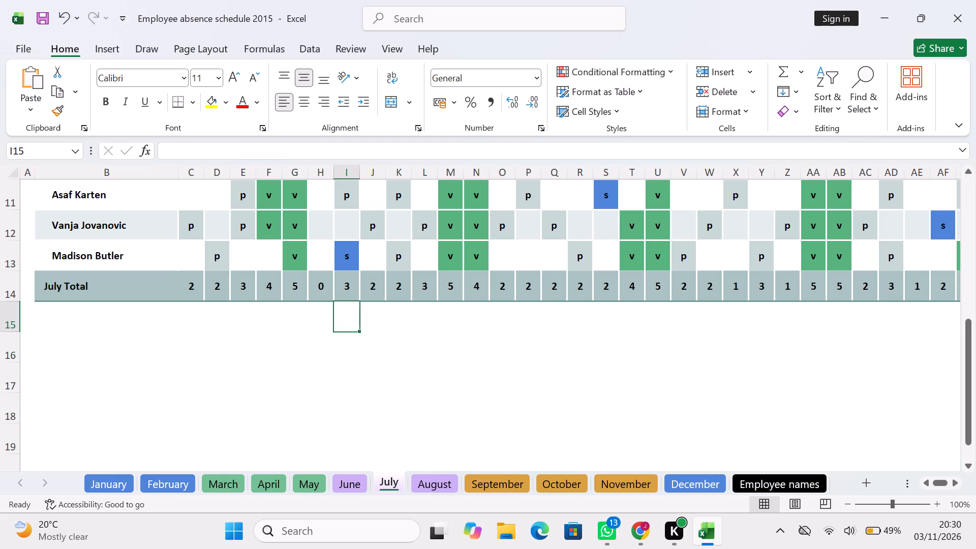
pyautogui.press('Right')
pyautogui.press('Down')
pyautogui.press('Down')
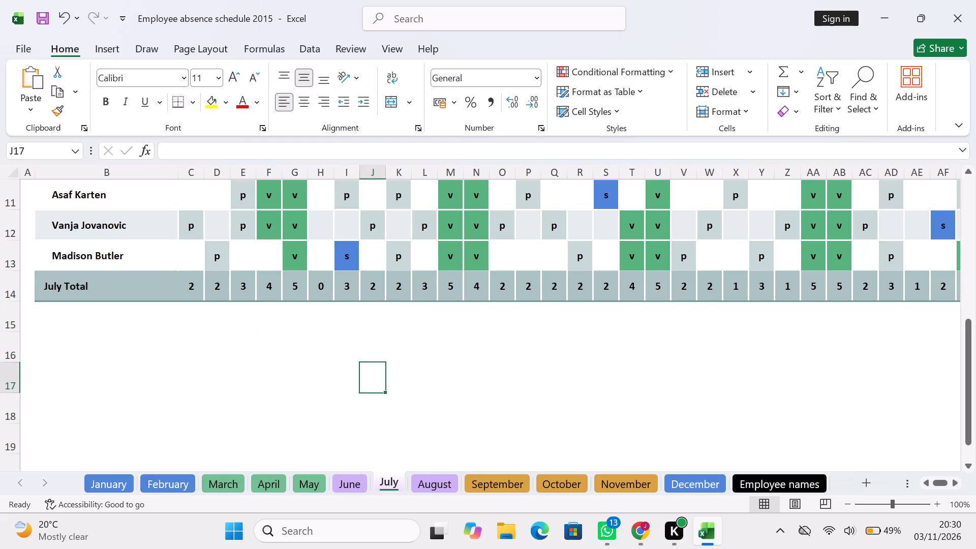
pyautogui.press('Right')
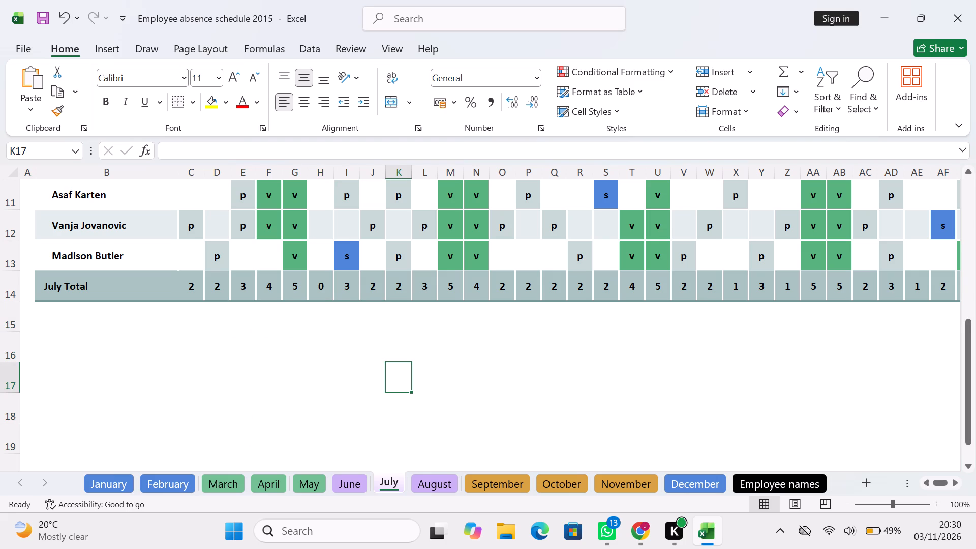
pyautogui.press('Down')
# Examine the July 9 column from the July Total row up through the employee entries to its date heading.
pyautogui.press('Up')
pyautogui.press('Up')
pyautogui.press('Up')
pyautogui.press('Up')
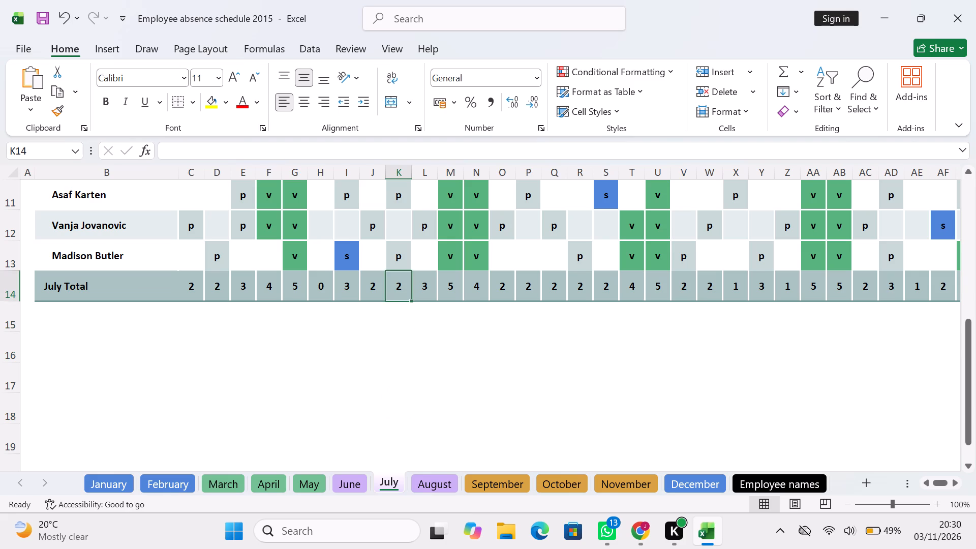
pyautogui.press('Up')
pyautogui.press('Up')
pyautogui.press('Up')
pyautogui.press('Up')
pyautogui.press('Up')
pyautogui.press('Up')
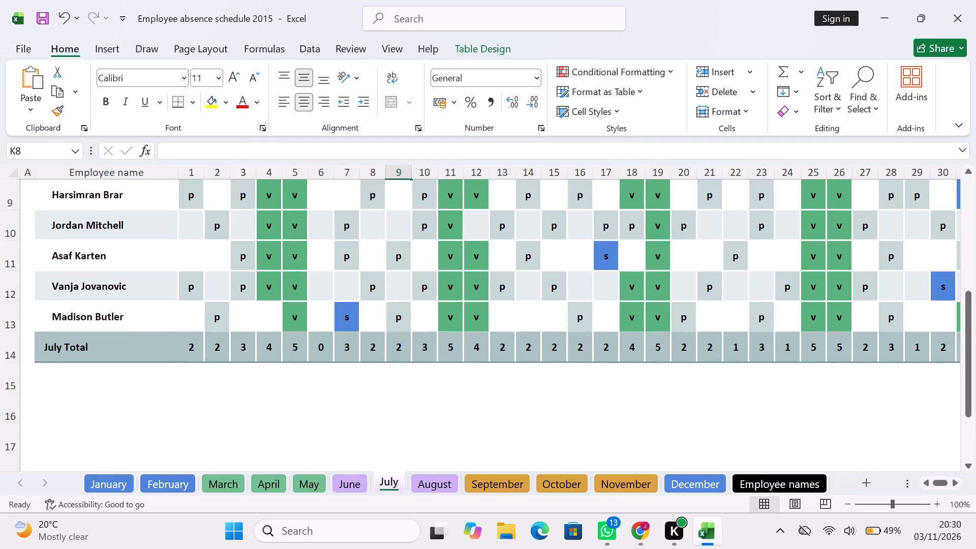
# Review the July 8 column from its date heading down through the five employees' entries.
pyautogui.press('Right')
pyautogui.press('Left')
pyautogui.press('Left')
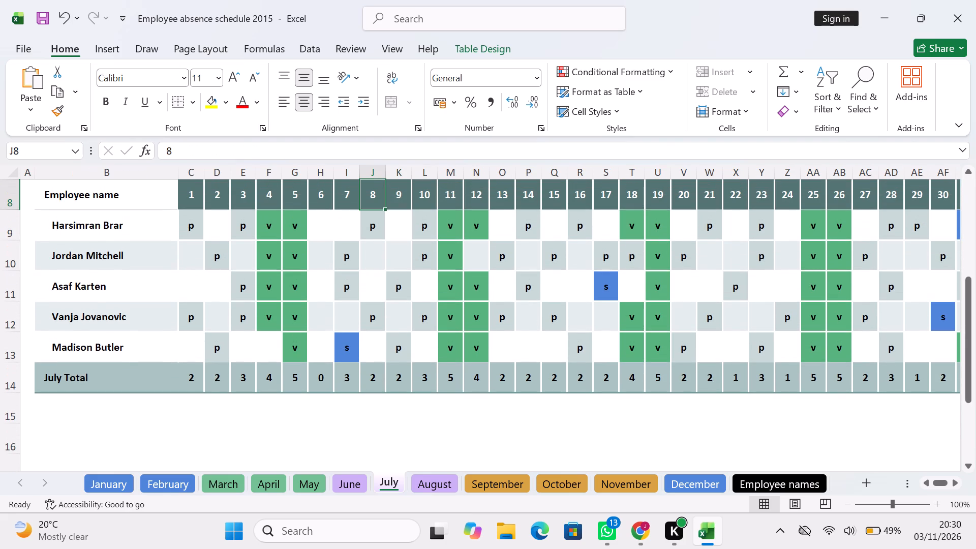
pyautogui.press('Down')
pyautogui.press('Down')
pyautogui.press('Up')
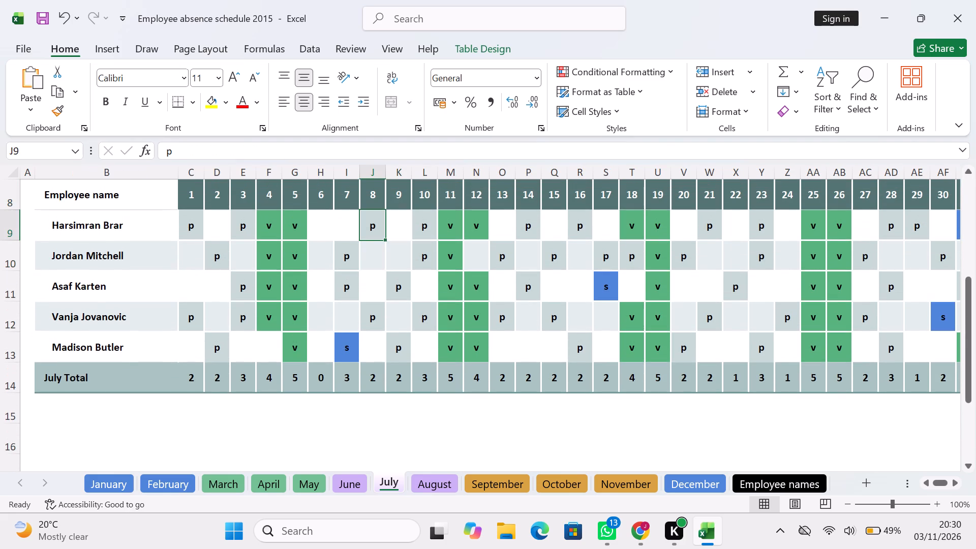
pyautogui.press('Down')
pyautogui.press('Down')
pyautogui.press('Down')
pyautogui.press('Down')
pyautogui.press('Up')
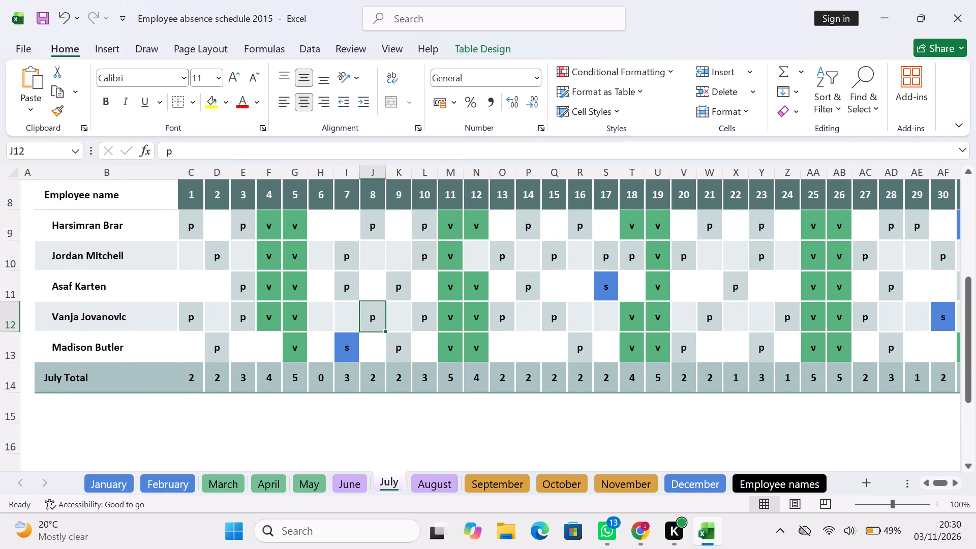
# Check July 8's weekday and date headings together with the employee entries beneath them.
pyautogui.press('Up')
pyautogui.press('Up')
pyautogui.press('Up')
pyautogui.press('Up')
pyautogui.press('Up')
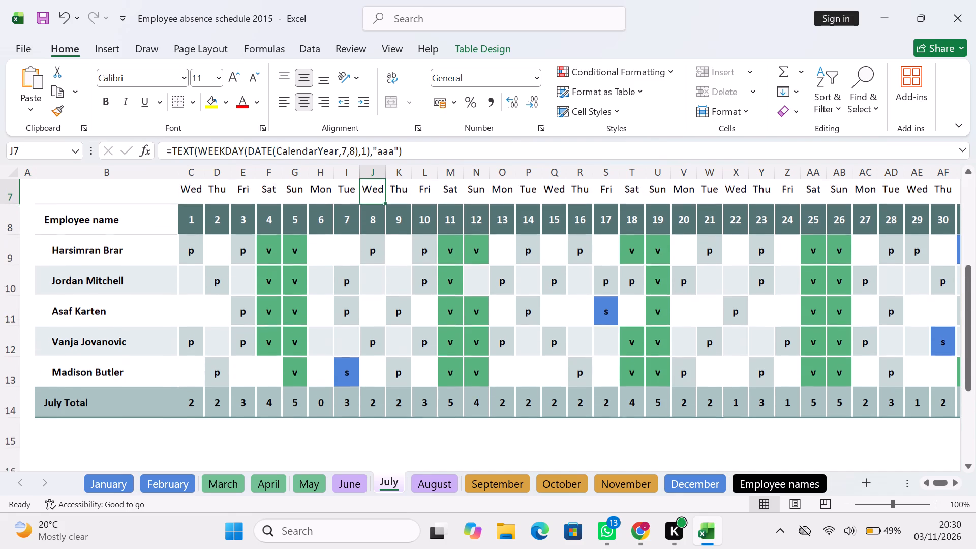
pyautogui.press('Down')
pyautogui.press('Down')
pyautogui.press('Down')
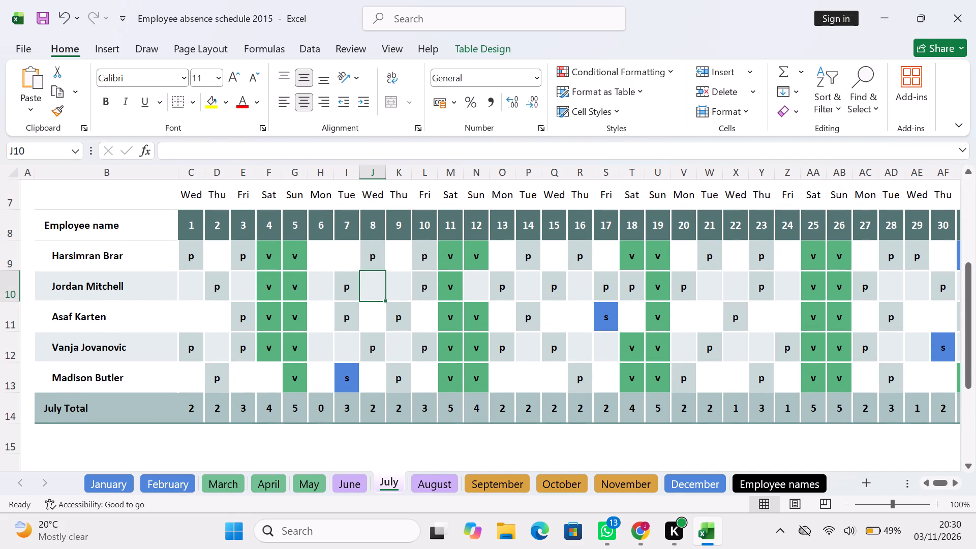
pyautogui.press('Up')
pyautogui.press('Up')
# Review the third employee's July row from the July 10 column across to July 21.
pyautogui.press('Right')
pyautogui.press('Right')
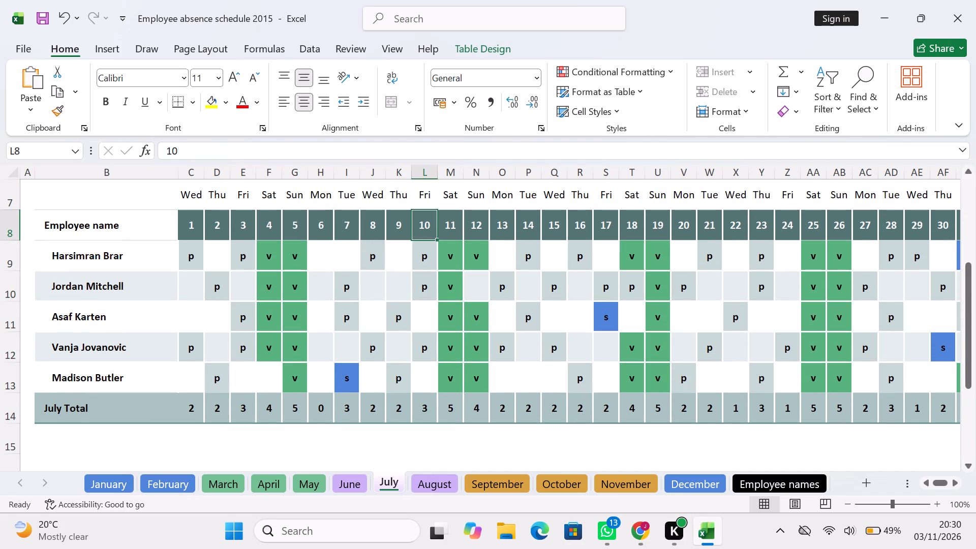
pyautogui.press('Down')
pyautogui.press('Down')
pyautogui.press('Down')
pyautogui.press('Right')
pyautogui.press('Right')
pyautogui.press('Right')
pyautogui.press('Right')
pyautogui.press('Right')
pyautogui.press('Right')
pyautogui.press('Right')
pyautogui.press('Right')
pyautogui.press('Right')
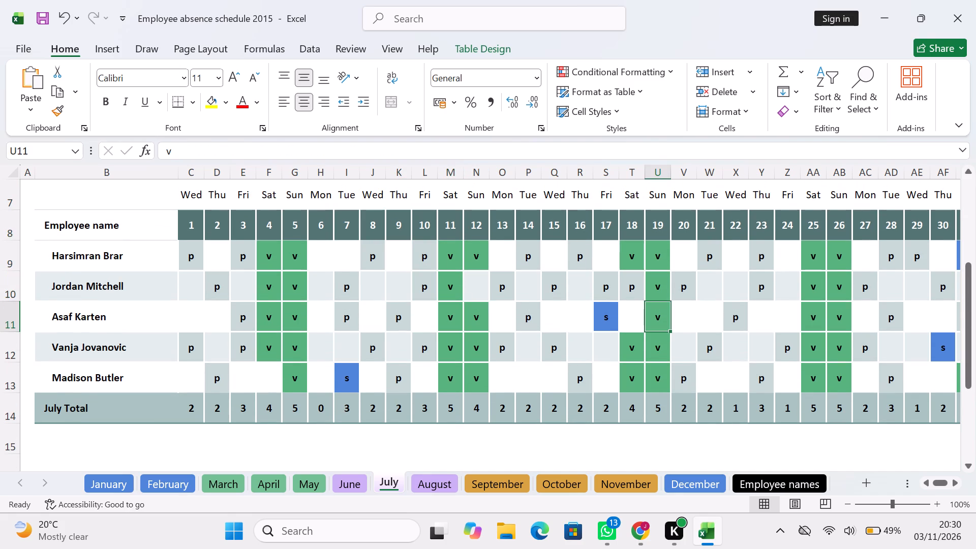
pyautogui.press('Right')
pyautogui.press('Right')
pyautogui.press('Left')
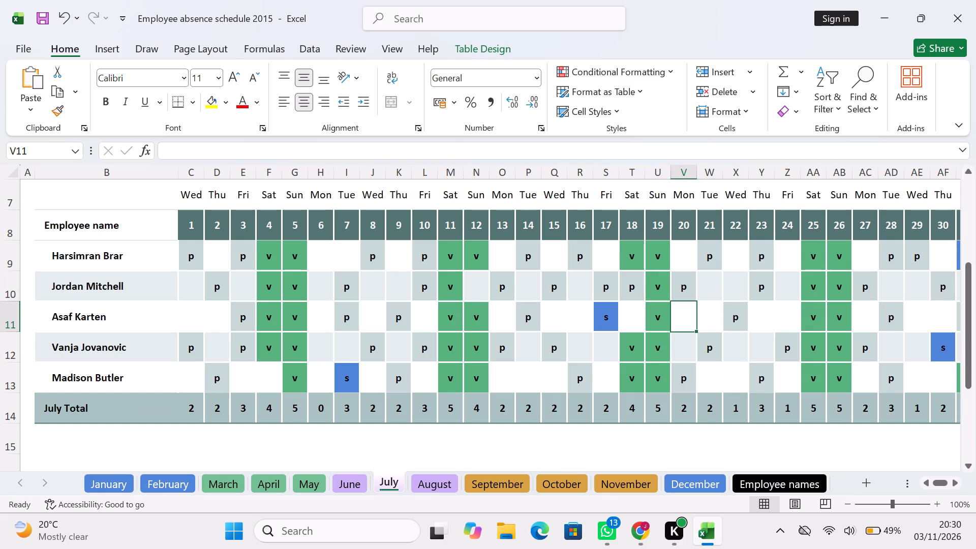
# Examine the July 20 column from the second employee's row down to the July Total row.
pyautogui.press('Up')
pyautogui.press('Down')
pyautogui.press('Down')
pyautogui.press('Up')
pyautogui.press('Right')
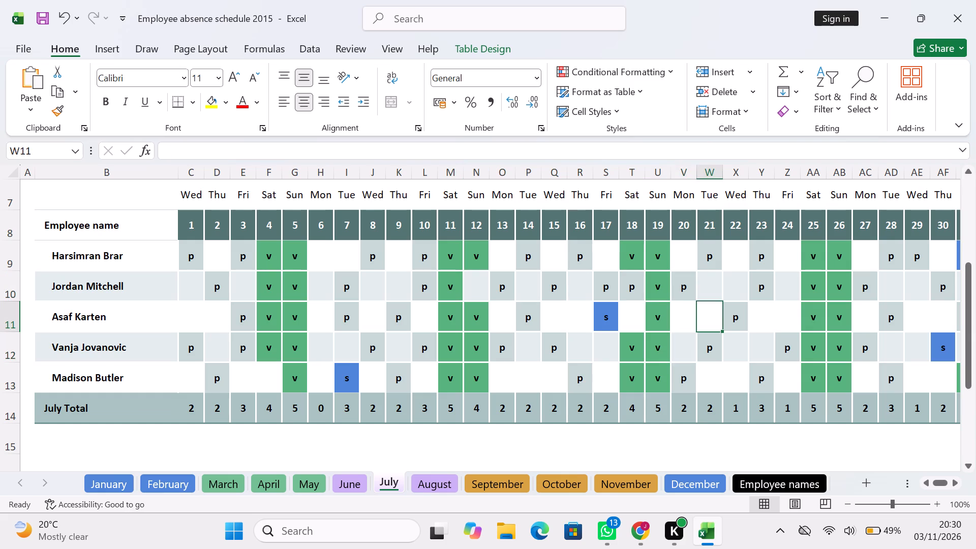
pyautogui.press('Left')
pyautogui.press('Down')
pyautogui.press('Down')
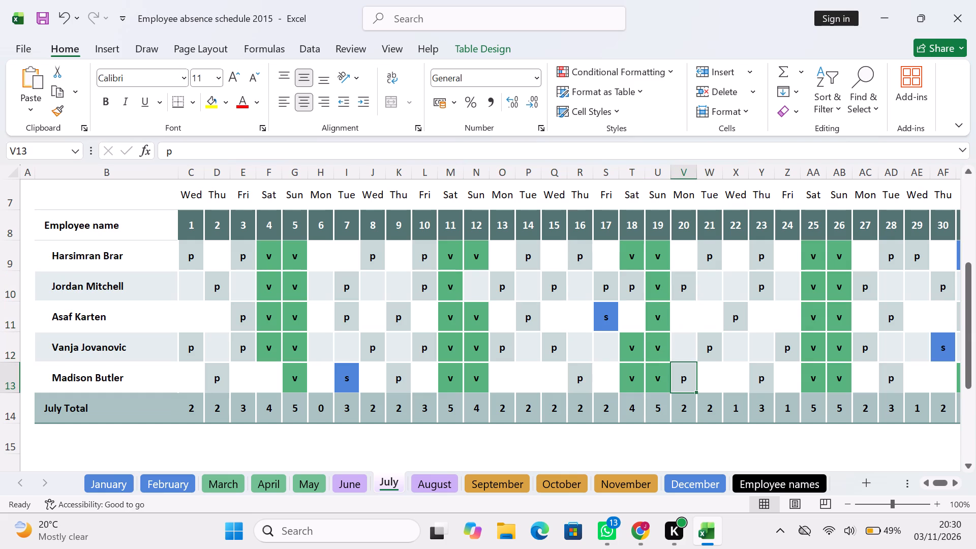
pyautogui.press('Down')
pyautogui.press('Up')
# Review the fifth employee's July entries from July 20 to July 26 and back to July 14.
pyautogui.press('Right')
pyautogui.press('Right')
pyautogui.press('Right')
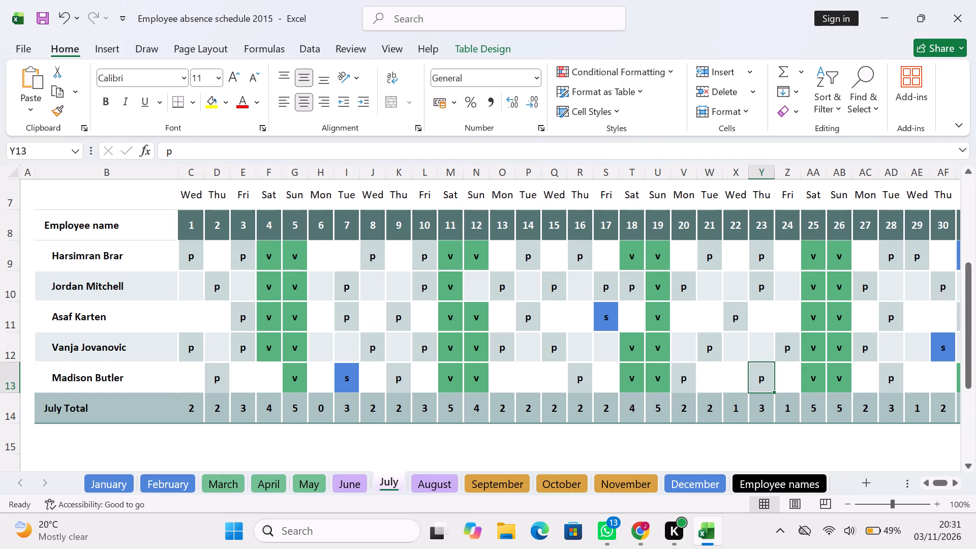
pyautogui.press('Right')
pyautogui.press('Right')
pyautogui.press('Right')
pyautogui.press('Left')
pyautogui.press('Left')
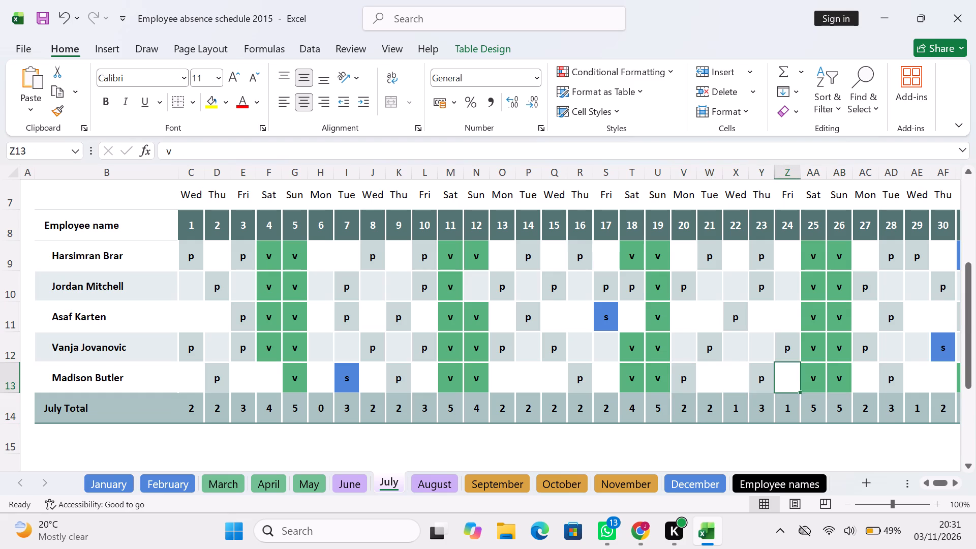
pyautogui.press('Left')
pyautogui.press('Left')
pyautogui.press('Left')
pyautogui.press('Left')
pyautogui.press('Left')
pyautogui.press('Left')
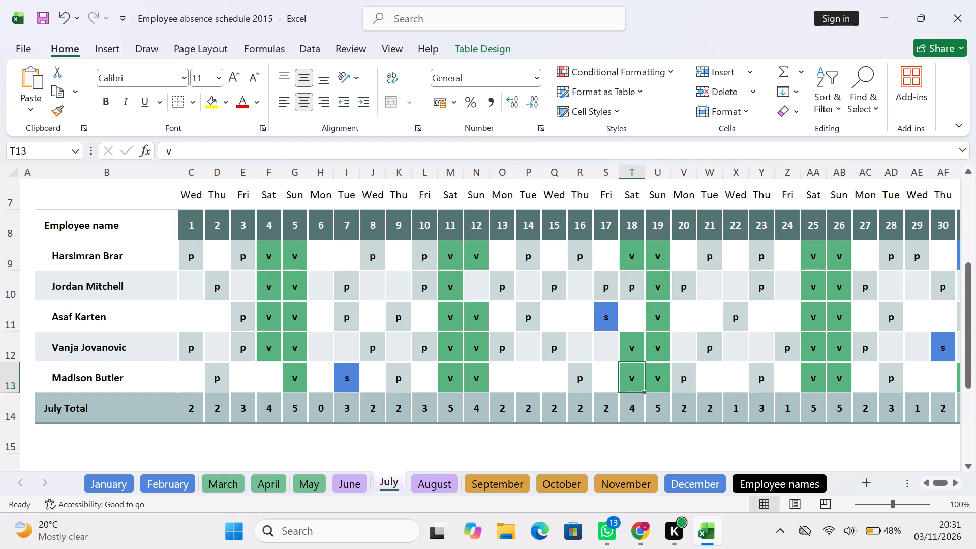
pyautogui.press('Left')
pyautogui.press('Left')
pyautogui.press('Left')
pyautogui.press('Left')
# Review the third employee's July entries from July 14 back to July 7.
pyautogui.press('Up')
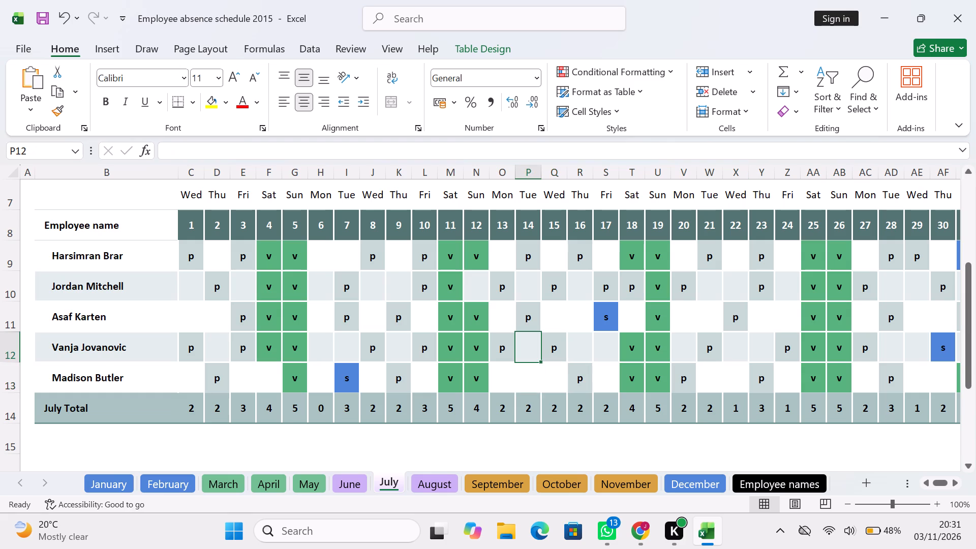
pyautogui.press('Up')
pyautogui.press('Left')
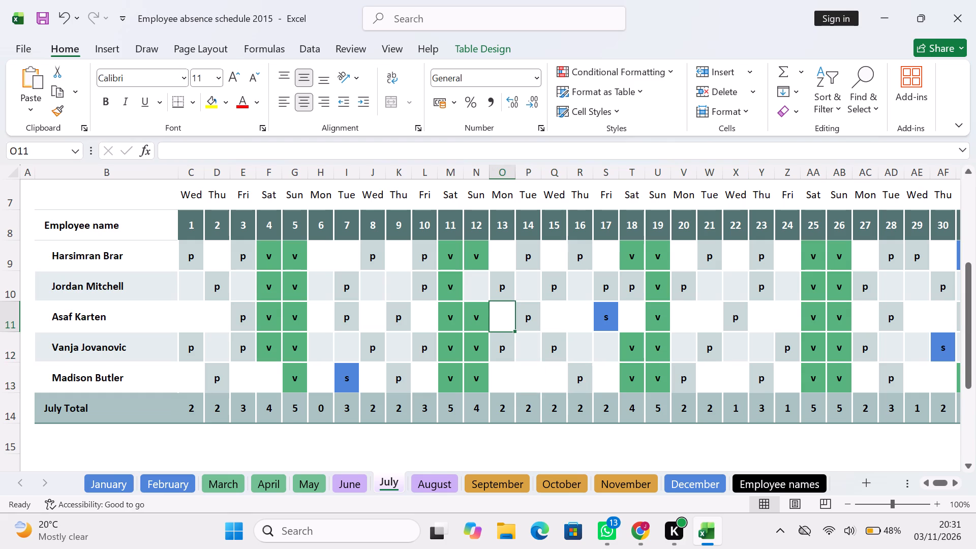
pyautogui.press('Left')
pyautogui.press('Left')
pyautogui.press('Left')
pyautogui.press('Left')
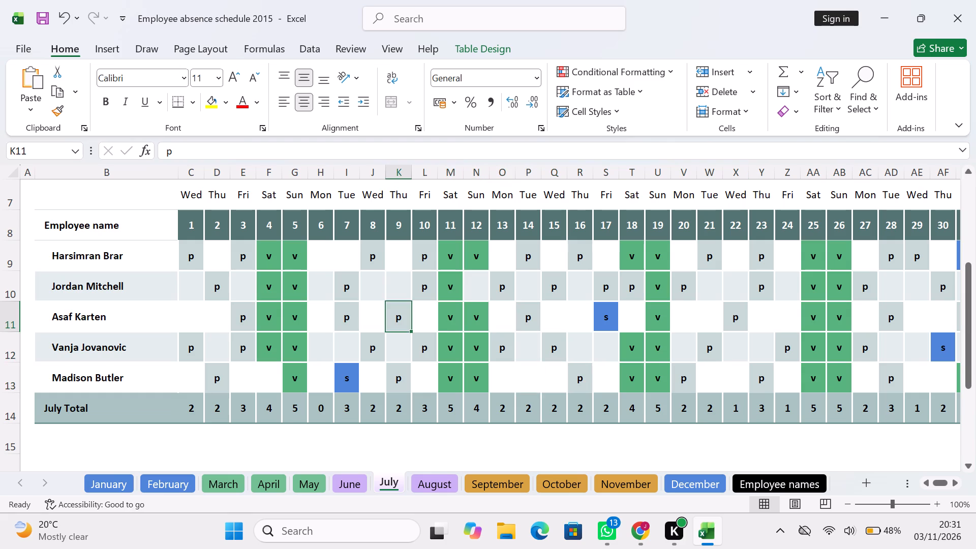
pyautogui.press('Left')
pyautogui.press('Left')
pyautogui.press('Right')
# Check the July 8 column upward from the third employee's row through its date headings to the Dates of absence heading.
pyautogui.press('Up')
pyautogui.press('Up')
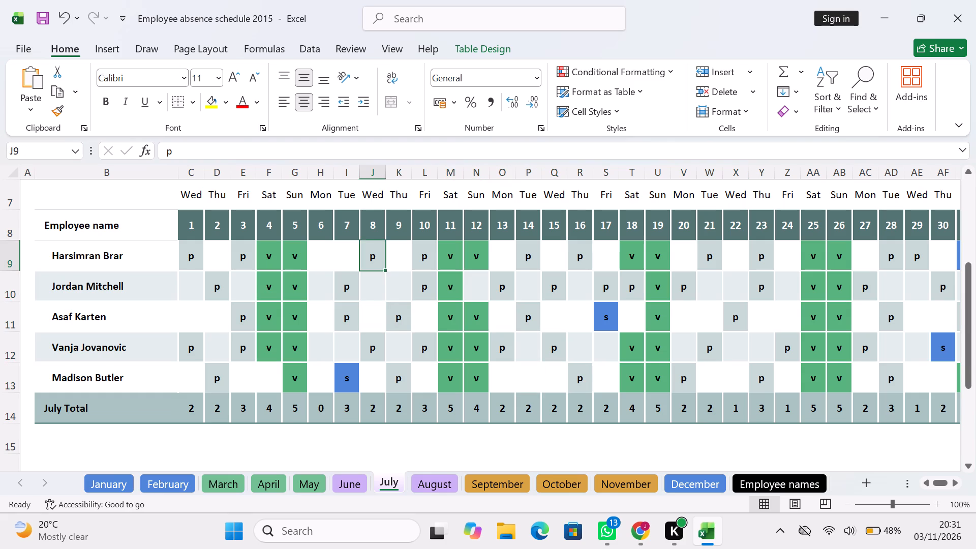
pyautogui.press('Up')
pyautogui.press('Up')
pyautogui.press('Up')
pyautogui.press('Up')
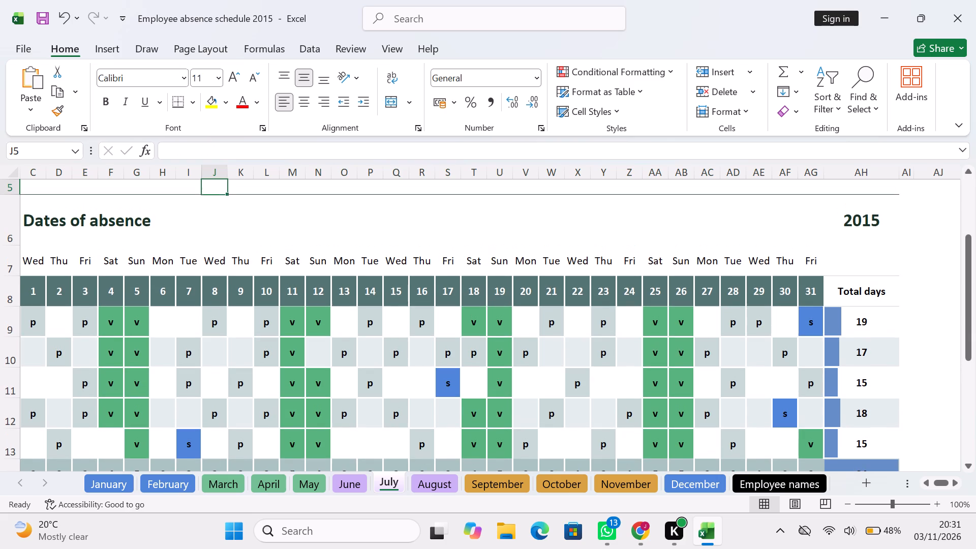
pyautogui.press('Left')
pyautogui.press('Left')
pyautogui.press('Left')
pyautogui.press('Left')
pyautogui.press('Left')
pyautogui.press('Left')
pyautogui.press('Left')
pyautogui.press('Left')
pyautogui.press('Left')
pyautogui.press('Left')
pyautogui.press('Down')
pyautogui.press('Right')
pyautogui.press('Right')
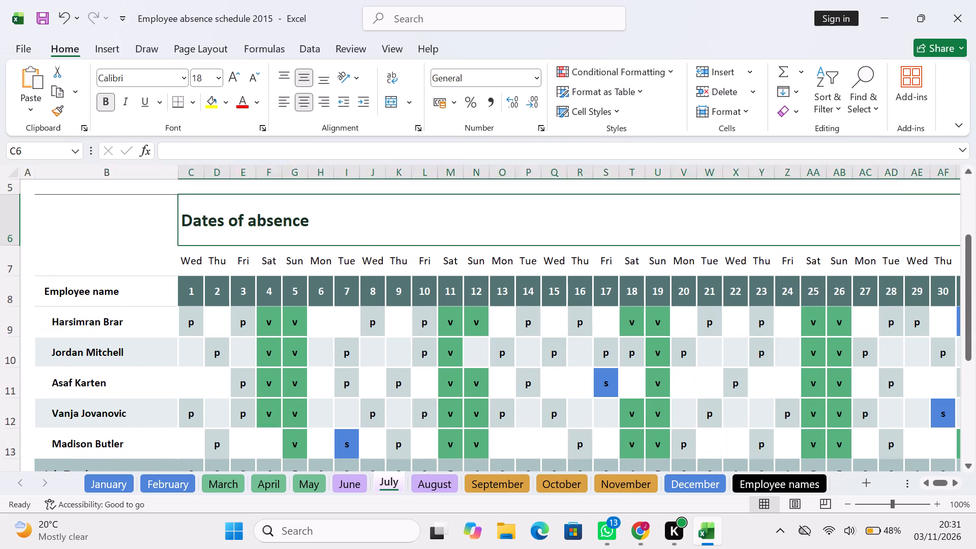
# Review the second employee's July entries from July 1 across to July 8.
pyautogui.press('Down')
pyautogui.press('Down')
pyautogui.press('Down')
pyautogui.press('Down')
pyautogui.press('Right')
pyautogui.press('Right')
pyautogui.press('Right')
pyautogui.press('Right')
pyautogui.press('Right')
pyautogui.press('Right')
pyautogui.press('Right')
pyautogui.press('Right')
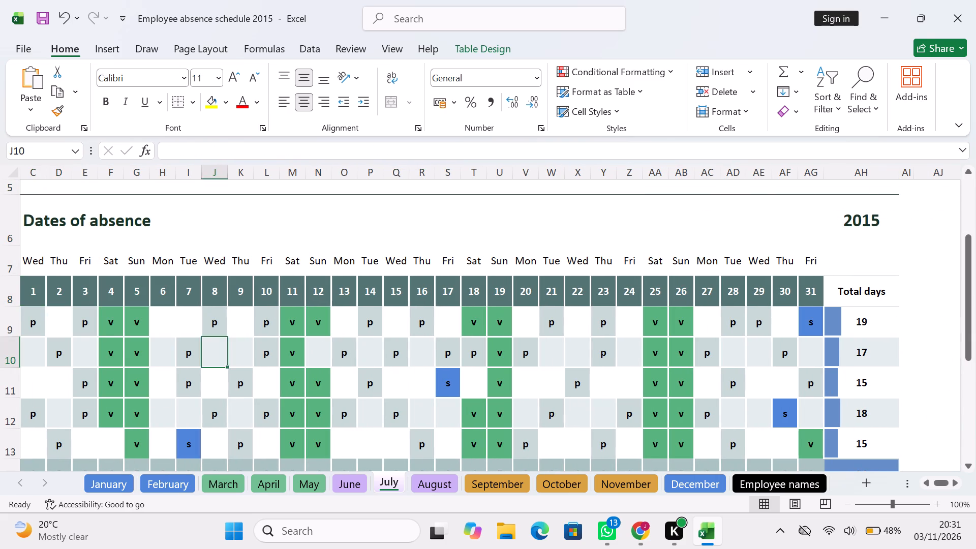
# Recheck the second employee's July row from the name column across to July 12.
pyautogui.press('Left')
pyautogui.press('Left')
pyautogui.press('Left')
pyautogui.press('Left')
pyautogui.press('Left')
pyautogui.press('Left')
pyautogui.press('Left')
pyautogui.press('Left')
pyautogui.press('Left')
pyautogui.press('Left')
pyautogui.press('Right')
pyautogui.press('Right')
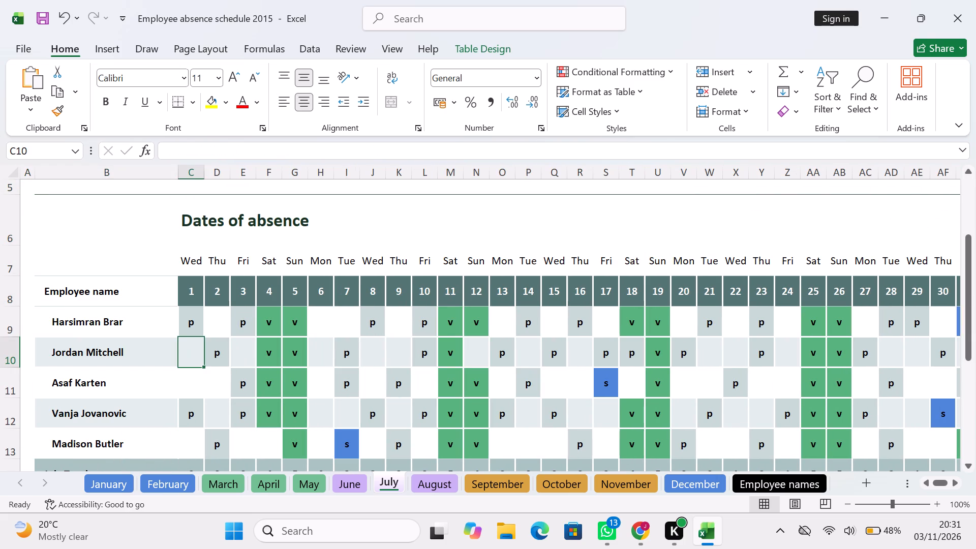
pyautogui.press('Right')
pyautogui.press('Right')
pyautogui.press('Right')
pyautogui.press('Right')
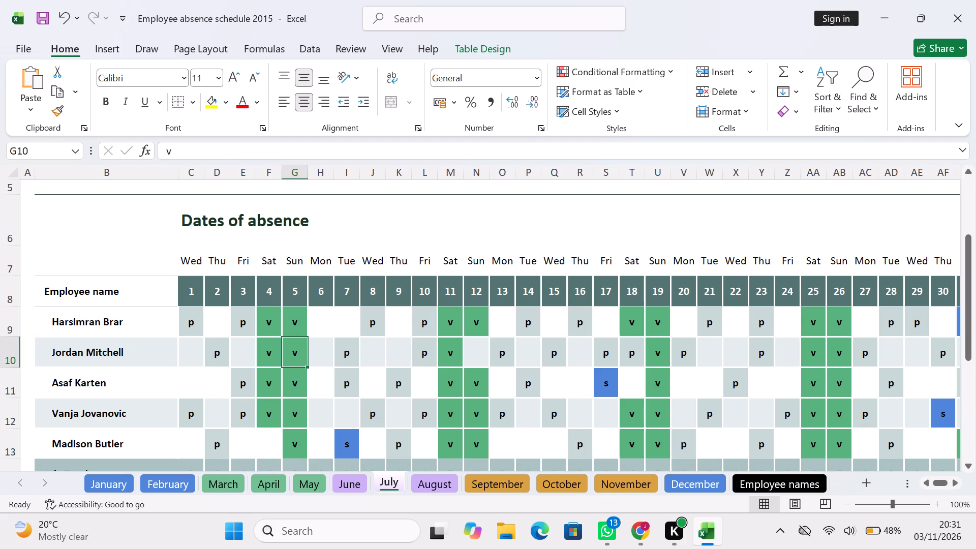
pyautogui.press('Right')
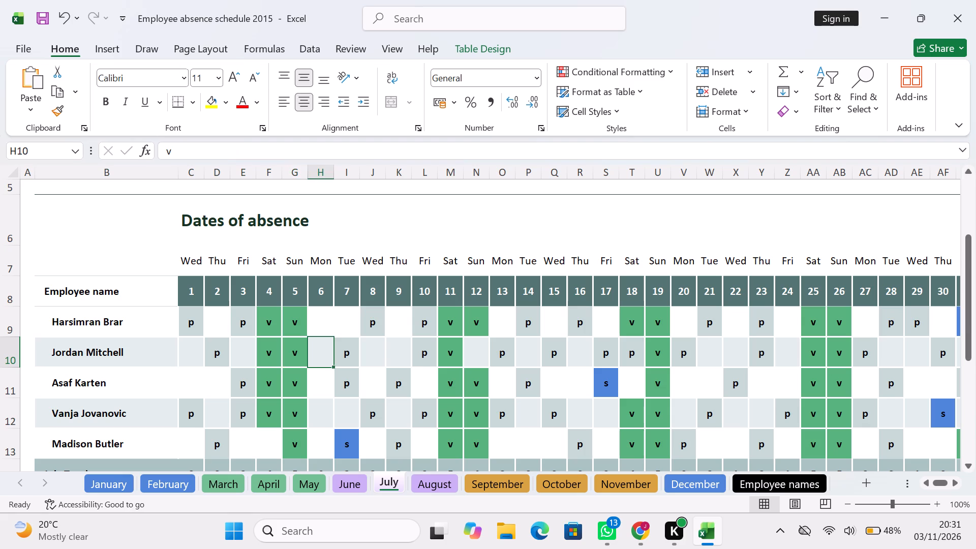
pyautogui.press('Right')
pyautogui.press('Right')
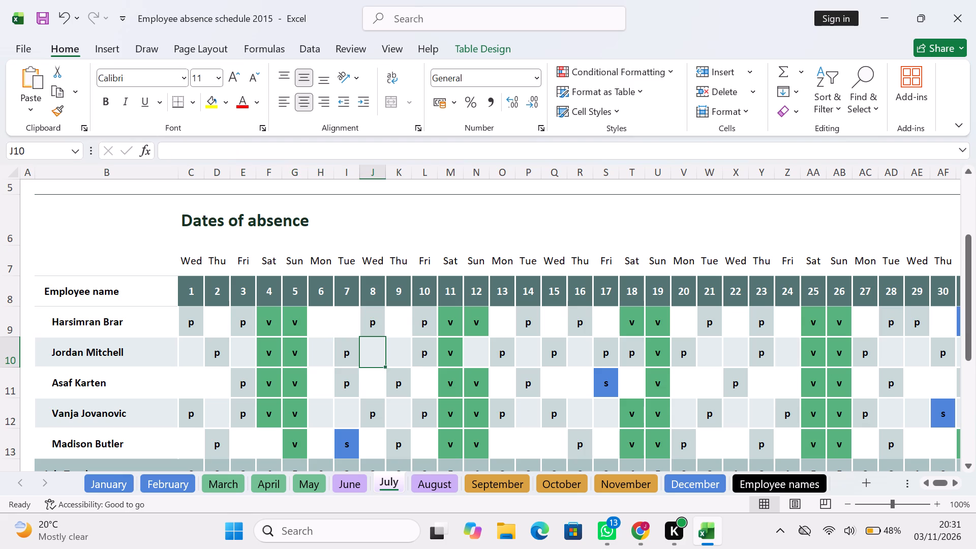
pyautogui.press('Right')
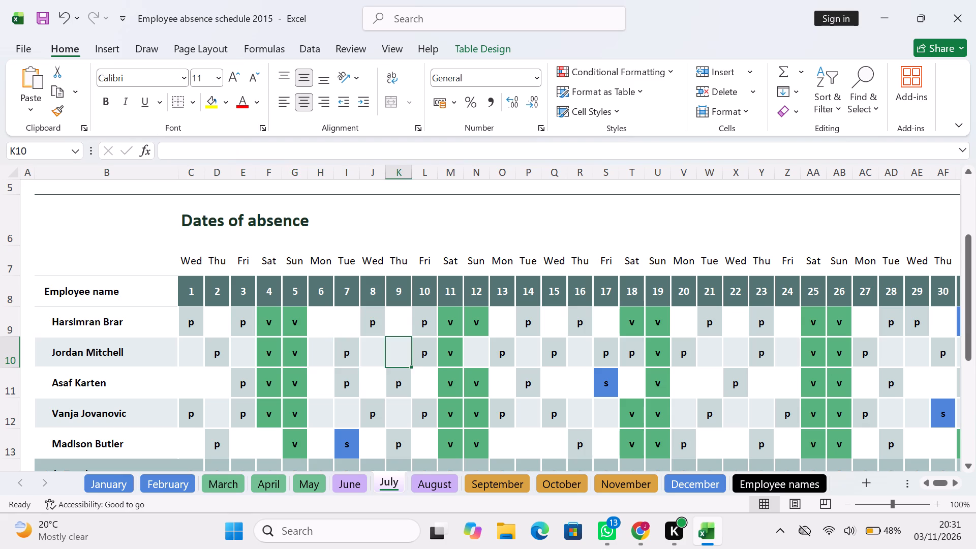
pyautogui.press('Right')
pyautogui.press('Right')
pyautogui.press('Right')
# Compare the first and third employees' July 12 entries, and check the first employee's July 13 cell and its date heading.
pyautogui.press('Down')
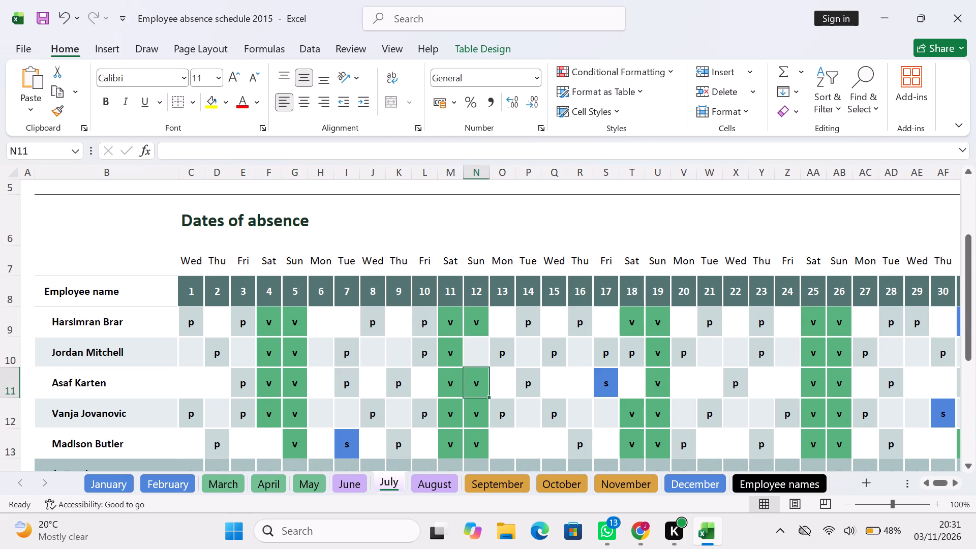
pyautogui.press('Up')
pyautogui.press('Up')
pyautogui.press('Right')
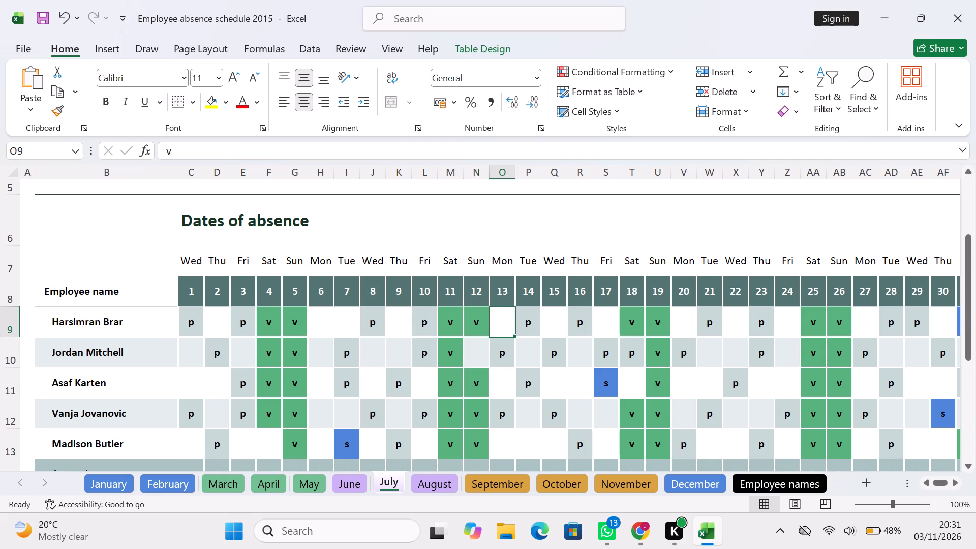
pyautogui.press('Up')
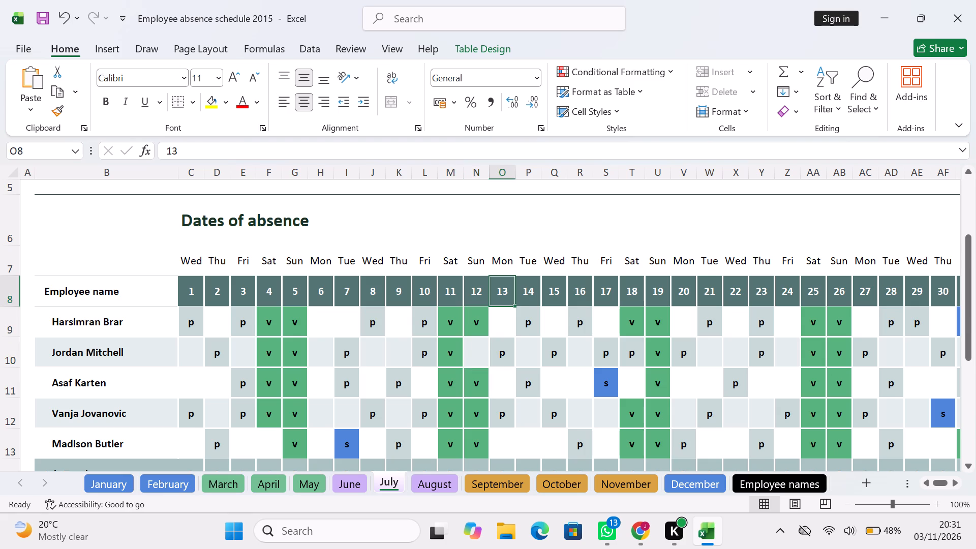
# Inspect July's Dates of absence heading and calendar year, as well as the first employee's name cell.
pyautogui.press('Up')
pyautogui.press('Up')
pyautogui.press('Right')
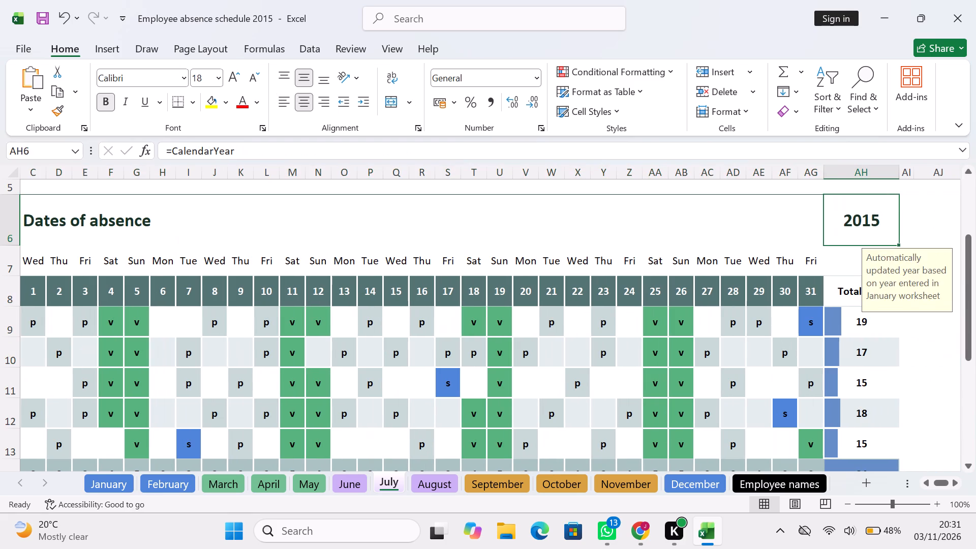
pyautogui.press('Left')
pyautogui.press('Left')
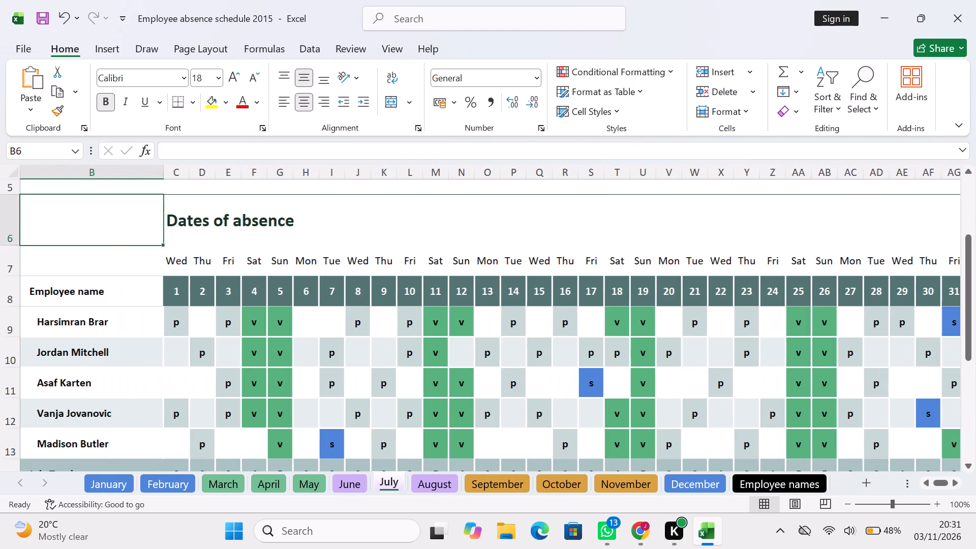
pyautogui.press('Down')
pyautogui.press('Down')
pyautogui.press('Down')
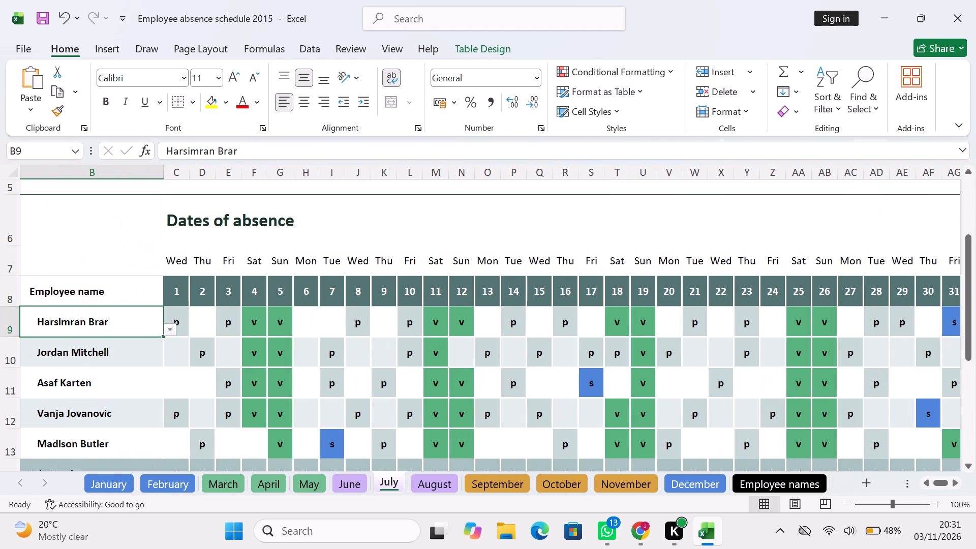
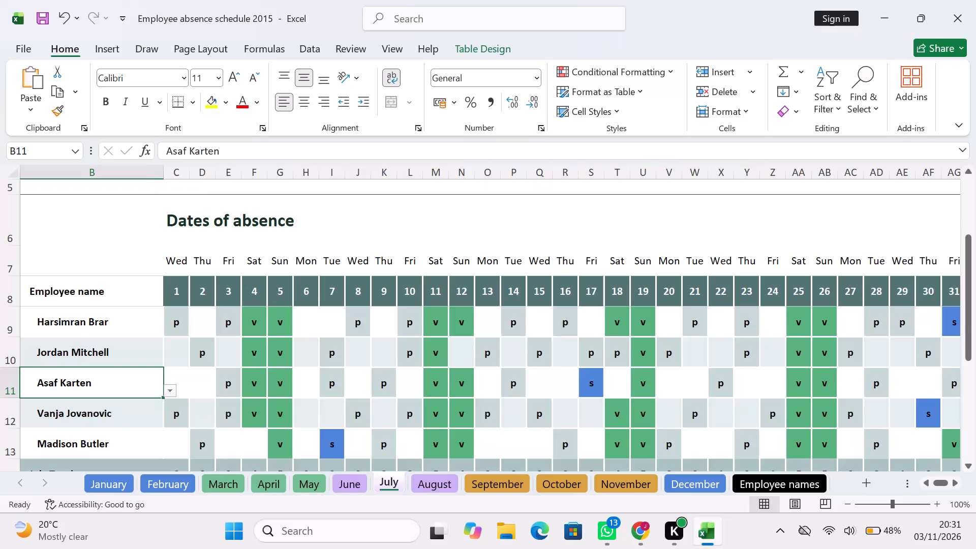
# Check the third and fourth employees' July 1 cells and the employee name column down to the July Total row.
pyautogui.press('Right')
pyautogui.press('Down')
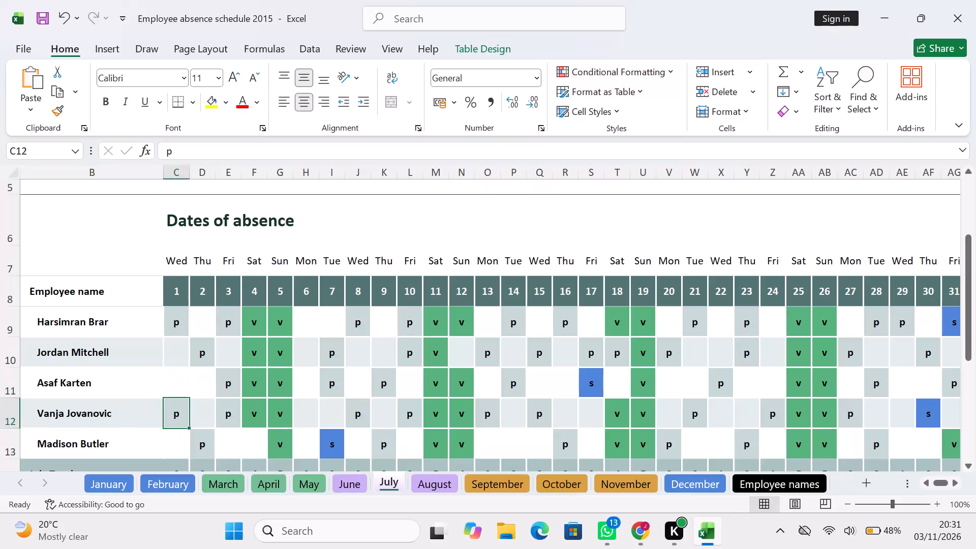
pyautogui.press('Up')
pyautogui.press('Down')
pyautogui.press('Left')
pyautogui.press('Down')
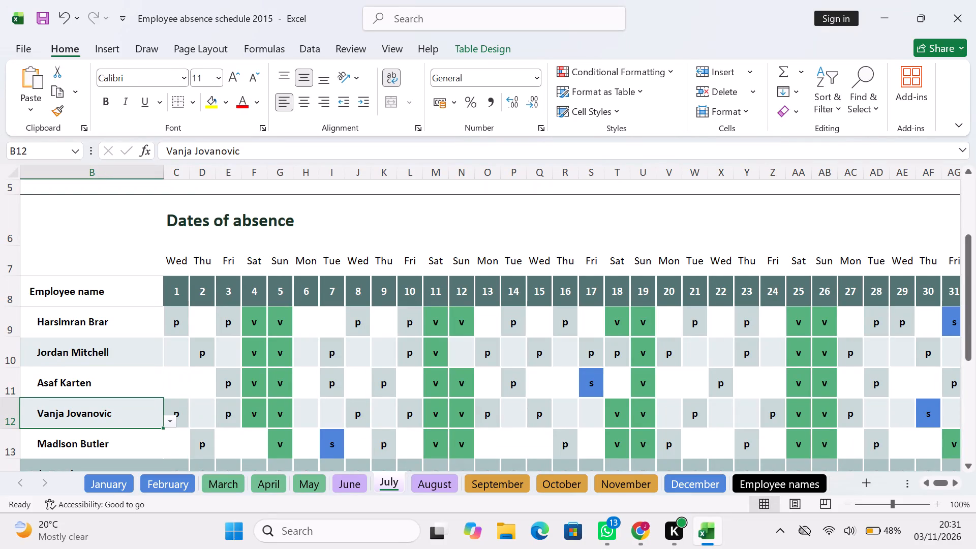
pyautogui.press('Down')
pyautogui.press('Down')
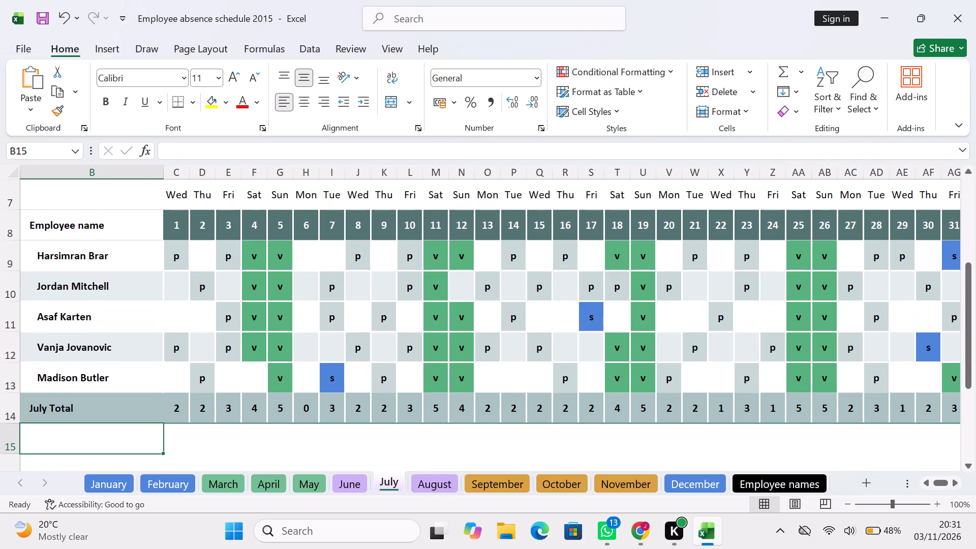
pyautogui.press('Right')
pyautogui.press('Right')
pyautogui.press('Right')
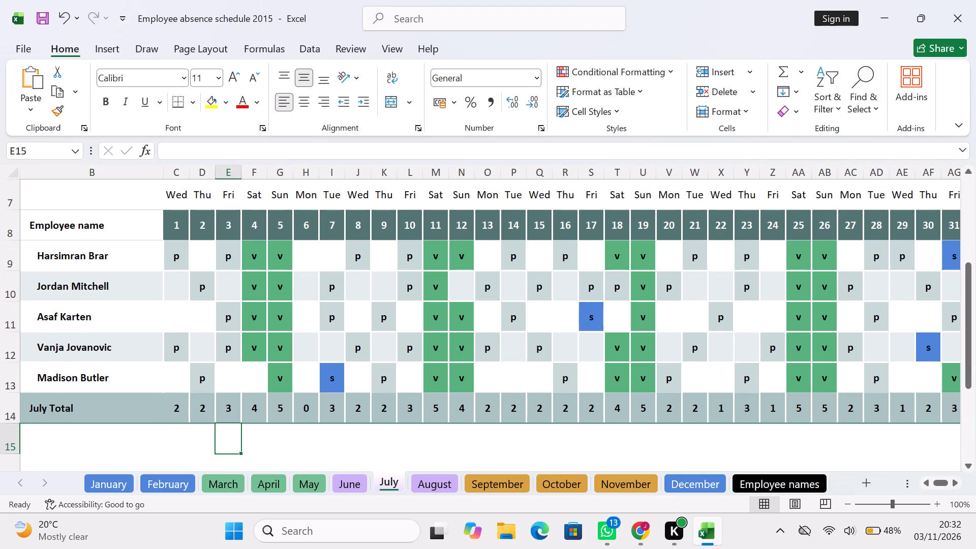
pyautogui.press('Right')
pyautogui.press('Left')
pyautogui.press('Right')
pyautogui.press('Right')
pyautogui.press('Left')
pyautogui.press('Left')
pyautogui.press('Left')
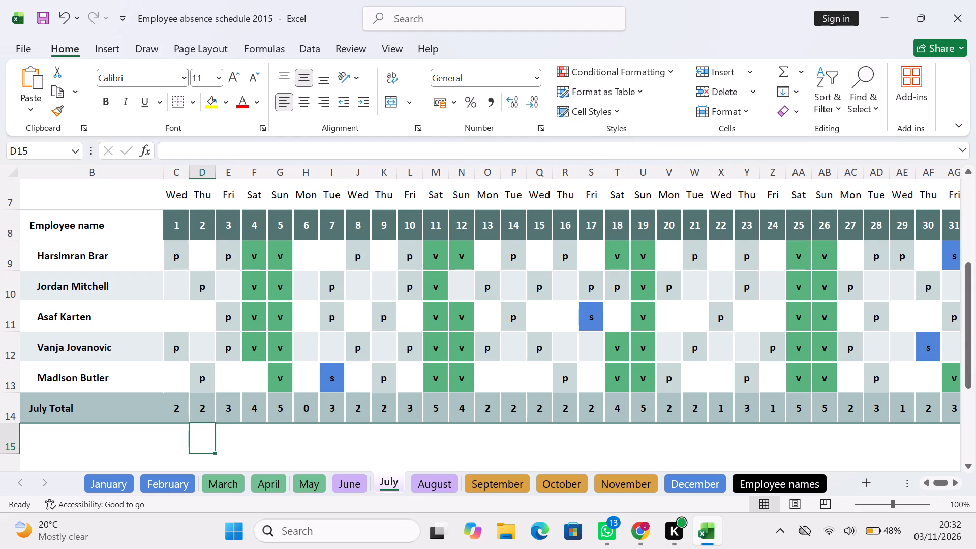
# Inspect the July 2 and July 3 total formulas and the last employee's July 2 entry.
pyautogui.press('Up')
pyautogui.press('Up')
pyautogui.press('Down')
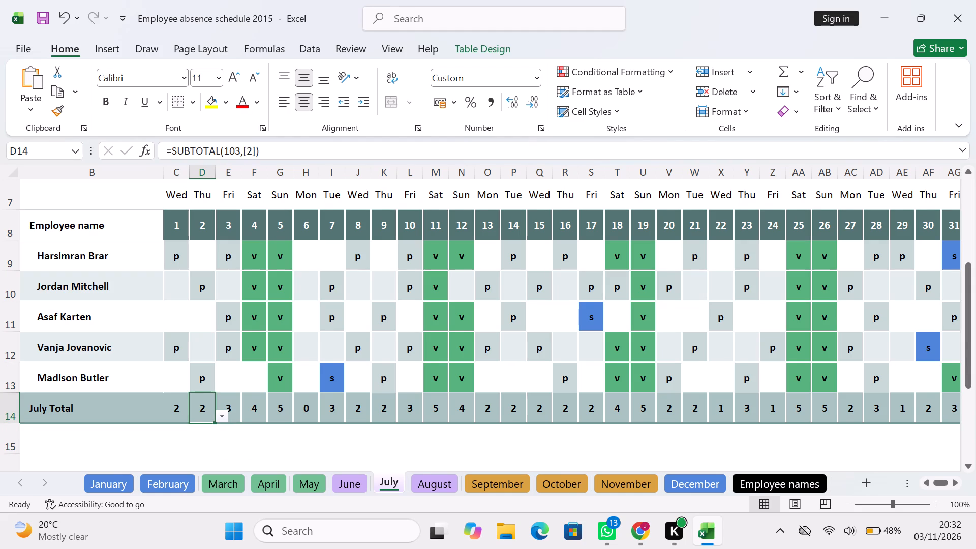
pyautogui.press('Up')
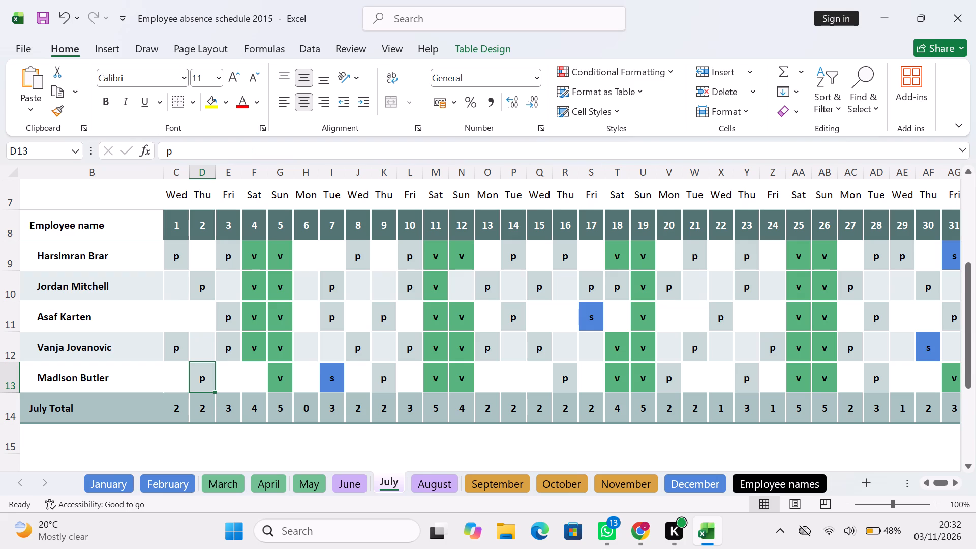
pyautogui.press('Up')
pyautogui.press('Down')
pyautogui.press('Down')
pyautogui.press('Right')
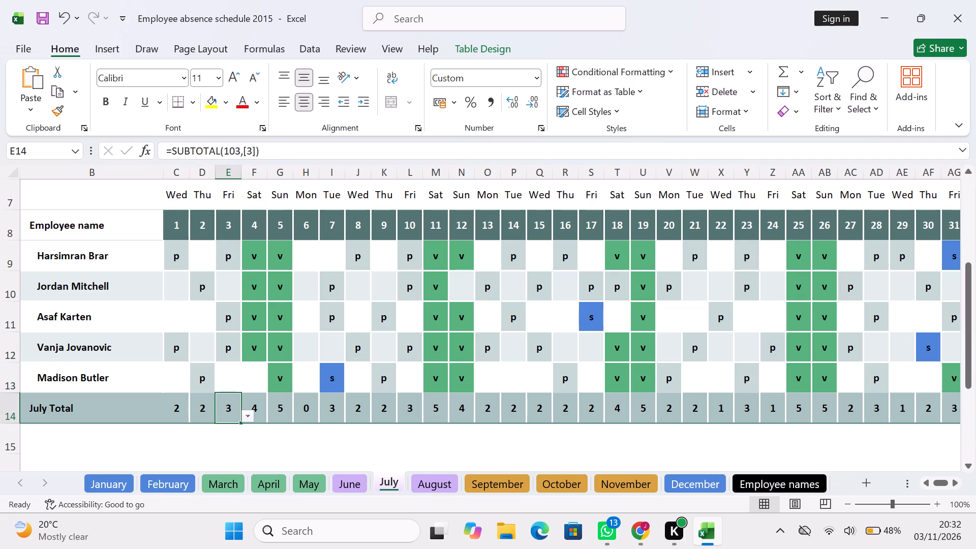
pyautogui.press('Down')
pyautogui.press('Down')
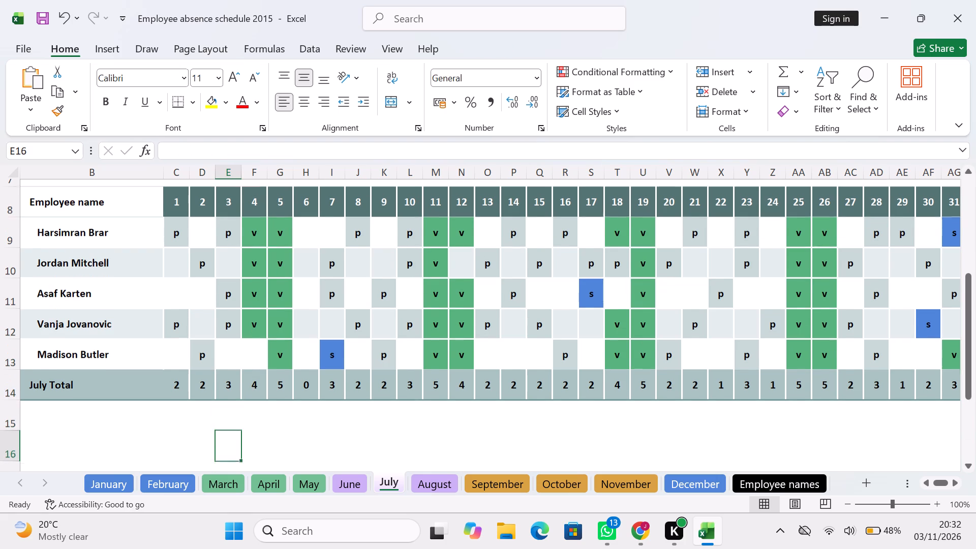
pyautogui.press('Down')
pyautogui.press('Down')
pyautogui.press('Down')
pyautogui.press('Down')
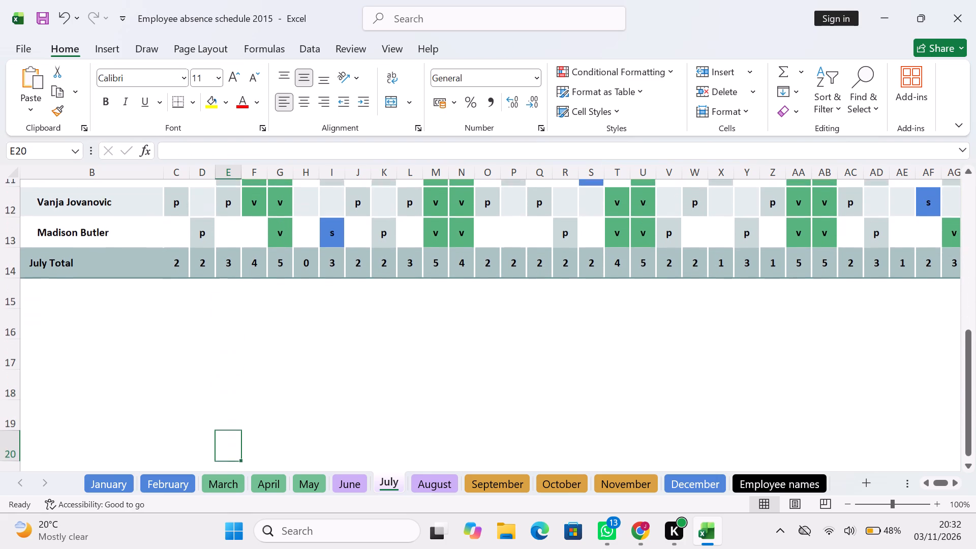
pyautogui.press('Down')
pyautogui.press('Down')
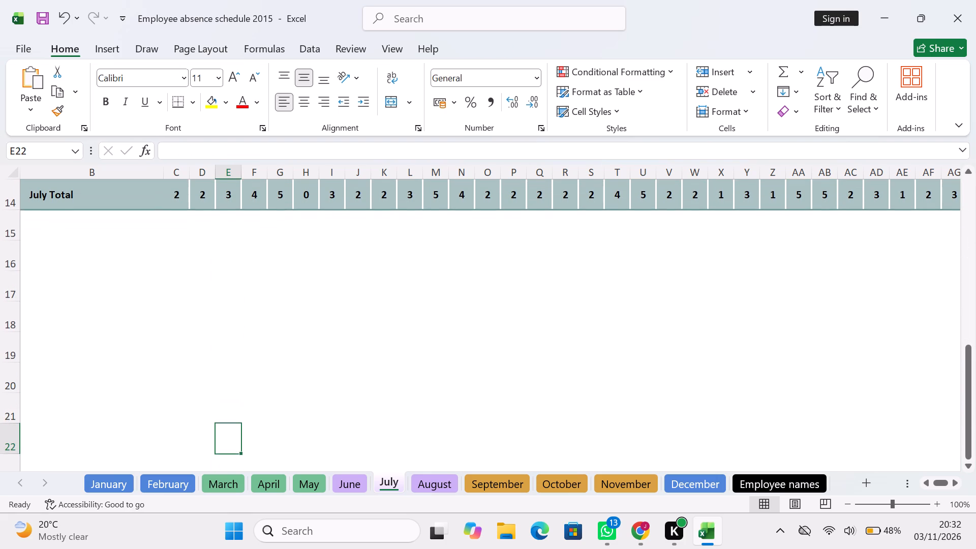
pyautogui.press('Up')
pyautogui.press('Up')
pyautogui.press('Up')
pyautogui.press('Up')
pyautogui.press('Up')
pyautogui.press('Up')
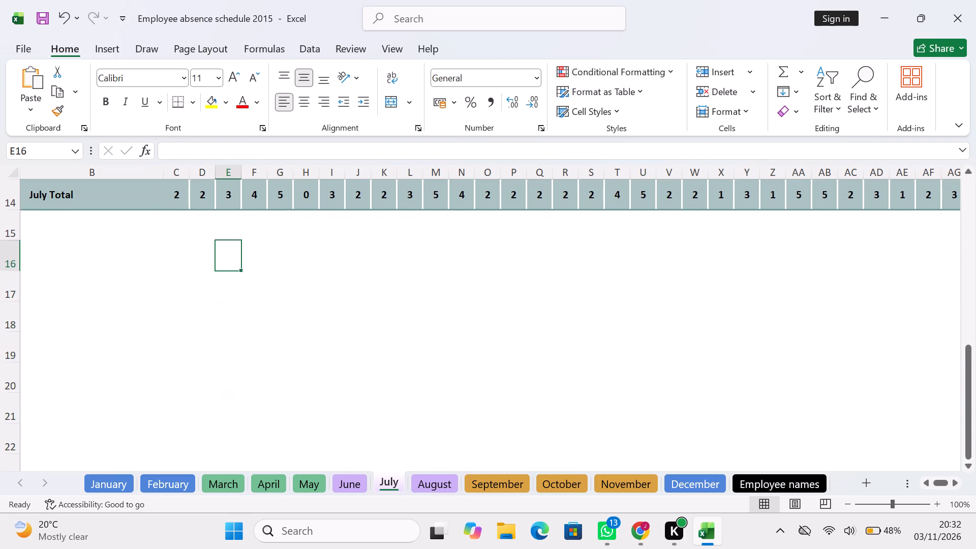
# Review July's day 3 column from its total up through the employee entries to the absence type key.
pyautogui.press('Up')
pyautogui.press('Up')
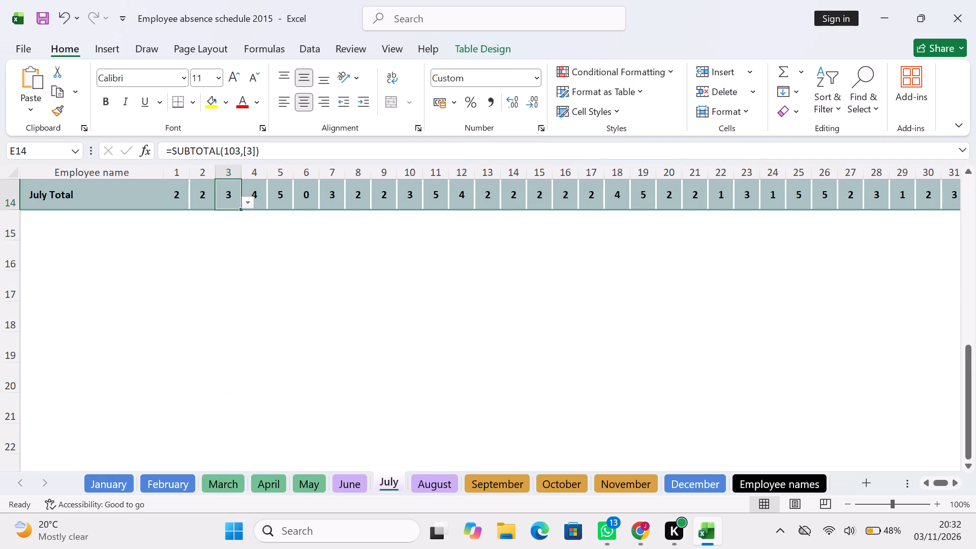
pyautogui.press('Up')
pyautogui.press('Up')
pyautogui.press('Up')
pyautogui.press('Up')
pyautogui.press('Up')
pyautogui.press('Up')
pyautogui.press('Up')
pyautogui.press('Up')
pyautogui.press('Up')
pyautogui.press('Up')
pyautogui.press('Up')
pyautogui.press('Up')
pyautogui.press('Up')
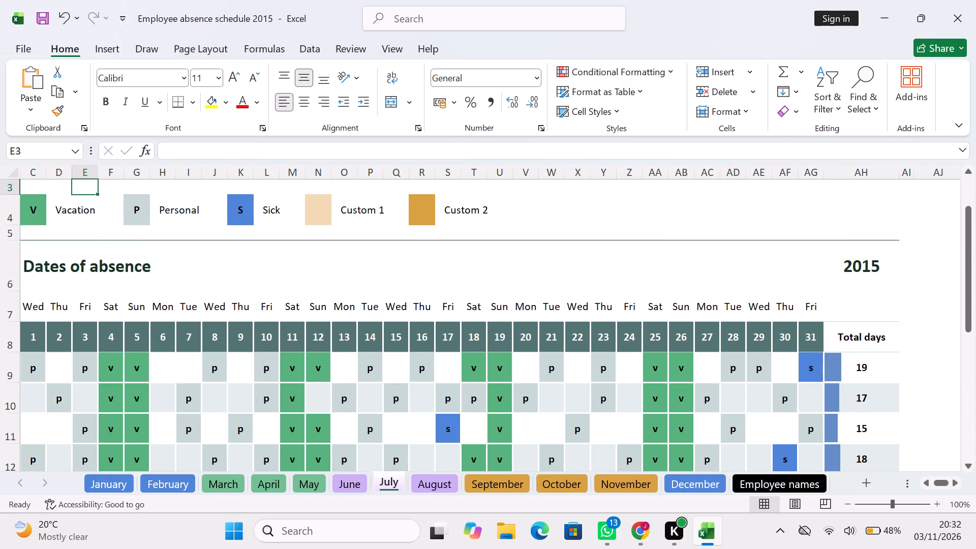
# Inspect the Dates of absence heading, the July 3 weekday and date headings, and the first employee's July 3 entry.
pyautogui.press('Down')
pyautogui.press('Down')
pyautogui.press('Down')
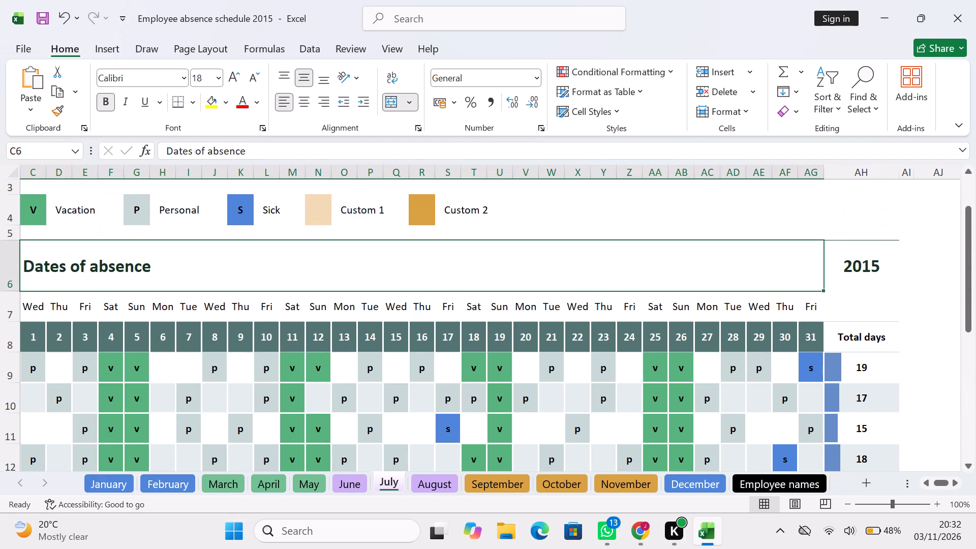
pyautogui.press('Down')
pyautogui.press('Down')
pyautogui.press('Down')
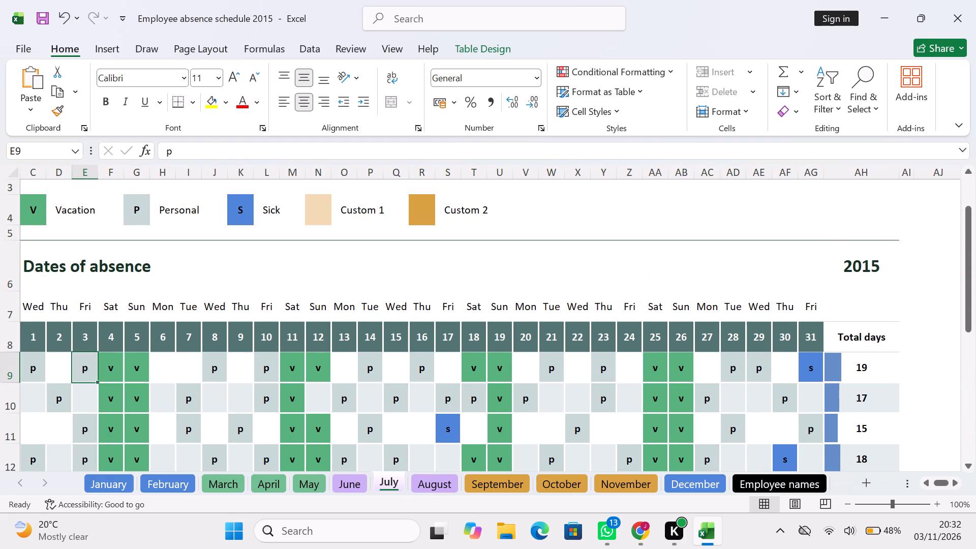
pyautogui.press('Up')
pyautogui.press('Up')
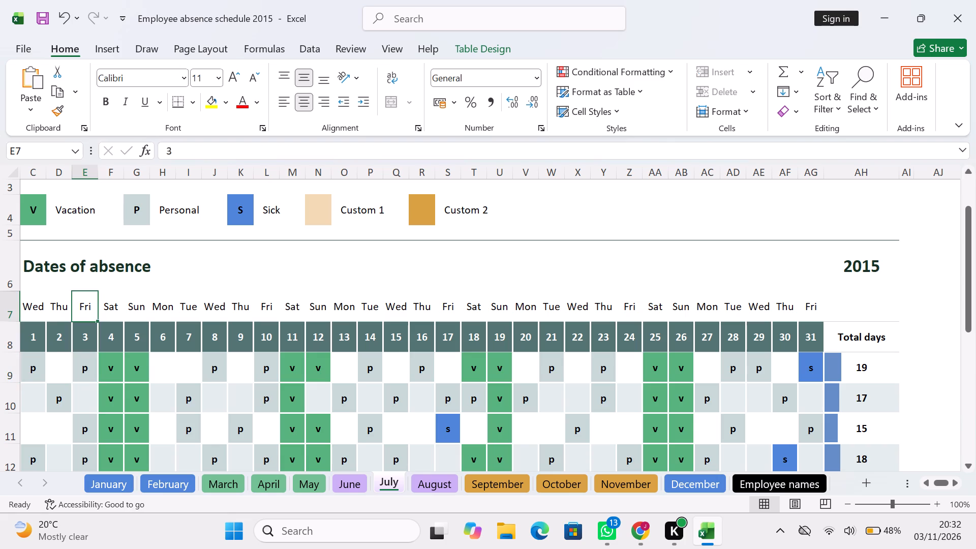
# Recheck all employees' July 3 entries from the date heading down to the July Total row.
pyautogui.press('Down')
pyautogui.press('Down')
pyautogui.press('Down')
pyautogui.press('Down')
pyautogui.press('Down')
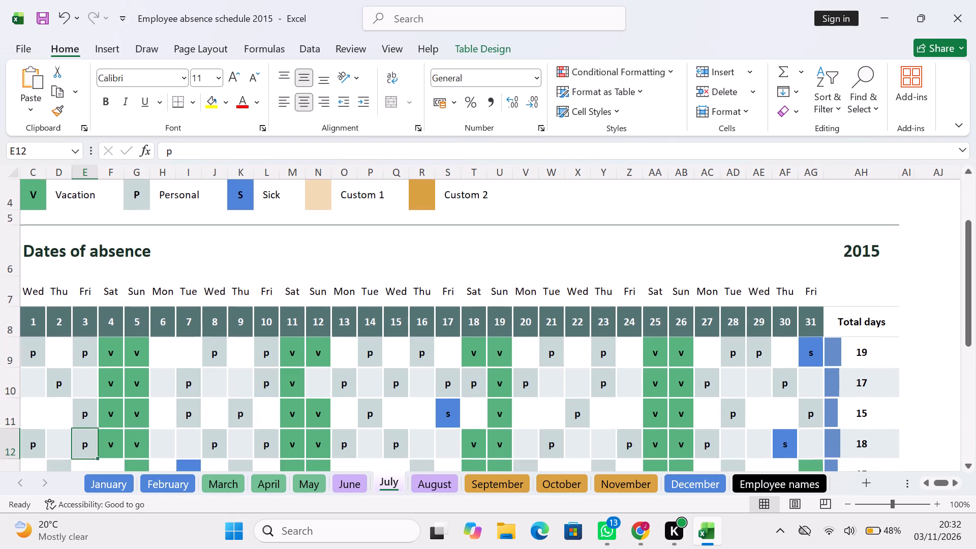
pyautogui.press('Down')
pyautogui.press('Down')
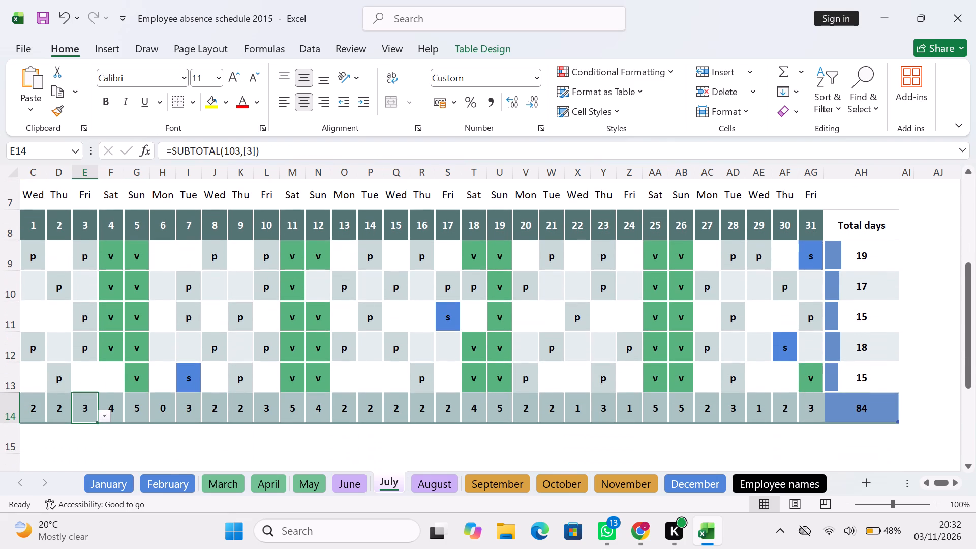
pyautogui.press('Down')
pyautogui.press('Down')
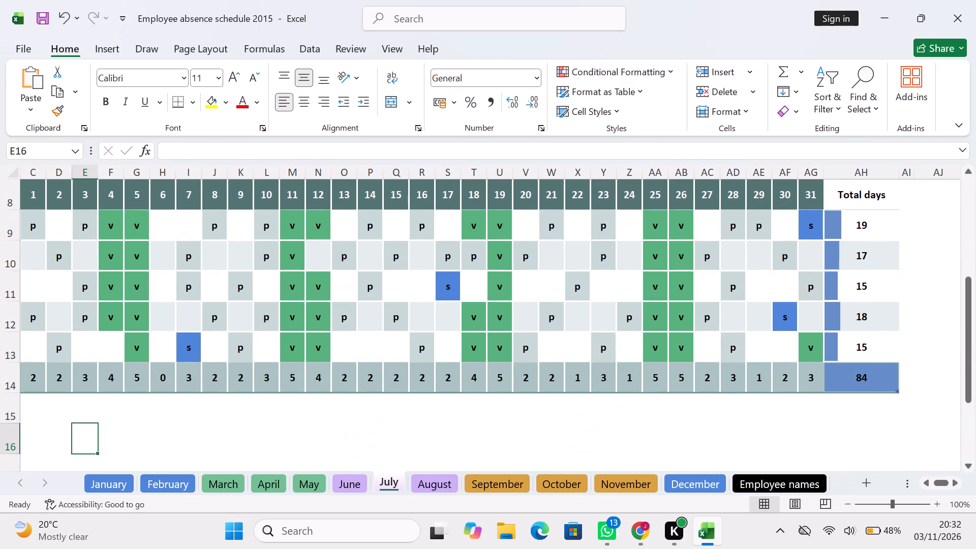
pyautogui.press('Down')
pyautogui.press('Up')
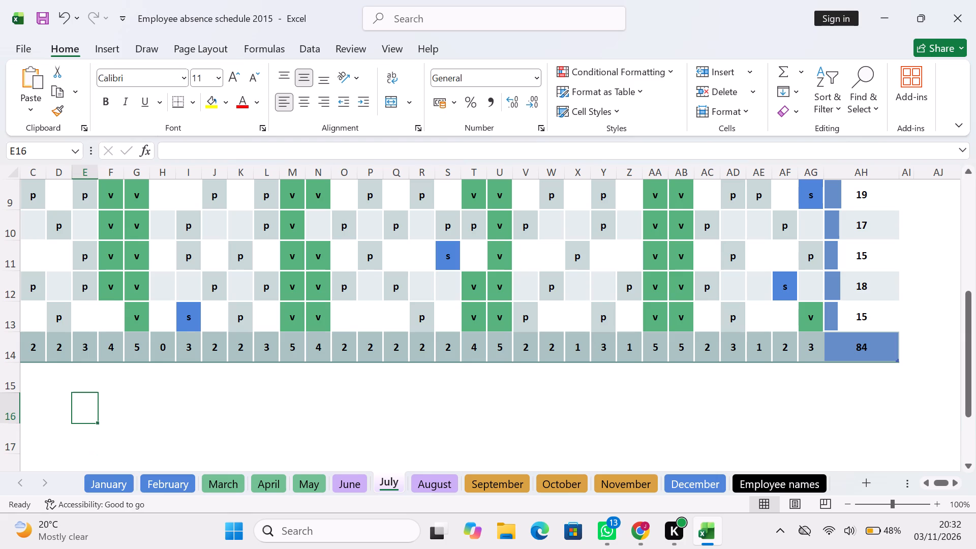
pyautogui.press('Up')
# Review the July 4 column from its total up through the employee entries to the date heading.
pyautogui.press('Right')
pyautogui.press('Up')
pyautogui.press('Up')
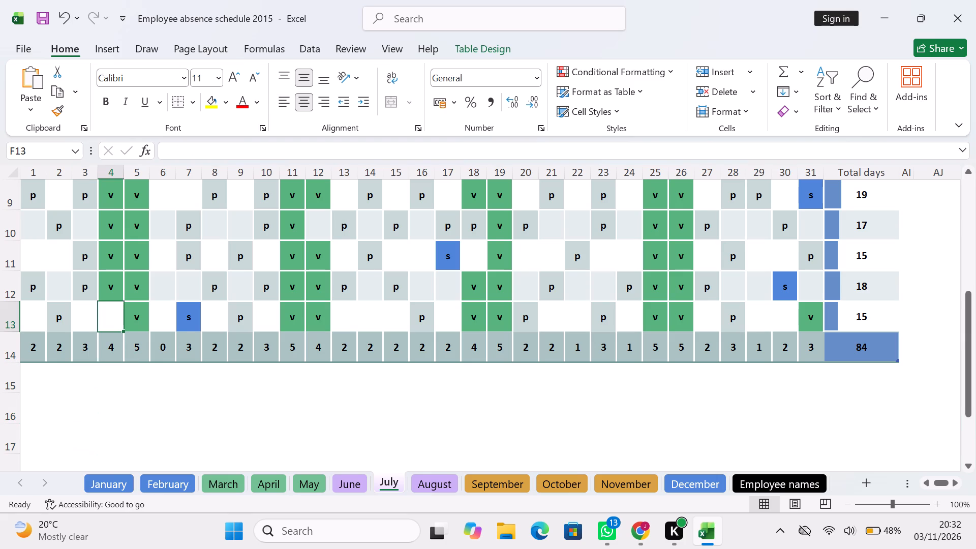
pyautogui.press('Up')
pyautogui.press('Down')
pyautogui.press('Down')
pyautogui.press('Up')
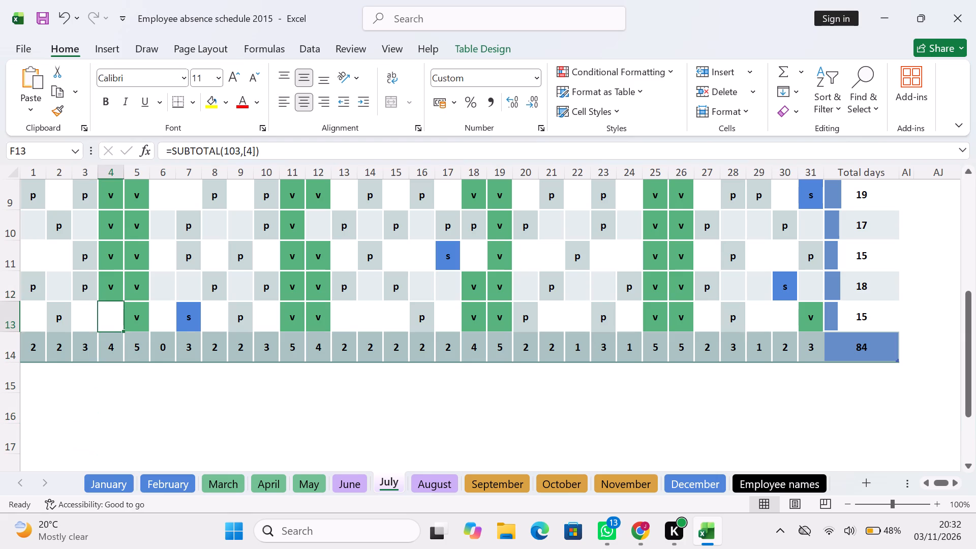
pyautogui.press('Up')
pyautogui.press('Up')
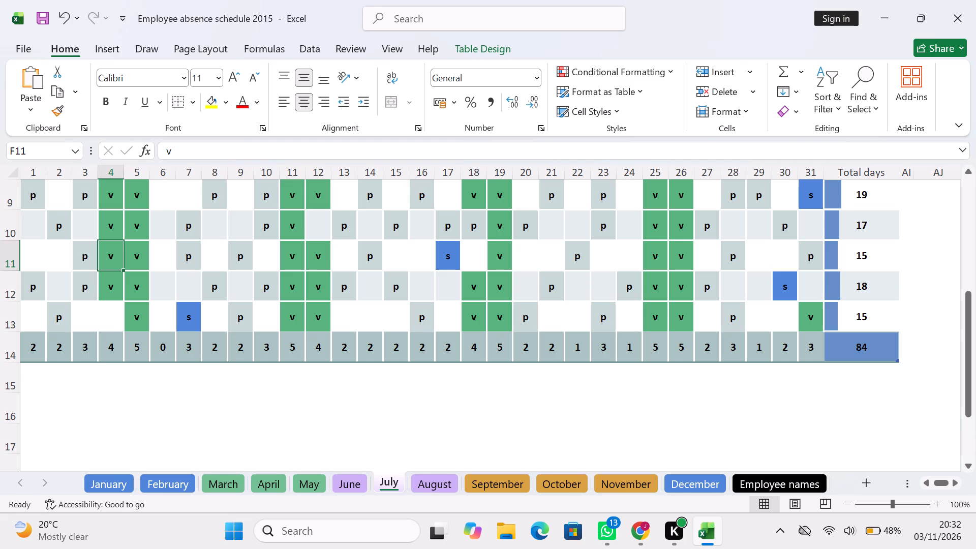
pyautogui.press('Up')
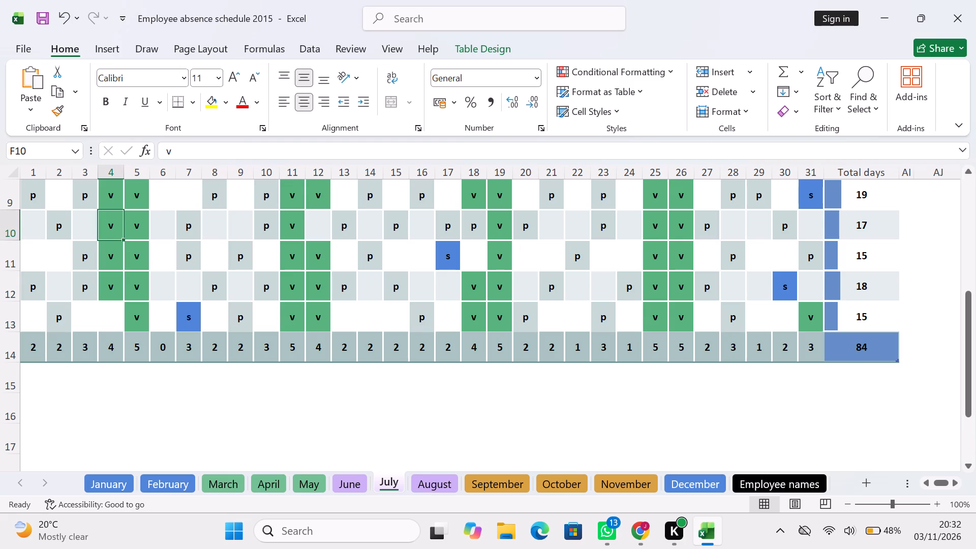
pyautogui.press('Up')
pyautogui.press('Up')
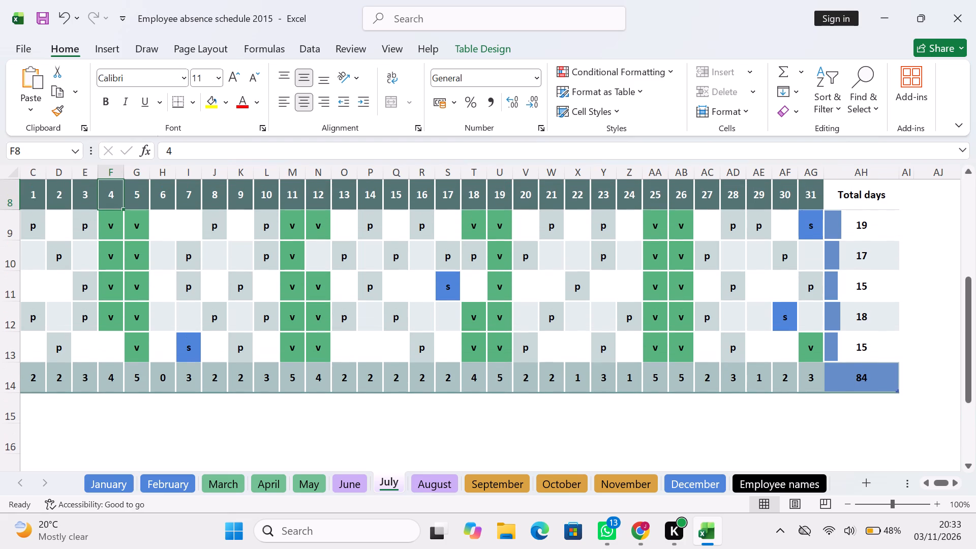
pyautogui.press('Up')
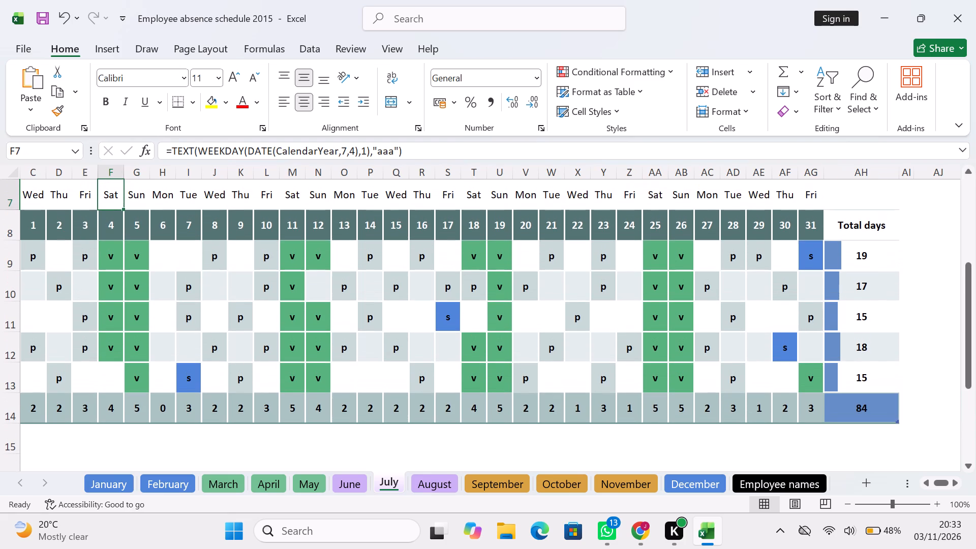
pyautogui.press('Up')
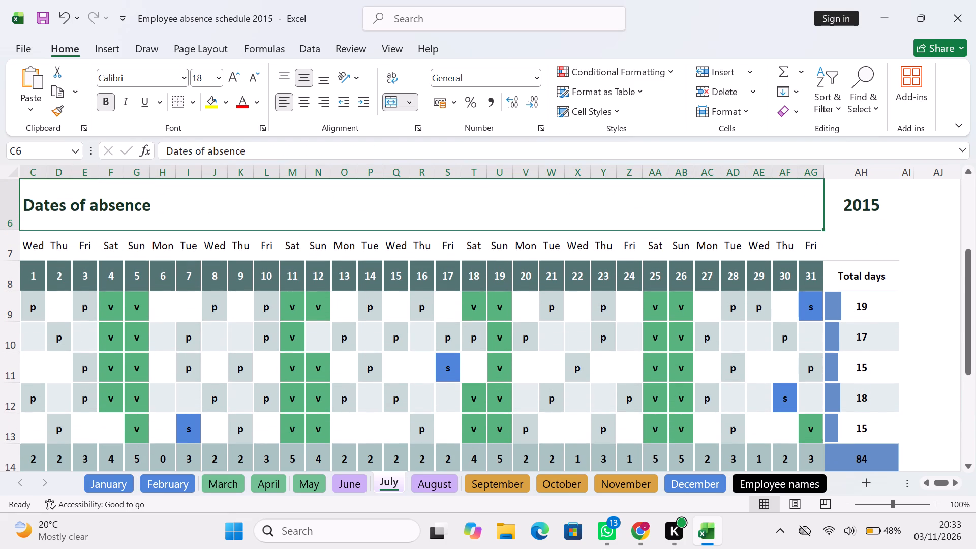
pyautogui.press('Up')
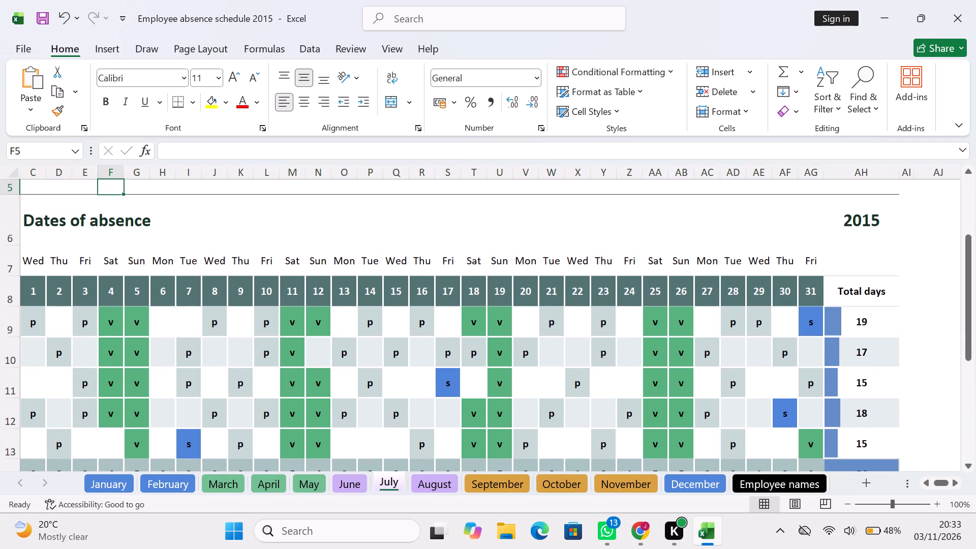
pyautogui.press('Up')
pyautogui.press('Down')
pyautogui.press('Down')
pyautogui.press('Down')
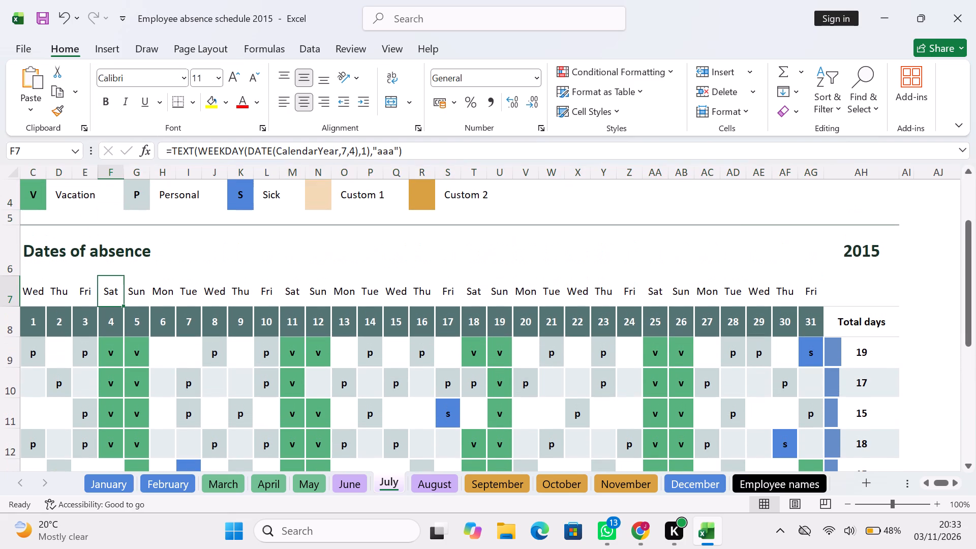
pyautogui.press('Up')
pyautogui.press('Right')
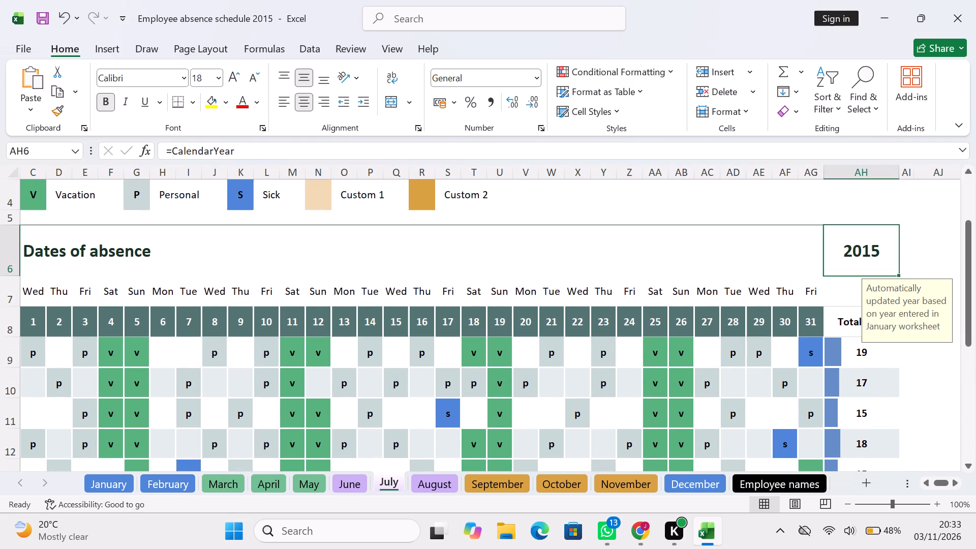
# Inspect the formula in July's overall Total days cell in the July Total row.
pyautogui.press('Right')
pyautogui.press('Down')
pyautogui.press('Down')
pyautogui.press('Down')
pyautogui.press('Down')
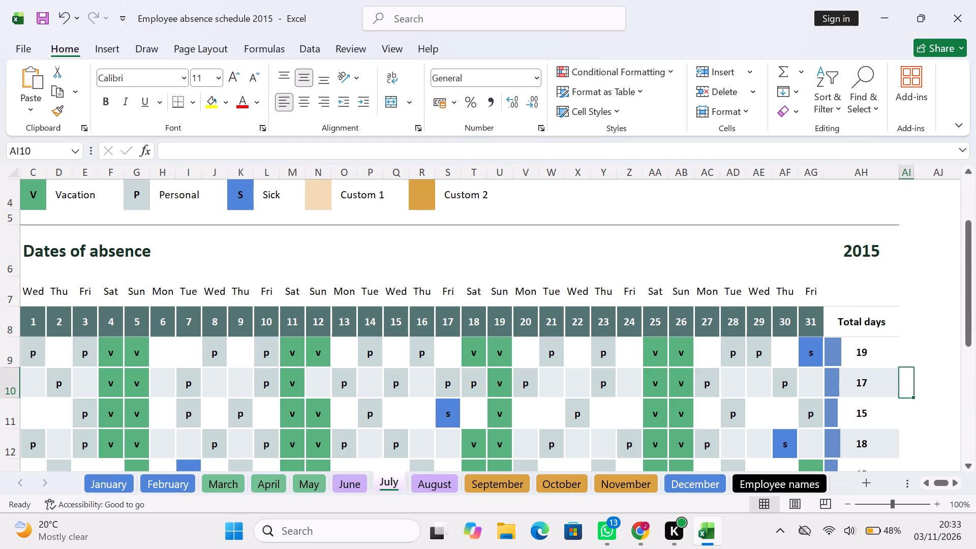
pyautogui.press('Down')
pyautogui.press('Down')
pyautogui.press('Down')
pyautogui.press('Down')
pyautogui.press('Right')
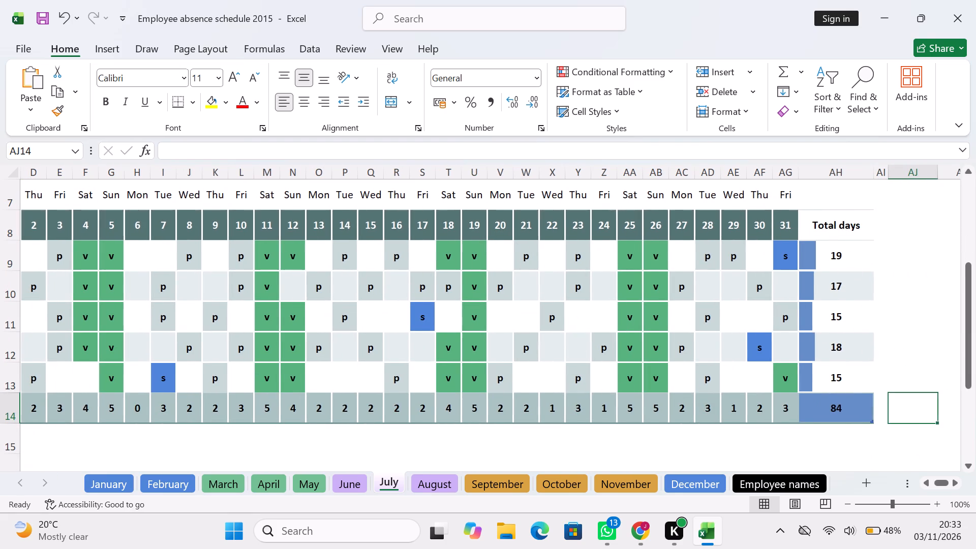
pyautogui.press('Right')
pyautogui.press('Right')
pyautogui.press('Left')
pyautogui.press('Left')
pyautogui.press('Left')
pyautogui.press('Left')
pyautogui.press('Left')
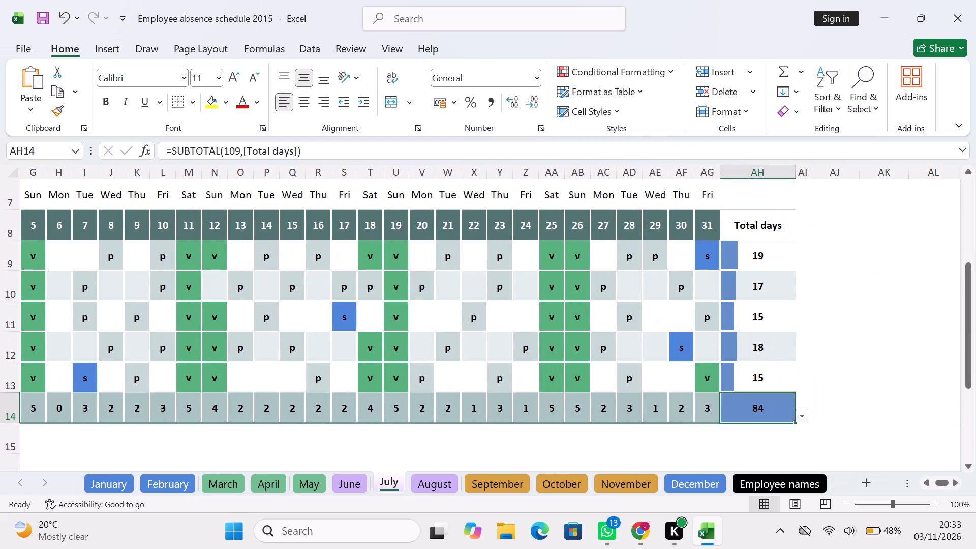
# Review the daily totals along the July Total row from July 31 back to July 13.
pyautogui.press('Left')
pyautogui.press('Left')
pyautogui.press('Left')
pyautogui.press('Left')
pyautogui.press('Left')
pyautogui.press('Left')
pyautogui.press('Left')
pyautogui.press('Left')
pyautogui.press('Left')
pyautogui.press('Left')
pyautogui.press('Left')
pyautogui.press('Left')
pyautogui.press('Left')
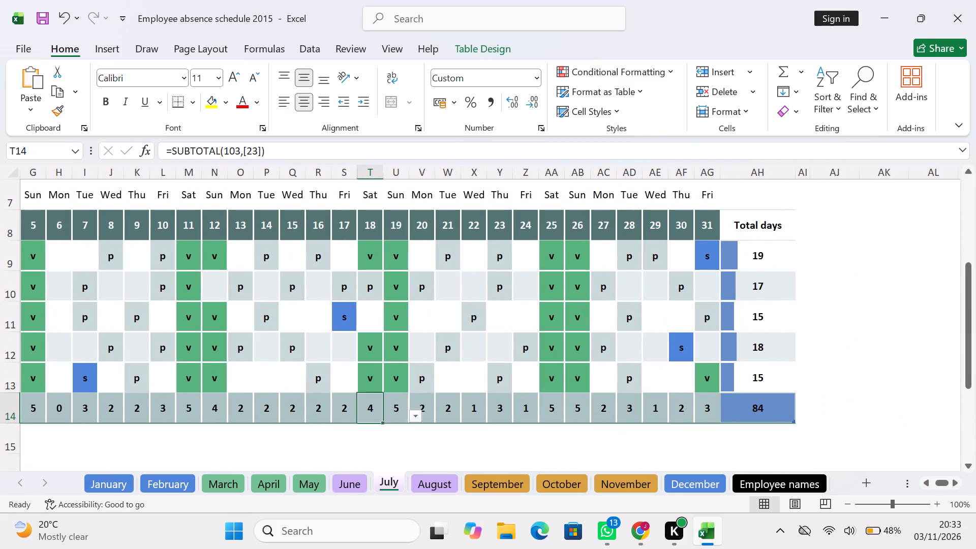
pyautogui.press('Left')
pyautogui.press('Left')
pyautogui.press('Left')
pyautogui.press('Left')
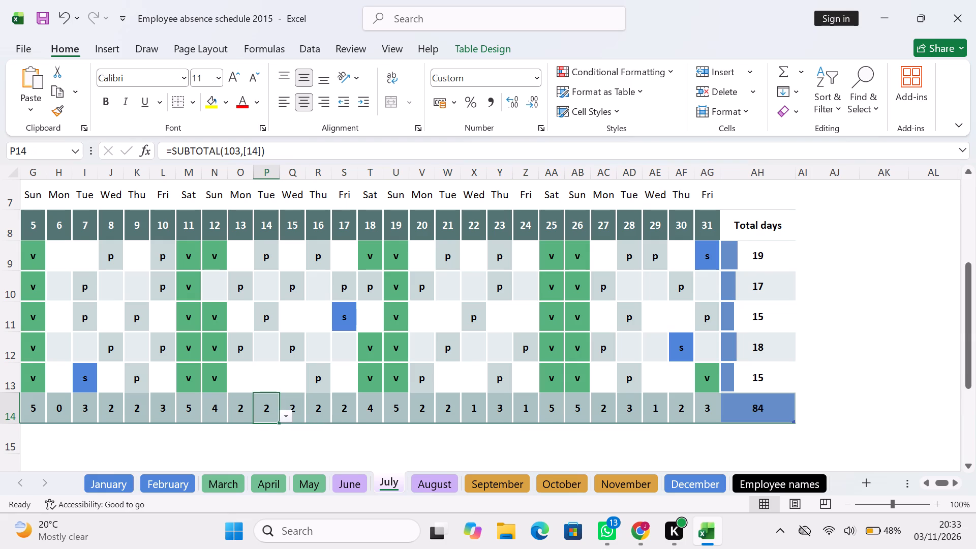
pyautogui.press('Left')
# Check the last two employees' entries around July 11 to 13 and the July 12 total.
pyautogui.press('Up')
pyautogui.press('Up')
pyautogui.press('Down')
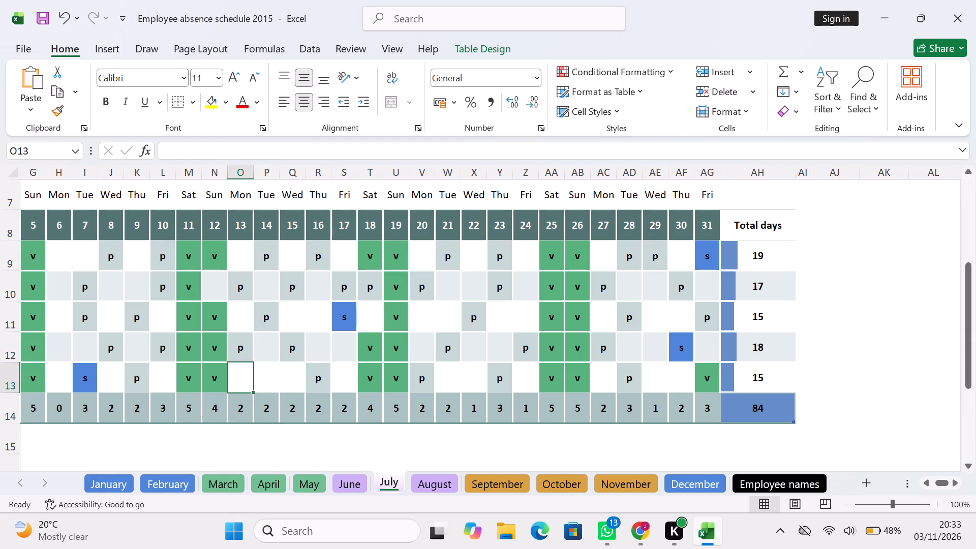
pyautogui.press('Left')
pyautogui.press('Left')
pyautogui.press('Up')
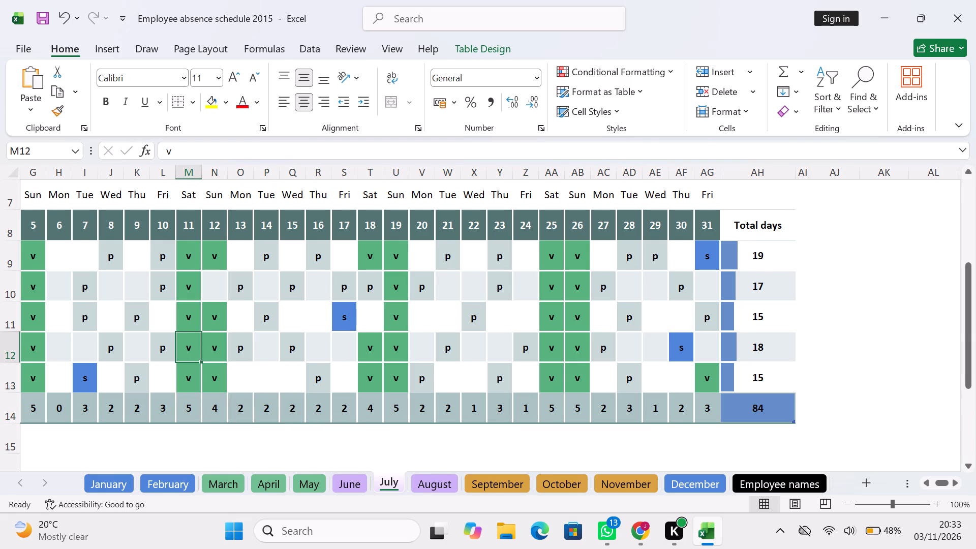
pyautogui.press('Right')
pyautogui.press('Down')
pyautogui.press('Down')
pyautogui.press('Down')
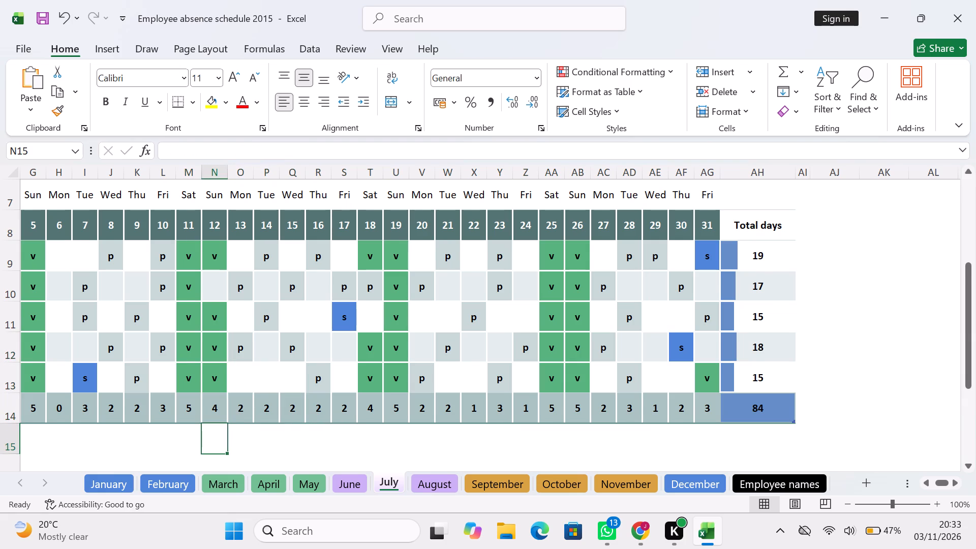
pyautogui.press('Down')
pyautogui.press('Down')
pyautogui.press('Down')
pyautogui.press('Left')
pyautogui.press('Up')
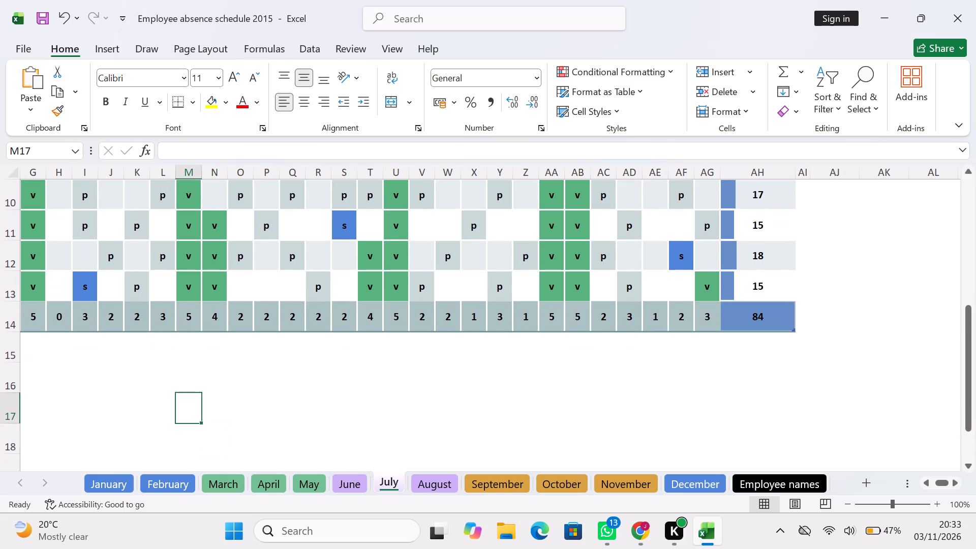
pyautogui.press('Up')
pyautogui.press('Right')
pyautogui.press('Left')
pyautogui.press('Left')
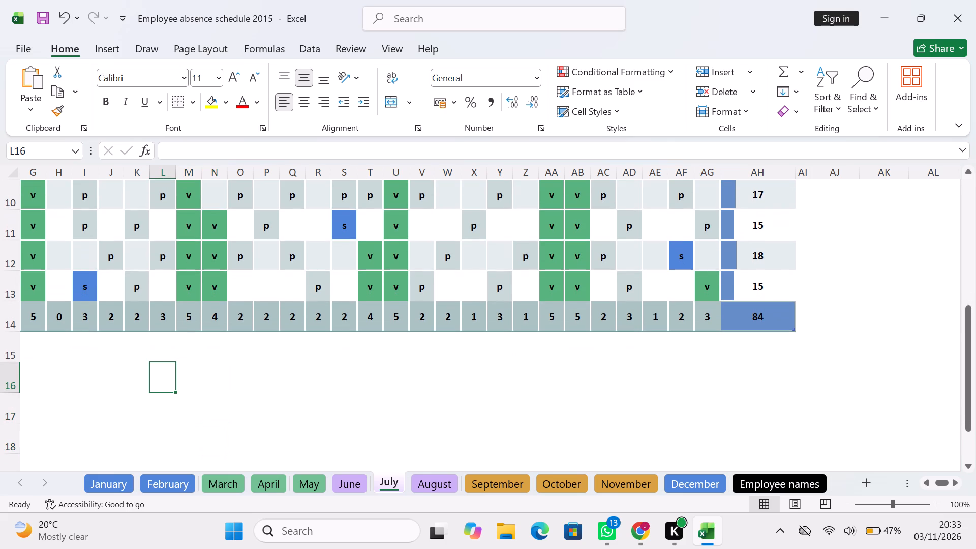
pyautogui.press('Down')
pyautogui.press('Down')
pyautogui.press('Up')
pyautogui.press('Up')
# Review the July 10 column from its total up through the employee entries to the weekday heading.
pyautogui.press('Up')
pyautogui.press('Up')
pyautogui.press('Up')
pyautogui.press('Up')
pyautogui.press('Up')
pyautogui.press('Up')
pyautogui.press('Up')
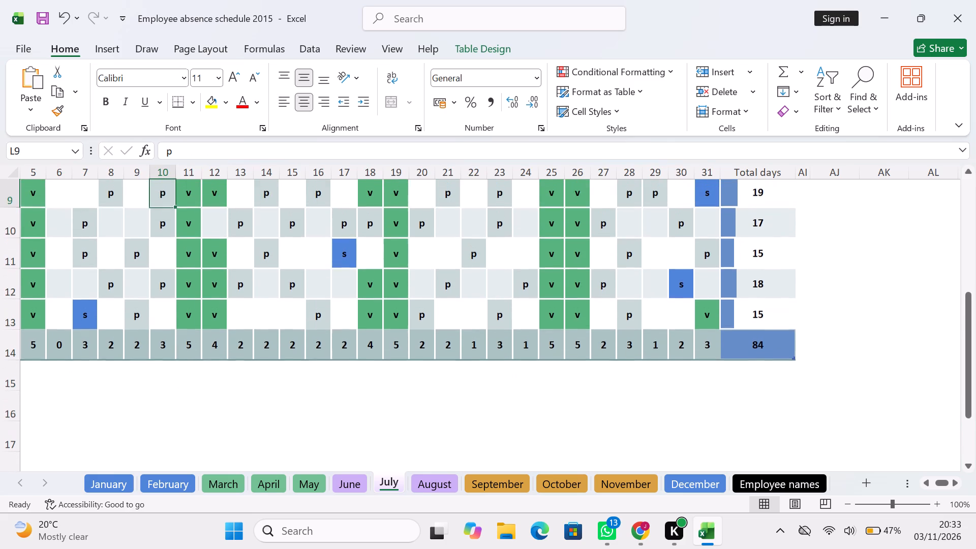
pyautogui.press('Up')
pyautogui.press('Up')
pyautogui.press('Up')
pyautogui.press('Up')
pyautogui.press('Up')
pyautogui.press('Up')
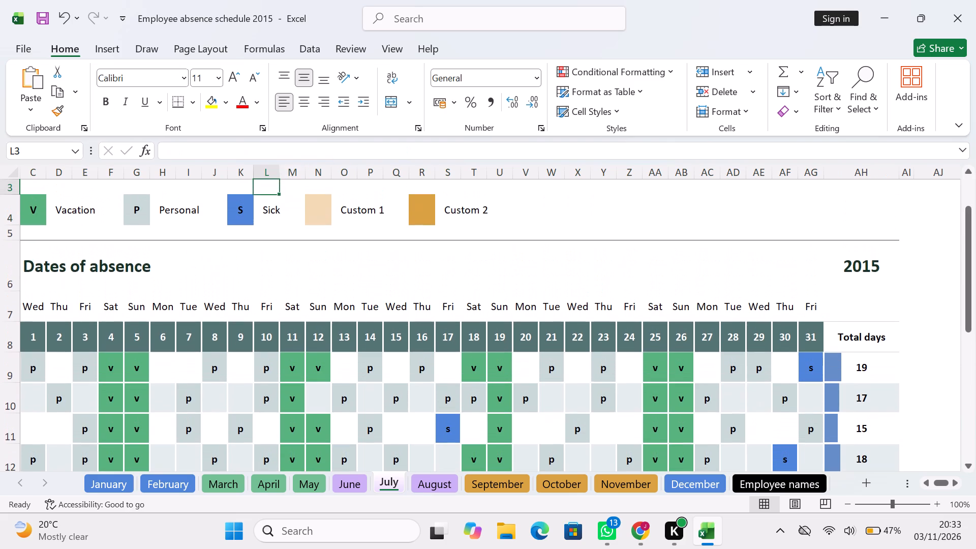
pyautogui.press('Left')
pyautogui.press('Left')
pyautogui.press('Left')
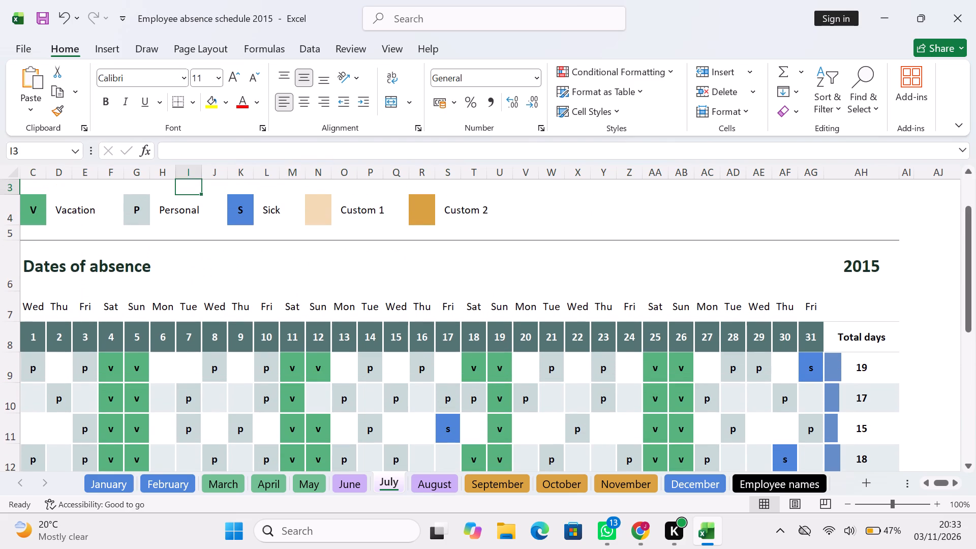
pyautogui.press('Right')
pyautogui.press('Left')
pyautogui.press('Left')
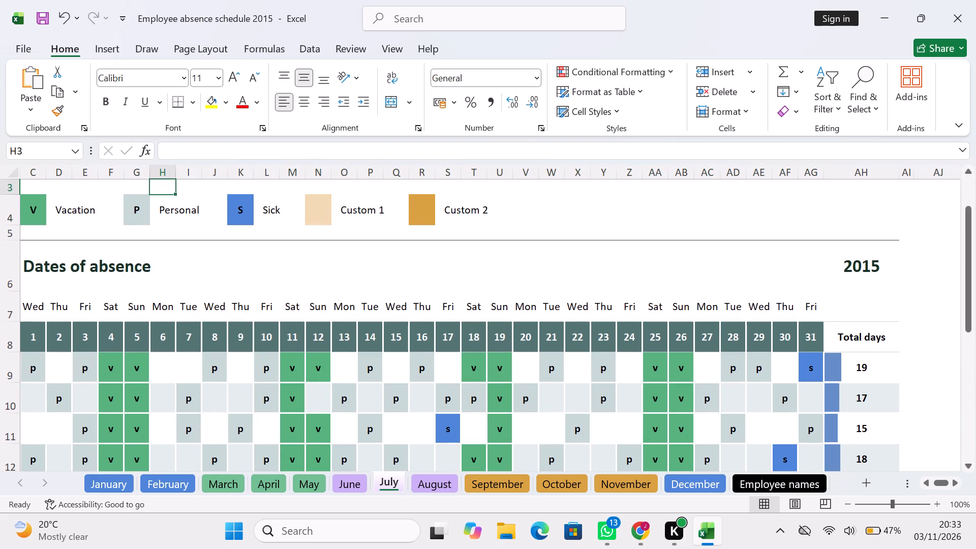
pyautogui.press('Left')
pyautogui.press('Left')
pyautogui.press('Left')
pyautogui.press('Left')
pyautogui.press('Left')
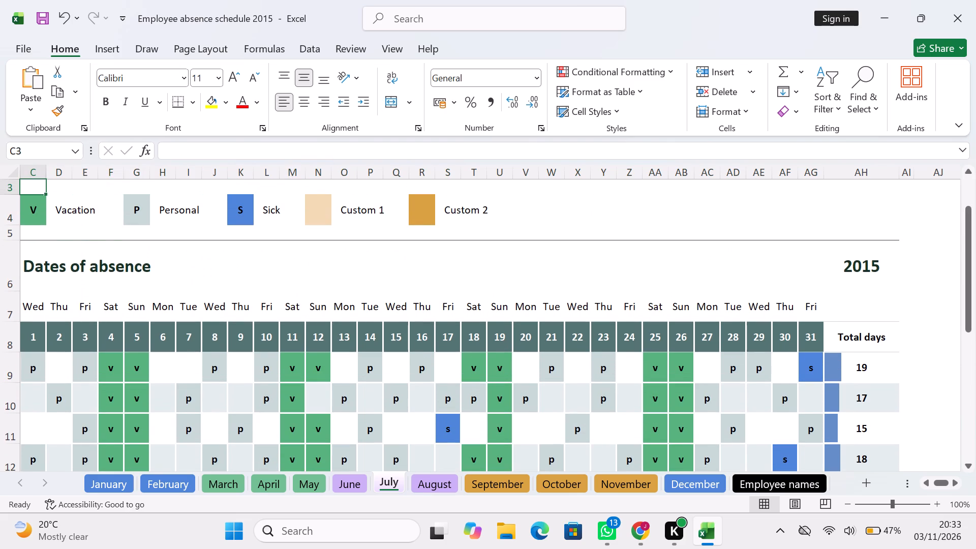
# Inspect the Vacation key, the Dates of absence heading and the July 1 weekday formula.
pyautogui.press('Down')
pyautogui.press('Down')
pyautogui.press('Up')
pyautogui.press('Up')
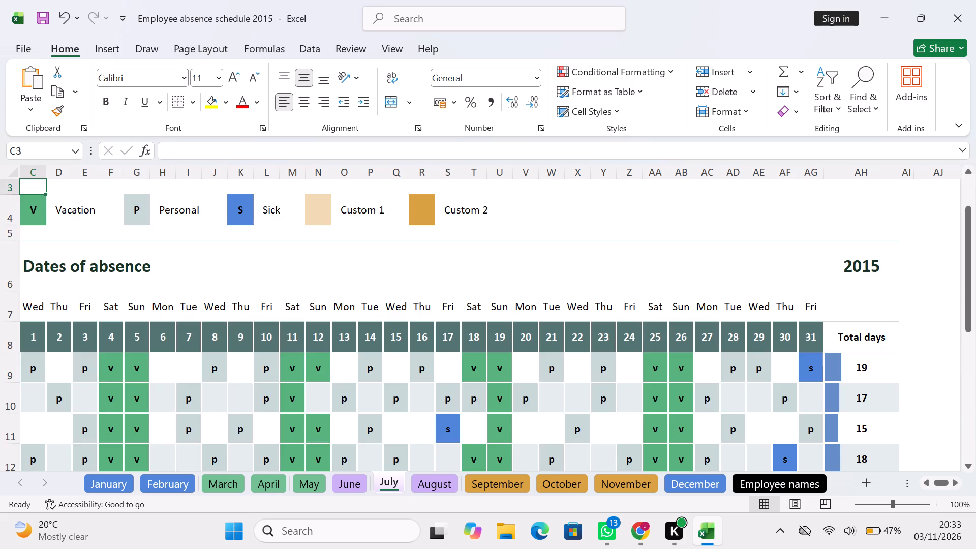
pyautogui.press('Up')
pyautogui.press('Down')
pyautogui.press('Down')
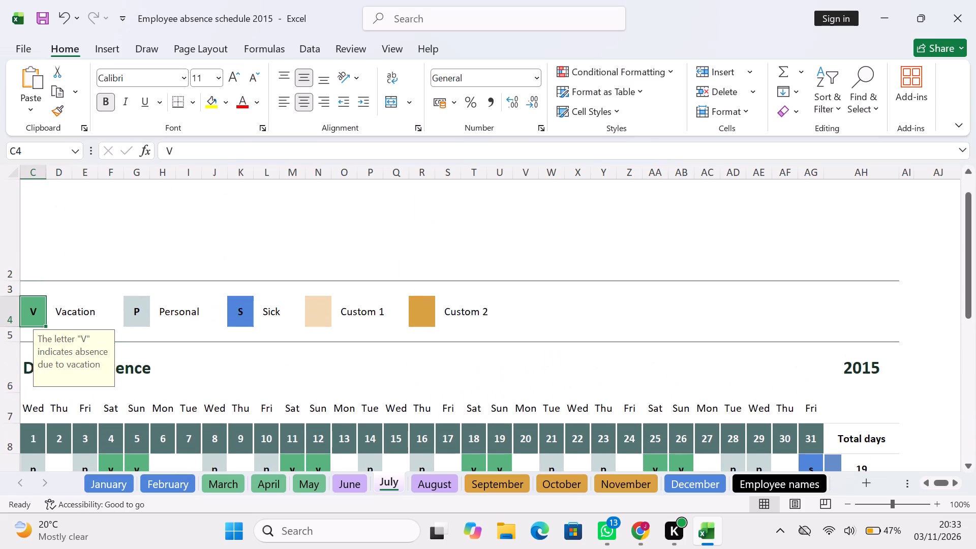
pyautogui.press('Down')
pyautogui.press('Down')
pyautogui.press('Down')
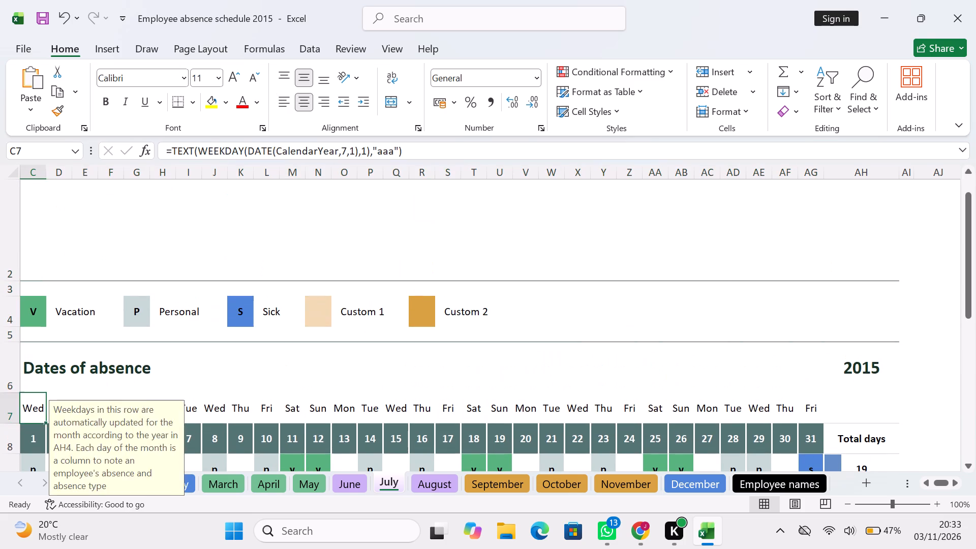
# Check the third employee's name and July 1 to 4 absence entries.
pyautogui.press('Down')
pyautogui.press('Down')
pyautogui.press('Down')
pyautogui.press('Down')
pyautogui.press('Left')
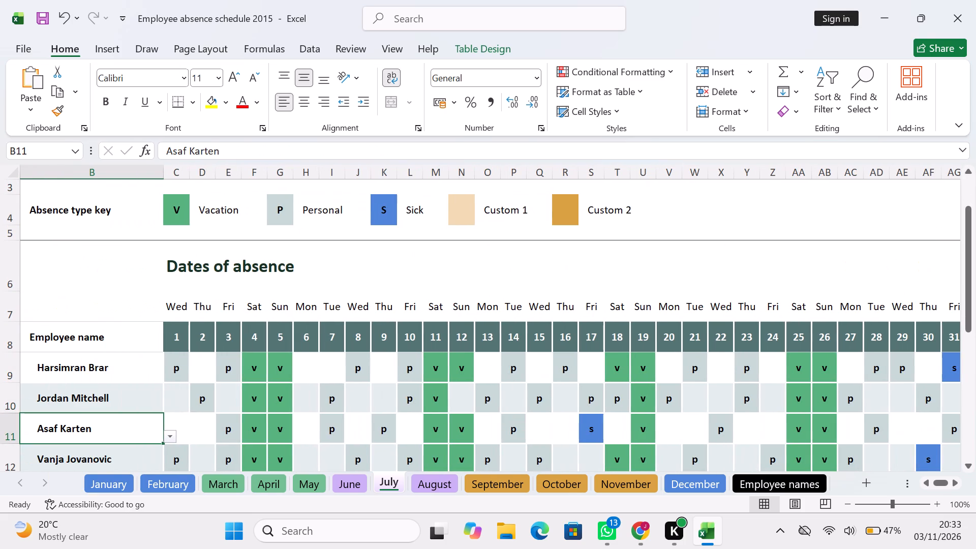
pyautogui.press('Right')
pyautogui.press('Right')
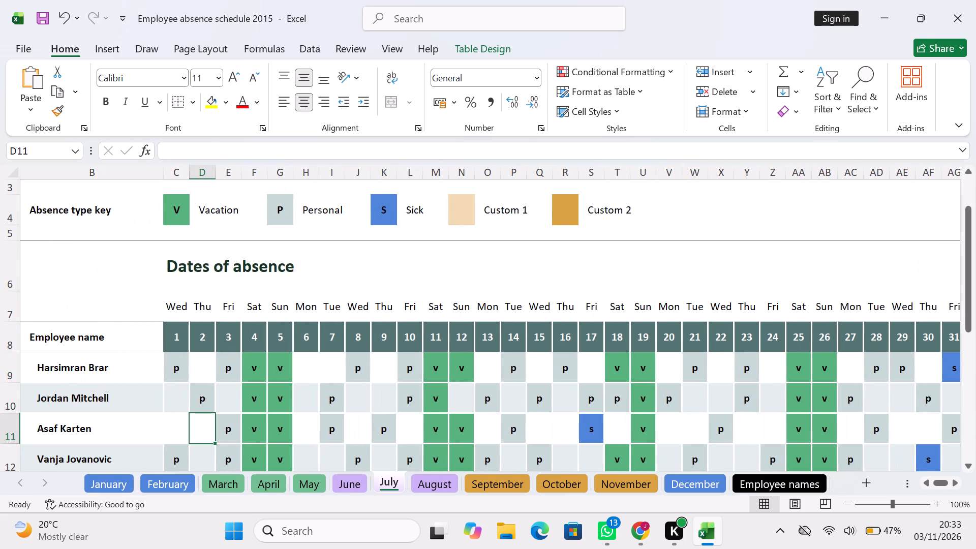
pyautogui.press('Right')
pyautogui.press('Right')
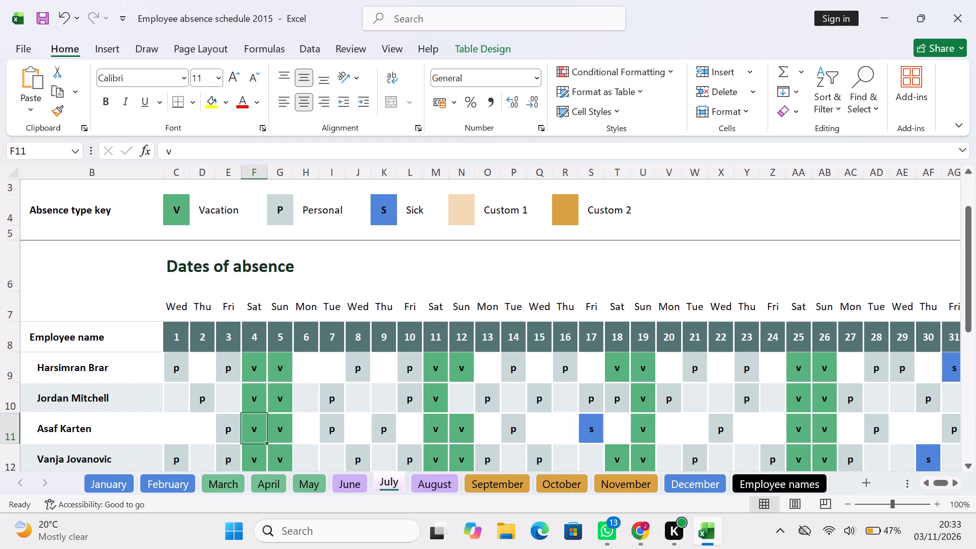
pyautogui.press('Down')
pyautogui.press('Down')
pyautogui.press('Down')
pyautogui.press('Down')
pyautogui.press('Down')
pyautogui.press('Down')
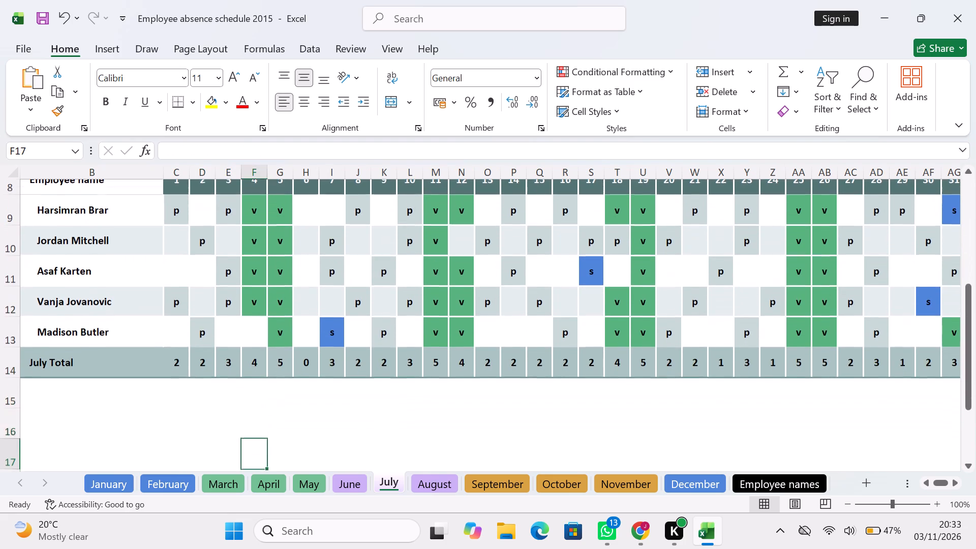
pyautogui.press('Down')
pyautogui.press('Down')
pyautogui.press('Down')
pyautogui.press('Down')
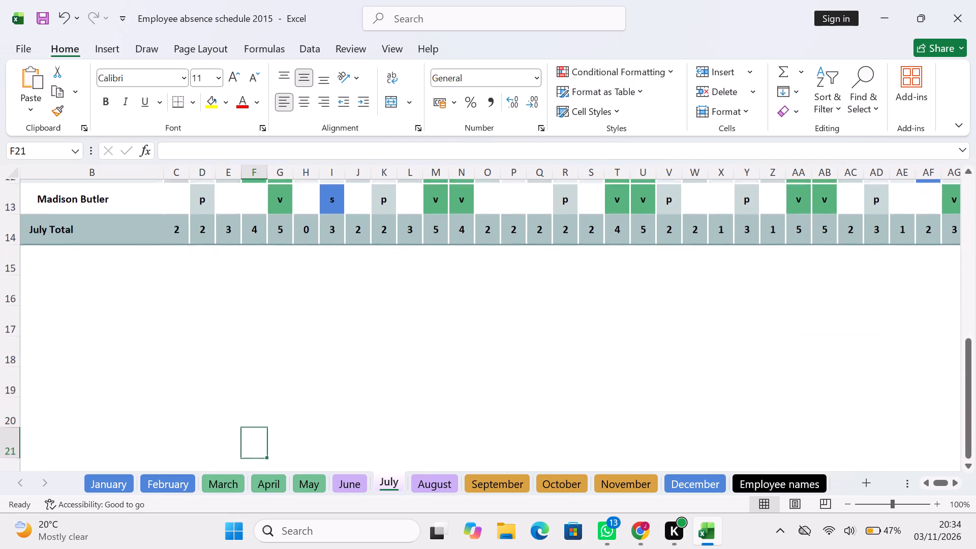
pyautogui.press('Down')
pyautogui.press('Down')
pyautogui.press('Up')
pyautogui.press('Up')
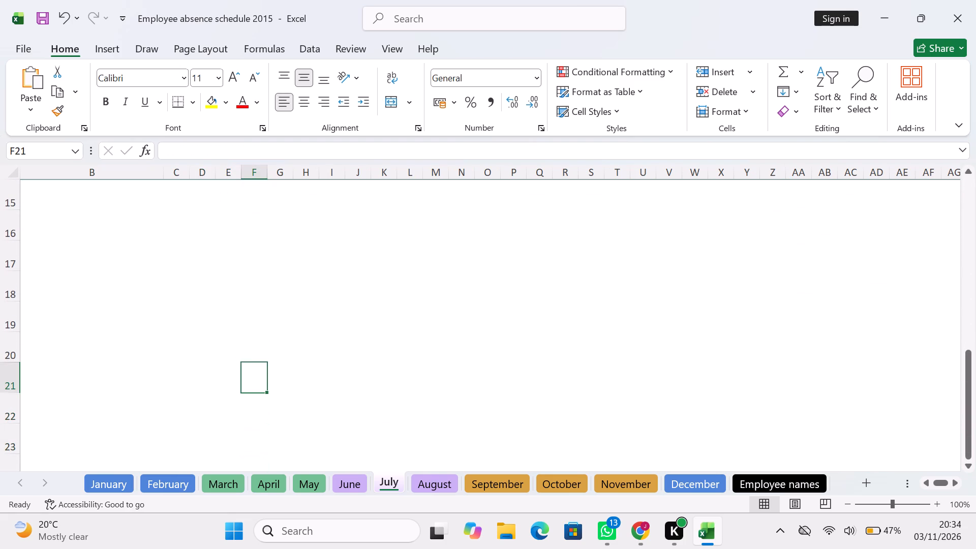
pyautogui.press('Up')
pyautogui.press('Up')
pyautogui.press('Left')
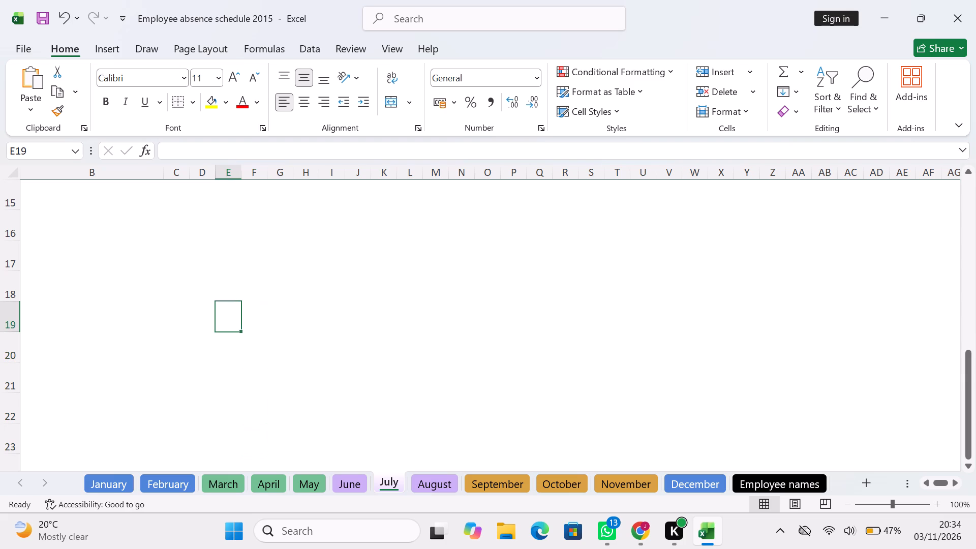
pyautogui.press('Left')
# Review the July 2 column from its total up through the employee entries to the date heading.
pyautogui.press('Up')
pyautogui.press('Up')
pyautogui.press('Up')
pyautogui.press('Up')
pyautogui.press('Up')
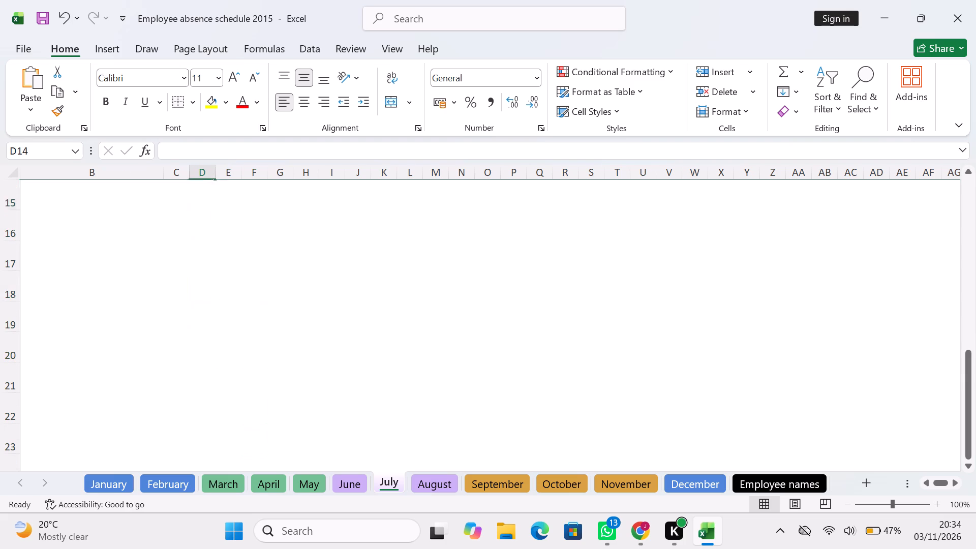
pyautogui.press('Up')
pyautogui.press('Up')
pyautogui.press('Up')
pyautogui.press('Up')
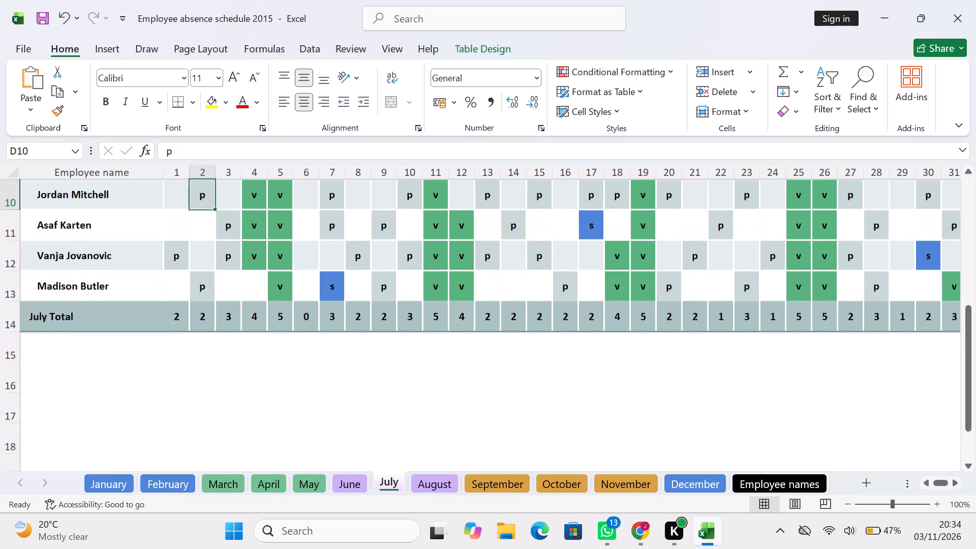
pyautogui.press('Up')
pyautogui.press('Up')
# Recheck all employees' July 2 entries from the first employee down to the July Total row.
pyautogui.press('Down')
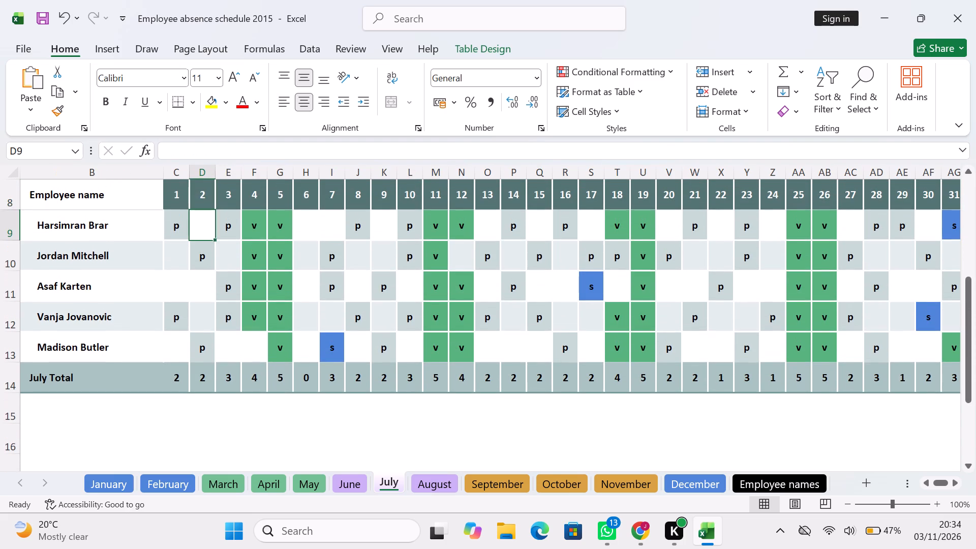
pyautogui.press('Down')
pyautogui.press('Down')
pyautogui.press('Down')
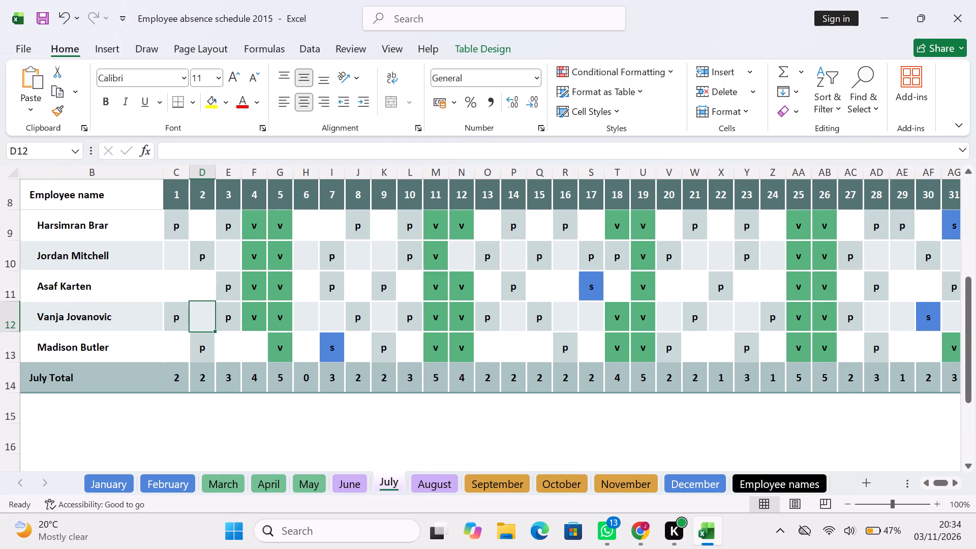
pyautogui.press('Down')
pyautogui.press('Down')
pyautogui.press('Down')
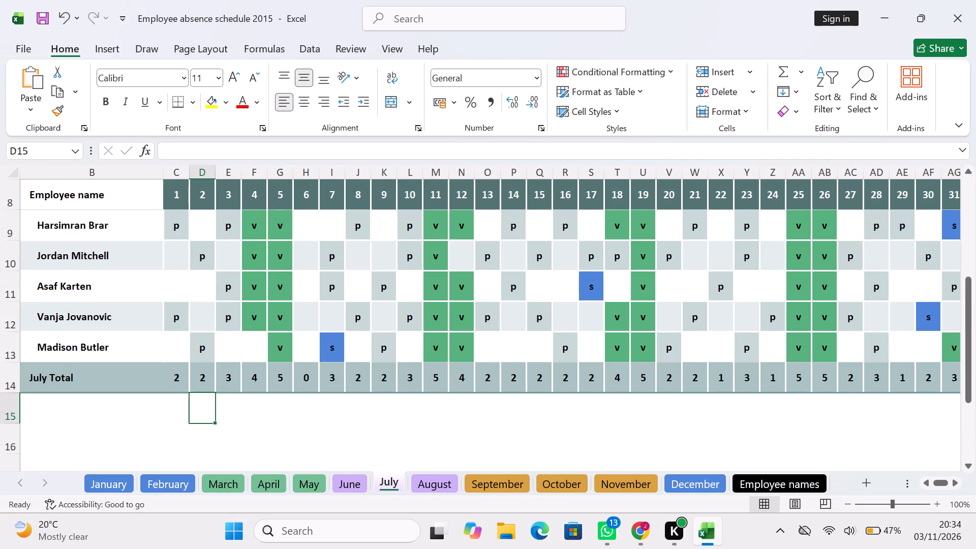
pyautogui.press('Up')
pyautogui.press('Down')
# Recheck the July 2 entries from the last employee up to the second, and back down to the July Total row.
pyautogui.press('Down')
pyautogui.press('Down')
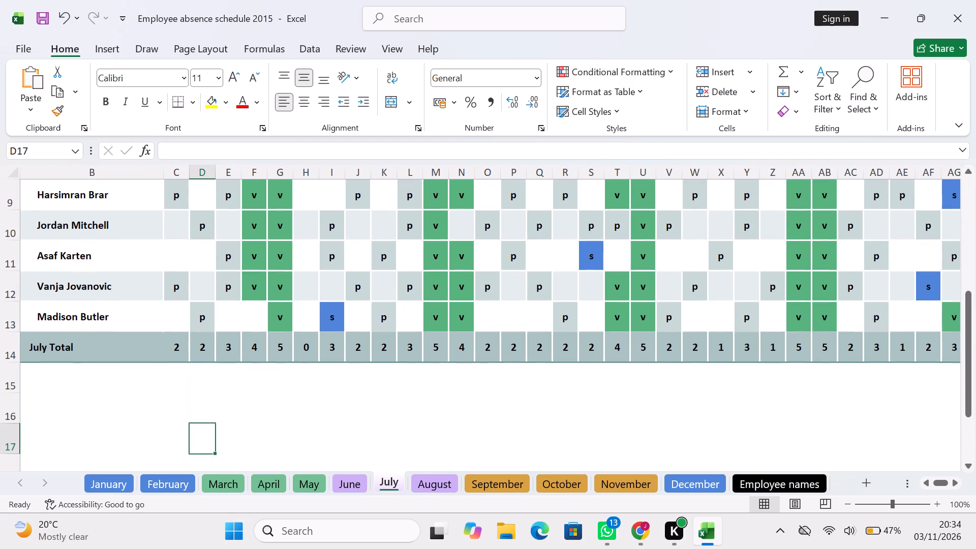
pyautogui.press('Up')
pyautogui.press('Up')
pyautogui.press('Up')
pyautogui.press('Up')
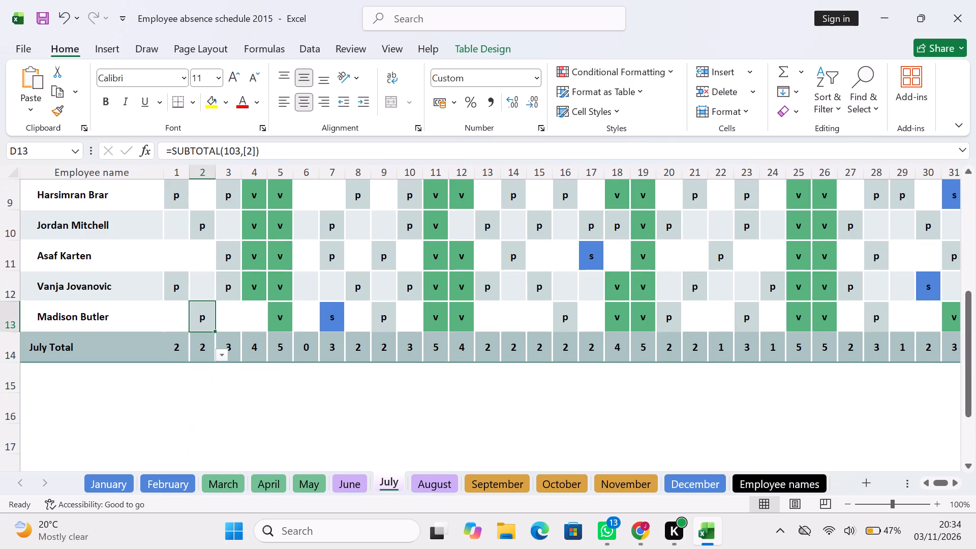
pyautogui.press('Up')
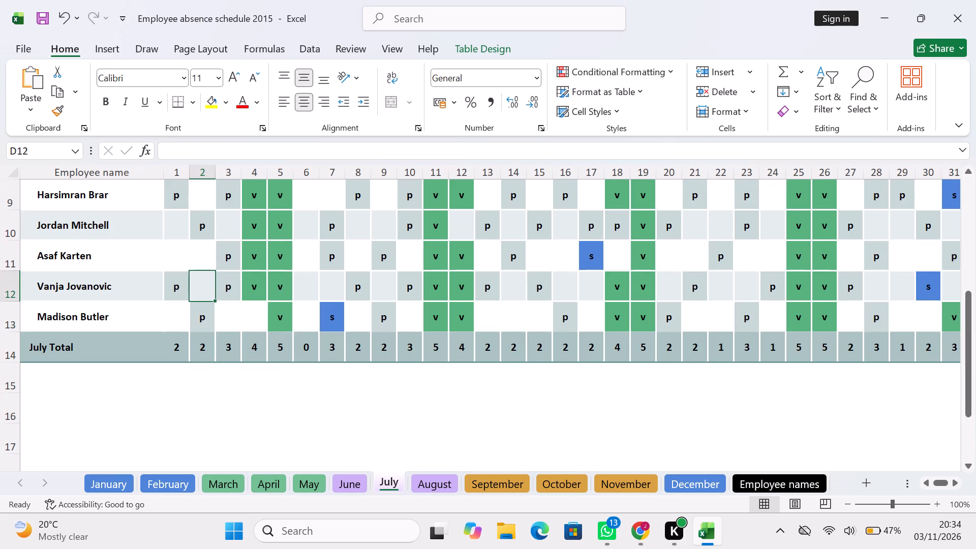
pyautogui.press('Up')
pyautogui.press('Up')
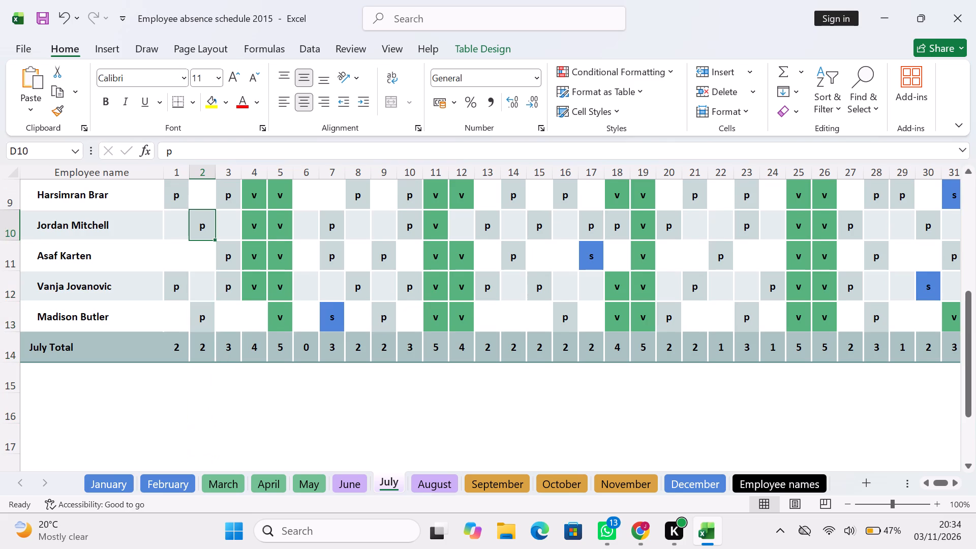
pyautogui.press('Down')
pyautogui.press('Down')
pyautogui.press('Down')
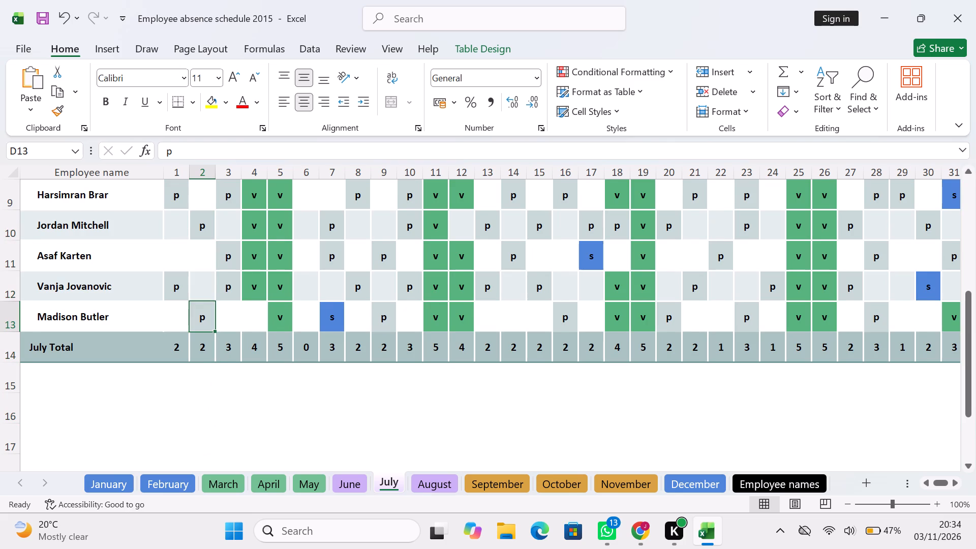
pyautogui.press('Down')
# Inspect the July 3 total formula, the last two employees' July 3 entries and the blank rows below the table.
pyautogui.press('Right')
pyautogui.press('Up')
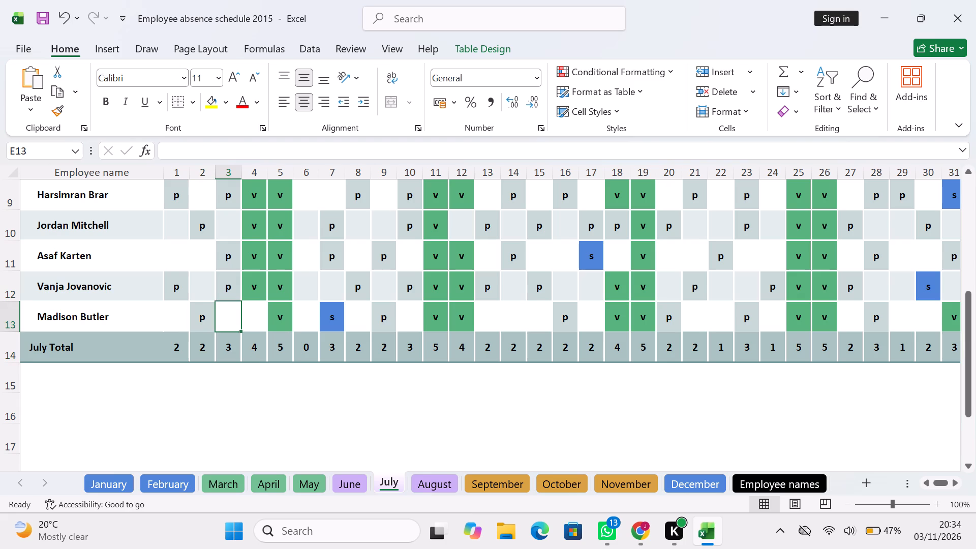
pyautogui.press('Up')
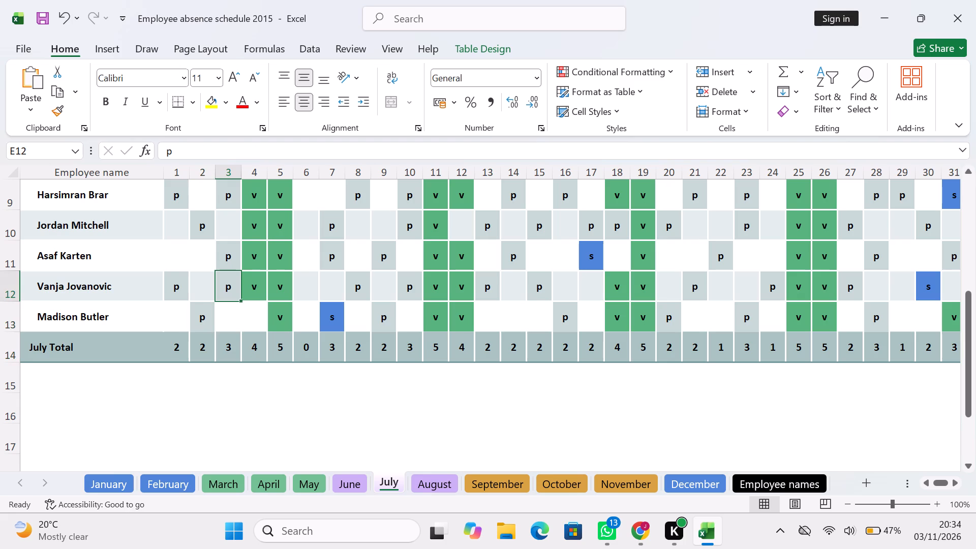
pyautogui.press('Down')
pyautogui.press('Down')
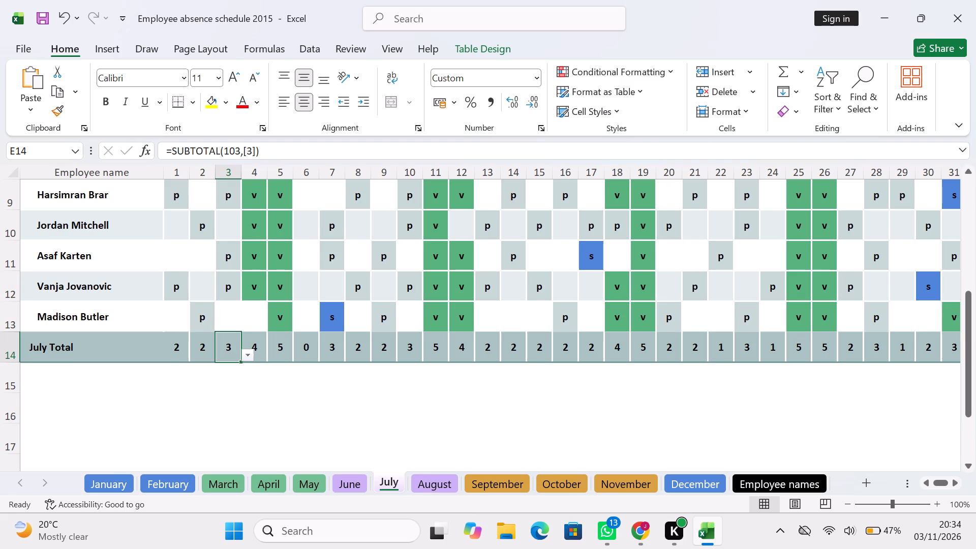
pyautogui.press('Down')
pyautogui.press('Down')
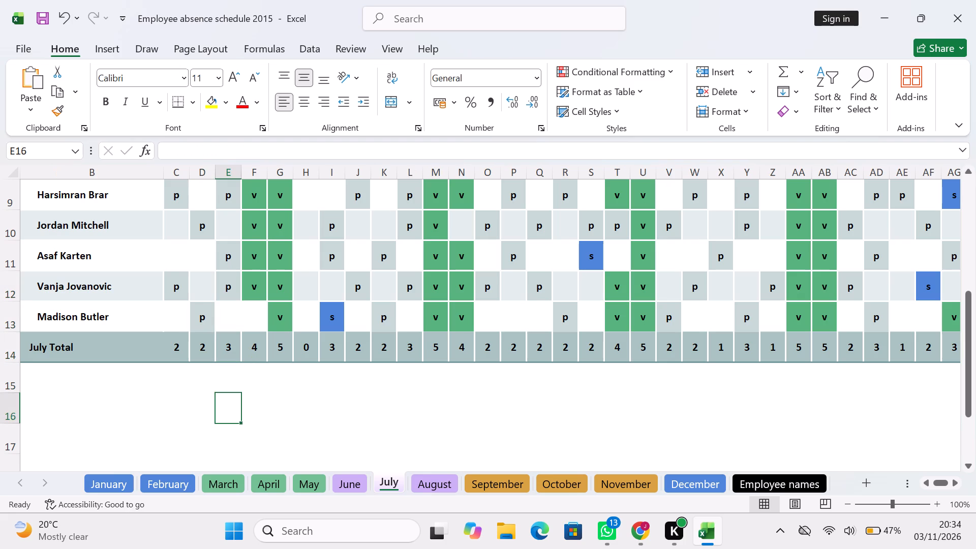
pyautogui.press('Down')
pyautogui.press('Down')
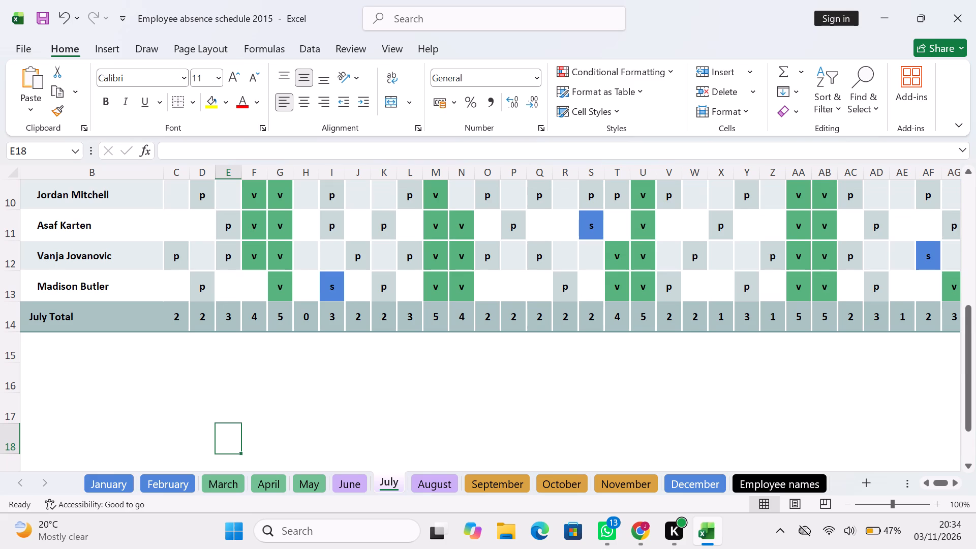
pyautogui.press('Down')
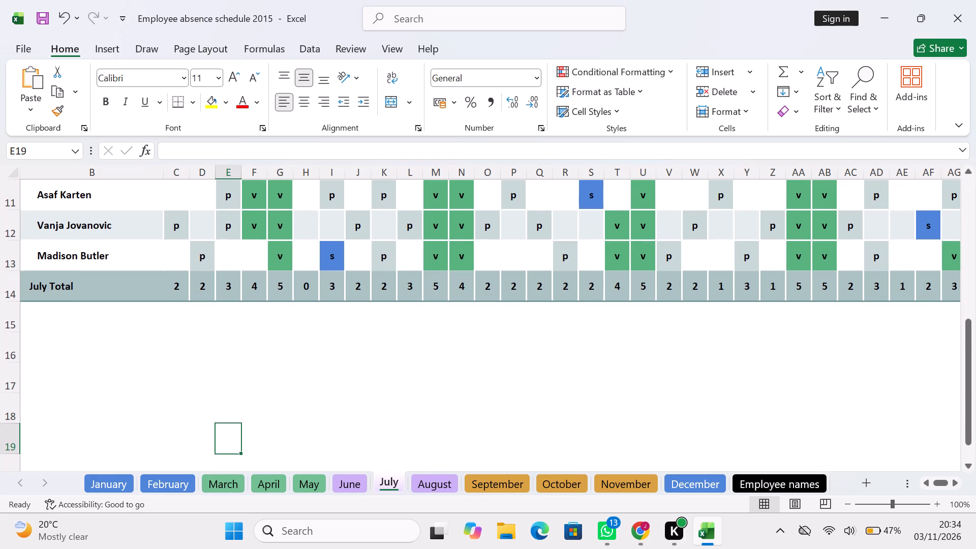
# Review the July 3 column from its total up through the employee entries and date heading to the Vacation key.
pyautogui.press('Up')
pyautogui.press('Up')
pyautogui.press('Up')
pyautogui.press('Up')
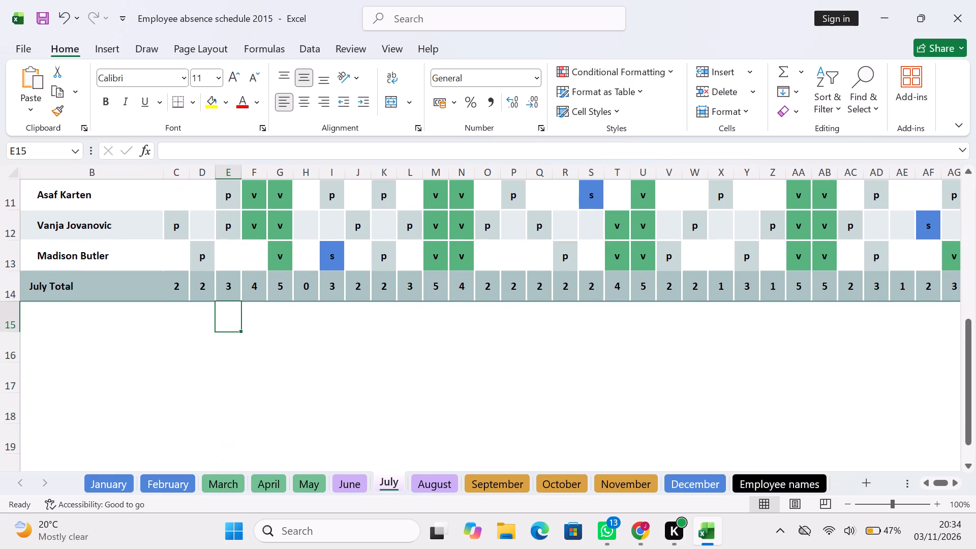
pyautogui.press('Up')
pyautogui.press('Up')
pyautogui.press('Up')
pyautogui.press('Up')
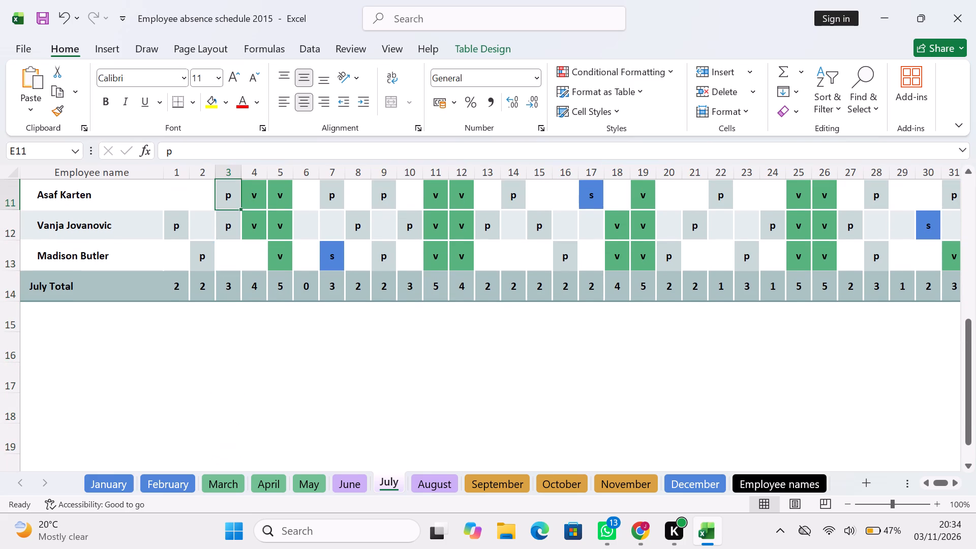
pyautogui.press('Up')
pyautogui.press('Up')
pyautogui.press('Up')
pyautogui.press('Up')
pyautogui.press('Up')
pyautogui.press('Up')
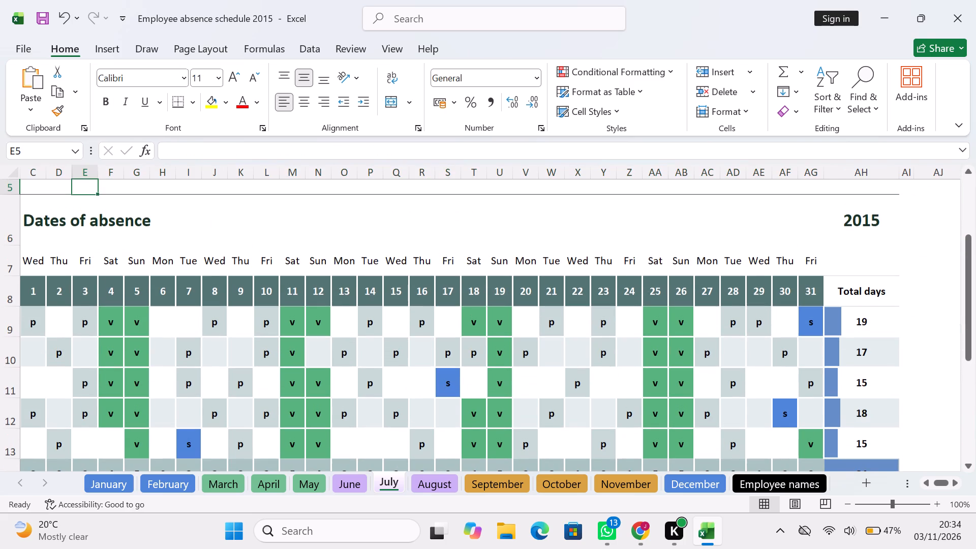
pyautogui.press('Up')
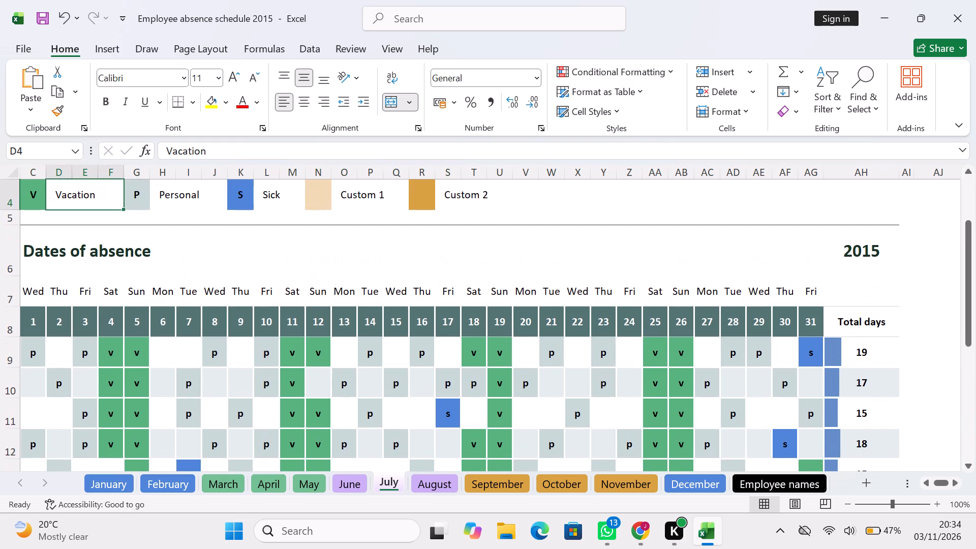
pyautogui.press('Up')
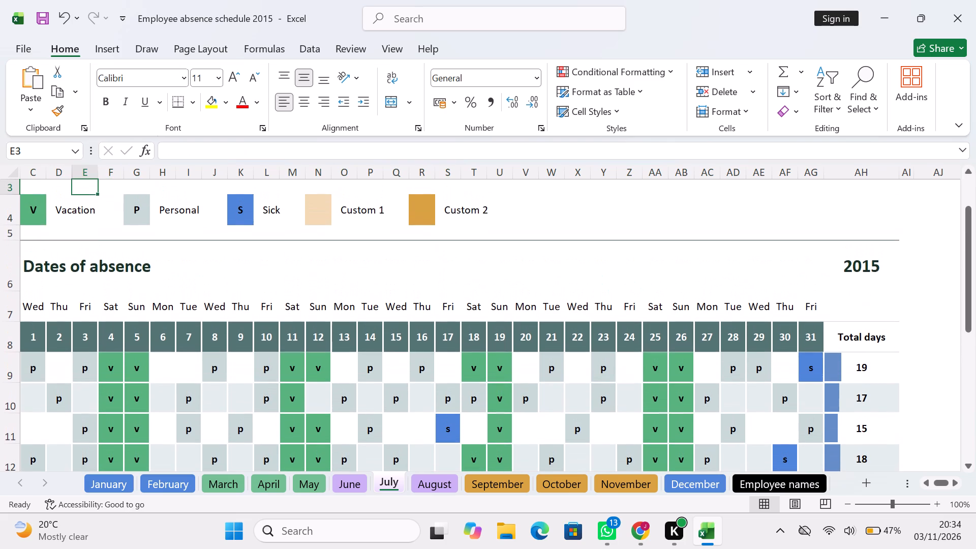
# Check the July 3 column from the weekday row and date heading down to the last employee's entry.
pyautogui.press('Down')
pyautogui.press('Down')
pyautogui.press('Down')
pyautogui.press('Down')
pyautogui.press('Down')
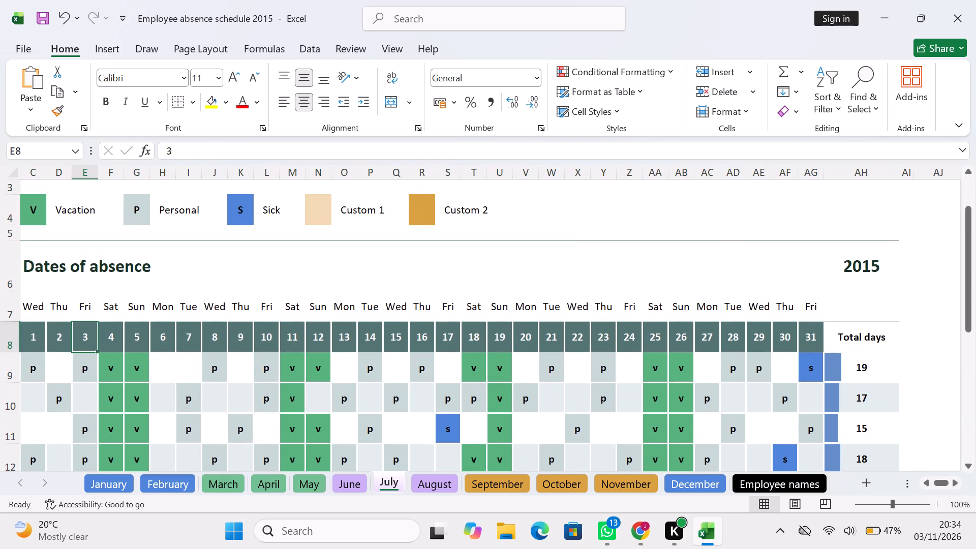
pyautogui.press('Down')
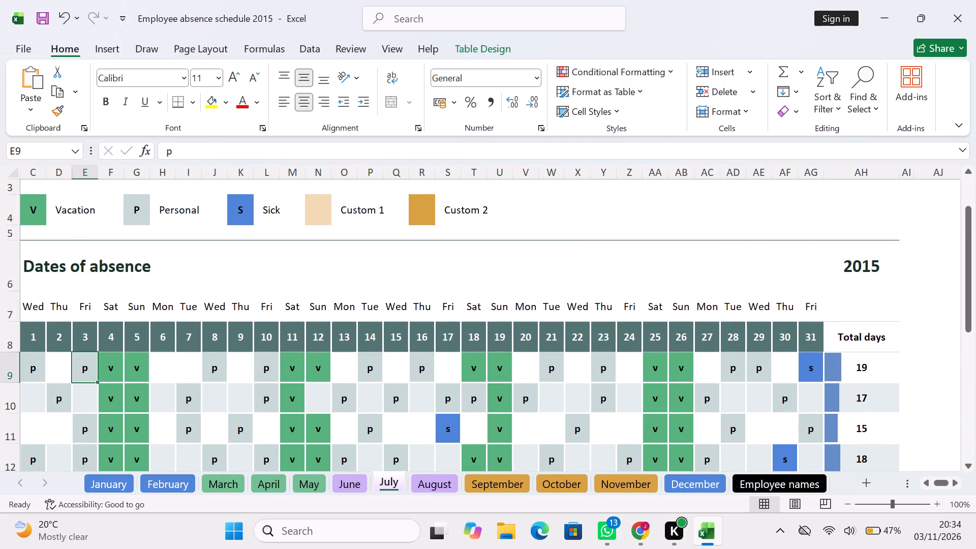
pyautogui.press('Down')
pyautogui.press('Left')
pyautogui.press('Right')
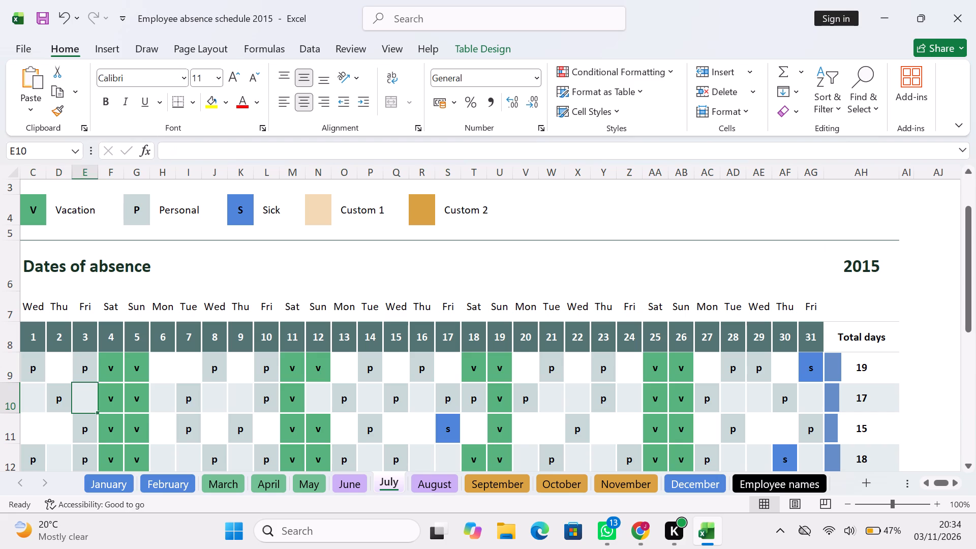
pyautogui.press('Down')
pyautogui.press('Down')
pyautogui.press('Down')
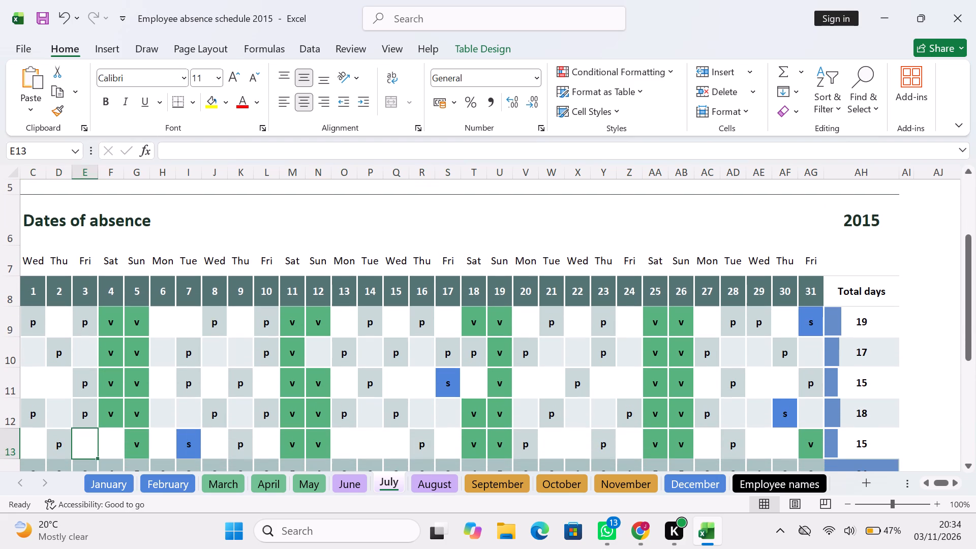
# Recheck the July 3 entries from the third employee upward, including the weekday formula and date heading.
pyautogui.press('Up')
pyautogui.press('Up')
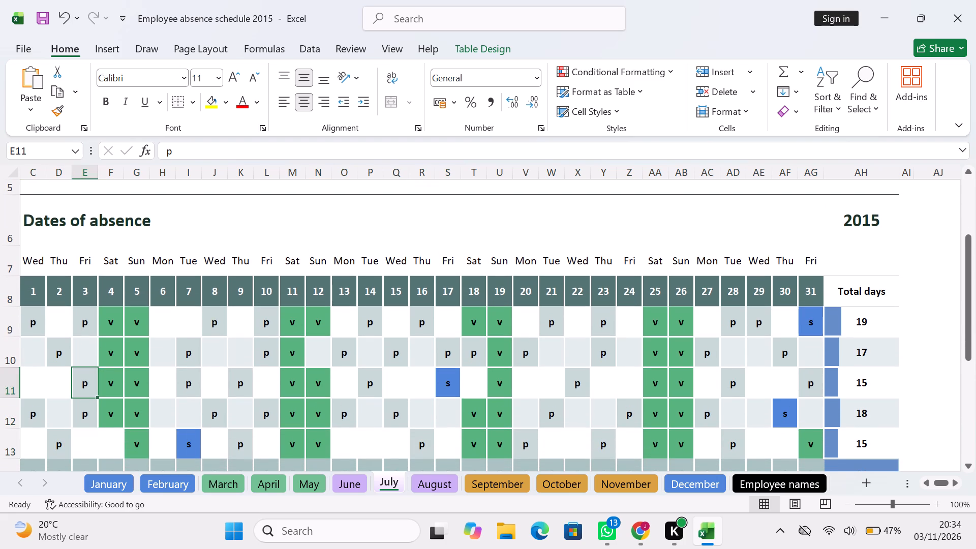
pyautogui.press('Up')
pyautogui.press('Up')
pyautogui.press('Up')
pyautogui.press('Up')
pyautogui.press('Down')
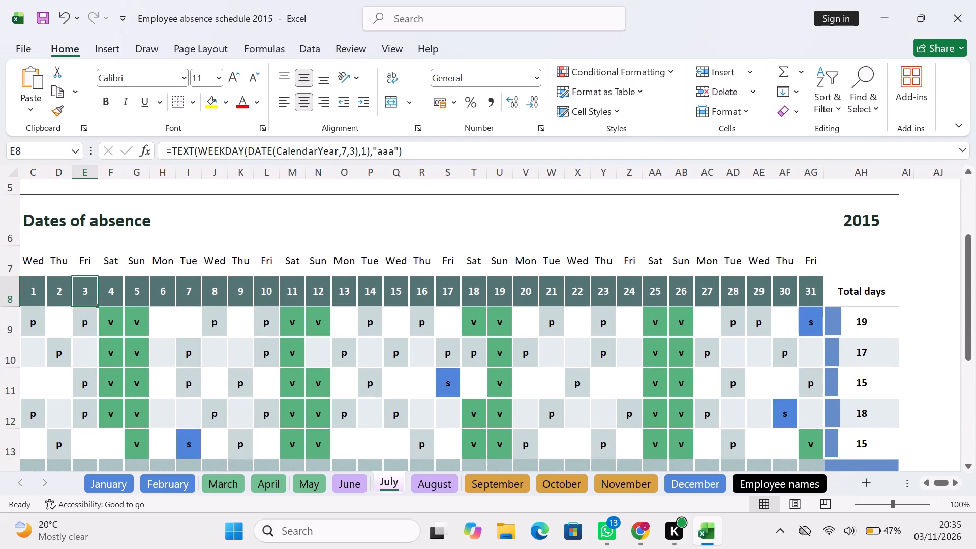
# Check the first employee's absence entries from July 3 to July 8.
pyautogui.press('Down')
pyautogui.press('Right')
pyautogui.press('Right')
pyautogui.press('Right')
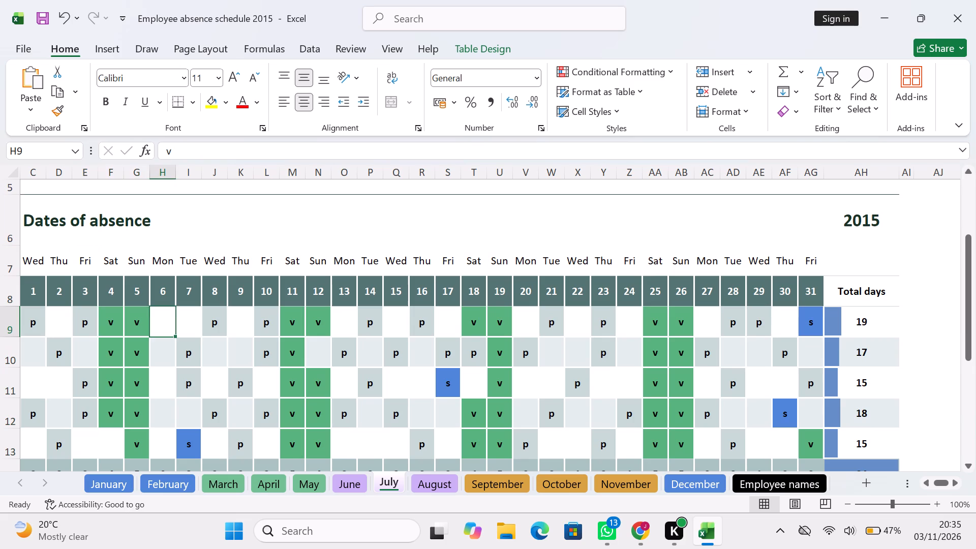
pyautogui.press('Right')
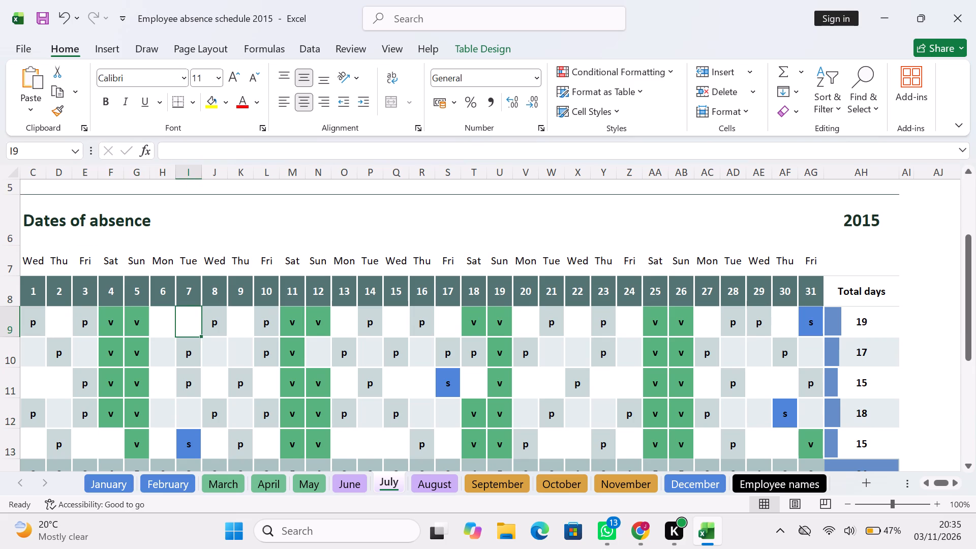
pyautogui.press('Right')
# Check the second employee's absence entries from July 8 to July 17.
pyautogui.press('Down')
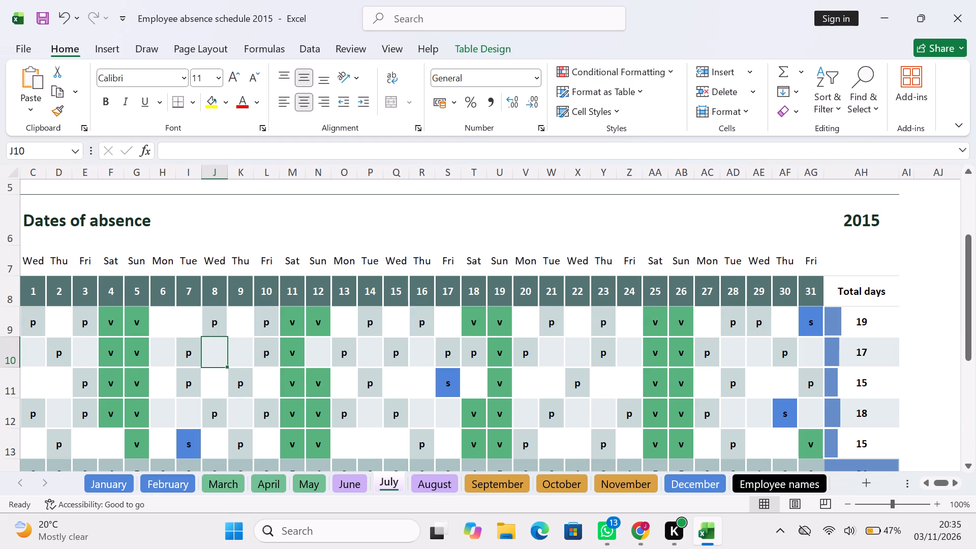
pyautogui.press('Down')
pyautogui.press('Up')
pyautogui.press('Right')
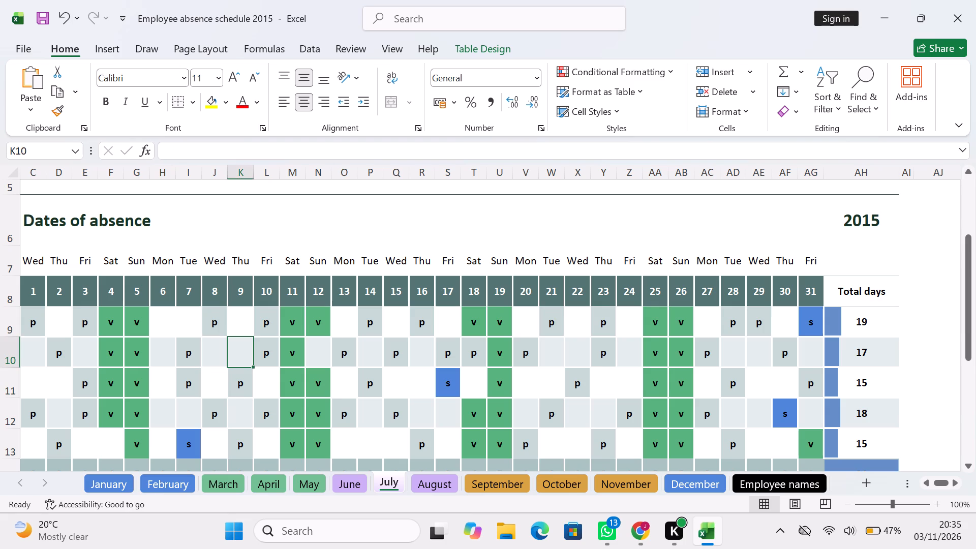
pyautogui.press('Left')
pyautogui.press('Right')
pyautogui.press('Right')
pyautogui.press('Right')
pyautogui.press('Right')
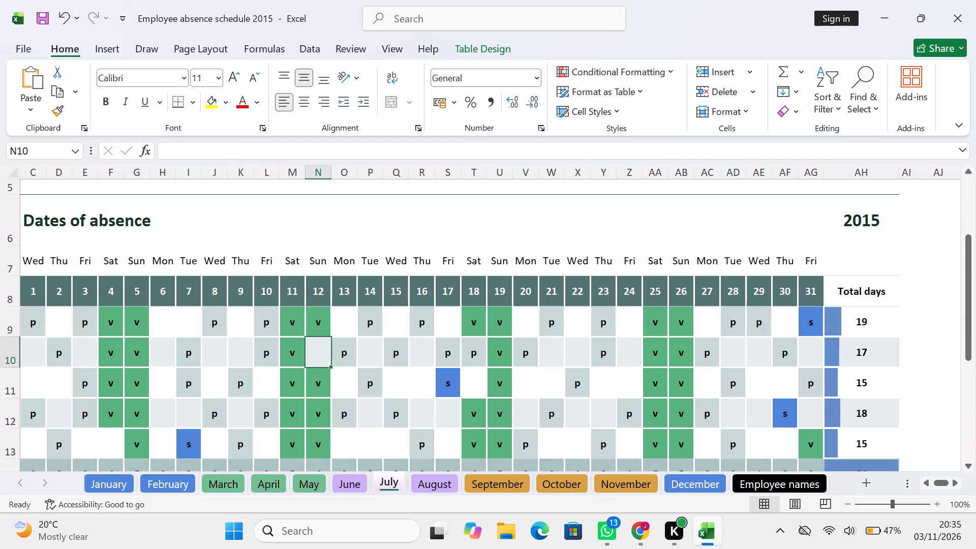
pyautogui.press('Right')
pyautogui.press('Right')
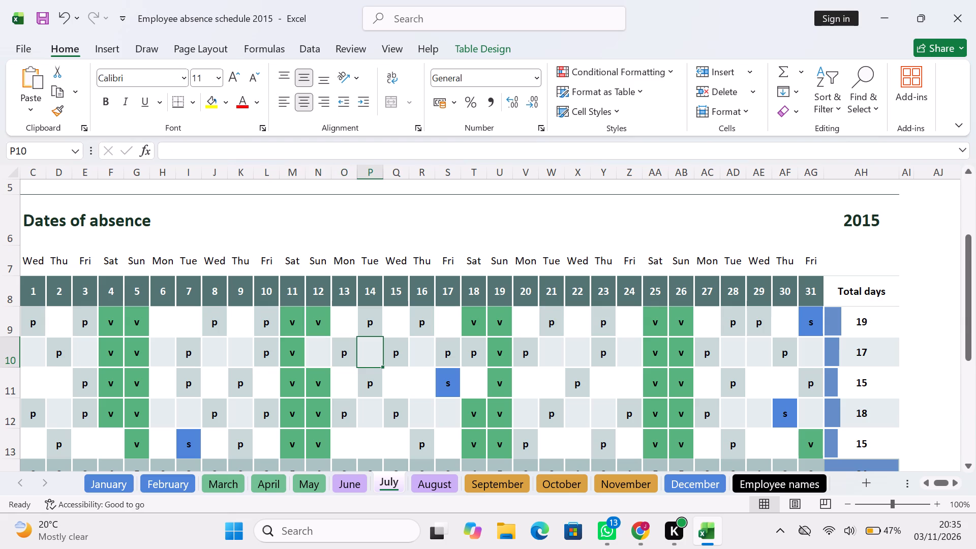
pyautogui.press('Right')
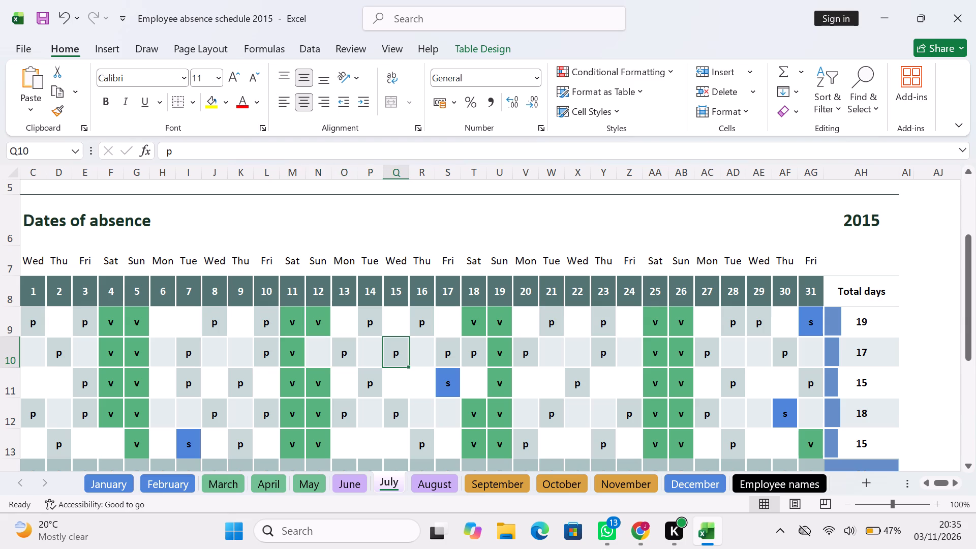
pyautogui.press('Right')
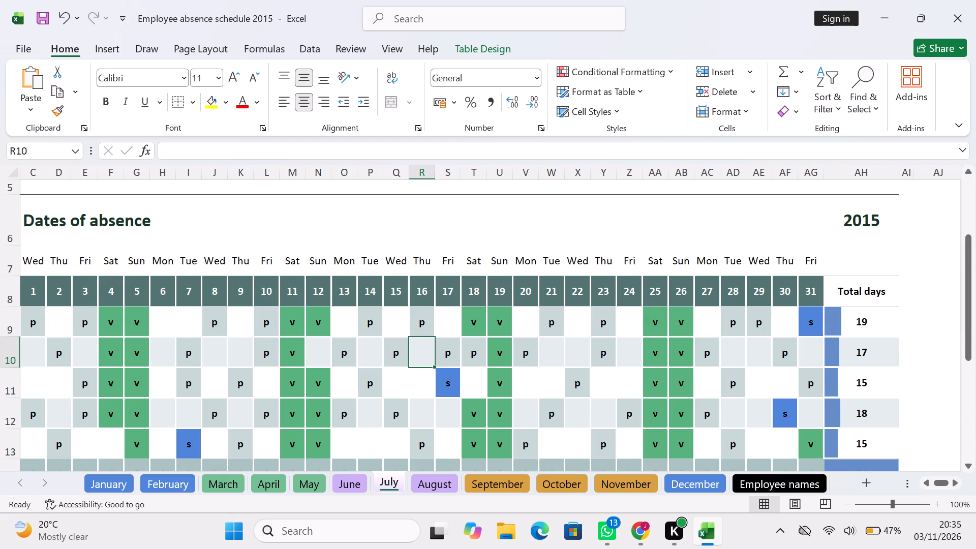
pyautogui.press('Right')
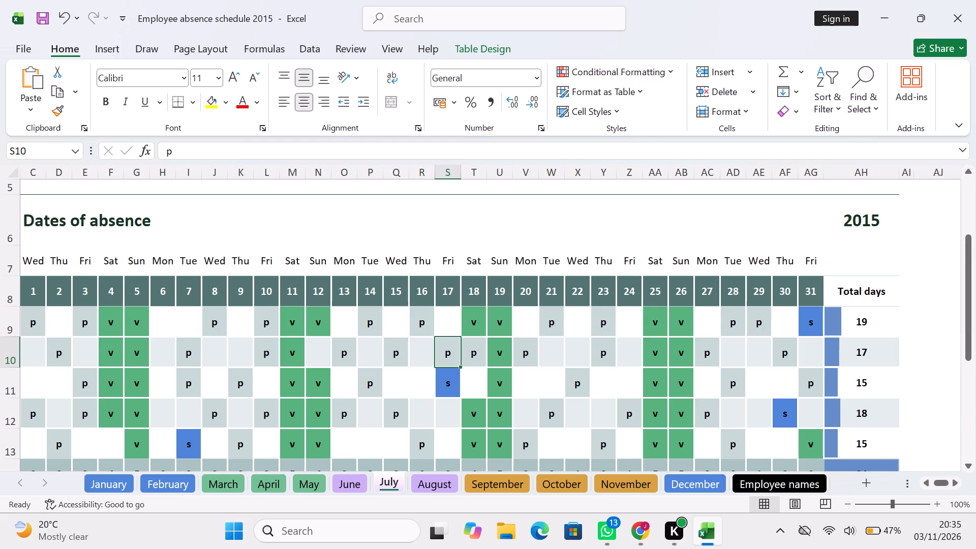
# Review the July 17 entries of the third to fifth employees and the July 17 total formula.
pyautogui.press('Down')
pyautogui.press('Down')
pyautogui.press('Down')
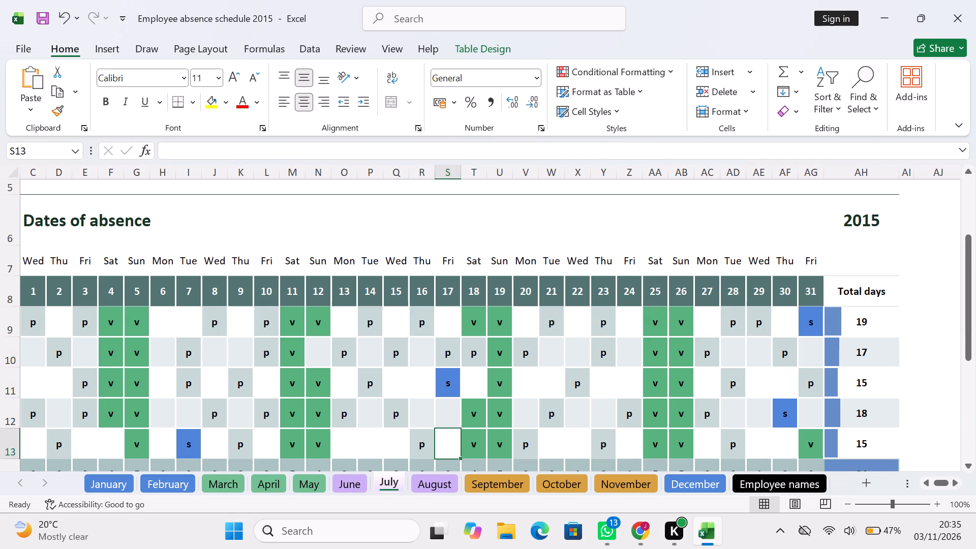
pyautogui.press('Down')
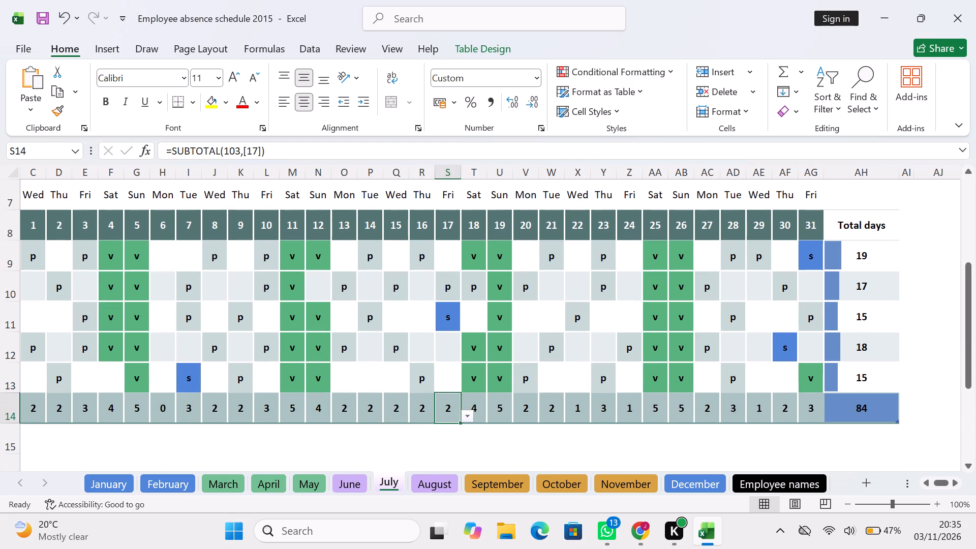
# Check the July 18 entries of the fourth and fifth employees and the July 18 total formula.
pyautogui.press('Up')
pyautogui.press('Up')
pyautogui.press('Right')
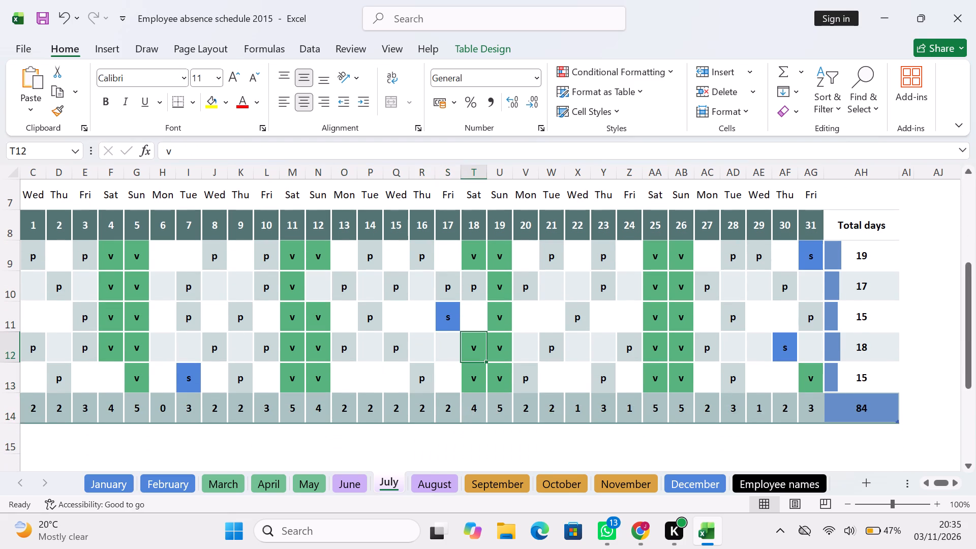
pyautogui.press('Down')
pyautogui.press('Down')
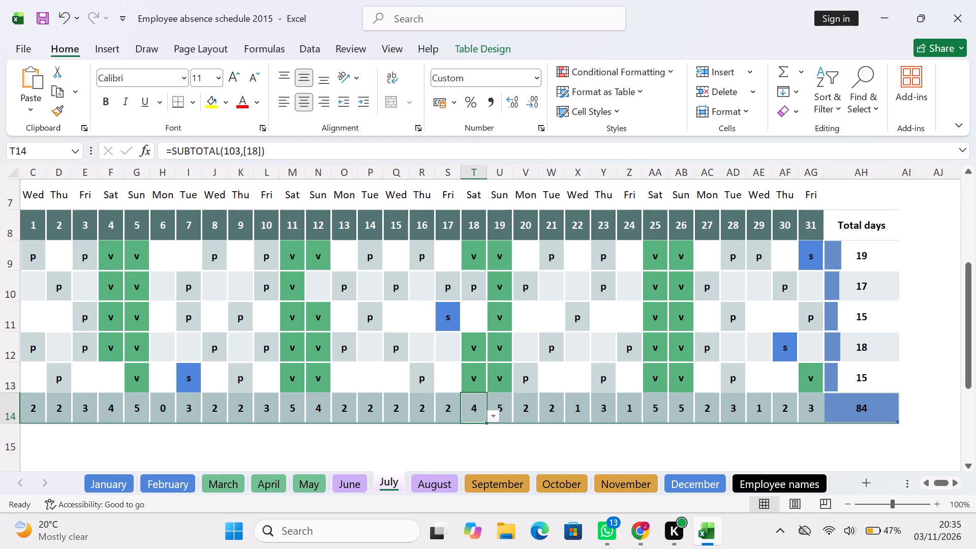
pyautogui.press('Down')
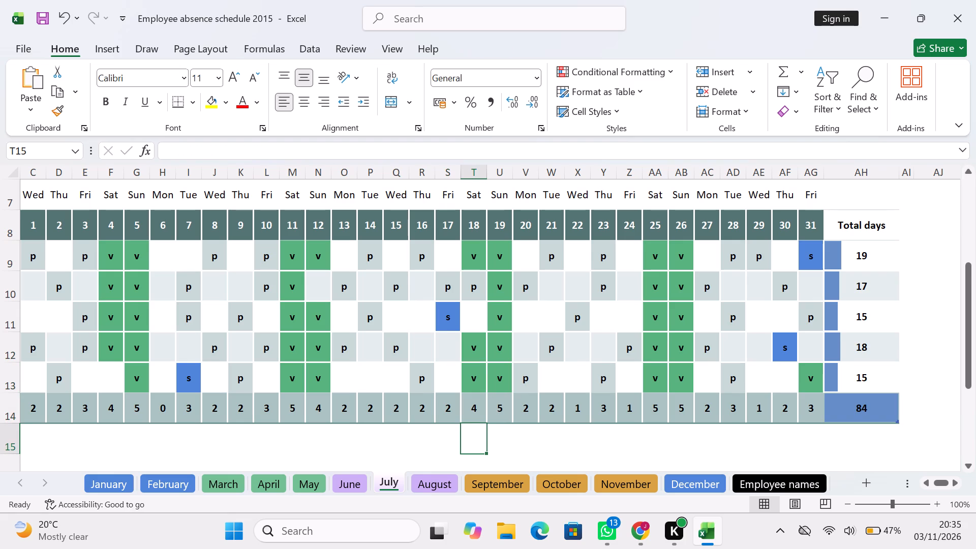
pyautogui.press('Down')
pyautogui.press('Up')
pyautogui.press('Up')
pyautogui.press('Up')
# Check the fifth employee's absence entries from July 19 to July 27 and the July 25 total formula.
pyautogui.press('Right')
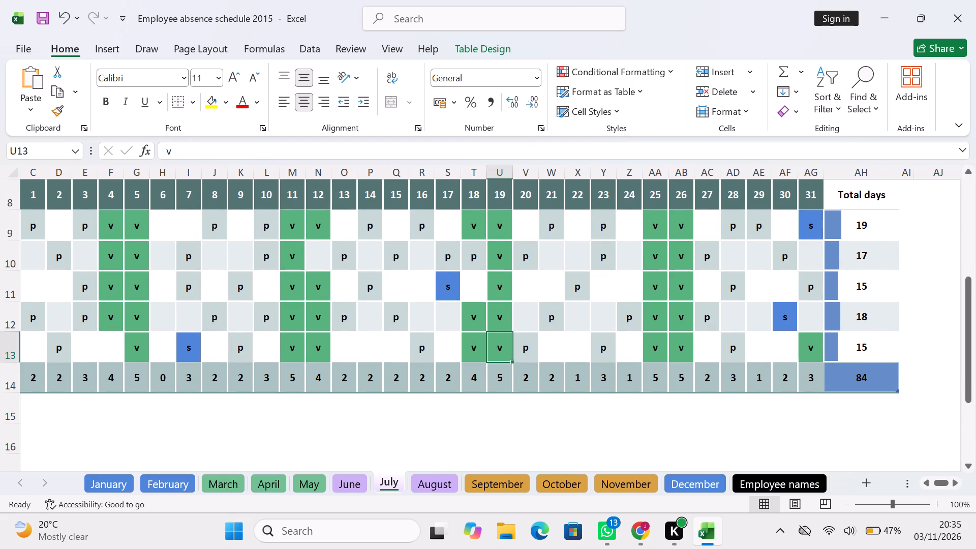
pyautogui.press('Right')
pyautogui.press('Right')
pyautogui.press('Right')
pyautogui.press('Right')
pyautogui.press('Right')
pyautogui.press('Right')
pyautogui.press('Right')
pyautogui.press('Right')
pyautogui.press('Left')
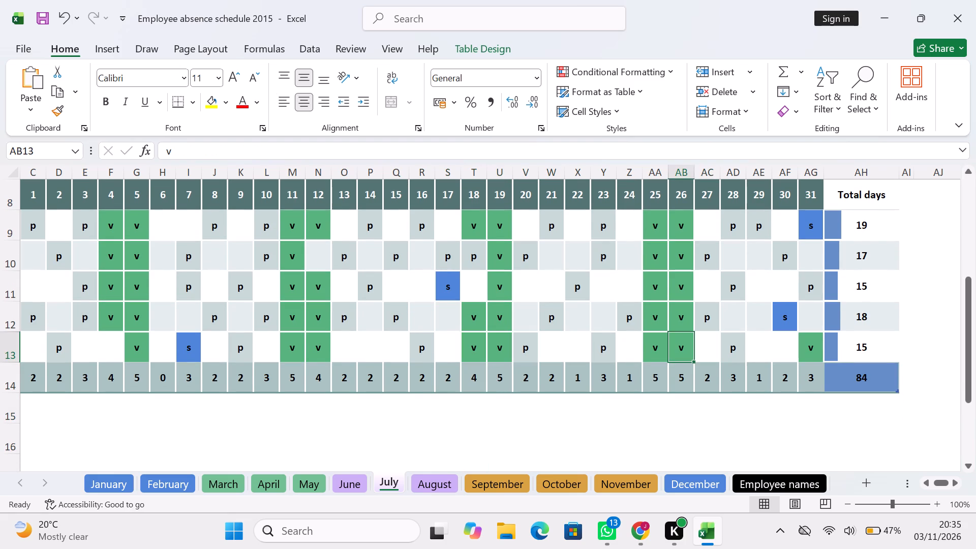
pyautogui.press('Left')
pyautogui.press('Left')
pyautogui.press('Left')
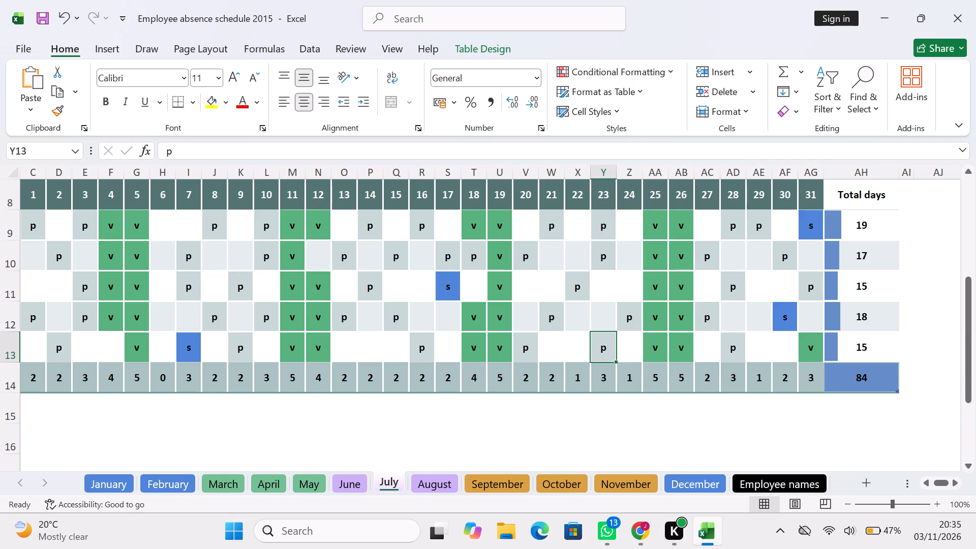
pyautogui.press('Right')
pyautogui.press('Right')
pyautogui.press('Right')
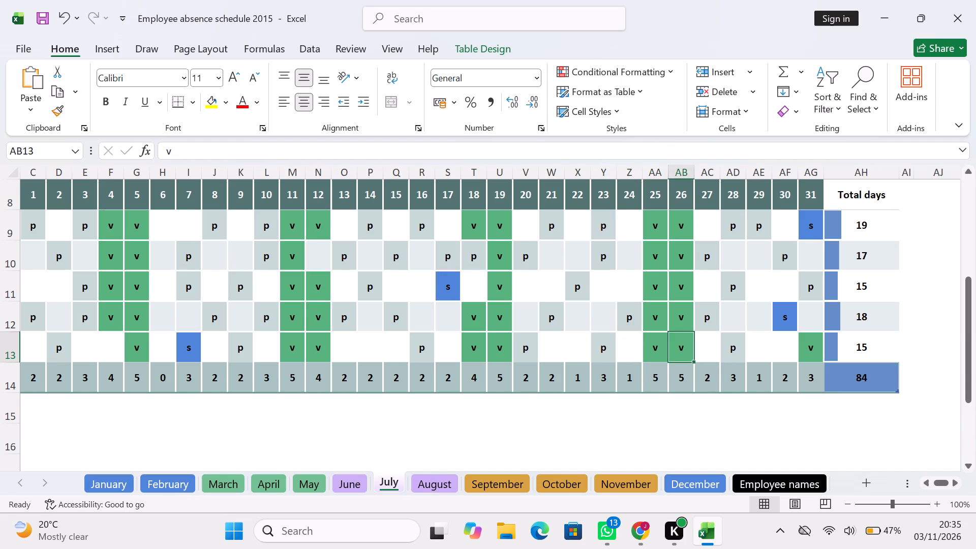
pyautogui.press('Right')
pyautogui.press('Left')
pyautogui.press('Left')
pyautogui.press('Down')
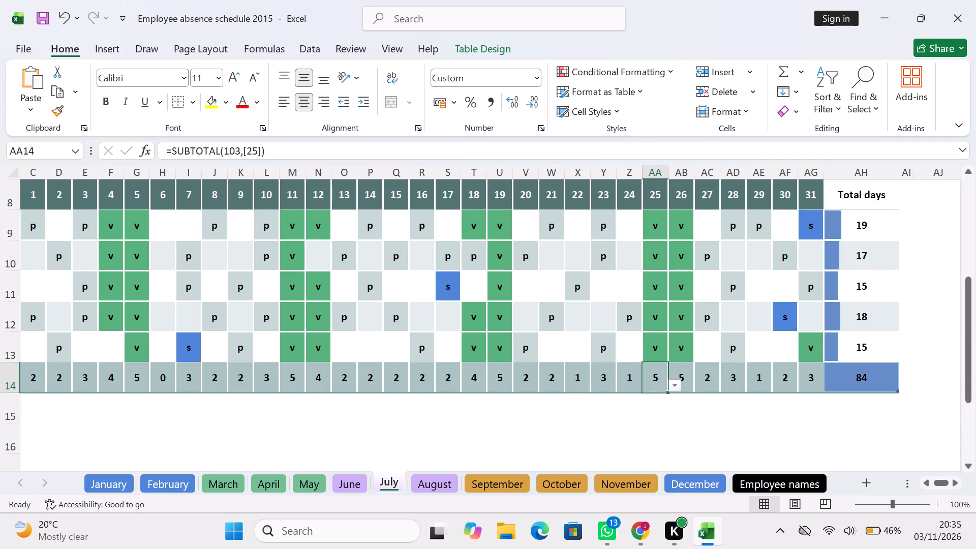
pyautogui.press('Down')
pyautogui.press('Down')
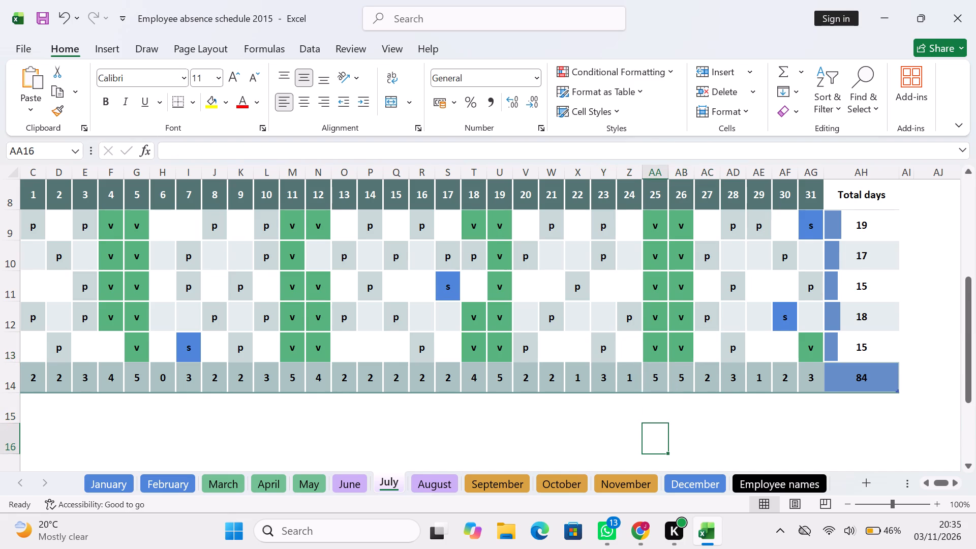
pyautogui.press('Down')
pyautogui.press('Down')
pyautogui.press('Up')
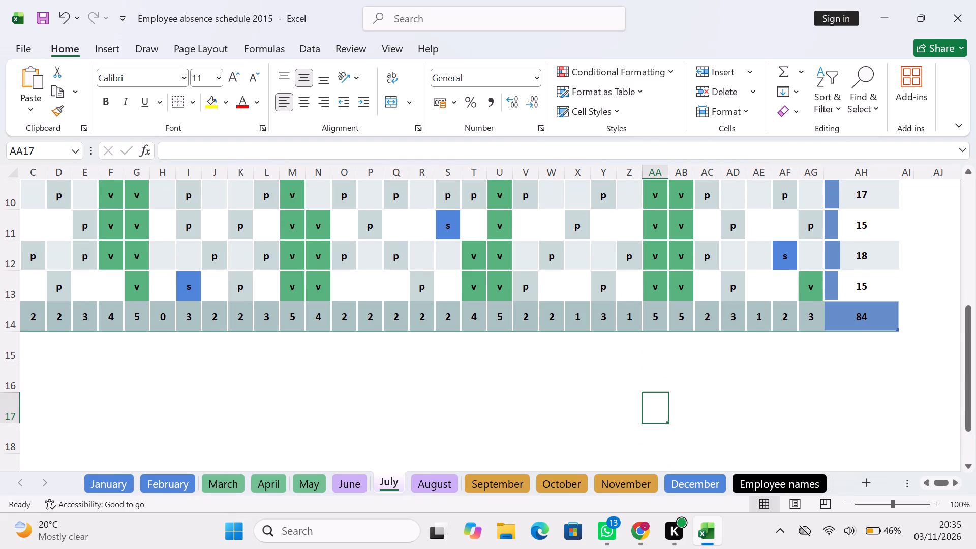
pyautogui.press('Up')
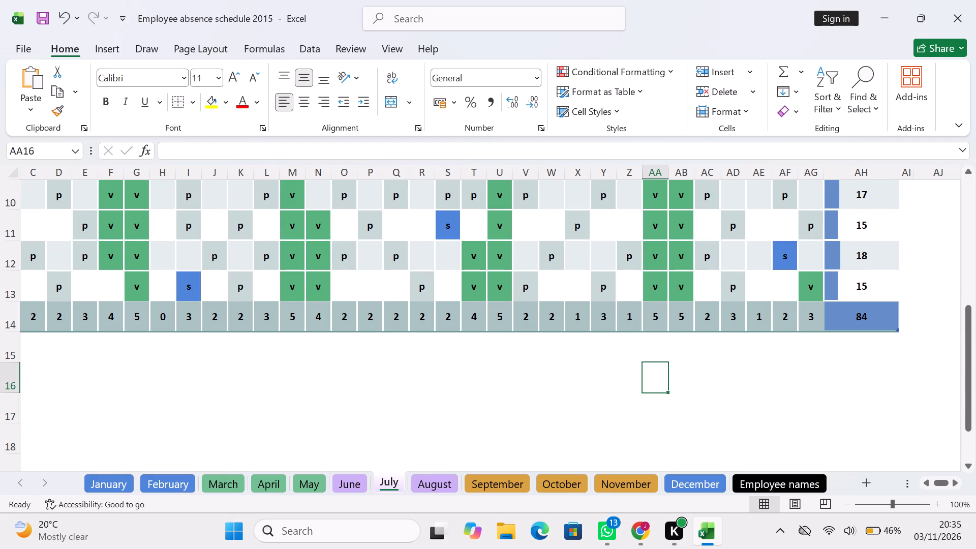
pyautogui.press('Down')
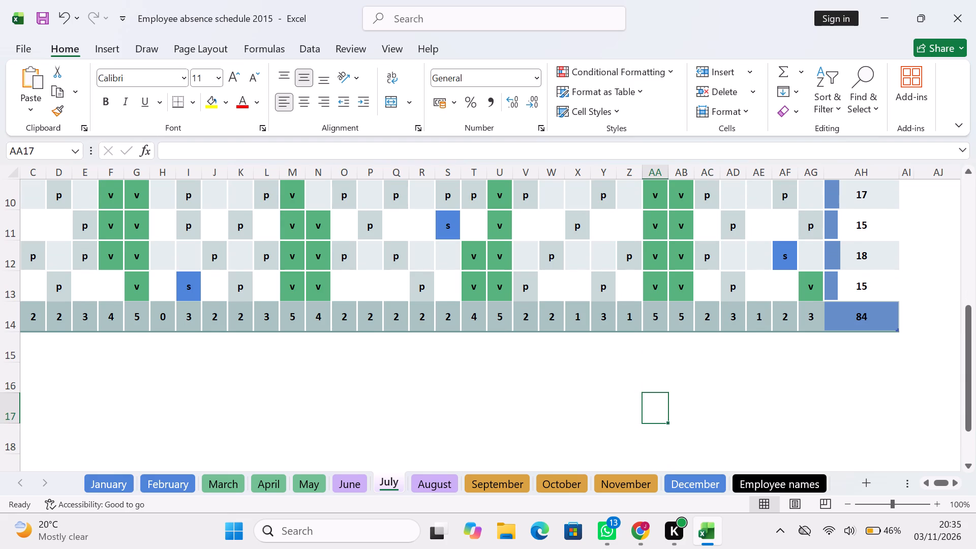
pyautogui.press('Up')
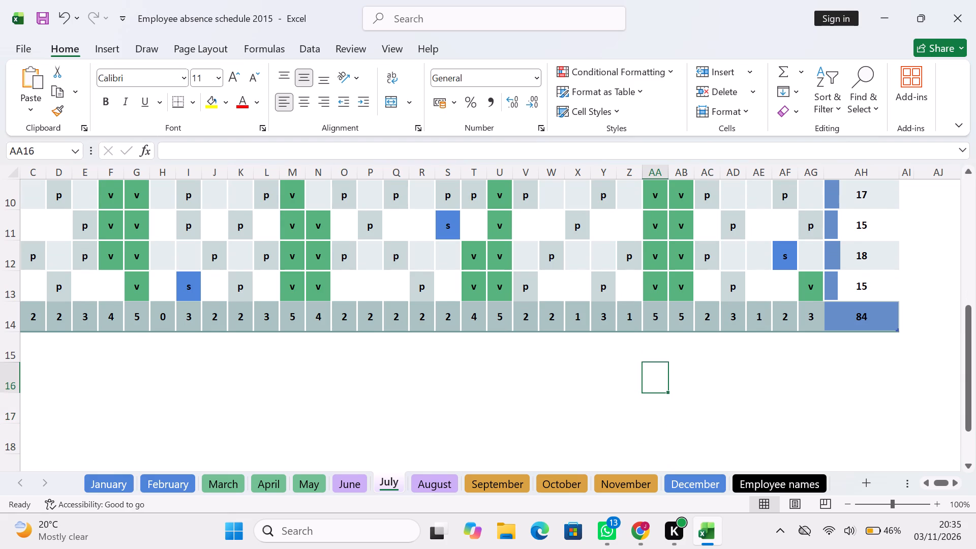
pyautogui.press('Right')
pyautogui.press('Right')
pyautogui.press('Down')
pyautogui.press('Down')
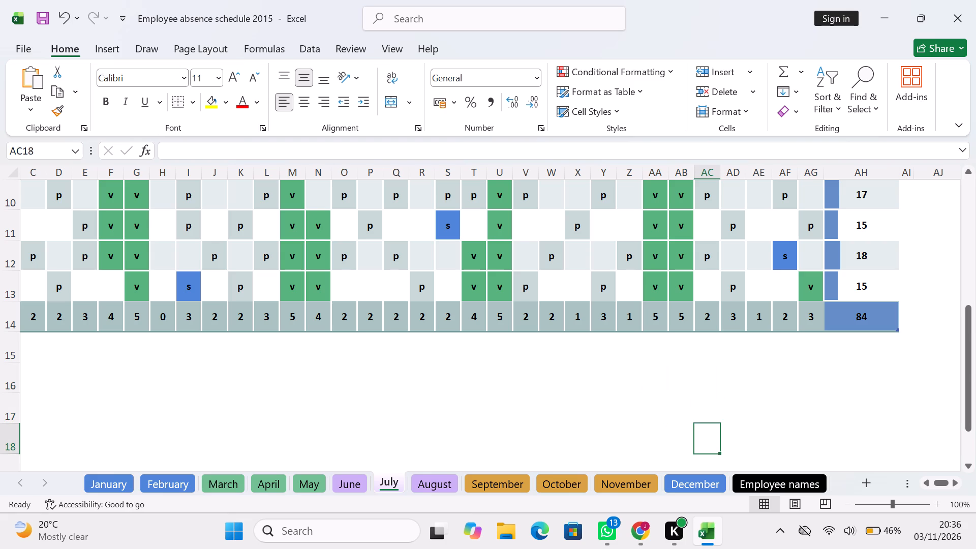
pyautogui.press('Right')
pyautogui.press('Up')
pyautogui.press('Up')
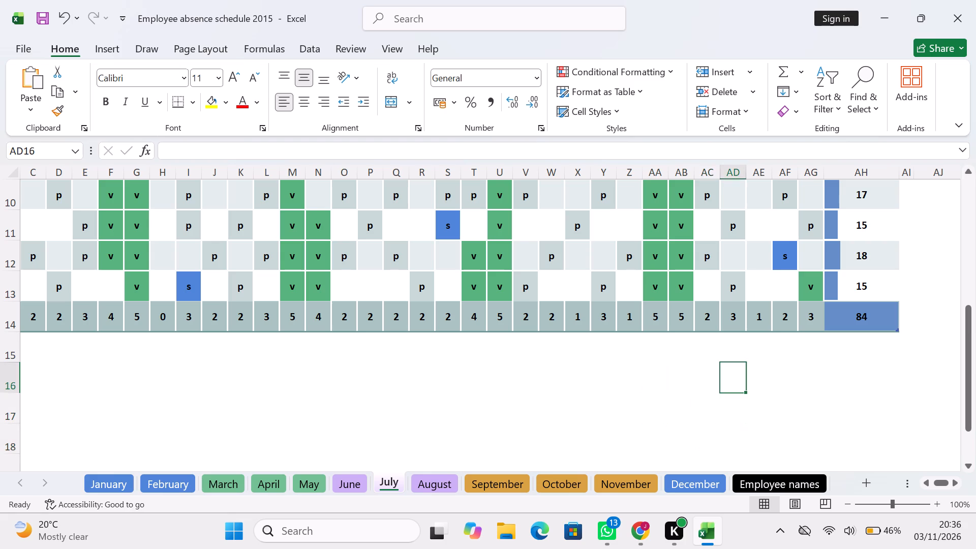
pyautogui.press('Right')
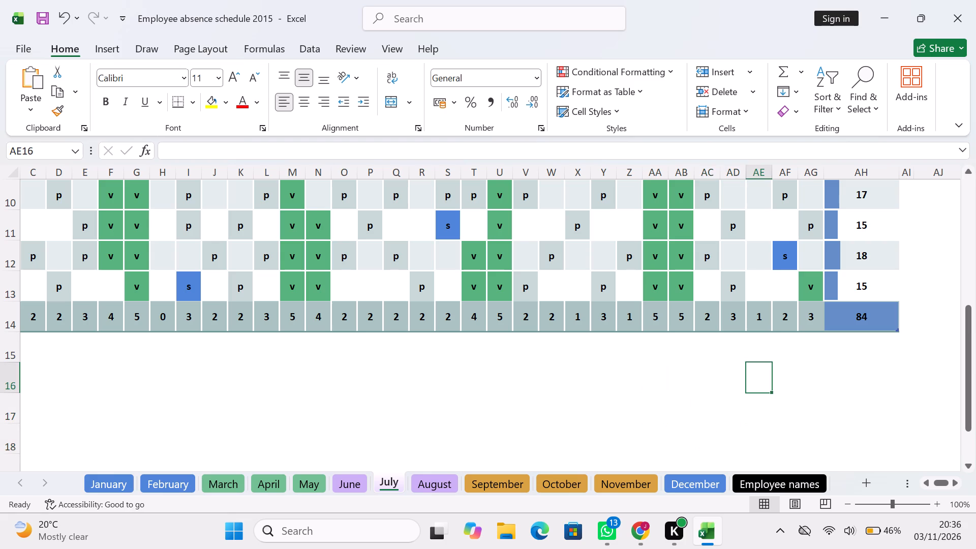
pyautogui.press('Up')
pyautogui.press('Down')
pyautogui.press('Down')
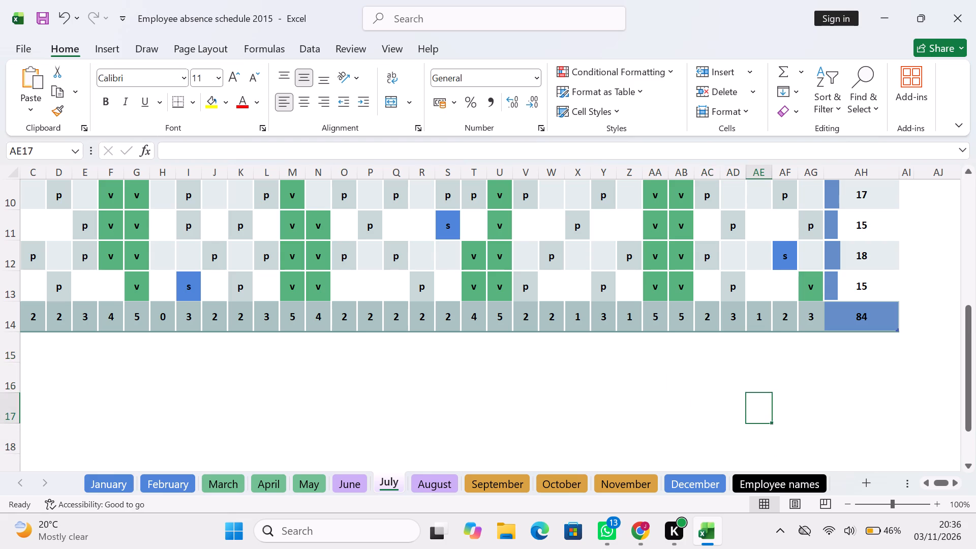
# Review the July 29 column from its total up to the first employee's entry.
pyautogui.press('Down')
pyautogui.press('Down')
pyautogui.press('Down')
pyautogui.press('Up')
pyautogui.press('Up')
pyautogui.press('Up')
pyautogui.press('Up')
pyautogui.press('Up')
pyautogui.press('Up')
pyautogui.press('Up')
pyautogui.press('Up')
pyautogui.press('Up')
pyautogui.press('Up')
pyautogui.press('Up')
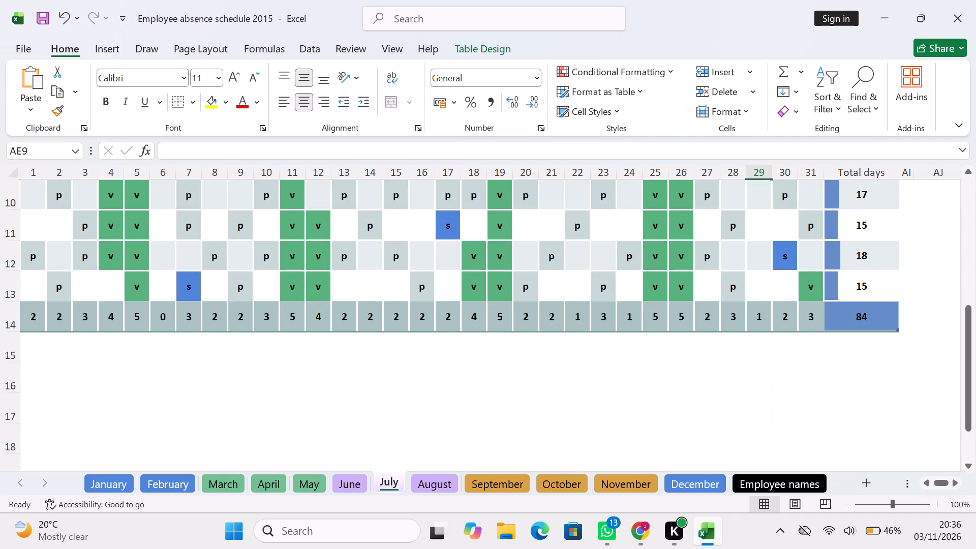
# Check the July 30 entries from the first to the fifth employee and the July 30 total.
pyautogui.press('Right')
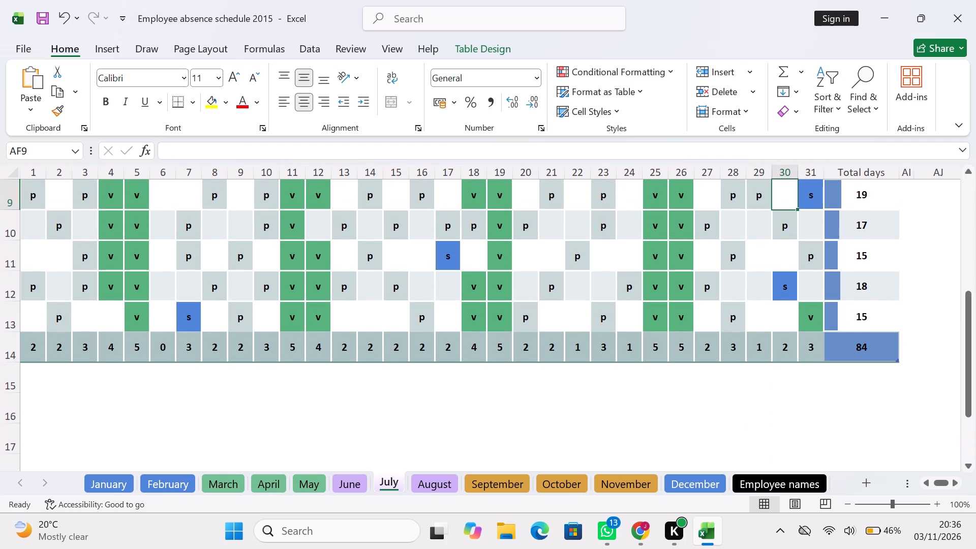
pyautogui.press('Down')
pyautogui.press('Down')
pyautogui.press('Down')
pyautogui.press('Down')
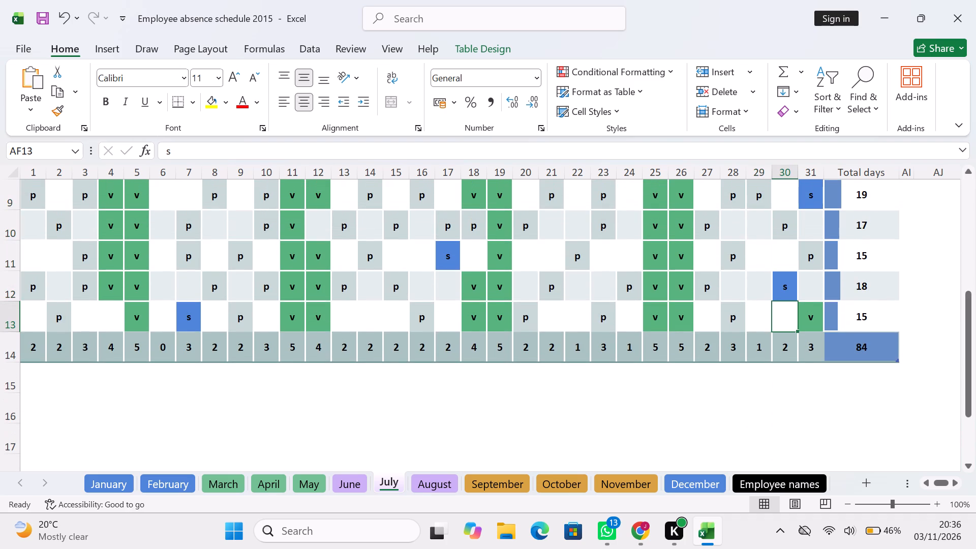
pyautogui.press('Down')
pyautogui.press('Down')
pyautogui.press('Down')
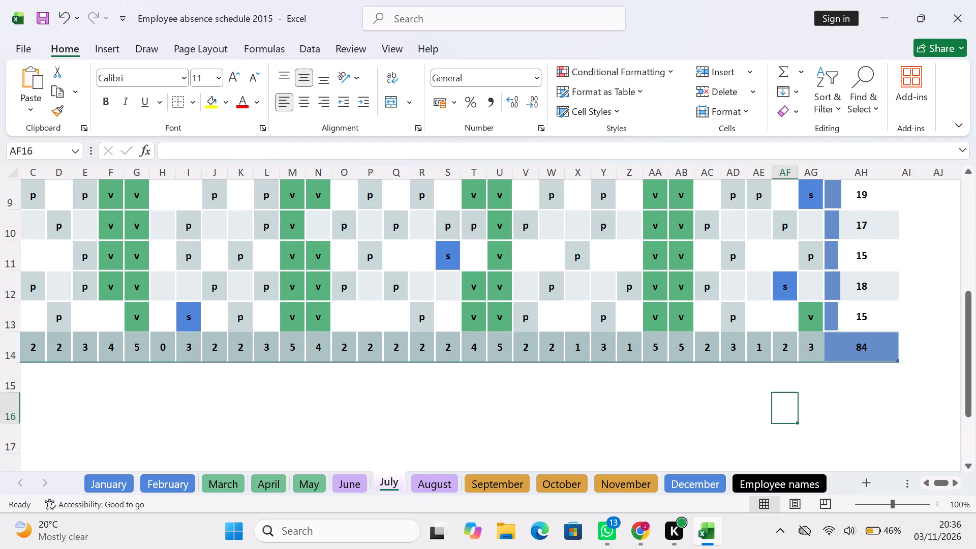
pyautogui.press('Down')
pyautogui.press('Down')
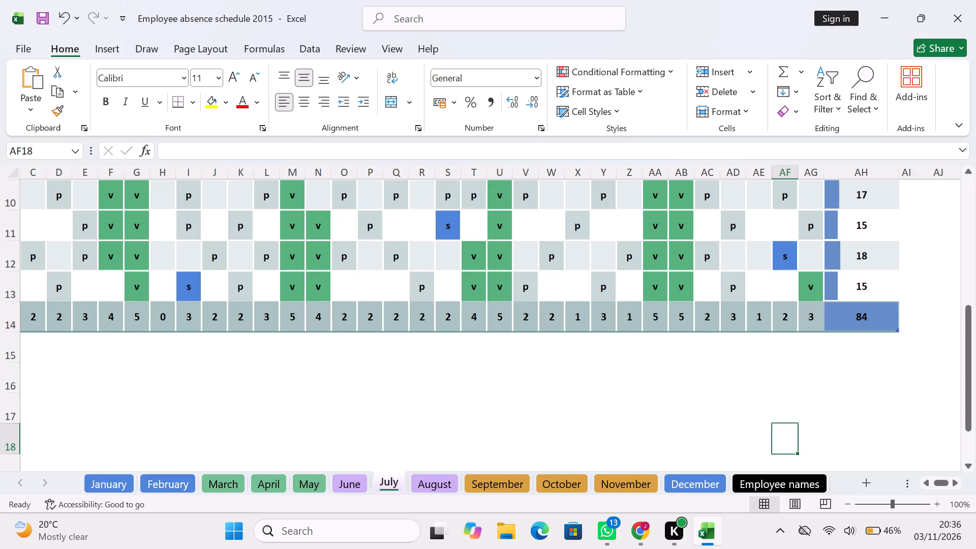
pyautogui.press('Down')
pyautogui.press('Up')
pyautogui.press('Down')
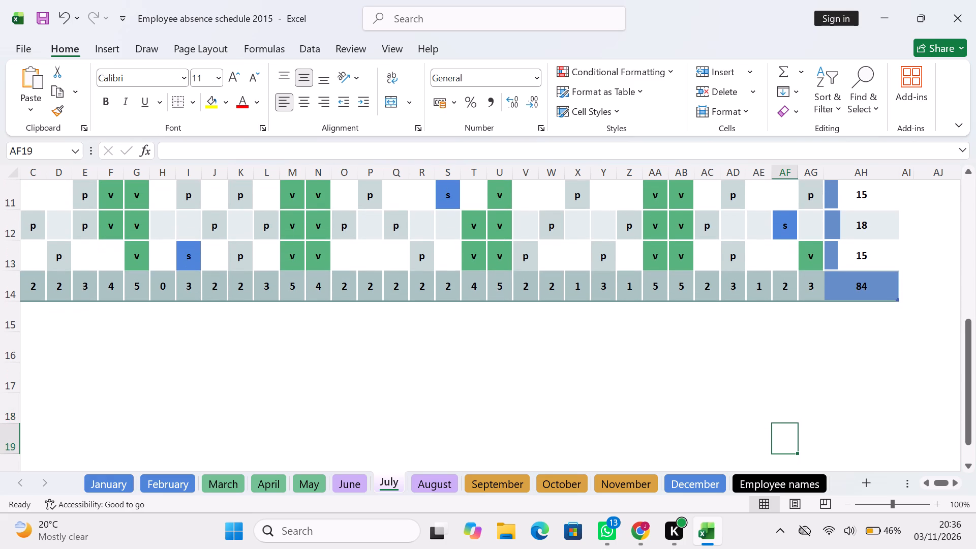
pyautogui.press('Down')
# Look over the July 30 column upward, including the date headings, absence type key and schedule title area.
pyautogui.press('Up')
pyautogui.press('Up')
pyautogui.press('Up')
pyautogui.press('Up')
pyautogui.press('Up')
pyautogui.press('Up')
pyautogui.press('Up')
pyautogui.press('Up')
pyautogui.press('Up')
pyautogui.press('Up')
pyautogui.press('Up')
pyautogui.press('Up')
pyautogui.press('Up')
pyautogui.press('Up')
pyautogui.press('Up')
pyautogui.press('Up')
pyautogui.press('Up')
pyautogui.press('Up')
pyautogui.press('Up')
pyautogui.press('Up')
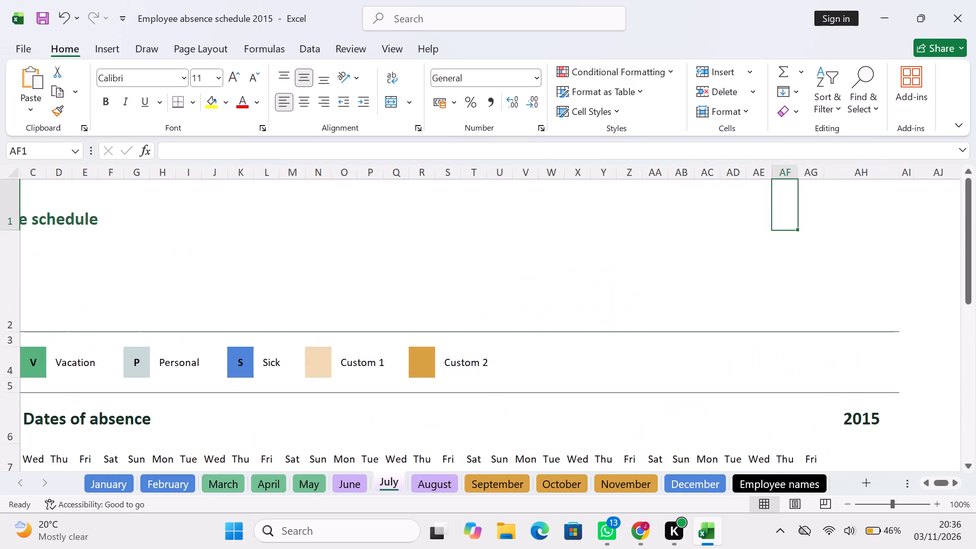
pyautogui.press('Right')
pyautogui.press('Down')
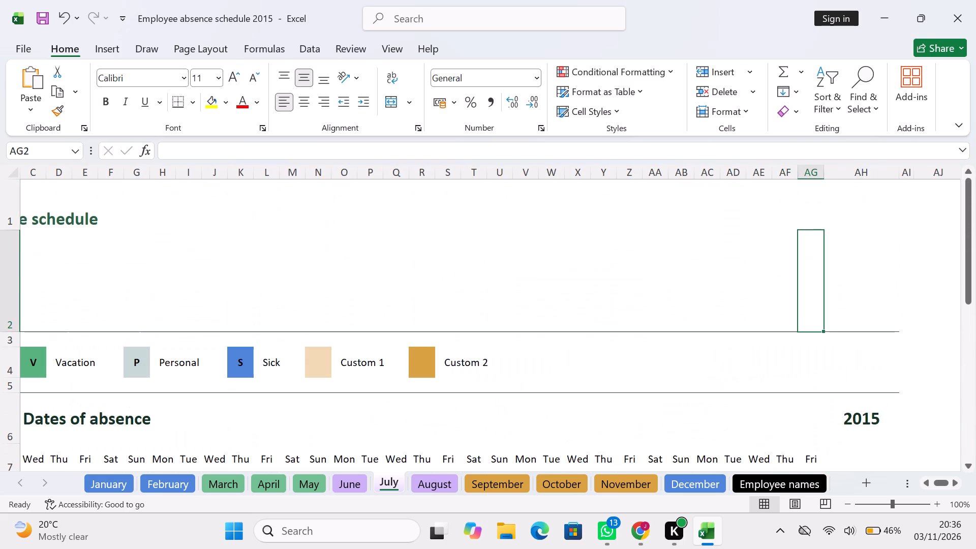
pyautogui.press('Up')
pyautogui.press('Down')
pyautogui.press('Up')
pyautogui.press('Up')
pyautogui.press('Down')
# Review the July 31 column from the headings down through the employees' entries to its total.
pyautogui.press('Down')
pyautogui.press('Down')
pyautogui.press('Down')
pyautogui.press('Down')
pyautogui.press('Down')
pyautogui.press('Down')
pyautogui.press('Down')
pyautogui.press('Down')
pyautogui.press('Down')
pyautogui.press('Down')
pyautogui.press('Down')
pyautogui.press('Down')
# Review the July Total row's daily total formulas from July 31 back to July 1 and its row label.
pyautogui.press('Left')
pyautogui.press('Left')
pyautogui.press('Left')
pyautogui.press('Left')
pyautogui.press('Left')
pyautogui.press('Left')
pyautogui.press('Left')
pyautogui.press('Left')
pyautogui.press('Left')
pyautogui.press('Left')
pyautogui.press('Left')
pyautogui.press('Left')
pyautogui.press('Left')
pyautogui.press('Left')
pyautogui.press('Left')
pyautogui.press('Left')
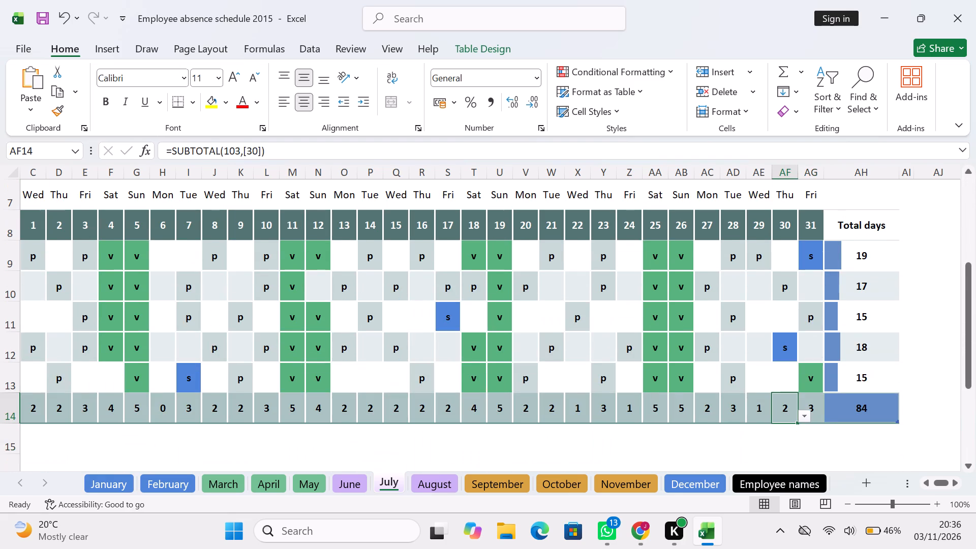
pyautogui.press('Left')
pyautogui.press('Left')
pyautogui.press('Left')
pyautogui.press('Left')
pyautogui.press('Left')
pyautogui.press('Left')
pyautogui.press('Left')
pyautogui.press('Left')
pyautogui.press('Left')
pyautogui.press('Left')
pyautogui.press('Left')
pyautogui.press('Left')
pyautogui.press('Left')
pyautogui.press('Left')
pyautogui.press('Left')
pyautogui.press('Left')
pyautogui.press('Left')
pyautogui.press('Left')
pyautogui.press('Left')
pyautogui.press('Left')
# Review the July Total row's label and daily total formulas for the first days of the month, July 1 to 6.
pyautogui.press('Right')
pyautogui.press('Right')
pyautogui.press('Right')
pyautogui.press('Right')
pyautogui.press('Right')
pyautogui.press('Right')
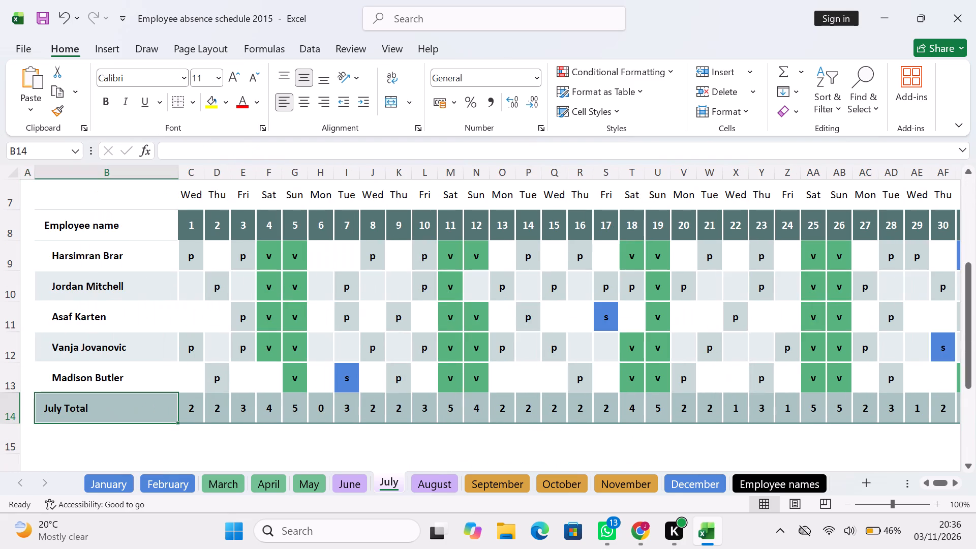
pyautogui.press('Right')
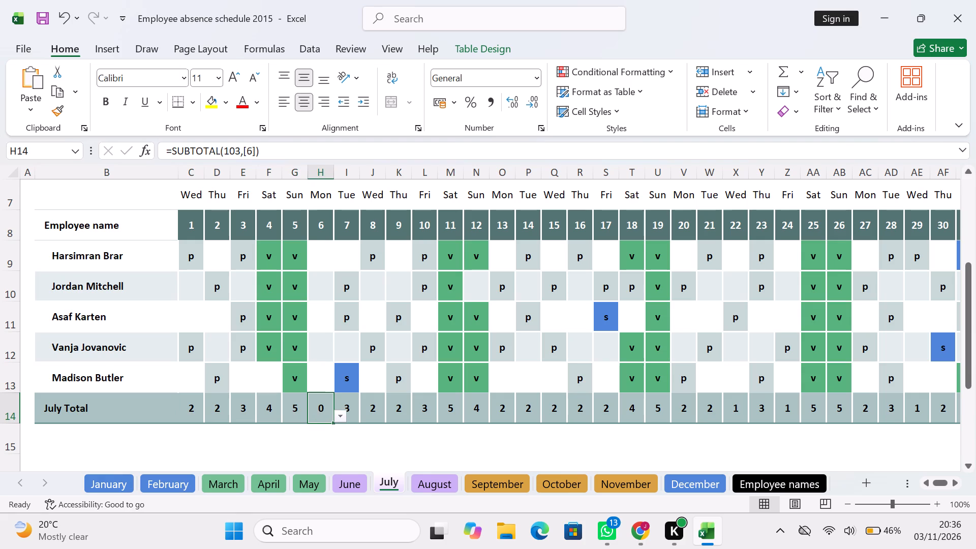
pyautogui.press('Left')
pyautogui.press('Left')
pyautogui.press('Left')
pyautogui.press('Left')
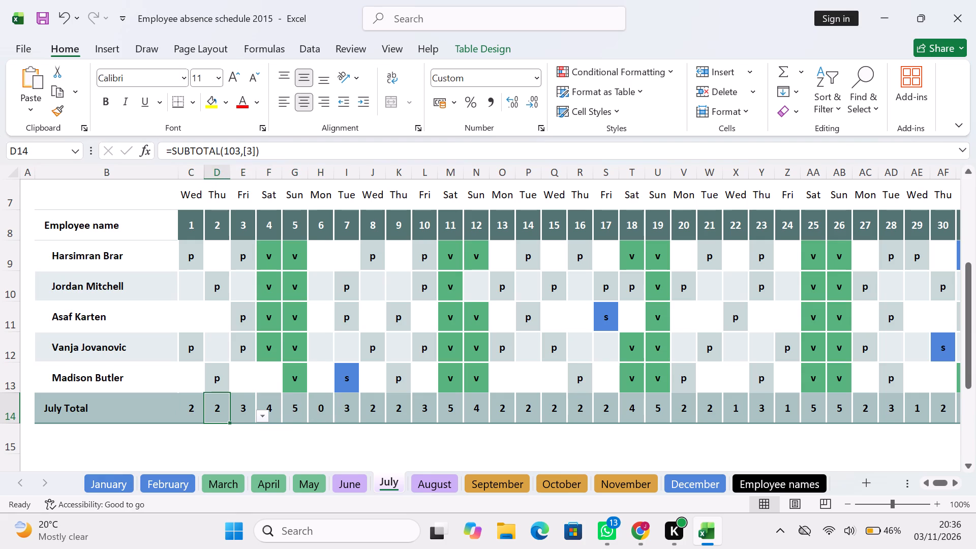
# Check the July 2 entries up to the second employee, that employee's July 3 to 5 entries, and the July 5 column down to its total.
pyautogui.press('Up')
pyautogui.press('Up')
pyautogui.press('Up')
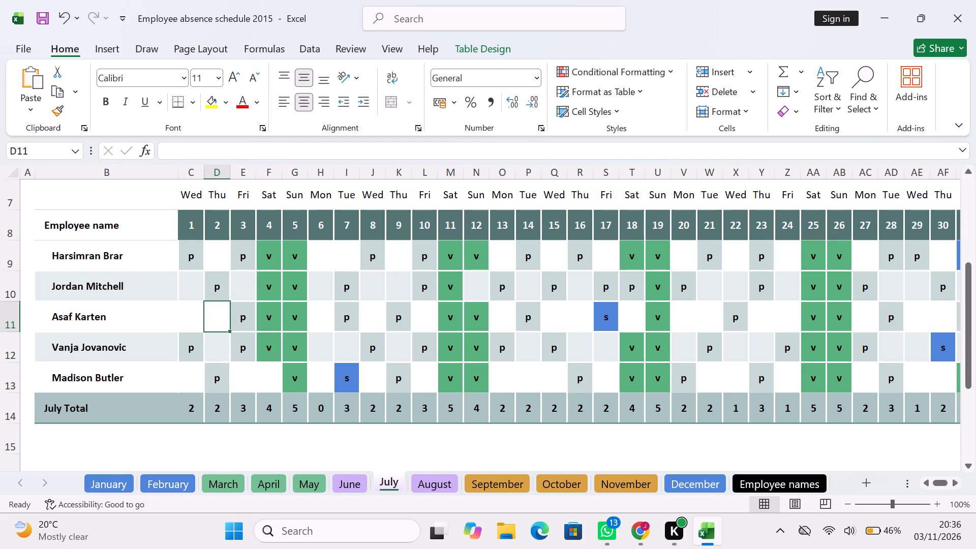
pyautogui.press('Up')
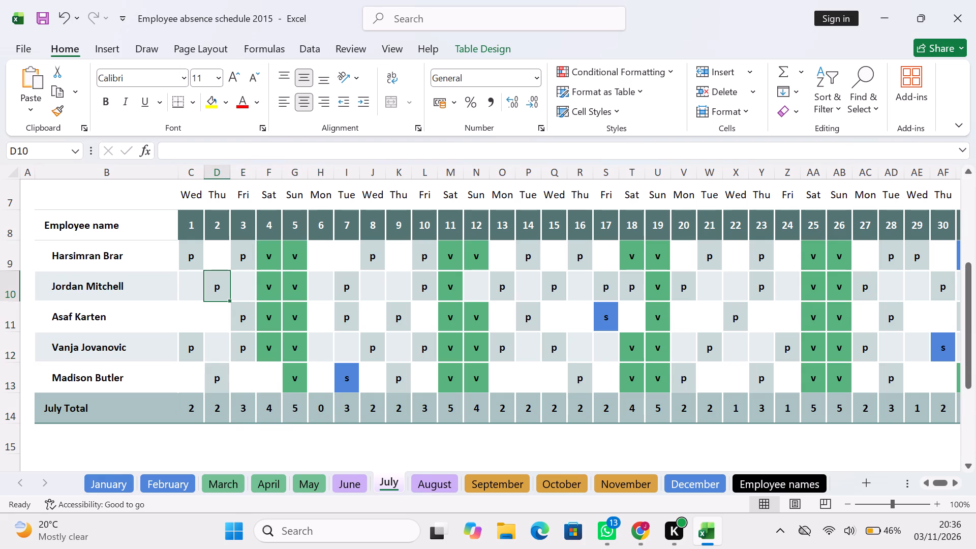
pyautogui.press('Right')
pyautogui.press('Right')
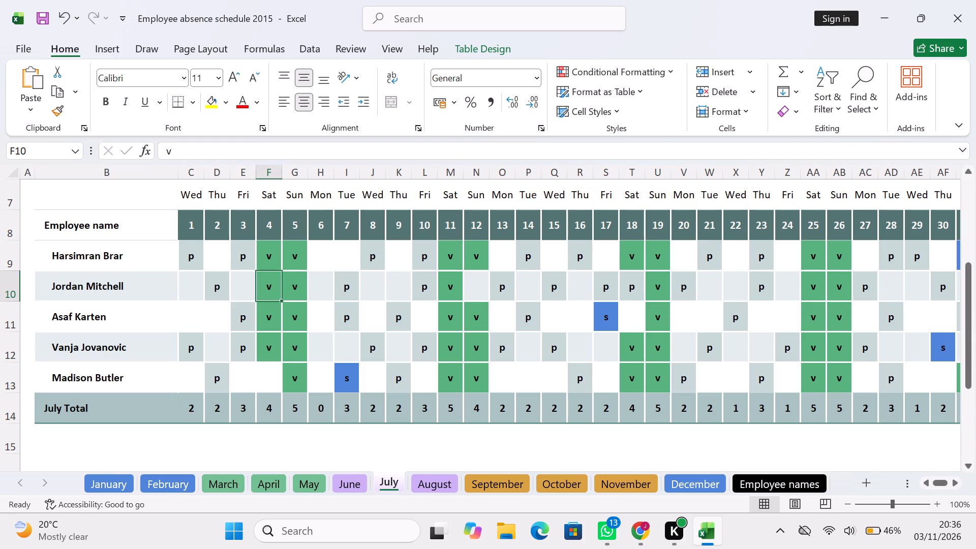
pyautogui.press('Right')
pyautogui.press('Down')
pyautogui.press('Down')
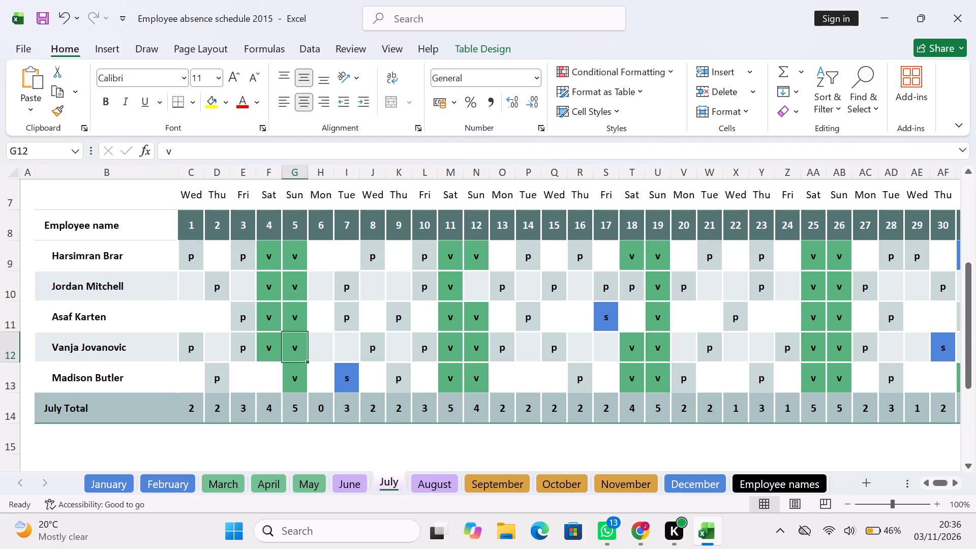
pyautogui.press('Down')
pyautogui.press('Down')
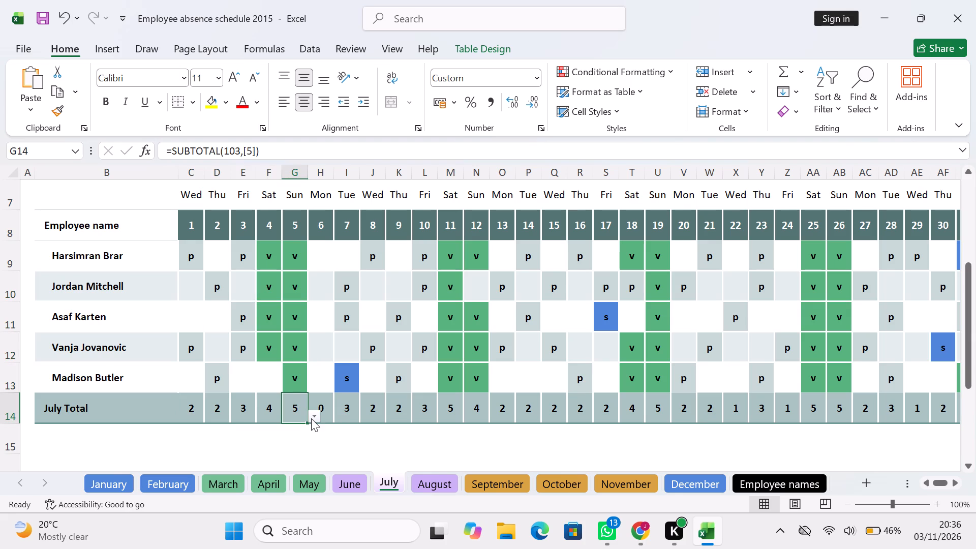
# Compare the July 4 entries of the fourth and fifth employees with that day's total formula.
pyautogui.press('Up')
pyautogui.press('Left')
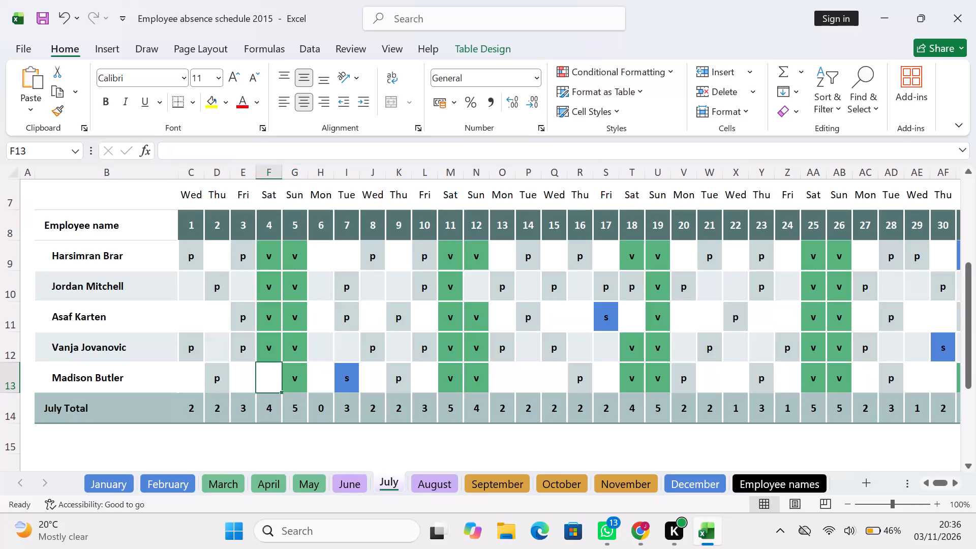
pyautogui.press('Up')
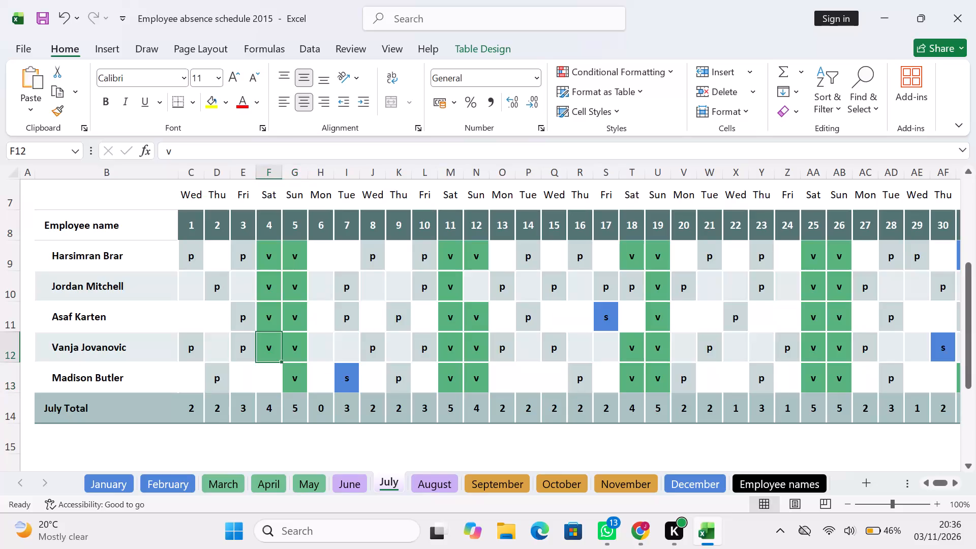
pyautogui.press('Down')
pyautogui.press('Down')
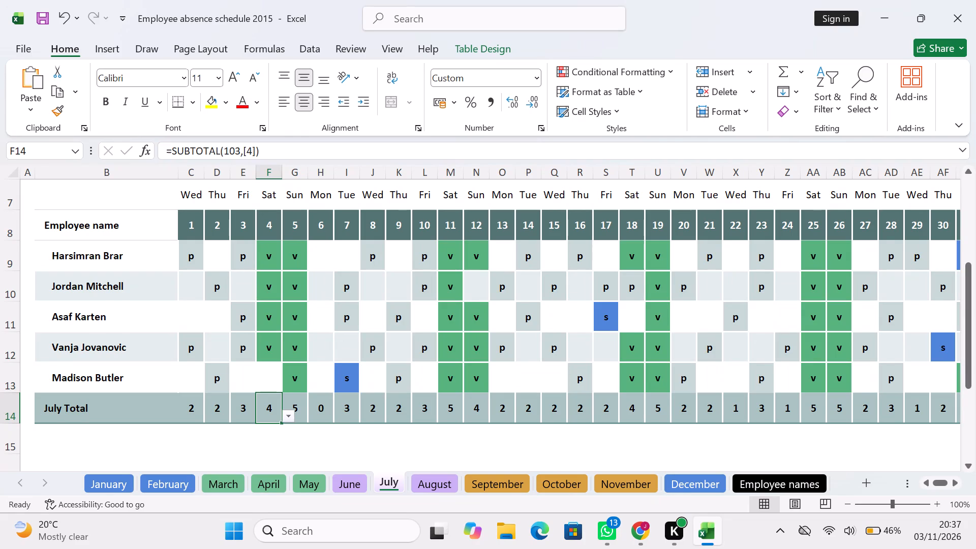
pyautogui.press('Up')
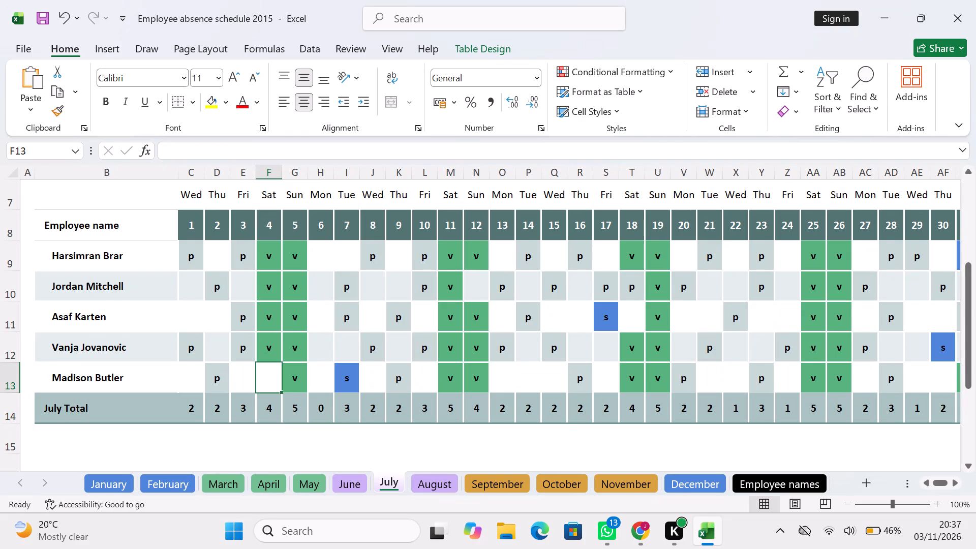
pyautogui.press('Down')
pyautogui.press('Down')
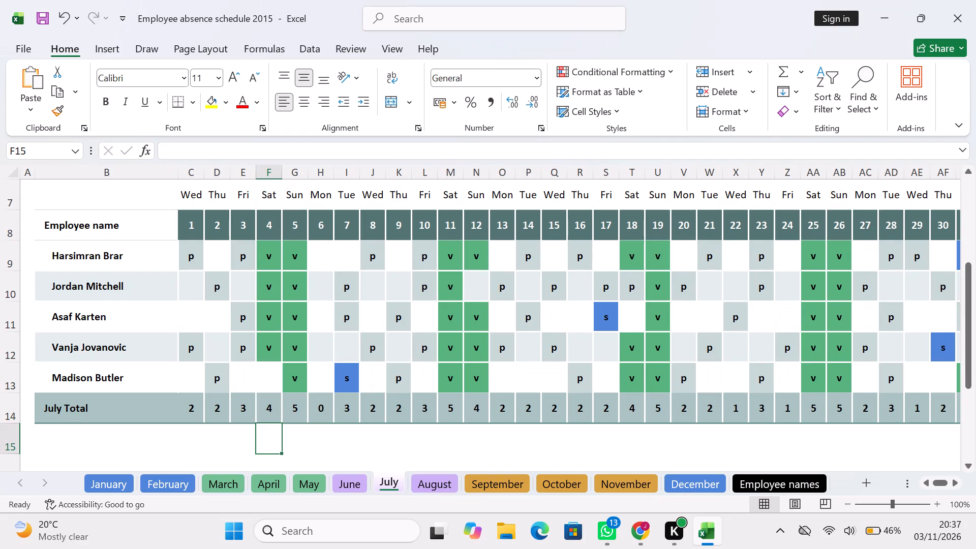
pyautogui.press('Up')
pyautogui.press('Up')
pyautogui.press('Up')
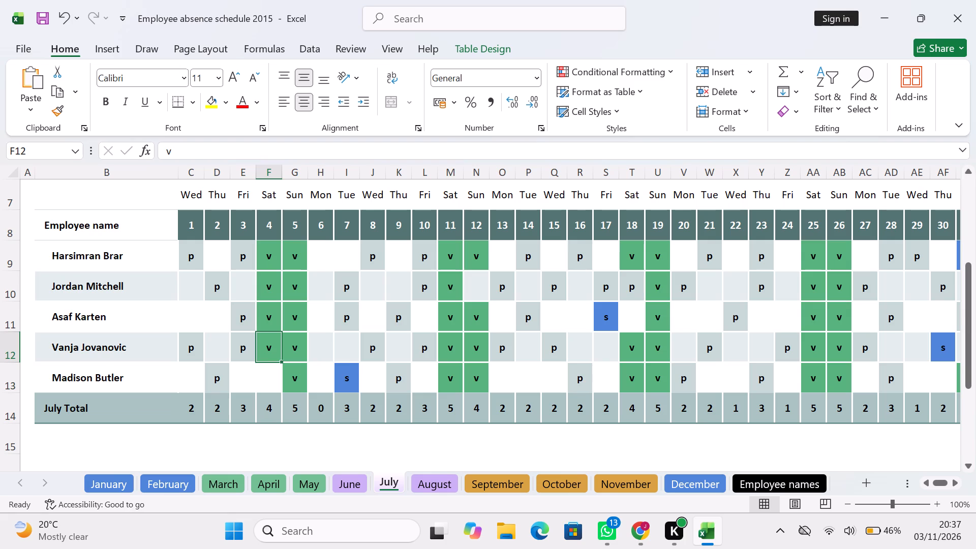
# Check the July 7 entries from the fourth employee up to the first, and the first employee's neighbouring days back to July 5.
pyautogui.press('Right')
pyautogui.press('Right')
pyautogui.press('Right')
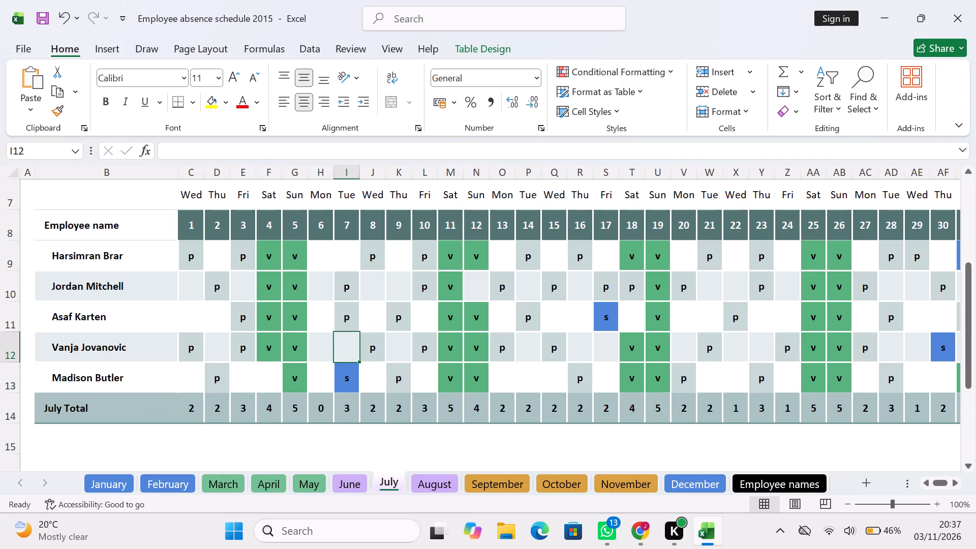
pyautogui.press('Up')
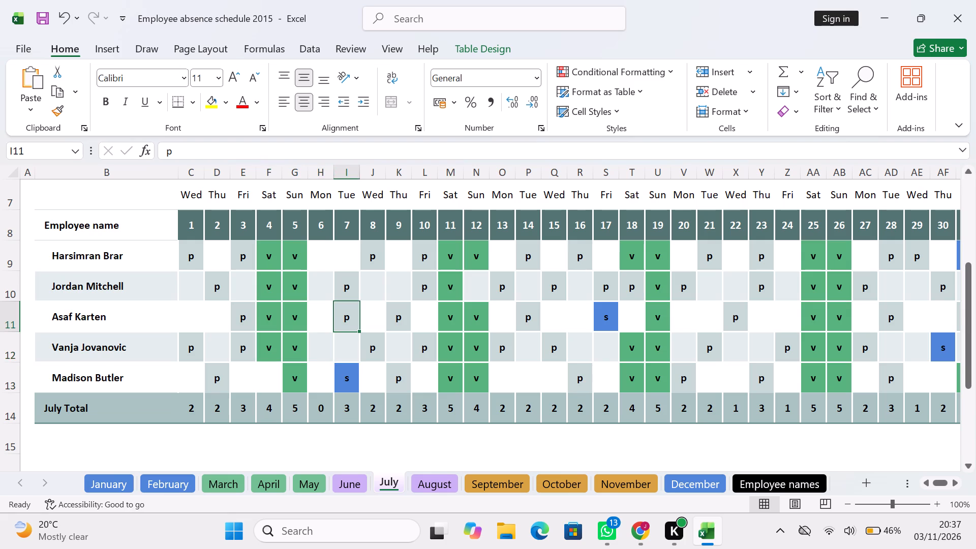
pyautogui.press('Up')
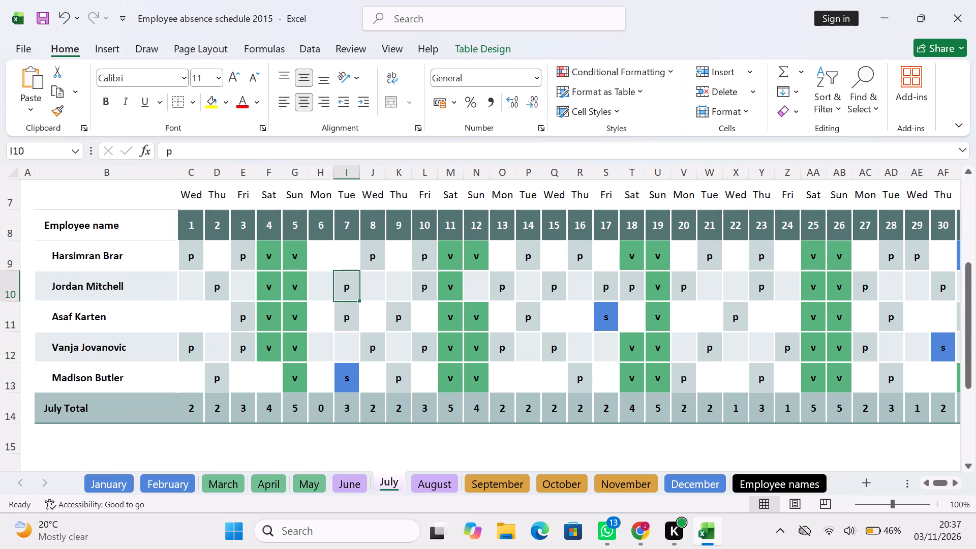
pyautogui.press('Up')
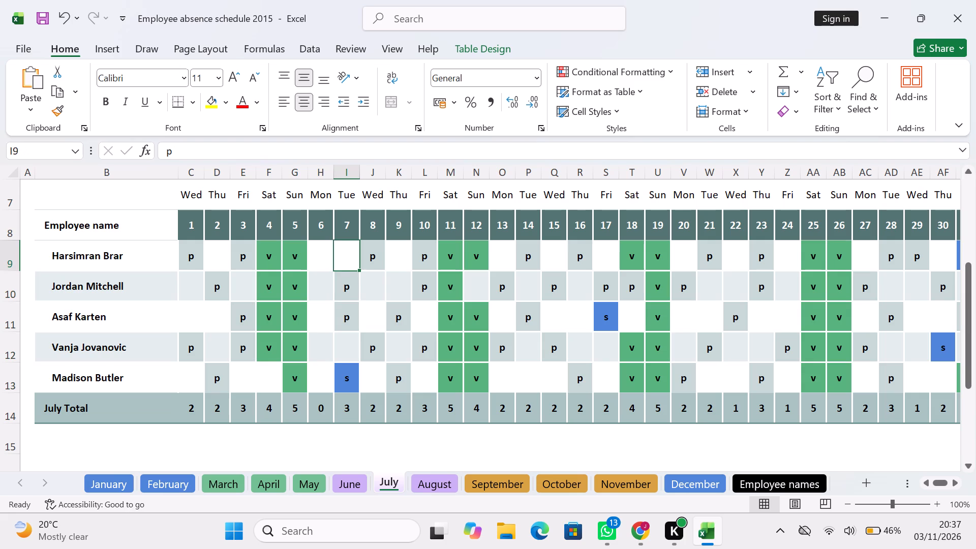
pyautogui.press('Right')
pyautogui.press('Left')
pyautogui.press('Left')
pyautogui.press('Left')
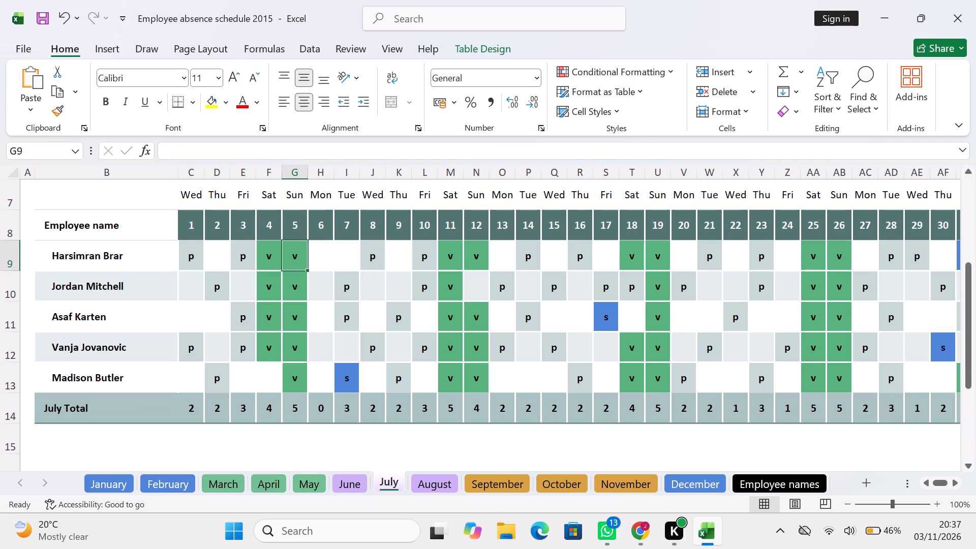
# Review the weekday formula and Dates of absence heading above July 5, and the date headings from July 5 to 16.
pyautogui.press('Up')
pyautogui.press('Up')
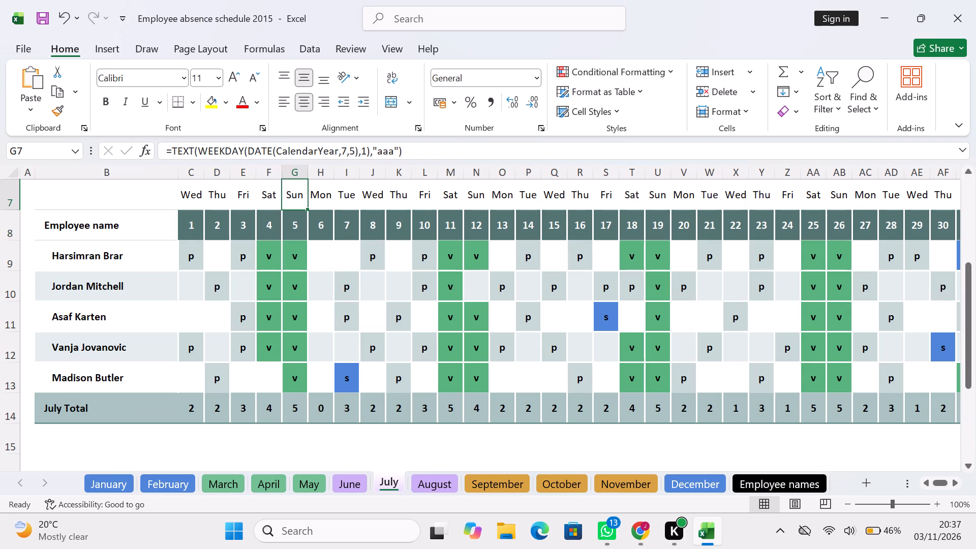
pyautogui.press('Up')
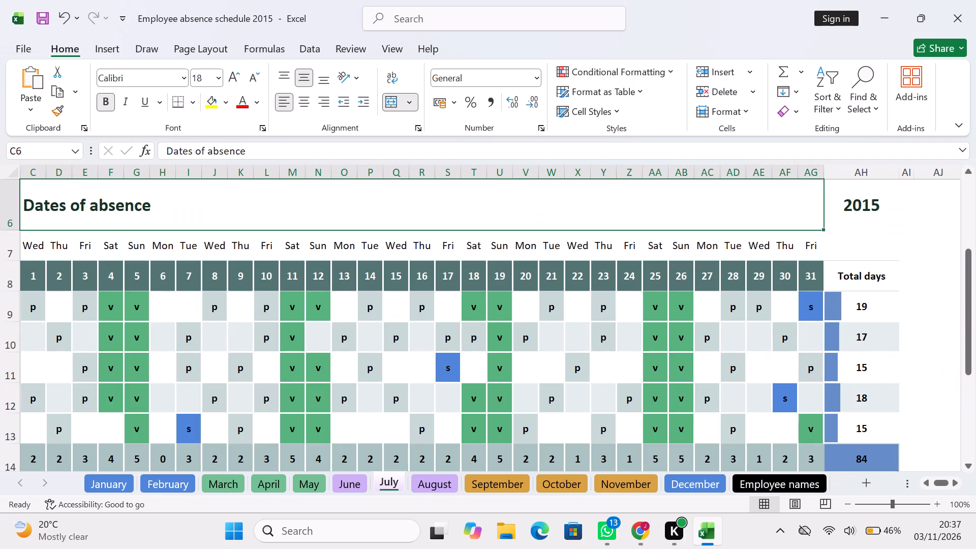
pyautogui.press('Down')
pyautogui.press('Down')
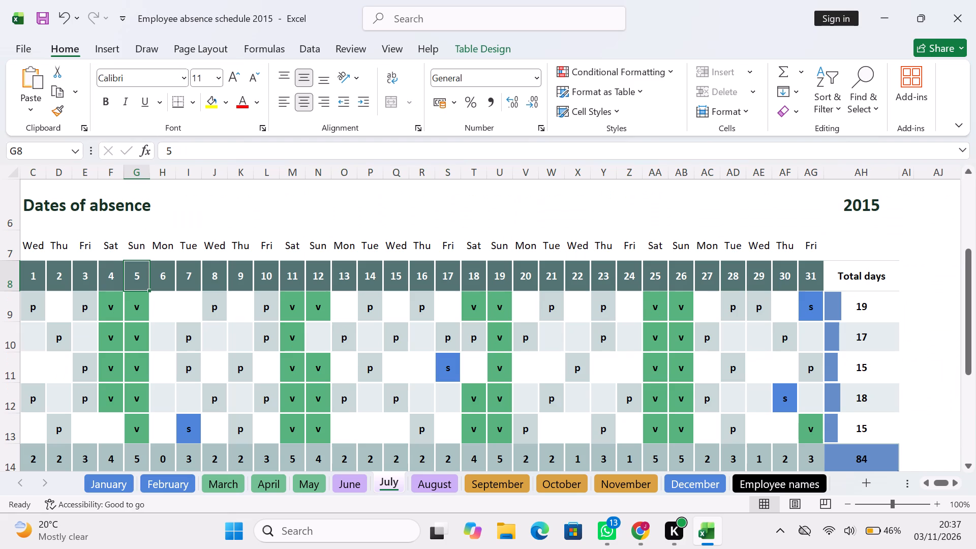
pyautogui.press('Right')
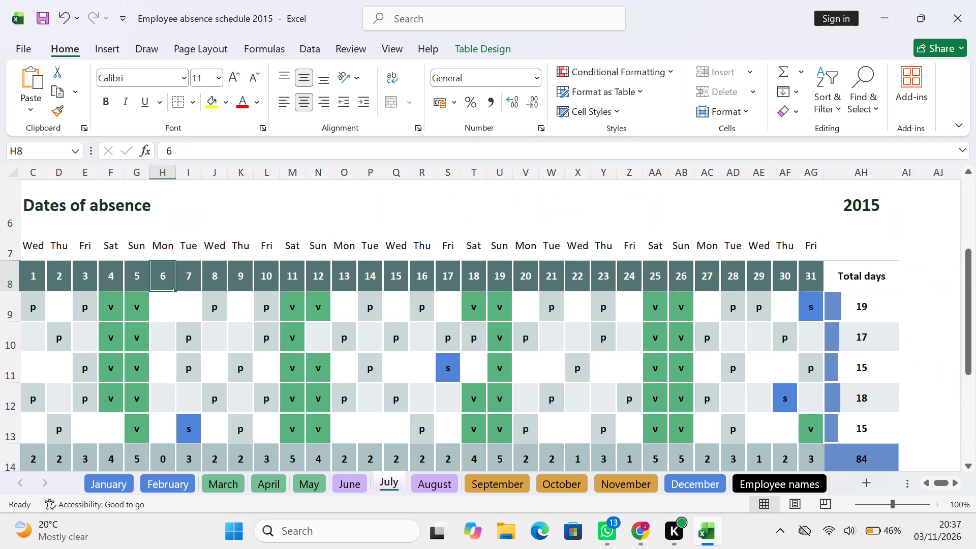
pyautogui.press('Right')
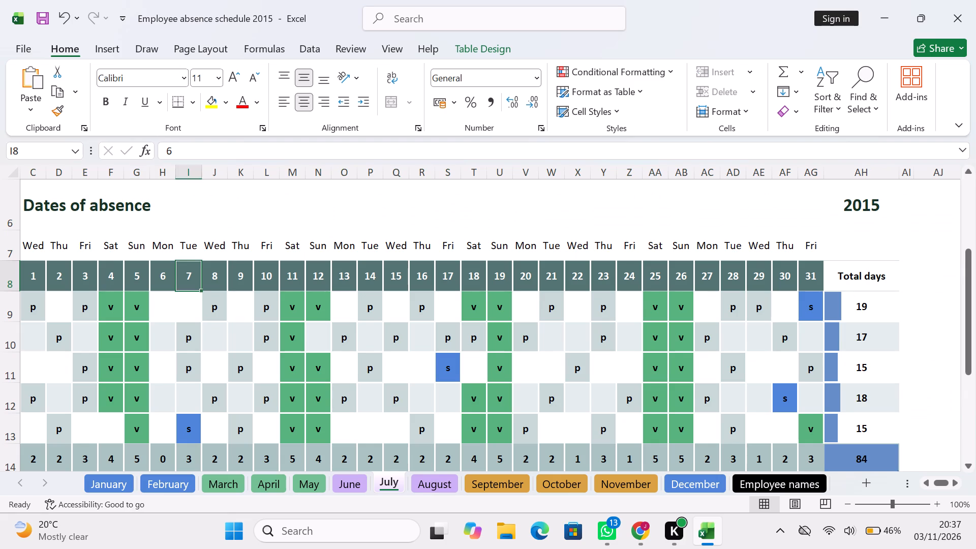
pyautogui.press('Right')
pyautogui.press('Right')
pyautogui.press('Right')
pyautogui.press('Right')
pyautogui.press('Right')
pyautogui.press('Right')
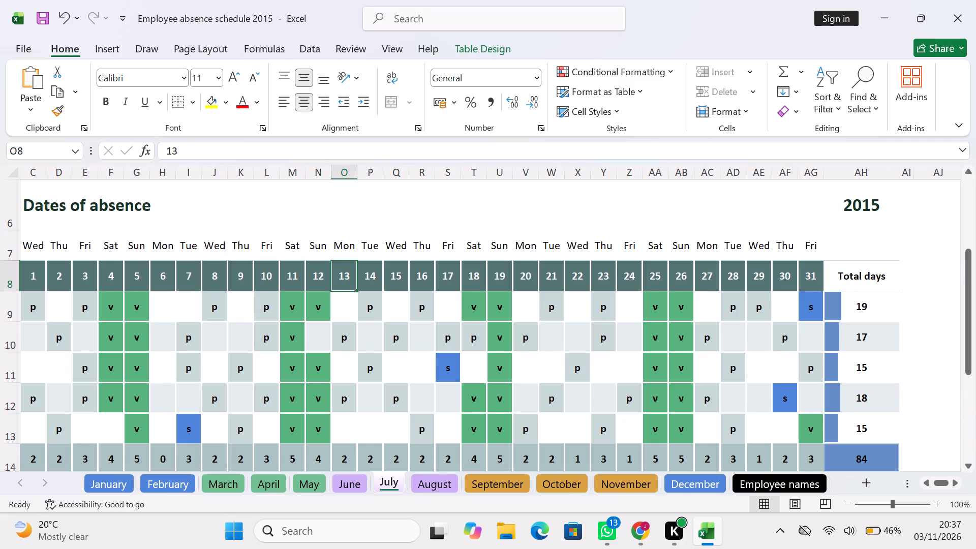
pyautogui.press('Right')
pyautogui.press('Right')
pyautogui.press('Right')
# Examine the July 16 entries down to the fourth employee, and that employee's row through July 31 and Total days.
pyautogui.press('Down')
pyautogui.press('Down')
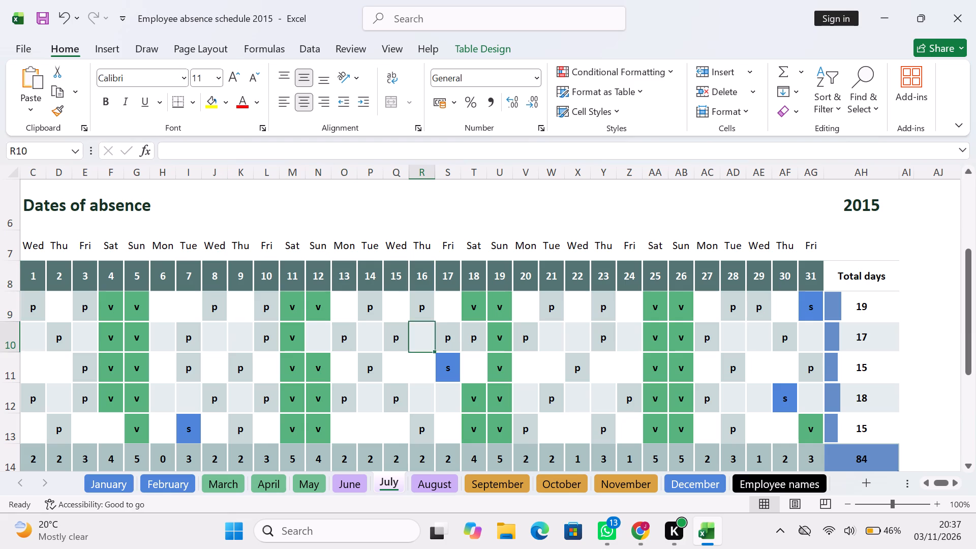
pyautogui.press('Down')
pyautogui.press('Down')
pyautogui.press('Right')
pyautogui.press('Right')
pyautogui.press('Right')
pyautogui.press('Right')
pyautogui.press('Right')
pyautogui.press('Right')
pyautogui.press('Right')
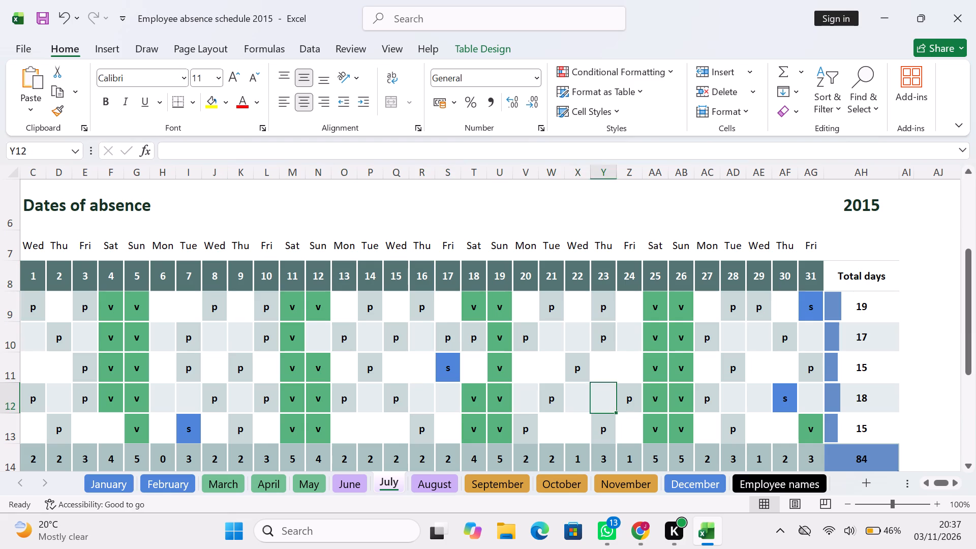
pyautogui.press('Right')
pyautogui.press('Right')
pyautogui.press('Right')
pyautogui.press('Right')
pyautogui.press('Right')
pyautogui.press('Right')
pyautogui.press('Right')
pyautogui.press('Right')
pyautogui.press('Right')
pyautogui.press('Right')
pyautogui.press('Right')
pyautogui.press('Right')
pyautogui.press('Right')
# Look back over the fourth employee's July row from the Total days side toward the employee name.
pyautogui.press('Left')
pyautogui.press('Left')
pyautogui.press('Left')
pyautogui.press('Left')
pyautogui.press('Left')
pyautogui.press('Left')
pyautogui.press('Left')
pyautogui.press('Left')
pyautogui.press('Left')
pyautogui.press('Left')
pyautogui.press('Left')
pyautogui.press('Left')
pyautogui.press('Left')
pyautogui.press('Left')
pyautogui.press('Left')
pyautogui.press('Left')
pyautogui.press('Left')
pyautogui.press('Left')
pyautogui.press('Left')
pyautogui.press('Left')
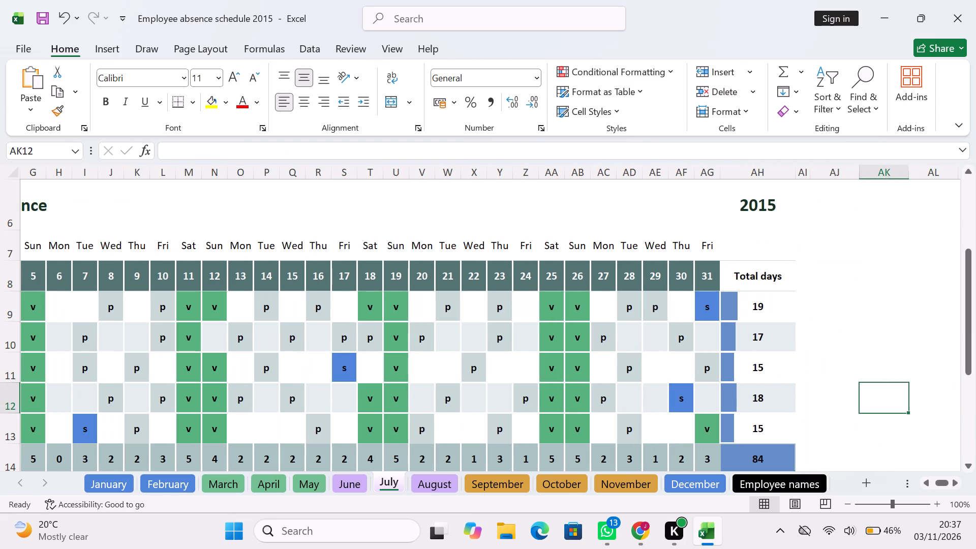
# Examine the third employee's July row from the employee name across the daily entries to the end of the month.
pyautogui.press('Down')
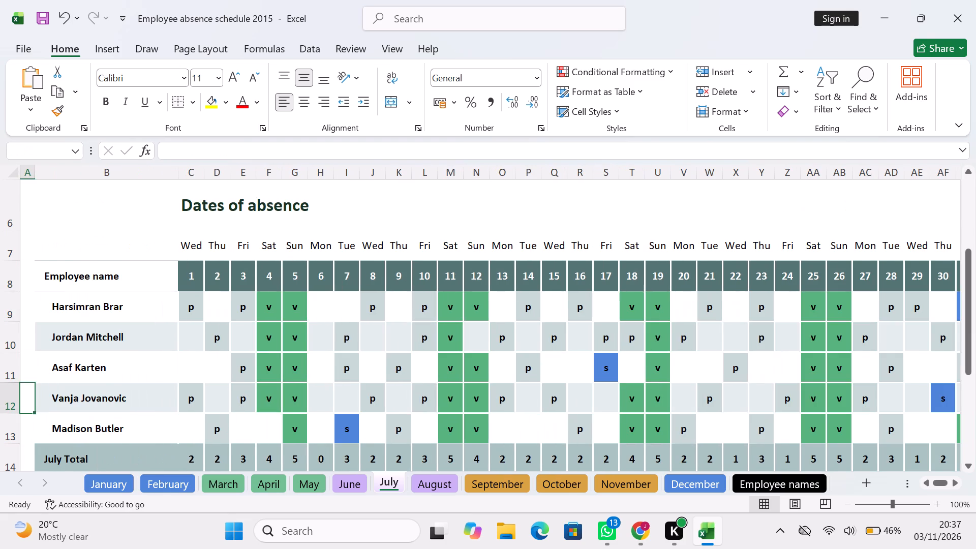
pyautogui.press('Down')
pyautogui.press('Down')
pyautogui.press('Up')
pyautogui.press('Up')
pyautogui.press('Up')
pyautogui.press('Up')
pyautogui.press('Right')
pyautogui.press('Right')
pyautogui.press('Right')
pyautogui.press('Right')
pyautogui.press('Right')
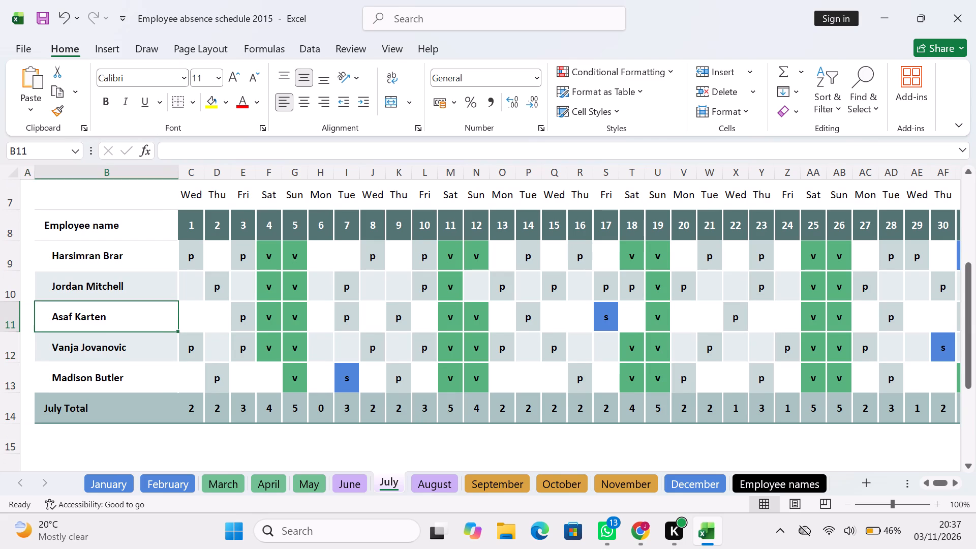
pyautogui.press('Right')
pyautogui.press('Right')
pyautogui.press('Right')
pyautogui.press('Right')
pyautogui.press('Right')
pyautogui.press('Right')
pyautogui.press('Right')
pyautogui.press('Right')
pyautogui.press('Right')
pyautogui.press('Right')
pyautogui.press('Right')
pyautogui.press('Right')
pyautogui.press('Right')
pyautogui.press('Right')
pyautogui.press('Right')
pyautogui.press('Right')
pyautogui.press('Right')
pyautogui.press('Right')
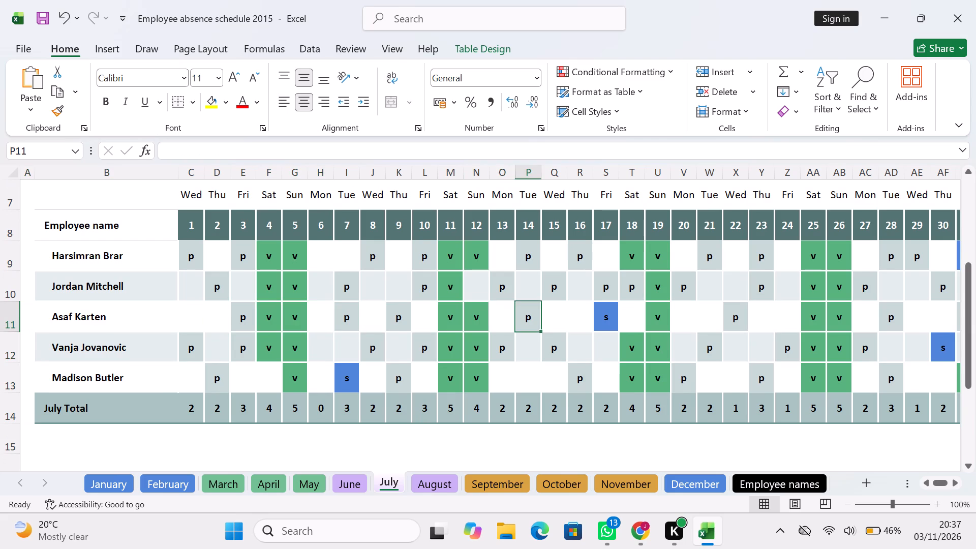
pyautogui.press('Right')
pyautogui.press('Right')
pyautogui.press('Right')
pyautogui.press('Right')
pyautogui.press('Right')
pyautogui.press('Right')
pyautogui.press('Right')
pyautogui.press('Right')
pyautogui.press('Right')
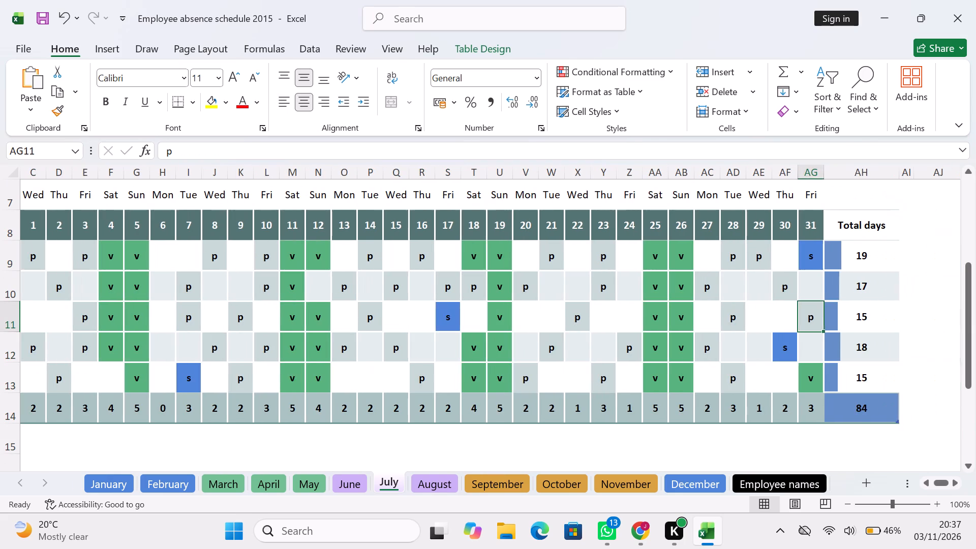
pyautogui.press('Right')
# Look back over the third employee's entries from the end of July to July 5.
pyautogui.press('Left')
pyautogui.press('Left')
pyautogui.press('Left')
pyautogui.press('Left')
pyautogui.press('Left')
pyautogui.press('Left')
pyautogui.press('Left')
pyautogui.press('Left')
pyautogui.press('Left')
pyautogui.press('Left')
pyautogui.press('Left')
pyautogui.press('Left')
pyautogui.press('Left')
pyautogui.press('Left')
pyautogui.press('Left')
pyautogui.press('Left')
pyautogui.press('Left')
pyautogui.press('Left')
pyautogui.press('Left')
pyautogui.press('Left')
pyautogui.press('Left')
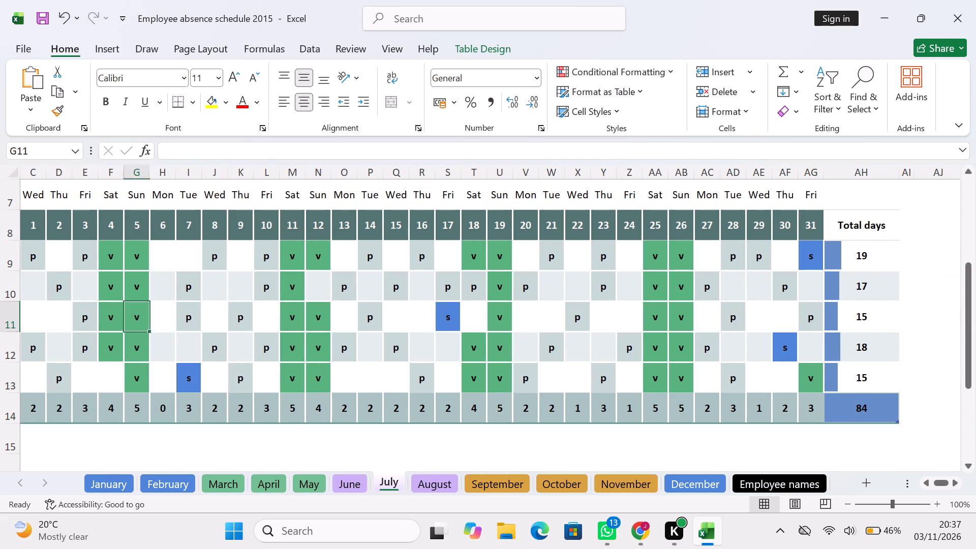
# Recheck the third employee's entries from July 5 through July 31 up to Total days.
pyautogui.press('Right')
pyautogui.press('Right')
pyautogui.press('Right')
pyautogui.press('Right')
pyautogui.press('Right')
pyautogui.press('Right')
pyautogui.press('Right')
pyautogui.press('Right')
pyautogui.press('Right')
pyautogui.press('Right')
pyautogui.press('Right')
pyautogui.press('Right')
pyautogui.press('Right')
pyautogui.press('Right')
pyautogui.press('Right')
pyautogui.press('Right')
pyautogui.press('Right')
pyautogui.press('Right')
pyautogui.press('Right')
pyautogui.press('Right')
pyautogui.press('Right')
pyautogui.press('Right')
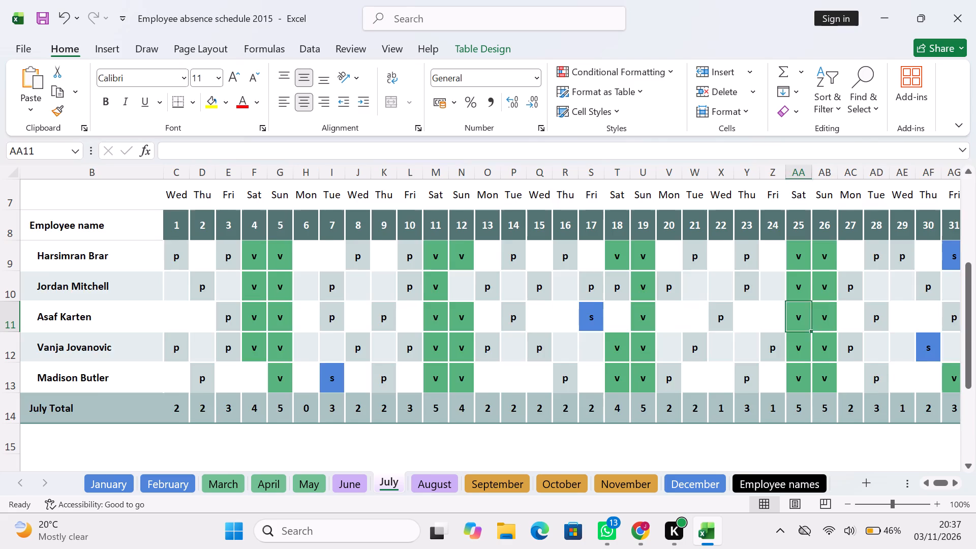
pyautogui.press('Left')
pyautogui.press('Right')
pyautogui.press('Right')
# Check the fourth employee's Total days formula and July entries back to the employee name.
pyautogui.press('Down')
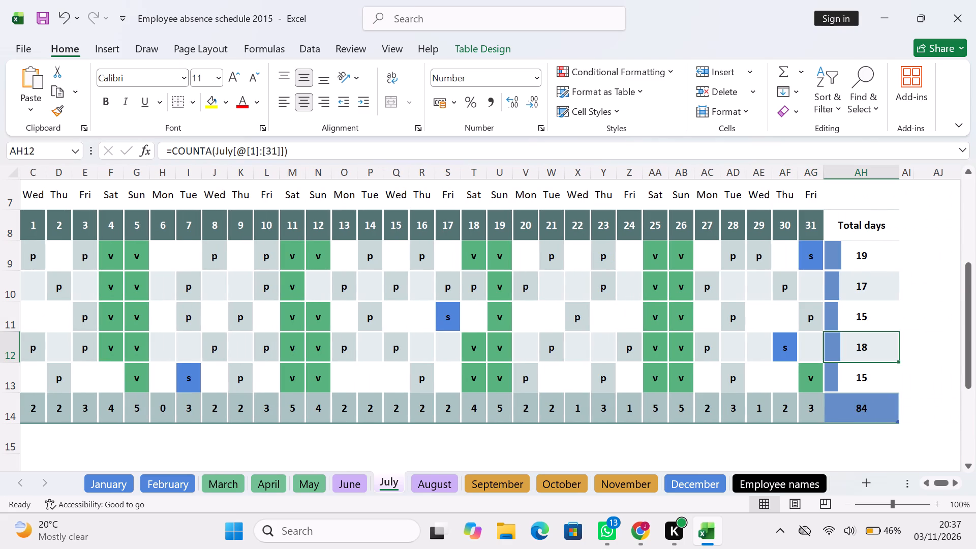
pyautogui.press('Left')
pyautogui.press('Left')
pyautogui.press('Left')
pyautogui.press('Left')
pyautogui.press('Left')
pyautogui.press('Left')
pyautogui.press('Left')
pyautogui.press('Left')
pyautogui.press('Left')
pyautogui.press('Left')
pyautogui.press('Left')
pyautogui.press('Left')
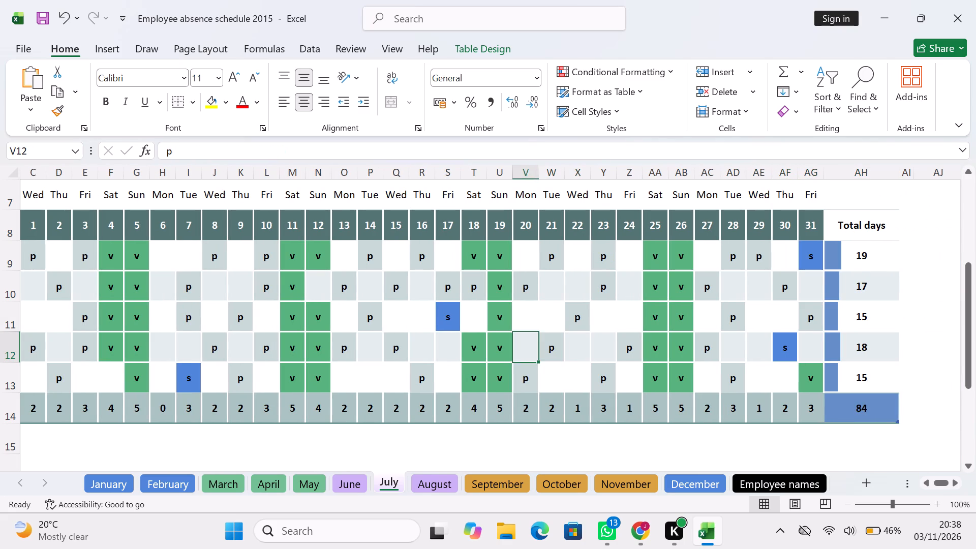
pyautogui.press('Left')
pyautogui.press('Left')
pyautogui.press('Left')
pyautogui.press('Left')
pyautogui.press('Left')
pyautogui.press('Left')
pyautogui.press('Left')
pyautogui.press('Left')
pyautogui.press('Left')
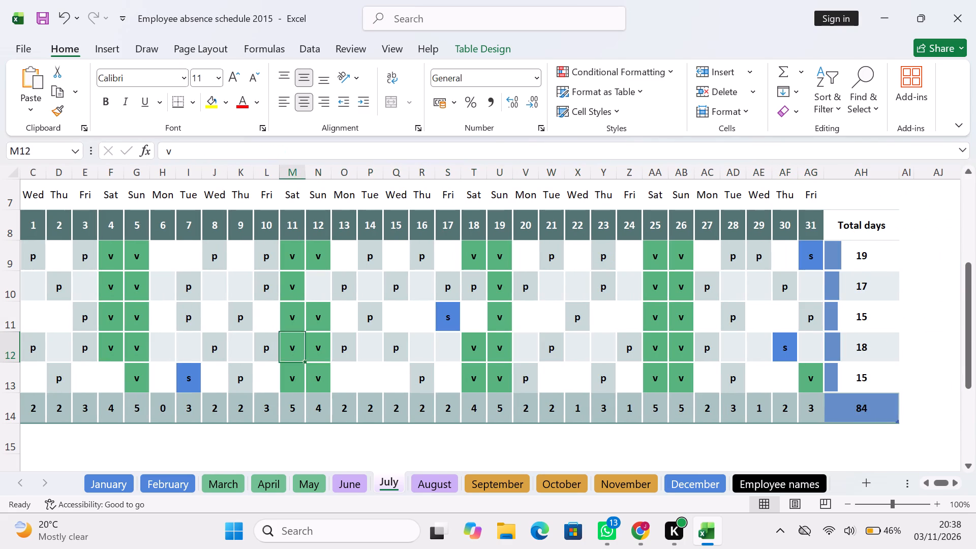
pyautogui.press('Right')
pyautogui.press('Left')
pyautogui.press('Left')
pyautogui.press('Left')
pyautogui.press('Left')
pyautogui.press('Left')
pyautogui.press('Left')
pyautogui.press('Left')
pyautogui.press('Left')
pyautogui.press('Left')
pyautogui.press('Left')
pyautogui.press('Left')
pyautogui.press('Left')
pyautogui.press('Left')
pyautogui.press('Left')
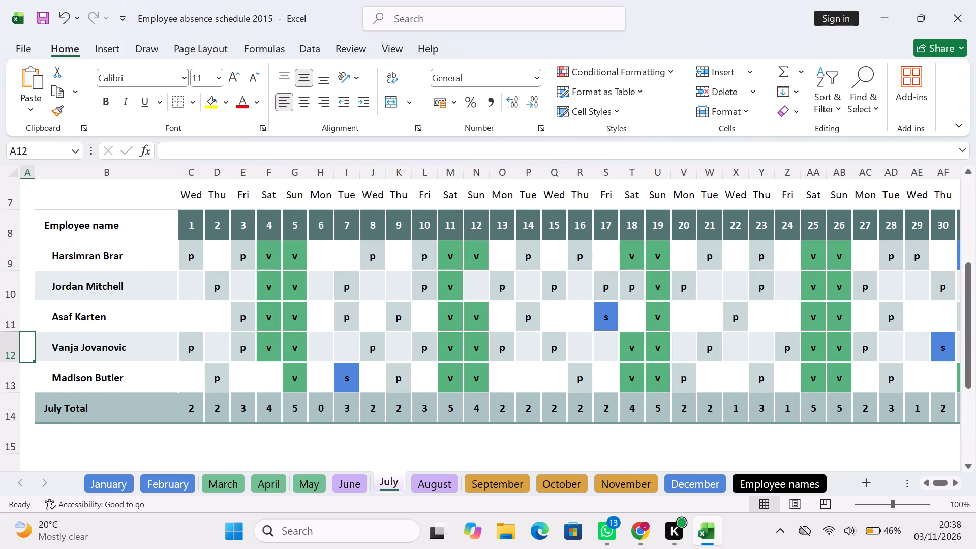
# Recheck the fourth employee's July entries from the employee name across to the end of the month.
pyautogui.press('Right')
pyautogui.press('Right')
pyautogui.press('Right')
pyautogui.press('Right')
pyautogui.press('Right')
pyautogui.press('Right')
pyautogui.press('Right')
pyautogui.press('Right')
pyautogui.press('Right')
pyautogui.press('Right')
pyautogui.press('Right')
pyautogui.press('Right')
pyautogui.press('Right')
pyautogui.press('Right')
pyautogui.press('Right')
pyautogui.press('Right')
pyautogui.press('Right')
pyautogui.press('Right')
pyautogui.press('Right')
pyautogui.press('Right')
pyautogui.press('Right')
pyautogui.press('Right')
pyautogui.press('Right')
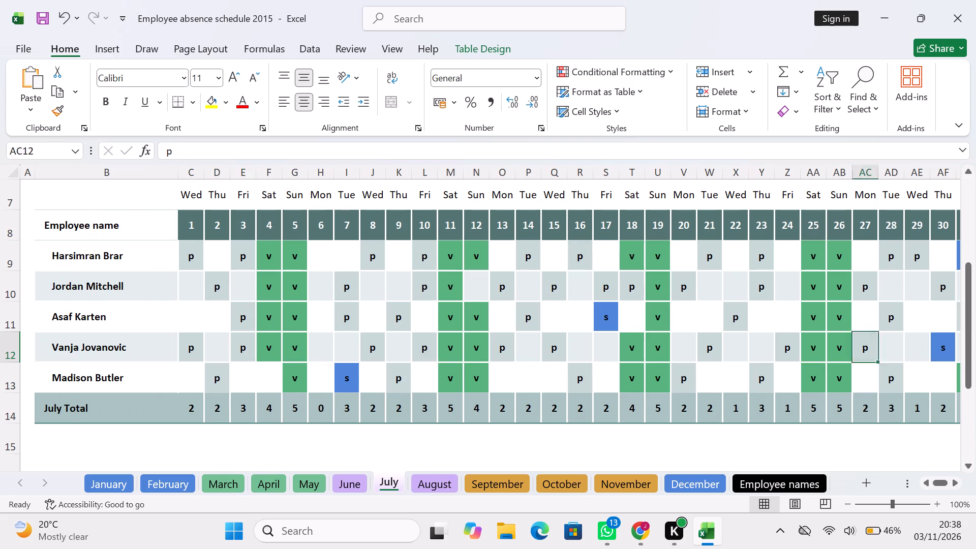
# Look back over the fourth employee's July entries to July 5 and recheck the days up to July 10.
pyautogui.press('Left')
pyautogui.press('Left')
pyautogui.press('Left')
pyautogui.press('Left')
pyautogui.press('Left')
pyautogui.press('Left')
pyautogui.press('Left')
pyautogui.press('Left')
pyautogui.press('Left')
pyautogui.press('Left')
pyautogui.press('Left')
pyautogui.press('Left')
pyautogui.press('Left')
pyautogui.press('Left')
pyautogui.press('Left')
pyautogui.press('Left')
pyautogui.press('Left')
pyautogui.press('Left')
pyautogui.press('Left')
pyautogui.press('Left')
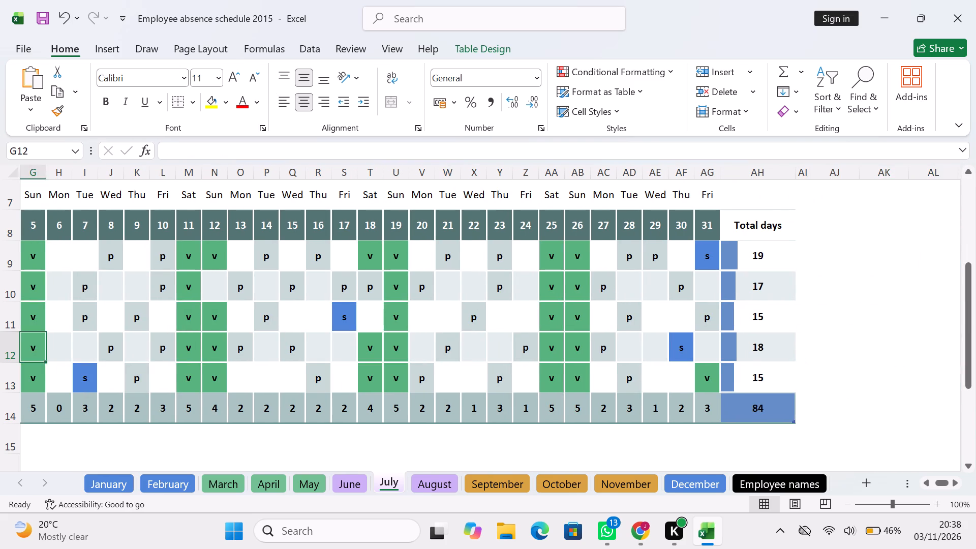
pyautogui.press('Right')
pyautogui.press('Right')
pyautogui.press('Right')
pyautogui.press('Right')
pyautogui.press('Right')
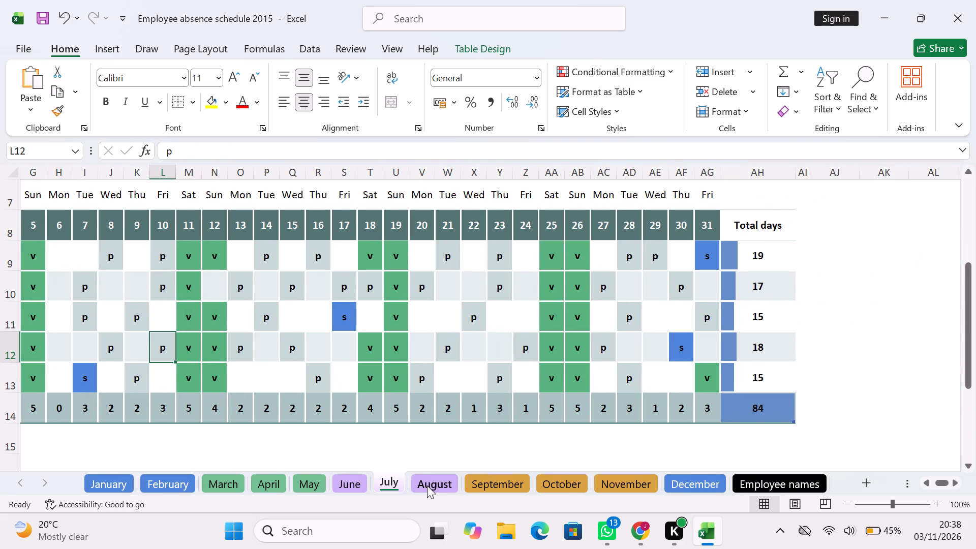
# On the August sheet, enter v for vacation on August 1 in the first employee's row.
pyautogui.click(430, 485)
pyautogui.press('Down')
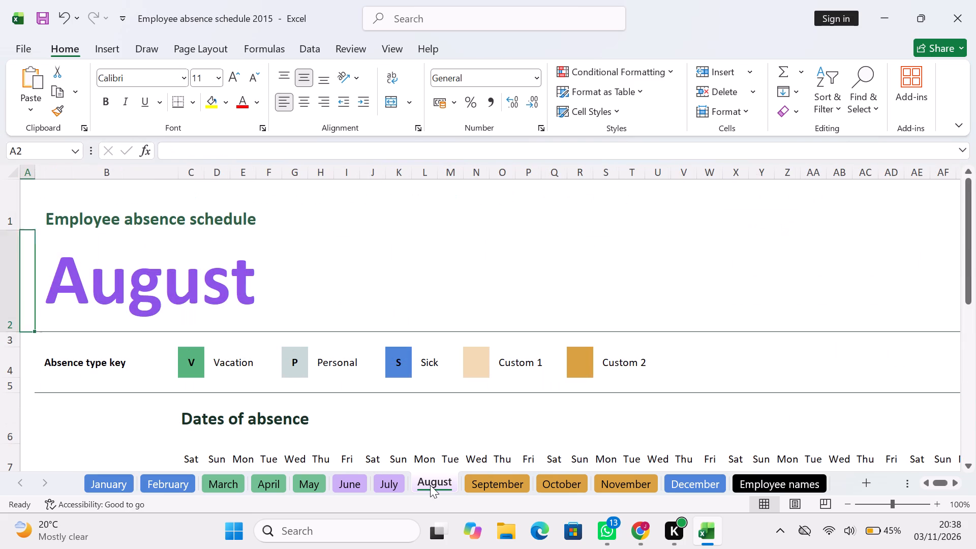
pyautogui.press('Down')
pyautogui.press('Down')
pyautogui.press('Down')
pyautogui.press('Down')
pyautogui.press('Down')
pyautogui.press('Down')
pyautogui.press('Down')
pyautogui.press('Right')
pyautogui.press('Right')
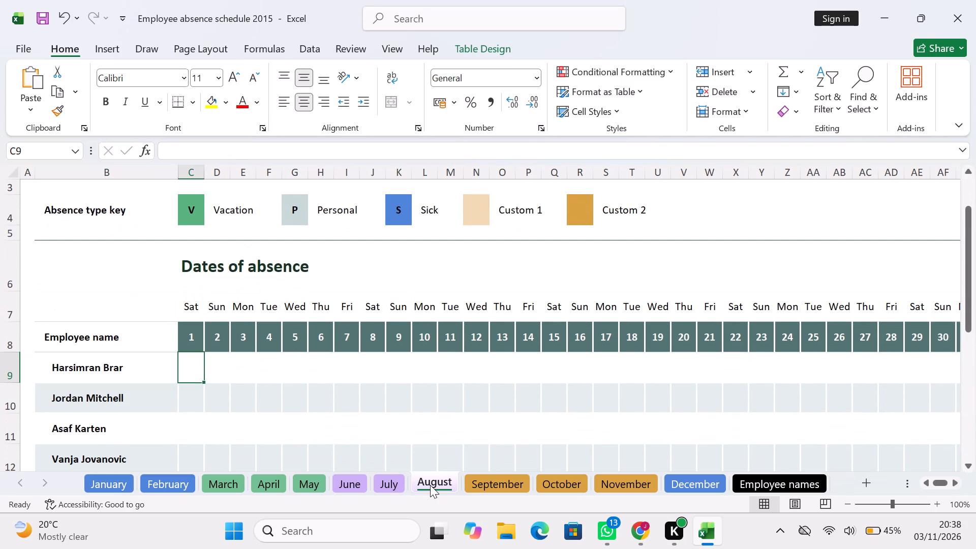
pyautogui.press('v')
pyautogui.press('Right')
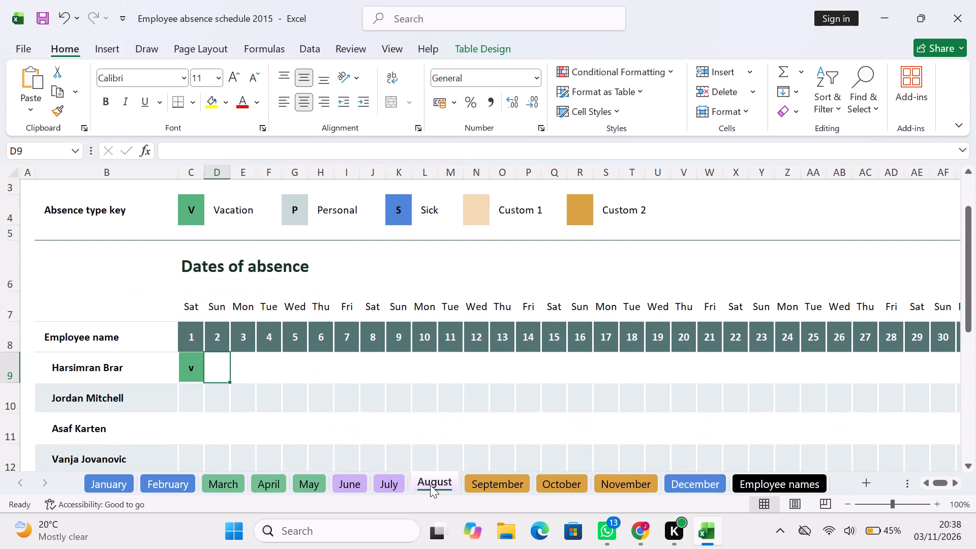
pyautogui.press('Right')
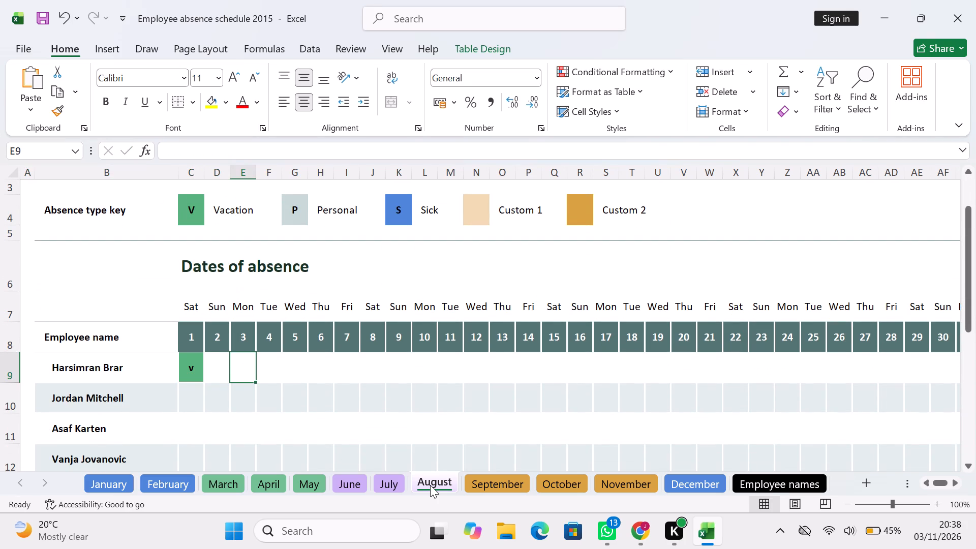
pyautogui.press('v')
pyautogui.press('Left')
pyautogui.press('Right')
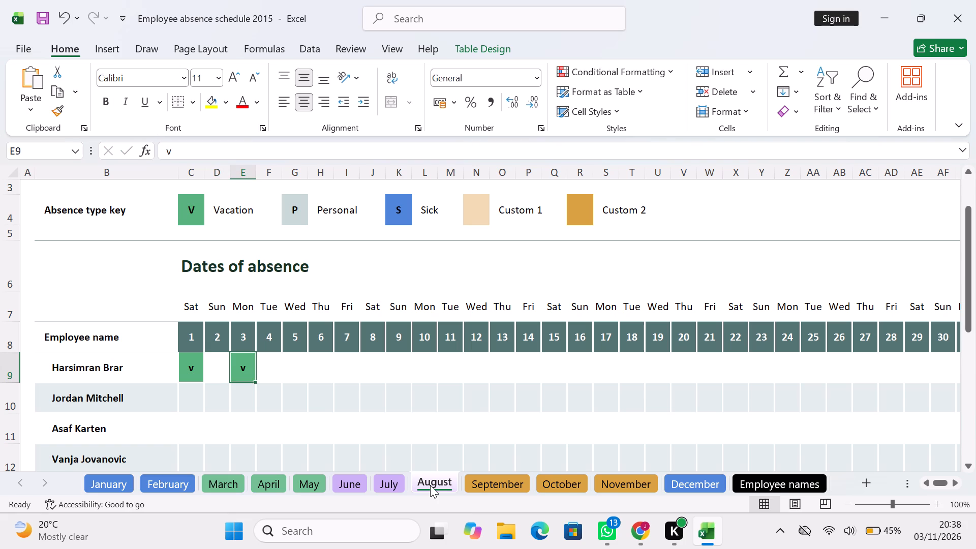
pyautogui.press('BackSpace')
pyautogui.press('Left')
# Enter v on August 2 and p for personal on August 4 in the first employee's row.
pyautogui.press('v')
pyautogui.press('Right')
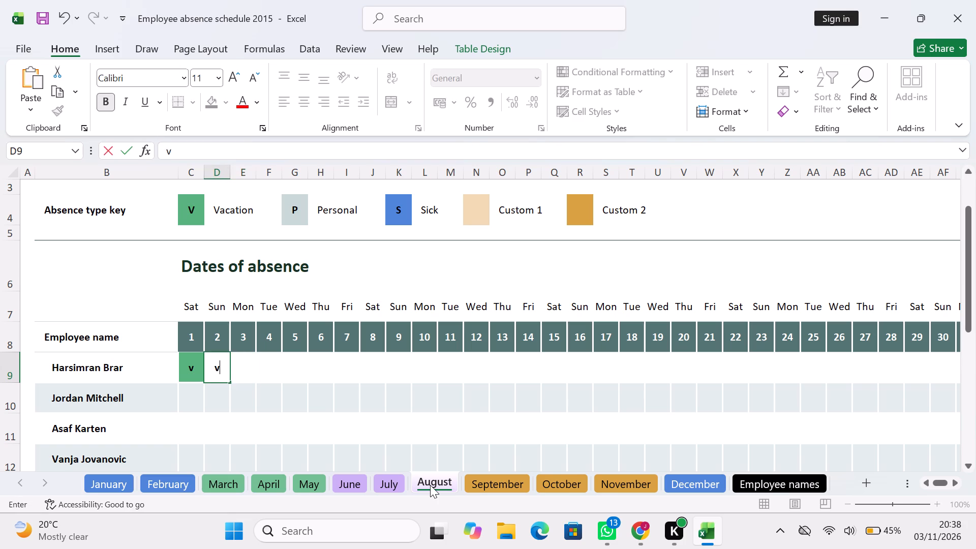
pyautogui.press('Right')
pyautogui.press('p')
pyautogui.press('Down')
pyautogui.press('Right')
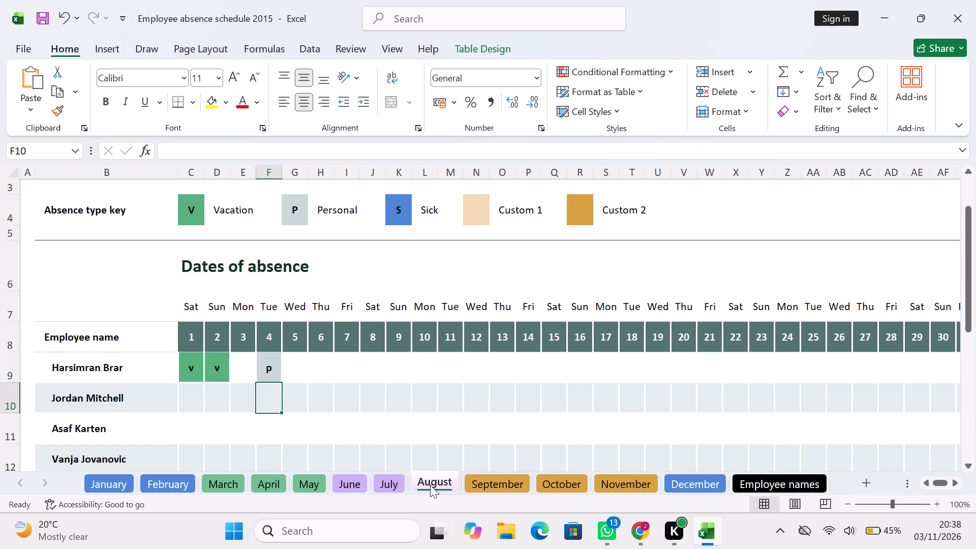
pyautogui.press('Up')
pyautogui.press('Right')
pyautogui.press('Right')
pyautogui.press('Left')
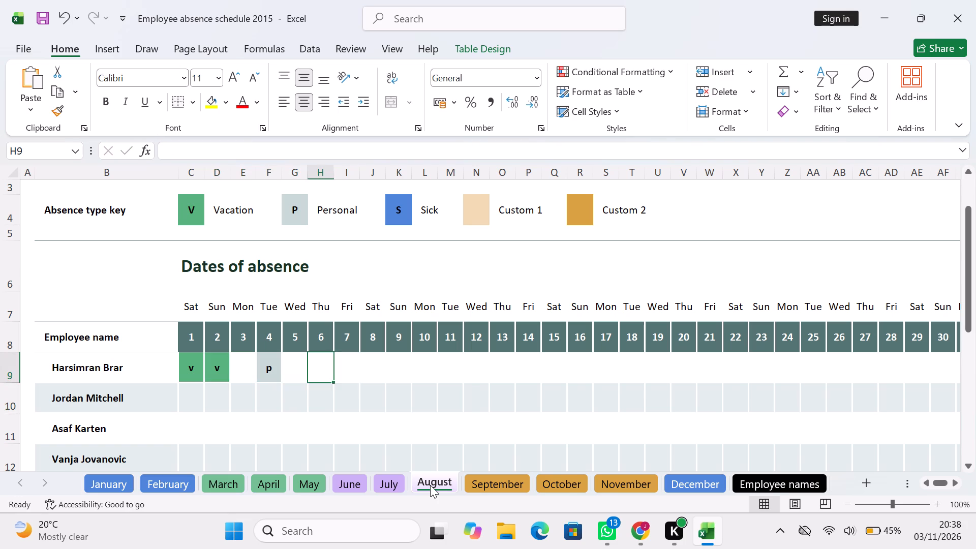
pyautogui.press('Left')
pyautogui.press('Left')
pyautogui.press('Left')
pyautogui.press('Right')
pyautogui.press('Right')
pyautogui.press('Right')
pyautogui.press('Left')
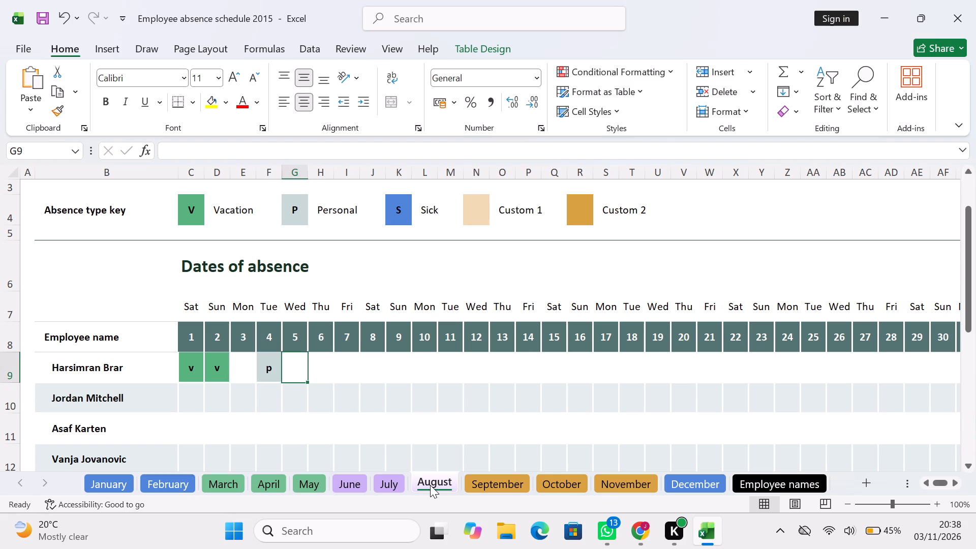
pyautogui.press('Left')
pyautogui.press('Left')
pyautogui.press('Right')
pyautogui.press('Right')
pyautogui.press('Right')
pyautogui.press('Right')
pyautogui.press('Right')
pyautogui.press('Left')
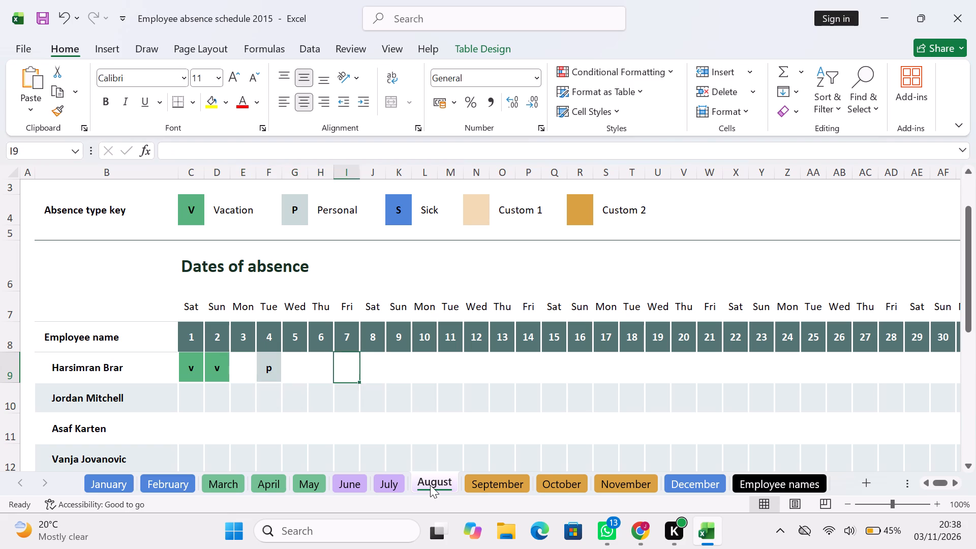
# Enter p for personal on August 6 and August 7 in the first employee's row.
pyautogui.press('Left')
pyautogui.press('Left')
pyautogui.press('Right')
pyautogui.press('p')
pyautogui.press('Right')
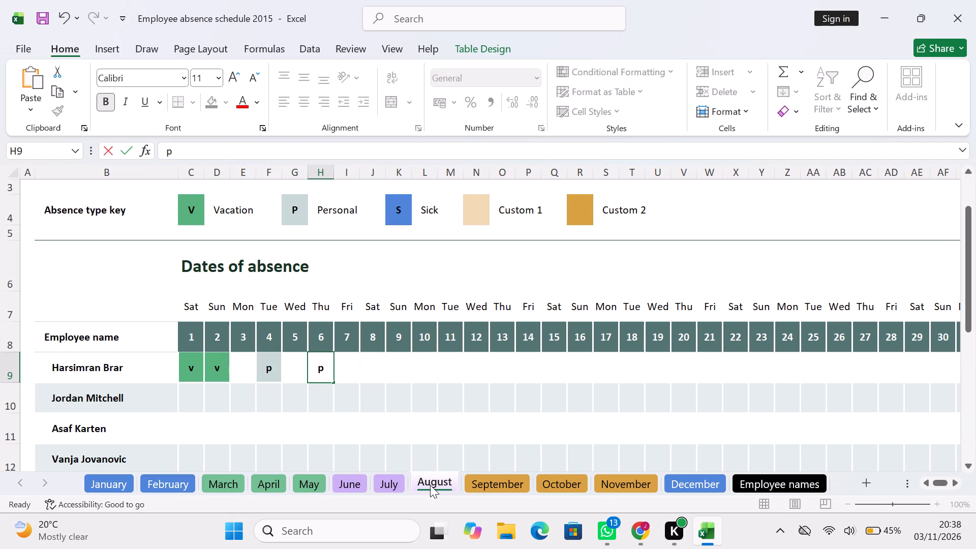
pyautogui.press('Right')
pyautogui.press('Left')
pyautogui.press('p')
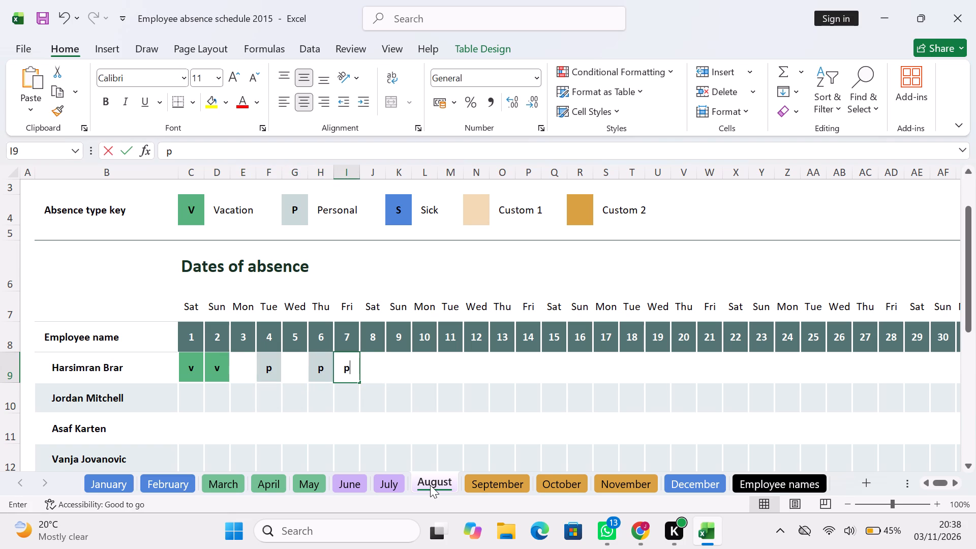
# Enter v on August 9 and p on August 11 and August 13 in the first employee's row.
pyautogui.press('Right')
pyautogui.press('Right')
pyautogui.press('v')
pyautogui.press('Right')
pyautogui.press('Right')
pyautogui.press('Right')
pyautogui.press('Left')
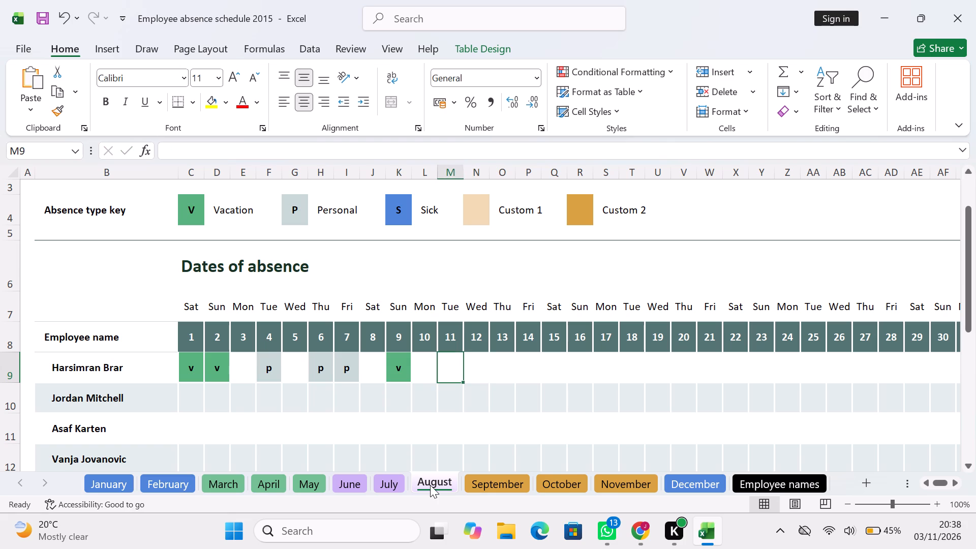
pyautogui.press('p')
pyautogui.press('Right')
pyautogui.press('Right')
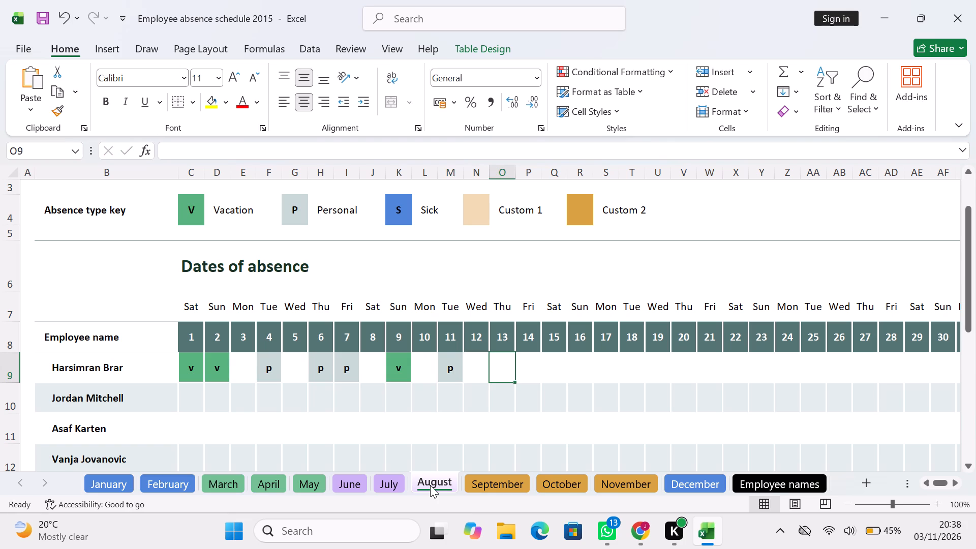
pyautogui.press('p')
# Enter v on August 15 and 16 and p on August 18 and 20 in the first employee's row.
pyautogui.press('Right')
pyautogui.press('Right')
pyautogui.press('v')
pyautogui.press('Right')
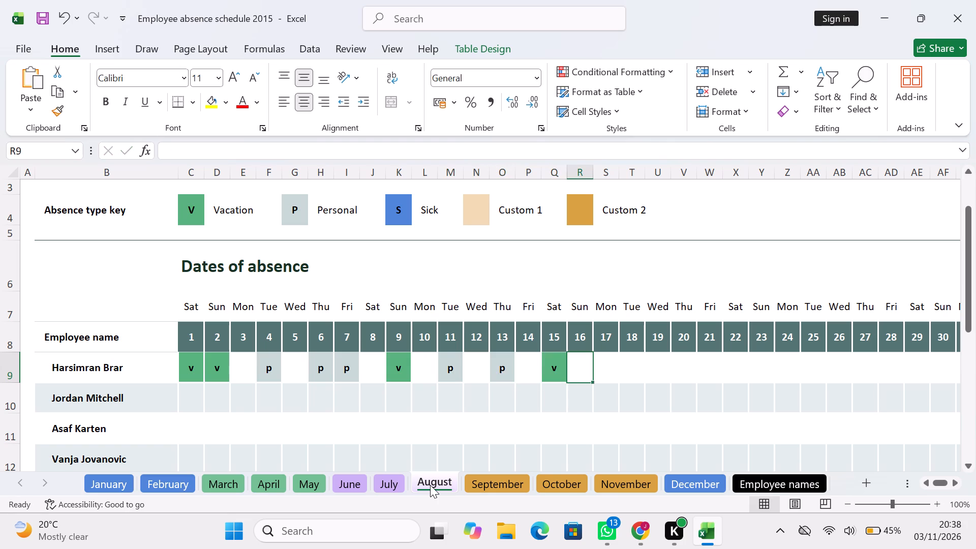
pyautogui.press('Right')
pyautogui.press('Left')
pyautogui.press('v')
pyautogui.press('Right')
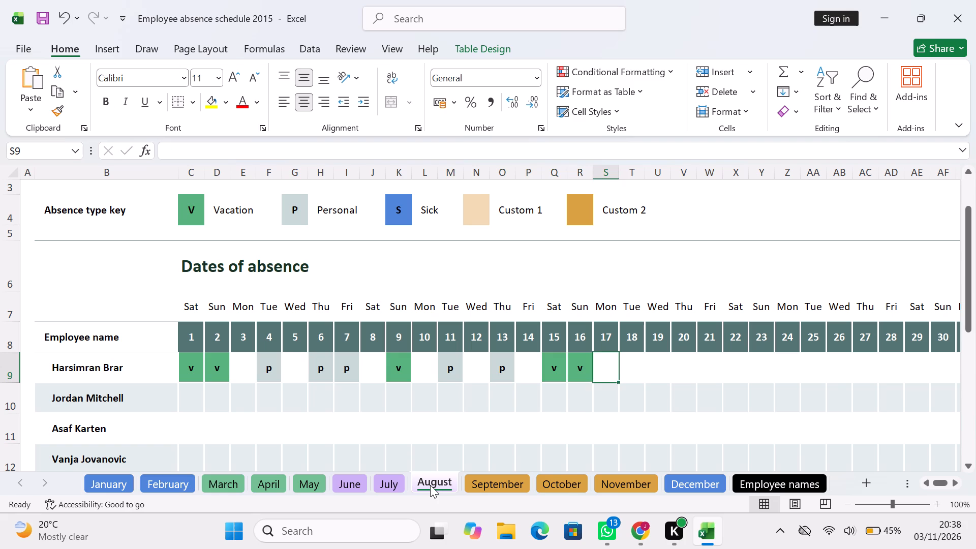
pyautogui.press('Right')
pyautogui.press('p')
pyautogui.press('Right')
pyautogui.press('Right')
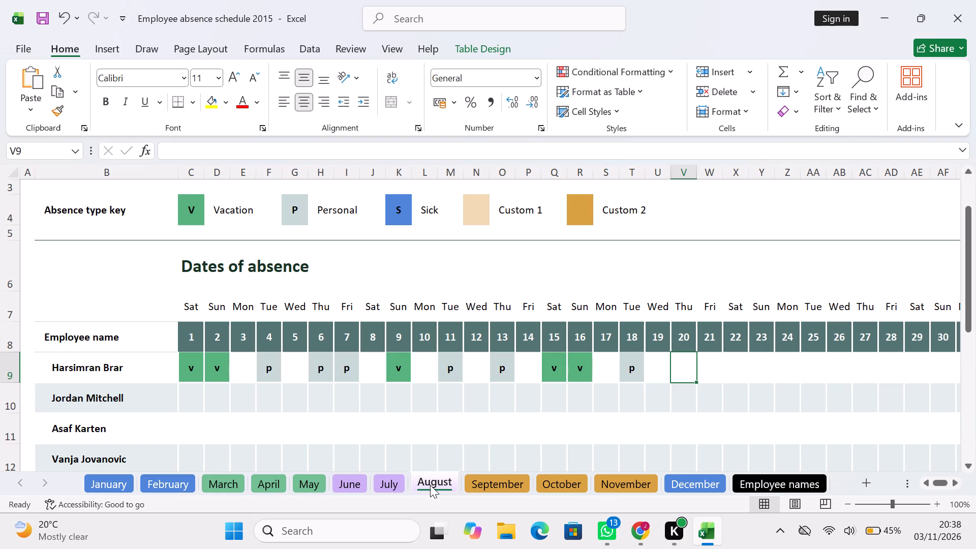
pyautogui.press('p')
# Enter v for vacation on the weekend of August 22 and 23 in the first employee's row.
pyautogui.press('Right')
pyautogui.press('Right')
pyautogui.press('Right')
pyautogui.press('Left')
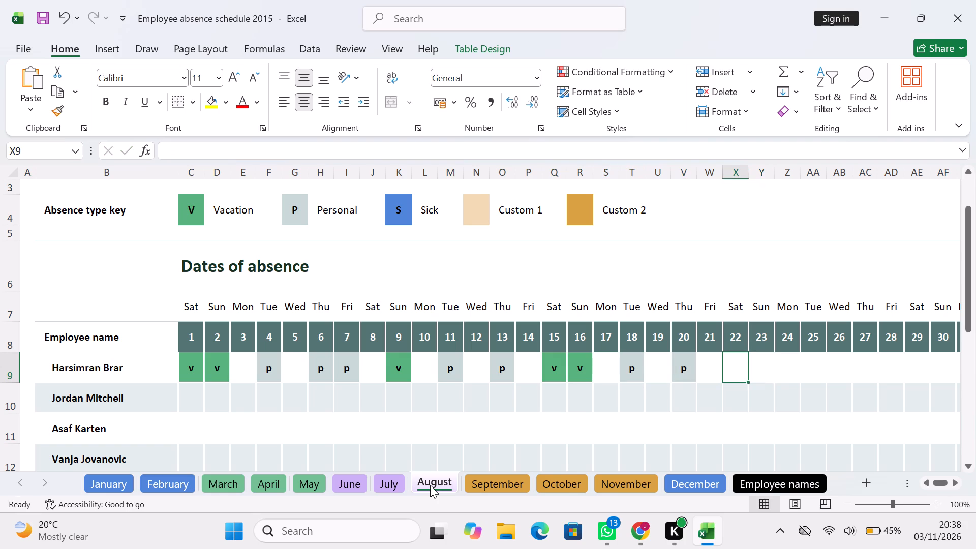
pyautogui.press('v')
pyautogui.press('Right')
pyautogui.press('v')
pyautogui.press('Right')
pyautogui.press('Right')
pyautogui.press('Left')
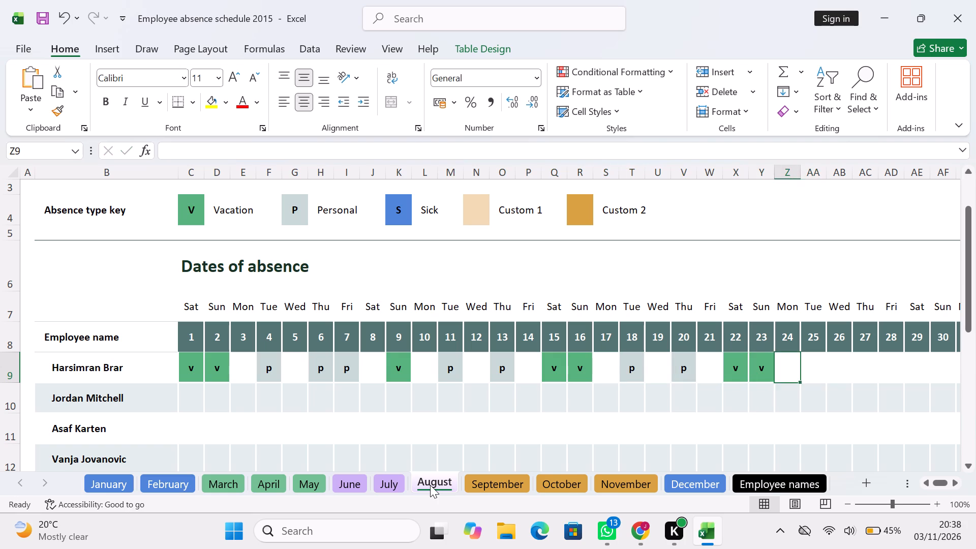
# Enter p for personal on August 25 and August 27 in the first employee's row.
pyautogui.press('Right')
pyautogui.press('Right')
pyautogui.press('Left')
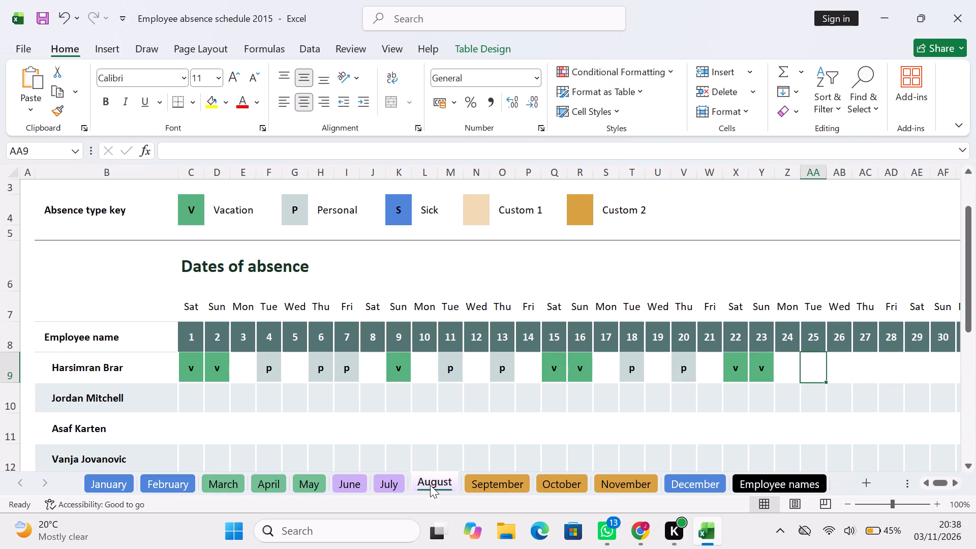
pyautogui.press('p')
pyautogui.press('Right')
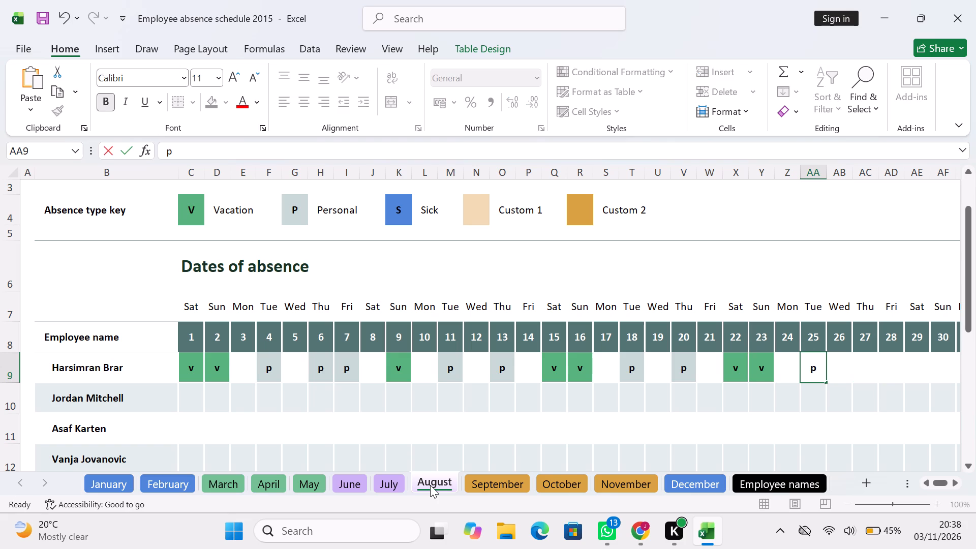
pyautogui.press('Right')
pyautogui.press('Right')
pyautogui.press('Right')
pyautogui.press('Right')
pyautogui.press('Right')
pyautogui.press('Left')
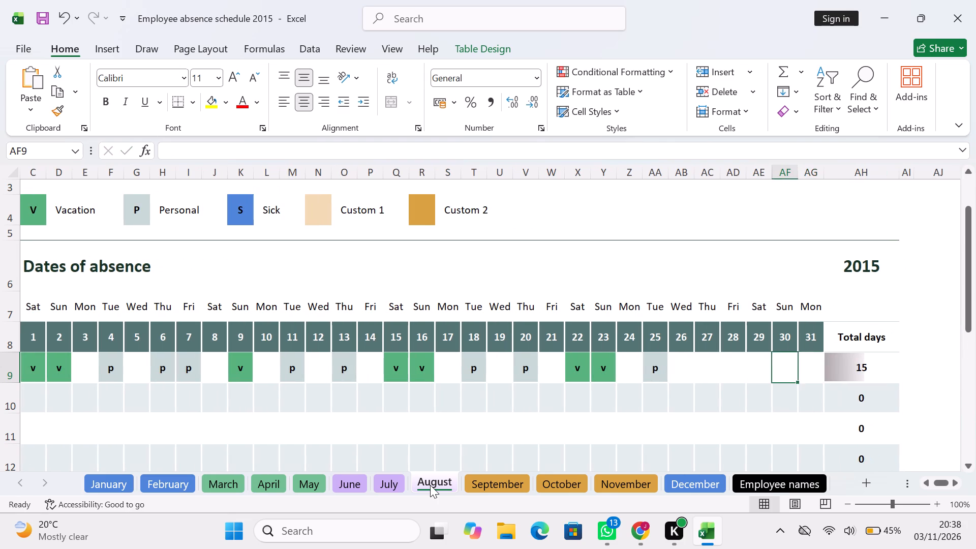
pyautogui.press('Left')
pyautogui.press('Left')
pyautogui.press('Left')
pyautogui.press('p')
# Enter v on August 29 and 30 and s for sick on August 31 to complete the first employee's row.
pyautogui.press('Right')
pyautogui.press('Right')
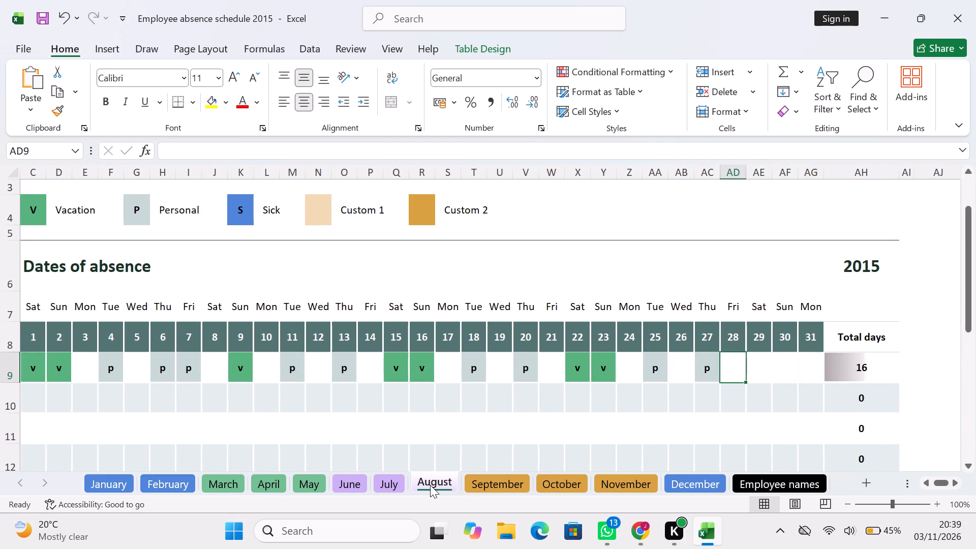
pyautogui.press('v')
pyautogui.press('Right')
pyautogui.press('v')
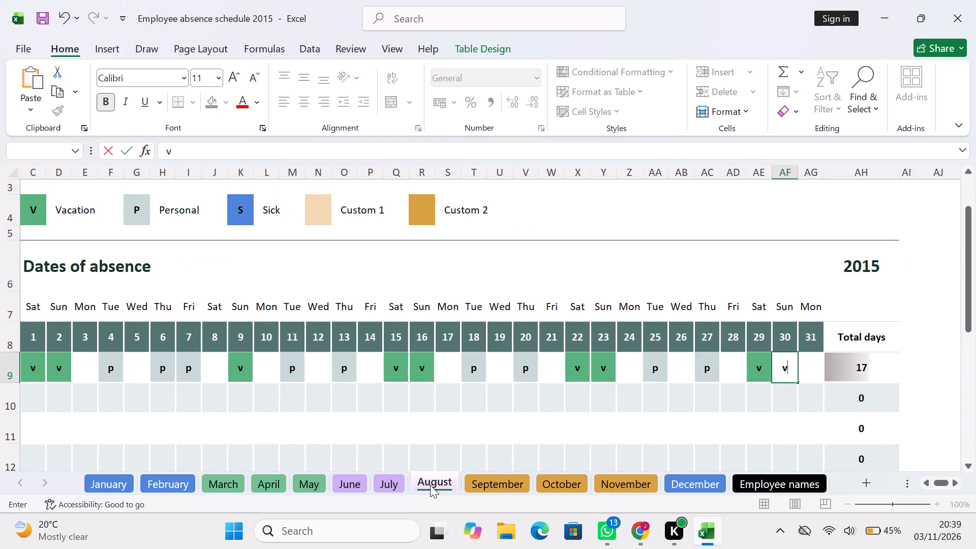
pyautogui.press('Right')
pyautogui.press('s')
pyautogui.press('Down')
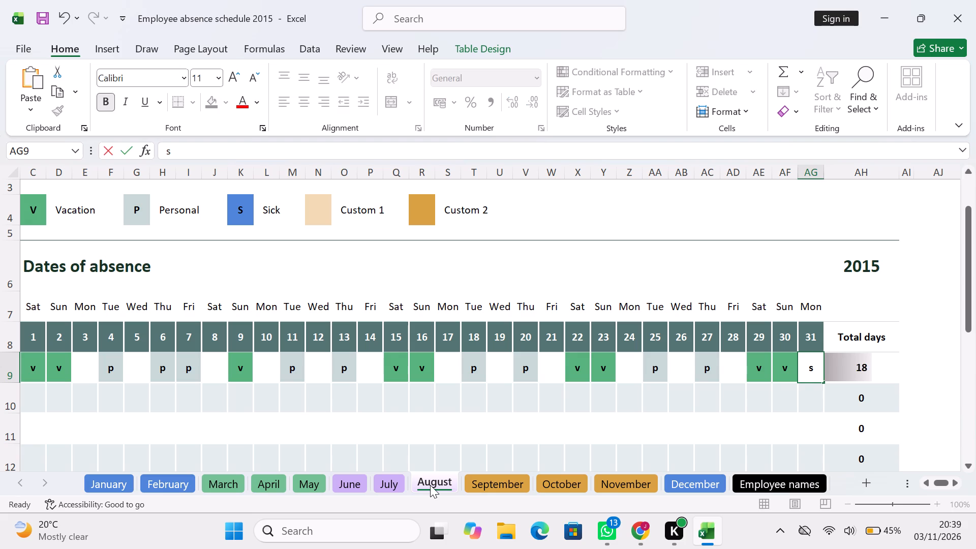
# Enter v for vacation on August 2 in the second employee's row.
pyautogui.press('Left')
pyautogui.press('Left')
pyautogui.press('Left')
pyautogui.press('Left')
pyautogui.press('Left')
pyautogui.press('Left')
pyautogui.press('Left')
pyautogui.press('Left')
pyautogui.press('Left')
pyautogui.press('Left')
pyautogui.press('Left')
pyautogui.press('Left')
pyautogui.press('Left')
pyautogui.press('Left')
pyautogui.press('Left')
pyautogui.press('Left')
pyautogui.press('Left')
pyautogui.press('Left')
pyautogui.press('Left')
pyautogui.press('Left')
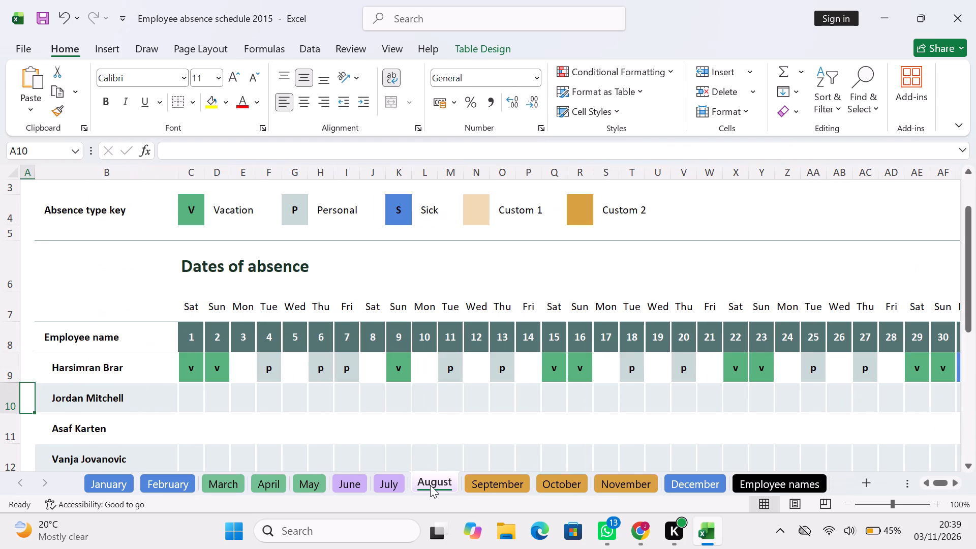
pyautogui.press('Right')
pyautogui.press('Right')
pyautogui.press('Right')
pyautogui.press('v')
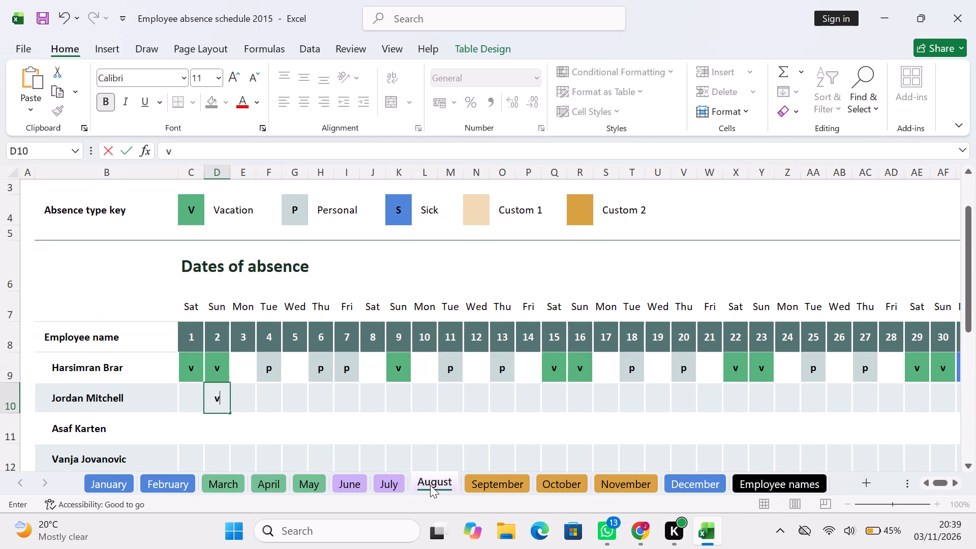
pyautogui.press('Left')
# Enter p for personal on August 4, 6 and 7 in the second employee's row.
pyautogui.press('Right')
pyautogui.press('Right')
pyautogui.press('Right')
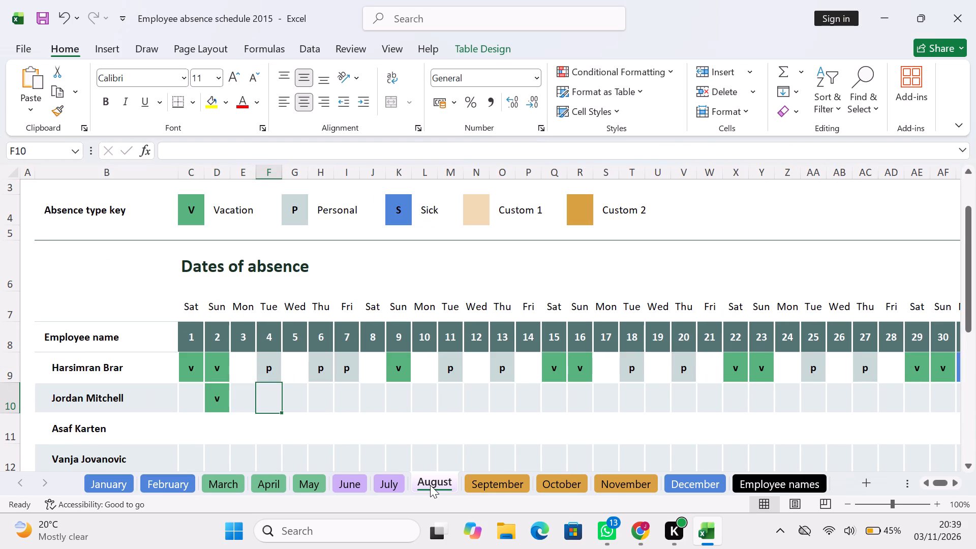
pyautogui.press('p')
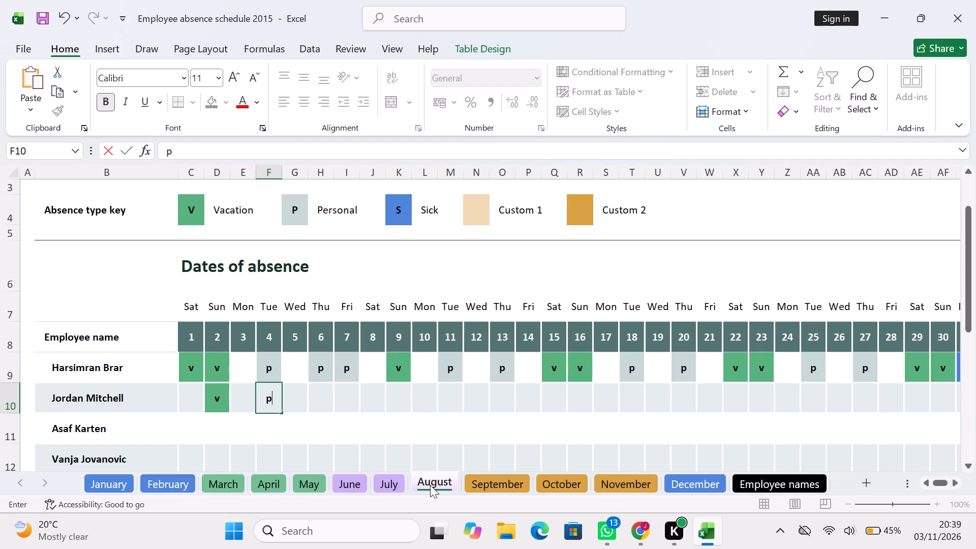
pyautogui.press('Right')
pyautogui.press('Right')
pyautogui.press('p')
pyautogui.press('Right')
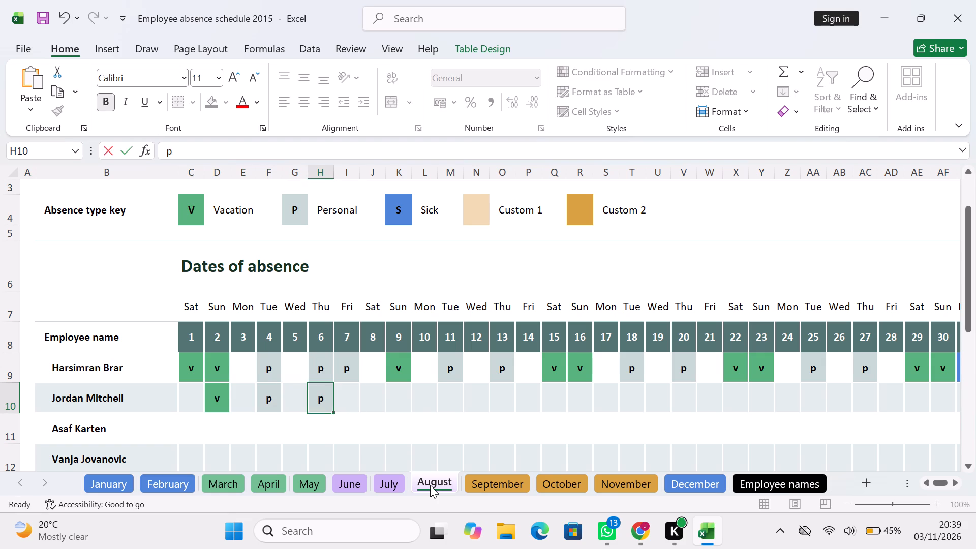
pyautogui.press('Right')
pyautogui.press('Left')
pyautogui.press('p')
pyautogui.press('Right')
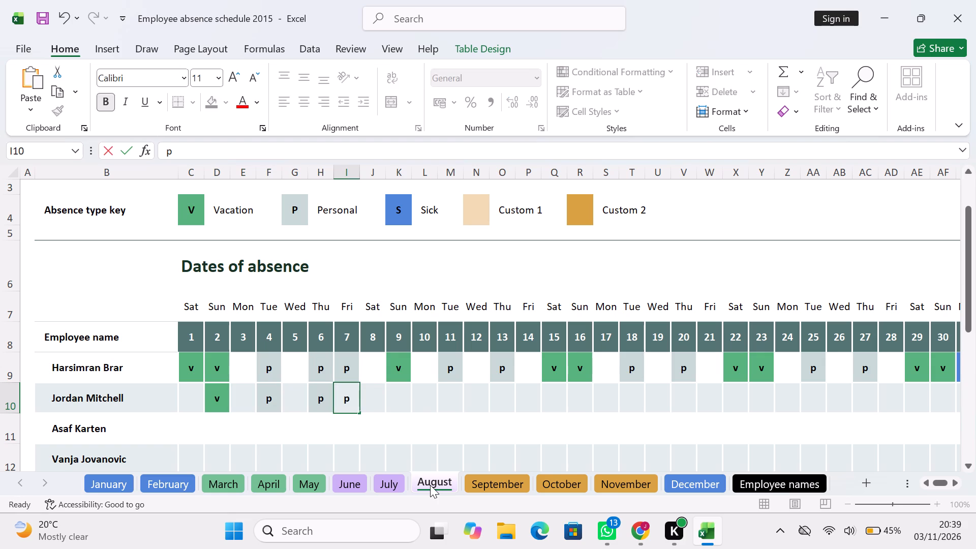
# Enter v for vacation on the weekend of August 8 and 9 in the second employee's row.
pyautogui.press('Right')
pyautogui.press('Left')
pyautogui.press('Right')
pyautogui.press('v')
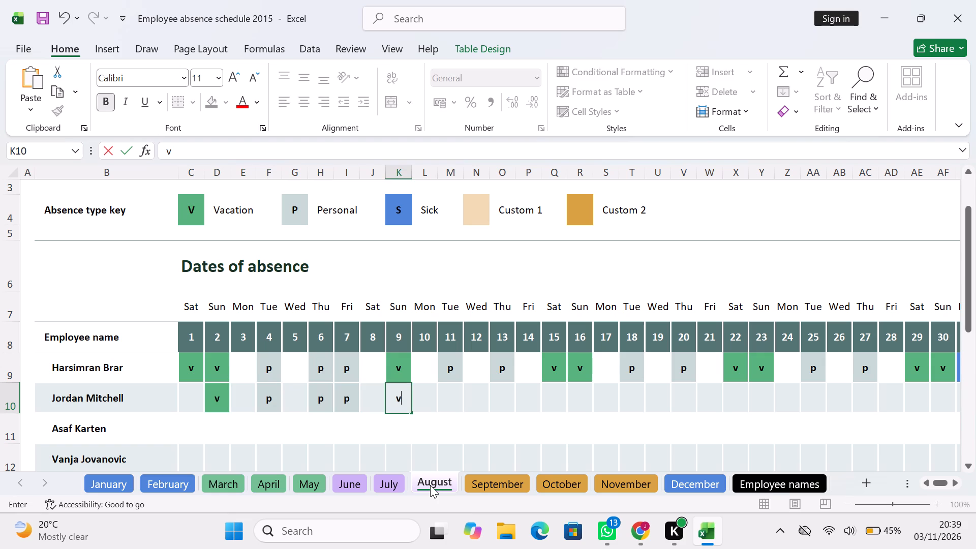
pyautogui.press('Right')
pyautogui.press('Left')
pyautogui.press('Left')
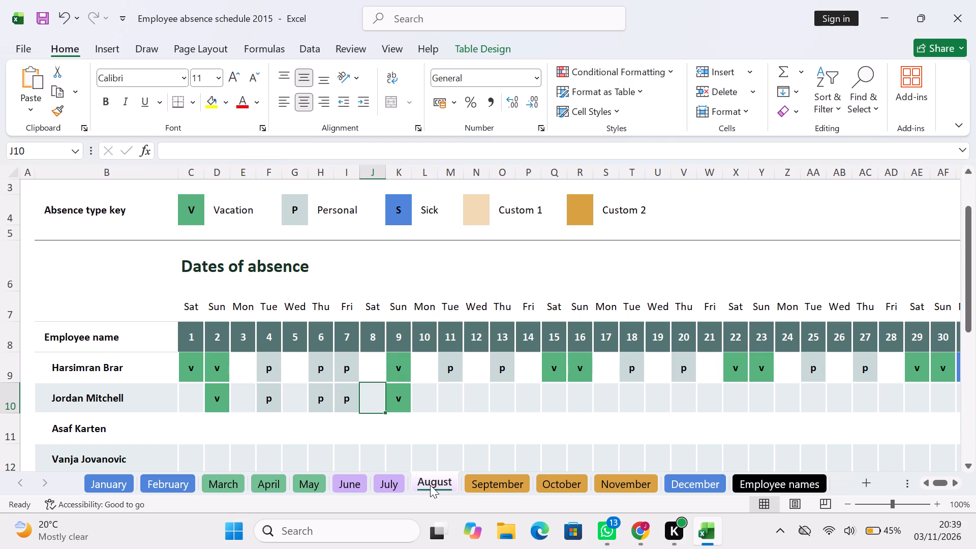
pyautogui.press('v')
pyautogui.press('Right')
# Enter p for personal on August 10 and August 12 in the second employee's row.
pyautogui.press('Right')
pyautogui.press('Right')
pyautogui.press('Left')
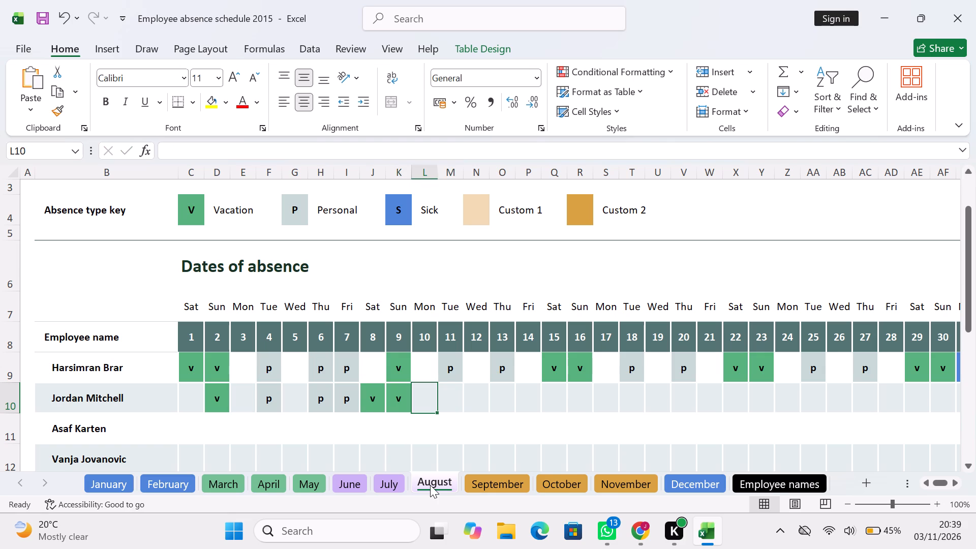
pyautogui.press('p')
pyautogui.press('Right')
pyautogui.press('Right')
pyautogui.press('Right')
pyautogui.press('Right')
pyautogui.press('Left')
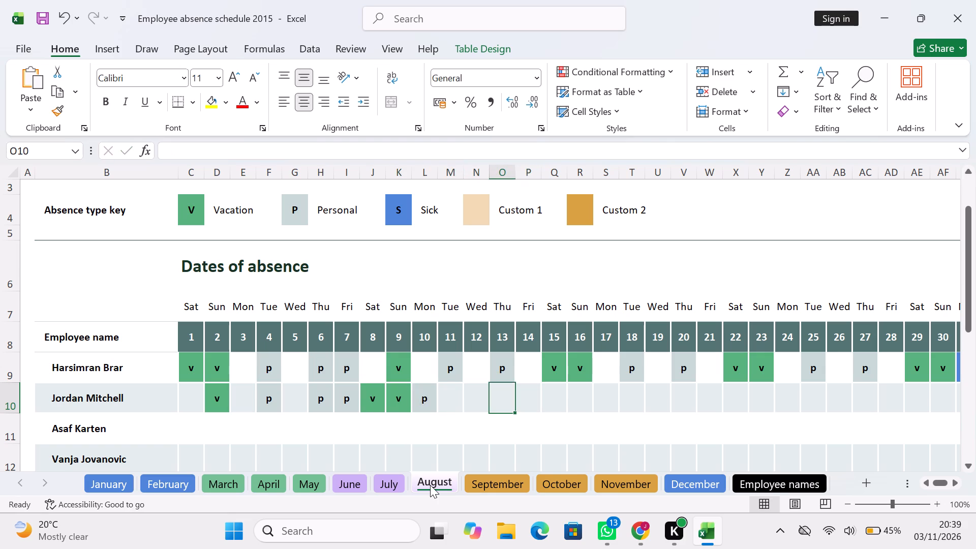
pyautogui.press('Left')
pyautogui.press('p')
pyautogui.press('Right')
# Enter s for sick on August 14 in the second employee's row.
pyautogui.press('Right')
pyautogui.press('Right')
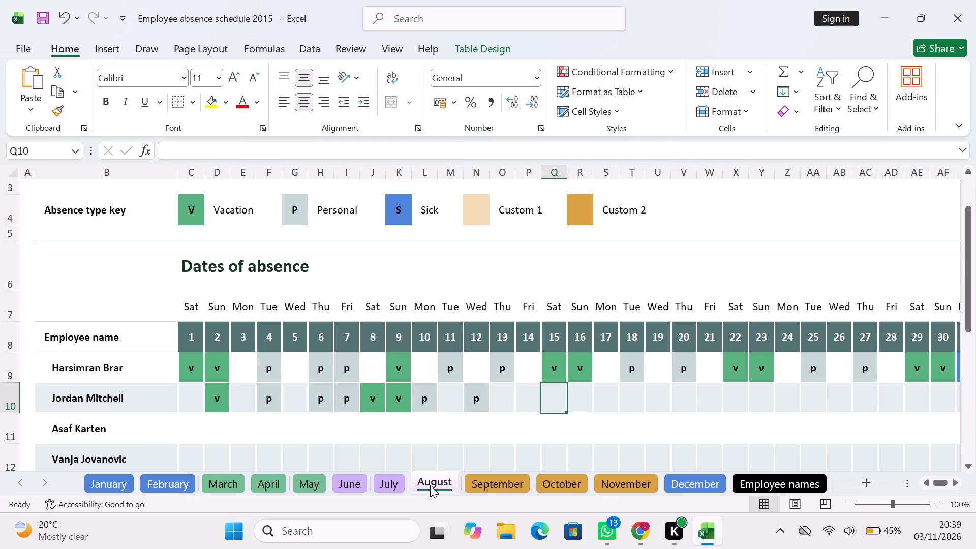
pyautogui.press('Left')
pyautogui.press('s')
pyautogui.press('Right')
pyautogui.press('Right')
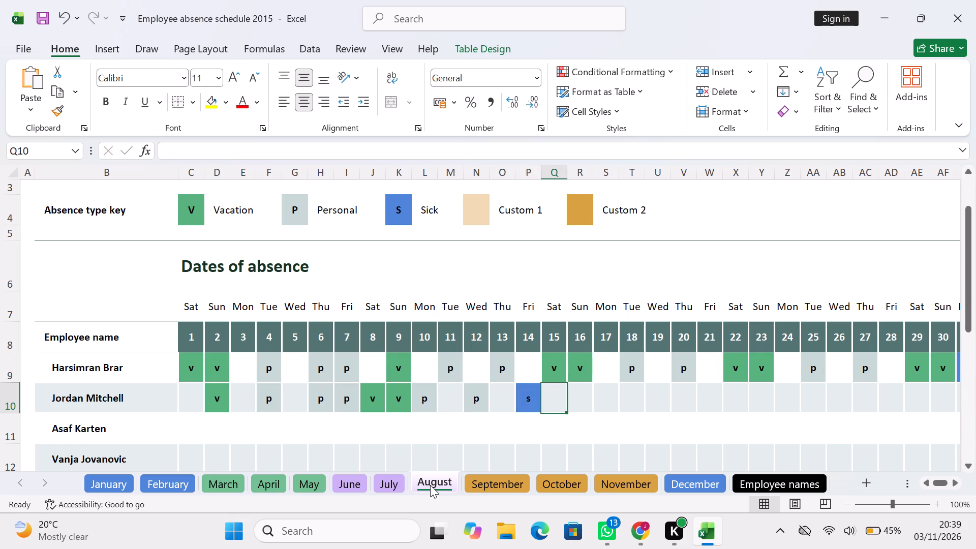
# Enter v for vacation on the weekend of August 15 and 16 in the second employee's row.
pyautogui.press('Left')
pyautogui.press('p')
pyautogui.press('Right')
pyautogui.press('Right')
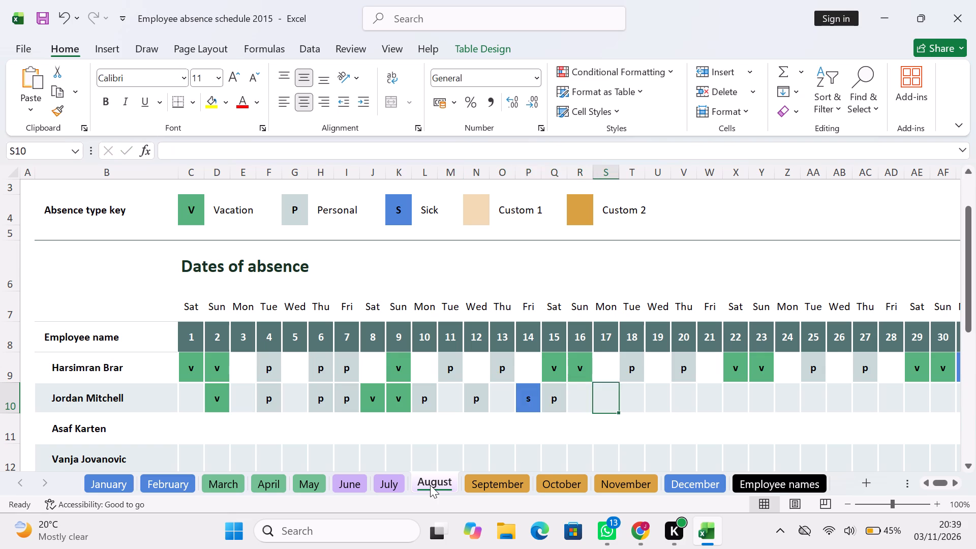
pyautogui.press('Left')
pyautogui.press('Left')
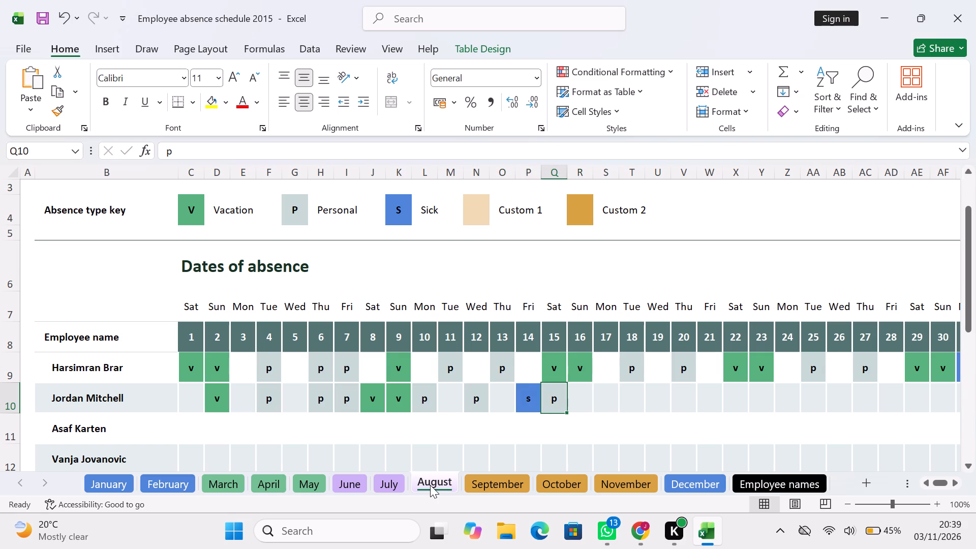
pyautogui.press('BackSpace')
pyautogui.press('v')
pyautogui.press('Right')
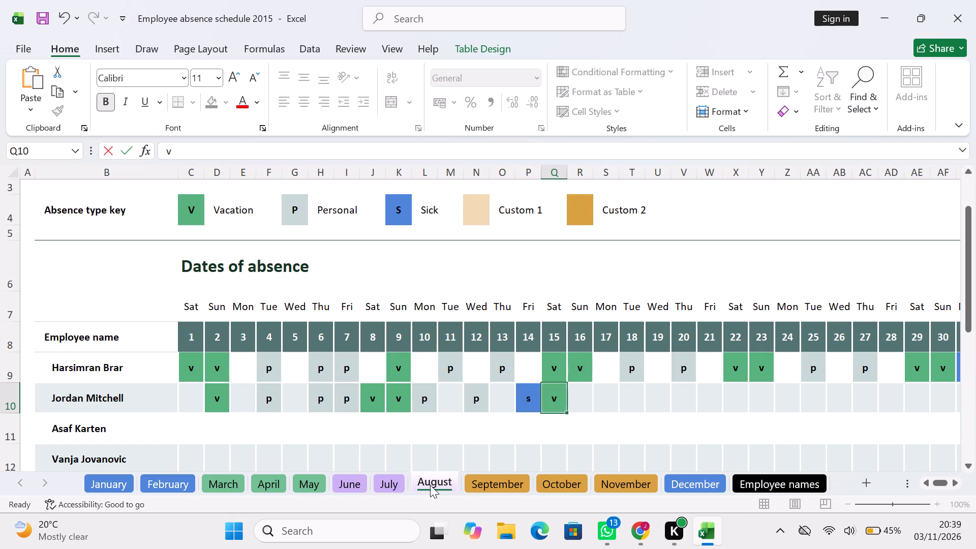
pyautogui.press('v')
pyautogui.press('Right')
# Enter p for personal on August 17, 19 and 21 in the second employee's row.
pyautogui.press('Right')
pyautogui.press('Left')
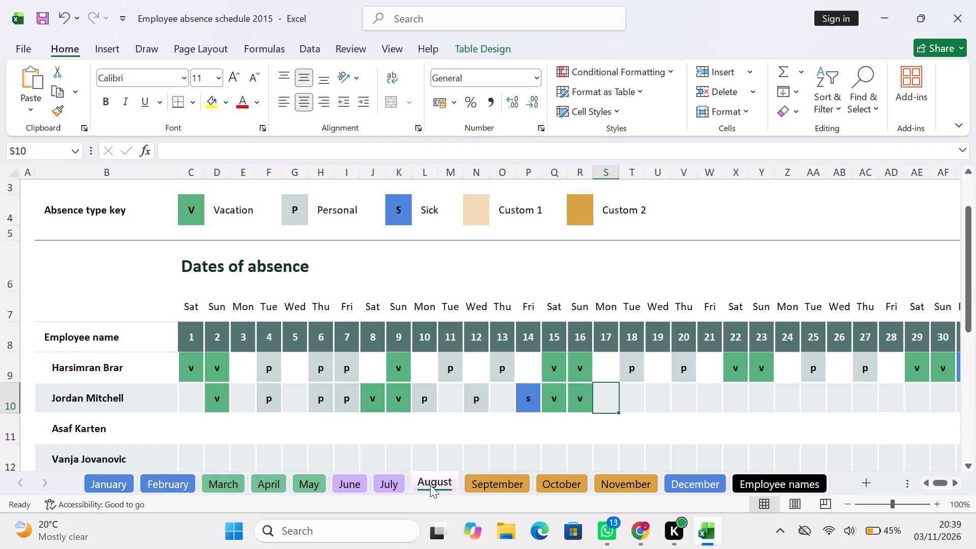
pyautogui.press('p')
pyautogui.press('Right')
pyautogui.press('Right')
pyautogui.press('Right')
pyautogui.press('Left')
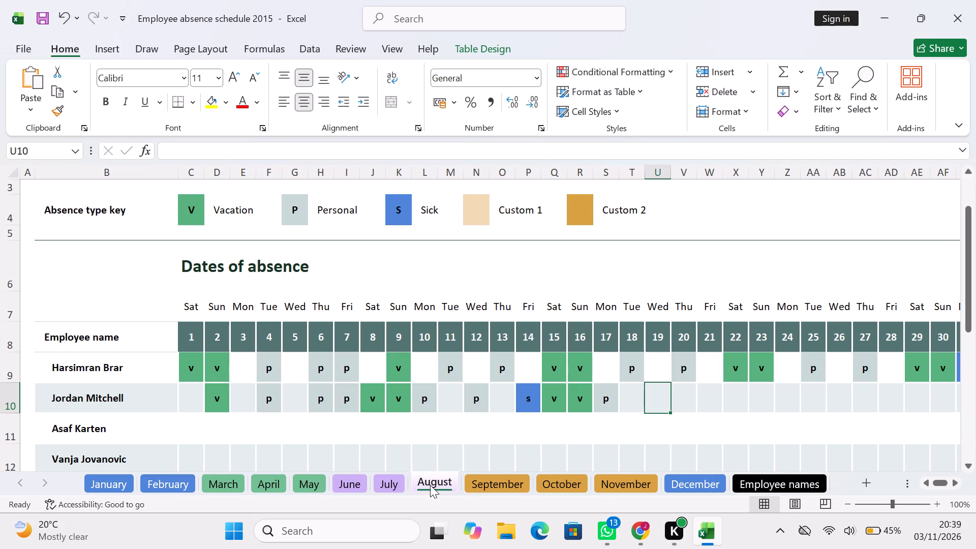
pyautogui.press('p')
pyautogui.press('Right')
pyautogui.press('Right')
pyautogui.press('Right')
pyautogui.press('Left')
pyautogui.press('p')
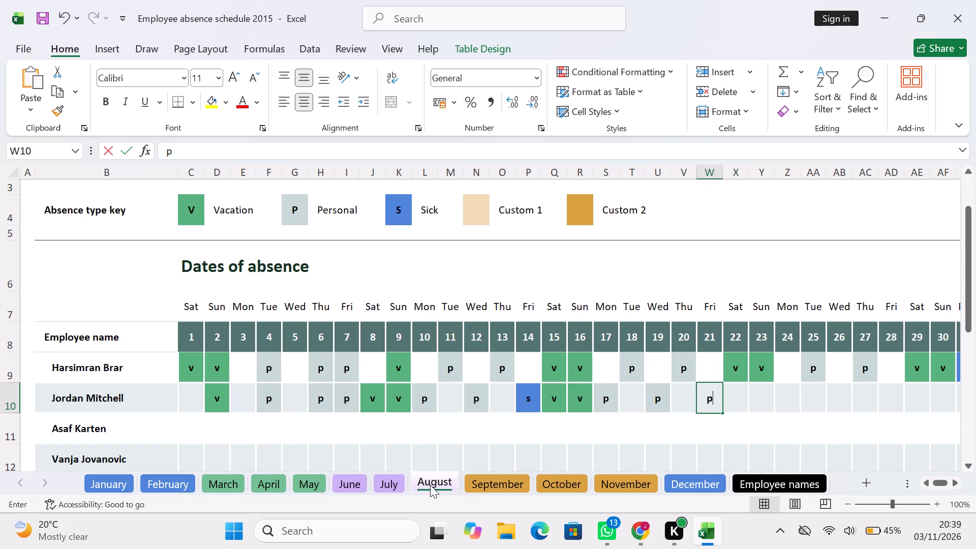
pyautogui.press('Right')
# Enter v for vacation on the weekend of August 22 and 23 in the second employee's row.
pyautogui.press('Right')
pyautogui.press('Left')
pyautogui.press('p')
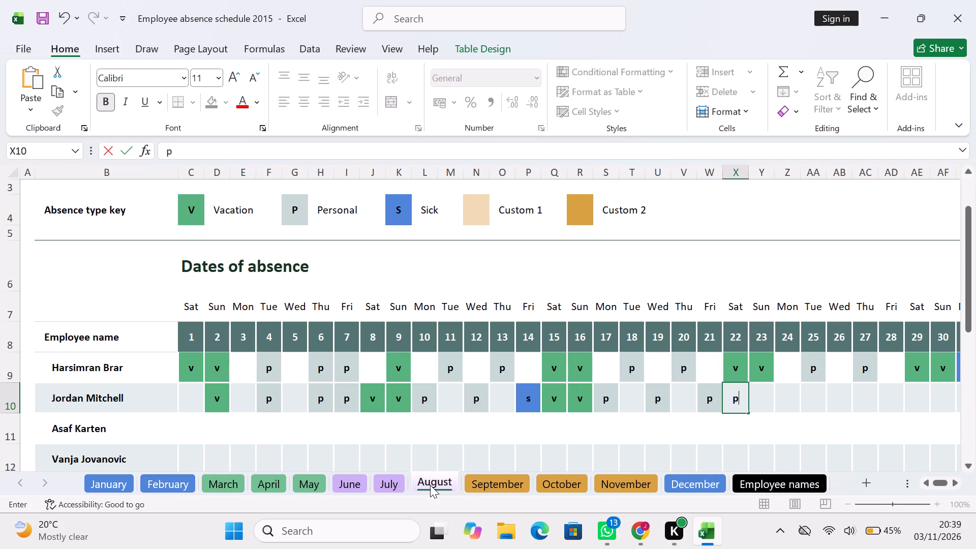
pyautogui.press('Right')
pyautogui.press('Left')
pyautogui.press('BackSpace')
pyautogui.press('v')
pyautogui.press('Right')
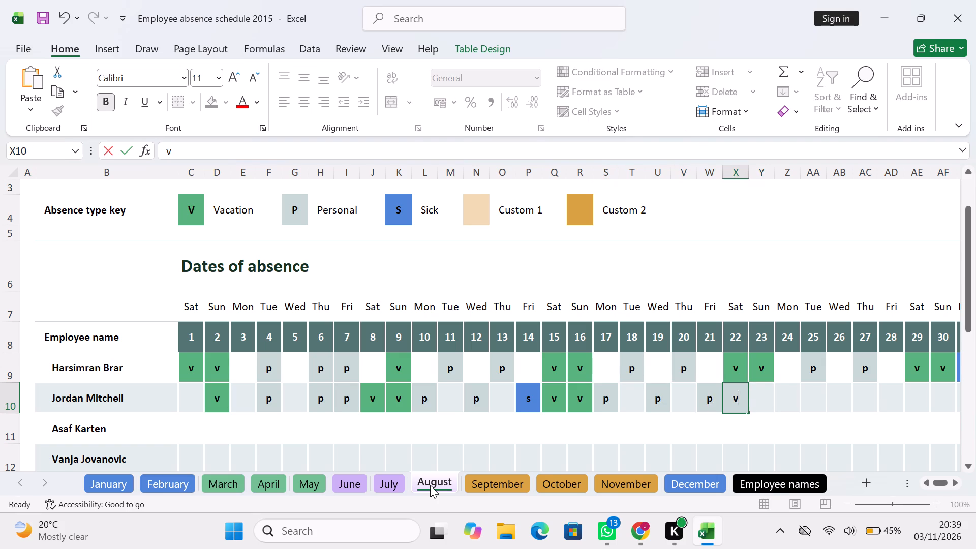
pyautogui.press('v')
pyautogui.press('Right')
# Enter p for personal on August 24, 26 and 28 in the second employee's row.
pyautogui.press('v')
pyautogui.press('Left')
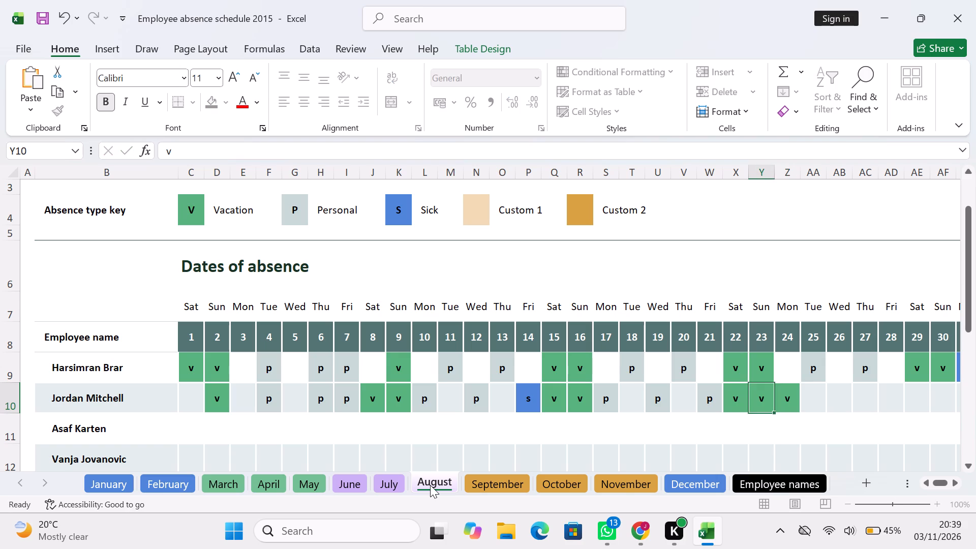
pyautogui.press('Right')
pyautogui.press('BackSpace')
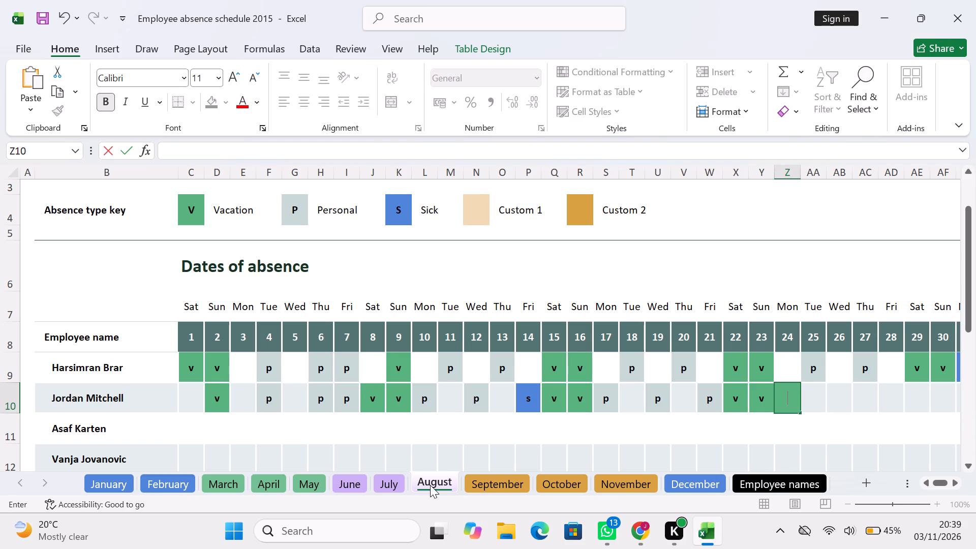
pyautogui.press('p')
pyautogui.press('Right')
pyautogui.press('Right')
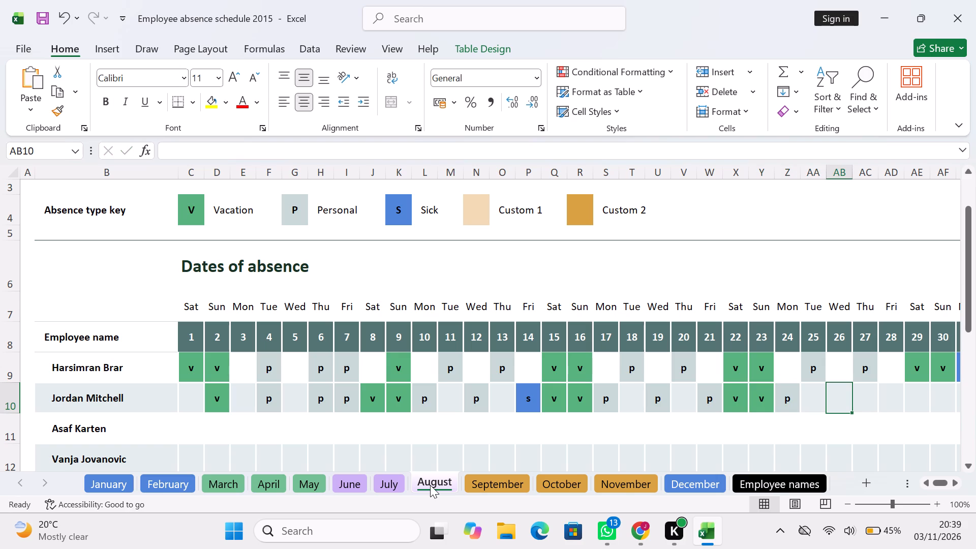
pyautogui.press('p')
pyautogui.press('Right')
pyautogui.press('Right')
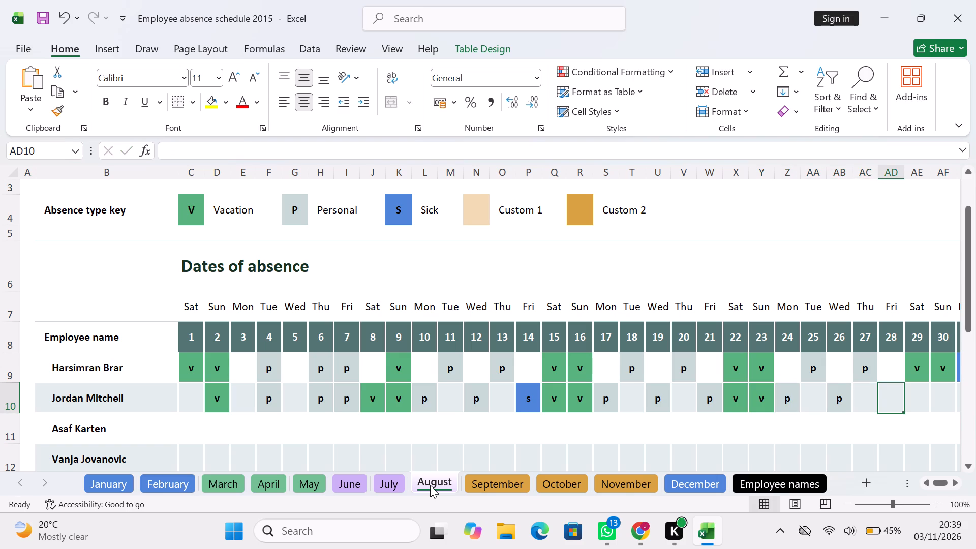
pyautogui.press('p')
pyautogui.press('Right')
# Enter v for vacation on August 29 in the second employee's row.
pyautogui.press('v')
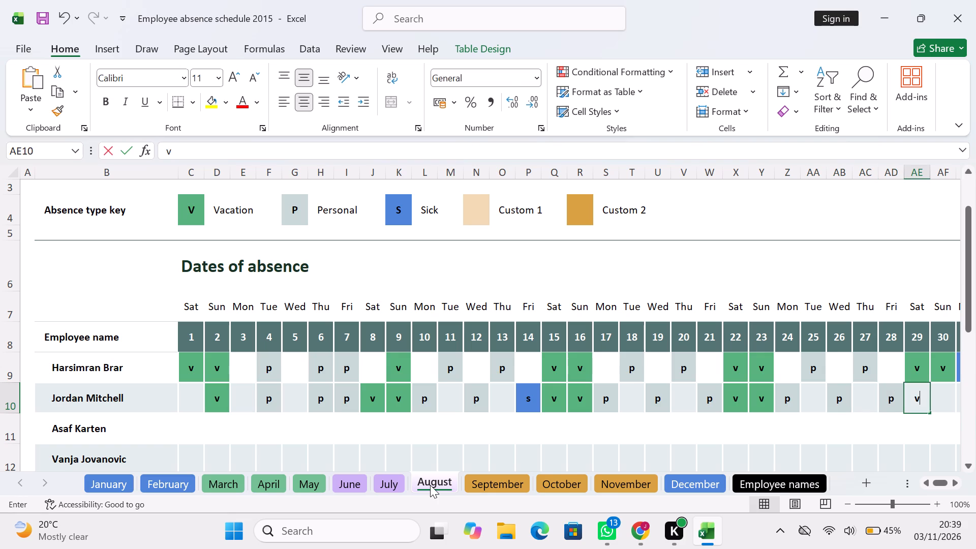
pyautogui.press('Right')
pyautogui.press('Right')
pyautogui.press('Left')
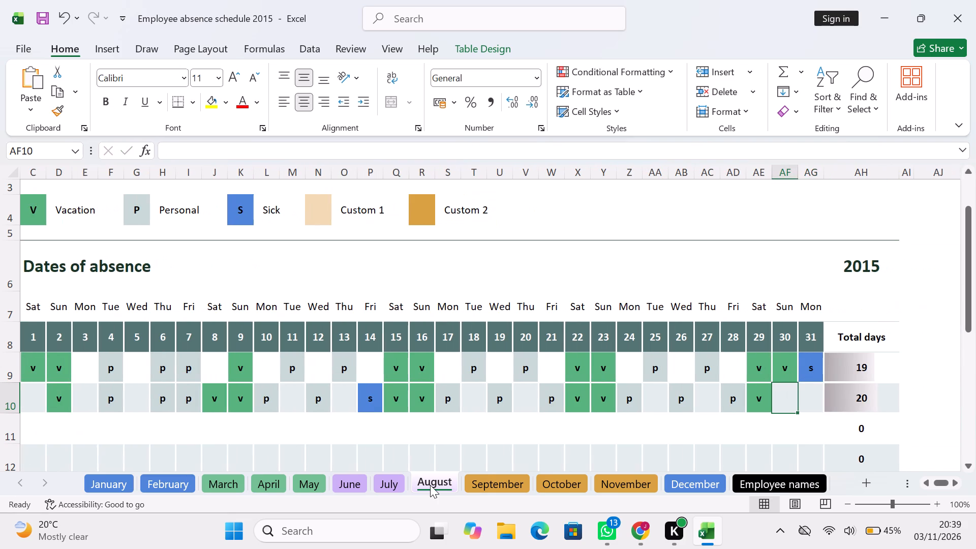
pyautogui.press('Right')
pyautogui.press('Left')
pyautogui.press('Right')
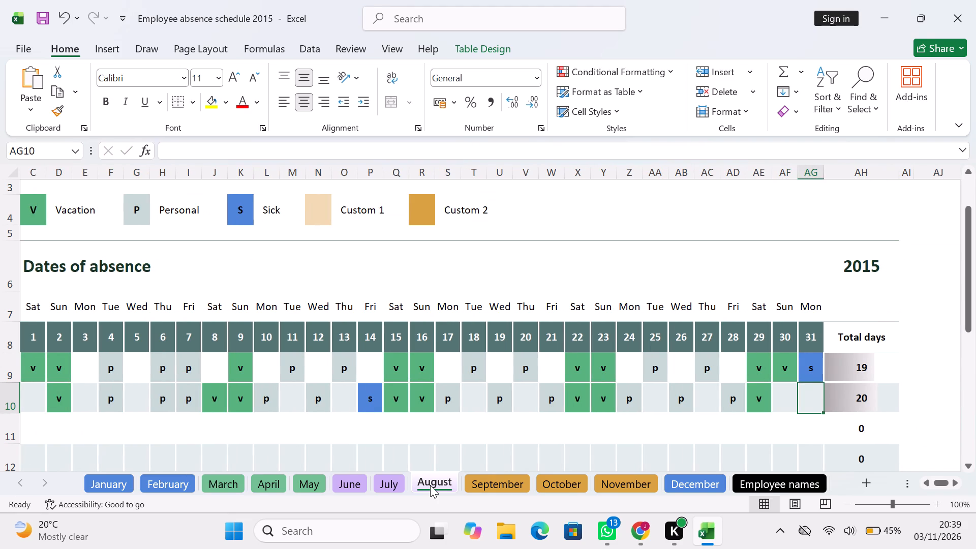
# Enter v for vacation on August 1 and 2 in the third employee's row.
pyautogui.press('Left')
pyautogui.press('Down')
pyautogui.press('Left')
pyautogui.press('Up')
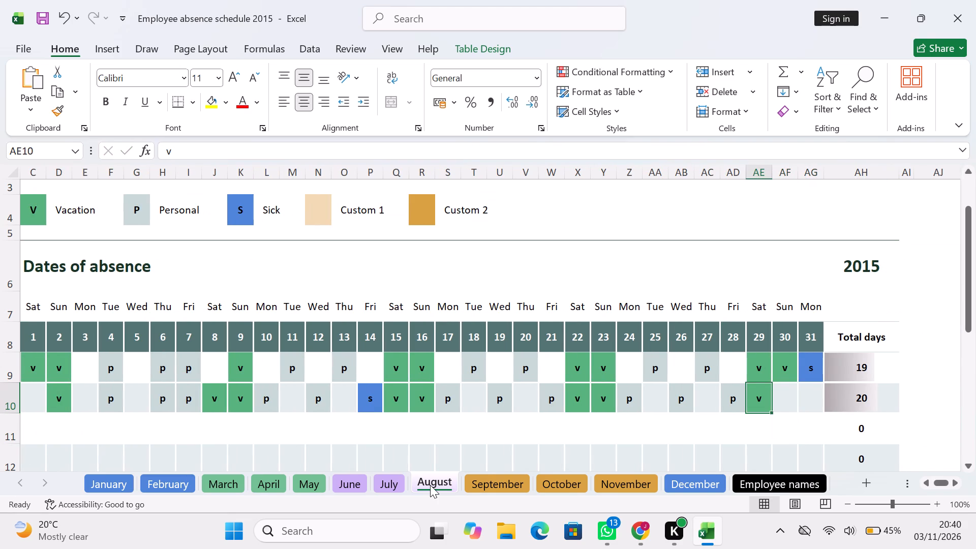
pyautogui.press('Left')
pyautogui.press('Left')
pyautogui.press('Left')
pyautogui.press('Left')
pyautogui.press('Left')
pyautogui.press('Left')
pyautogui.press('Left')
pyautogui.press('Left')
pyautogui.press('Left')
pyautogui.press('Left')
pyautogui.press('Left')
pyautogui.press('Left')
pyautogui.press('Left')
pyautogui.press('Left')
pyautogui.press('Left')
pyautogui.press('Left')
pyautogui.press('Left')
pyautogui.press('Left')
pyautogui.press('Left')
pyautogui.press('Left')
pyautogui.press('Right')
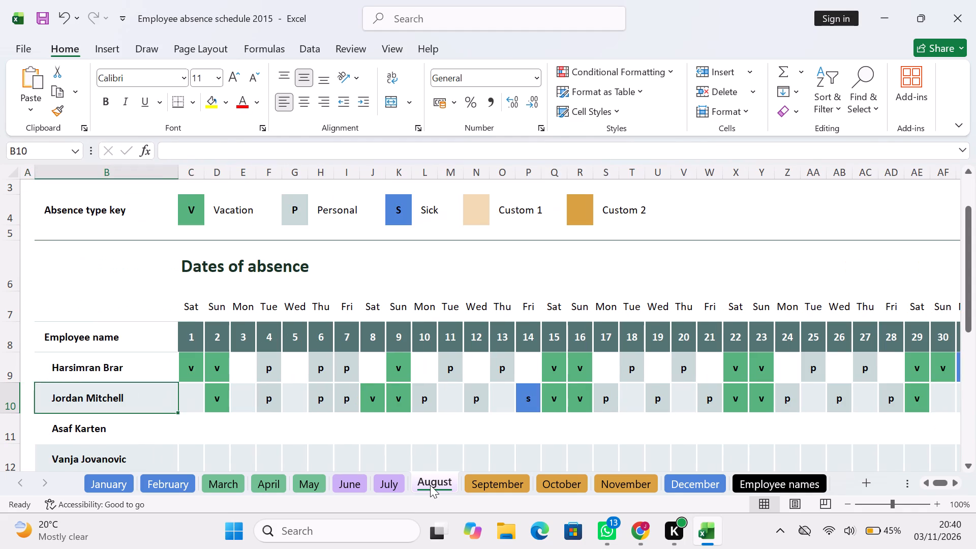
pyautogui.press('Right')
pyautogui.press('Down')
pyautogui.press('v')
pyautogui.press('Right')
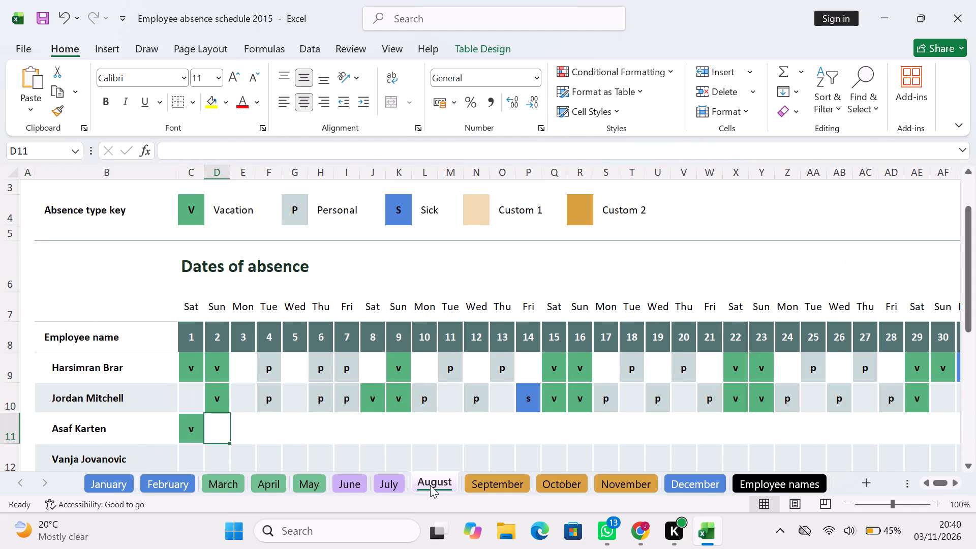
pyautogui.press('v')
pyautogui.press('Right')
# Enter p for personal on August 5 and August 7 in the third employee's row.
pyautogui.press('Right')
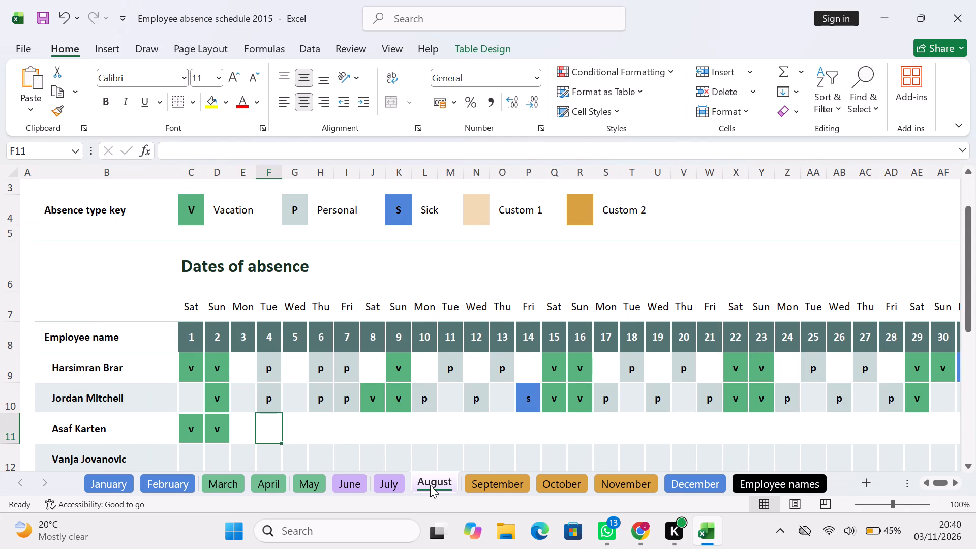
pyautogui.press('Right')
pyautogui.press('p')
pyautogui.press('Right')
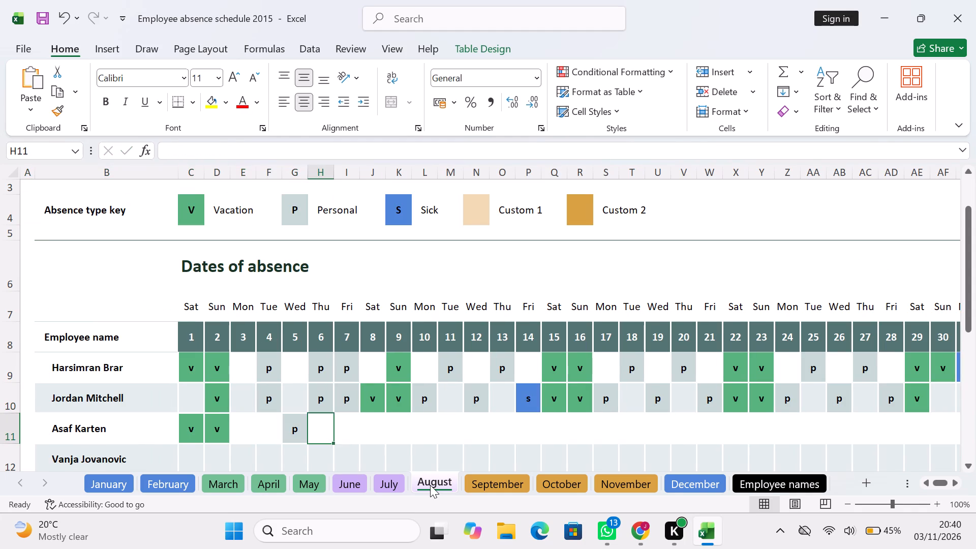
pyautogui.press('Right')
pyautogui.press('p')
pyautogui.press('Right')
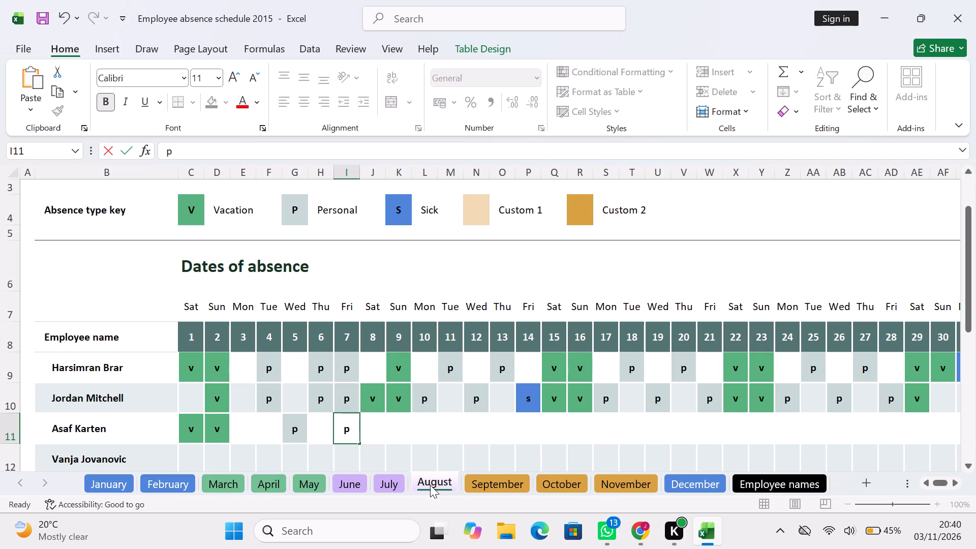
# Enter v for vacation on August 8 in the third employee's row.
pyautogui.press('Right')
pyautogui.press('Left')
pyautogui.press('v')
pyautogui.press('Right')
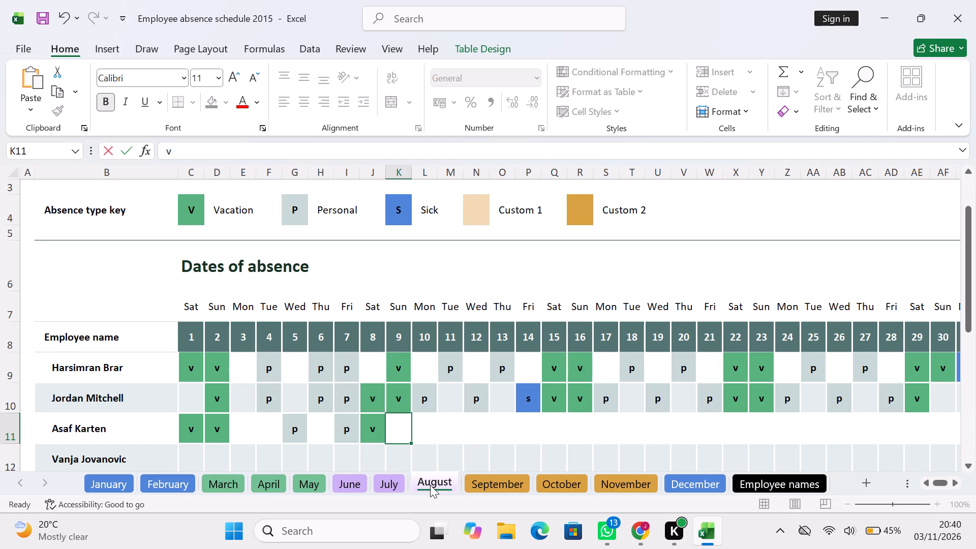
# Enter v for vacation on August 9 in the third employee's row.
pyautogui.press('v')
pyautogui.press('Right')
# Enter p for personal on August 10, 12 and 14 in the third employee's row.
pyautogui.press('Right')
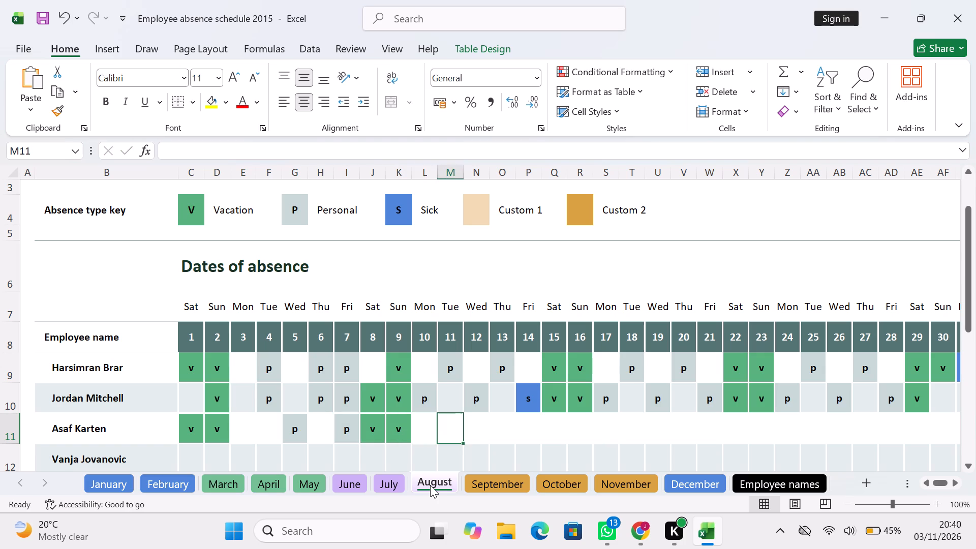
pyautogui.press('Left')
pyautogui.press('p')
pyautogui.press('Right')
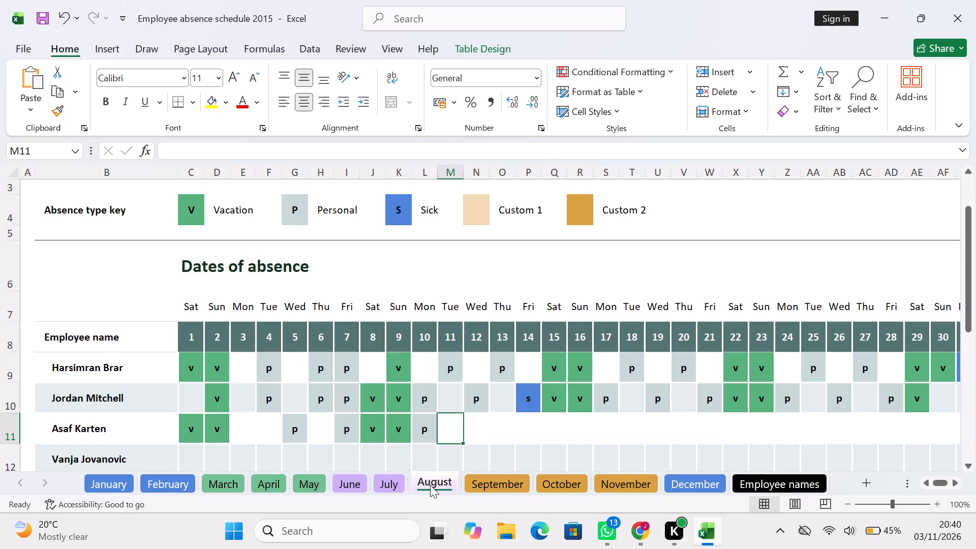
pyautogui.press('Right')
pyautogui.press('p')
pyautogui.press('Right')
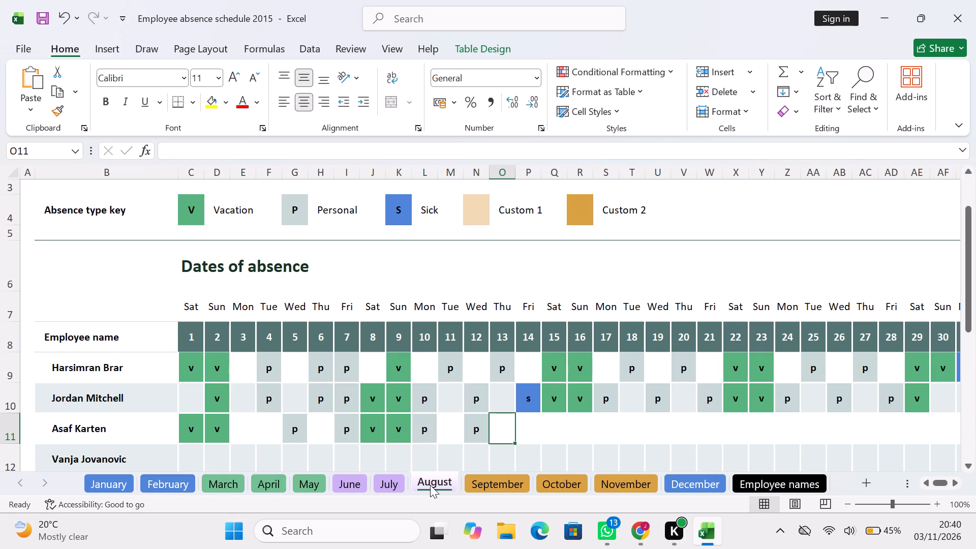
pyautogui.press('Right')
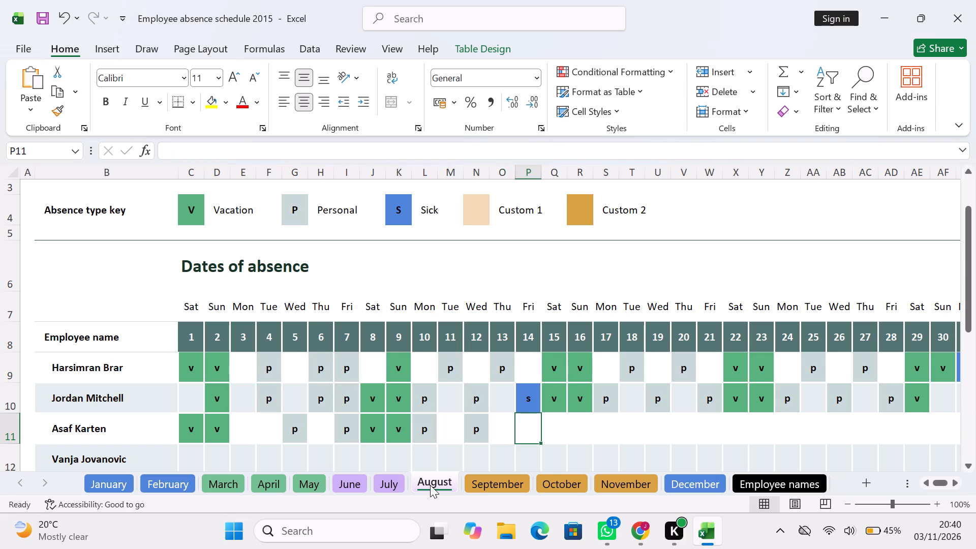
pyautogui.press('p')
pyautogui.press('Right')
# Enter v for vacation on August 16 in the third employee's row.
pyautogui.press('Right')
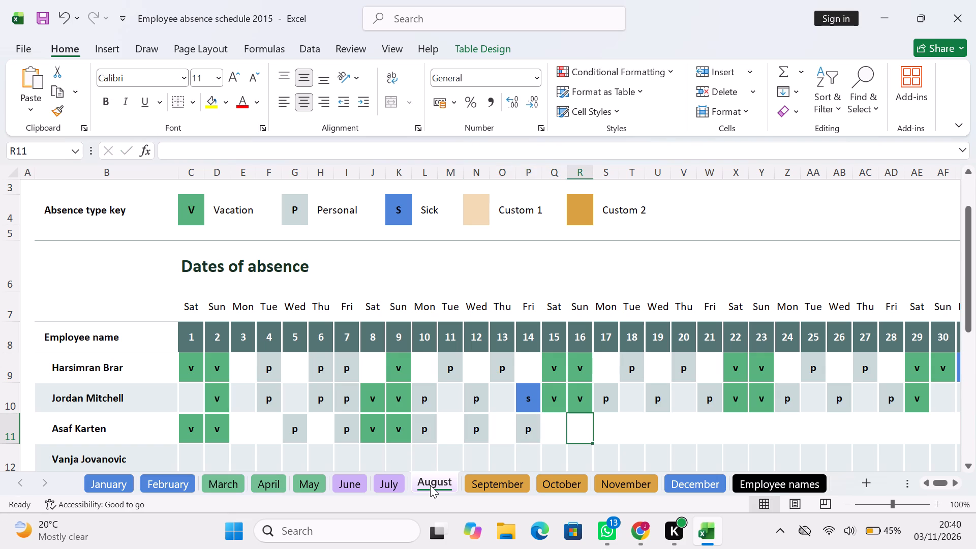
pyautogui.press('v')
pyautogui.press('Left')
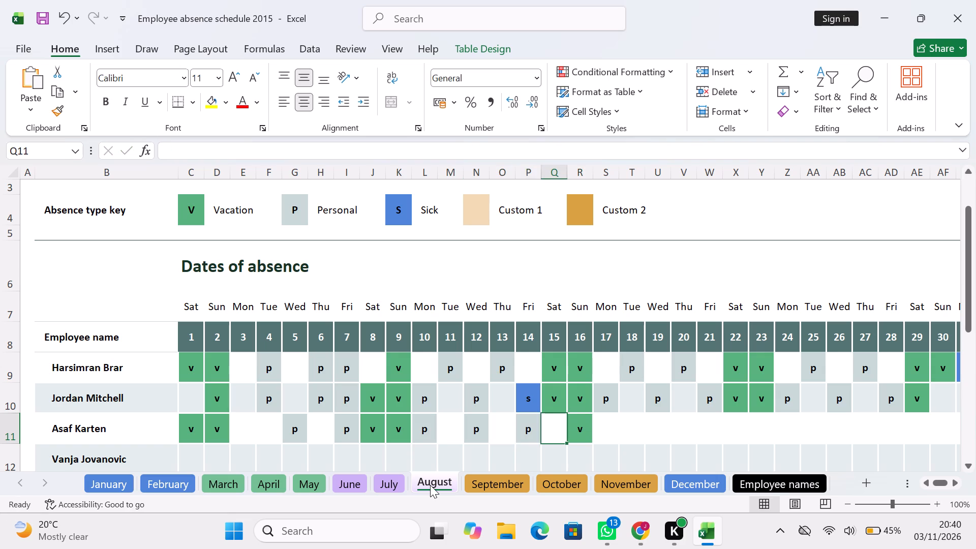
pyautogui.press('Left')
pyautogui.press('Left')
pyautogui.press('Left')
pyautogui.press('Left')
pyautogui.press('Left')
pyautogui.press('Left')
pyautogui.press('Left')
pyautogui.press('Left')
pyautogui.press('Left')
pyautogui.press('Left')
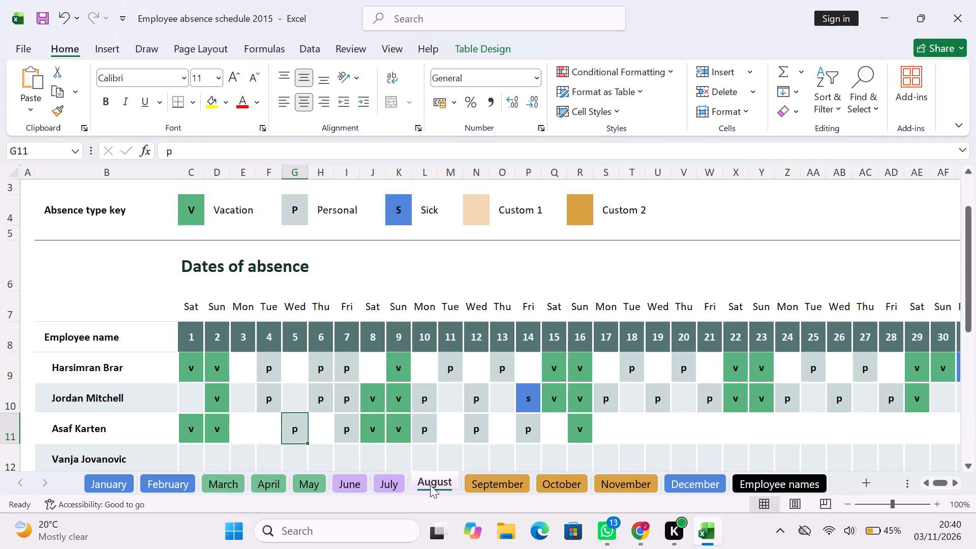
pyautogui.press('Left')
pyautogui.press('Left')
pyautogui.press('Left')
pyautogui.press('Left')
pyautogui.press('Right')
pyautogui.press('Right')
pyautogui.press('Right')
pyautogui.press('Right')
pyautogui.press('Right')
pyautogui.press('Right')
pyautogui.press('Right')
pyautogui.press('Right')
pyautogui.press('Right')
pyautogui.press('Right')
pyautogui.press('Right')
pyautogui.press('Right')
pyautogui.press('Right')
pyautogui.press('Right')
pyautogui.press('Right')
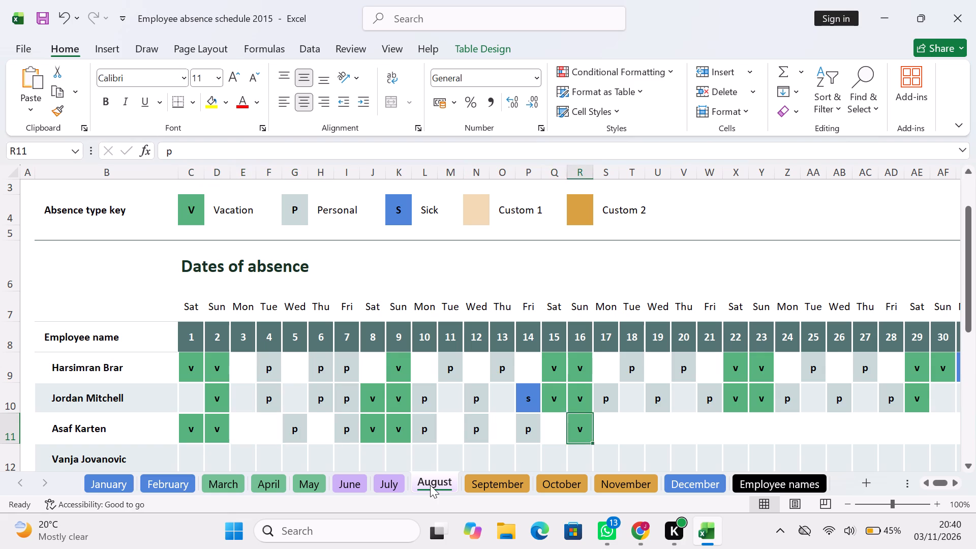
# Enter p for personal on August 18 and August 20 in the third employee's row.
pyautogui.press('Right')
pyautogui.press('Right')
pyautogui.press('Right')
pyautogui.press('Left')
pyautogui.press('p')
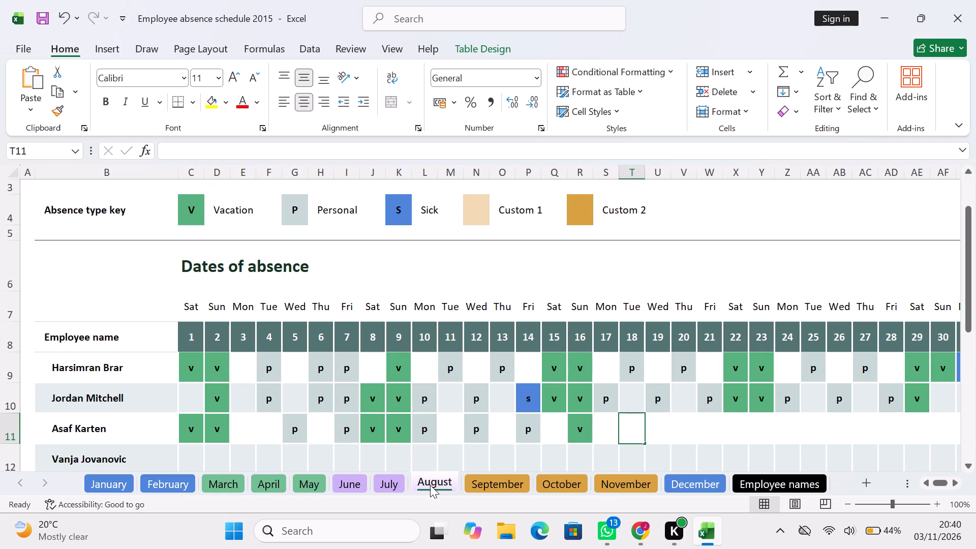
pyautogui.press('Right')
pyautogui.press('Right')
pyautogui.press('Right')
pyautogui.press('Left')
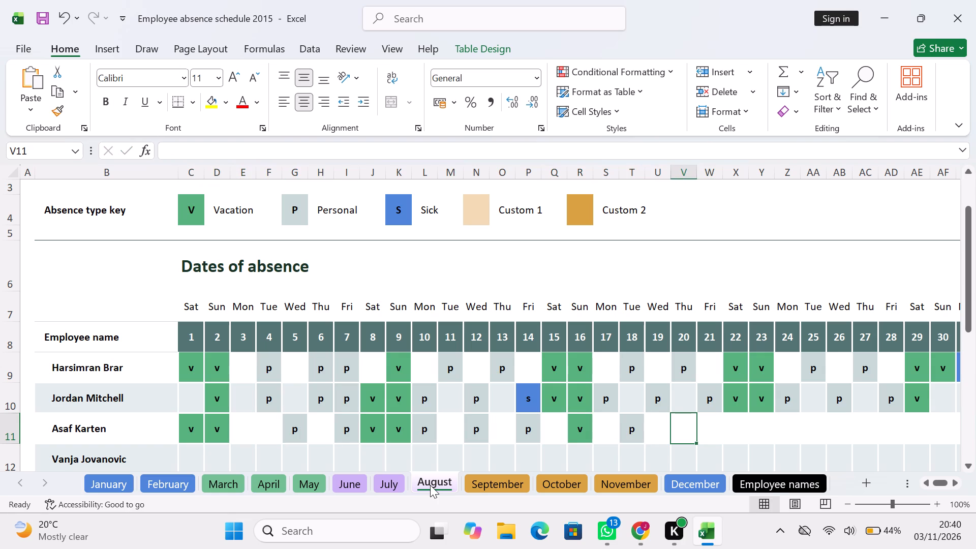
pyautogui.press('p')
pyautogui.press('Right')
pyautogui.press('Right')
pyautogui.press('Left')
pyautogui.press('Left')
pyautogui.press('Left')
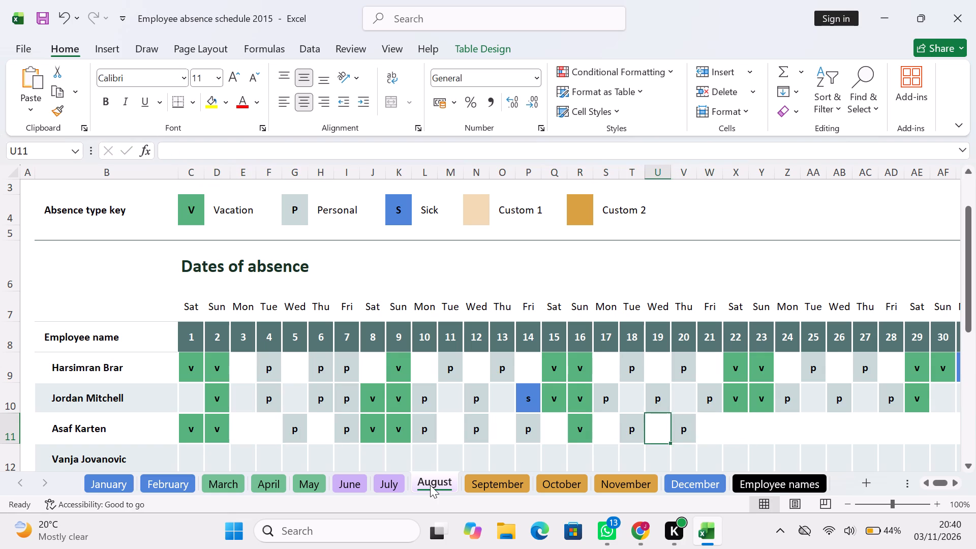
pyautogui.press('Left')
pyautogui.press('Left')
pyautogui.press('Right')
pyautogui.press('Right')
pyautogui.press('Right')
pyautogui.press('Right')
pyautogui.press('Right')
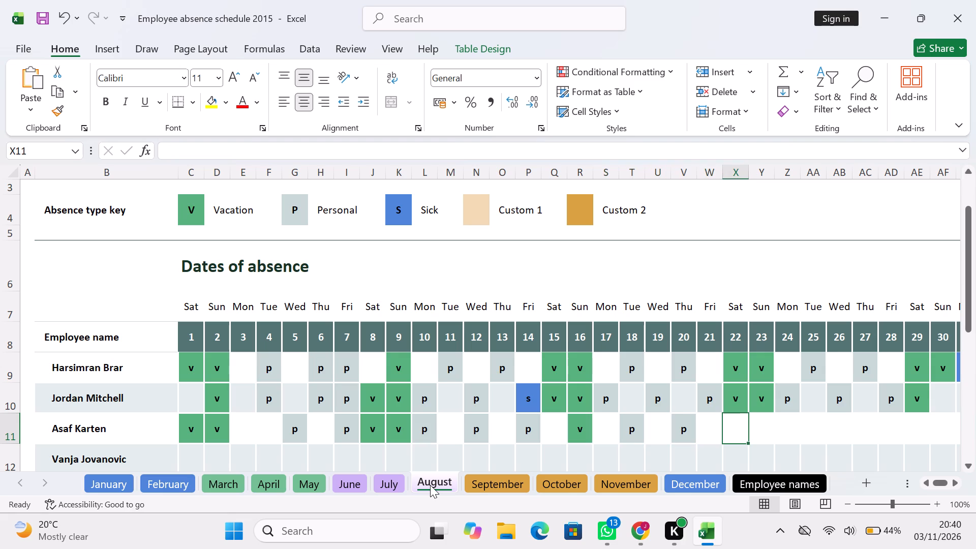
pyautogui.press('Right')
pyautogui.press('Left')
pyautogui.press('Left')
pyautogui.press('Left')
# Enter v for vacation on August 22 and 23 in the third employee's row.
pyautogui.press('Right')
pyautogui.press('Right')
pyautogui.press('v')
pyautogui.press('Right')
pyautogui.press('v')
pyautogui.press('Right')
# Enter p for personal on August 25 and August 27 in the third employee's row.
pyautogui.press('Right')
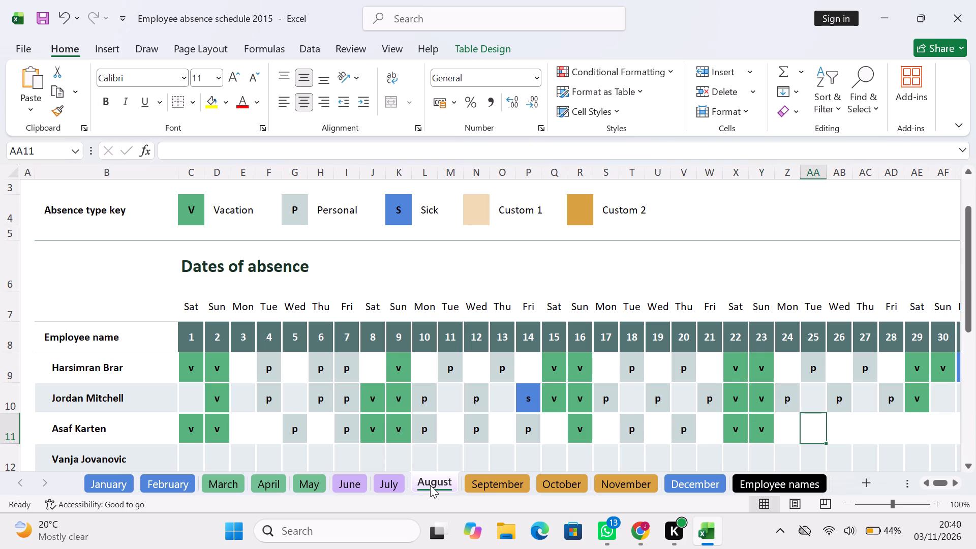
pyautogui.press('Right')
pyautogui.press('Left')
pyautogui.press('p')
pyautogui.press('Right')
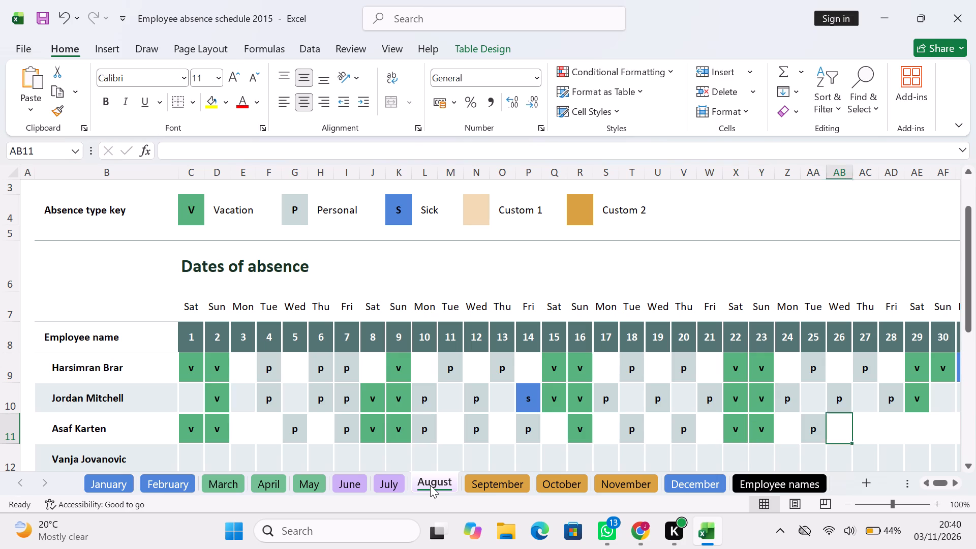
pyautogui.press('Right')
pyautogui.press('Right')
pyautogui.press('Left')
pyautogui.press('p')
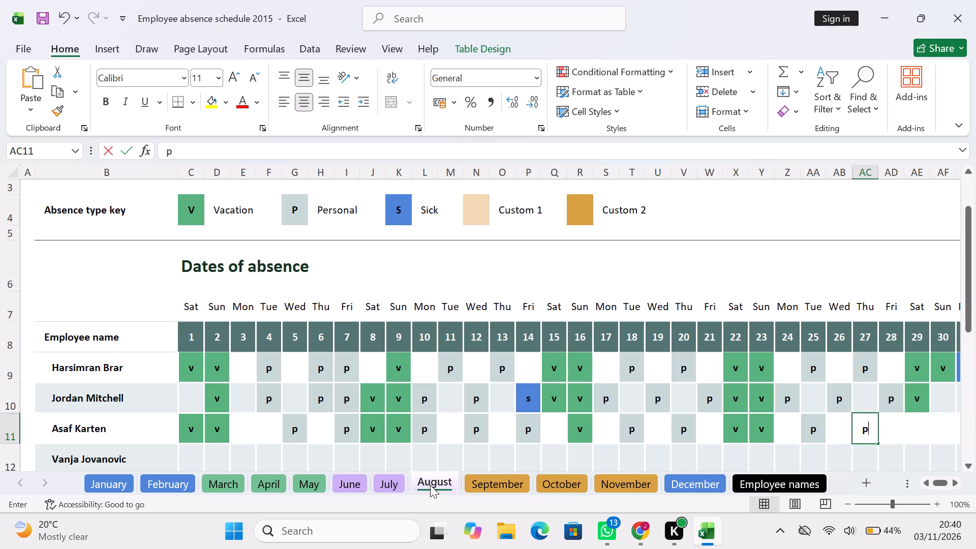
pyautogui.press('Right')
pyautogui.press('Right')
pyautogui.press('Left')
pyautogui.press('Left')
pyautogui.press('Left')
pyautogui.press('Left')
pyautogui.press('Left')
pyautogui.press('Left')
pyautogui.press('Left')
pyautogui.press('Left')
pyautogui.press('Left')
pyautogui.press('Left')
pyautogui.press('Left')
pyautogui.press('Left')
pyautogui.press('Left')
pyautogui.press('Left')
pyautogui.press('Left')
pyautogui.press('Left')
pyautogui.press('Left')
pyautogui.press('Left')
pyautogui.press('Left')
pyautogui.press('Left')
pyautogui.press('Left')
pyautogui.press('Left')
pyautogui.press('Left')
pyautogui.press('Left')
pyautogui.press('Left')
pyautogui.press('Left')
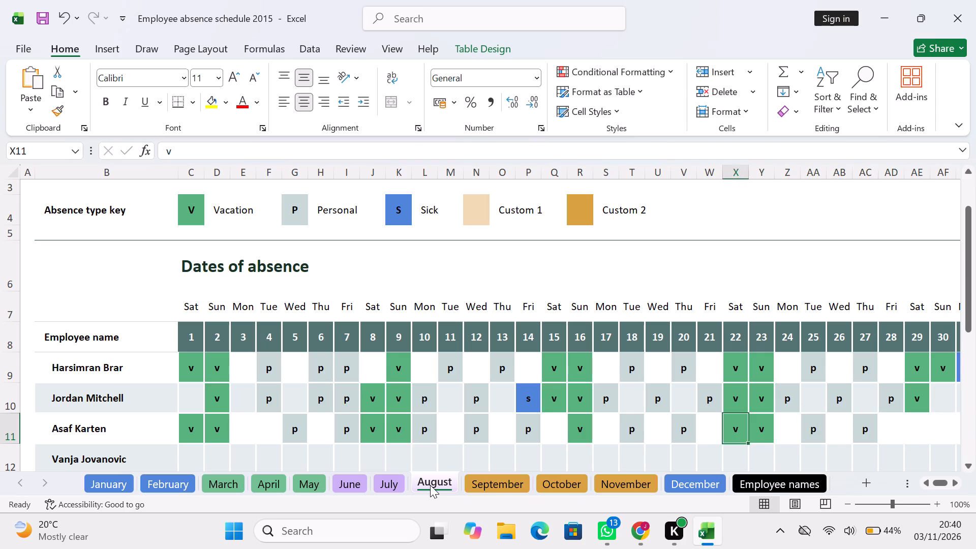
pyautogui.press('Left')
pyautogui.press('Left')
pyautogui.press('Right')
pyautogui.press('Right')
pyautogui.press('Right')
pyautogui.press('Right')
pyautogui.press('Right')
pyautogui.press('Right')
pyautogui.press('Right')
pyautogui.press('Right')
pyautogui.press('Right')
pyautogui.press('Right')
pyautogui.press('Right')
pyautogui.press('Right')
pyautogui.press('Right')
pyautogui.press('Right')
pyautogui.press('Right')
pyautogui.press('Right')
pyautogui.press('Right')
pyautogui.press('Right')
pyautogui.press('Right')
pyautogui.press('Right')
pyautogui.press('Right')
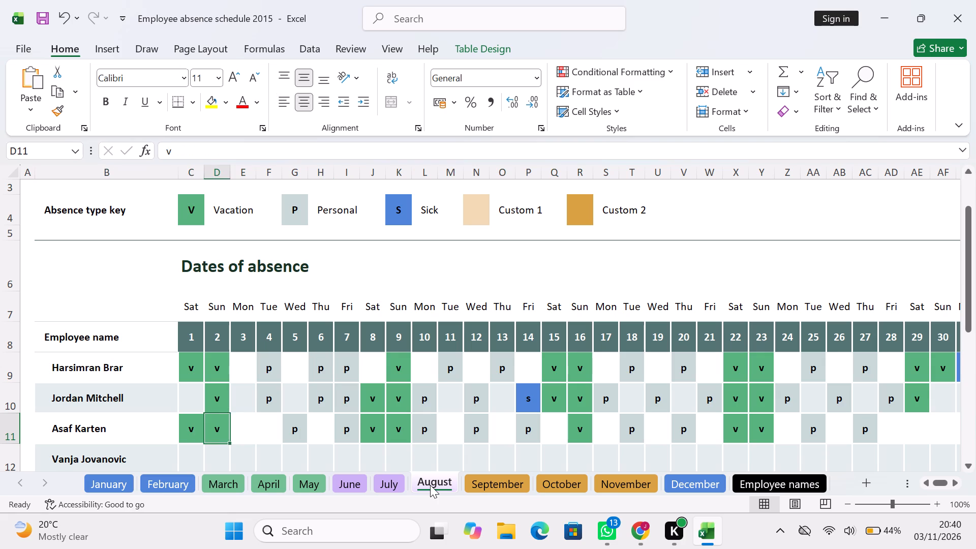
# Enter v for vacation on August 29 and 30 in the third employee's row.
pyautogui.press('Right')
pyautogui.press('Right')
pyautogui.press('Right')
pyautogui.press('Right')
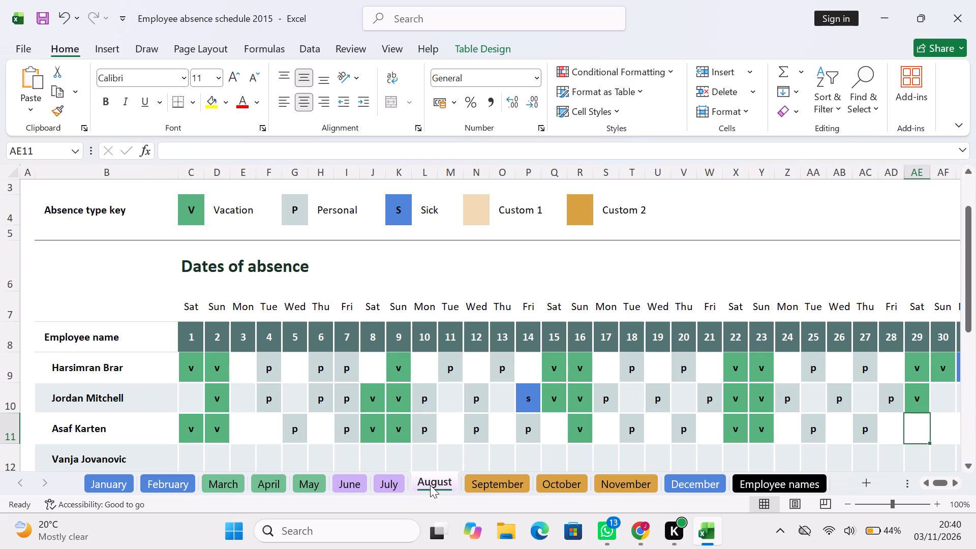
pyautogui.press('v')
pyautogui.press('Right')
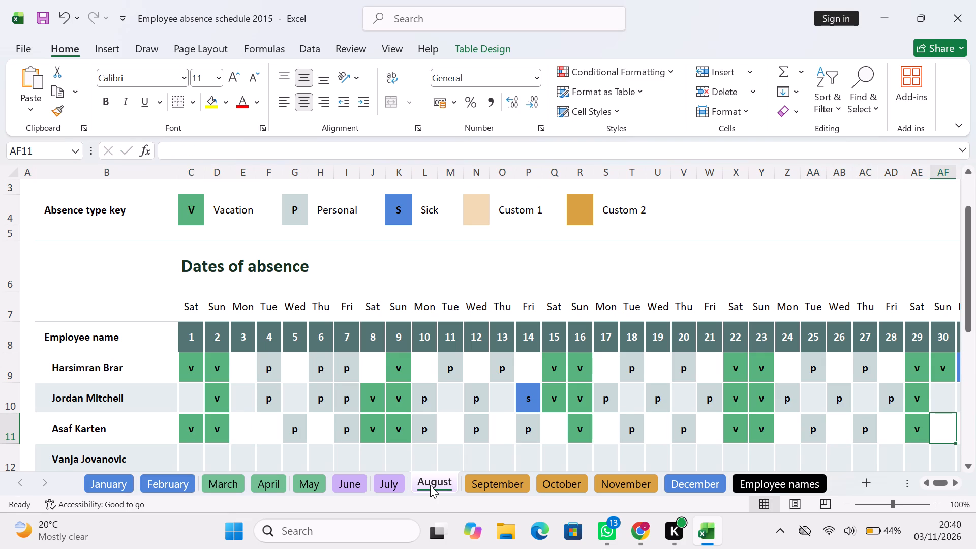
pyautogui.press('v')
pyautogui.press('Right')
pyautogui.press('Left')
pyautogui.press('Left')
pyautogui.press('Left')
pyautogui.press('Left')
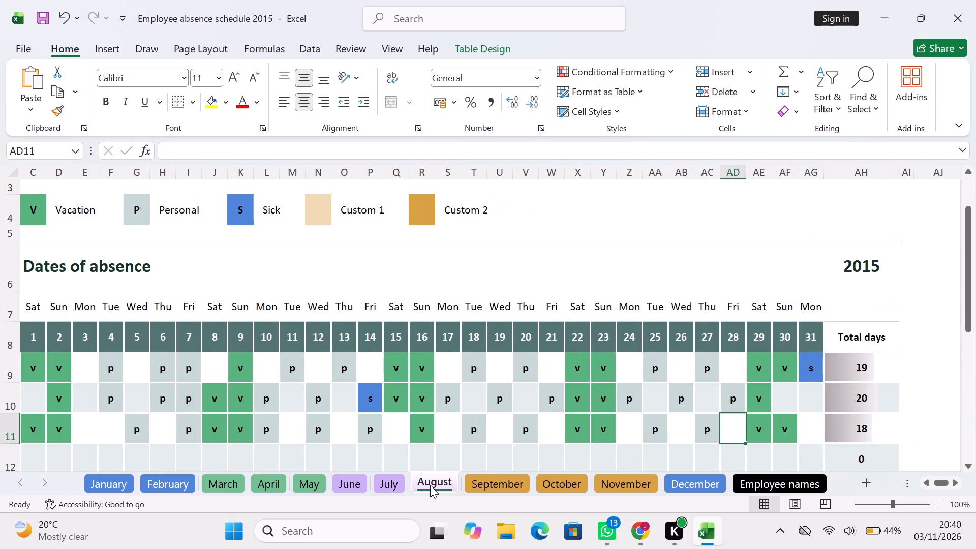
# Enter v for vacation on August 2 in the fourth employee's row.
pyautogui.press('Left')
pyautogui.press('Left')
pyautogui.press('Left')
pyautogui.press('Left')
pyautogui.press('Left')
pyautogui.press('Left')
pyautogui.press('Left')
pyautogui.press('Left')
pyautogui.press('Left')
pyautogui.press('Left')
pyautogui.press('Left')
pyautogui.press('Left')
pyautogui.press('Left')
pyautogui.press('Left')
pyautogui.press('Left')
pyautogui.press('Left')
pyautogui.press('Left')
pyautogui.press('Left')
pyautogui.press('Left')
pyautogui.press('Left')
pyautogui.press('Left')
pyautogui.press('Left')
pyautogui.press('Left')
pyautogui.press('Left')
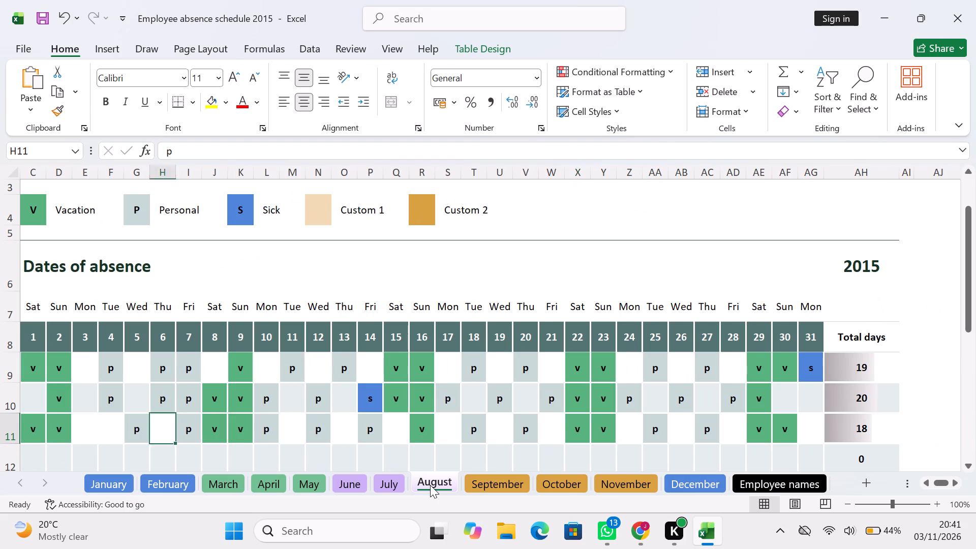
pyautogui.press('Down')
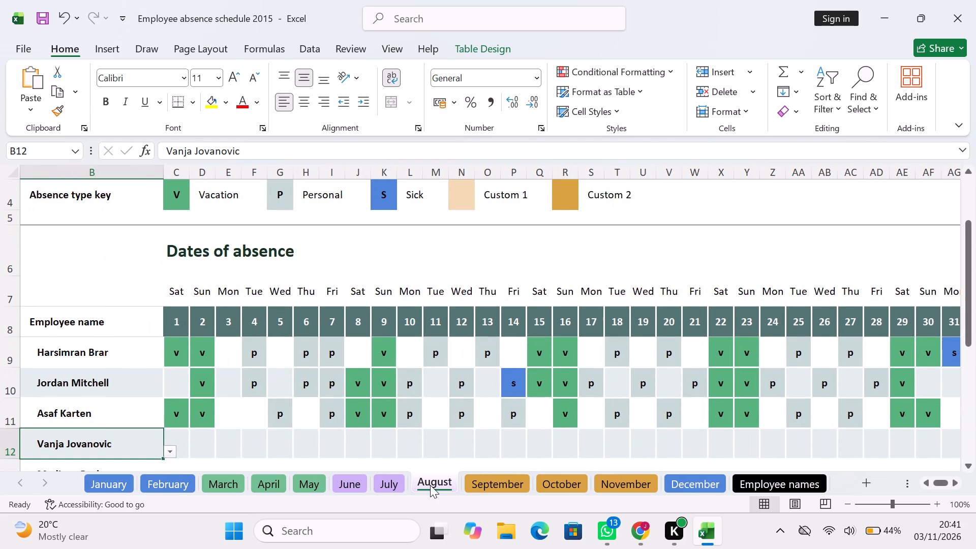
pyautogui.press('Right')
pyautogui.press('Right')
pyautogui.press('v')
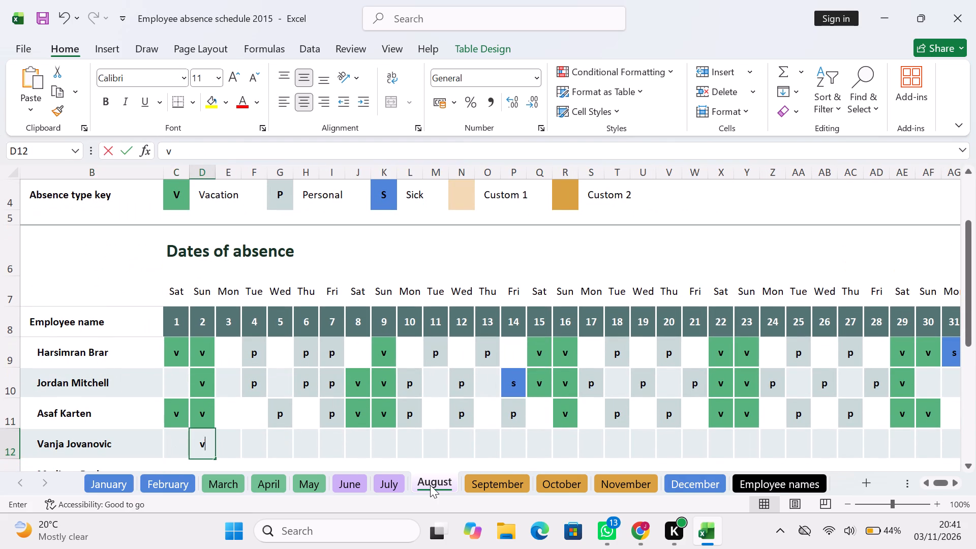
pyautogui.press('Left')
pyautogui.press('Left')
pyautogui.press('Right')
pyautogui.press('Right')
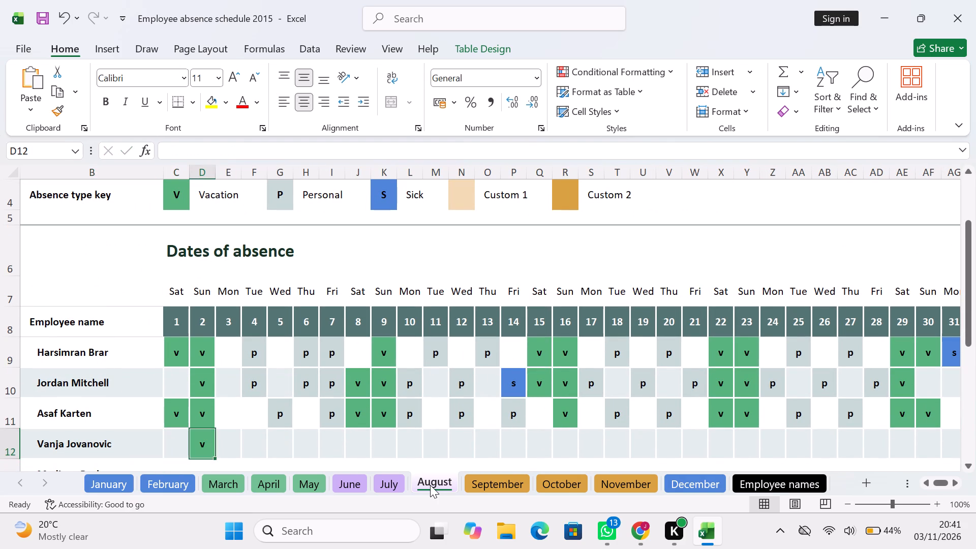
# Enter p for personal on August 4 and August 6 in the fourth employee's row.
pyautogui.press('Right')
pyautogui.press('Right')
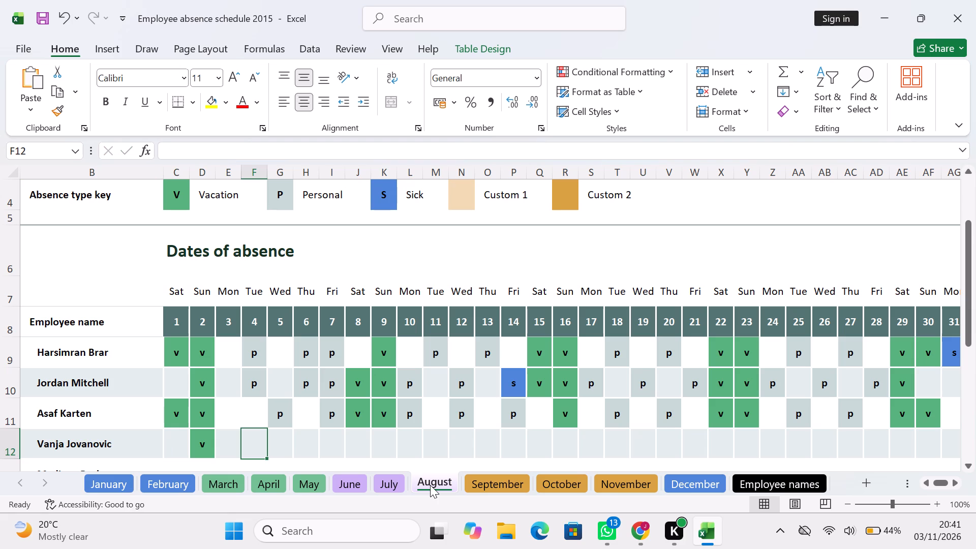
pyautogui.press('p')
pyautogui.press('Right')
pyautogui.press('Right')
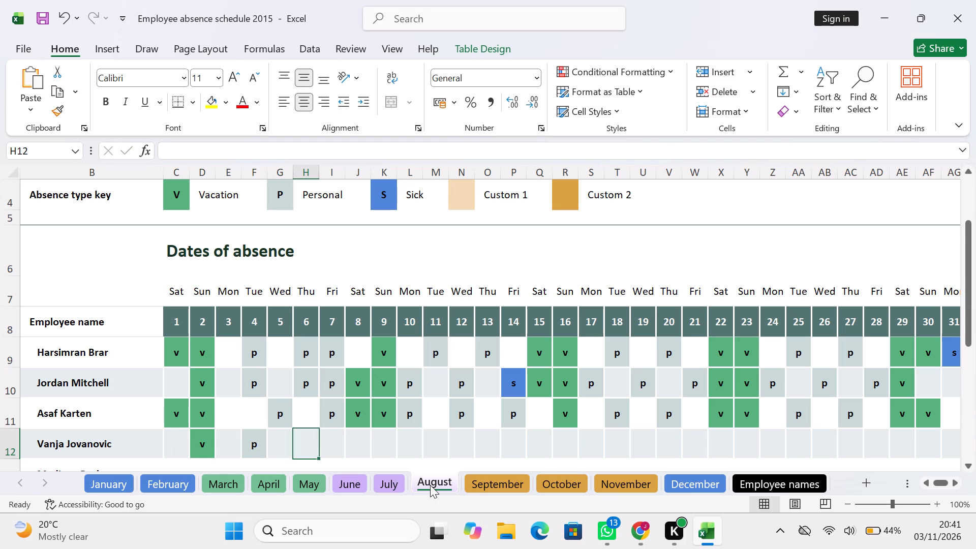
pyautogui.press('p')
pyautogui.press('Right')
# Enter v for vacation on August 8 and 9 in the fourth employee's row.
pyautogui.press('Right')
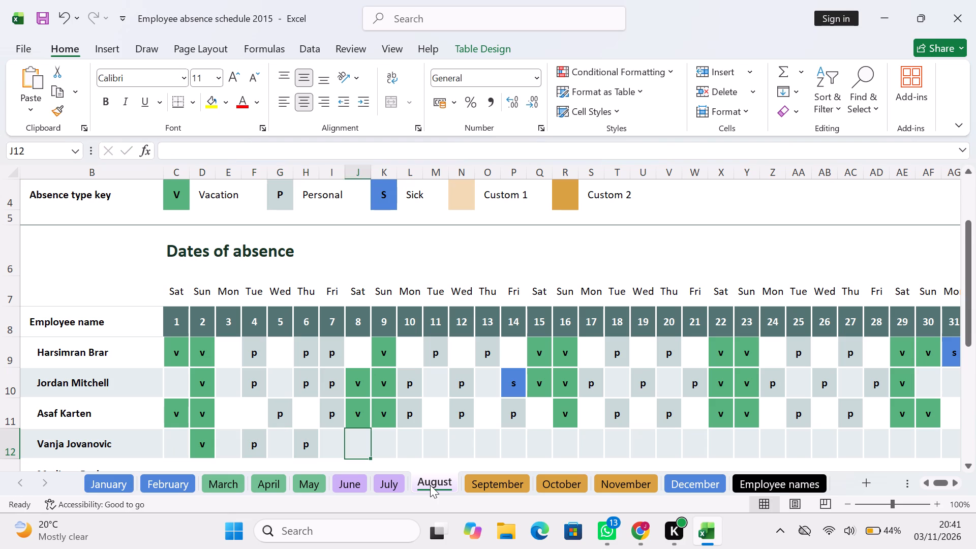
pyautogui.press('Right')
pyautogui.press('Left')
pyautogui.press('v')
pyautogui.press('Right')
pyautogui.press('v')
pyautogui.press('Right')
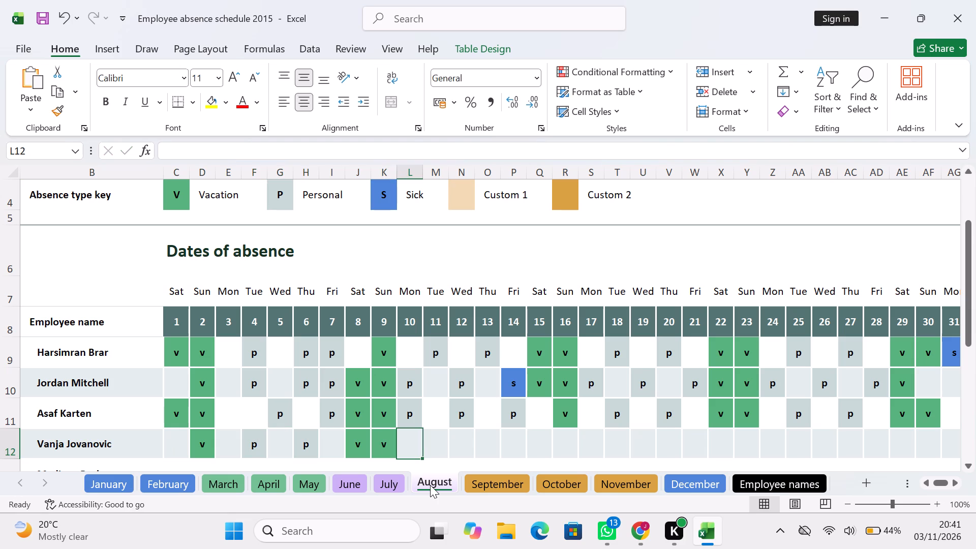
# Enter p for personal on August 10 and August 13 in the fourth employee's row.
pyautogui.press('p')
pyautogui.press('Right')
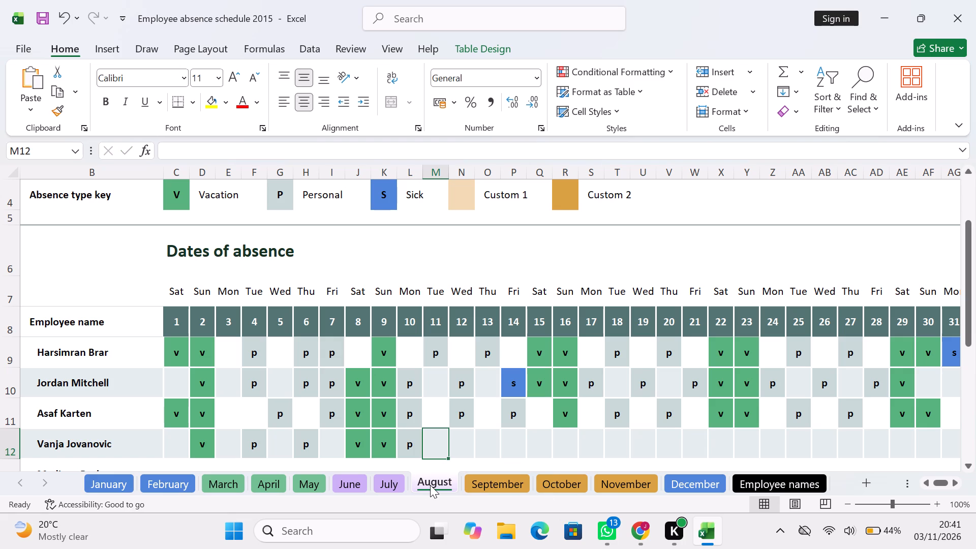
pyautogui.press('Right')
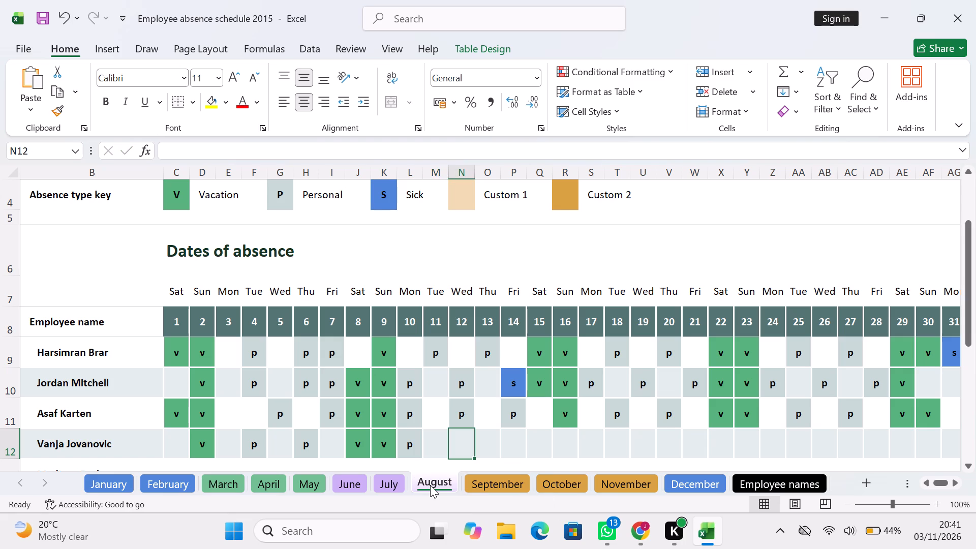
pyautogui.press('Right')
pyautogui.press('p')
pyautogui.press('Right')
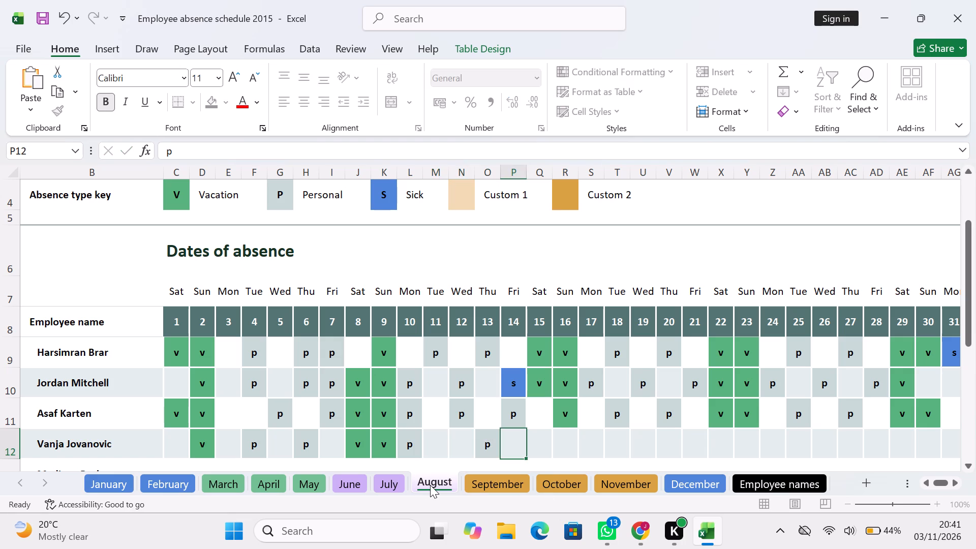
# Enter v for vacation on August 15 and 16 in the fourth employee's row.
pyautogui.press('Right')
pyautogui.press('v')
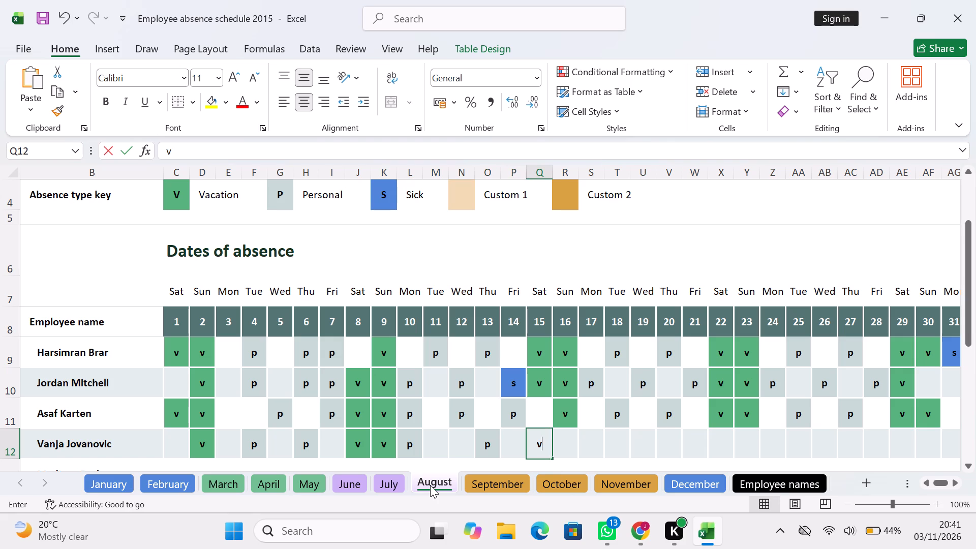
pyautogui.press('Right')
pyautogui.press('v')
pyautogui.press('Right')
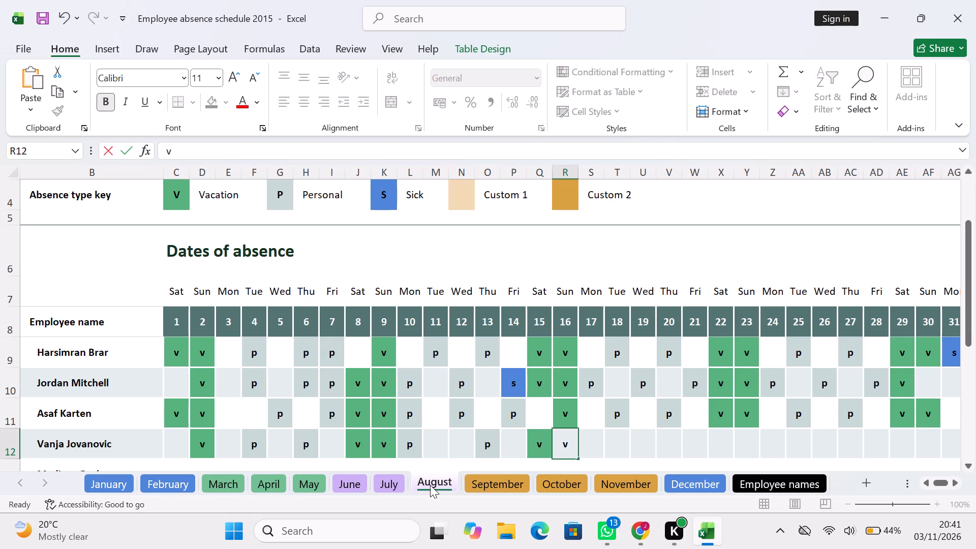
# Enter p for personal on August 17 and August 19 in the fourth employee's row.
pyautogui.press('Right')
pyautogui.press('Left')
pyautogui.press('p')
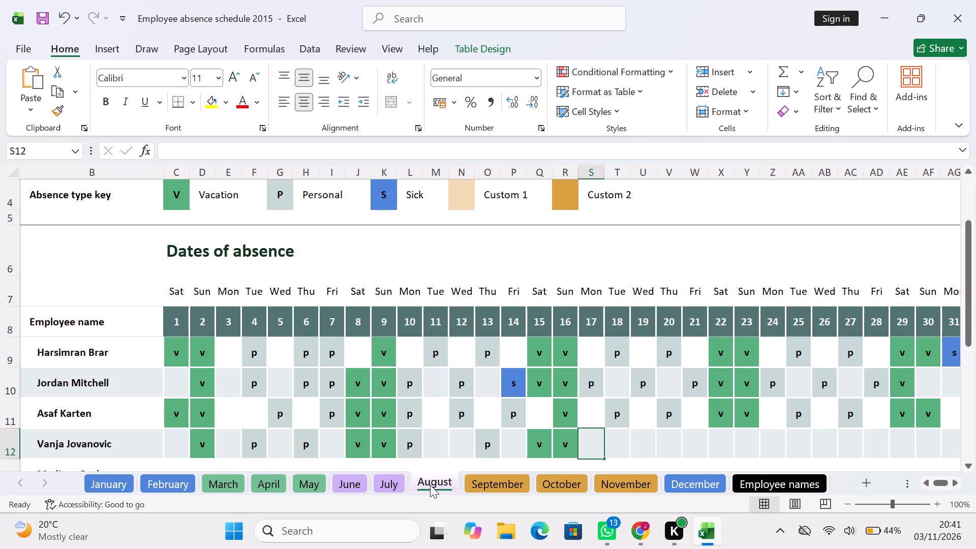
pyautogui.press('Right')
pyautogui.press('Right')
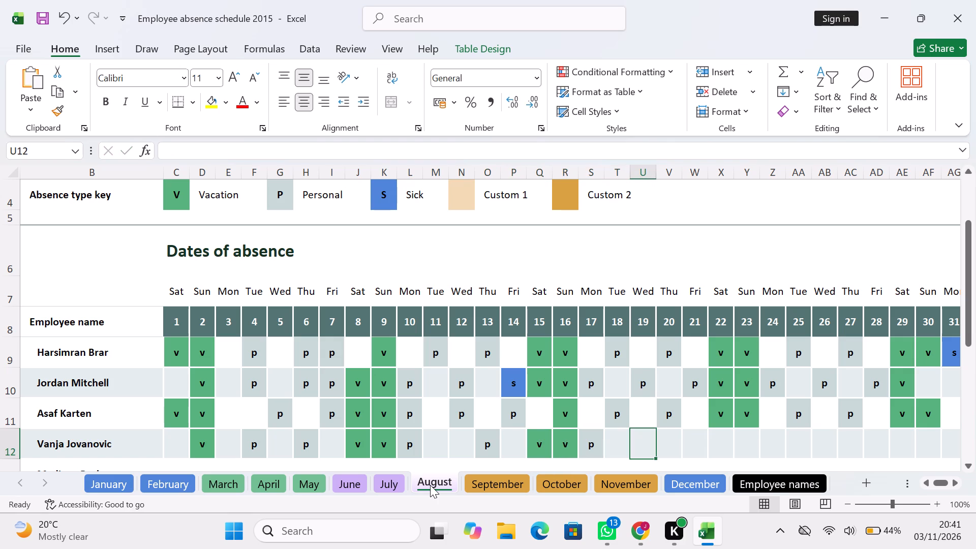
pyautogui.press('p')
pyautogui.press('Right')
# Enter s for sick on August 21 in the fourth employee's row.
pyautogui.press('Right')
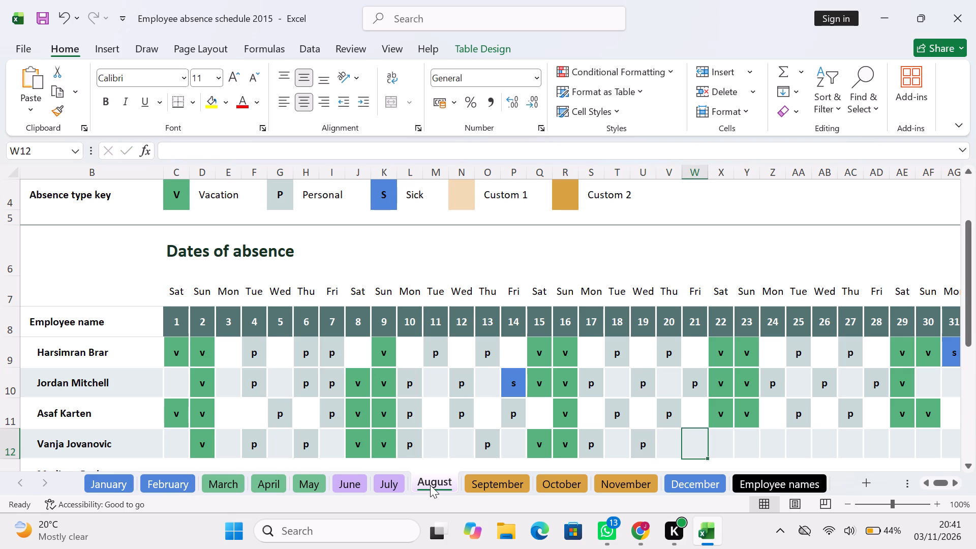
pyautogui.press('s')
pyautogui.press('Right')
# Enter v for vacation on August 22 and 23 in the fourth employee's row.
pyautogui.press('Right')
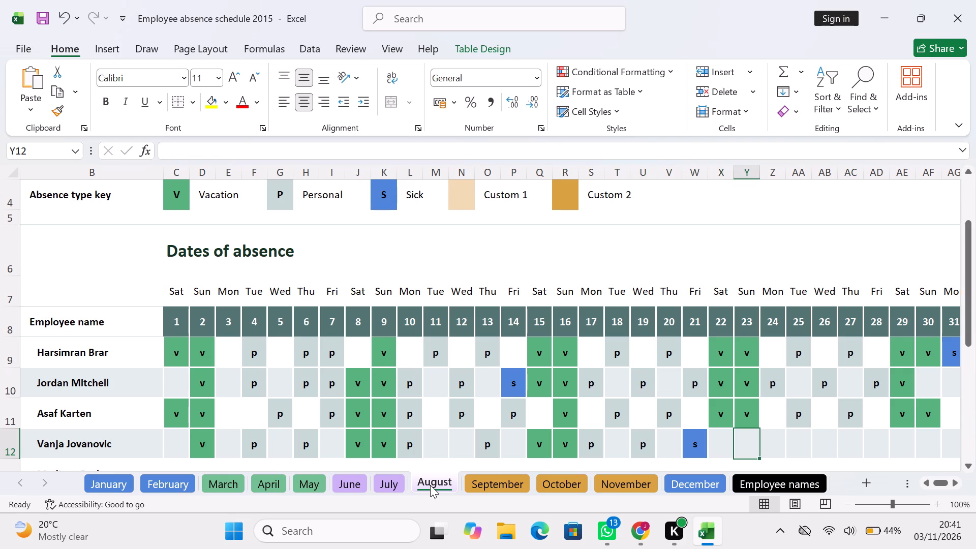
pyautogui.press('Left')
pyautogui.press('v')
pyautogui.press('Right')
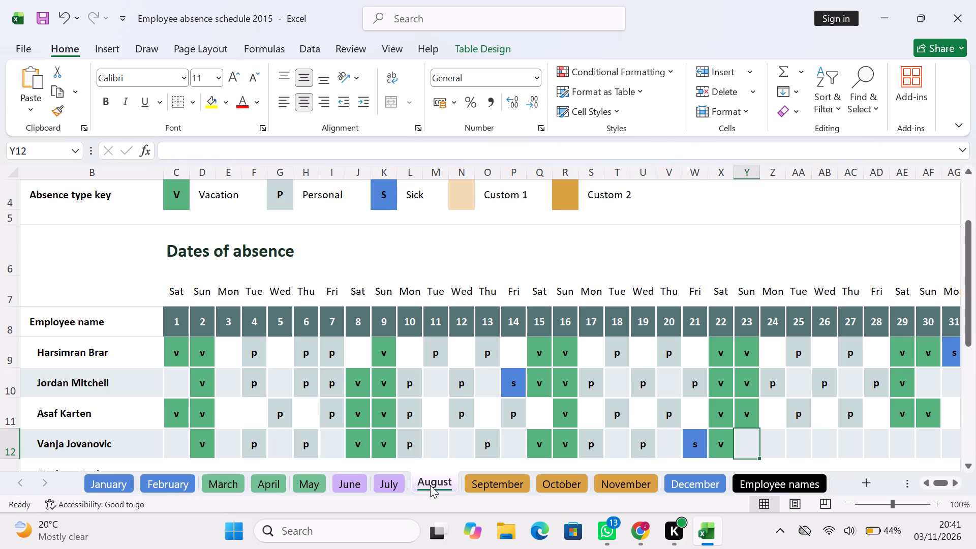
pyautogui.press('v')
pyautogui.press('Right')
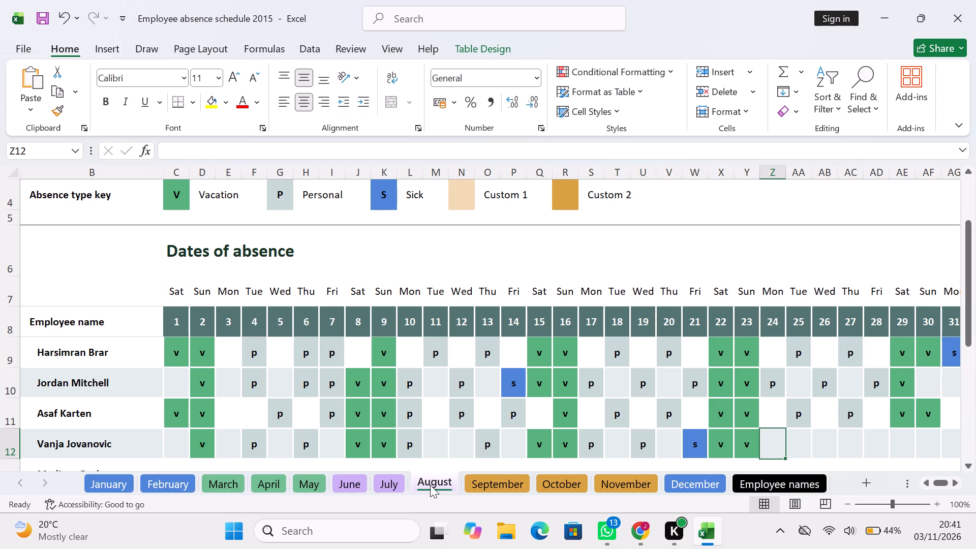
# Enter p for personal on August 24 and August 26 in the fourth employee's row.
pyautogui.press('Right')
pyautogui.press('Left')
pyautogui.press('p')
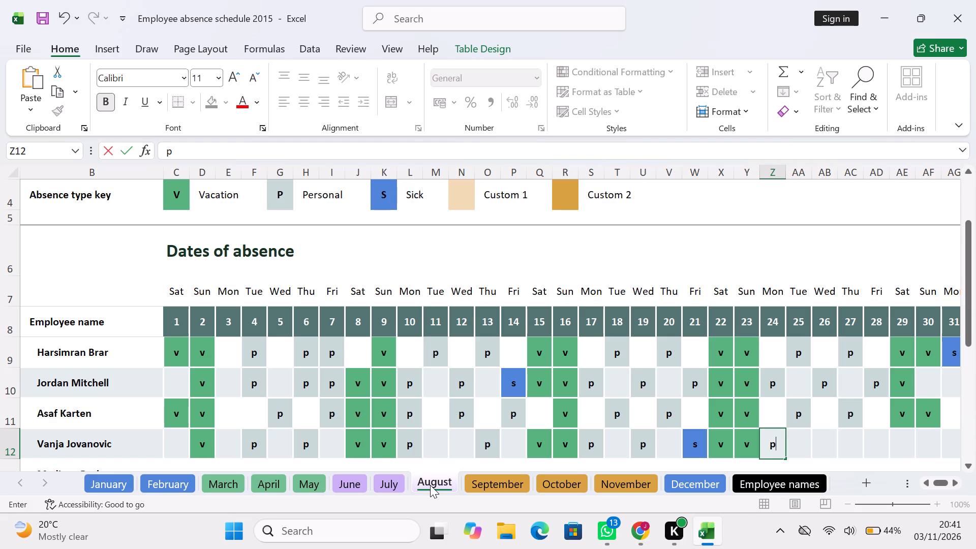
pyautogui.press('Right')
pyautogui.press('Right')
pyautogui.press('Right')
pyautogui.press('Left')
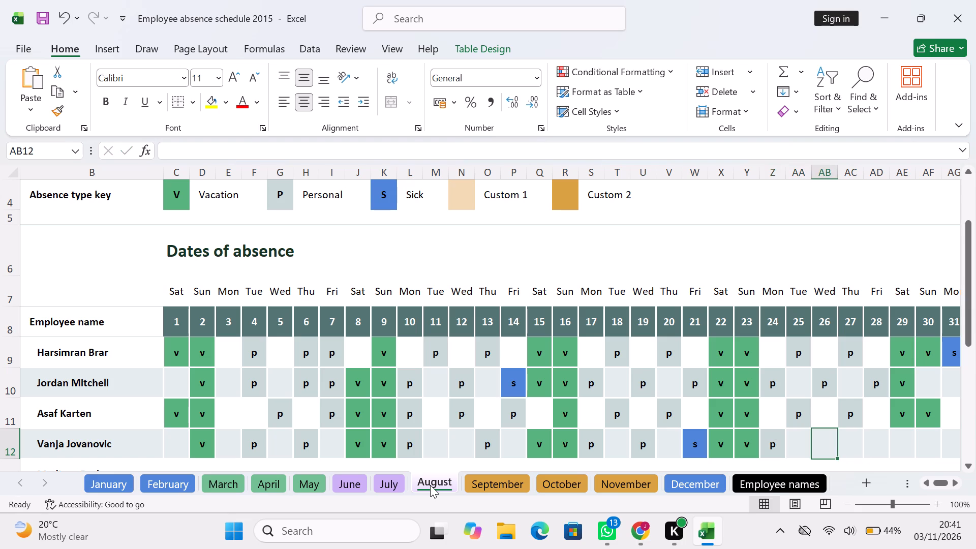
pyautogui.press('p')
pyautogui.press('Right')
# Enter v for vacation on August 29 and p for personal on August 31 in the fourth employee's row.
pyautogui.press('Right')
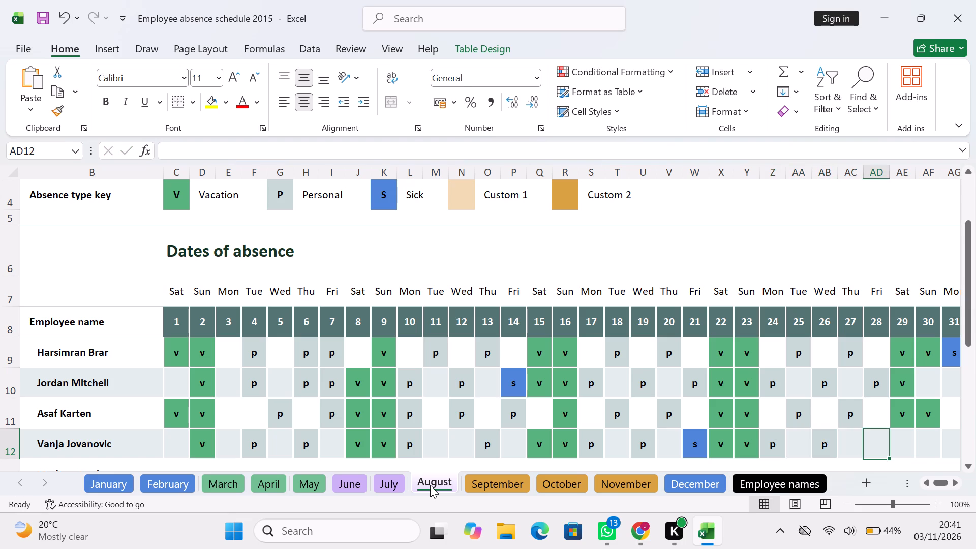
pyautogui.press('Right')
pyautogui.press('Left')
pyautogui.press('Left')
pyautogui.press('Right')
pyautogui.press('Right')
pyautogui.press('v')
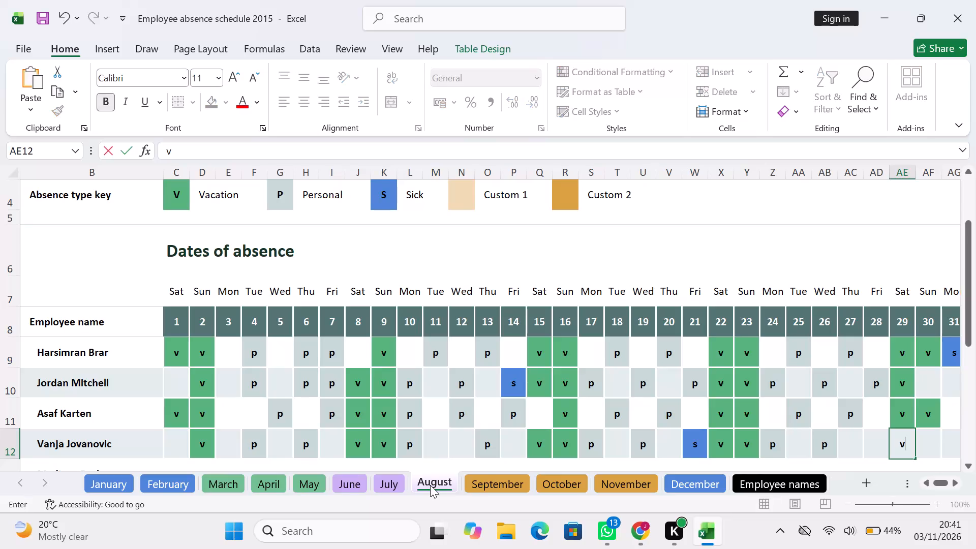
pyautogui.press('Right')
pyautogui.press('Right')
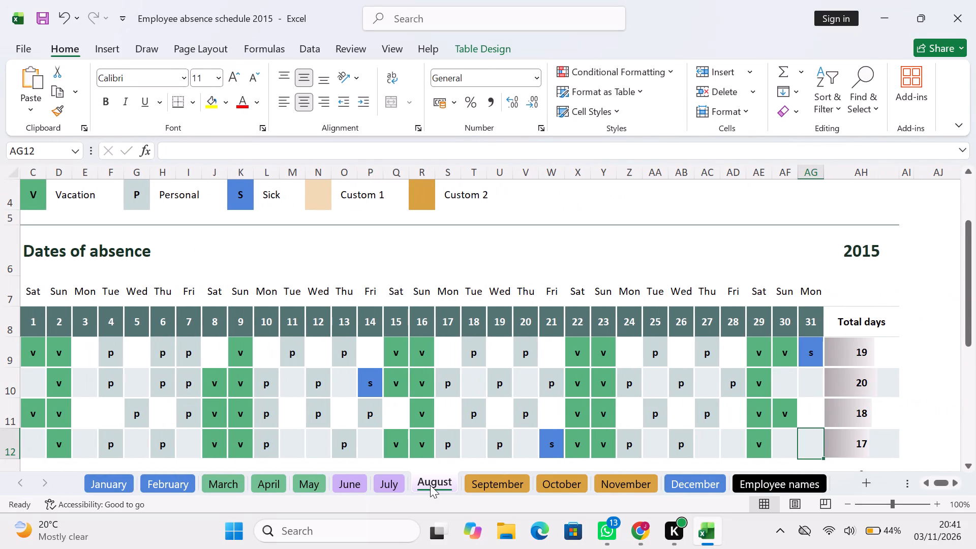
pyautogui.press('p')
pyautogui.press('Right')
# Look back over the four filled-in employee rows for August and locate the fifth employee's row.
pyautogui.press('Left')
pyautogui.press('Left')
pyautogui.press('Left')
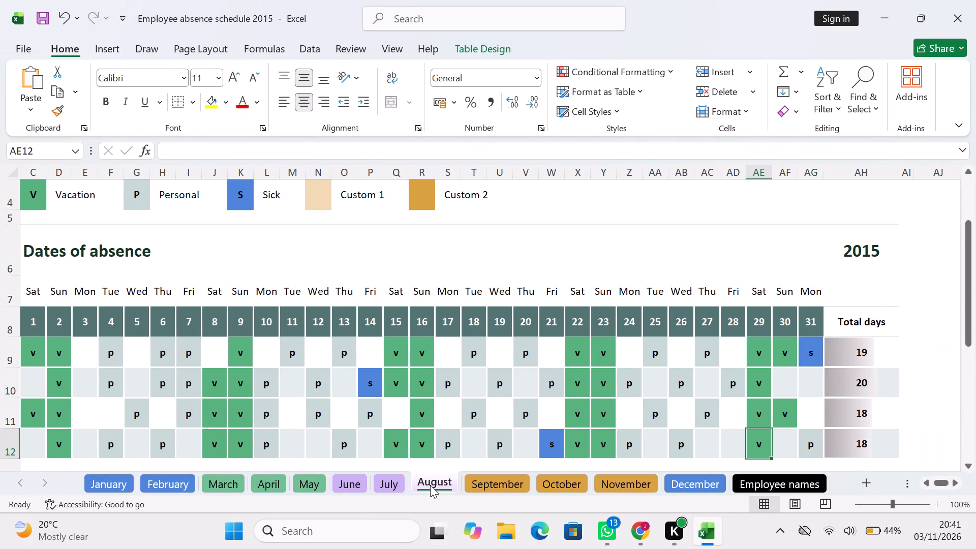
pyautogui.press('Left')
pyautogui.press('Left')
pyautogui.press('Left')
pyautogui.press('Left')
pyautogui.press('Left')
pyautogui.press('Left')
pyautogui.press('Left')
pyautogui.press('Left')
pyautogui.press('Left')
pyautogui.press('Left')
pyautogui.press('Left')
pyautogui.press('Left')
pyautogui.press('Left')
pyautogui.press('Left')
pyautogui.press('Left')
pyautogui.press('Left')
pyautogui.press('Left')
pyautogui.press('Left')
pyautogui.press('Left')
pyautogui.press('Left')
pyautogui.press('Left')
pyautogui.press('Left')
pyautogui.press('Left')
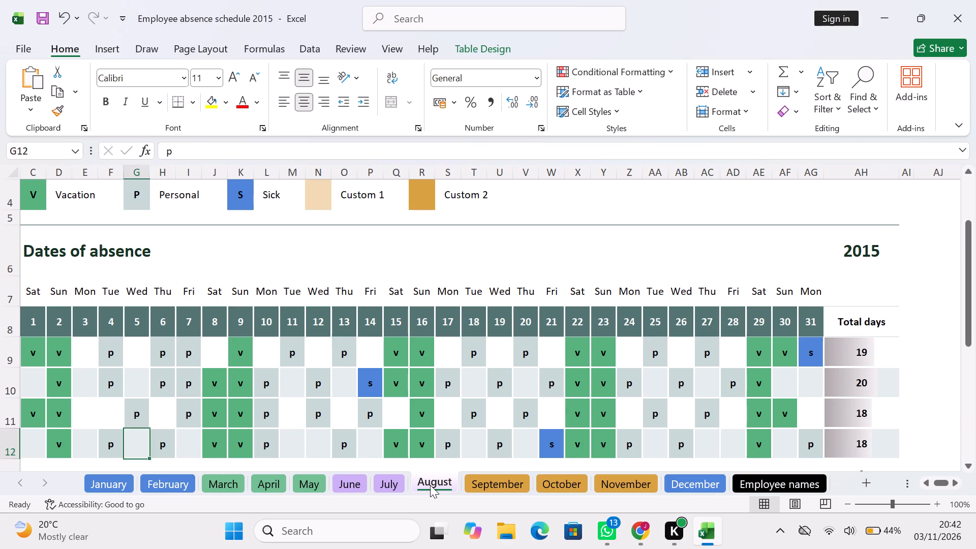
pyautogui.press('Left')
pyautogui.press('Left')
pyautogui.press('Left')
pyautogui.press('Left')
pyautogui.press('Left')
pyautogui.press('Left')
pyautogui.press('Right')
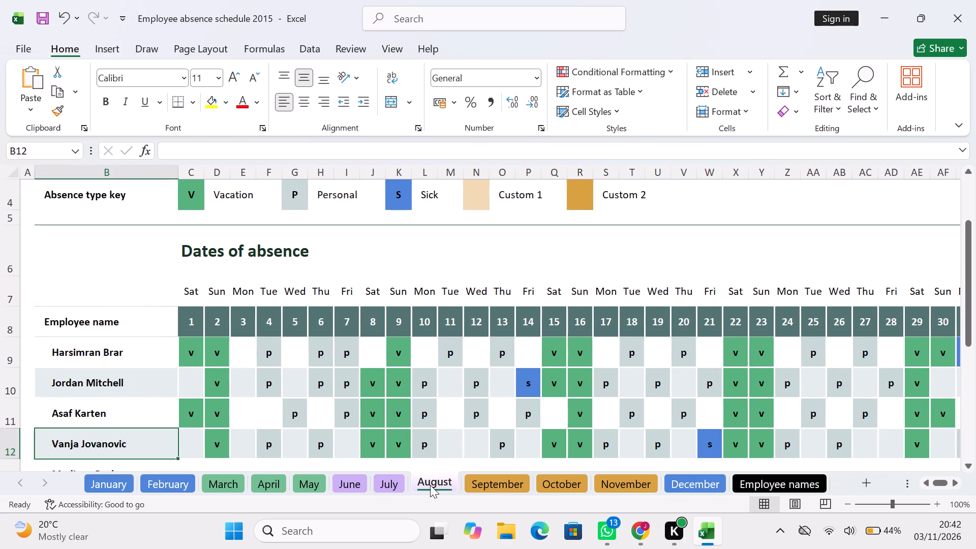
pyautogui.press('Up')
pyautogui.press('Up')
pyautogui.press('Right')
pyautogui.press('Right')
pyautogui.press('Down')
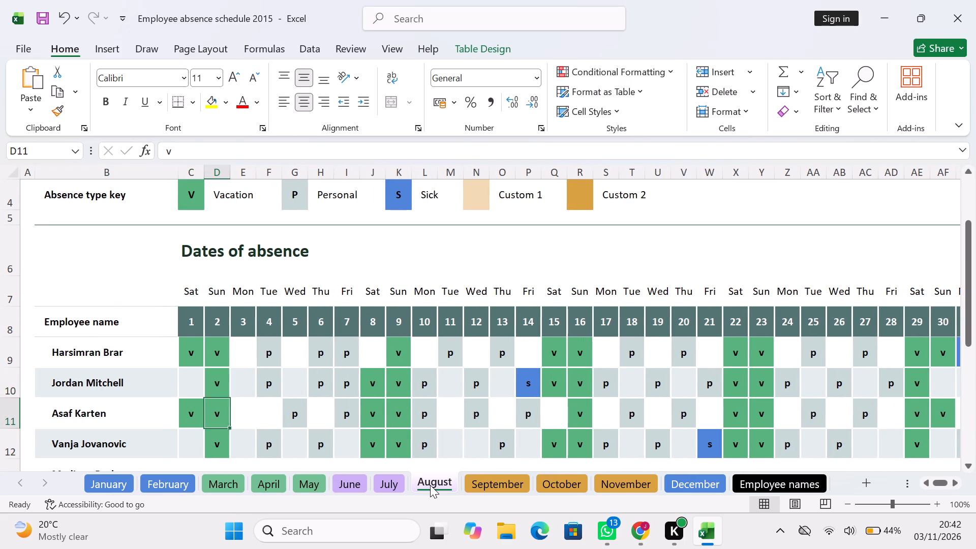
pyautogui.press('Down')
pyautogui.press('Down')
pyautogui.press('Down')
pyautogui.press('Left')
pyautogui.press('Left')
pyautogui.press('Up')
pyautogui.press('Up')
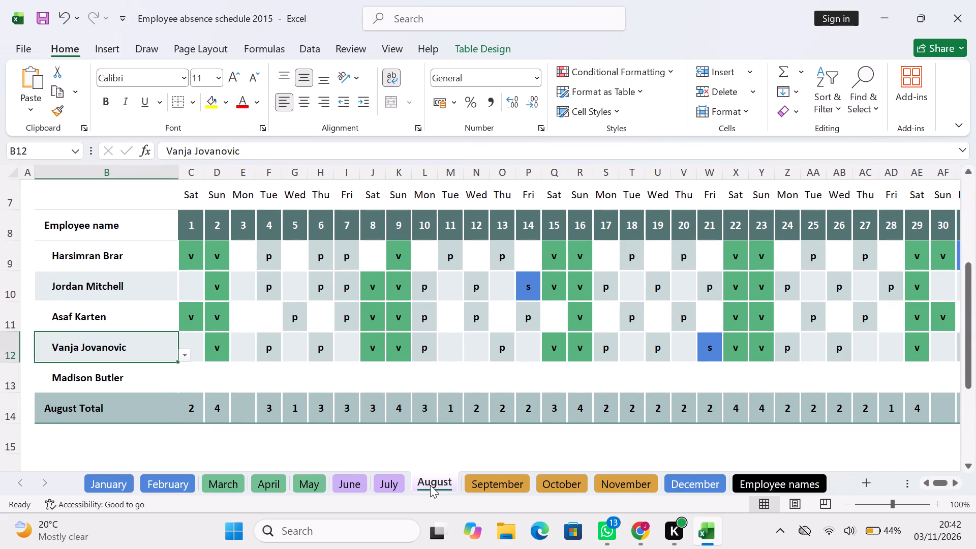
pyautogui.press('Down')
pyautogui.press('Down')
pyautogui.press('Up')
pyautogui.press('Up')
pyautogui.press('Down')
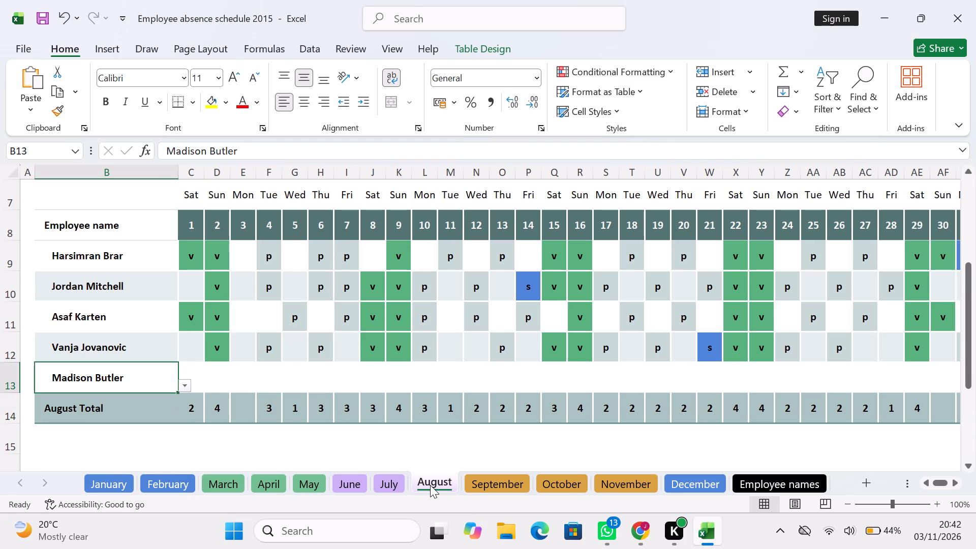
pyautogui.press('Right')
pyautogui.press('Right')
pyautogui.press('Up')
pyautogui.press('Up')
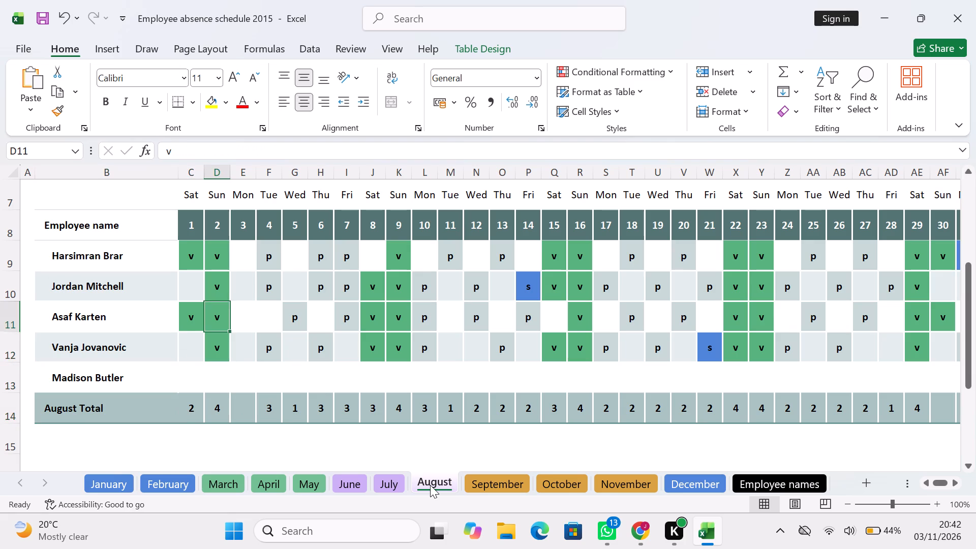
pyautogui.press('Up')
pyautogui.press('Up')
pyautogui.press('Up')
pyautogui.press('Up')
pyautogui.press('Down')
pyautogui.press('Down')
pyautogui.press('Down')
pyautogui.press('Down')
pyautogui.press('Down')
pyautogui.press('Down')
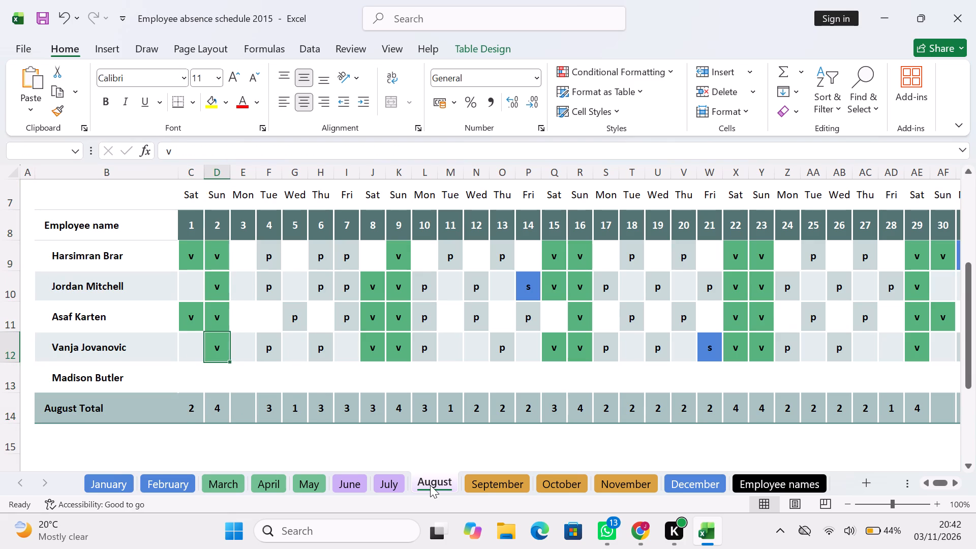
# Enter v for vacation on August 1 in the fifth employee's row.
pyautogui.press('Down')
pyautogui.press('Left')
pyautogui.press('Left')
pyautogui.press('Up')
pyautogui.press('Up')
pyautogui.press('Right')
pyautogui.press('Down')
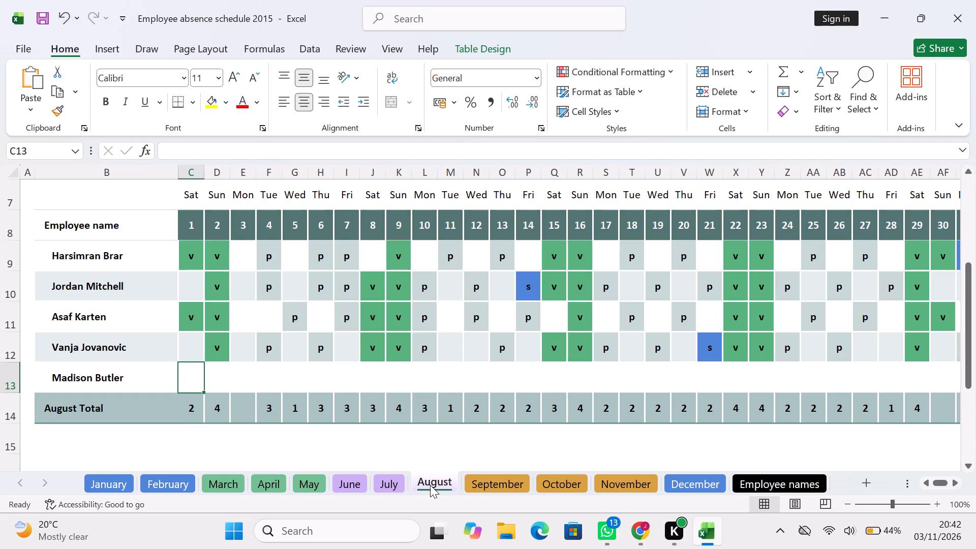
pyautogui.press('v')
pyautogui.press('Right')
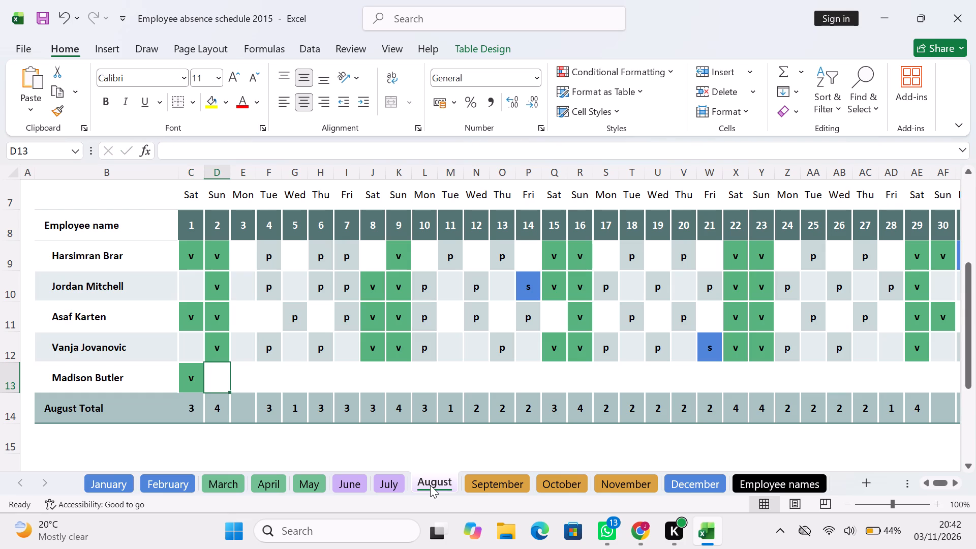
# Enter p for personal on August 3 and August 6 in the fifth employee's row.
pyautogui.press('Right')
pyautogui.press('Right')
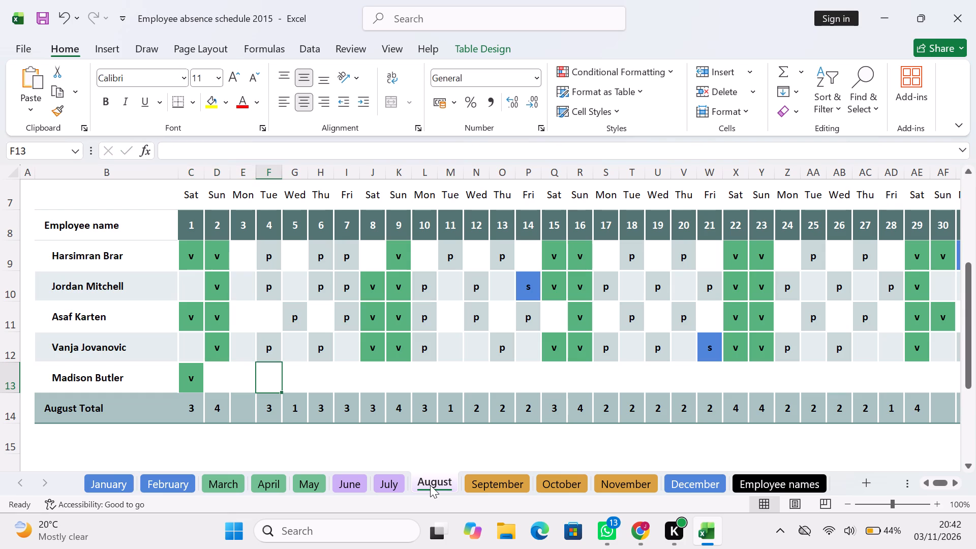
pyautogui.press('Left')
pyautogui.press('p')
pyautogui.press('Right')
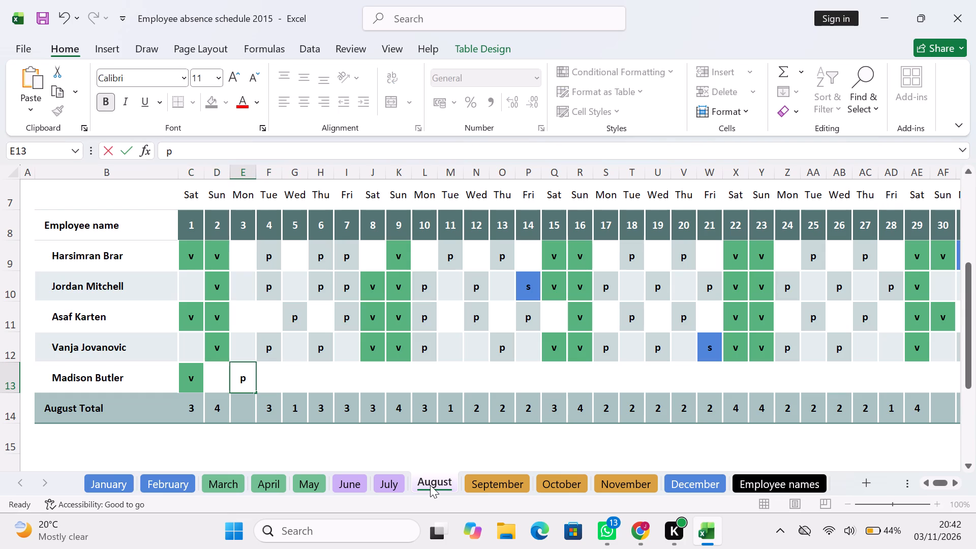
pyautogui.press('Right')
pyautogui.press('Right')
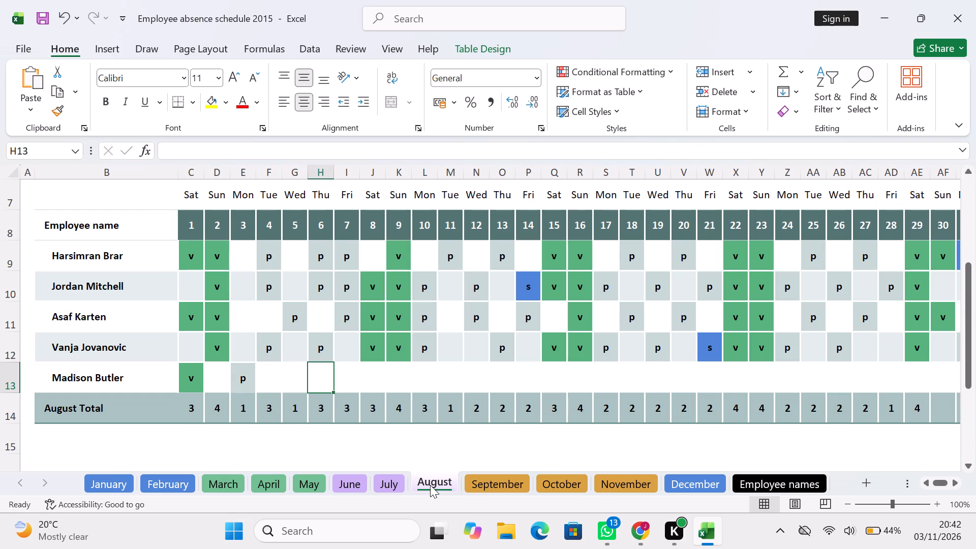
pyautogui.press('p')
pyautogui.press('Right')
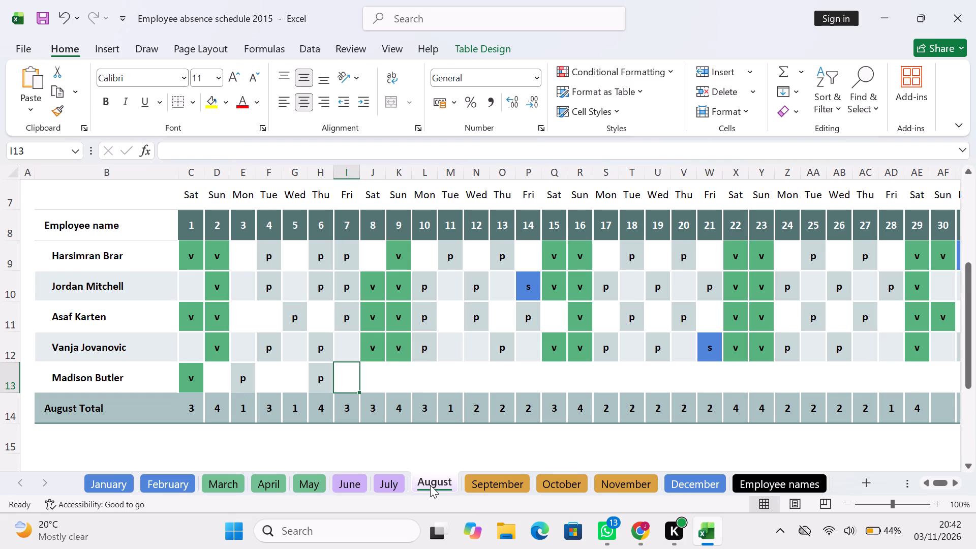
# Enter v for vacation on August 8 in the fifth employee's row.
pyautogui.press('Right')
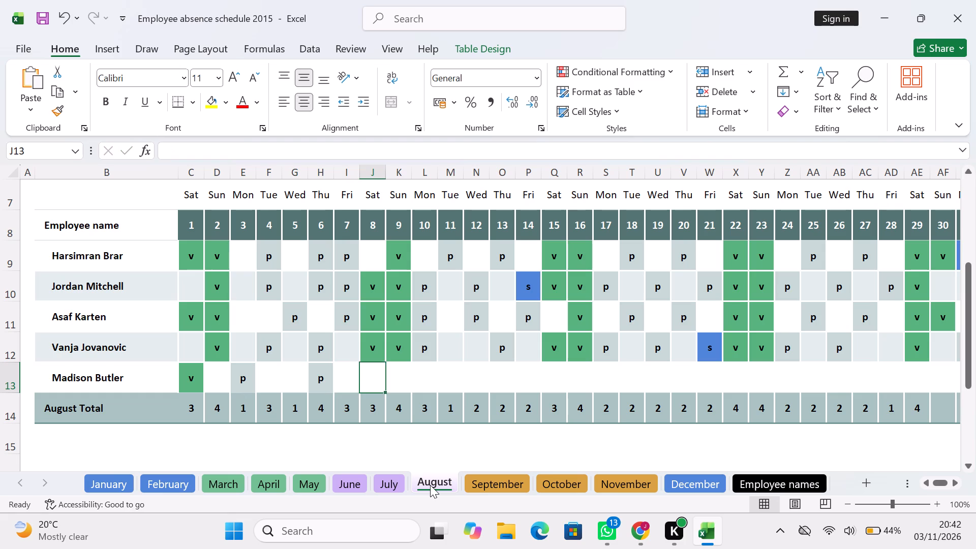
pyautogui.press('v')
pyautogui.press('Right')
# Enter p for personal on August 10, 12 and 14 in the fifth employee's row.
pyautogui.press('Right')
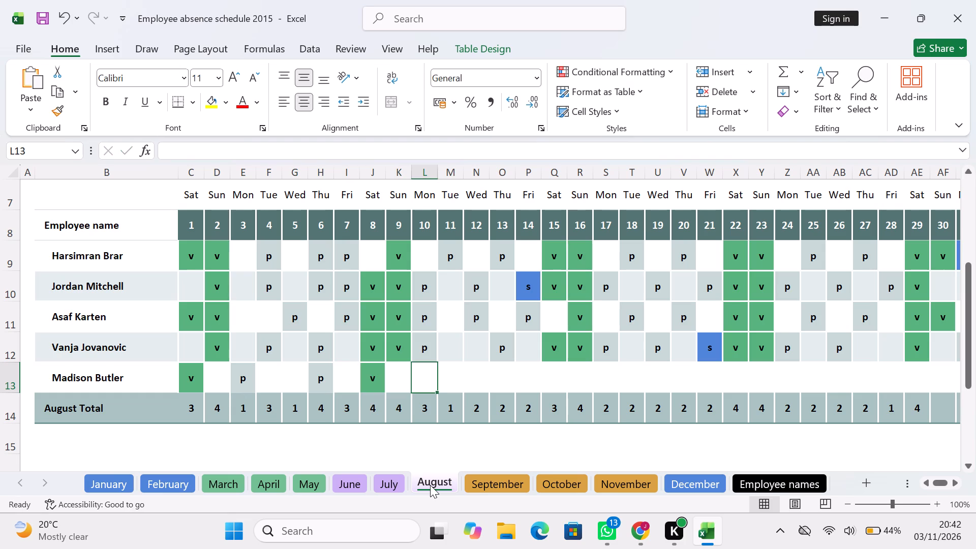
pyautogui.press('p')
pyautogui.press('Right')
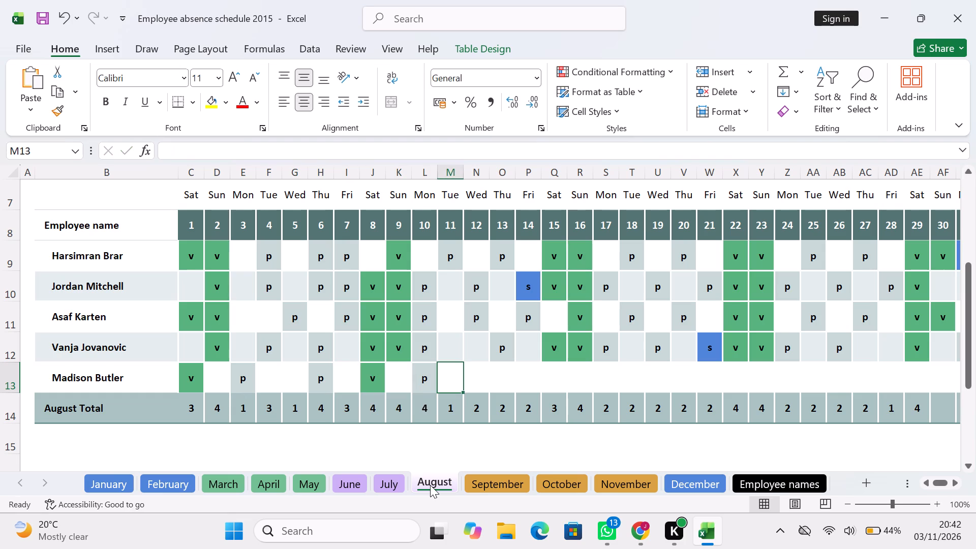
pyautogui.press('Right')
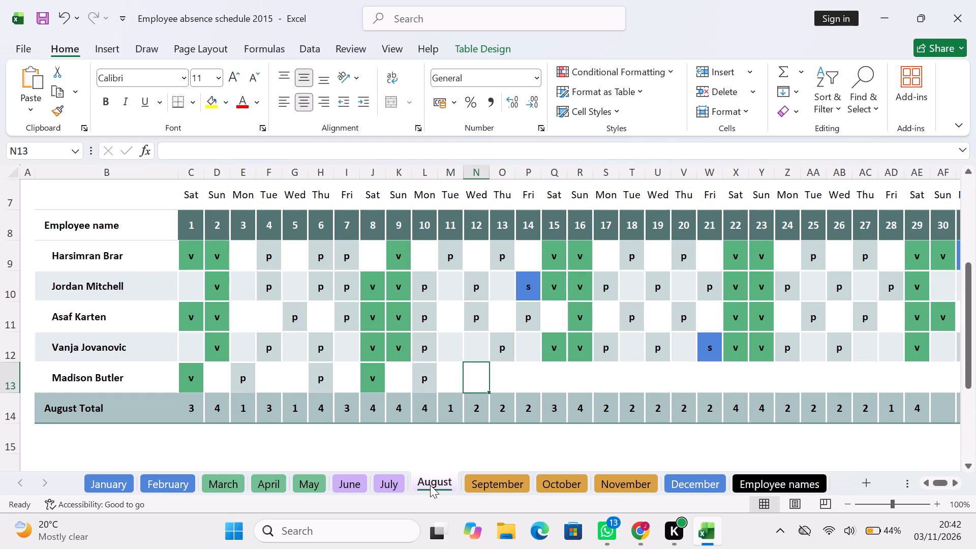
pyautogui.press('p')
pyautogui.press('Right')
pyautogui.press('Right')
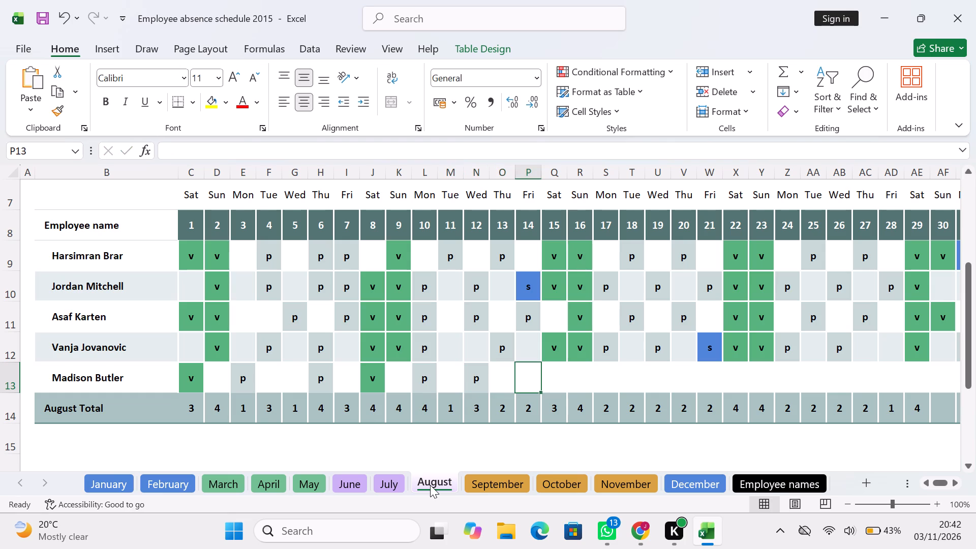
pyautogui.press('p')
pyautogui.press('Right')
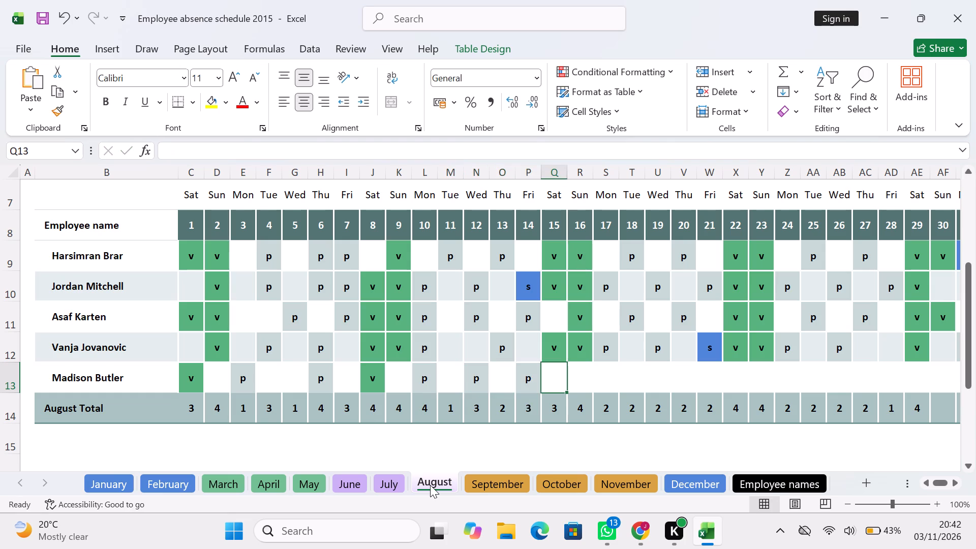
# Enter v for vacation on August 15 and 16 in the fifth employee's row.
pyautogui.press('v')
pyautogui.press('Right')
pyautogui.press('v')
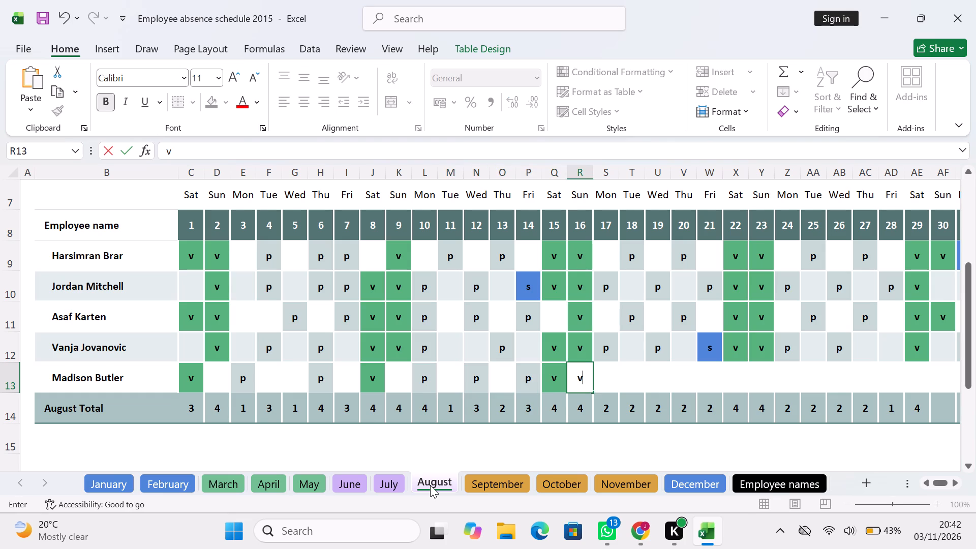
pyautogui.press('Right')
# Enter p for personal on August 17 and August 20 in the fifth employee's row.
pyautogui.press('Right')
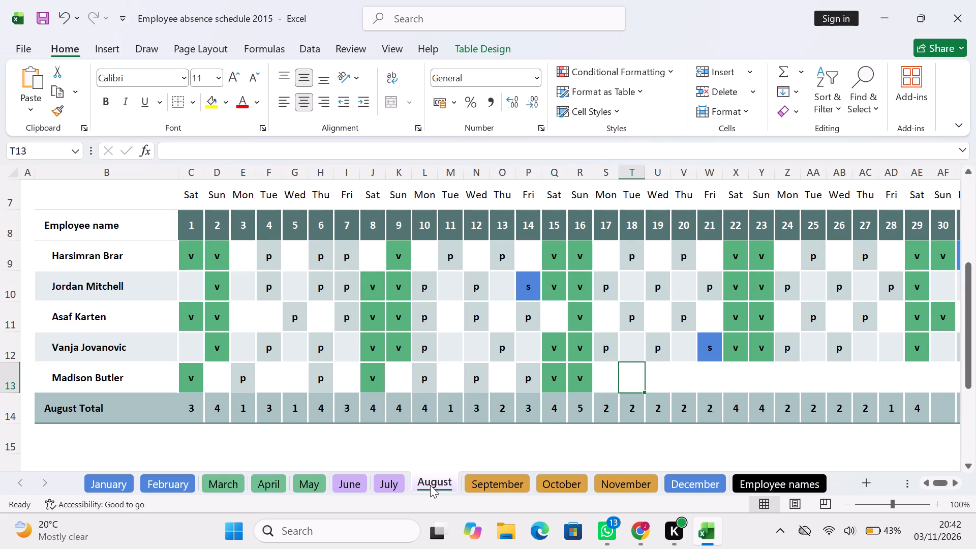
pyautogui.press('Right')
pyautogui.press('Left')
pyautogui.press('Left')
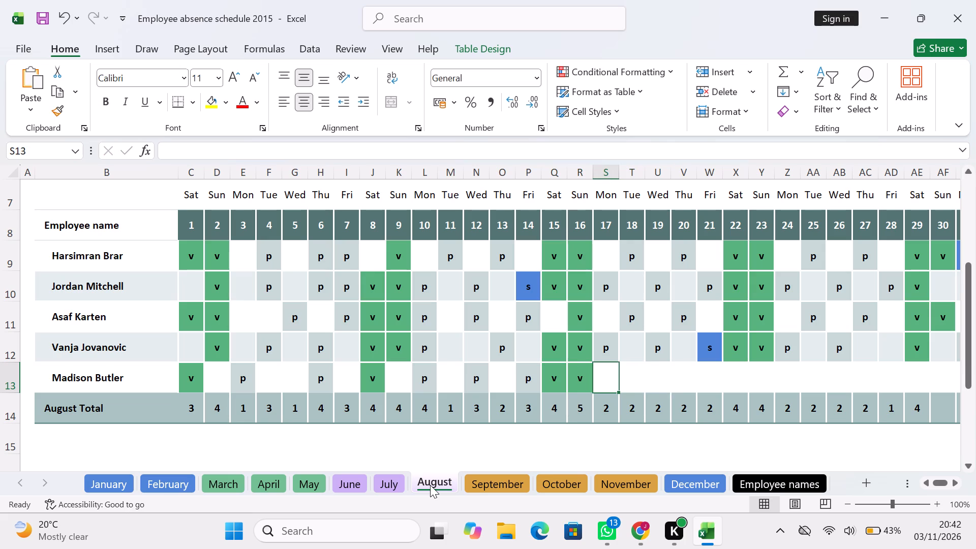
pyautogui.press('p')
pyautogui.press('Right')
pyautogui.press('Right')
pyautogui.press('Right')
pyautogui.press('Left')
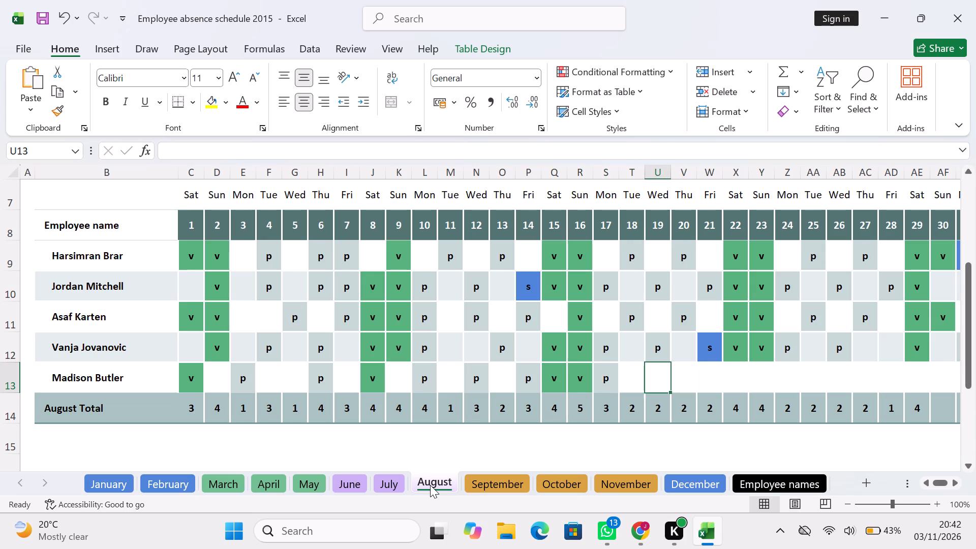
pyautogui.press('Left')
pyautogui.press('Right')
pyautogui.press('Right')
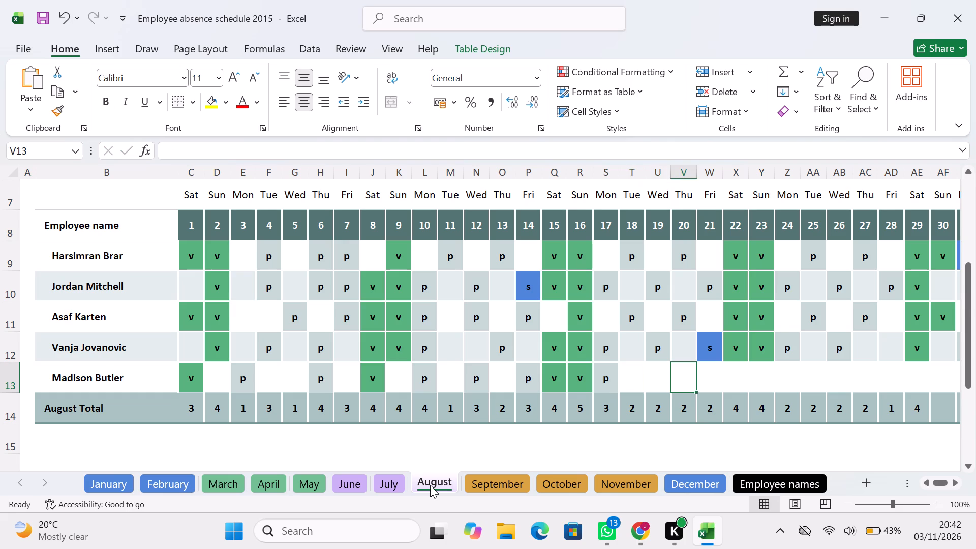
pyautogui.press('p')
pyautogui.press('Right')
# Review the fifth employee's August entries from the first of the month through August 23.
pyautogui.press('Right')
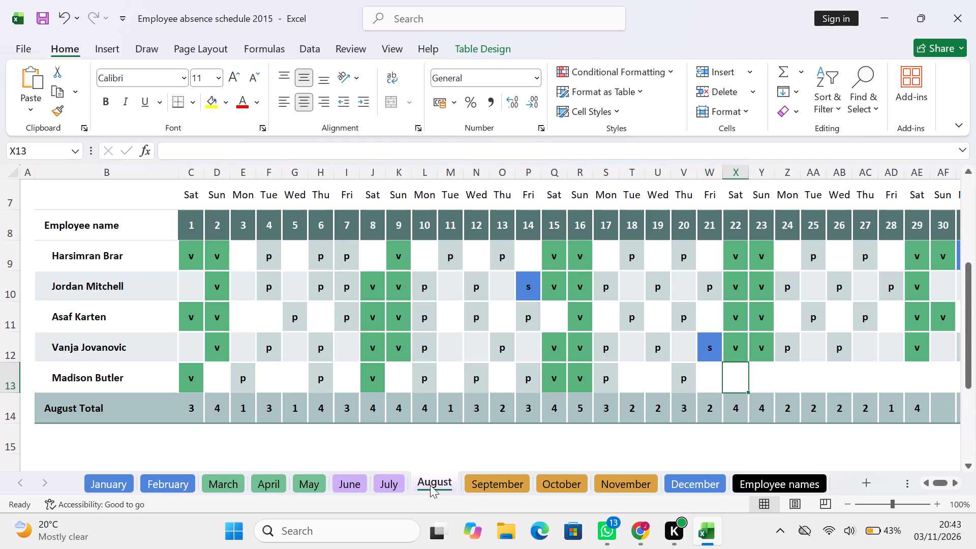
pyautogui.press('Left')
pyautogui.press('Left')
pyautogui.press('Left')
pyautogui.press('Left')
pyautogui.press('Left')
pyautogui.press('Left')
pyautogui.press('Left')
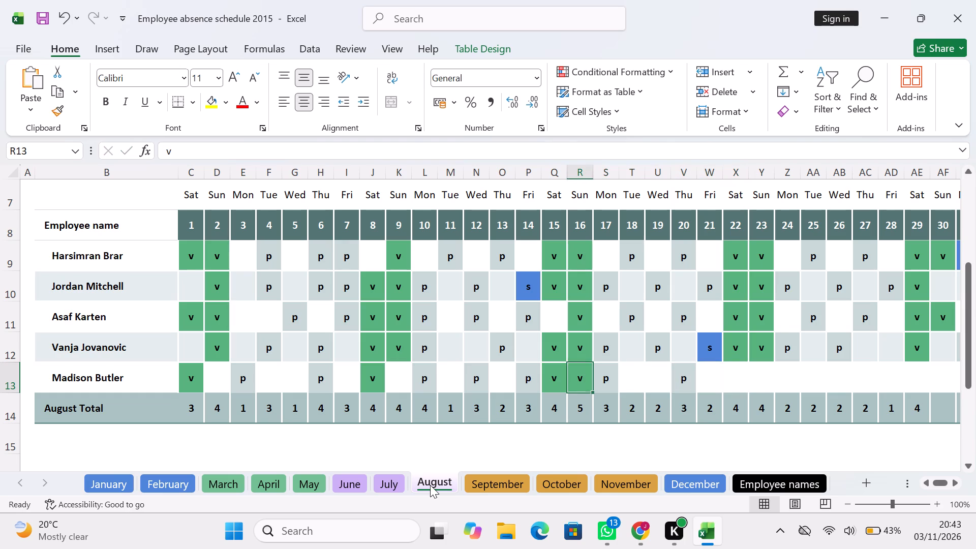
pyautogui.press('Left')
pyautogui.press('Left')
pyautogui.press('Left')
pyautogui.press('Left')
pyautogui.press('Left')
pyautogui.press('Left')
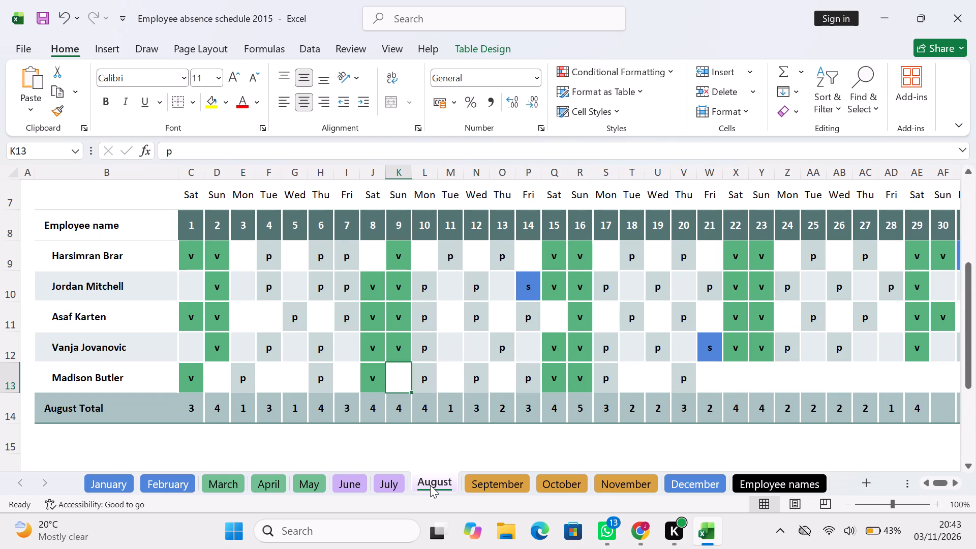
pyautogui.press('Left')
pyautogui.press('Left')
pyautogui.press('Left')
pyautogui.press('Left')
pyautogui.press('Left')
pyautogui.press('Left')
pyautogui.press('Left')
pyautogui.press('Left')
pyautogui.press('Right')
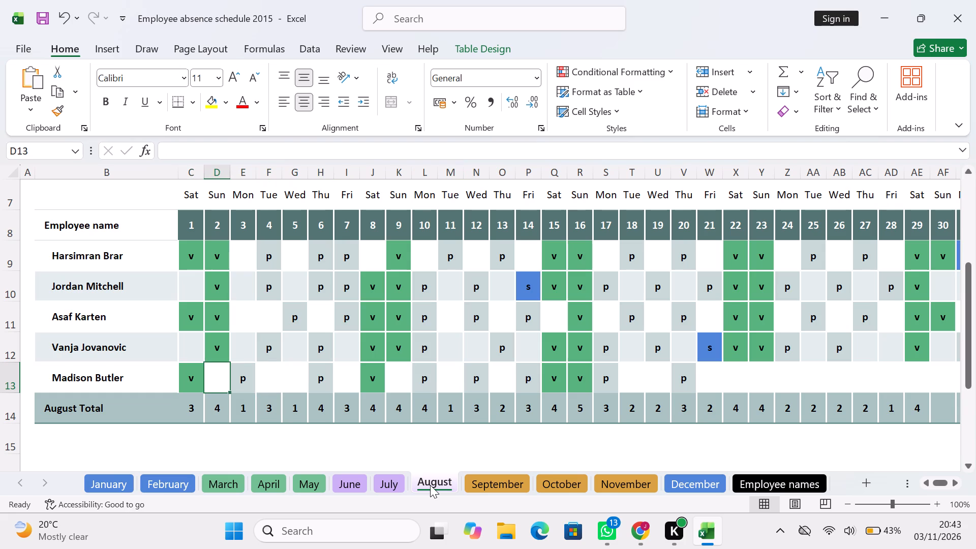
pyautogui.press('Right')
pyautogui.press('Right')
pyautogui.press('Right')
pyautogui.press('Right')
pyautogui.press('Right')
pyautogui.press('Right')
pyautogui.press('Right')
pyautogui.press('Right')
pyautogui.press('Right')
pyautogui.press('Right')
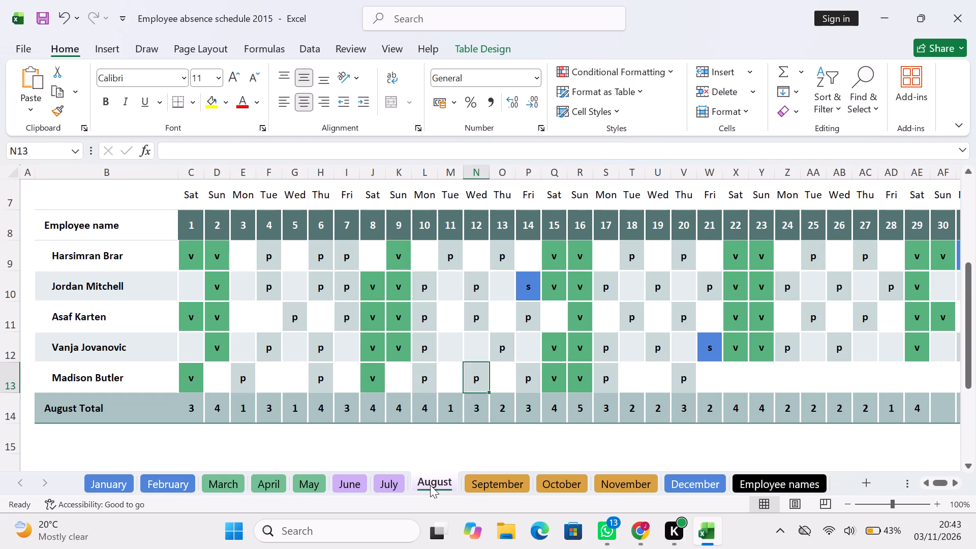
pyautogui.press('Right')
pyautogui.press('Right')
pyautogui.press('Right')
pyautogui.press('Right')
pyautogui.press('Right')
pyautogui.press('Right')
pyautogui.press('Right')
pyautogui.press('Right')
pyautogui.press('Right')
pyautogui.press('Right')
pyautogui.press('Right')
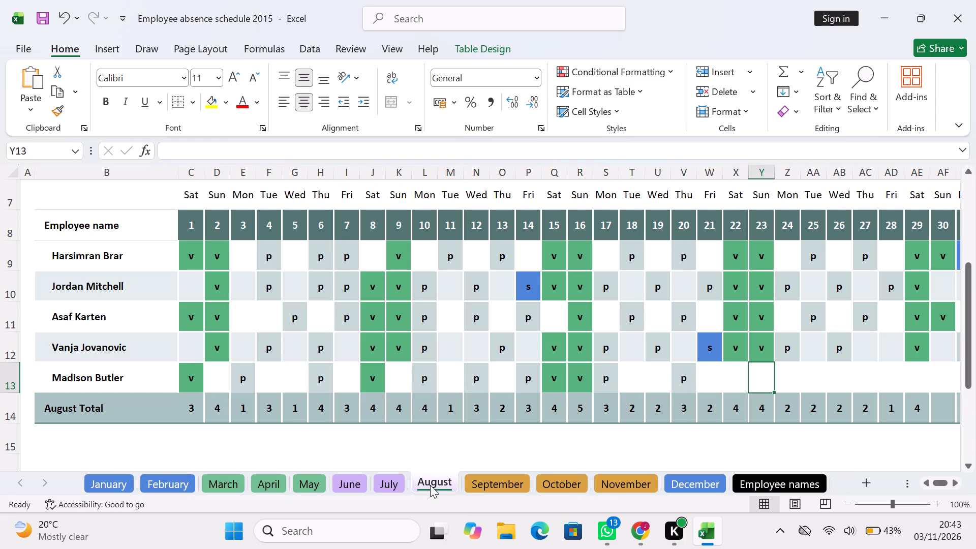
# Enter v for vacation on August 22 and 23 in the fifth employee's row.
pyautogui.press('v')
pyautogui.press('Left')
pyautogui.press('v')
pyautogui.press('Right')
# Enter p for personal on August 24, 26 and 28 in the fifth employee's row.
pyautogui.press('Right')
pyautogui.press('Right')
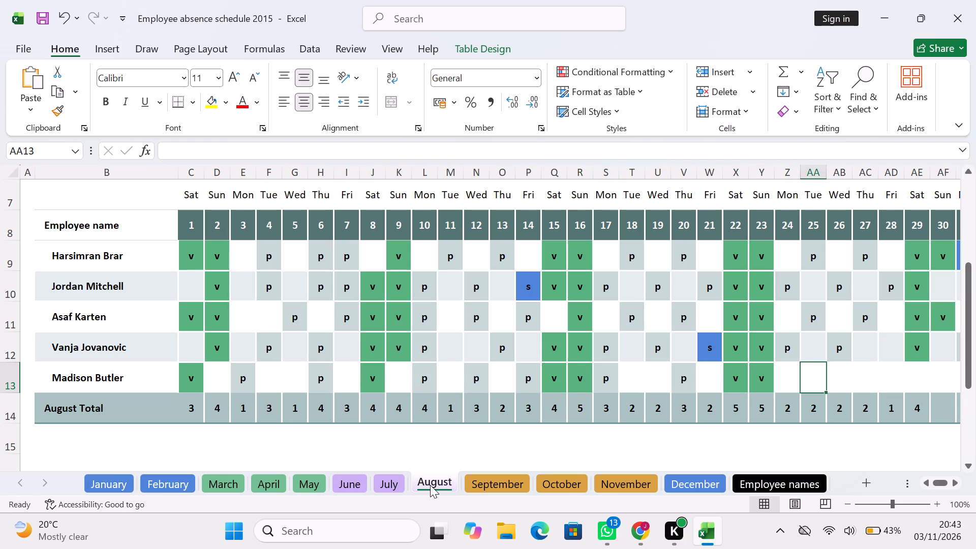
pyautogui.press('Left')
pyautogui.press('p')
pyautogui.press('Right')
pyautogui.press('Right')
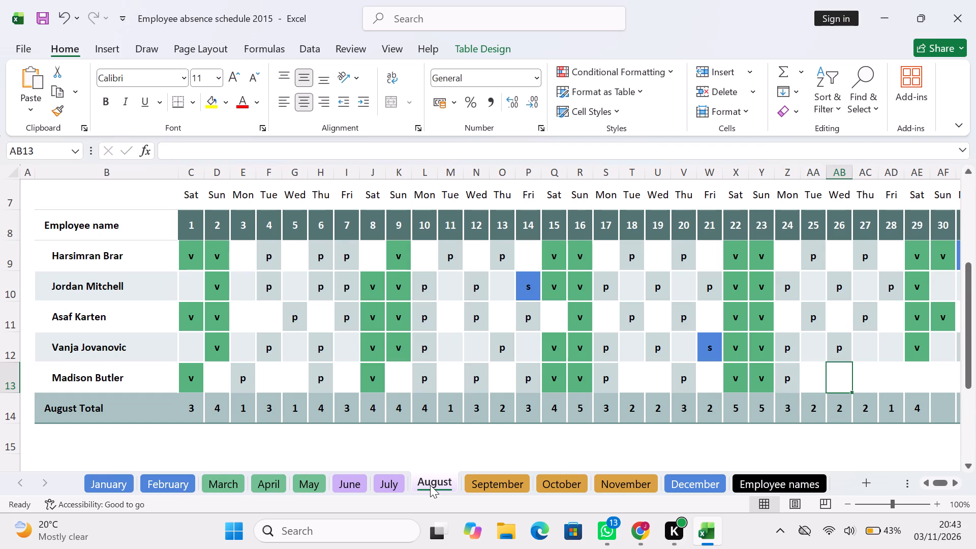
pyautogui.press('p')
pyautogui.press('Right')
pyautogui.press('Right')
pyautogui.press('Right')
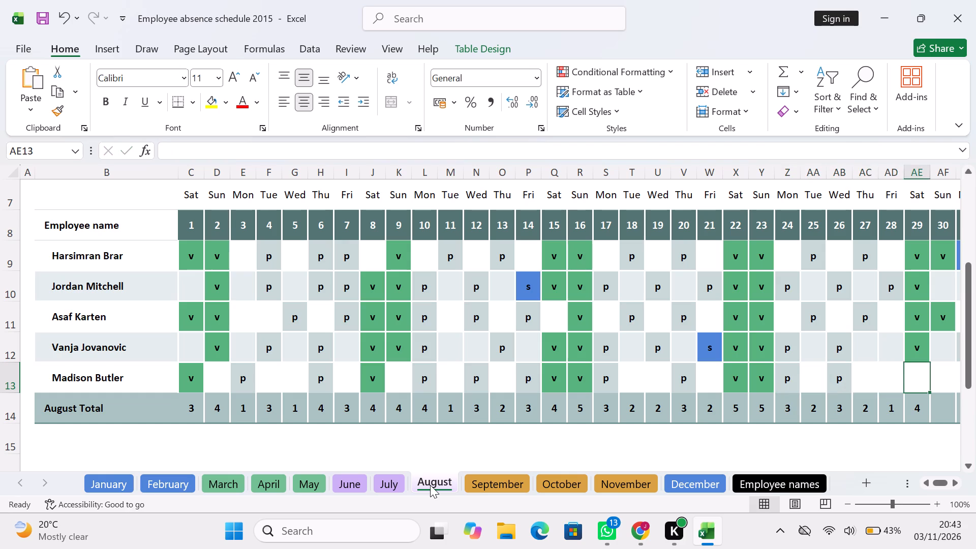
pyautogui.press('Left')
pyautogui.press('p')
pyautogui.press('Right')
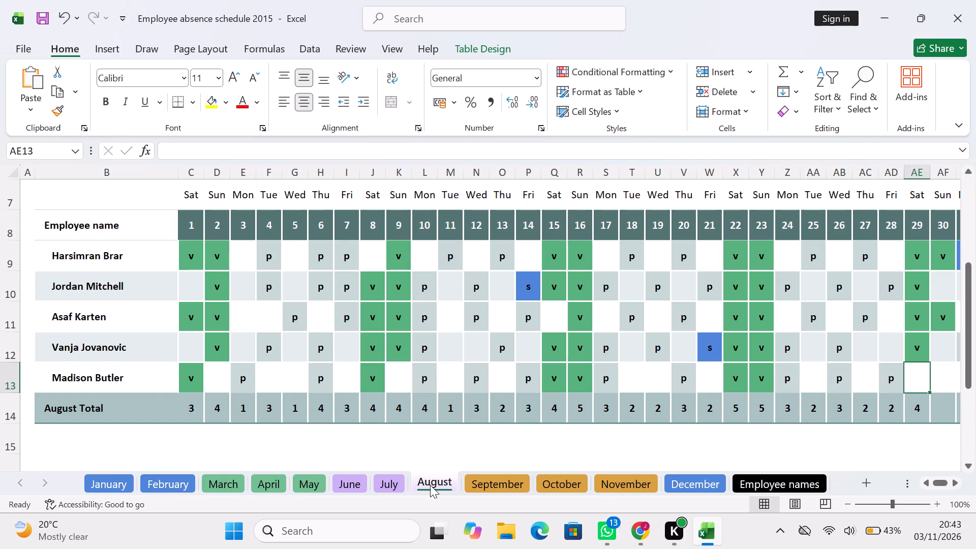
# Review the fifth employee's August entries back and forth between August 7 and August 30.
pyautogui.press('Right')
pyautogui.press('Left')
pyautogui.press('Left')
pyautogui.press('Left')
pyautogui.press('Left')
pyautogui.press('Left')
pyautogui.press('Left')
pyautogui.press('Left')
pyautogui.press('Left')
pyautogui.press('Left')
pyautogui.press('Left')
pyautogui.press('Left')
pyautogui.press('Left')
pyautogui.press('Left')
pyautogui.press('Left')
pyautogui.press('Left')
pyautogui.press('Left')
pyautogui.press('Left')
pyautogui.press('Left')
pyautogui.press('Left')
pyautogui.press('Left')
pyautogui.press('Left')
pyautogui.press('Left')
pyautogui.press('Left')
pyautogui.press('Left')
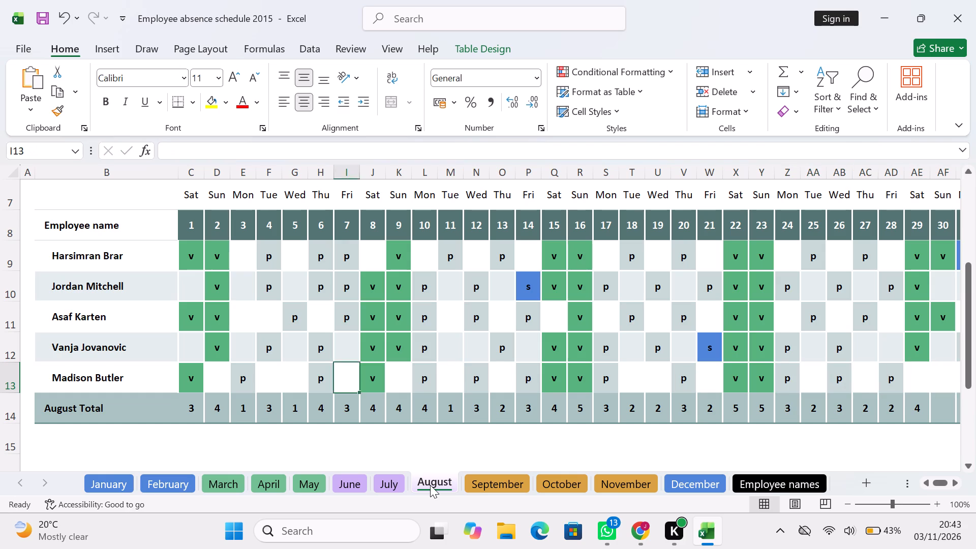
pyautogui.press('Right')
pyautogui.press('Right')
pyautogui.press('Right')
pyautogui.press('Right')
pyautogui.press('Right')
pyautogui.press('Right')
pyautogui.press('Right')
pyautogui.press('Right')
pyautogui.press('Right')
pyautogui.press('Right')
pyautogui.press('Right')
pyautogui.press('Right')
pyautogui.press('Right')
pyautogui.press('Right')
pyautogui.press('Right')
pyautogui.press('Right')
pyautogui.press('Right')
pyautogui.press('Right')
pyautogui.press('Right')
pyautogui.press('Right')
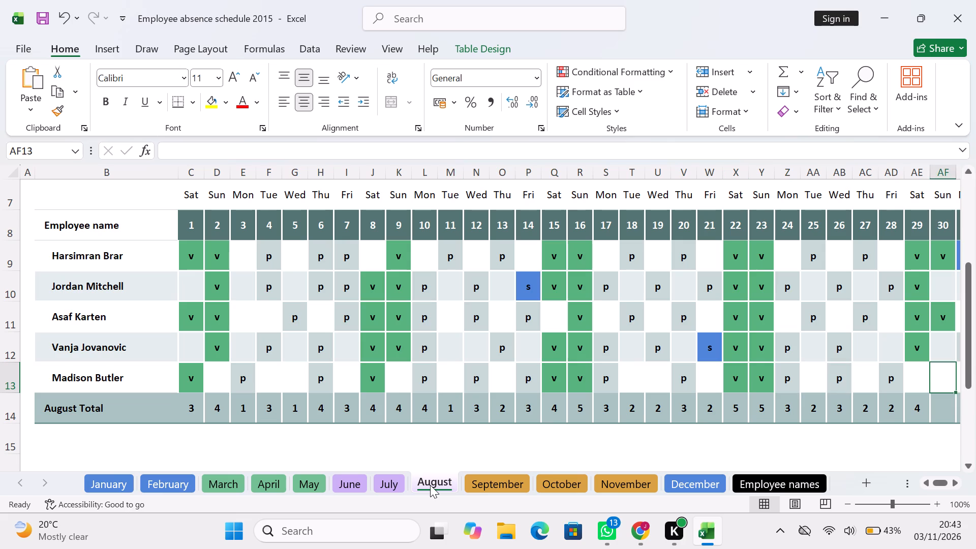
pyautogui.press('Left')
pyautogui.press('Left')
pyautogui.press('Left')
pyautogui.press('Left')
pyautogui.press('Left')
pyautogui.press('Left')
pyautogui.press('Left')
pyautogui.press('Left')
pyautogui.press('Left')
pyautogui.press('Left')
pyautogui.press('Left')
pyautogui.press('Left')
pyautogui.press('Left')
pyautogui.press('Left')
pyautogui.press('Left')
pyautogui.press('Left')
pyautogui.press('Left')
pyautogui.press('Left')
pyautogui.press('Left')
pyautogui.press('Left')
pyautogui.press('Left')
pyautogui.press('Left')
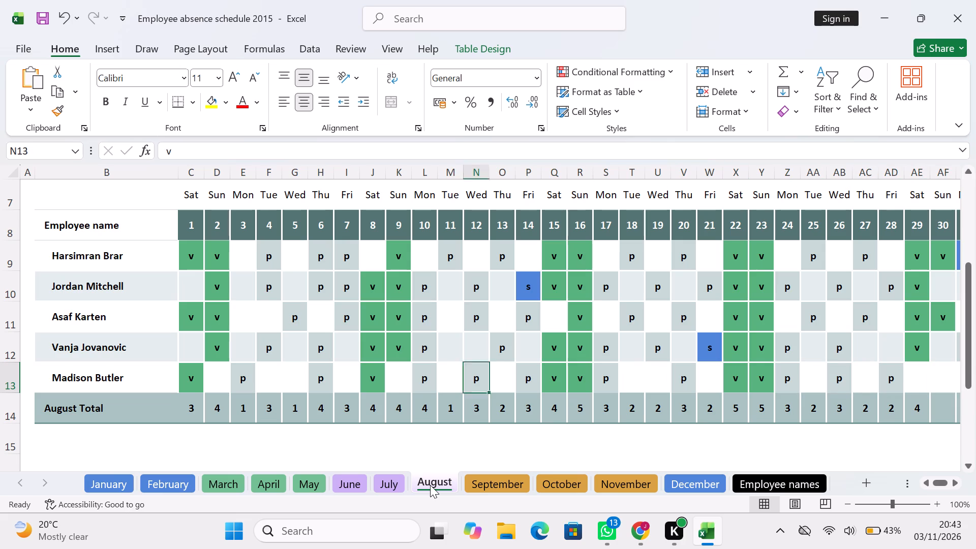
pyautogui.press('Right')
pyautogui.press('Right')
pyautogui.press('Right')
pyautogui.press('Right')
pyautogui.press('Right')
pyautogui.press('Right')
pyautogui.press('Right')
pyautogui.press('Right')
pyautogui.press('Right')
pyautogui.press('Right')
pyautogui.press('Right')
pyautogui.press('Right')
pyautogui.press('Right')
pyautogui.press('Right')
pyautogui.press('Right')
pyautogui.press('Right')
pyautogui.press('Right')
pyautogui.press('Right')
pyautogui.press('Right')
pyautogui.press('Right')
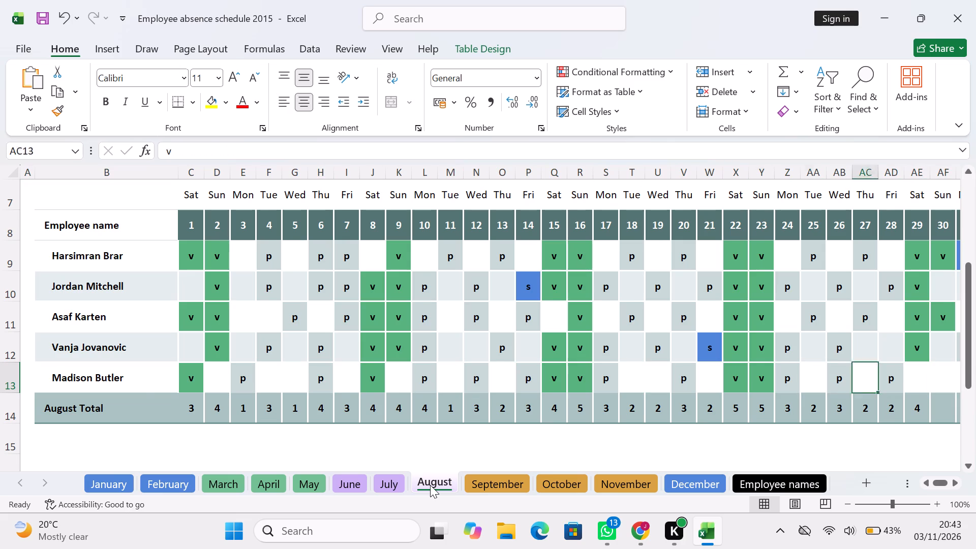
# Enter v for vacation on August 29 and 30 in the fifth employee's row.
pyautogui.press('Right')
pyautogui.press('Left')
pyautogui.press('Left')
pyautogui.press('Left')
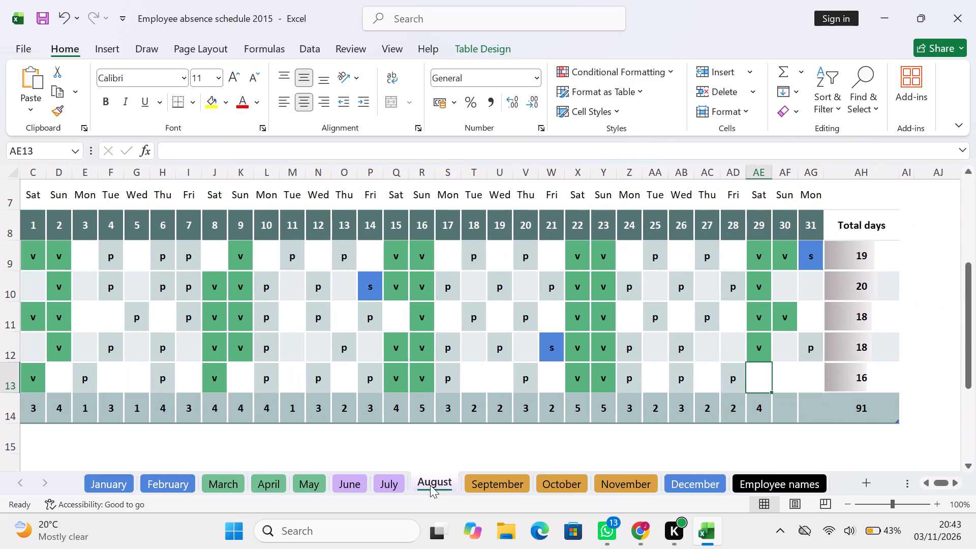
pyautogui.write('vs')
pyautogui.press('Right')
pyautogui.press('Left')
pyautogui.press('BackSpace')
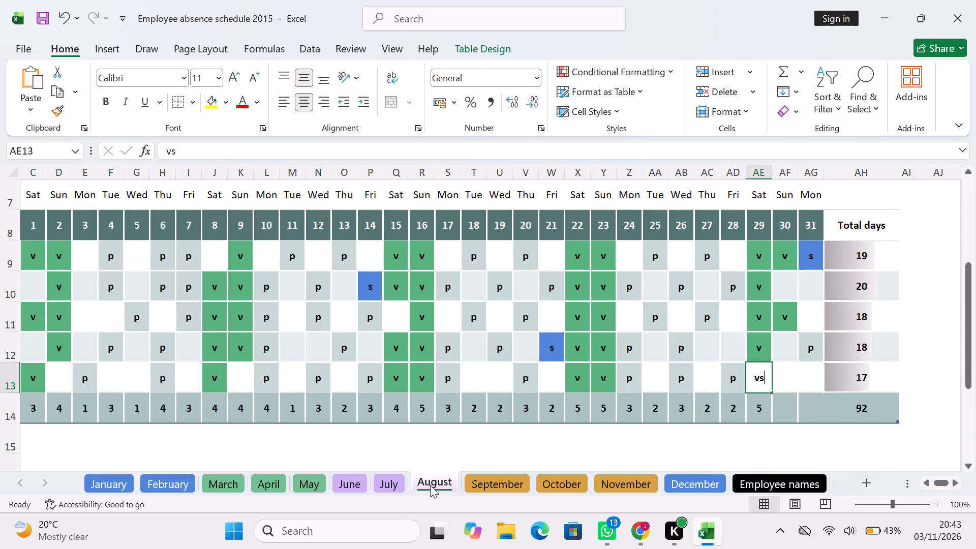
pyautogui.press('v')
pyautogui.press('Right')
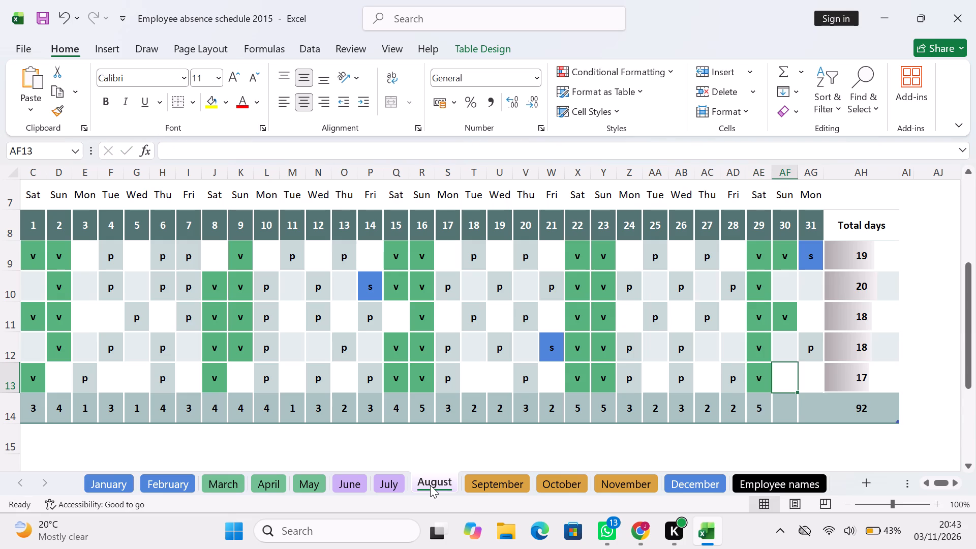
pyautogui.press('v')
pyautogui.press('Right')
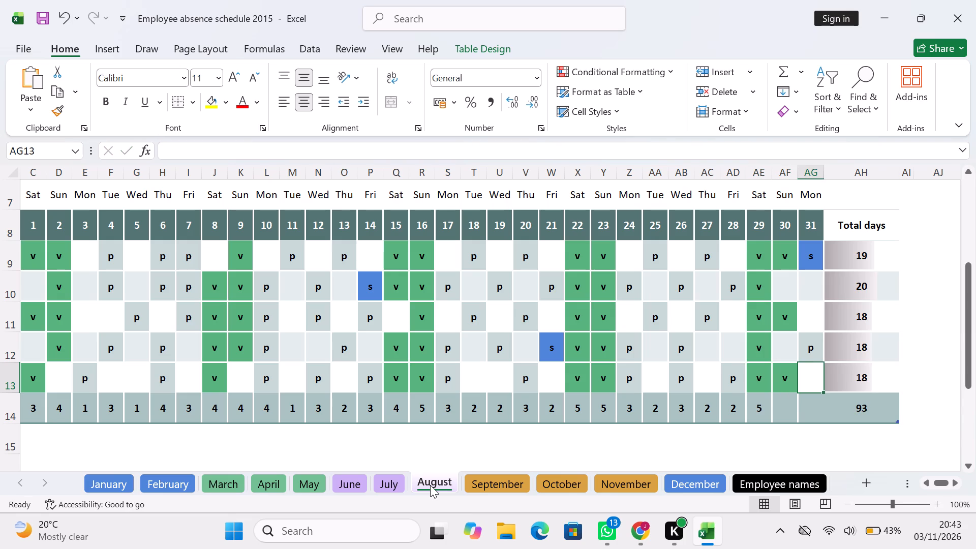
# Check the daily totals along the August Total row, from the end of the month back to the row label.
pyautogui.press('Down')
pyautogui.press('Left')
pyautogui.press('Left')
pyautogui.press('Left')
pyautogui.press('Right')
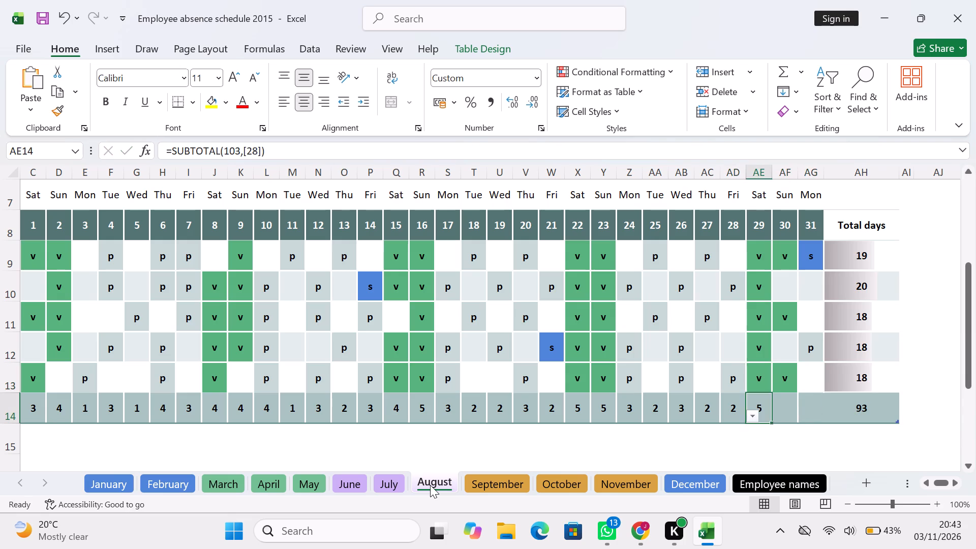
pyautogui.press('Right')
pyautogui.press('Right')
pyautogui.press('Left')
pyautogui.press('Left')
pyautogui.press('Left')
pyautogui.press('Left')
pyautogui.press('Right')
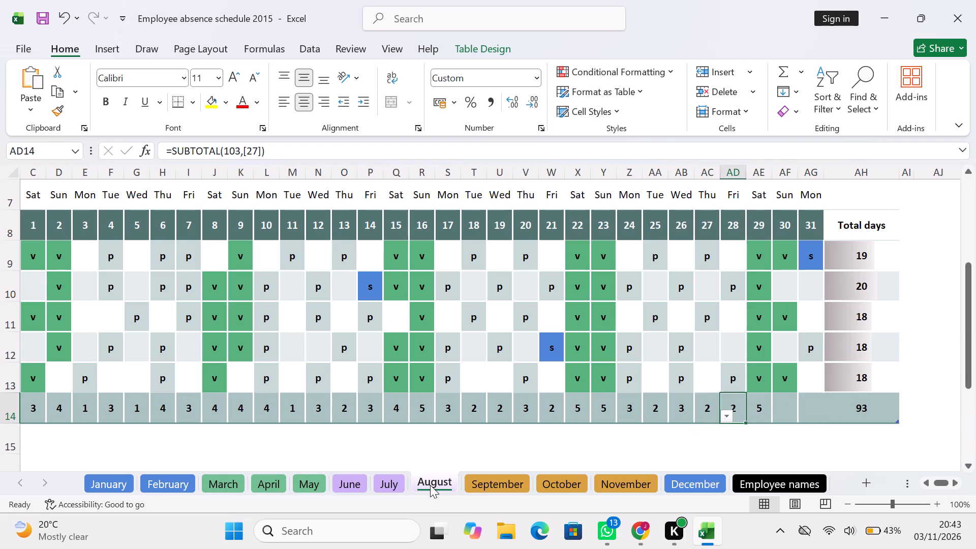
pyautogui.press('Right')
pyautogui.press('Left')
pyautogui.press('Left')
pyautogui.press('Right')
pyautogui.press('Left')
pyautogui.press('Left')
pyautogui.press('Left')
pyautogui.press('Left')
pyautogui.press('Left')
pyautogui.press('Left')
pyautogui.press('Left')
pyautogui.press('Left')
pyautogui.press('Left')
pyautogui.press('Left')
pyautogui.press('Left')
pyautogui.press('Left')
pyautogui.press('Left')
pyautogui.press('Left')
pyautogui.press('Left')
pyautogui.press('Left')
pyautogui.press('Left')
pyautogui.press('Left')
pyautogui.press('Left')
pyautogui.press('Left')
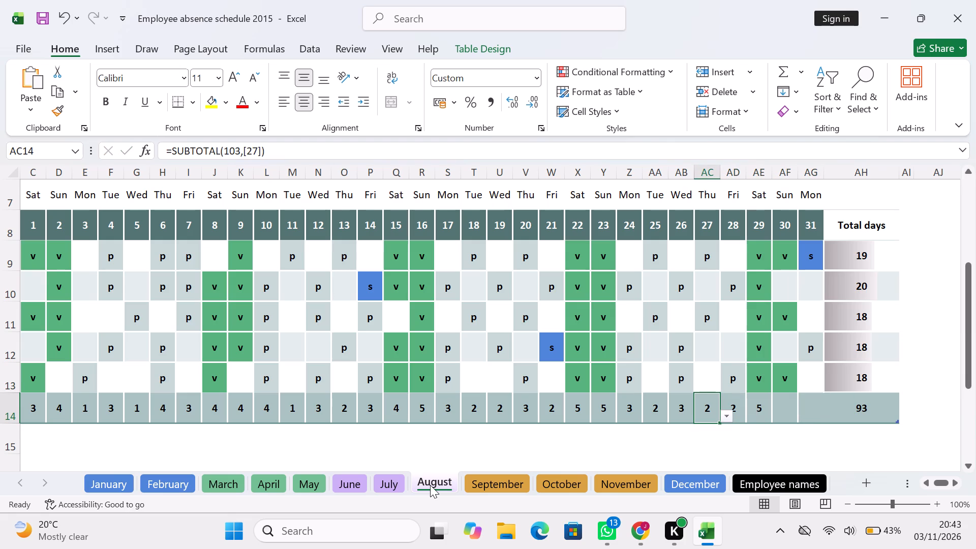
pyautogui.press('Left')
pyautogui.press('Left')
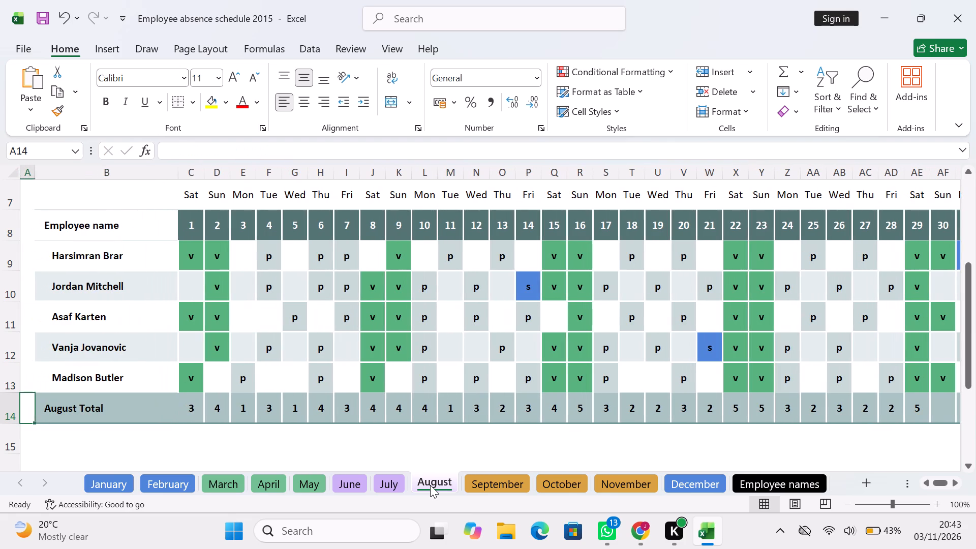
pyautogui.press('Right')
pyautogui.press('Right')
pyautogui.press('Left')
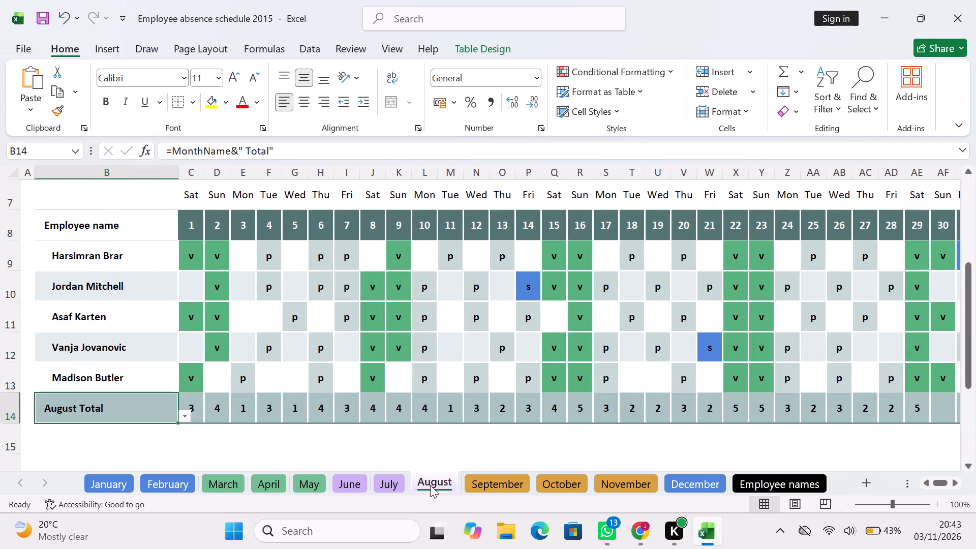
# Check the August 1 to 7 entries of all five employees day by day against the August Total row.
pyautogui.press('Right')
pyautogui.press('Up')
pyautogui.press('Up')
pyautogui.press('Up')
pyautogui.press('Up')
pyautogui.press('Up')
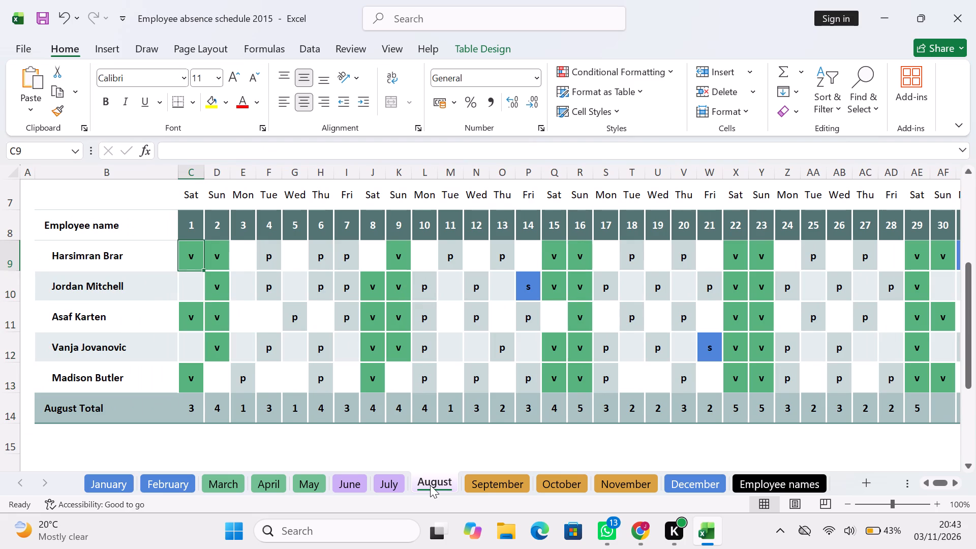
pyautogui.press('Right')
pyautogui.press('Down')
pyautogui.press('Down')
pyautogui.press('Down')
pyautogui.press('Down')
pyautogui.press('Down')
pyautogui.press('Right')
pyautogui.press('Up')
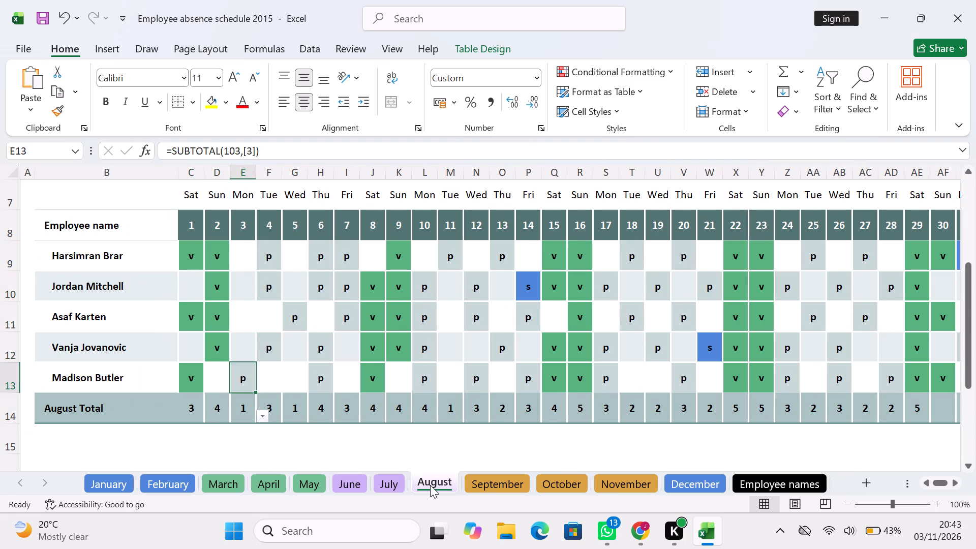
pyautogui.press('Up')
pyautogui.press('Up')
pyautogui.press('Up')
pyautogui.press('Up')
pyautogui.press('Right')
pyautogui.press('Right')
pyautogui.press('Down')
pyautogui.press('Left')
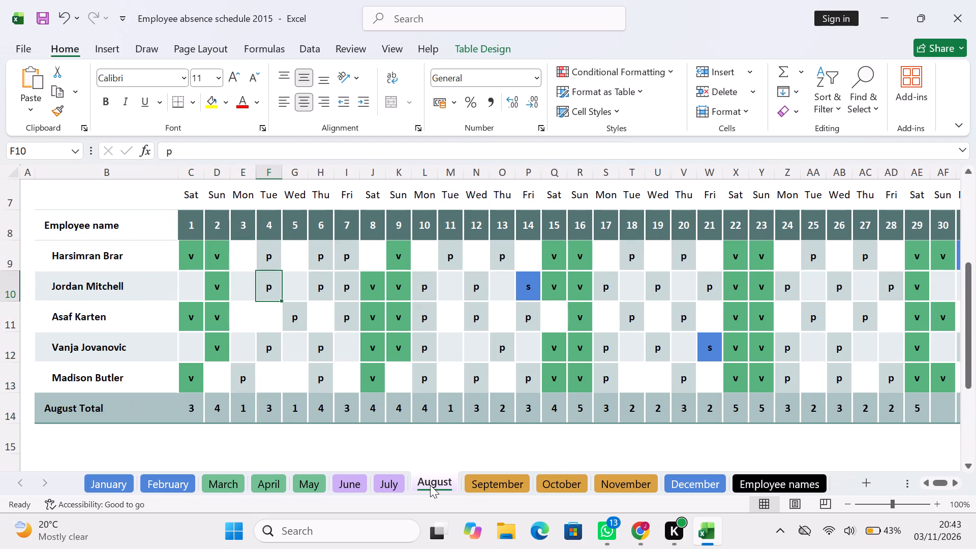
pyautogui.press('Up')
pyautogui.press('Down')
pyautogui.press('Down')
pyautogui.press('Down')
pyautogui.press('Down')
pyautogui.press('Down')
pyautogui.press('Right')
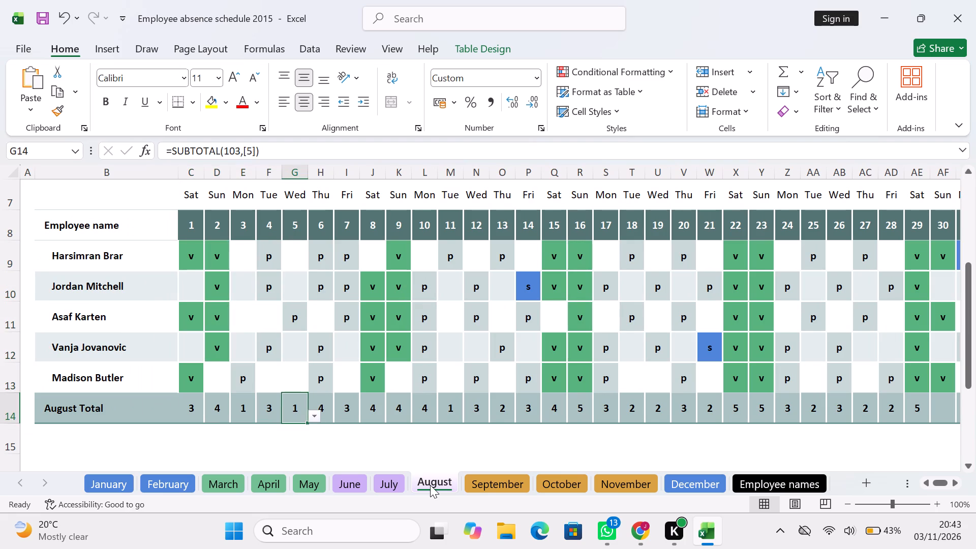
pyautogui.press('Up')
pyautogui.press('Up')
pyautogui.press('Up')
pyautogui.press('Up')
pyautogui.press('Up')
pyautogui.press('Right')
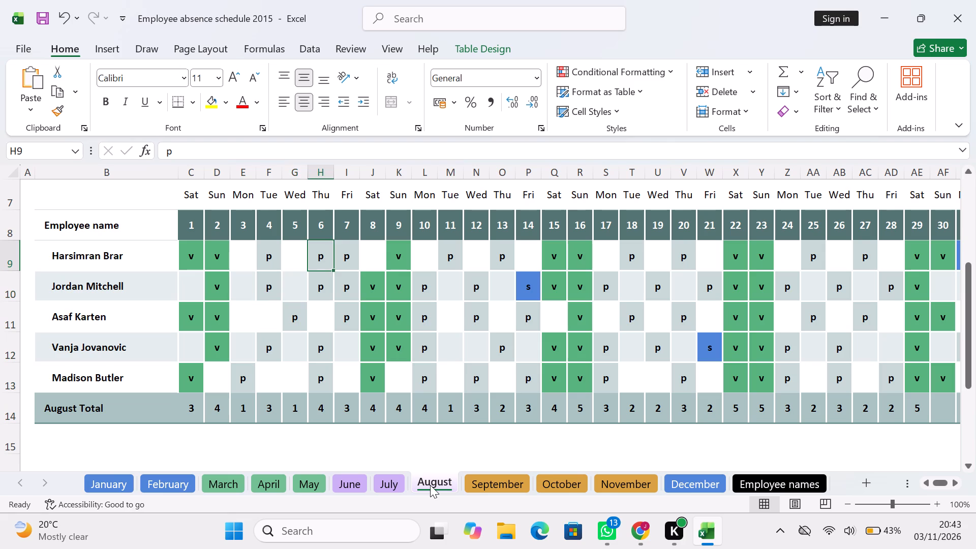
pyautogui.press('Down')
pyautogui.press('Down')
pyautogui.press('Down')
pyautogui.press('Down')
pyautogui.press('Down')
pyautogui.press('Right')
pyautogui.press('Up')
pyautogui.press('Up')
pyautogui.press('Up')
pyautogui.press('Up')
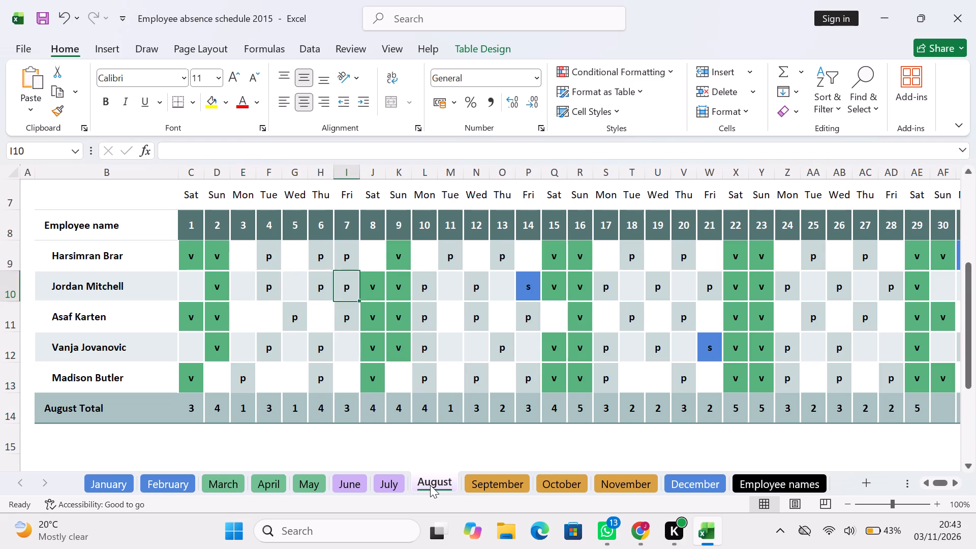
pyautogui.press('Up')
# Check the August 8 to 14 entries of all five employees day by day against the August Total row.
pyautogui.press('Right')
pyautogui.press('Down')
pyautogui.press('Down')
pyautogui.press('Down')
pyautogui.press('Down')
pyautogui.press('Down')
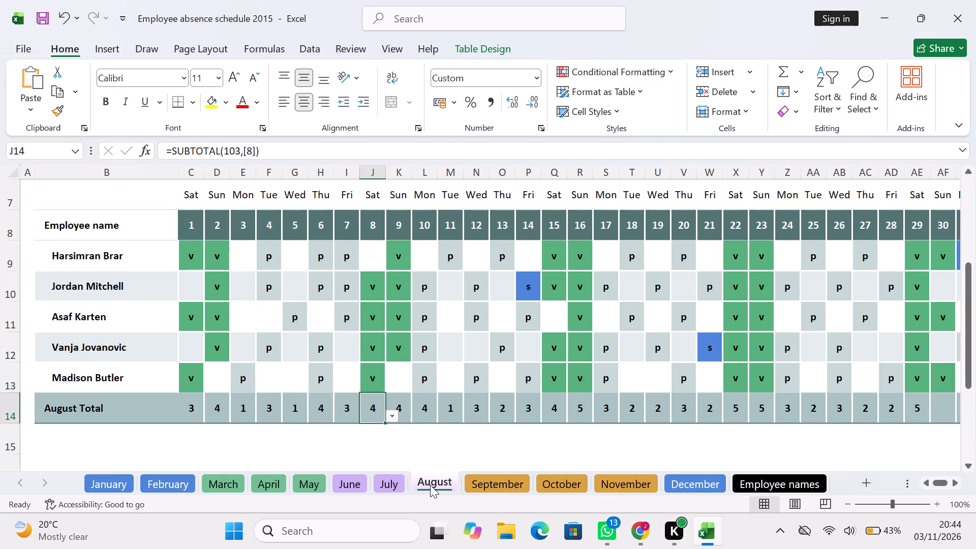
pyautogui.press('Right')
pyautogui.press('Up')
pyautogui.press('Up')
pyautogui.press('Up')
pyautogui.press('Up')
pyautogui.press('Up')
pyautogui.press('Right')
pyautogui.press('Down')
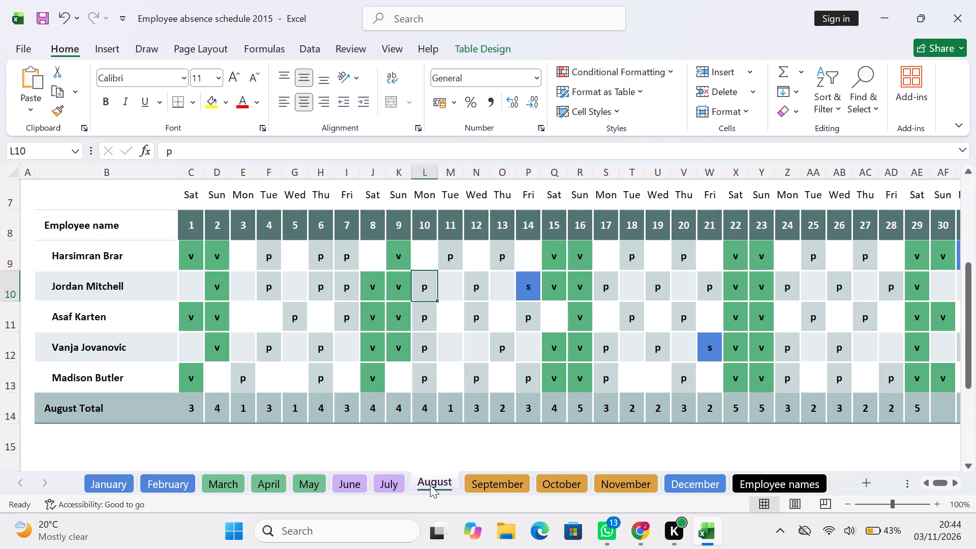
pyautogui.press('Down')
pyautogui.press('Down')
pyautogui.press('Down')
pyautogui.press('Down')
pyautogui.press('Right')
pyautogui.press('Up')
pyautogui.press('Up')
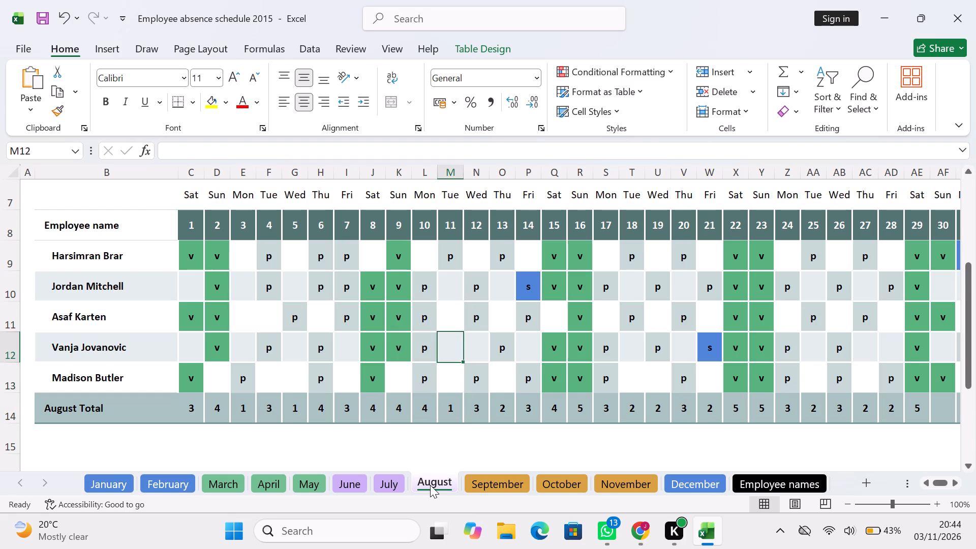
pyautogui.press('Up')
pyautogui.press('Up')
pyautogui.press('Up')
pyautogui.press('Right')
pyautogui.press('Down')
pyautogui.press('Down')
pyautogui.press('Down')
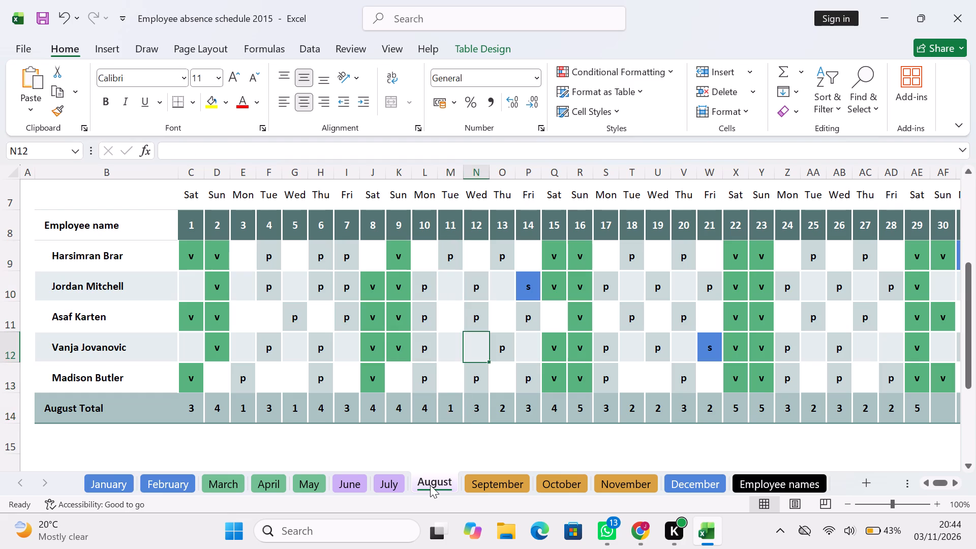
pyautogui.press('Down')
pyautogui.press('Down')
pyautogui.press('Right')
pyautogui.press('Up')
pyautogui.press('Up')
pyautogui.press('Up')
pyautogui.press('Up')
pyautogui.press('Up')
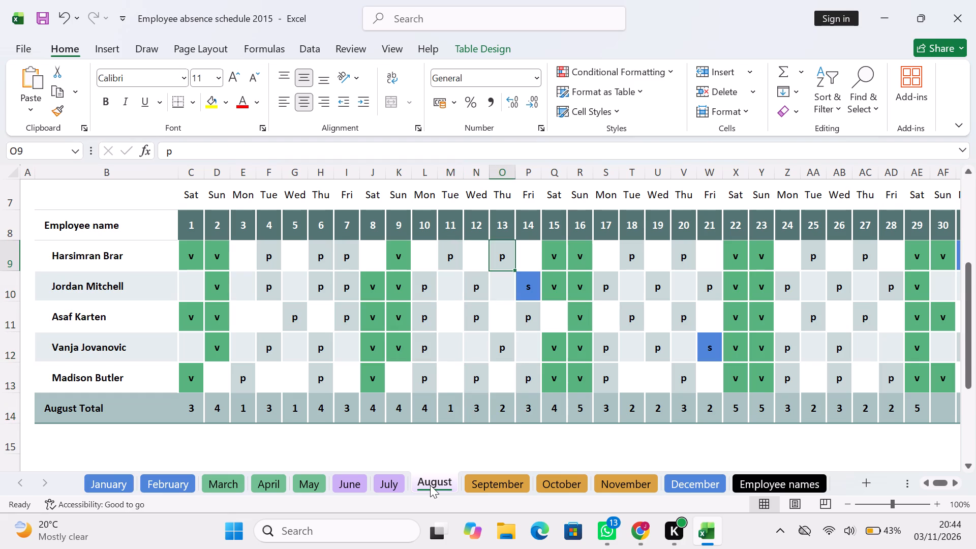
pyautogui.press('Right')
pyautogui.press('Down')
pyautogui.press('Down')
pyautogui.press('Down')
pyautogui.press('Down')
pyautogui.press('Down')
# Check the August 15 to 21 entries of all five employees day by day against the August Total row.
pyautogui.press('Right')
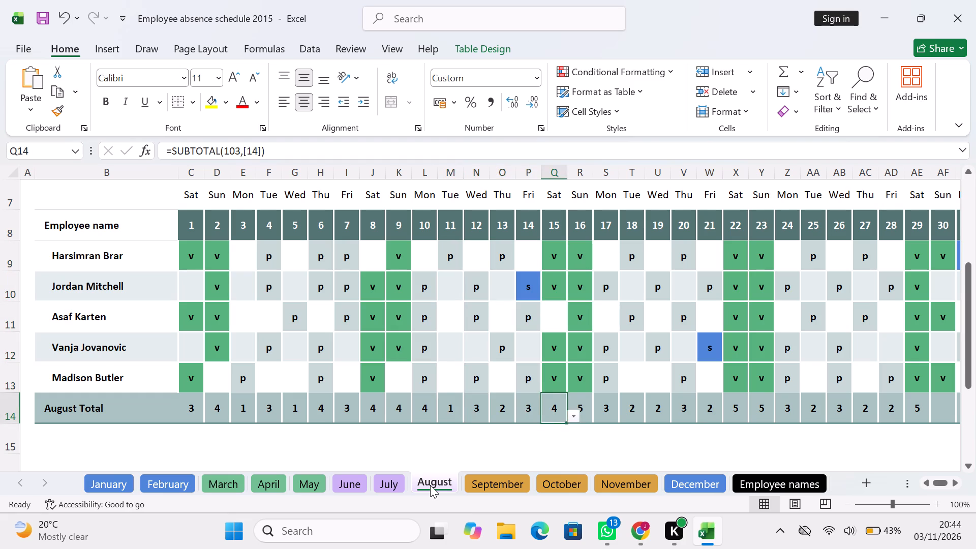
pyautogui.press('Up')
pyautogui.press('Up')
pyautogui.press('Up')
pyautogui.press('Up')
pyautogui.press('Up')
pyautogui.press('Right')
pyautogui.press('Down')
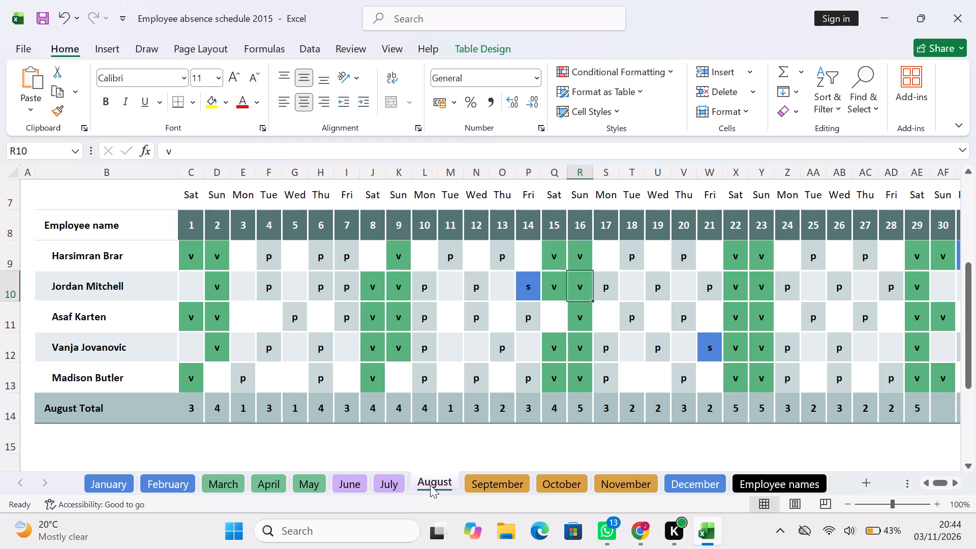
pyautogui.press('Down')
pyautogui.press('Down')
pyautogui.press('Down')
pyautogui.press('Down')
pyautogui.press('Right')
pyautogui.press('Up')
pyautogui.press('Up')
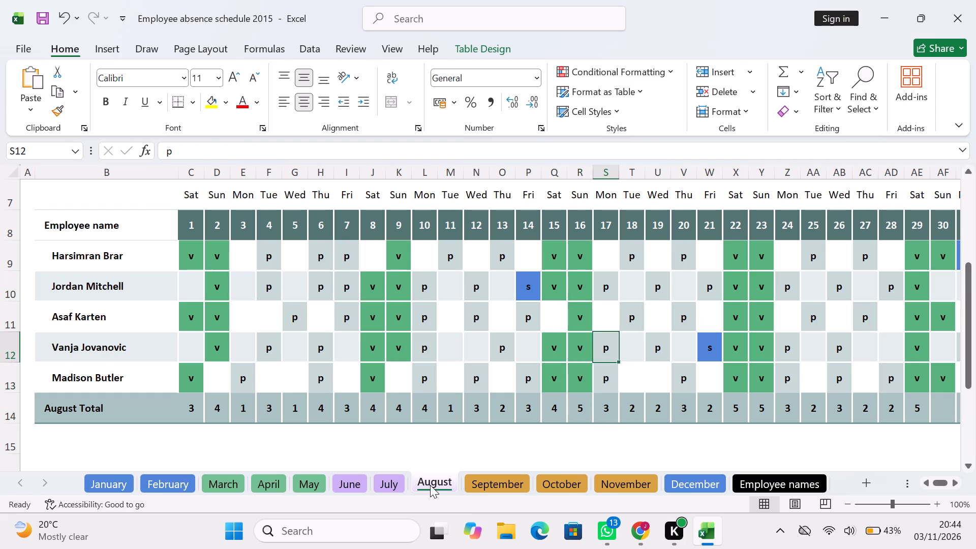
pyautogui.press('Up')
pyautogui.press('Up')
pyautogui.press('Up')
pyautogui.press('Right')
pyautogui.press('Down')
pyautogui.press('Down')
pyautogui.press('Down')
pyautogui.press('Down')
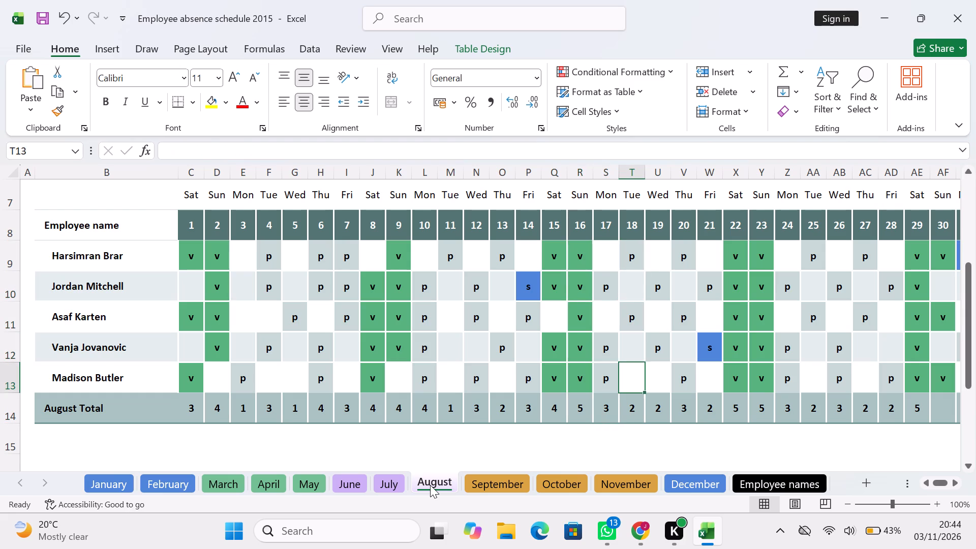
pyautogui.press('Down')
pyautogui.press('Right')
pyautogui.press('Up')
pyautogui.press('Up')
pyautogui.press('Up')
pyautogui.press('Up')
pyautogui.press('Up')
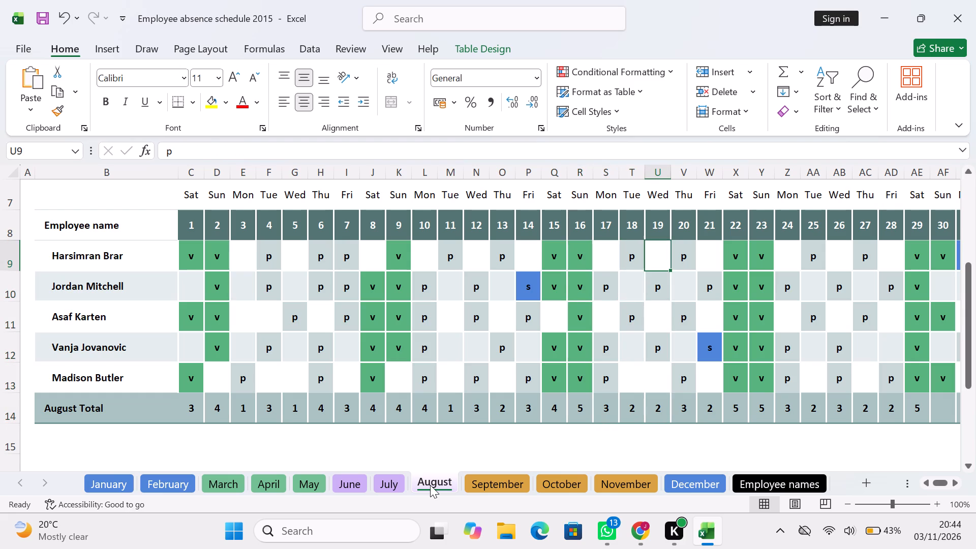
pyautogui.press('Right')
pyautogui.press('Down')
pyautogui.press('Down')
pyautogui.press('Down')
pyautogui.press('Down')
pyautogui.press('Down')
pyautogui.press('Right')
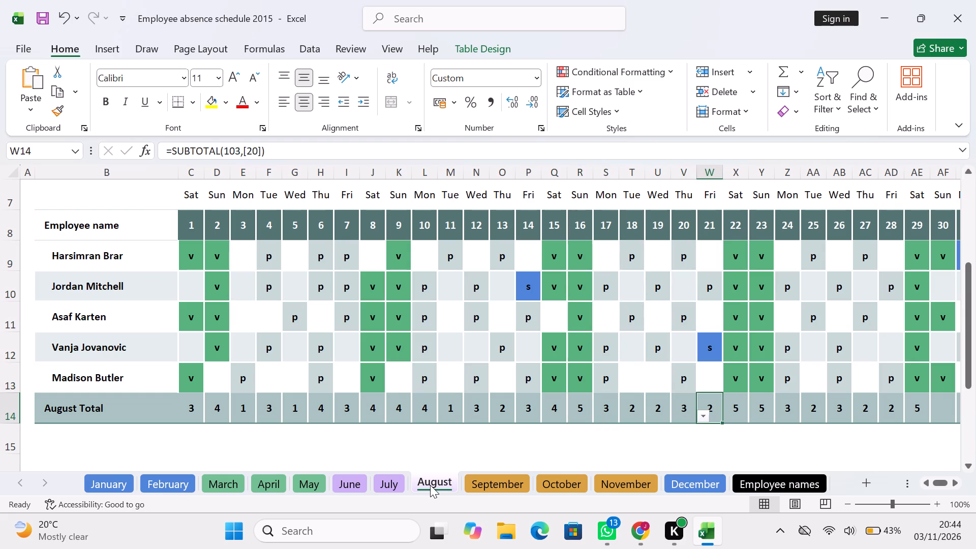
pyautogui.press('Up')
pyautogui.press('Up')
pyautogui.press('Up')
pyautogui.press('Up')
pyautogui.press('Up')
# Check the August 22 to 24 entries of all five employees day by day against the August Total row.
pyautogui.press('Right')
pyautogui.press('Down')
pyautogui.press('Down')
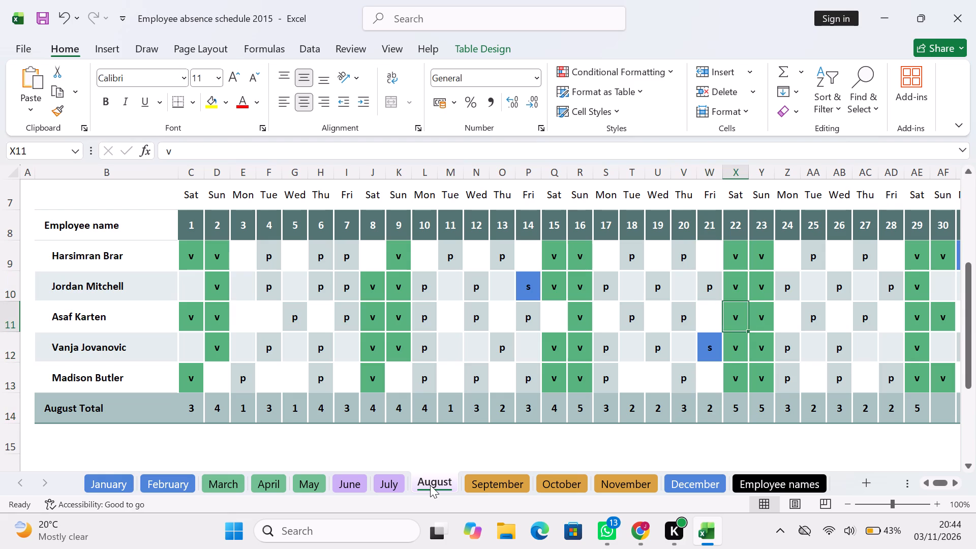
pyautogui.press('Down')
pyautogui.press('Down')
pyautogui.press('Down')
pyautogui.press('Right')
pyautogui.press('Up')
pyautogui.press('Up')
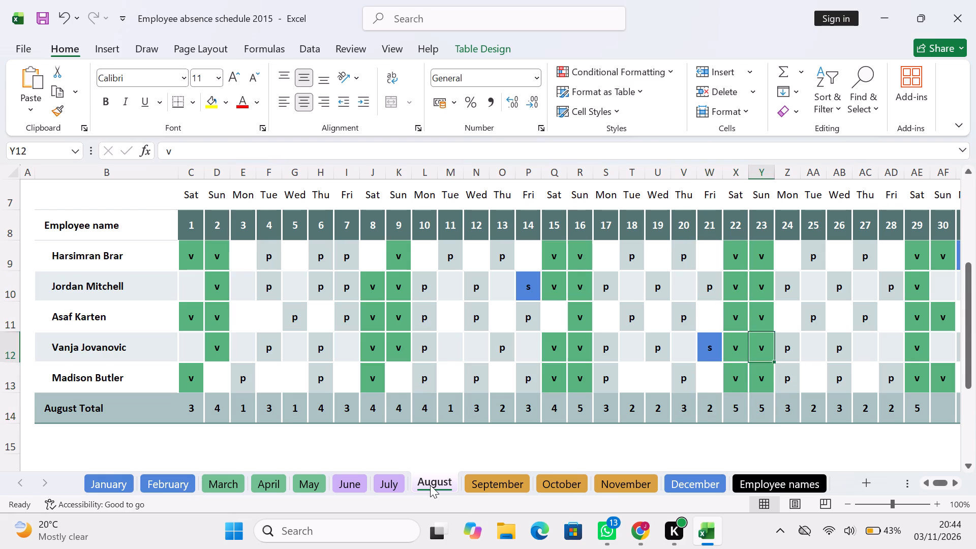
pyautogui.press('Up')
pyautogui.press('Up')
pyautogui.press('Up')
pyautogui.press('Right')
pyautogui.press('Right')
pyautogui.press('Left')
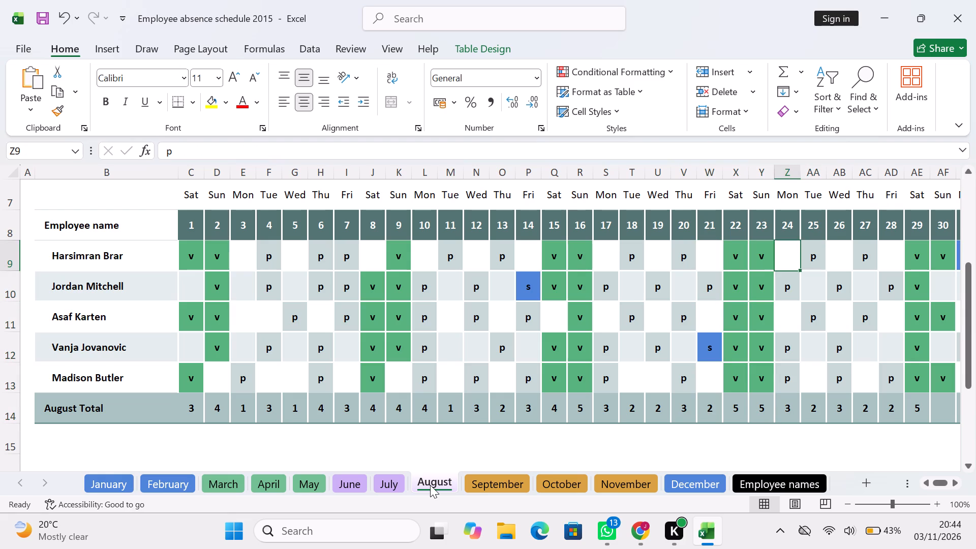
pyautogui.press('Down')
pyautogui.press('Down')
pyautogui.press('Down')
pyautogui.press('Down')
pyautogui.press('Down')
pyautogui.press('Up')
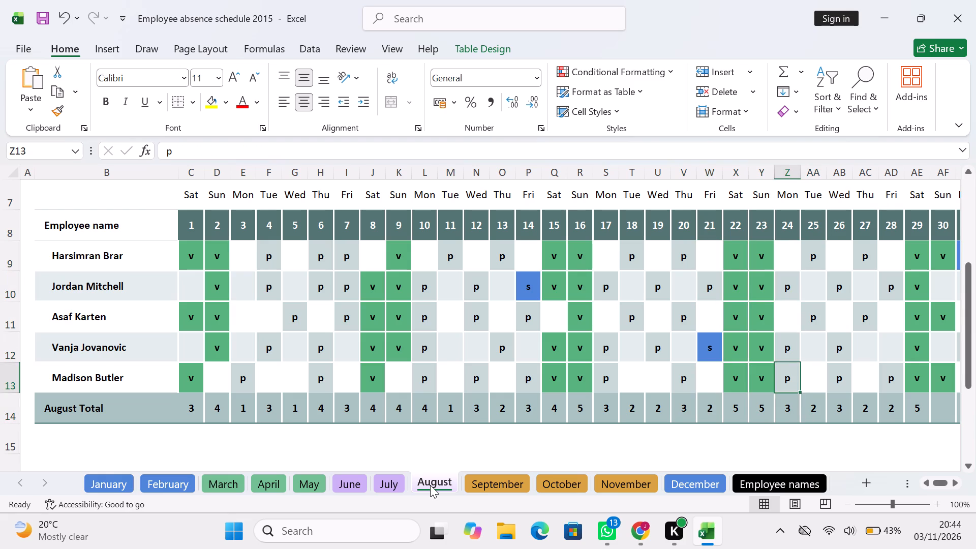
pyautogui.press('Up')
pyautogui.press('Up')
pyautogui.press('Up')
pyautogui.press('Up')
pyautogui.press('Left')
pyautogui.press('Down')
pyautogui.press('Down')
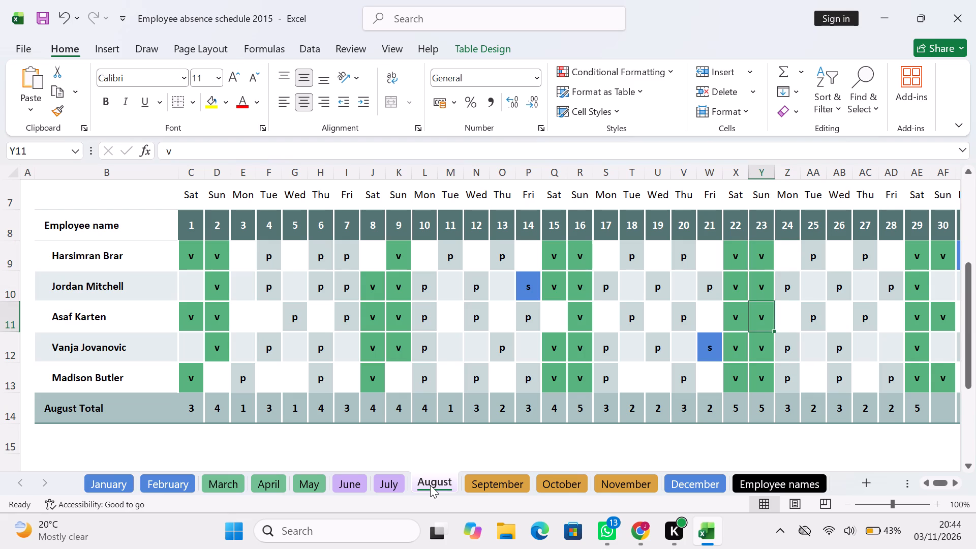
pyautogui.press('Down')
pyautogui.press('Down')
pyautogui.press('Down')
pyautogui.press('Right')
pyautogui.press('Up')
pyautogui.press('Up')
pyautogui.press('Up')
pyautogui.press('Up')
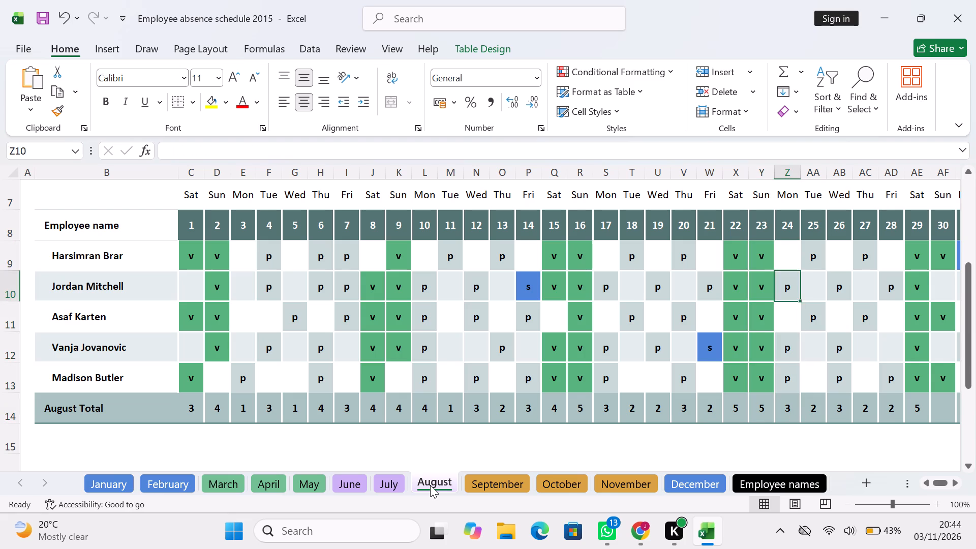
pyautogui.press('Up')
# Recheck the August 24 entries and check the August 25 entries of all five employees against the August Total row.
pyautogui.press('Right')
pyautogui.press('Down')
pyautogui.press('Down')
pyautogui.press('Down')
pyautogui.press('Down')
pyautogui.press('Down')
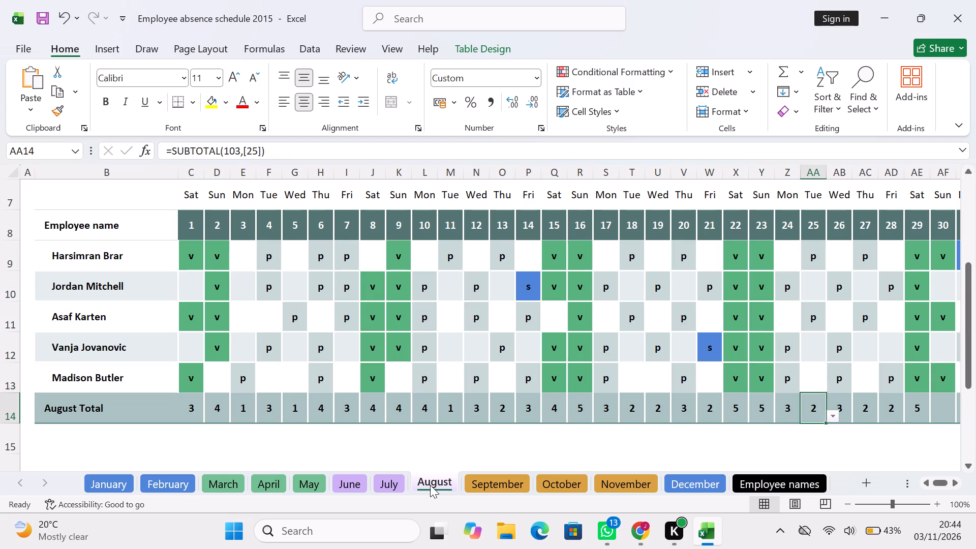
pyautogui.press('Right')
pyautogui.press('Left')
pyautogui.press('Left')
pyautogui.press('Up')
pyautogui.press('Up')
pyautogui.press('Up')
pyautogui.press('Up')
pyautogui.press('Up')
pyautogui.press('Right')
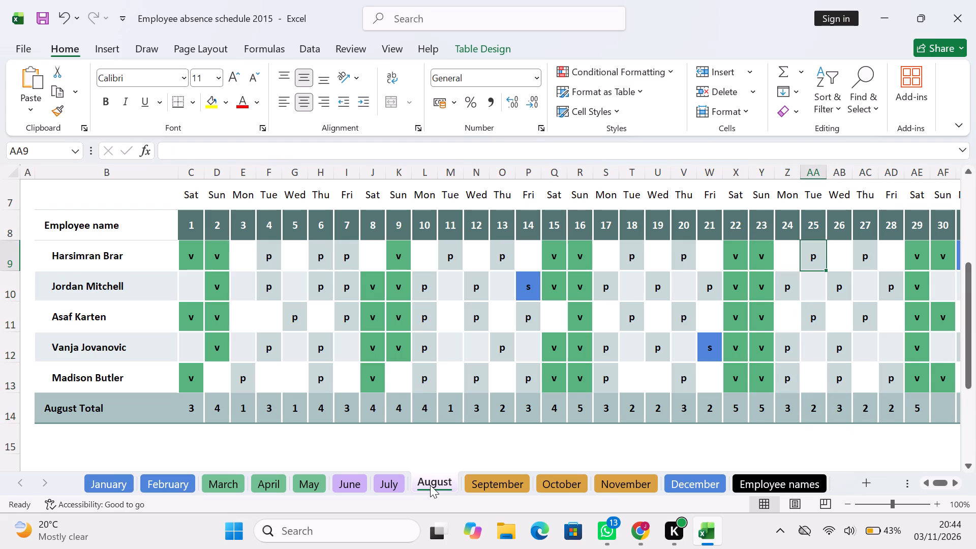
pyautogui.press('Down')
pyautogui.press('Down')
pyautogui.press('Down')
pyautogui.press('Down')
pyautogui.press('Down')
pyautogui.press('Up')
pyautogui.press('Up')
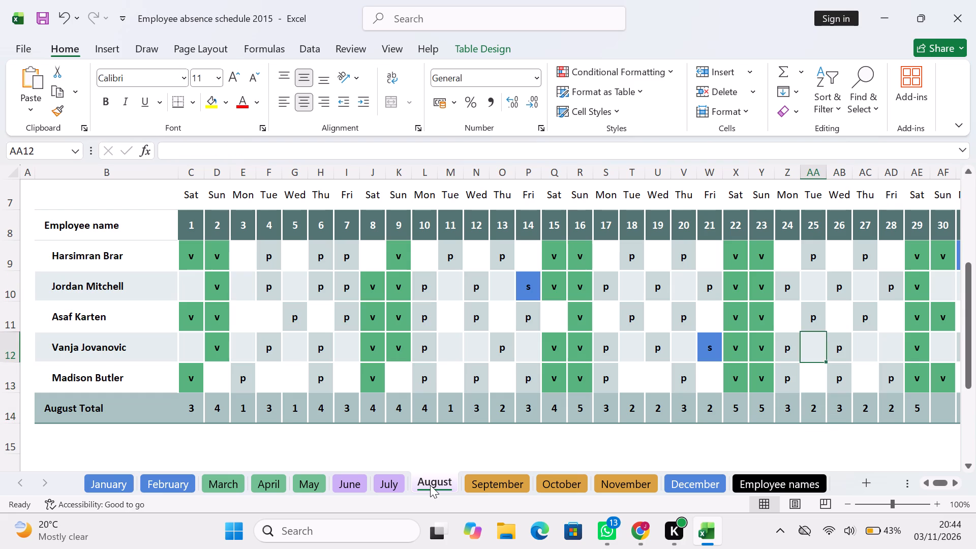
pyautogui.press('Up')
pyautogui.press('Up')
pyautogui.press('Up')
pyautogui.press('Left')
pyautogui.press('Down')
pyautogui.press('Down')
pyautogui.press('Down')
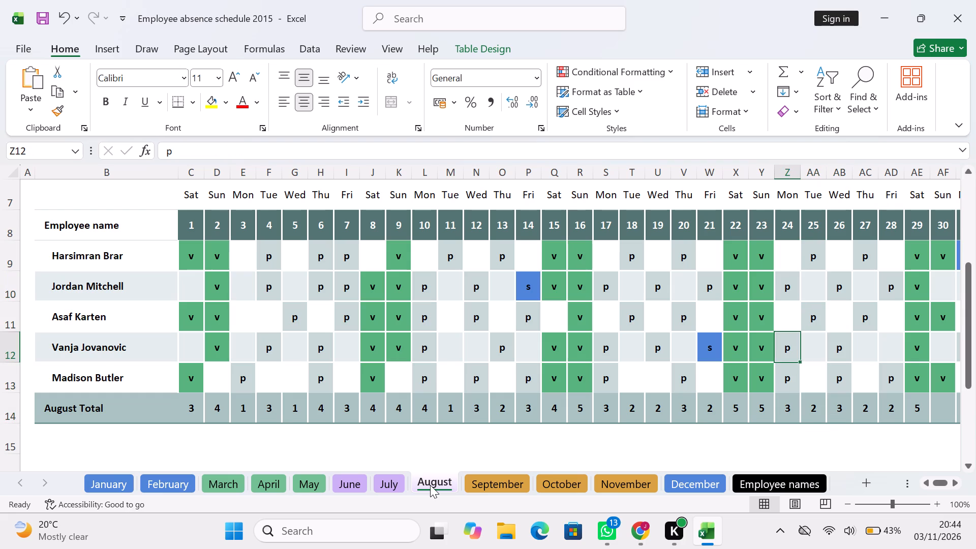
pyautogui.press('Down')
pyautogui.press('Down')
pyautogui.press('Up')
pyautogui.press('Up')
pyautogui.press('Up')
pyautogui.press('Up')
pyautogui.press('Up')
pyautogui.press('Right')
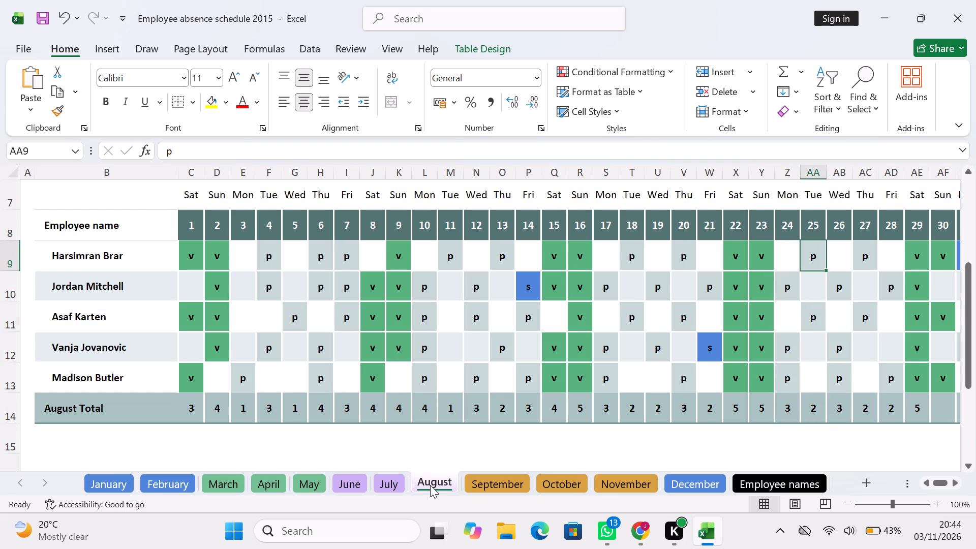
pyautogui.press('Down')
pyautogui.press('Down')
pyautogui.press('Down')
pyautogui.press('Down')
pyautogui.press('Down')
pyautogui.press('Up')
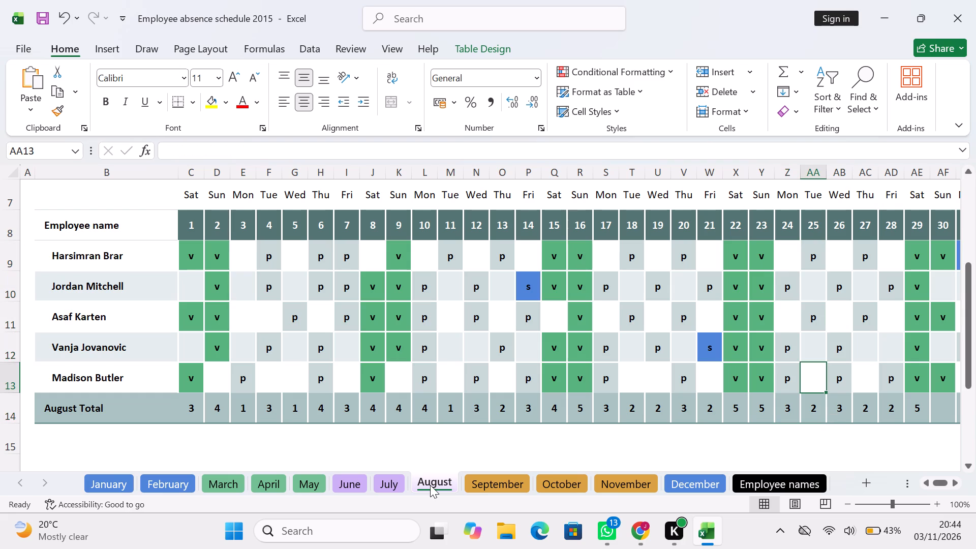
pyautogui.press('Down')
# Check the August 26 to 28 entries of all five employees day by day against the August Total row.
pyautogui.press('Right')
pyautogui.press('Up')
pyautogui.press('Up')
pyautogui.press('Up')
pyautogui.press('Up')
pyautogui.press('Up')
pyautogui.press('Right')
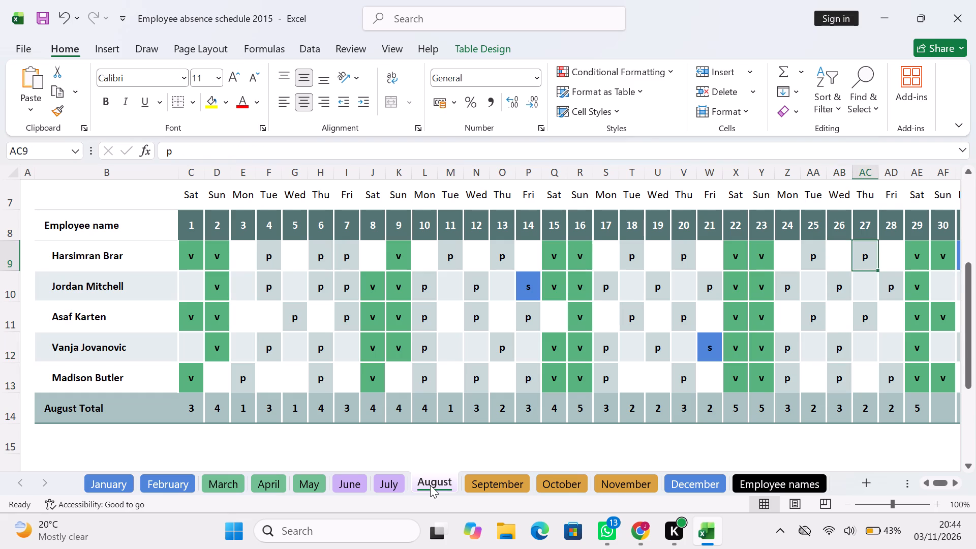
pyautogui.press('Down')
pyautogui.press('Down')
pyautogui.press('Down')
pyautogui.press('Down')
pyautogui.press('Down')
pyautogui.press('Down')
pyautogui.press('Left')
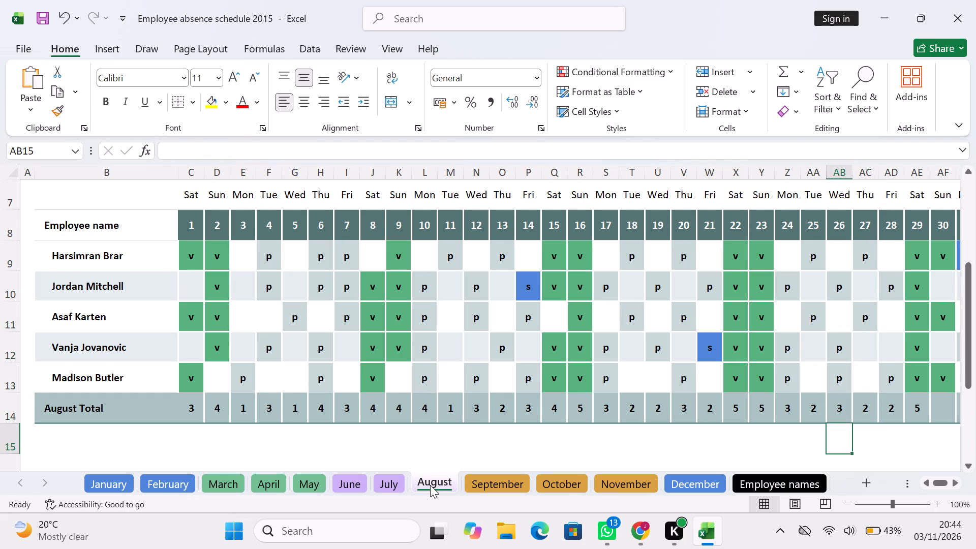
pyautogui.press('Up')
pyautogui.press('Up')
pyautogui.press('Up')
pyautogui.press('Up')
pyautogui.press('Up')
pyautogui.press('Up')
pyautogui.press('Right')
pyautogui.press('Down')
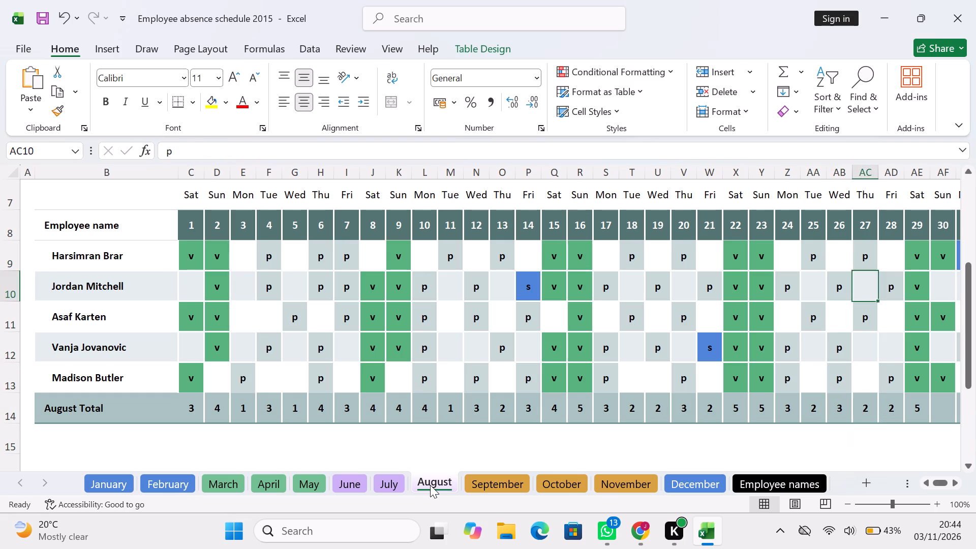
pyautogui.press('Down')
pyautogui.press('Down')
pyautogui.press('Down')
pyautogui.press('Down')
pyautogui.press('Left')
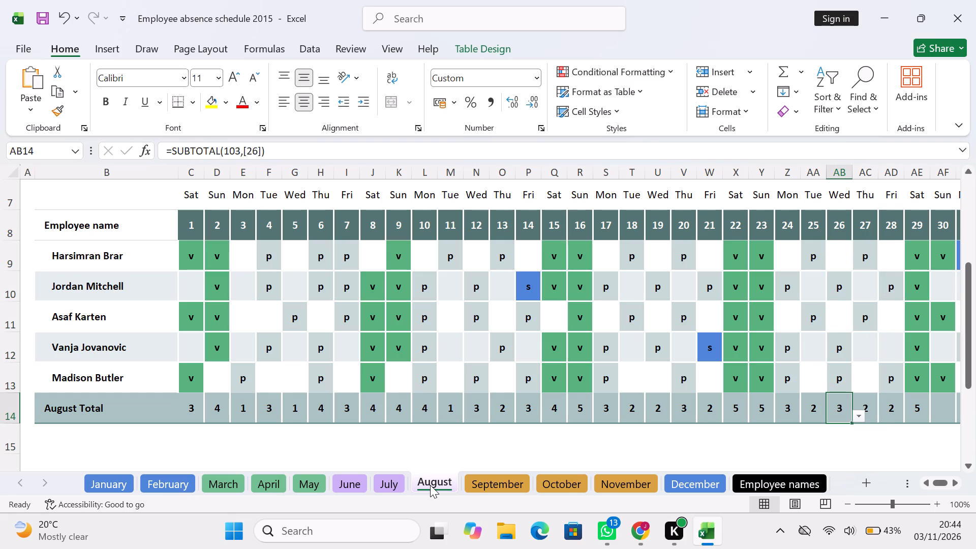
pyautogui.press('Up')
pyautogui.press('Up')
pyautogui.press('Up')
pyautogui.press('Up')
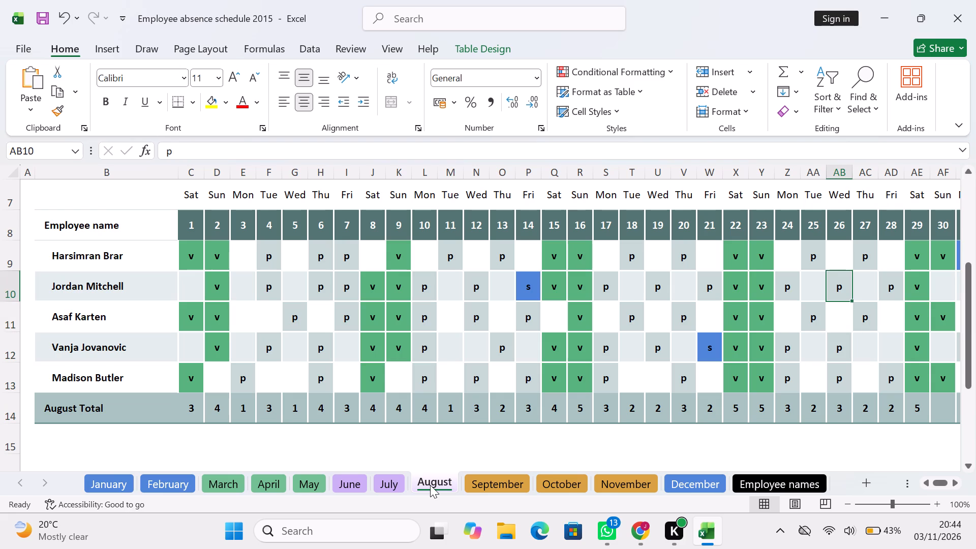
pyautogui.press('Up')
pyautogui.press('Right')
pyautogui.press('Right')
pyautogui.press('Down')
pyautogui.press('Left')
pyautogui.press('Up')
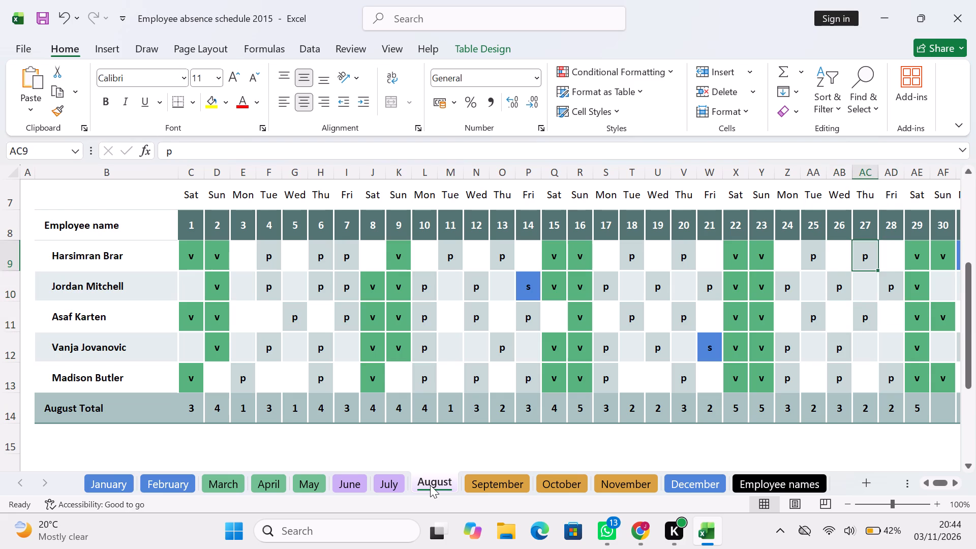
pyautogui.press('Down')
pyautogui.press('Down')
pyautogui.press('Down')
pyautogui.press('Down')
pyautogui.press('Down')
pyautogui.press('Right')
pyautogui.press('Up')
pyautogui.press('Up')
pyautogui.press('Up')
pyautogui.press('Up')
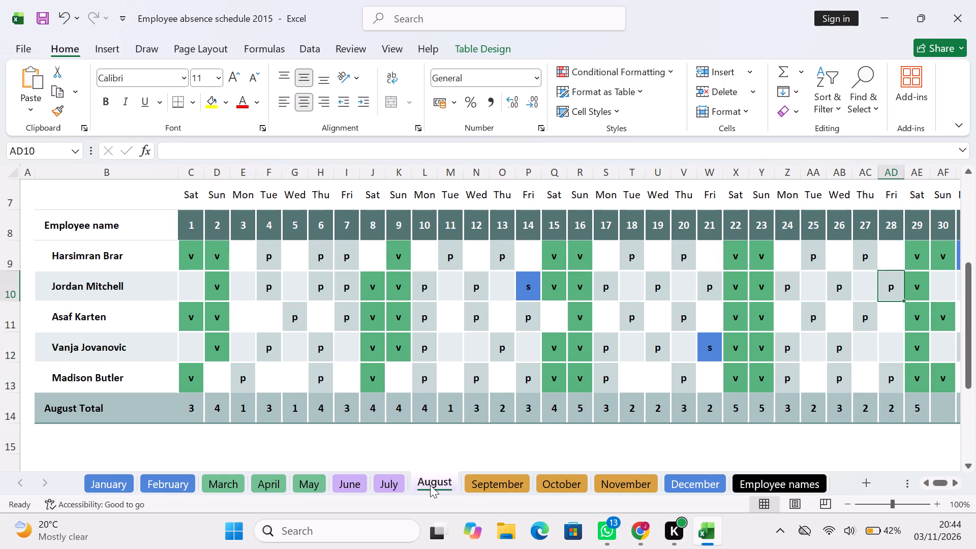
pyautogui.press('Up')
pyautogui.press('Down')
pyautogui.press('Down')
pyautogui.press('Down')
pyautogui.press('Down')
pyautogui.press('Down')
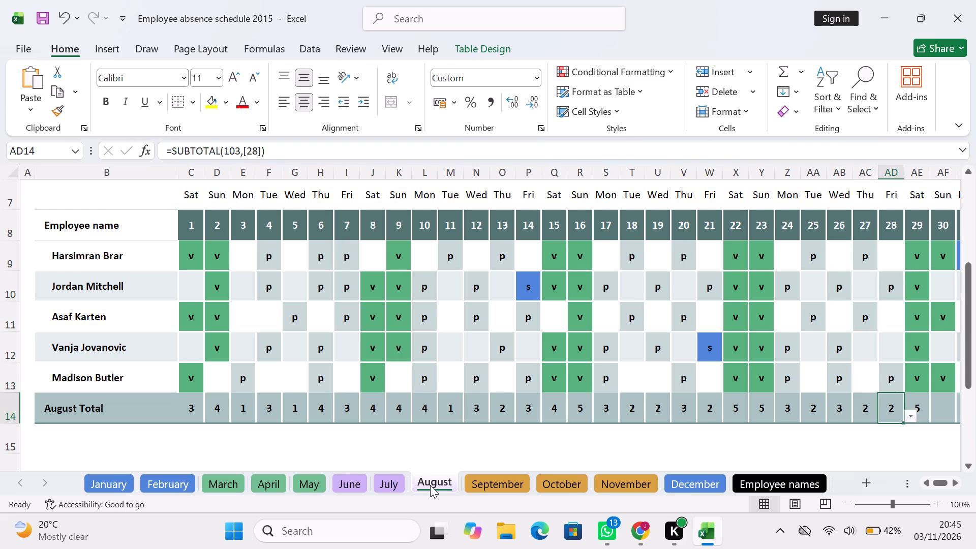
# Check the August 29 and 30 entries of all five employees against the August Total row.
pyautogui.press('Right')
pyautogui.press('Right')
pyautogui.press('Up')
pyautogui.press('Up')
pyautogui.press('Up')
pyautogui.press('Up')
pyautogui.press('Up')
pyautogui.press('Left')
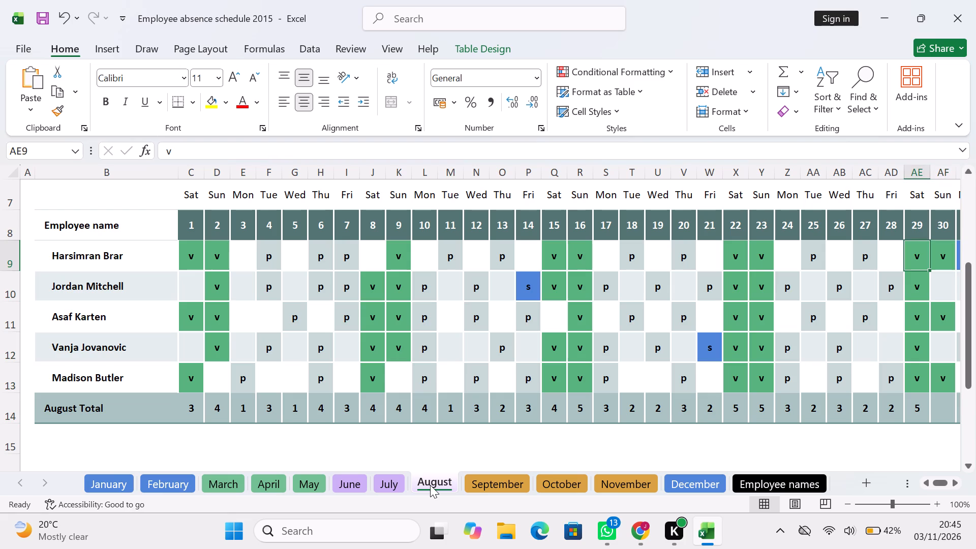
pyautogui.press('Down')
pyautogui.press('Down')
pyautogui.press('Down')
pyautogui.press('Down')
pyautogui.press('Down')
# Set the August 30 cell of the August Total row to the Count function.
pyautogui.press('Right')
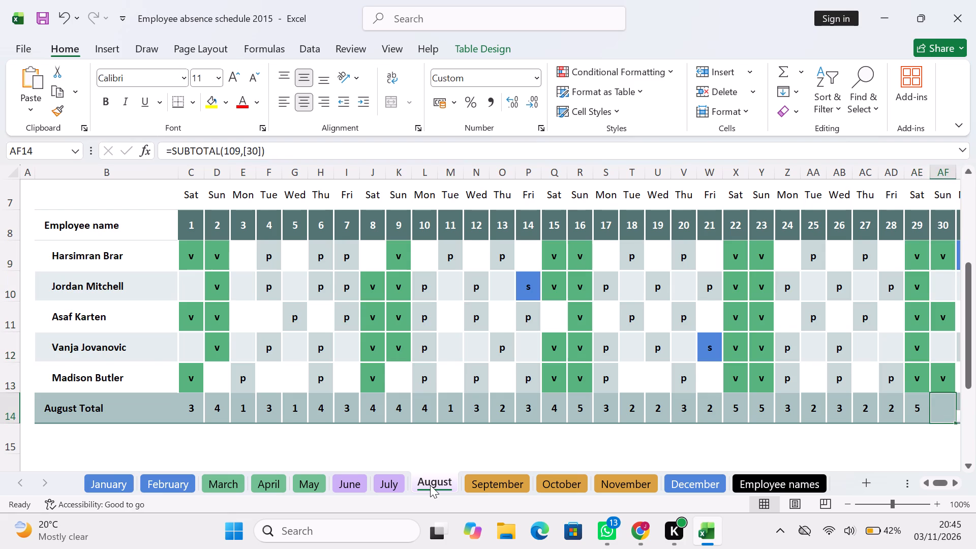
pyautogui.press('Right')
pyautogui.press('Left')
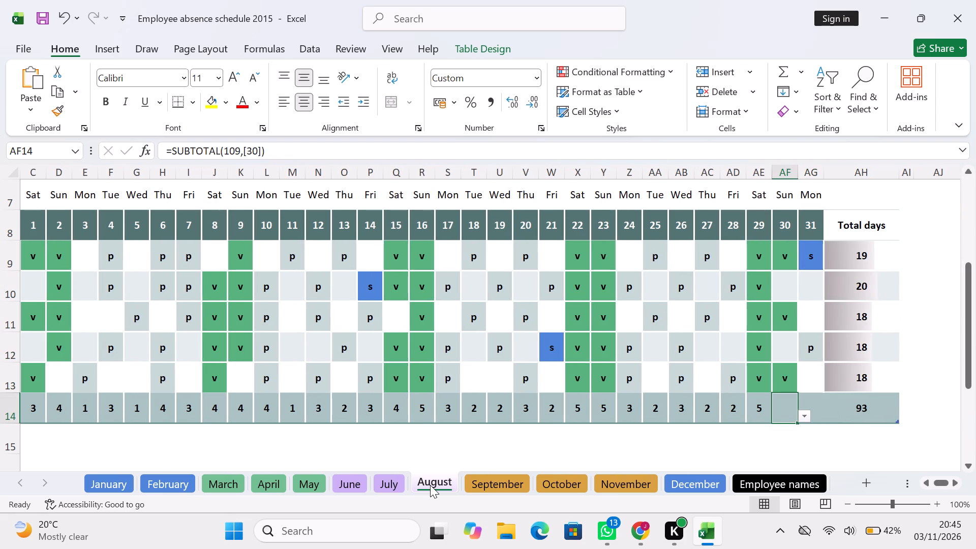
pyautogui.click(784, 417)
pyautogui.click(804, 418)
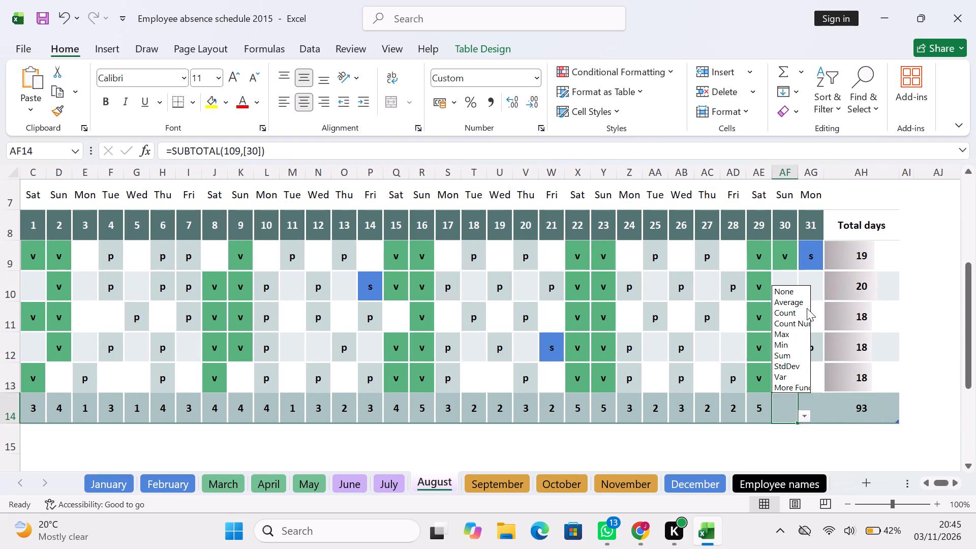
pyautogui.click(807, 308)
# Set the August 31 cell of the August Total row to the Count function.
pyautogui.click(815, 407)
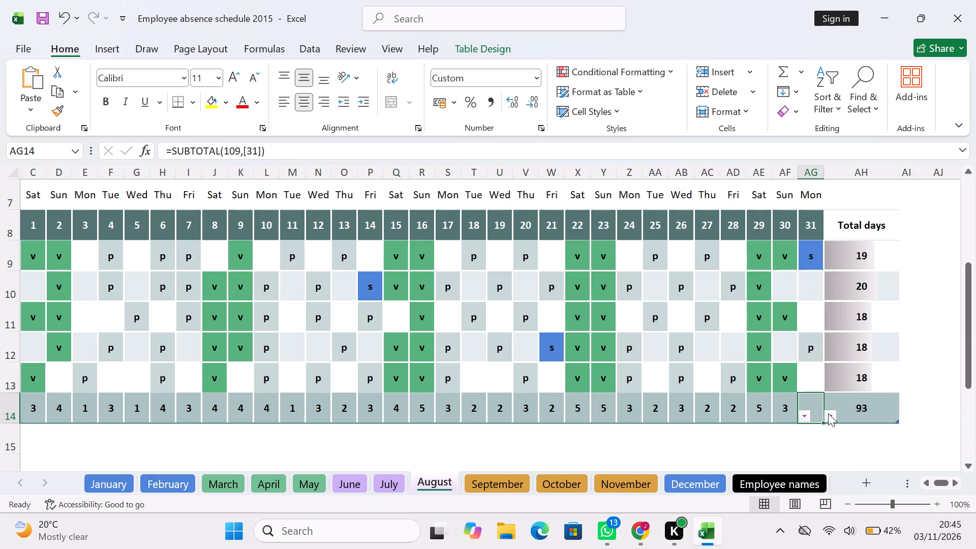
pyautogui.click(828, 413)
pyautogui.click(815, 311)
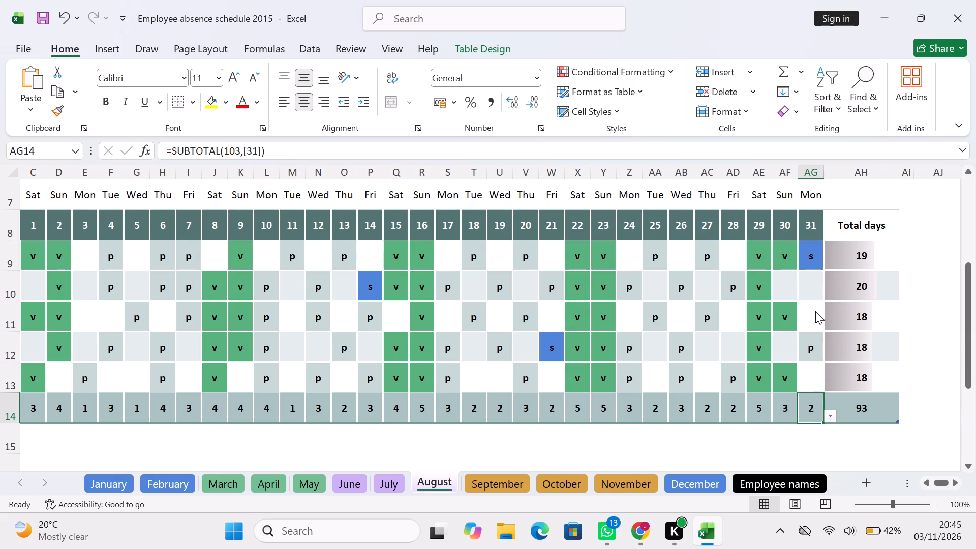
# Review the daily counts along the August Total row, moving back through the month and forward to the Total days column.
pyautogui.press('Right')
pyautogui.press('Right')
pyautogui.press('Right')
pyautogui.press('Left')
pyautogui.press('Left')
pyautogui.press('Left')
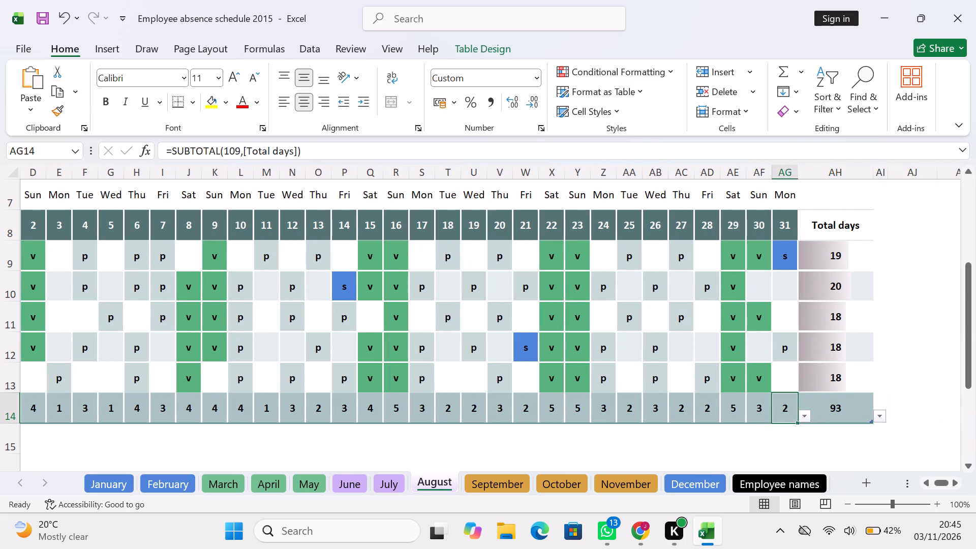
pyautogui.press('Left')
pyautogui.press('Left')
pyautogui.press('Left')
pyautogui.press('Left')
pyautogui.press('Left')
pyautogui.press('Left')
pyautogui.press('Left')
pyautogui.press('Left')
pyautogui.press('Left')
pyautogui.press('Left')
pyautogui.press('Left')
pyautogui.press('Left')
pyautogui.press('Left')
pyautogui.press('Left')
pyautogui.press('Left')
pyautogui.press('Left')
pyautogui.press('Left')
pyautogui.press('Left')
pyautogui.press('Left')
pyautogui.press('Left')
pyautogui.press('Right')
pyautogui.press('Right')
pyautogui.press('Right')
pyautogui.press('Right')
pyautogui.press('Right')
pyautogui.press('Right')
pyautogui.press('Right')
pyautogui.press('Right')
pyautogui.press('Right')
pyautogui.press('Right')
pyautogui.press('Right')
pyautogui.press('Right')
pyautogui.press('Right')
pyautogui.press('Right')
pyautogui.press('Right')
pyautogui.press('Right')
pyautogui.press('Right')
pyautogui.press('Right')
pyautogui.press('Right')
pyautogui.press('Right')
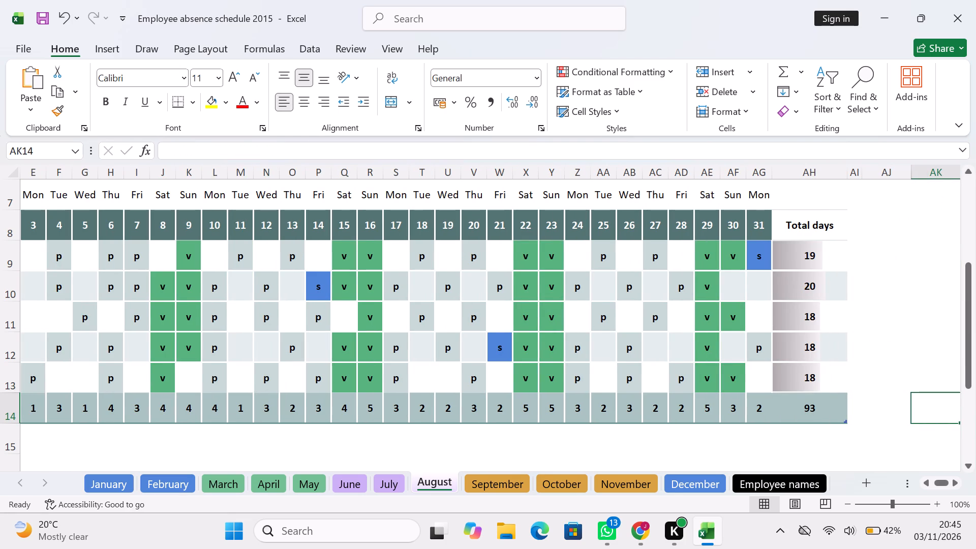
# Add Quick Analysis data bars to August's Total days column, covering all five employees and the Total row.
pyautogui.moveTo(793, 406); pyautogui.dragTo(810, 263)
pyautogui.rightClick(810, 263)
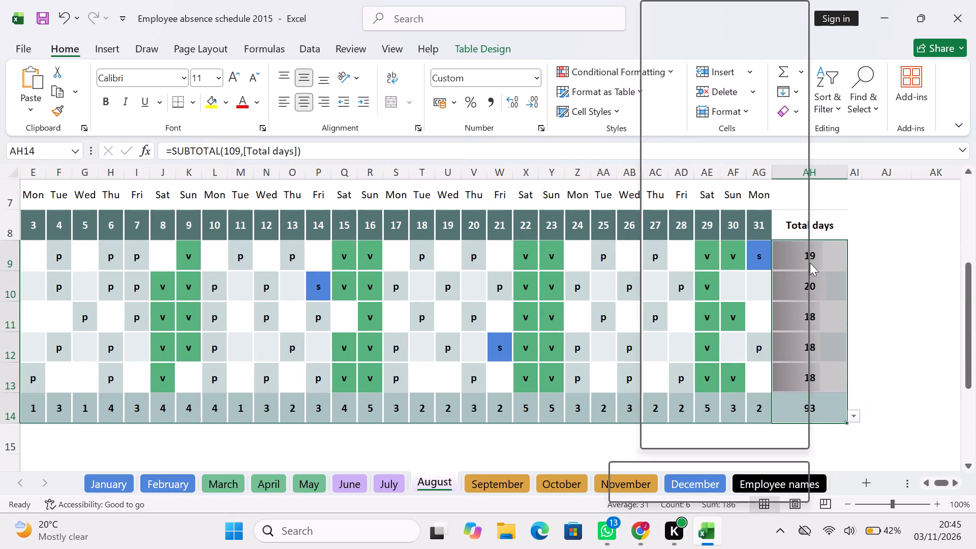
pyautogui.click(782, 270)
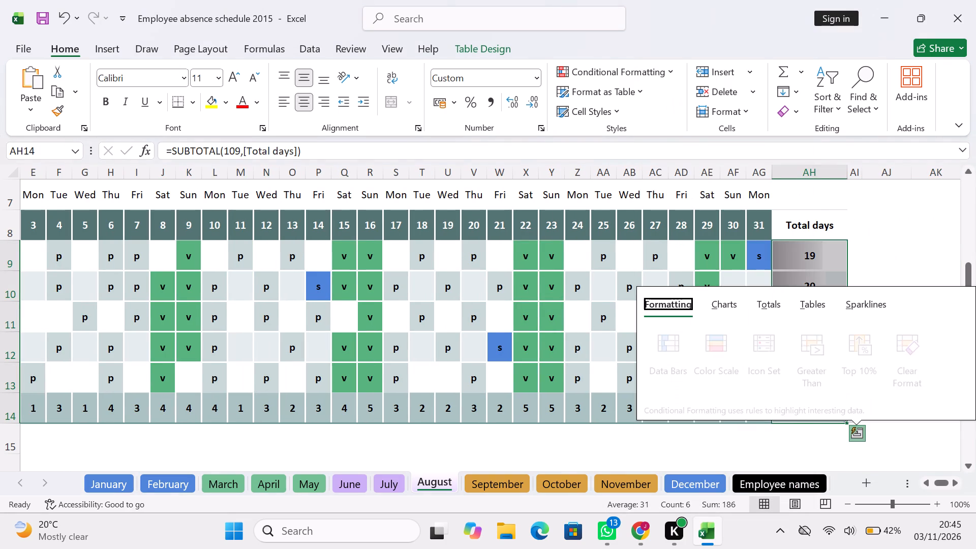
pyautogui.click(665, 357)
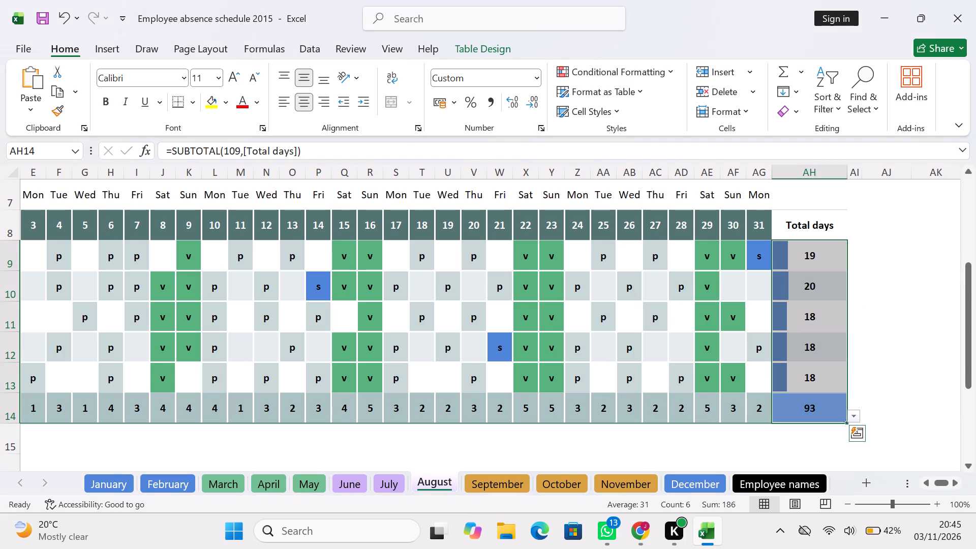
pyautogui.click(678, 449)
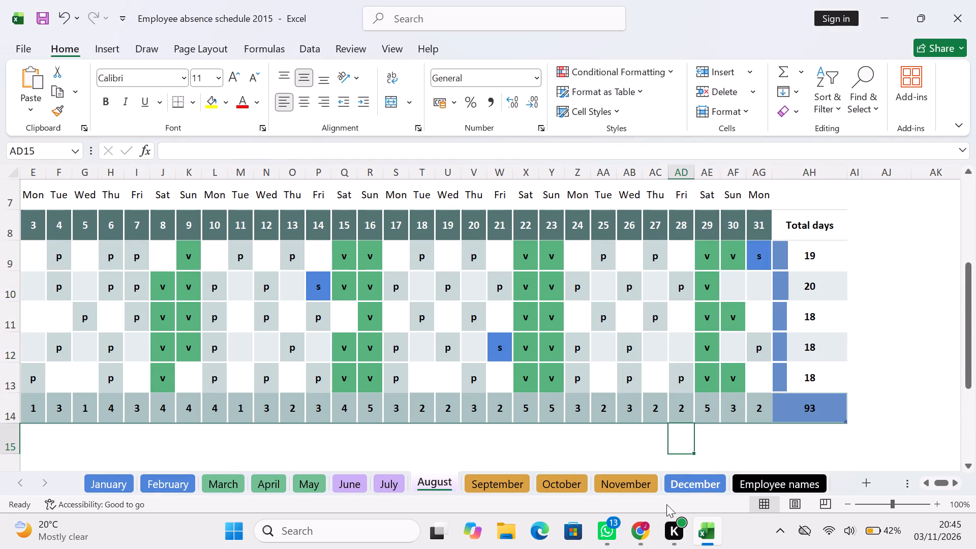
# Switch to the YouTube video in Chrome, dismiss the Save to pop-up and view the video player.
pyautogui.click(636, 548)
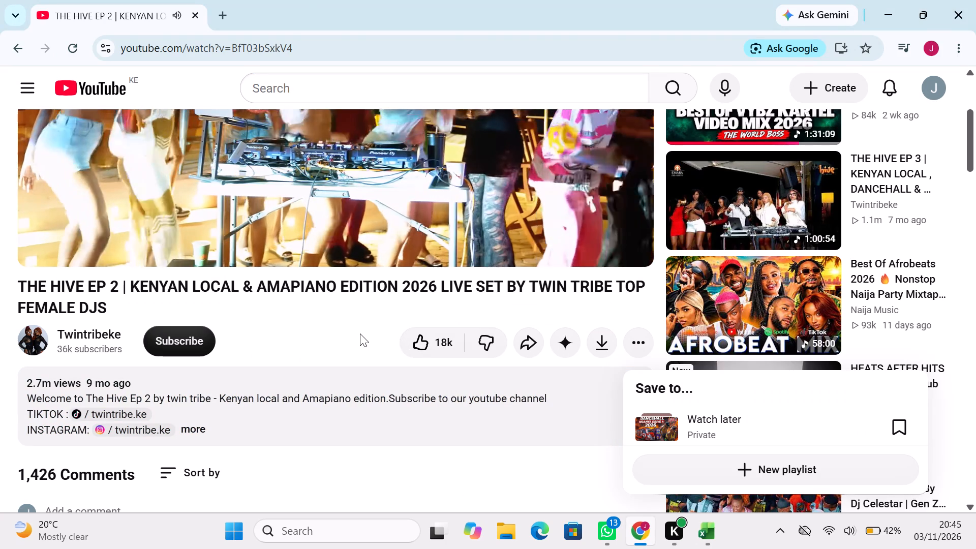
pyautogui.press('Up')
pyautogui.press('Up')
pyautogui.press('Up')
pyautogui.press('Up')
pyautogui.press('Up')
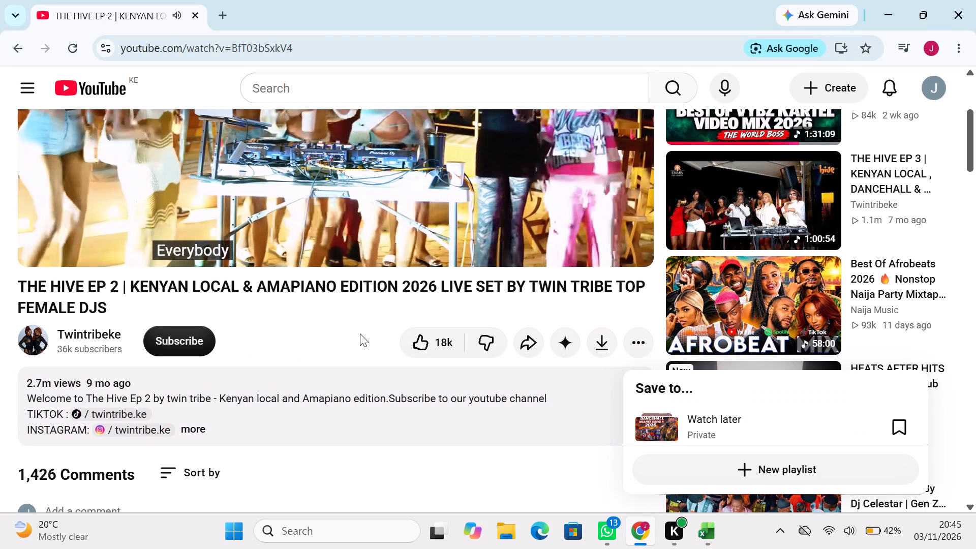
pyautogui.press('Up')
pyautogui.press('Up')
pyautogui.press('Up')
pyautogui.press('Up')
pyautogui.press('Up')
pyautogui.press('Up')
pyautogui.press('Up')
pyautogui.press('Up')
pyautogui.press('Up')
pyautogui.press('Up')
pyautogui.press('Up')
pyautogui.press('Up')
pyautogui.press('Up')
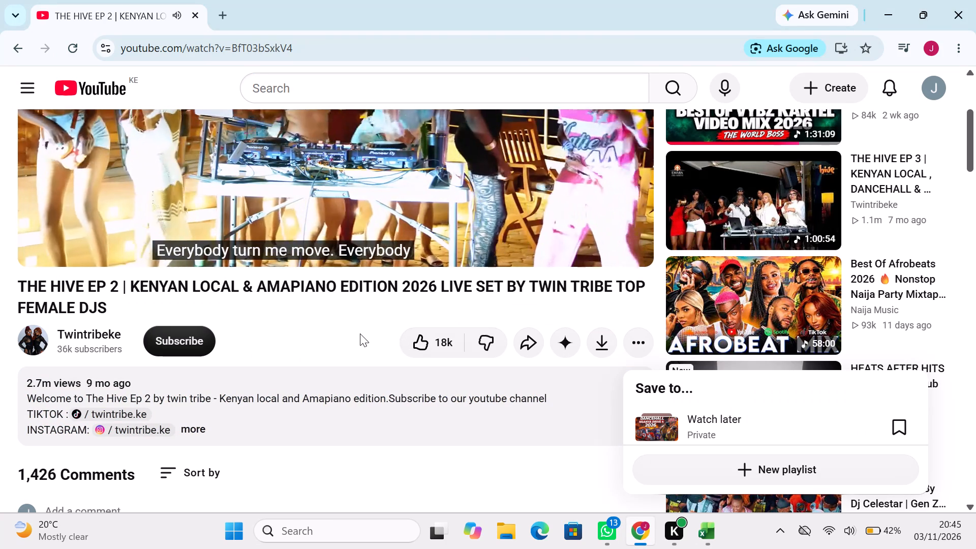
pyautogui.press('Up')
pyautogui.press('Up')
pyautogui.press('Up')
pyautogui.press('Up')
pyautogui.click(360, 333)
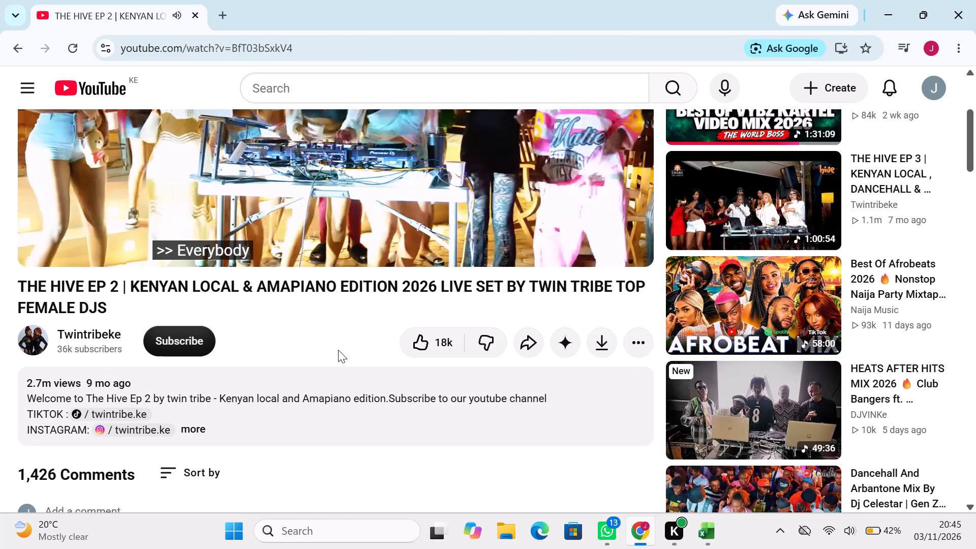
pyautogui.click(338, 350)
pyautogui.press('Up')
pyautogui.press('Up')
pyautogui.press('Up')
pyautogui.press('Up')
pyautogui.press('Up')
pyautogui.press('Up')
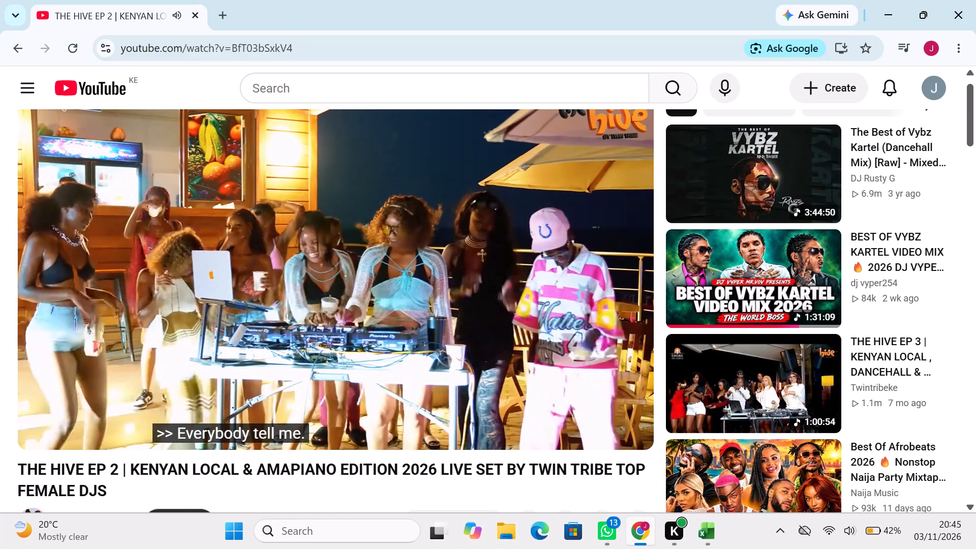
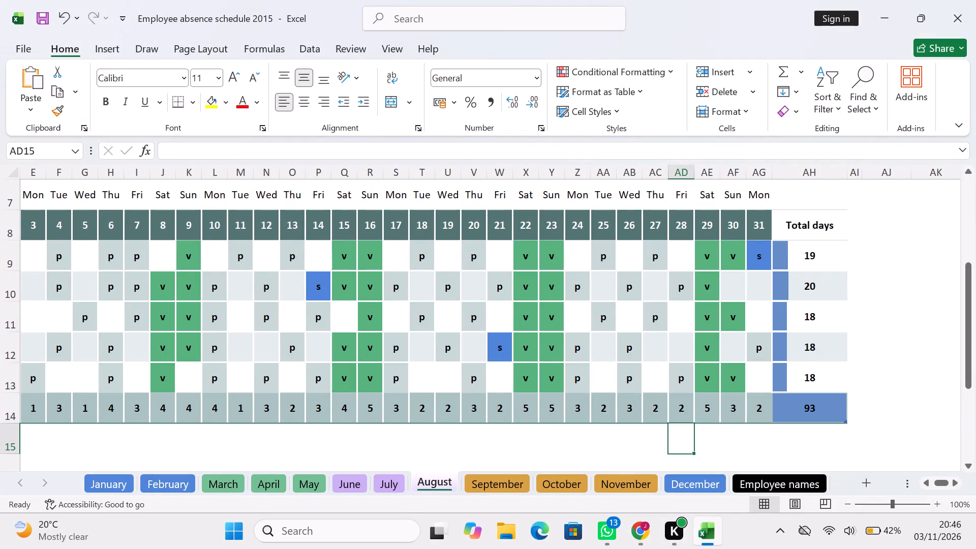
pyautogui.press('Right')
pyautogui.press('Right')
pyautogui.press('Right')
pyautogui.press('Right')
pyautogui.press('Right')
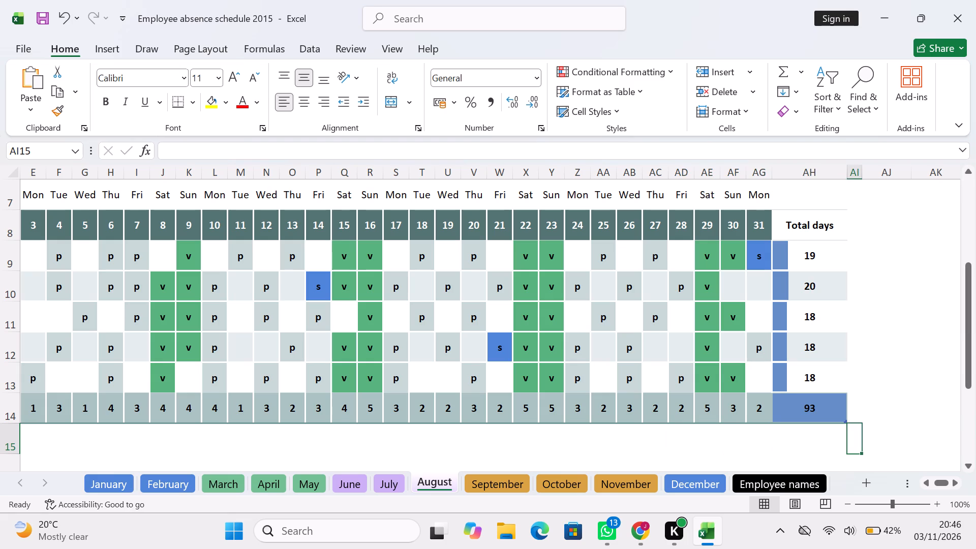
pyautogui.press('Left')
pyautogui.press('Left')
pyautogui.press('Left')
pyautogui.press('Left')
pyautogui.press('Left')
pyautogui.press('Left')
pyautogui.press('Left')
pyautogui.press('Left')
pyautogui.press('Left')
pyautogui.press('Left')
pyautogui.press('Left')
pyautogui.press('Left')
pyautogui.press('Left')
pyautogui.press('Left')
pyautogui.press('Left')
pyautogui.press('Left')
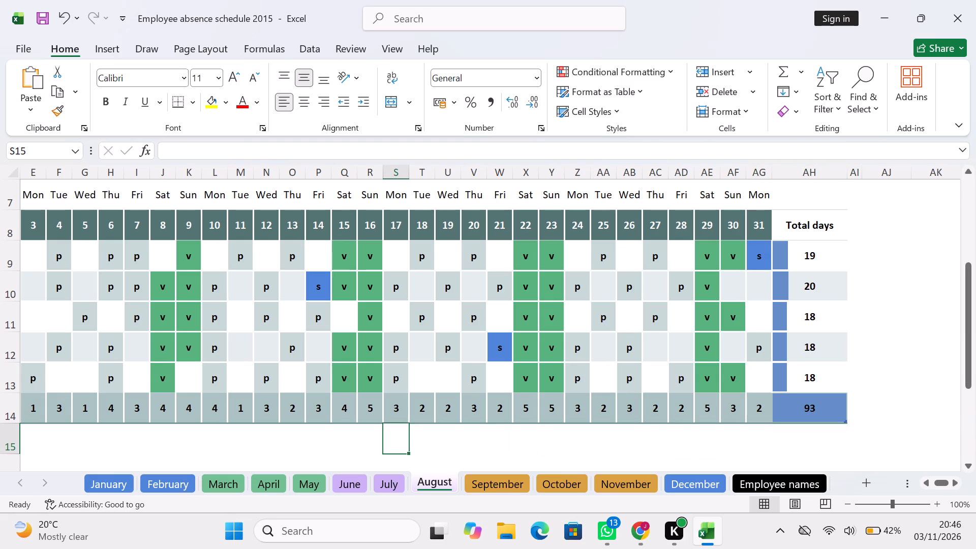
# Switch to the September sheet.
pyautogui.click(505, 480)
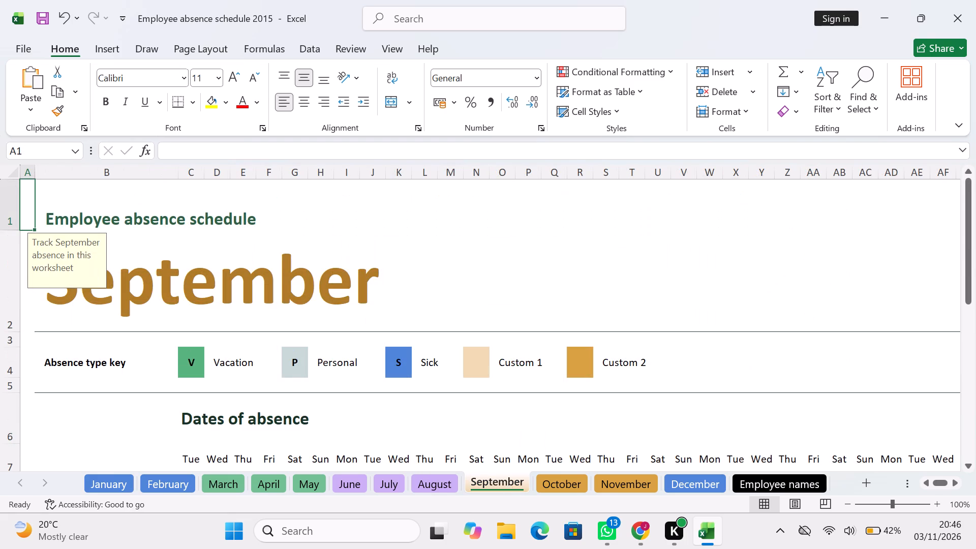
# Look over the September sheet's title, absence type key and dates-of-absence header across to the year column.
pyautogui.press('Right')
pyautogui.press('Right')
pyautogui.press('Right')
pyautogui.press('Right')
pyautogui.press('Down')
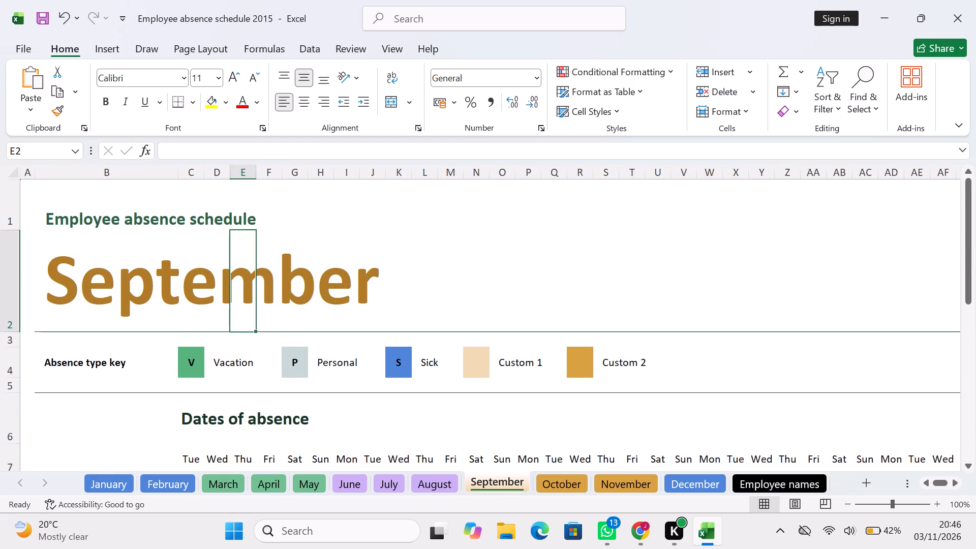
pyautogui.press('Down')
pyautogui.press('Right')
pyautogui.press('Right')
pyautogui.press('Right')
pyautogui.press('Left')
pyautogui.press('Left')
pyautogui.press('Left')
pyautogui.press('Left')
pyautogui.press('Left')
pyautogui.press('Left')
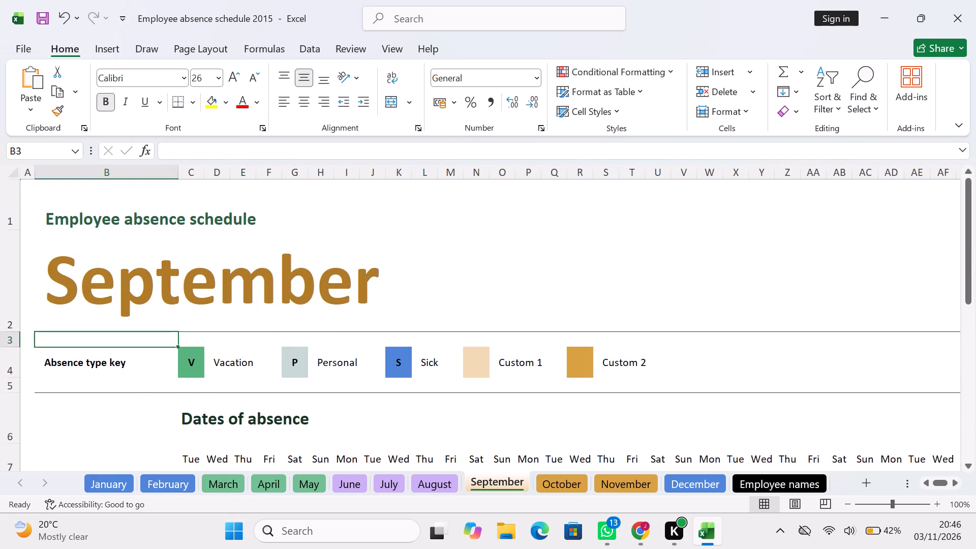
pyautogui.press('Down')
pyautogui.press('Down')
pyautogui.press('Right')
pyautogui.press('Right')
pyautogui.press('Right')
pyautogui.press('Right')
pyautogui.press('Right')
pyautogui.press('Right')
pyautogui.press('Right')
pyautogui.press('Right')
pyautogui.press('Right')
pyautogui.press('Right')
pyautogui.press('Right')
pyautogui.press('Right')
pyautogui.press('Right')
pyautogui.press('Right')
pyautogui.press('Right')
pyautogui.press('Right')
pyautogui.press('Right')
pyautogui.press('Right')
pyautogui.press('Right')
pyautogui.press('Right')
pyautogui.press('Right')
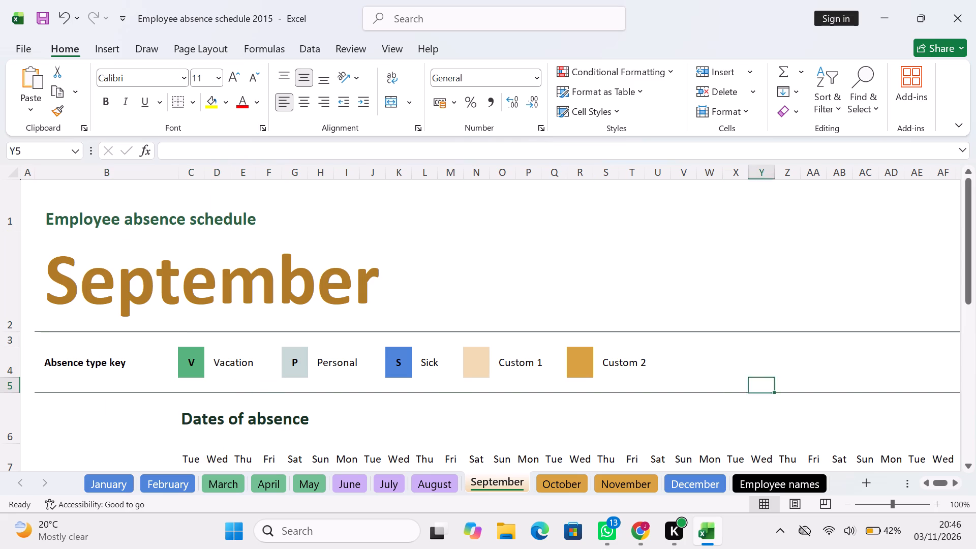
pyautogui.press('Right')
pyautogui.press('Left')
pyautogui.press('Right')
pyautogui.press('Down')
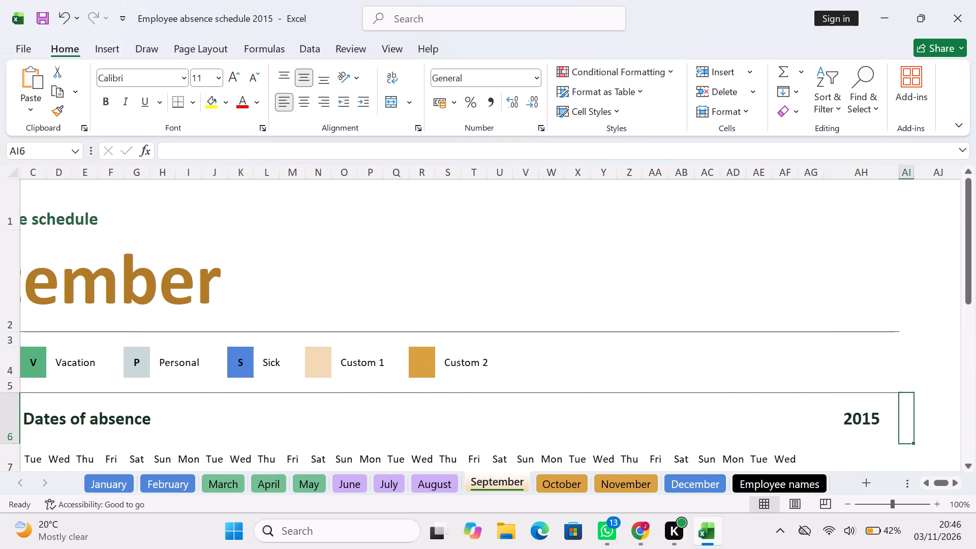
pyautogui.press('Left')
pyautogui.press('Left')
pyautogui.press('Left')
pyautogui.press('Left')
pyautogui.press('Left')
pyautogui.press('Left')
pyautogui.press('Left')
pyautogui.press('Right')
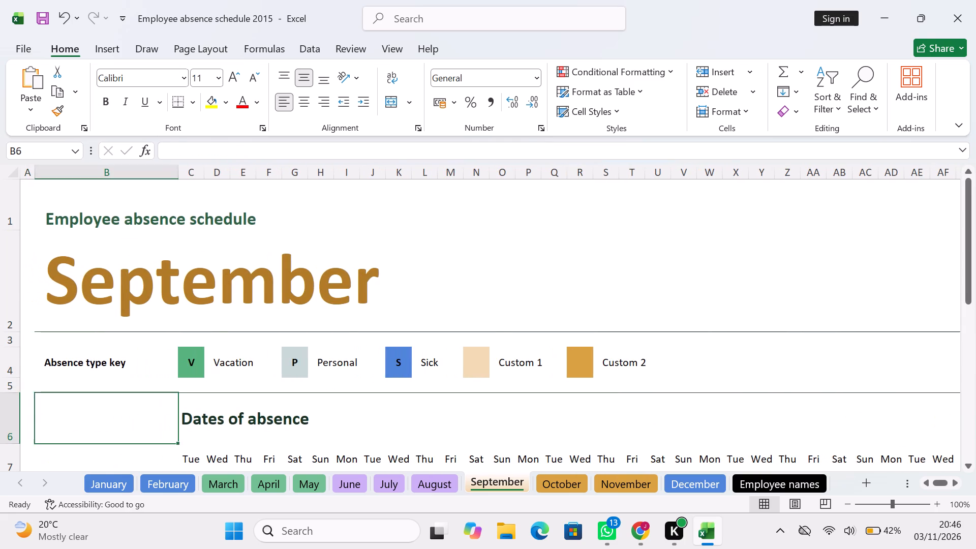
# In the first employee's September row, enter p for days 1 and 3 and v for days 5 and 6.
pyautogui.press('Down')
pyautogui.press('Down')
pyautogui.press('Down')
pyautogui.press('Right')
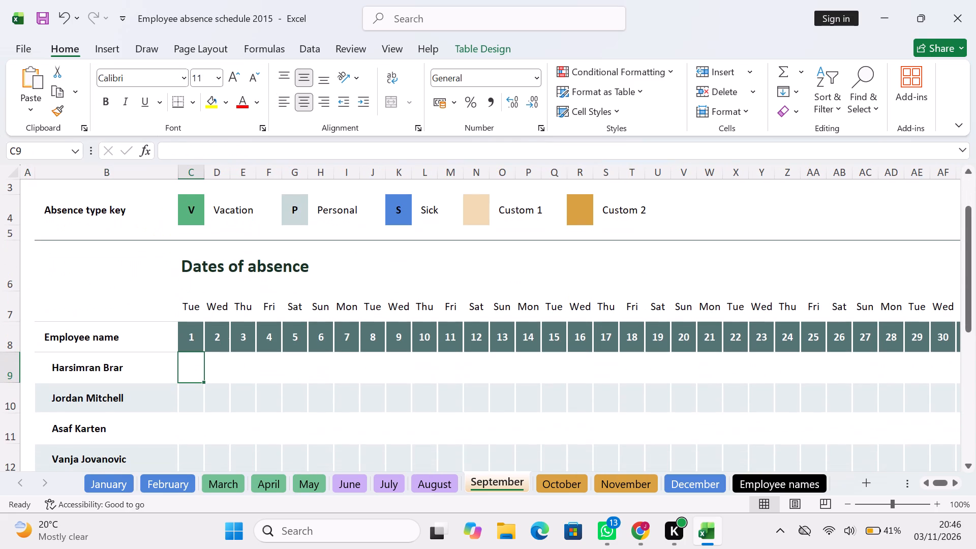
pyautogui.press('p')
pyautogui.press('Right')
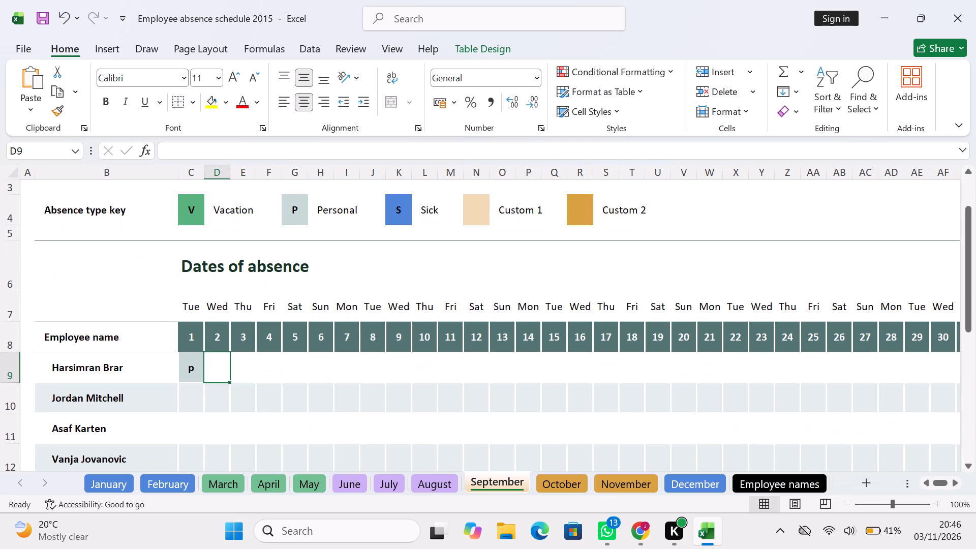
pyautogui.press('Right')
pyautogui.press('p')
pyautogui.press('Right')
pyautogui.press('Right')
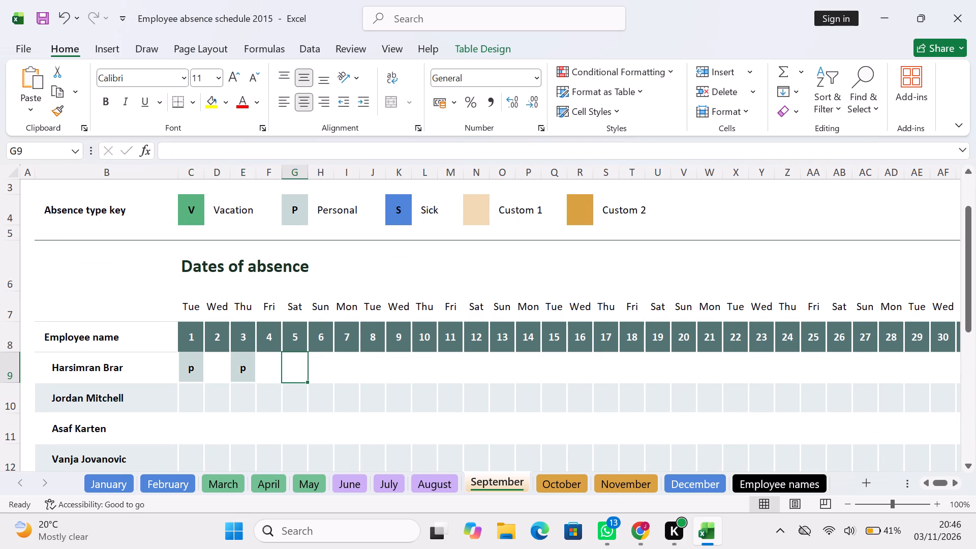
pyautogui.press('v')
pyautogui.press('Right')
pyautogui.press('Right')
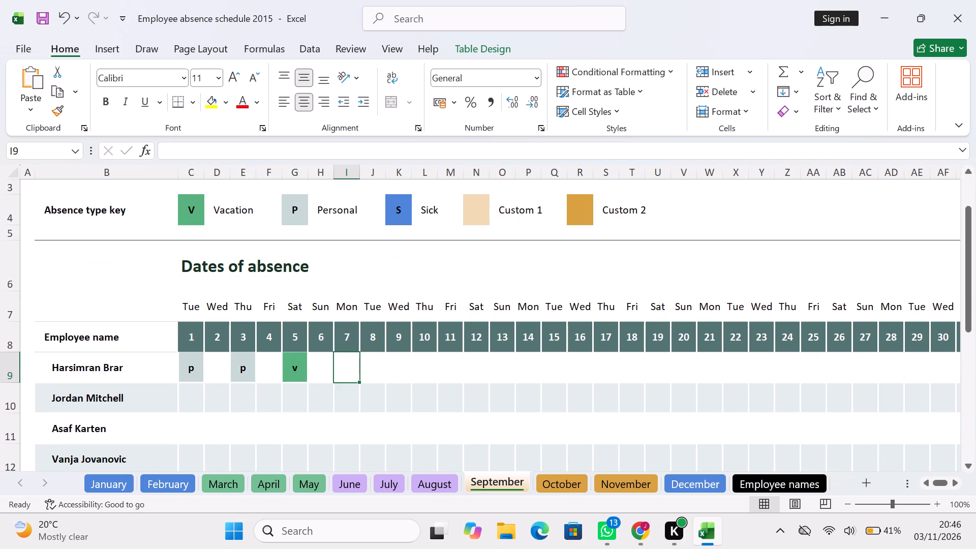
pyautogui.press('Left')
pyautogui.press('v')
pyautogui.press('Right')
# Enter p for days 8 and 10 in the first employee's row.
pyautogui.press('Right')
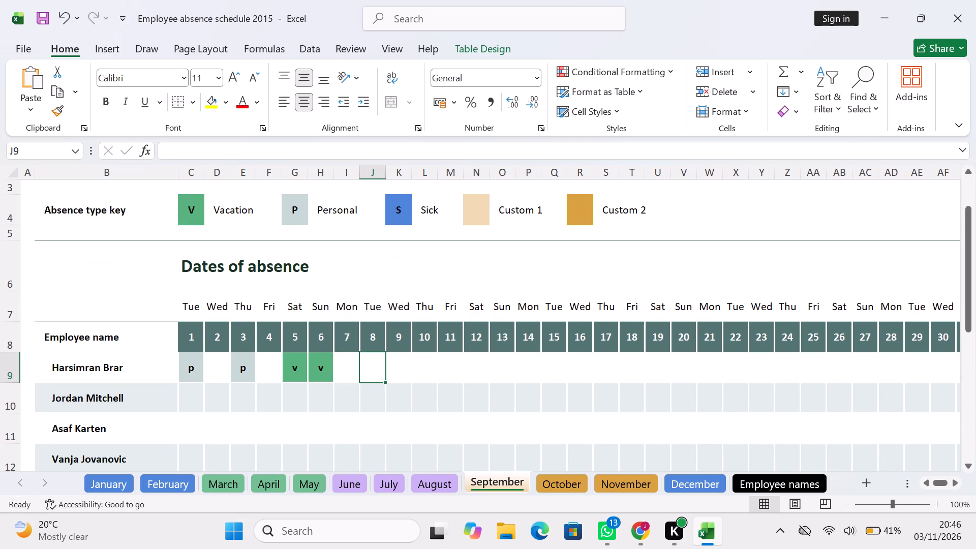
pyautogui.press('p')
pyautogui.press('Right')
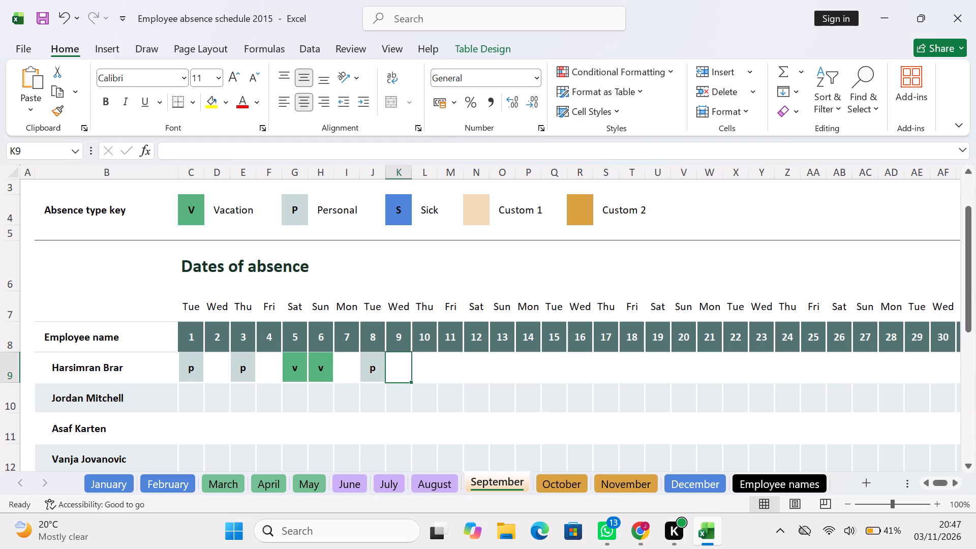
pyautogui.press('Right')
pyautogui.press('p')
pyautogui.press('Right')
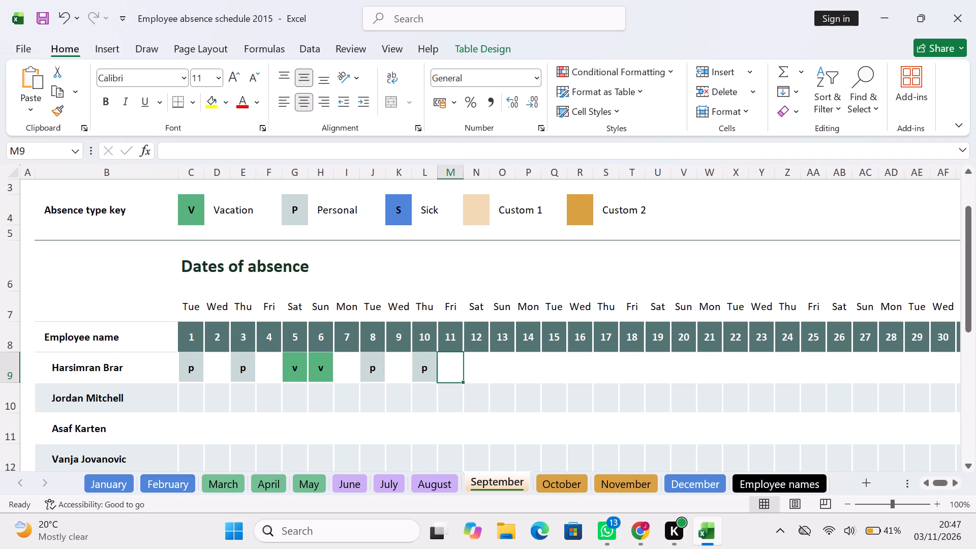
# Enter v for the weekend days 12 and 13 in the first employee's row.
pyautogui.press('Right')
pyautogui.press('Left')
pyautogui.press('Left')
pyautogui.press('Right')
pyautogui.press('Right')
pyautogui.press('Left')
pyautogui.press('Left')
pyautogui.press('Left')
pyautogui.press('Right')
pyautogui.press('Right')
pyautogui.press('Right')
pyautogui.press('Right')
pyautogui.press('Right')
pyautogui.press('Left')
pyautogui.press('Left')
pyautogui.press('Left')
pyautogui.press('Right')
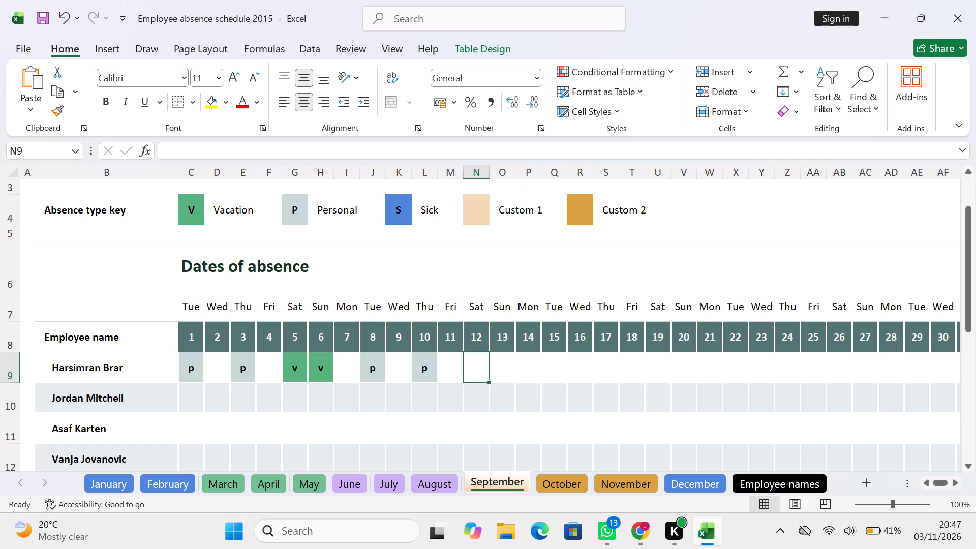
pyautogui.press('v')
pyautogui.press('Right')
pyautogui.press('v')
pyautogui.press('Right')
# In the first employee's row, enter p for days 15 and 17 and v for days 19 and 20.
pyautogui.press('Right')
pyautogui.press('Right')
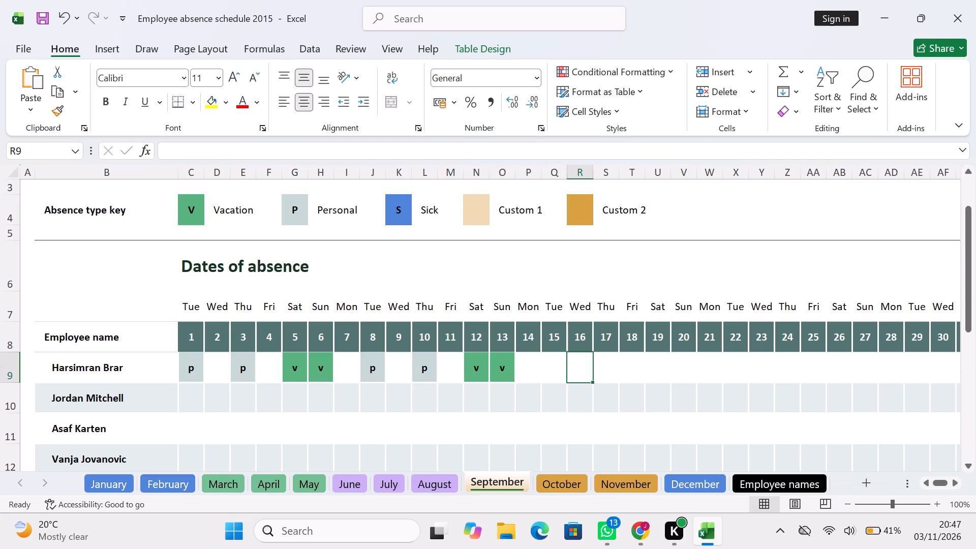
pyautogui.press('Left')
pyautogui.press('p')
pyautogui.press('Right')
pyautogui.press('Right')
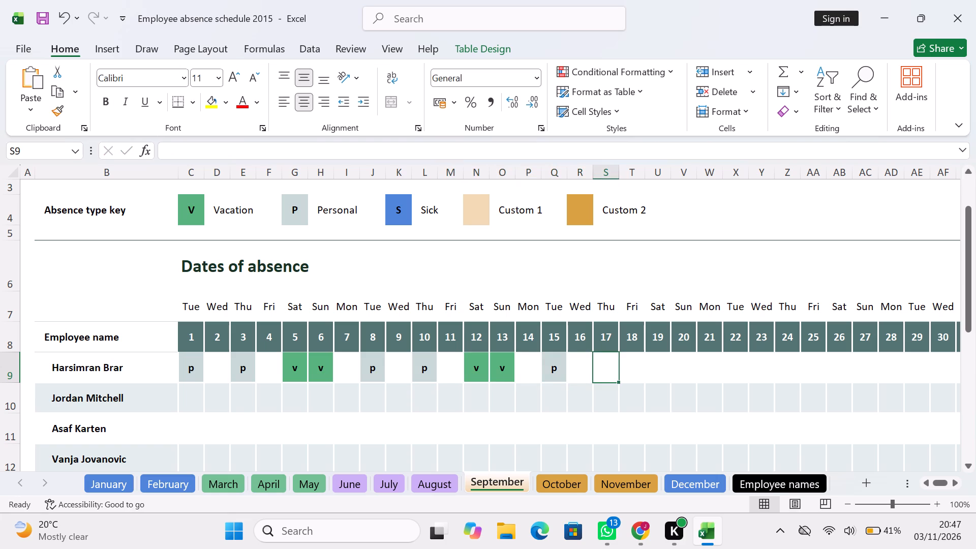
pyautogui.press('p')
pyautogui.press('Right')
pyautogui.press('Right')
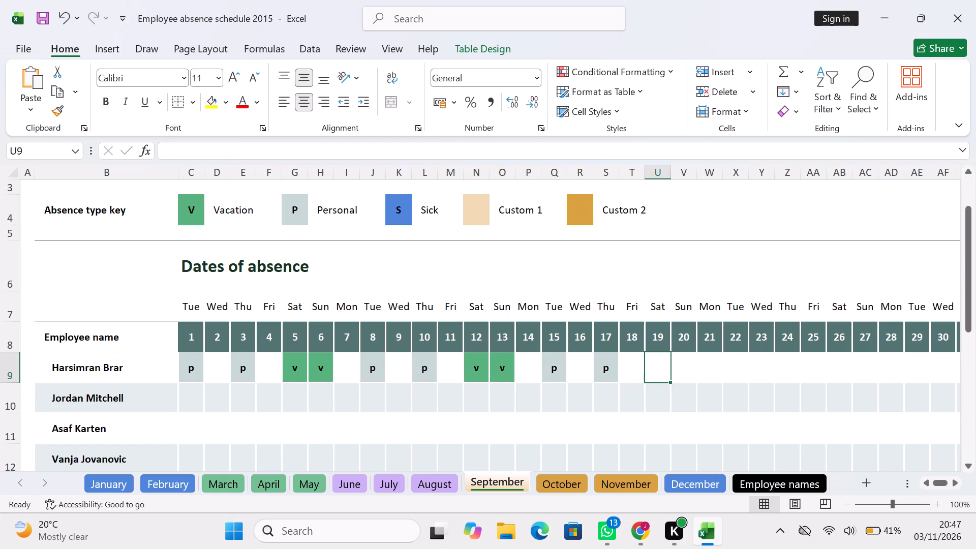
pyautogui.write('vv')
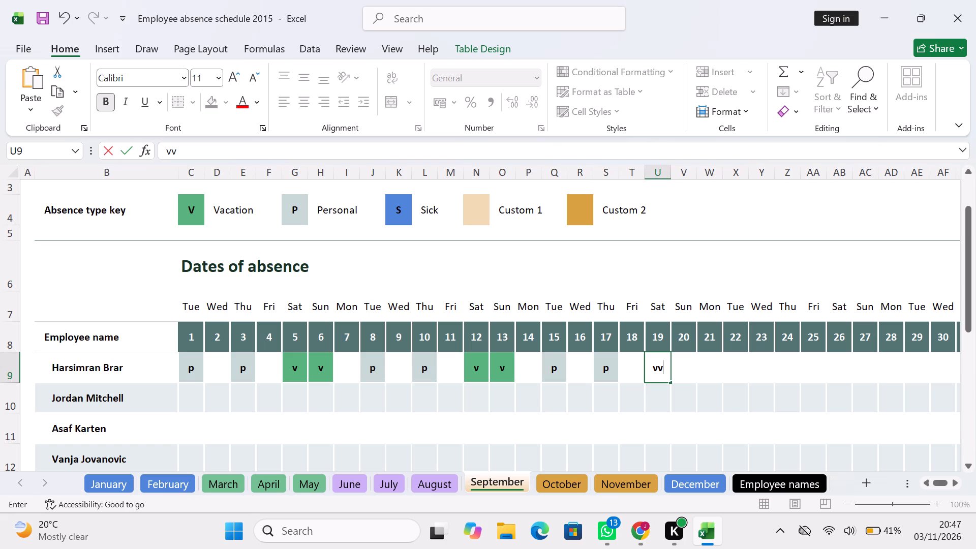
pyautogui.press('BackSpace')
pyautogui.press('Right')
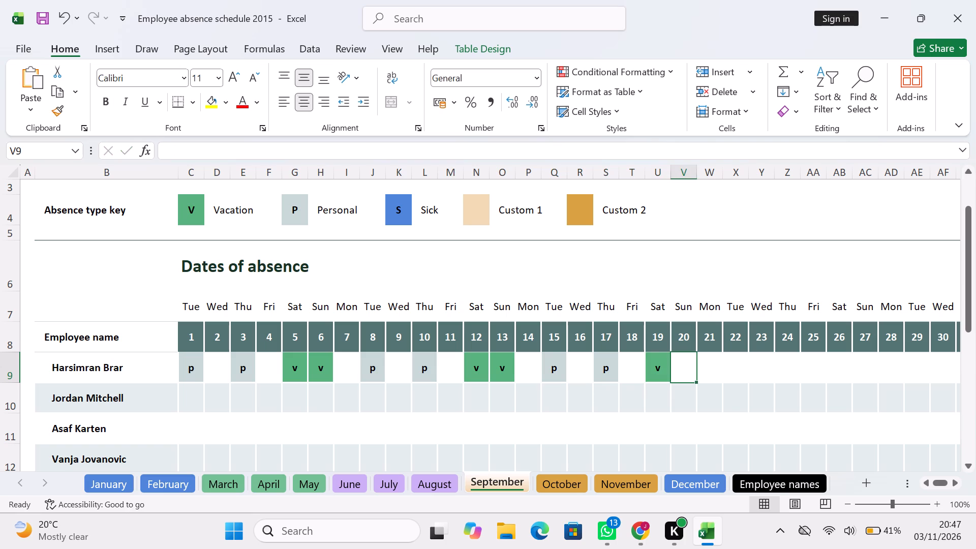
pyautogui.press('v')
pyautogui.press('Right')
# In the first employee's row, enter p for days 22 and 24 and v for days 26 and 27.
pyautogui.press('Right')
pyautogui.press('Left')
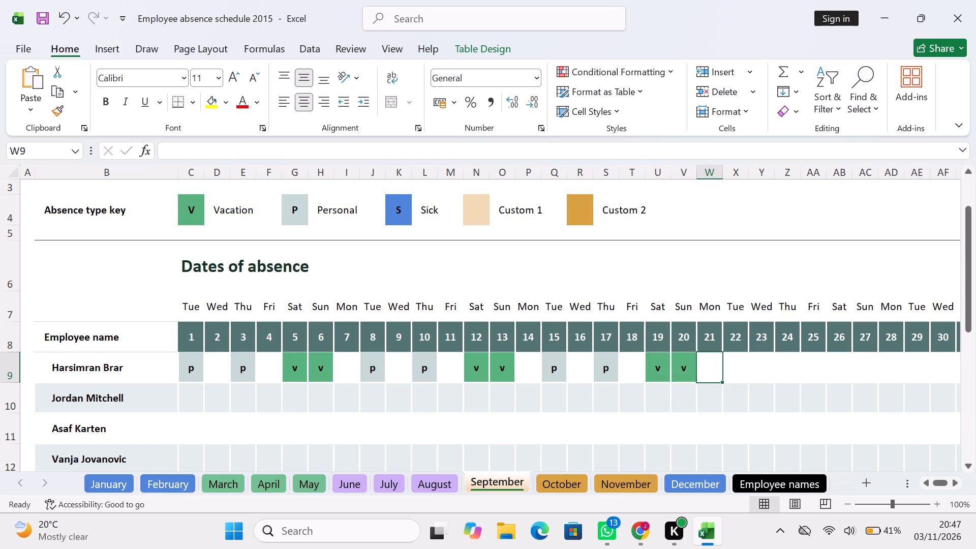
pyautogui.press('Right')
pyautogui.press('p')
pyautogui.press('Right')
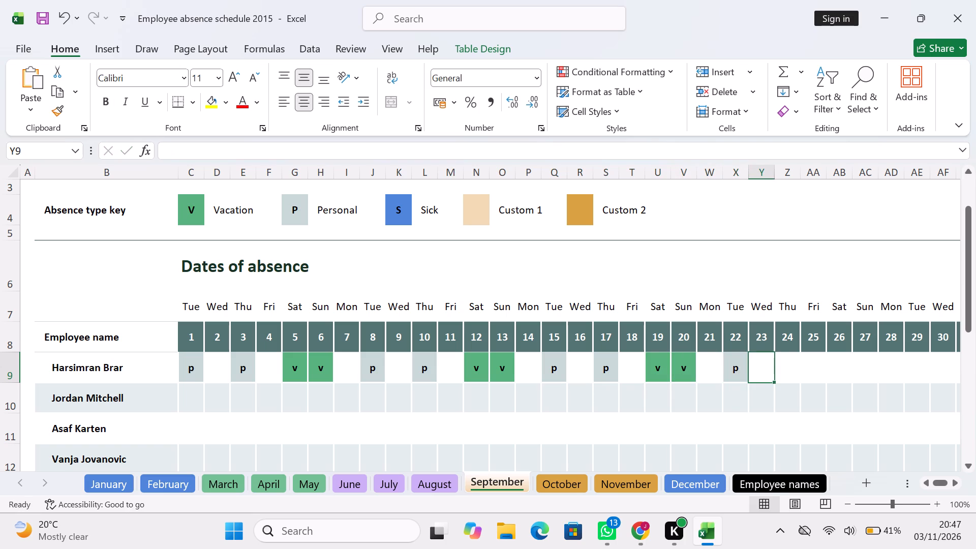
pyautogui.press('Right')
pyautogui.press('p')
pyautogui.press('Right')
pyautogui.press('Right')
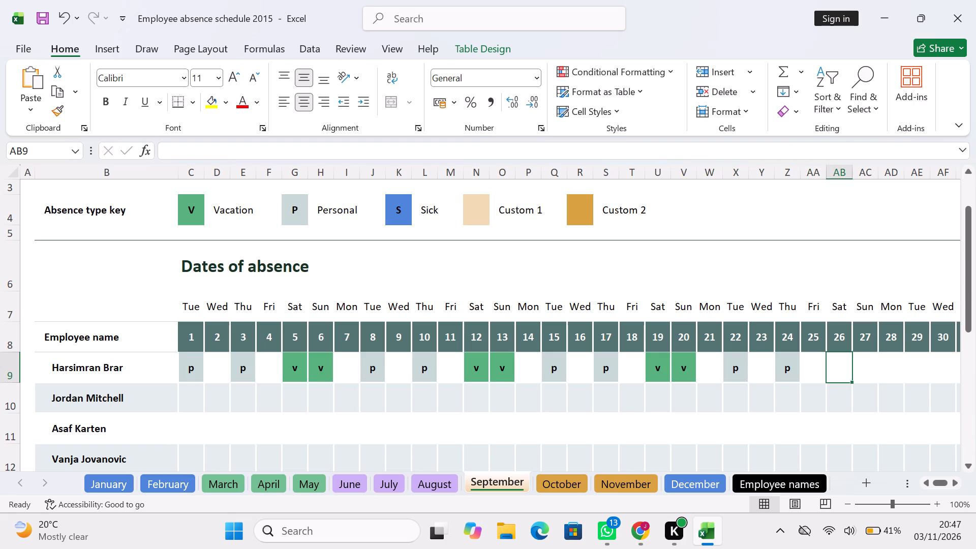
pyautogui.press('v')
pyautogui.press('Right')
pyautogui.press('v')
pyautogui.press('Right')
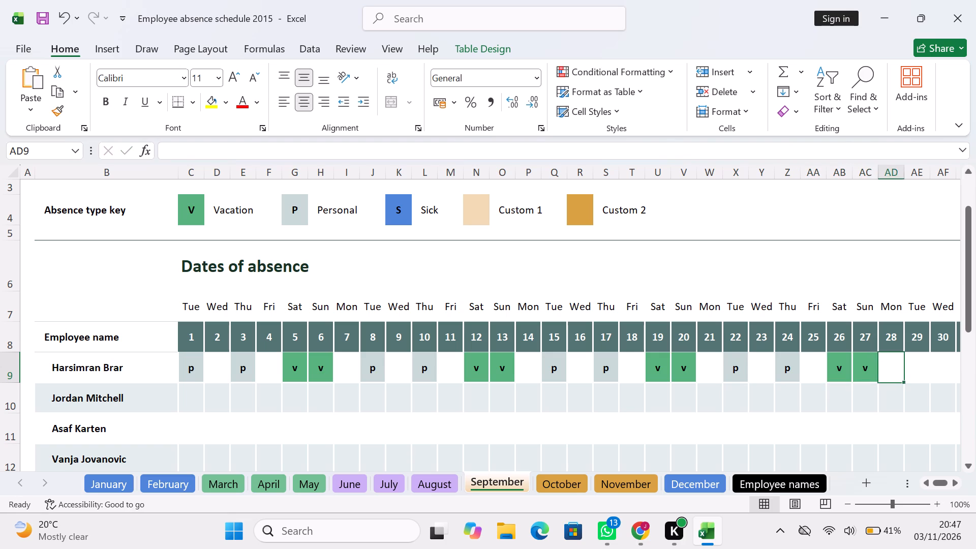
# Enter s for day 29 in the first employee's row to record a sick absence.
pyautogui.press('Right')
pyautogui.press('Right')
pyautogui.press('Right')
pyautogui.press('Right')
pyautogui.press('Left')
pyautogui.press('Left')
pyautogui.press('Left')
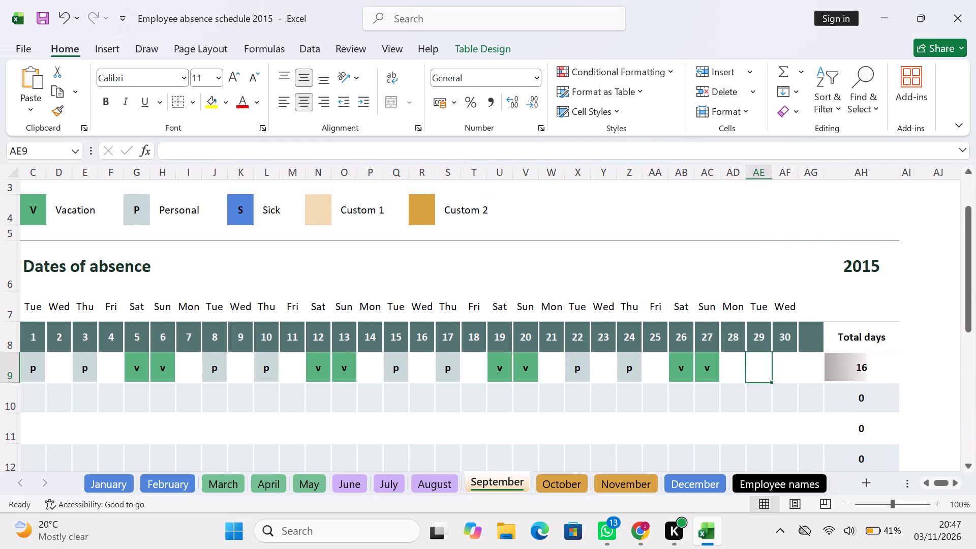
pyautogui.press('s')
pyautogui.press('Right')
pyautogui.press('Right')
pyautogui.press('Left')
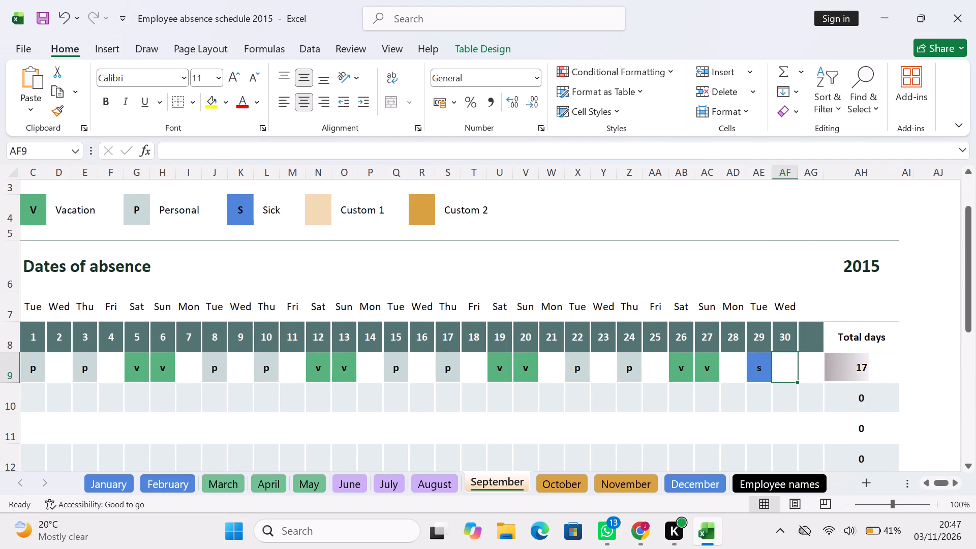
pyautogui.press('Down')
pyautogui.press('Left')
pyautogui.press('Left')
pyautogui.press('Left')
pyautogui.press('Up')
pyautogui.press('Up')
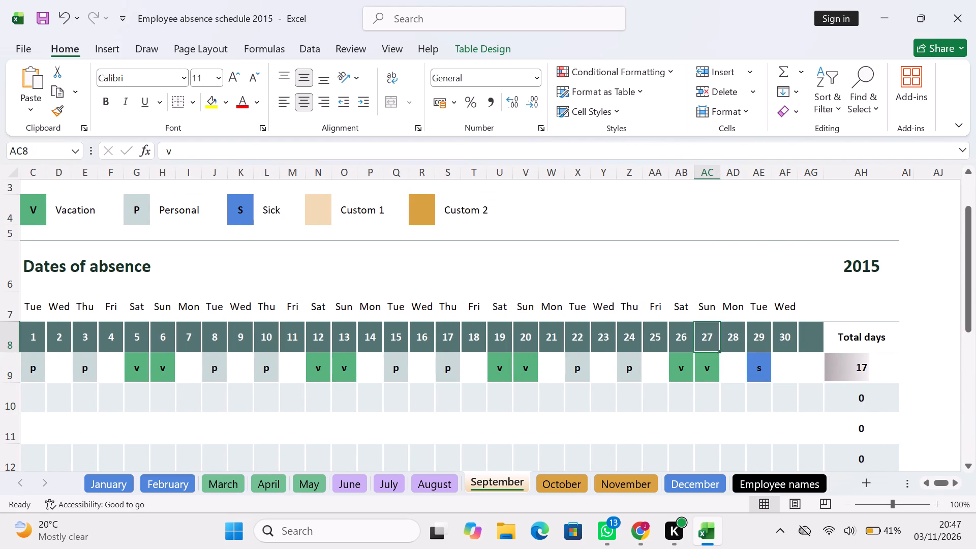
# In the second employee's row, enter p for days 2 and 4 and v for day 6.
pyautogui.press('Left')
pyautogui.press('Left')
pyautogui.press('Left')
pyautogui.press('Left')
pyautogui.press('Left')
pyautogui.press('Left')
pyautogui.press('Left')
pyautogui.press('Left')
pyautogui.press('Left')
pyautogui.press('Left')
pyautogui.press('Left')
pyautogui.press('Left')
pyautogui.press('Left')
pyautogui.press('Left')
pyautogui.press('Left')
pyautogui.press('Left')
pyautogui.press('Left')
pyautogui.press('Left')
pyautogui.press('Left')
pyautogui.press('Left')
pyautogui.press('Left')
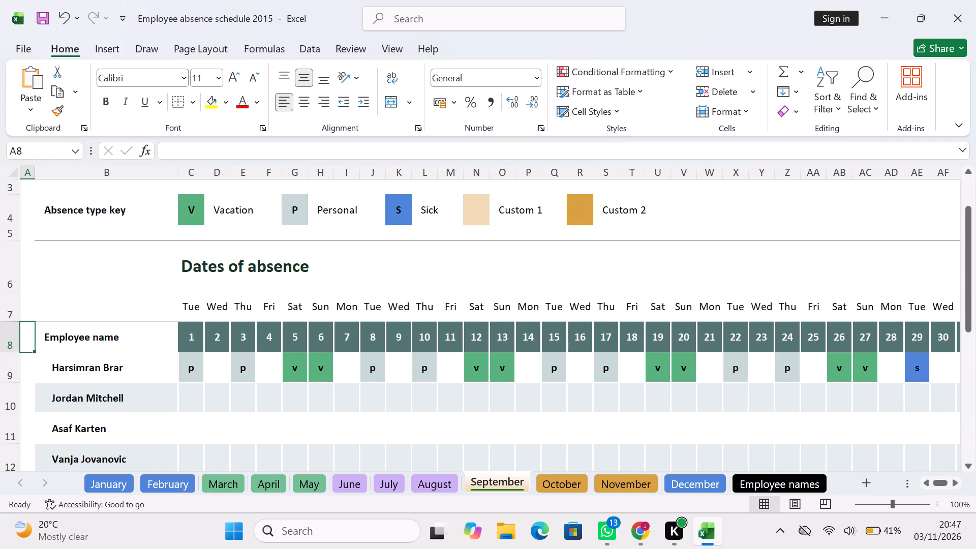
pyautogui.press('Down')
pyautogui.press('Down')
pyautogui.press('Right')
pyautogui.press('Right')
pyautogui.press('Right')
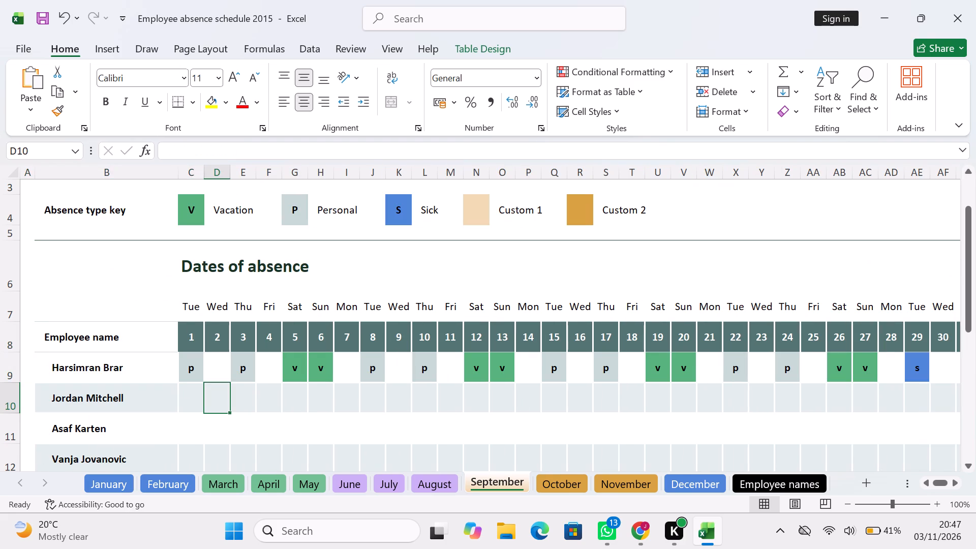
pyautogui.press('p')
pyautogui.press('Right')
pyautogui.press('Right')
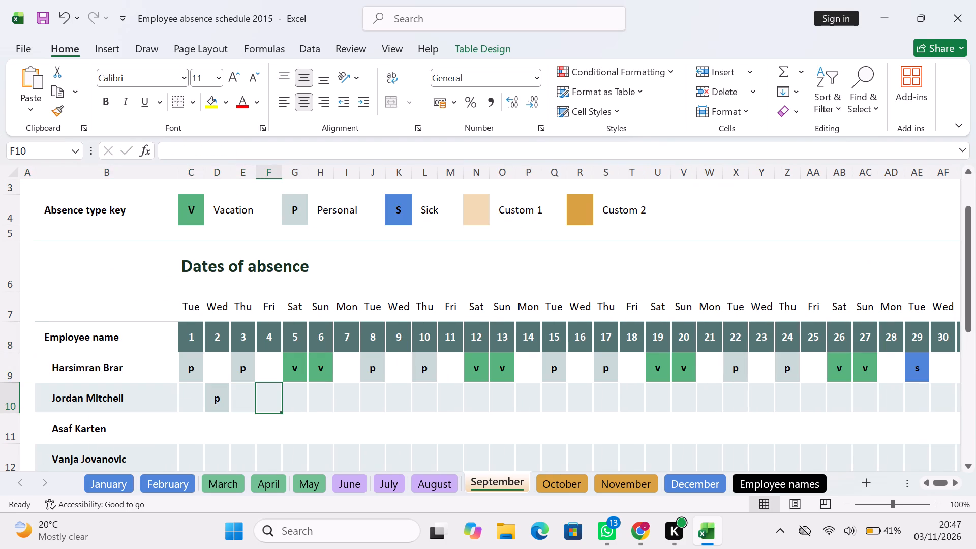
pyautogui.press('p')
pyautogui.press('Right')
pyautogui.press('Right')
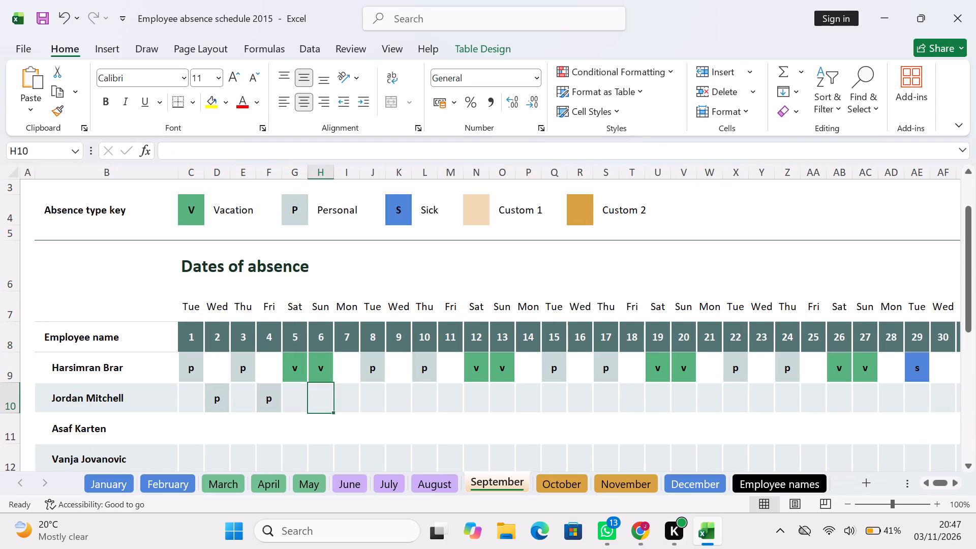
pyautogui.press('v')
pyautogui.press('Right')
# In the second employee's row, enter p for days 7 and 9 and s for day 11.
pyautogui.press('Right')
pyautogui.press('Left')
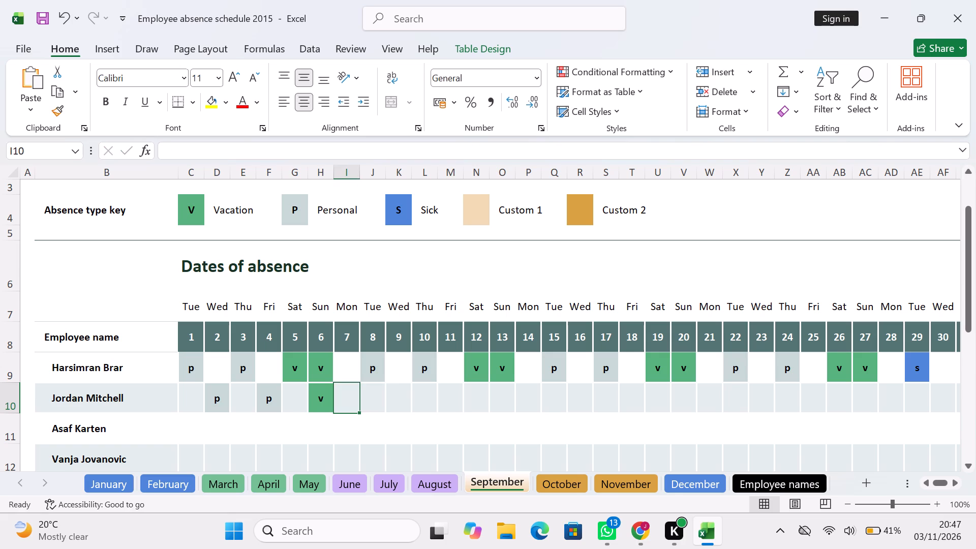
pyautogui.press('p')
pyautogui.press('Right')
pyautogui.press('Right')
pyautogui.press('p')
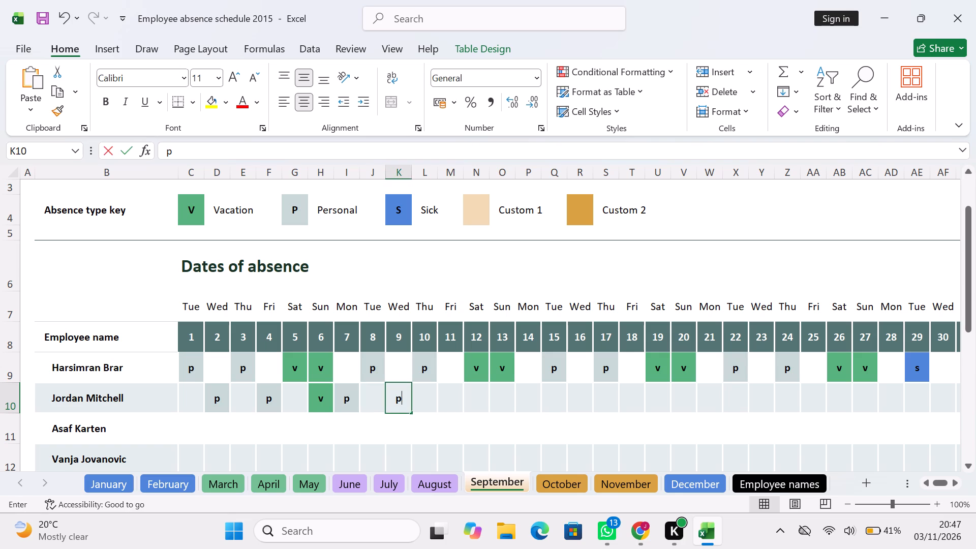
pyautogui.press('Right')
pyautogui.press('Right')
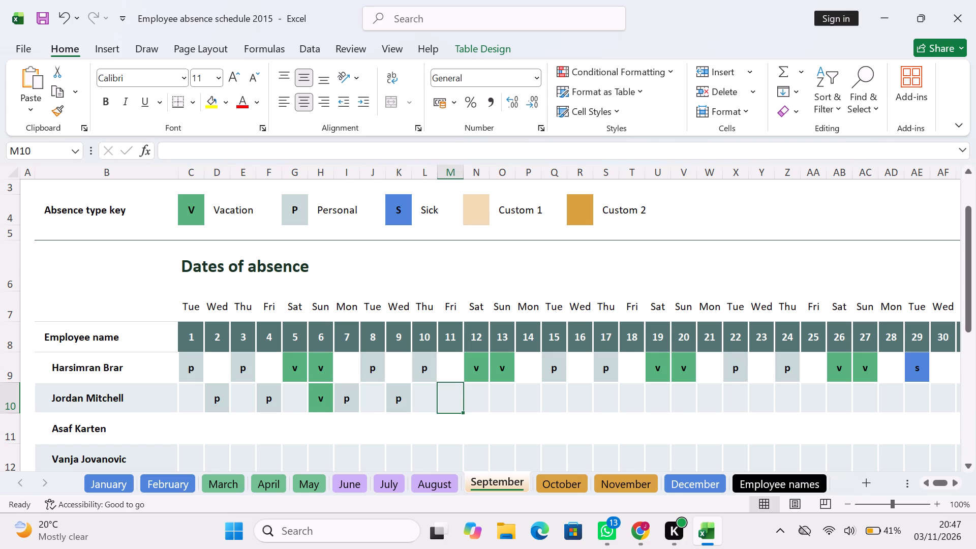
pyautogui.press('s')
pyautogui.press('Right')
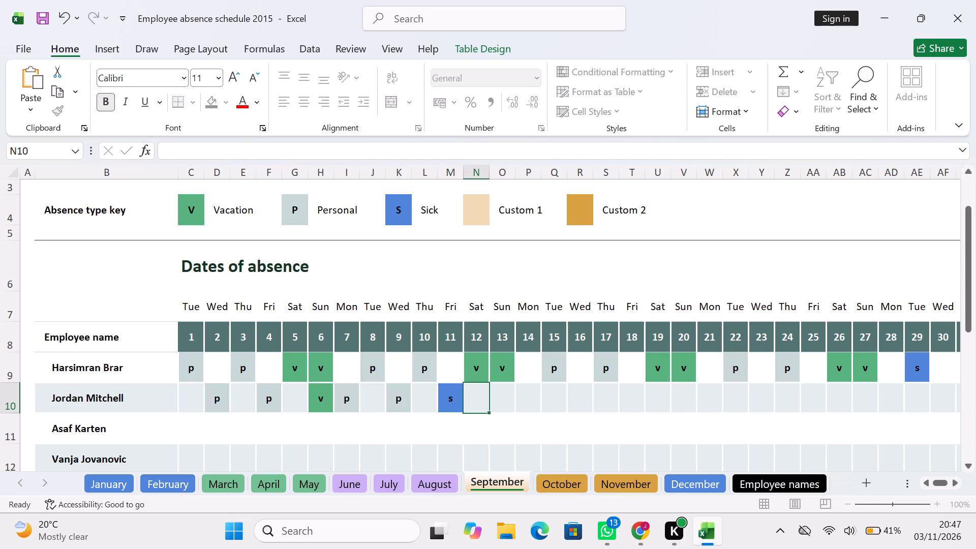
# Enter v for the weekend days 12 and 13 in the second employee's row.
pyautogui.press('Right')
pyautogui.press('Left')
pyautogui.press('v')
pyautogui.press('Right')
pyautogui.press('v')
pyautogui.press('Right')
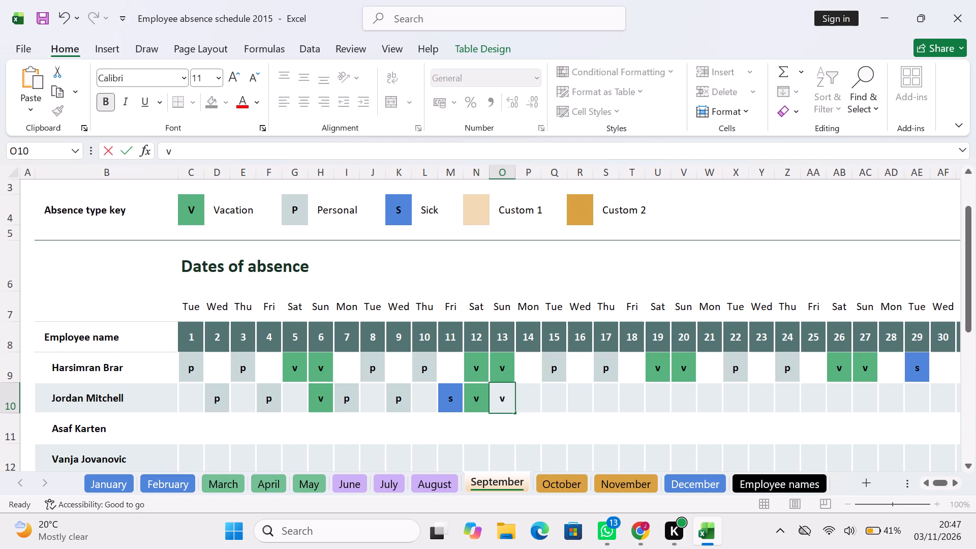
# In the second employee's row, enter p for days 14, 16 and 18 and v for days 19 and 20.
pyautogui.press('Right')
pyautogui.press('Left')
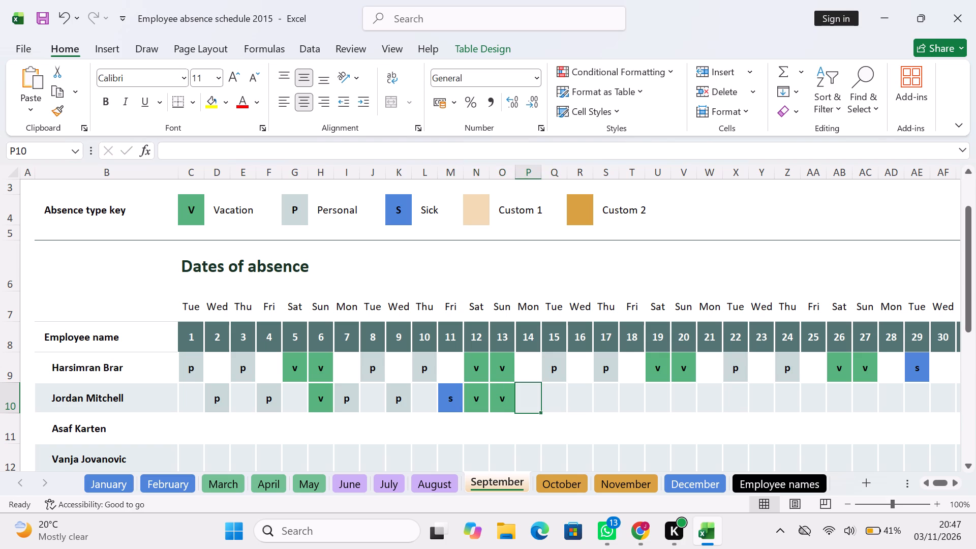
pyautogui.press('p')
pyautogui.press('Right')
pyautogui.press('Right')
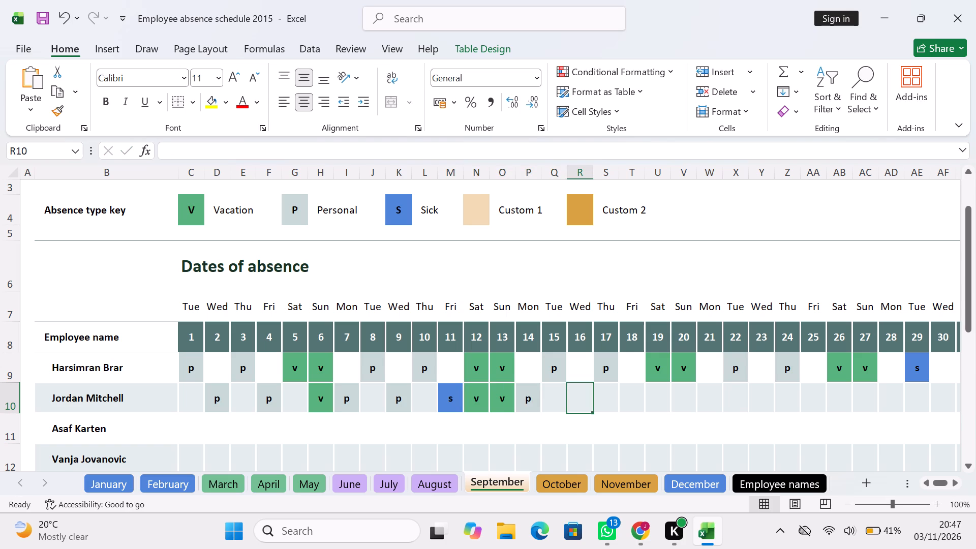
pyautogui.press('p')
pyautogui.press('Right')
pyautogui.press('Right')
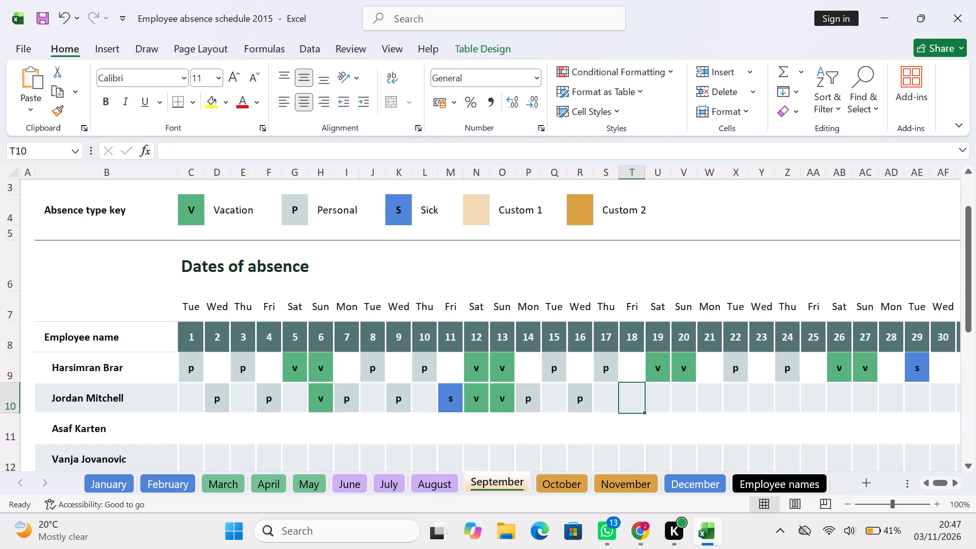
pyautogui.press('p')
pyautogui.press('Right')
pyautogui.press('v')
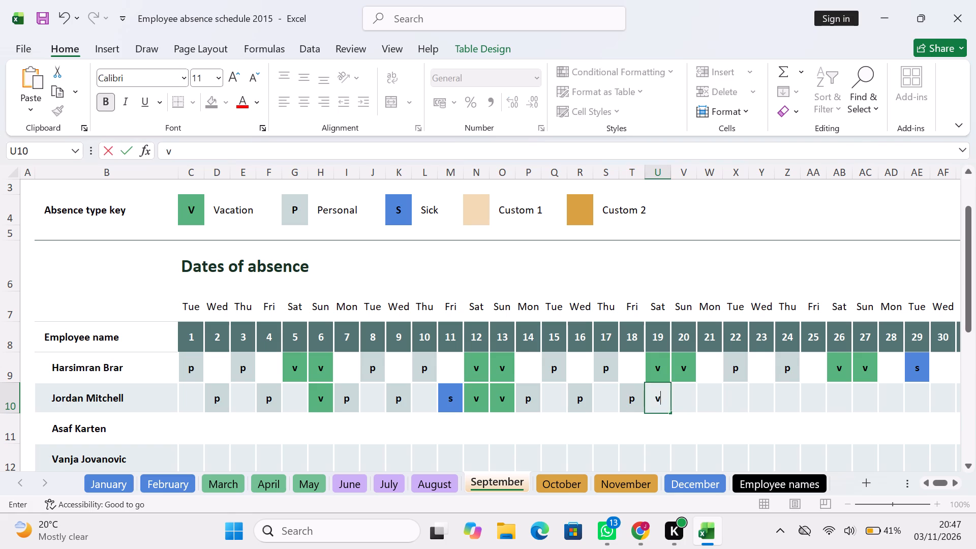
pyautogui.press('Right')
pyautogui.press('v')
pyautogui.press('Right')
# In the second employee's row, enter p for days 23 and 25 and v for days 26 and 27.
pyautogui.press('Right')
pyautogui.press('Left')
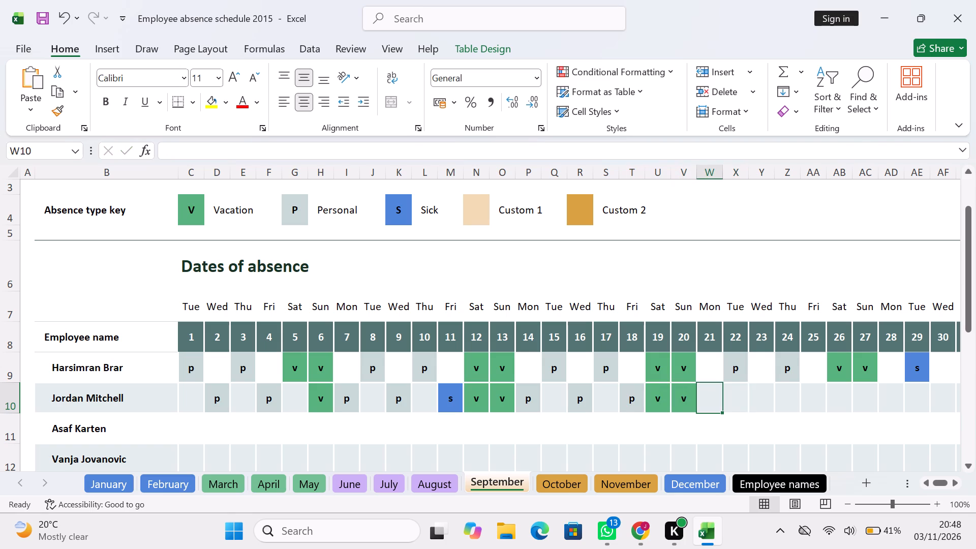
pyautogui.press('Right')
pyautogui.press('Right')
pyautogui.press('p')
pyautogui.press('Right')
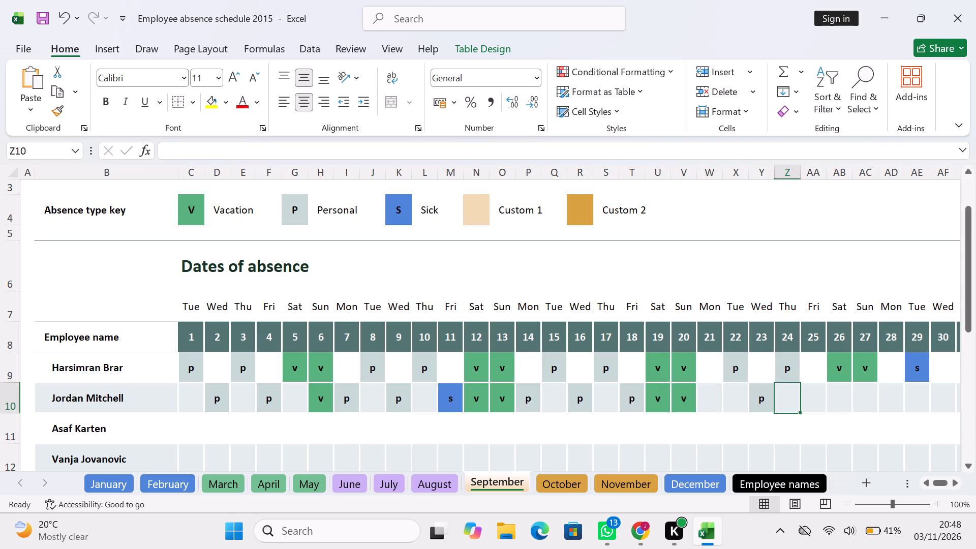
pyautogui.press('Right')
pyautogui.press('p')
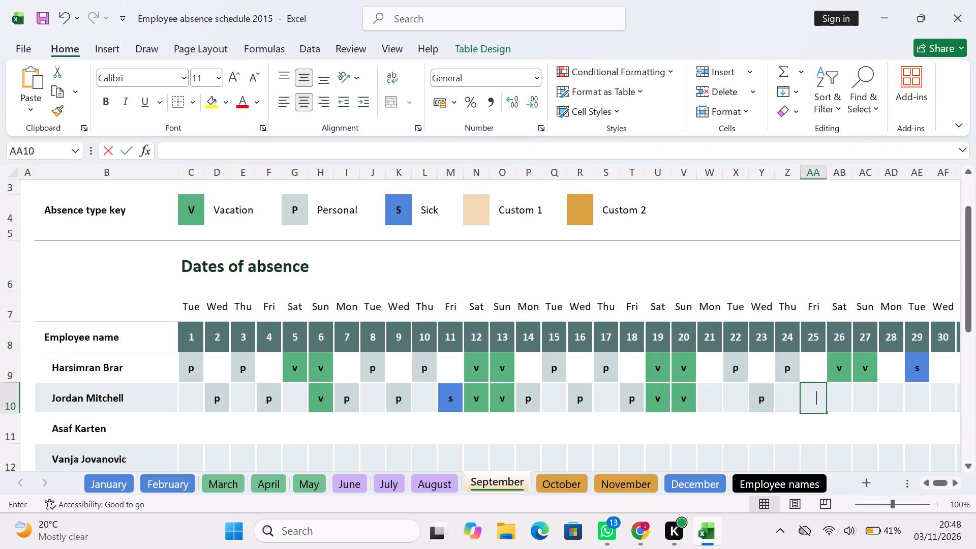
pyautogui.press('Right')
pyautogui.press('Right')
pyautogui.press('Left')
pyautogui.press('v')
pyautogui.press('Right')
pyautogui.press('v')
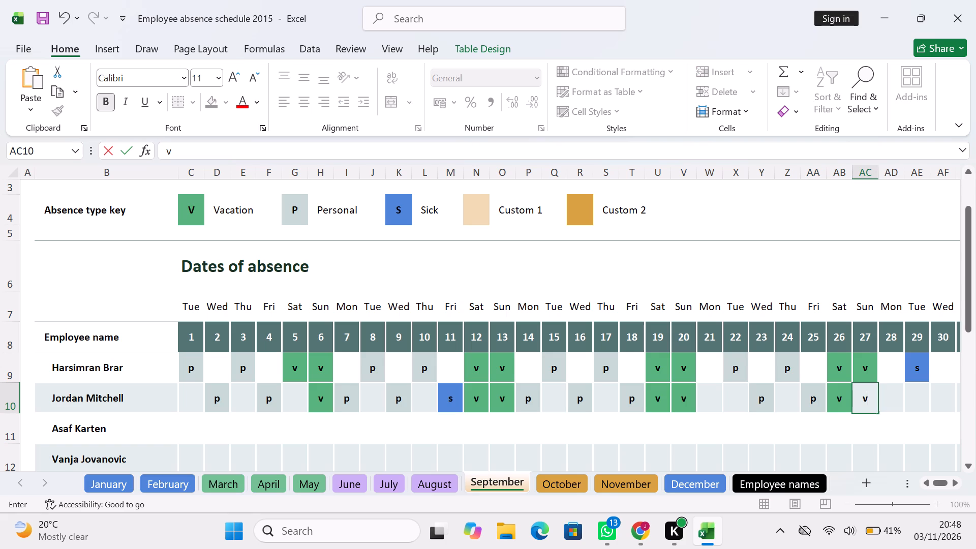
pyautogui.press('Right')
# Enter p for day 30 in the second employee's row to record a personal absence.
pyautogui.press('Right')
pyautogui.press('Right')
pyautogui.press('Right')
pyautogui.press('Left')
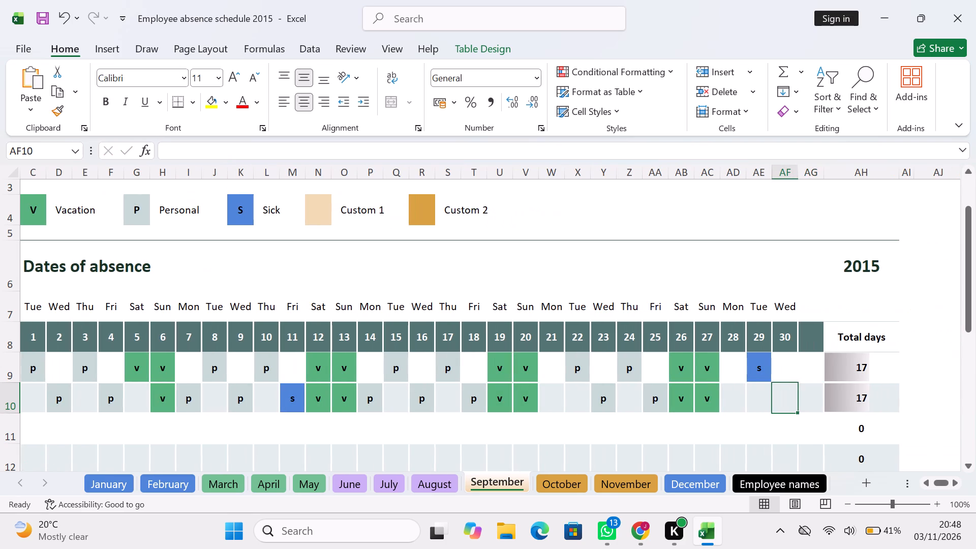
pyautogui.press('Left')
pyautogui.press('Right')
pyautogui.press('p')
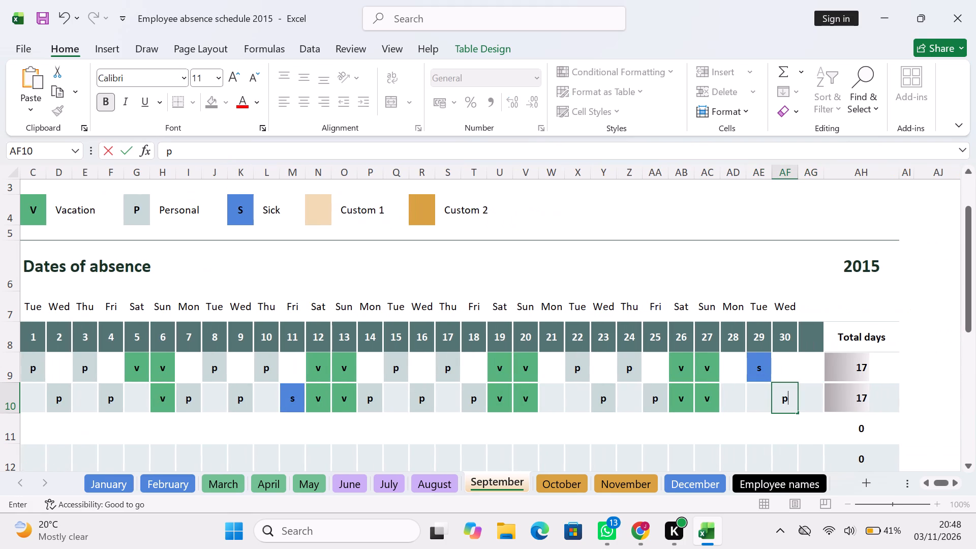
pyautogui.press('Down')
# In the third employee's row, enter p for days 1 and 4 and v for days 5 and 6.
pyautogui.press('Left')
pyautogui.press('Left')
pyautogui.press('Left')
pyautogui.press('Left')
pyautogui.press('Left')
pyautogui.press('Left')
pyautogui.press('Left')
pyautogui.press('Left')
pyautogui.press('Left')
pyautogui.press('Left')
pyautogui.press('Left')
pyautogui.press('Left')
pyautogui.press('Left')
pyautogui.press('Left')
pyautogui.press('Left')
pyautogui.press('Left')
pyautogui.press('Left')
pyautogui.press('Left')
pyautogui.press('Left')
pyautogui.press('Left')
pyautogui.press('Left')
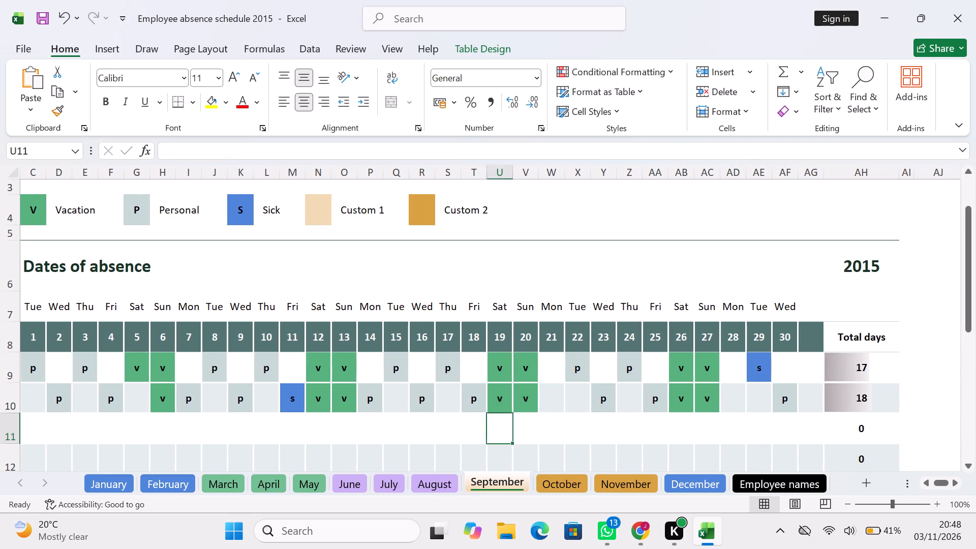
pyautogui.press('Left')
pyautogui.press('Left')
pyautogui.press('Left')
pyautogui.press('Left')
pyautogui.press('Left')
pyautogui.press('Left')
pyautogui.press('Left')
pyautogui.press('Right')
pyautogui.press('Right')
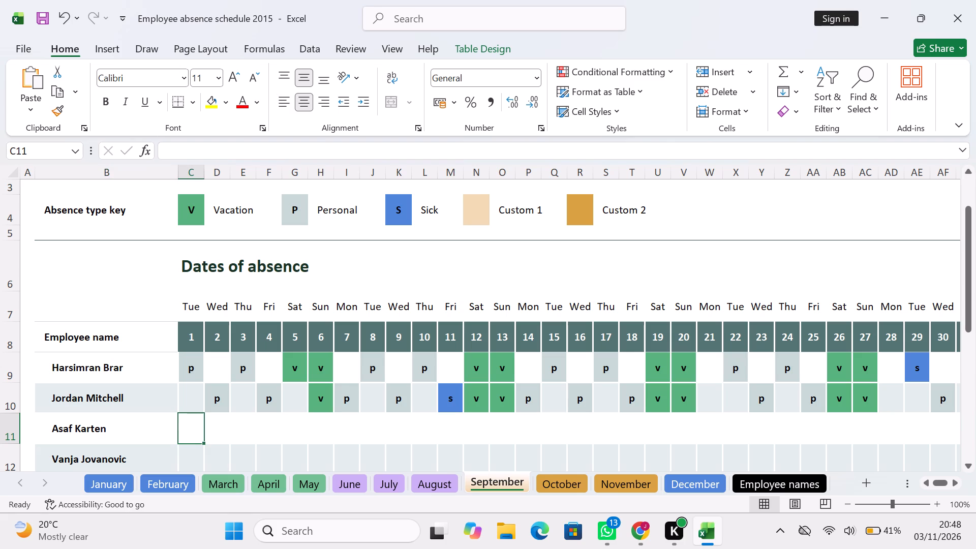
pyautogui.press('p')
pyautogui.press('Right')
pyautogui.press('Right')
pyautogui.press('Right')
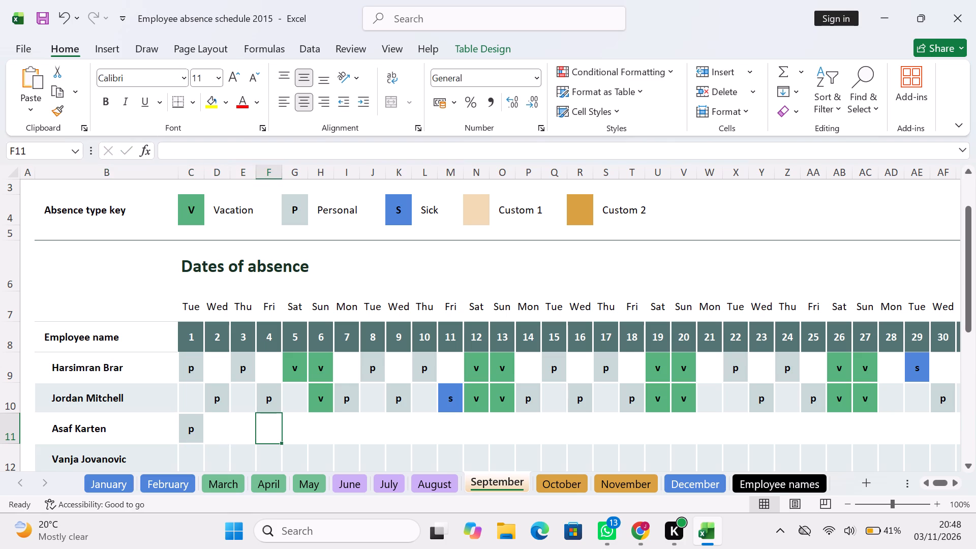
pyautogui.press('p')
pyautogui.press('Right')
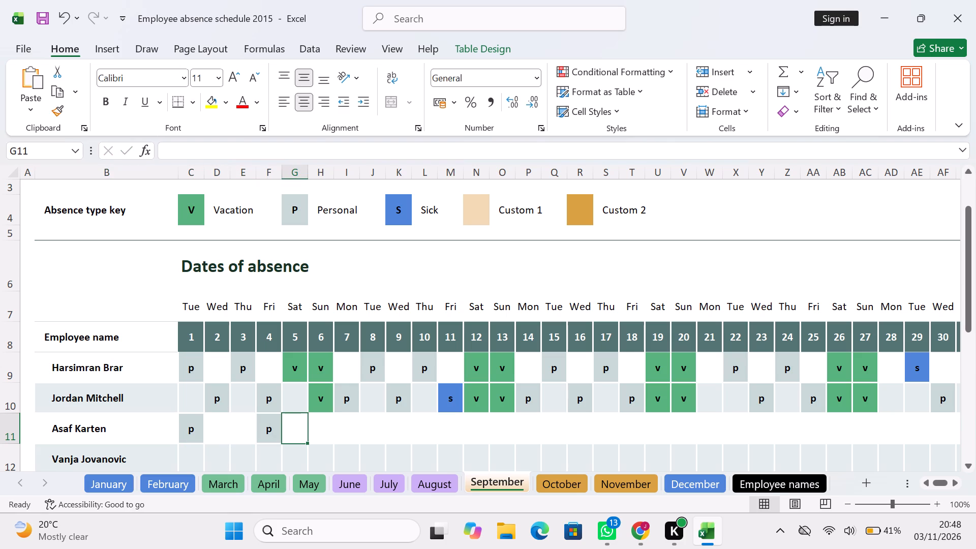
pyautogui.press('v')
pyautogui.press('Right')
pyautogui.press('v')
pyautogui.press('Right')
# Enter p for days 7 and 9 in the third employee's row.
pyautogui.press('Right')
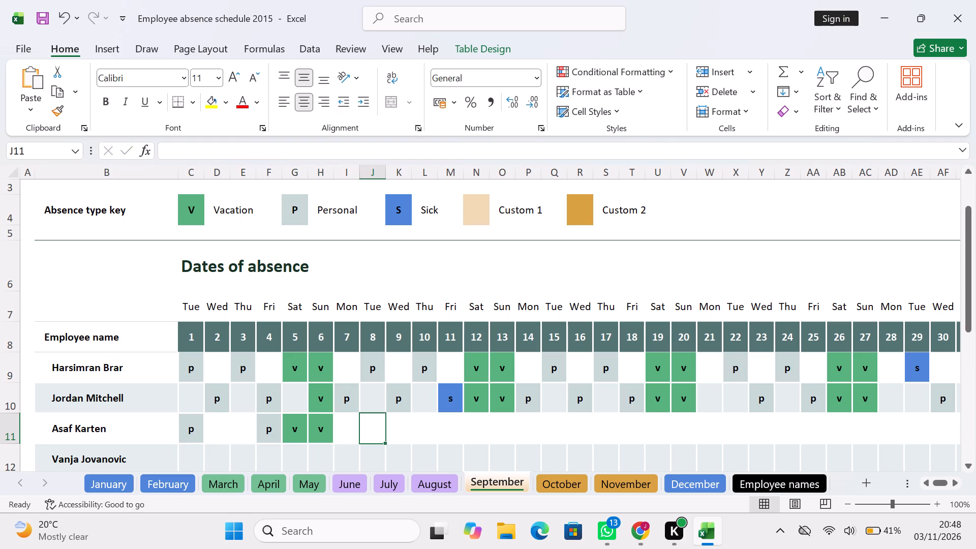
pyautogui.press('Left')
pyautogui.press('p')
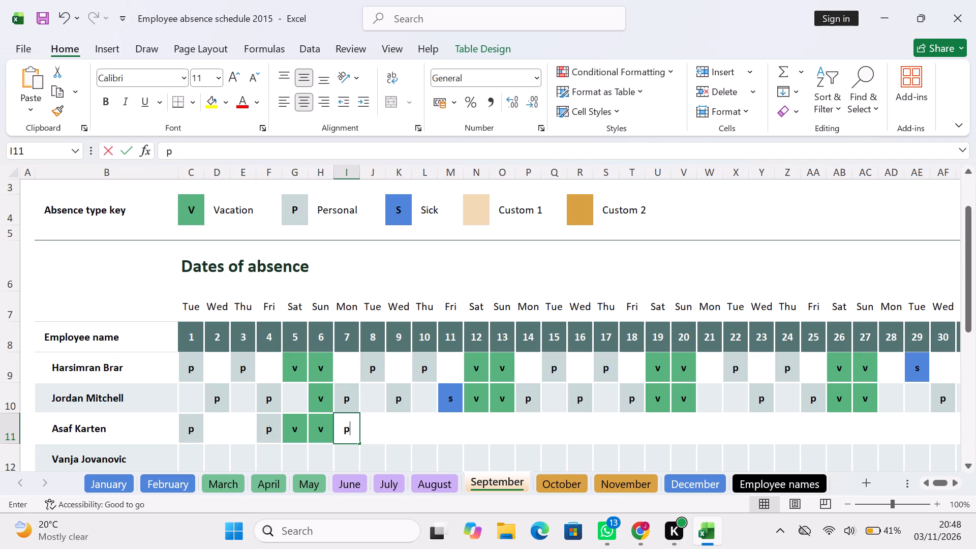
pyautogui.press('Right')
pyautogui.press('Right')
pyautogui.press('p')
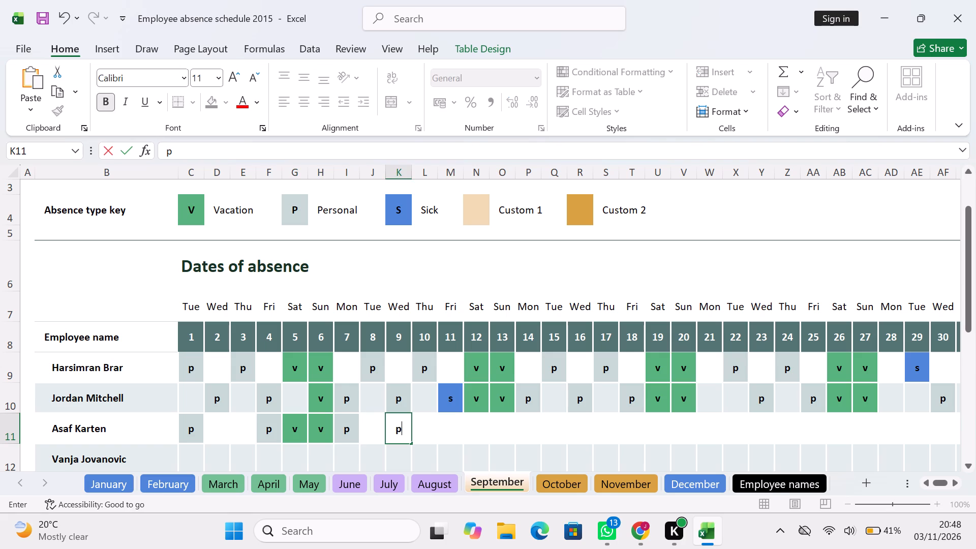
pyautogui.press('Right')
# Enter a single v for each of the weekend days 12 and 13 in the third employee's row.
pyautogui.press('Right')
pyautogui.press('Left')
pyautogui.press('Right')
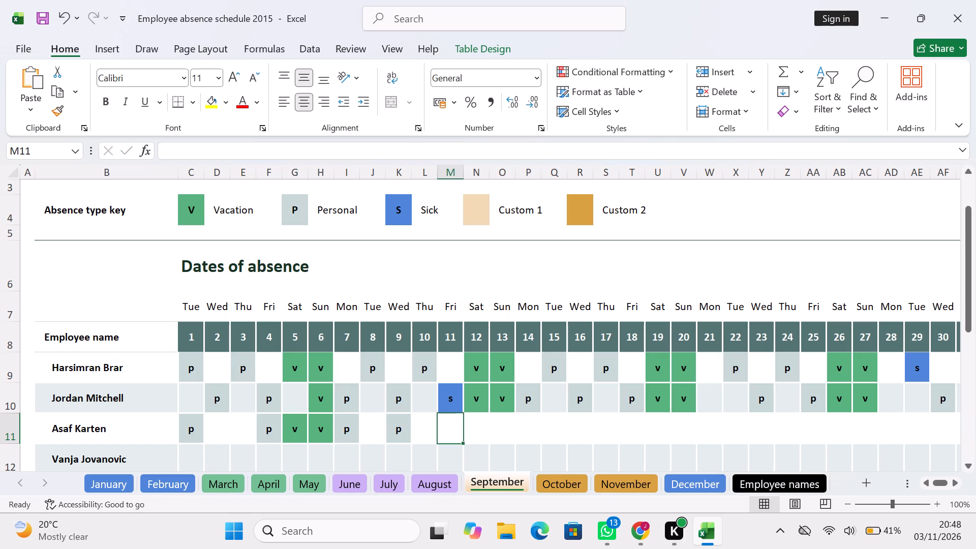
pyautogui.press('Left')
pyautogui.press('Right')
pyautogui.press('Right')
pyautogui.write('vv')
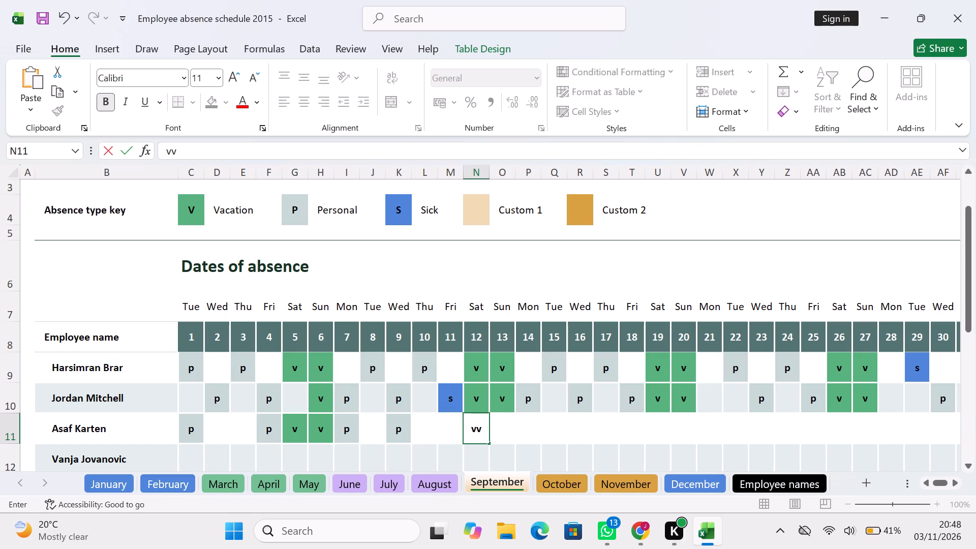
pyautogui.press('Right')
pyautogui.press('Left')
pyautogui.press('BackSpace')
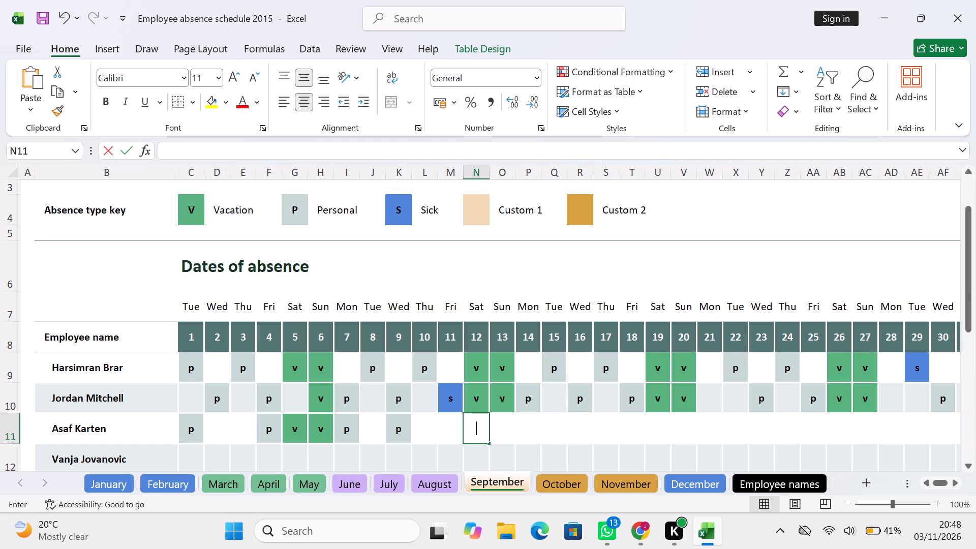
pyautogui.press('v')
pyautogui.press('Right')
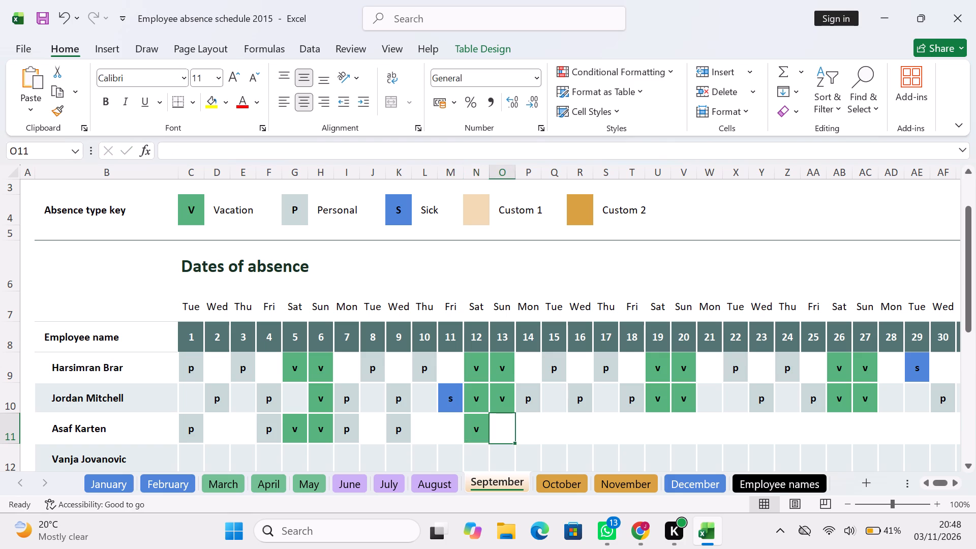
pyautogui.press('v')
pyautogui.press('Right')
# Enter p for days 15 and 17 in the third employee's row.
pyautogui.press('Right')
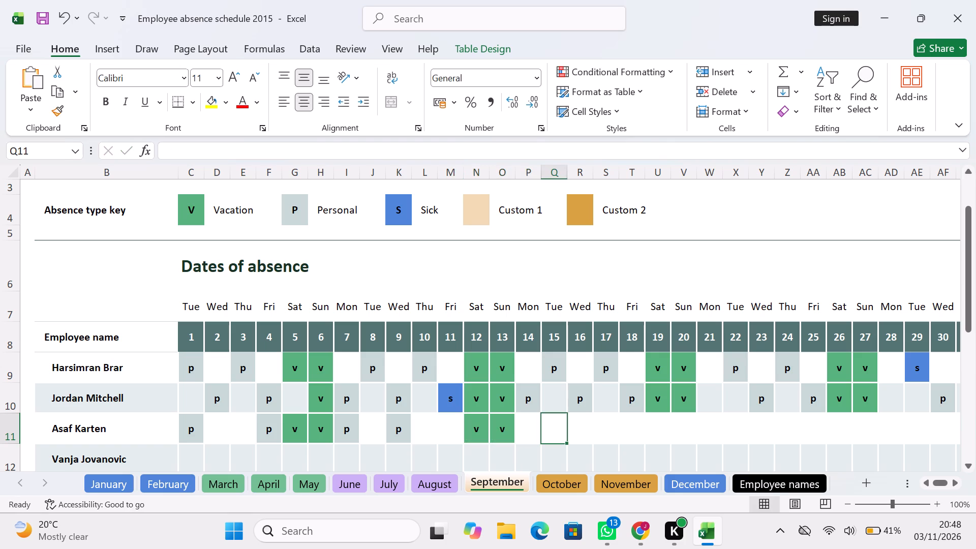
pyautogui.press('p')
pyautogui.press('Right')
pyautogui.press('Right')
pyautogui.press('Right')
pyautogui.press('Left')
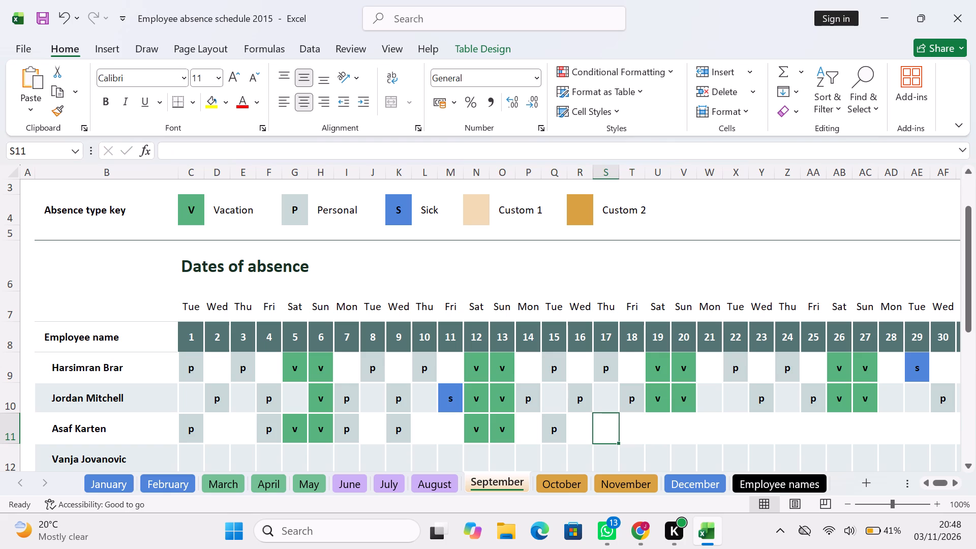
pyautogui.press('p')
pyautogui.press('Right')
# Enter v for the weekend days 19 and 20 in the third employee's row.
pyautogui.press('Right')
pyautogui.press('v')
pyautogui.press('Right')
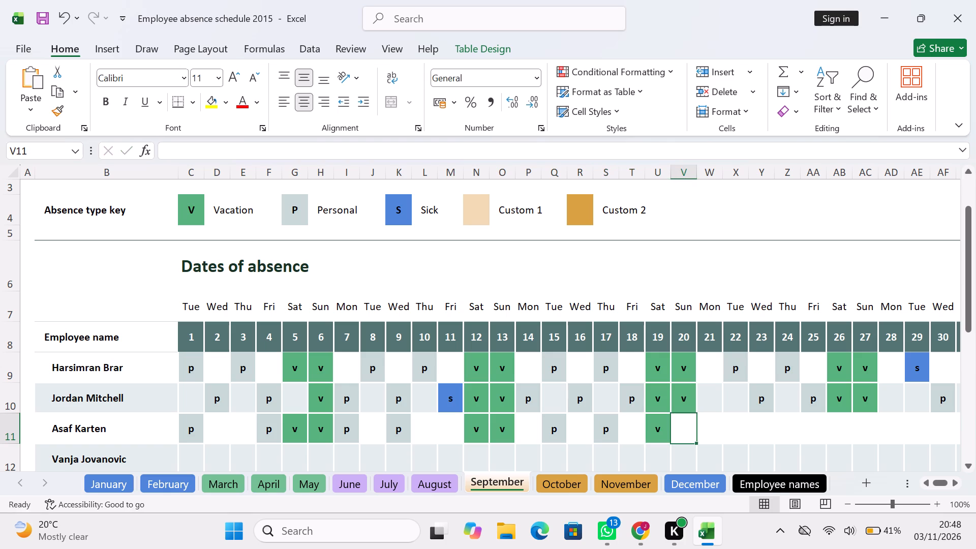
pyautogui.press('v')
pyautogui.press('Right')
# Enter p for days 21, 23 and 25 in the third employee's row.
pyautogui.press('Right')
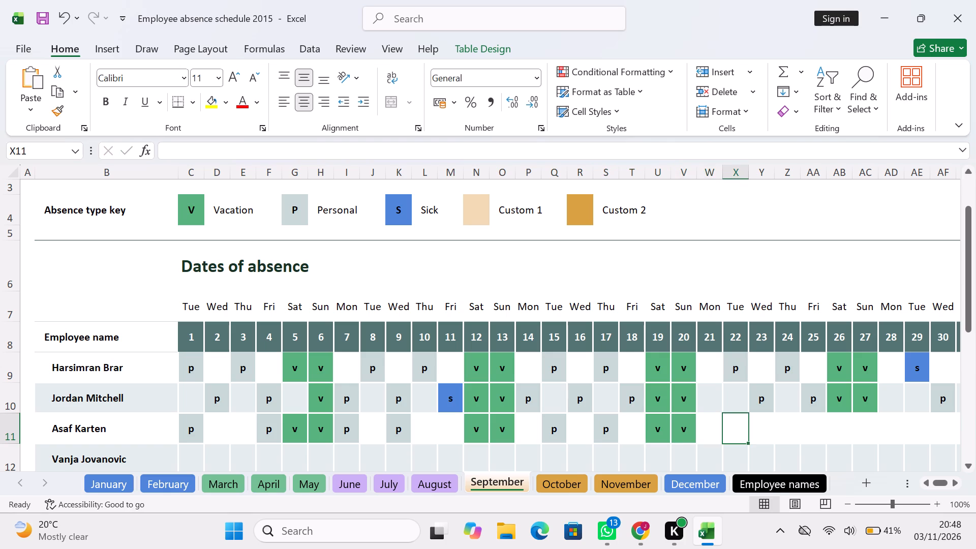
pyautogui.press('Left')
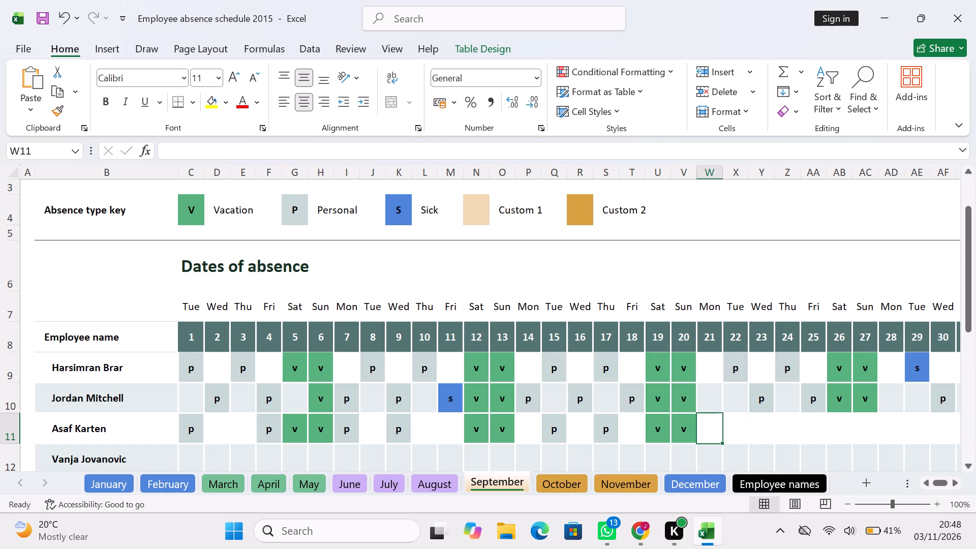
pyautogui.press('p')
pyautogui.press('Right')
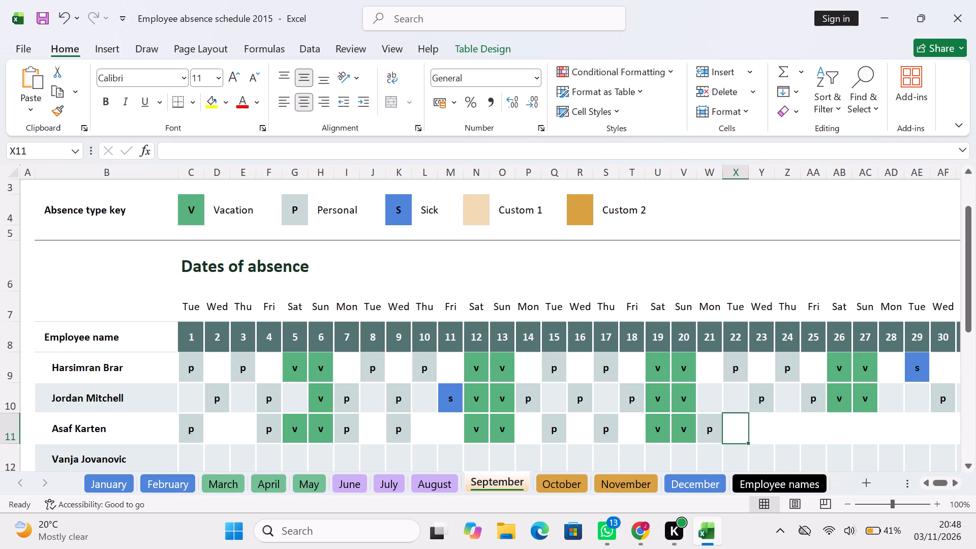
pyautogui.press('Right')
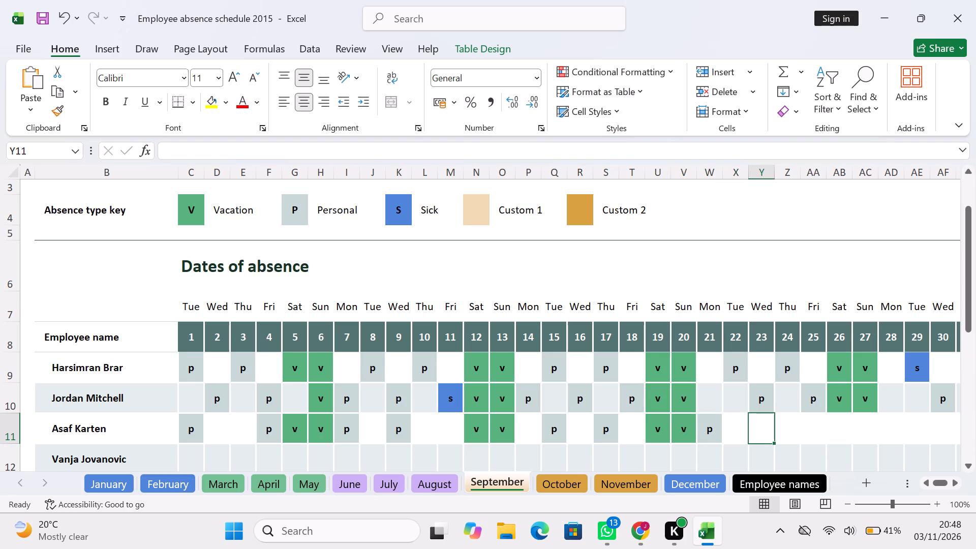
pyautogui.press('p')
pyautogui.press('Right')
pyautogui.press('Right')
pyautogui.press('Left')
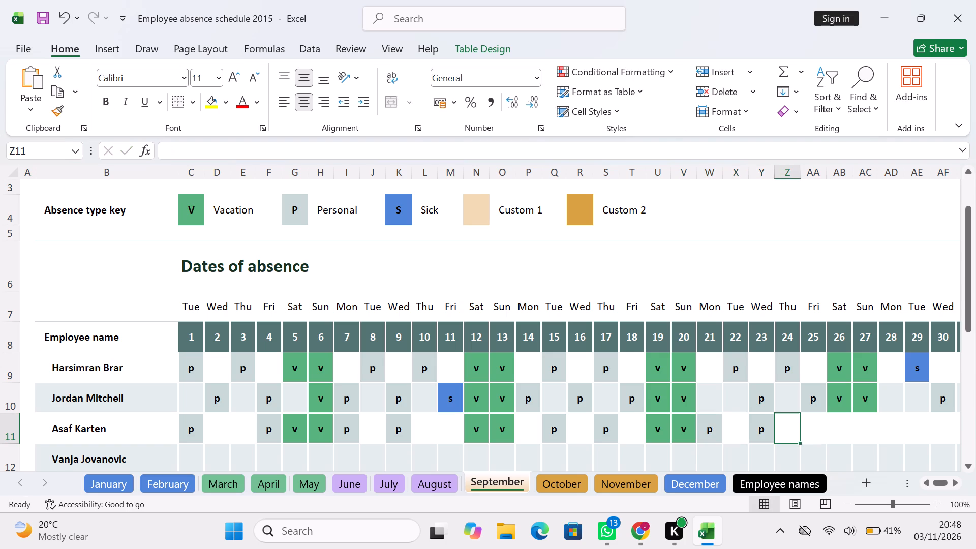
pyautogui.press('Right')
pyautogui.press('p')
pyautogui.press('Right')
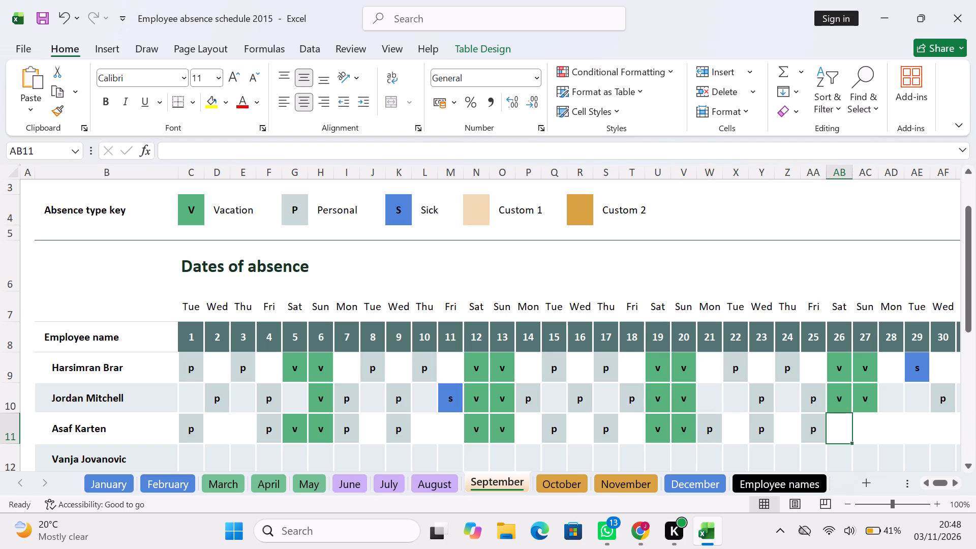
# Enter v for the weekend days 26 and 27 in the third employee's row.
pyautogui.press('Right')
pyautogui.press('v')
pyautogui.press('Left')
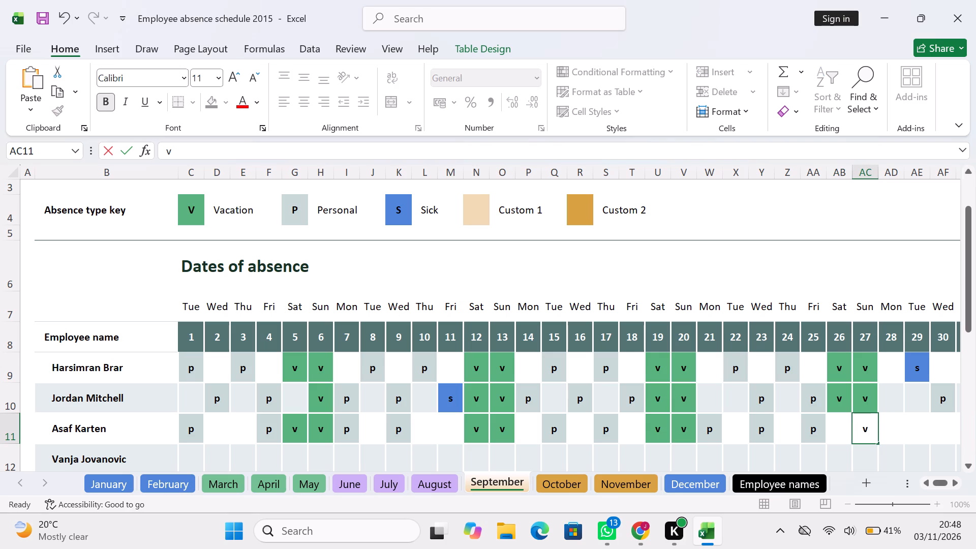
pyautogui.press('v')
pyautogui.press('Right')
pyautogui.press('Right')
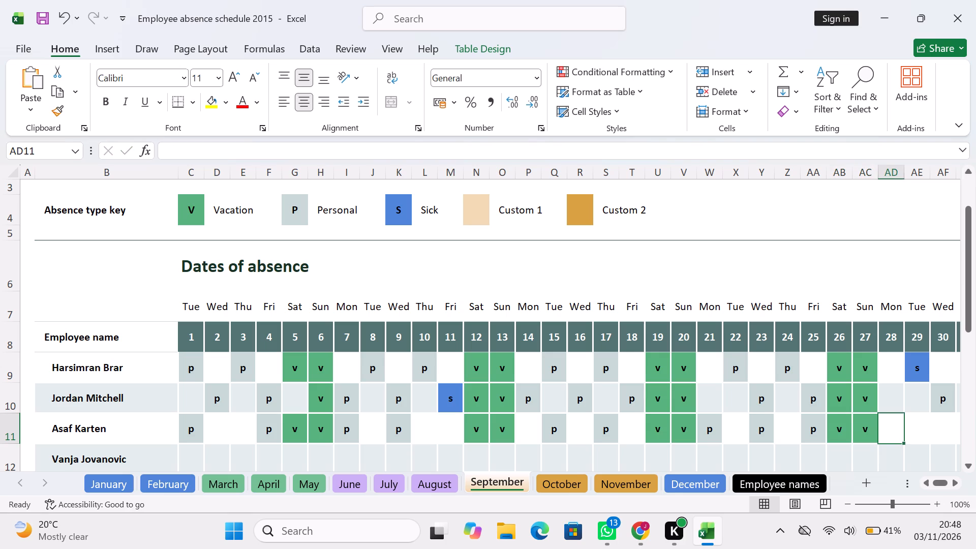
# Complete the third employee's row by entering p for day 28 and s for day 30.
pyautogui.press('Right')
pyautogui.press('Left')
pyautogui.press('p')
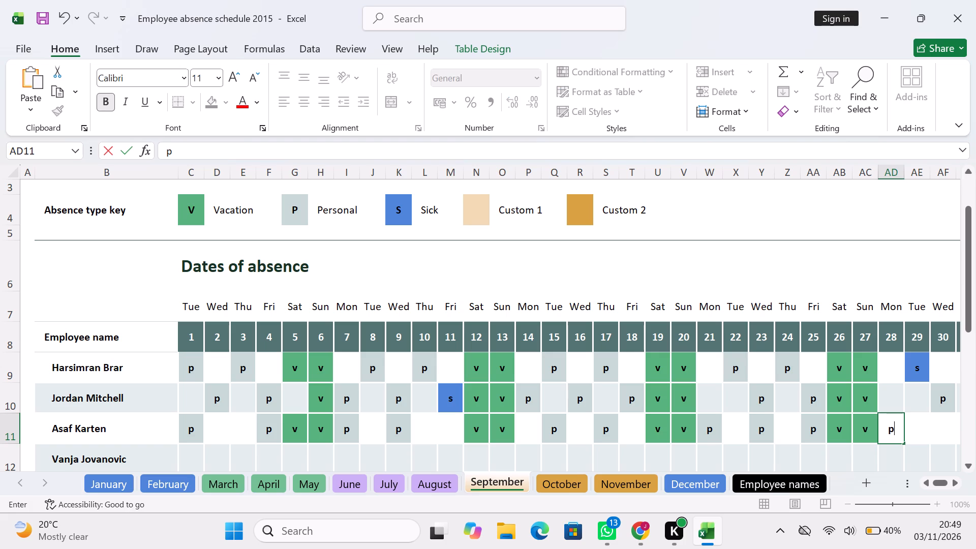
pyautogui.press('Right')
pyautogui.press('Right')
pyautogui.press('Right')
pyautogui.press('Right')
pyautogui.press('Left')
pyautogui.press('Left')
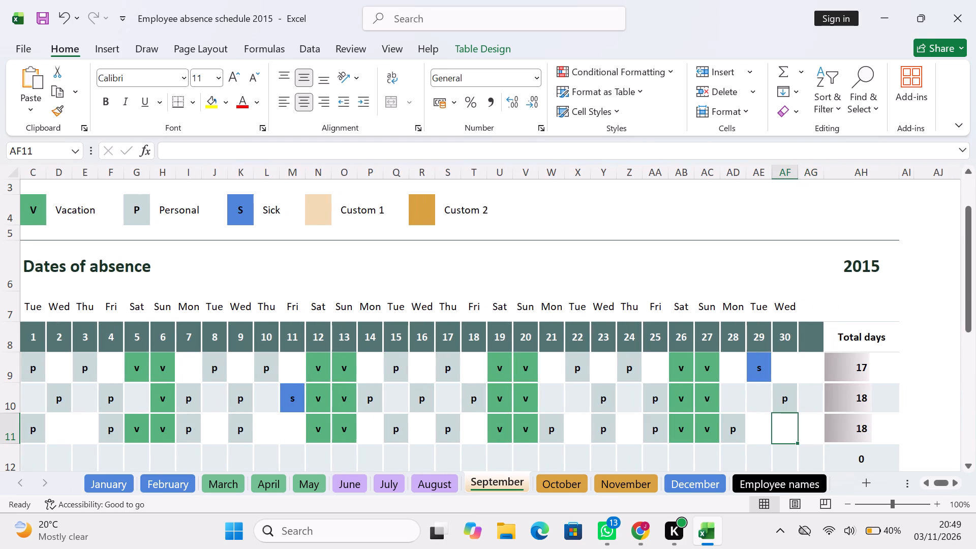
pyautogui.press('s')
pyautogui.press('Left')
# Start the fourth employee's row by entering p for days 1 and 3.
pyautogui.press('Down')
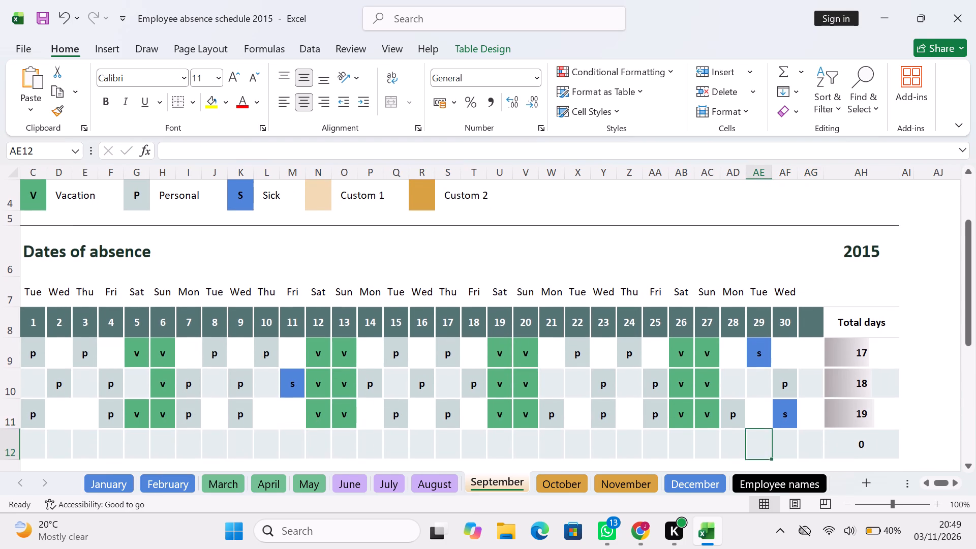
pyautogui.press('Left')
pyautogui.press('Left')
pyautogui.press('Left')
pyautogui.press('Left')
pyautogui.press('Left')
pyautogui.press('Left')
pyautogui.press('Left')
pyautogui.press('Left')
pyautogui.press('Left')
pyautogui.press('Up')
pyautogui.press('Left')
pyautogui.press('Left')
pyautogui.press('Left')
pyautogui.press('Left')
pyautogui.press('Left')
pyautogui.press('Left')
pyautogui.press('Left')
pyautogui.press('Left')
pyautogui.press('Left')
pyautogui.press('Left')
pyautogui.press('Left')
pyautogui.press('Left')
pyautogui.press('Left')
pyautogui.press('Left')
pyautogui.press('Left')
pyautogui.press('Left')
pyautogui.press('Left')
pyautogui.press('Left')
pyautogui.press('Left')
pyautogui.press('Left')
pyautogui.press('Left')
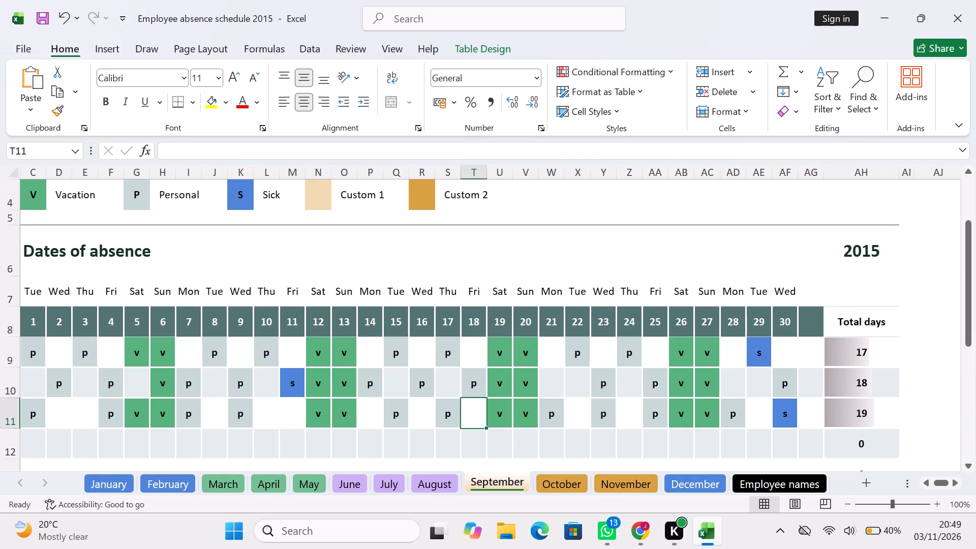
pyautogui.press('Down')
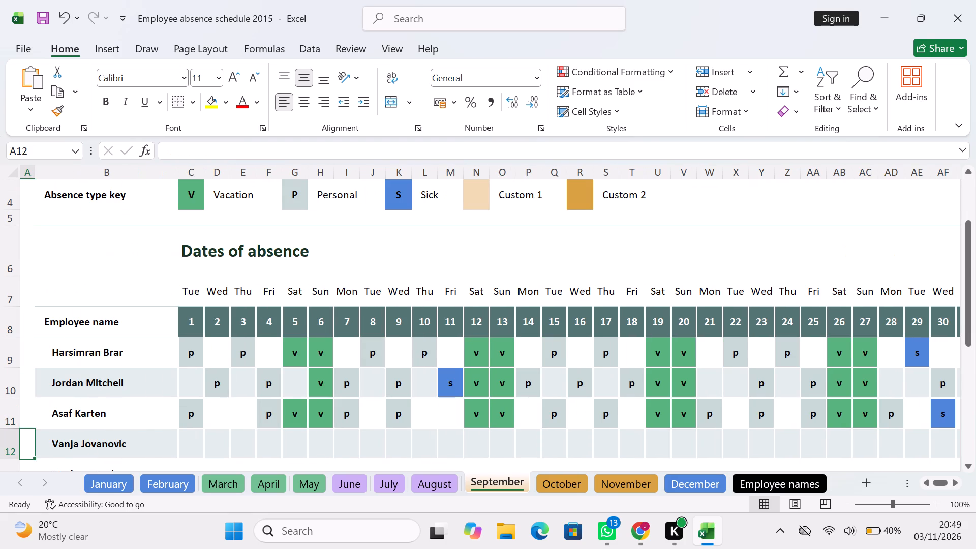
pyautogui.press('Right')
pyautogui.press('Right')
pyautogui.press('Right')
pyautogui.press('Up')
pyautogui.press('Up')
pyautogui.press('Up')
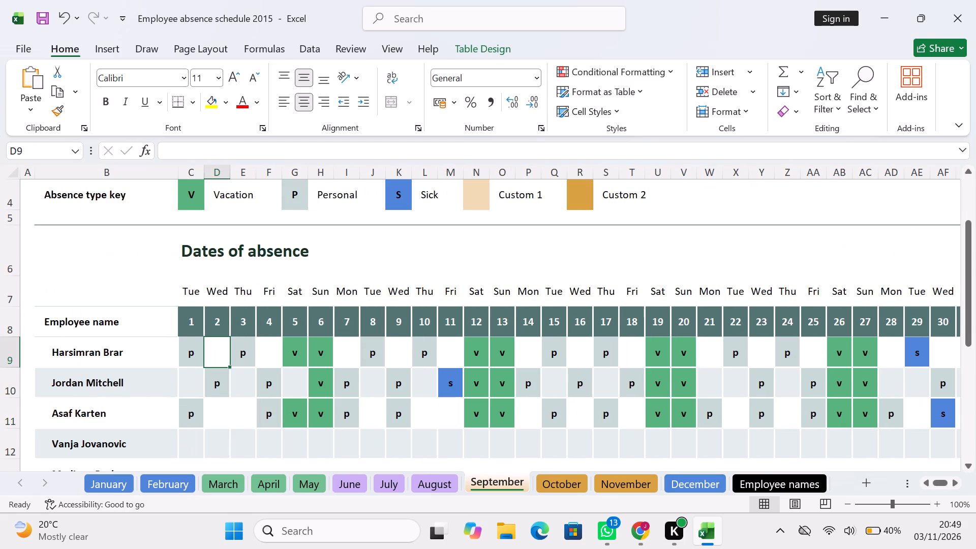
pyautogui.press('Left')
pyautogui.press('Right')
pyautogui.press('Down')
pyautogui.press('Down')
pyautogui.press('Left')
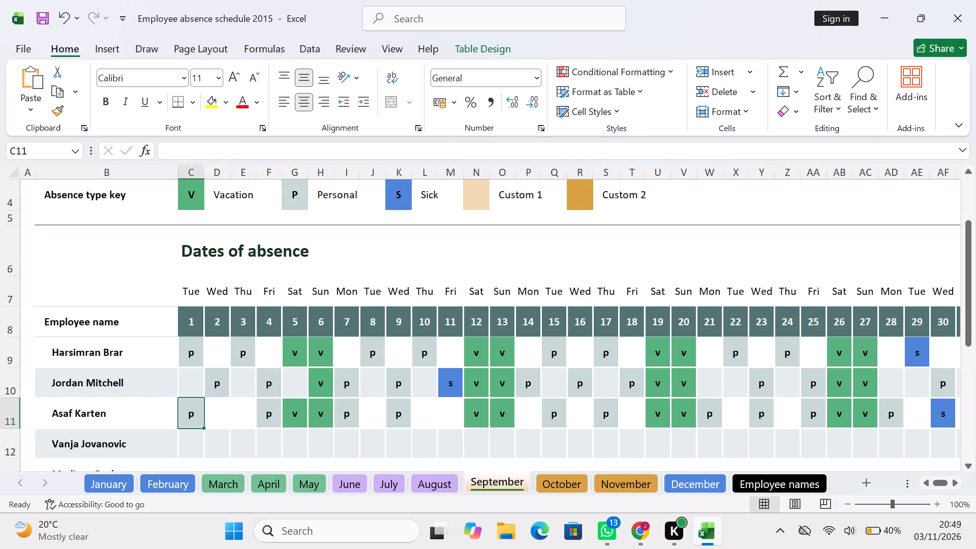
pyautogui.press('Down')
pyautogui.press('p')
pyautogui.press('Right')
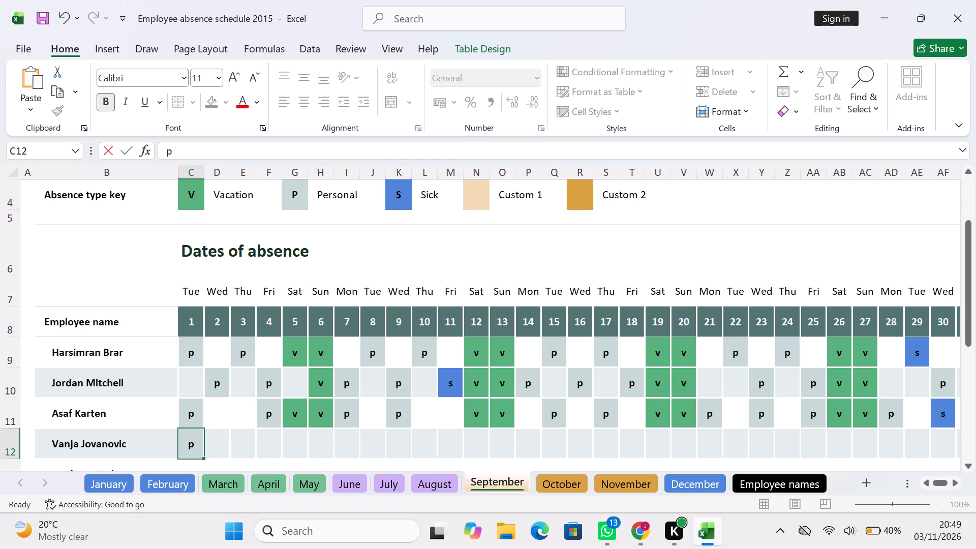
pyautogui.press('Right')
pyautogui.press('Right')
pyautogui.press('Left')
pyautogui.press('Left')
pyautogui.press('Right')
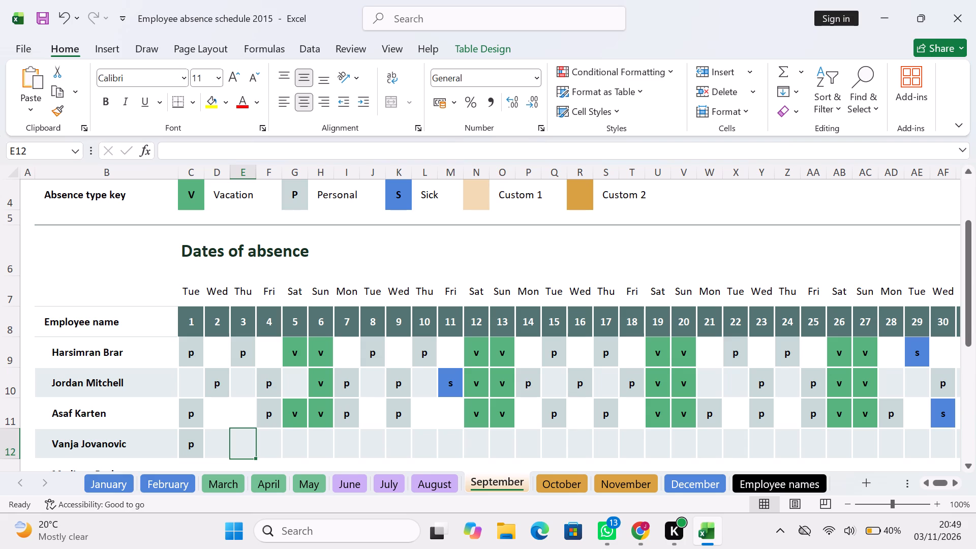
pyautogui.press('Right')
pyautogui.press('Right')
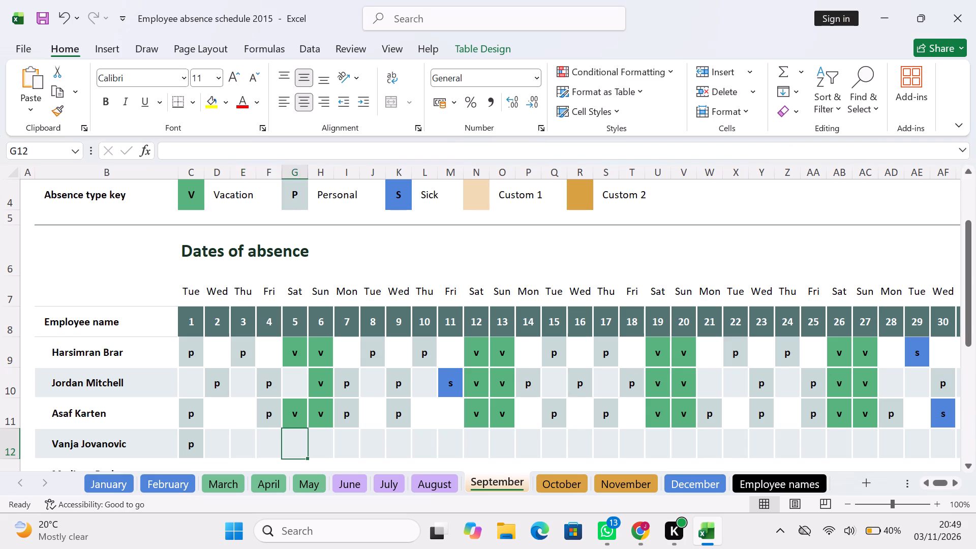
pyautogui.press('Left')
pyautogui.press('Left')
pyautogui.press('p')
pyautogui.press('Right')
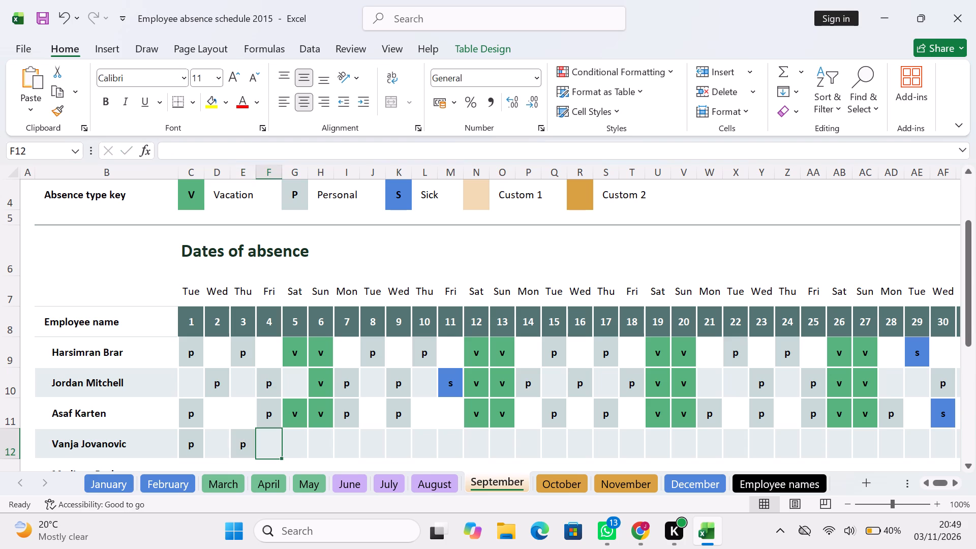
# Enter v for days 5 and 6 in the fourth employee's row, clearing the misplaced v from day 7.
pyautogui.press('Right')
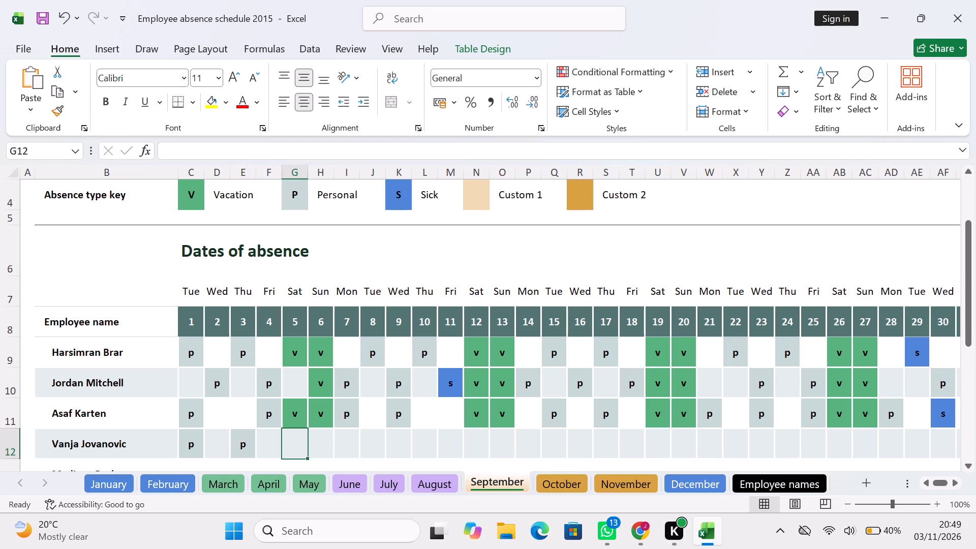
pyautogui.press('v')
pyautogui.press('Right')
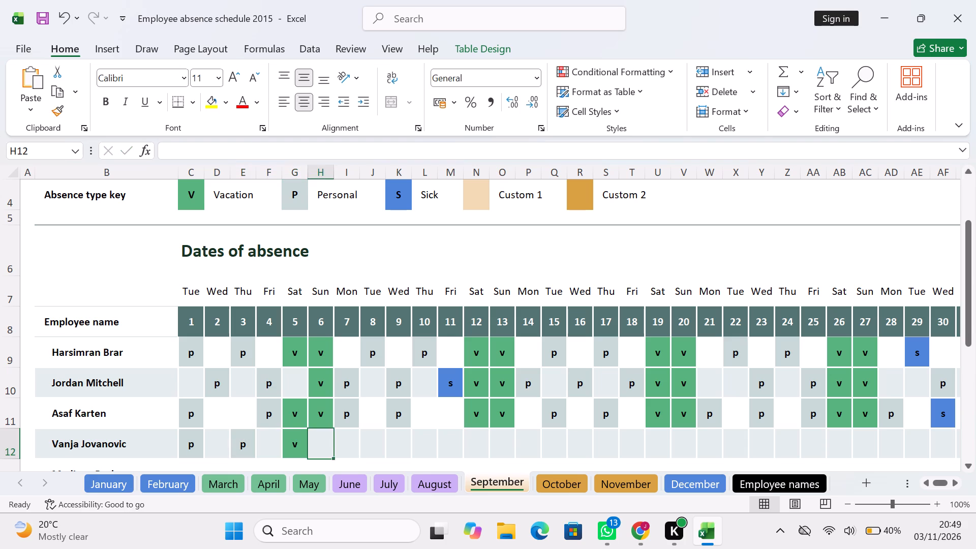
pyautogui.press('Tab')
pyautogui.press('v')
pyautogui.press('Tab')
pyautogui.press('BackSpace')
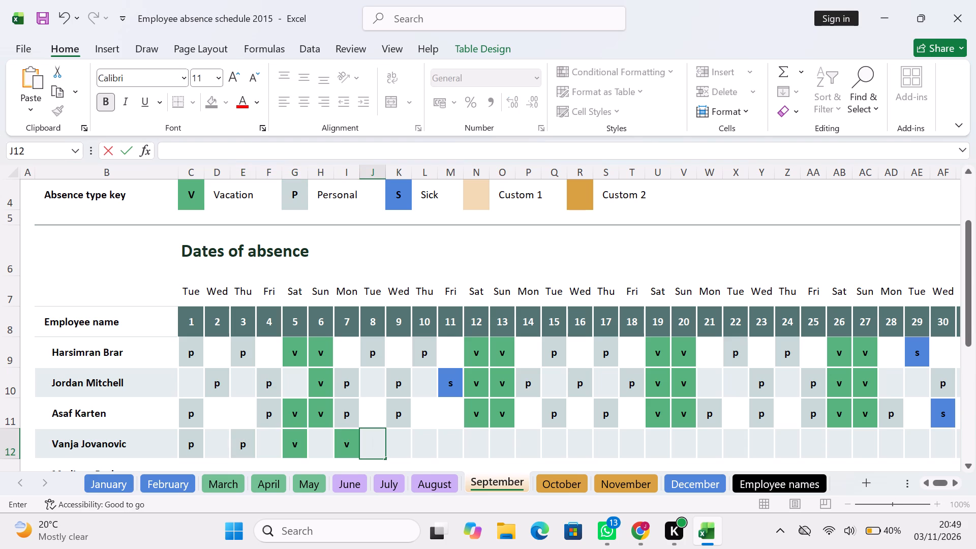
pyautogui.press('Left')
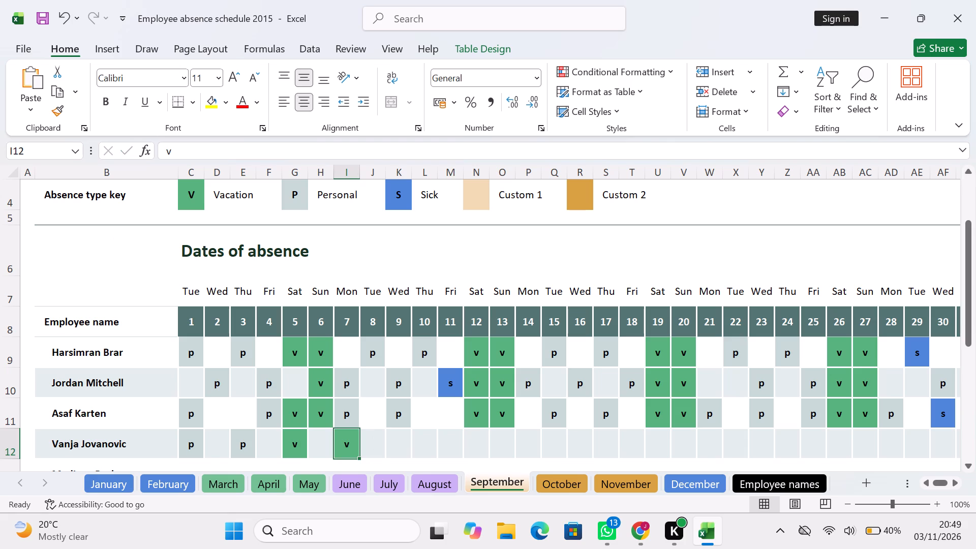
pyautogui.press('BackSpace')
pyautogui.press('Left')
pyautogui.press('v')
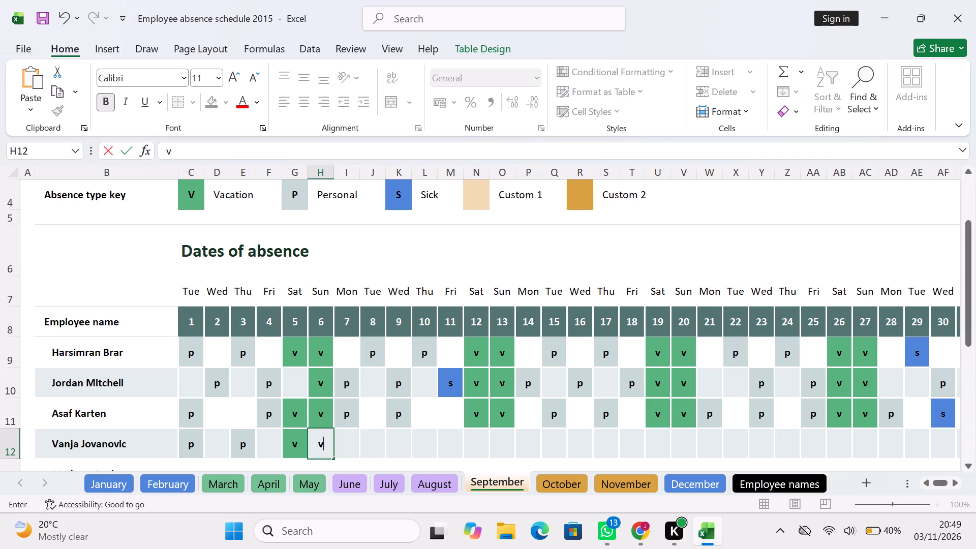
pyautogui.press('Right')
# Enter p for days 8 and 11 in the fourth employee's row.
pyautogui.press('Right')
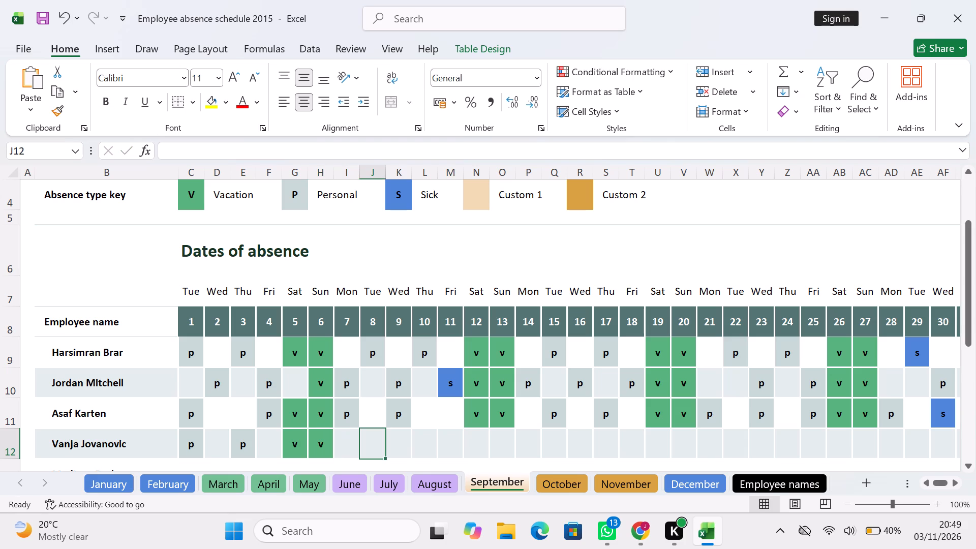
pyautogui.press('p')
pyautogui.press('Right')
pyautogui.press('Right')
pyautogui.press('Right')
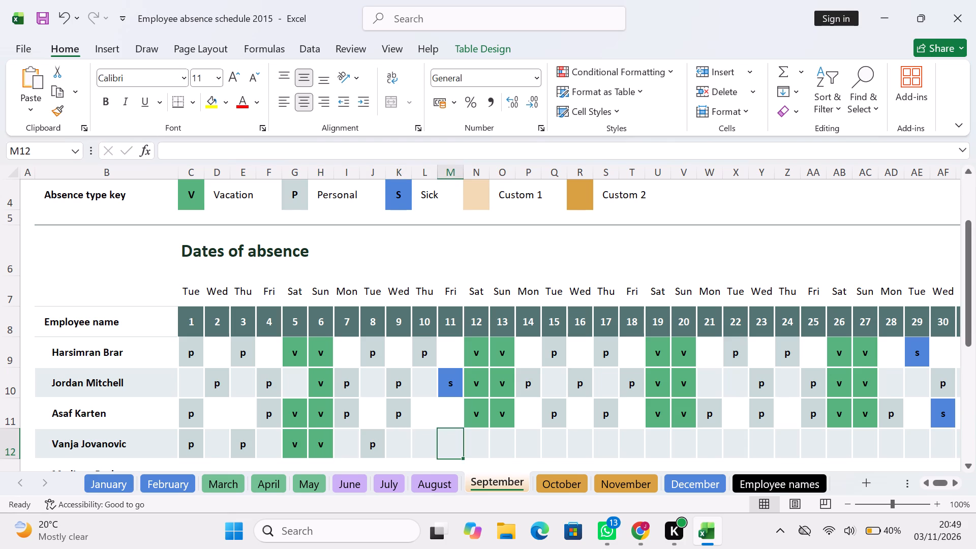
pyautogui.press('p')
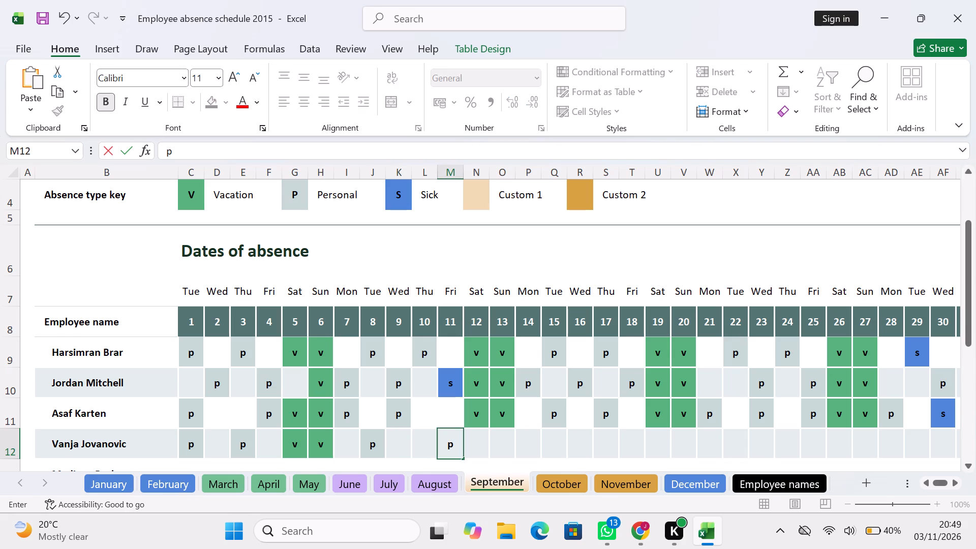
pyautogui.press('Left')
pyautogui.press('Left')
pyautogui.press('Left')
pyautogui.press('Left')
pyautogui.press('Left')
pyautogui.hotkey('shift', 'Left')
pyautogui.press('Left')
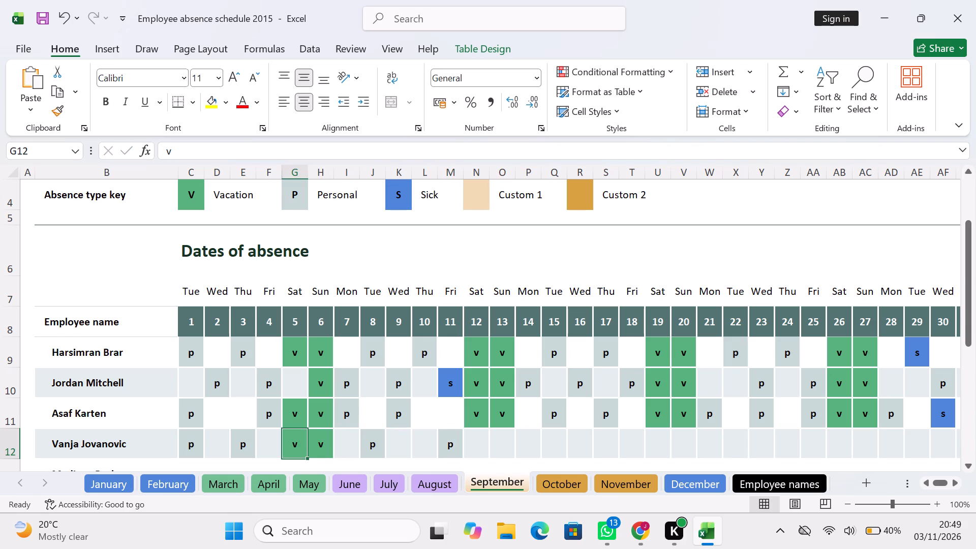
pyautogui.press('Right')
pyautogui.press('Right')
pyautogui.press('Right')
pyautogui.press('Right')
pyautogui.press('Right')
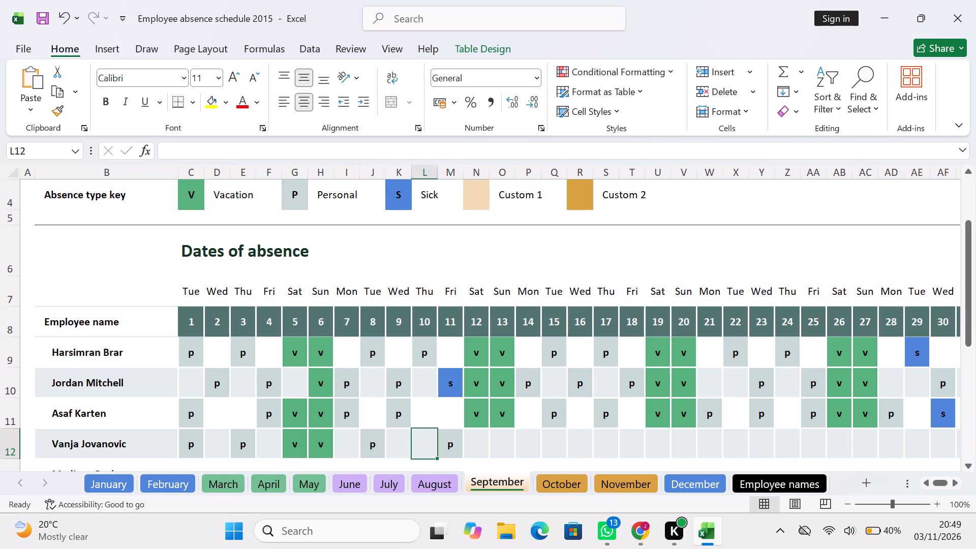
# Enter v for days 12 and 13 in the fourth employee's row.
pyautogui.press('Right')
pyautogui.press('Right')
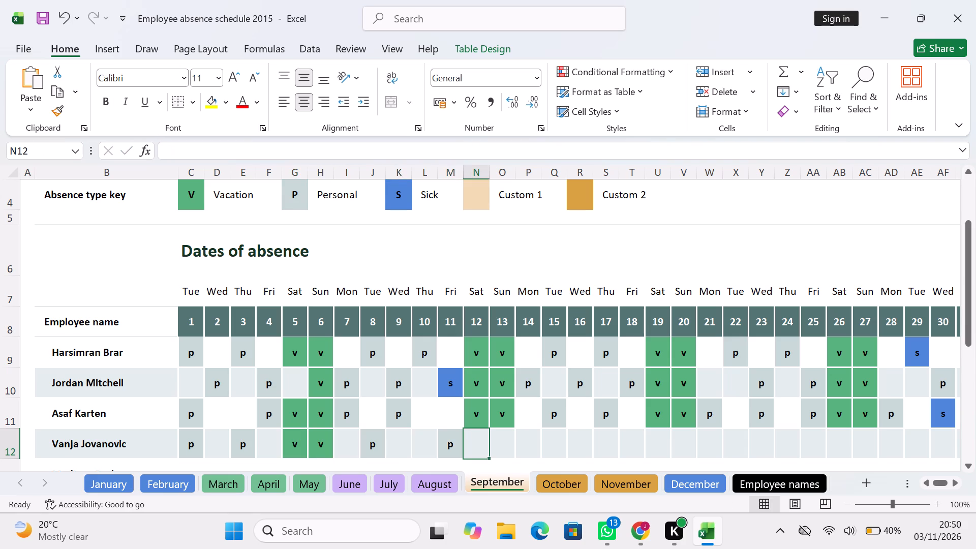
pyautogui.press('v')
pyautogui.press('Right')
pyautogui.press('v')
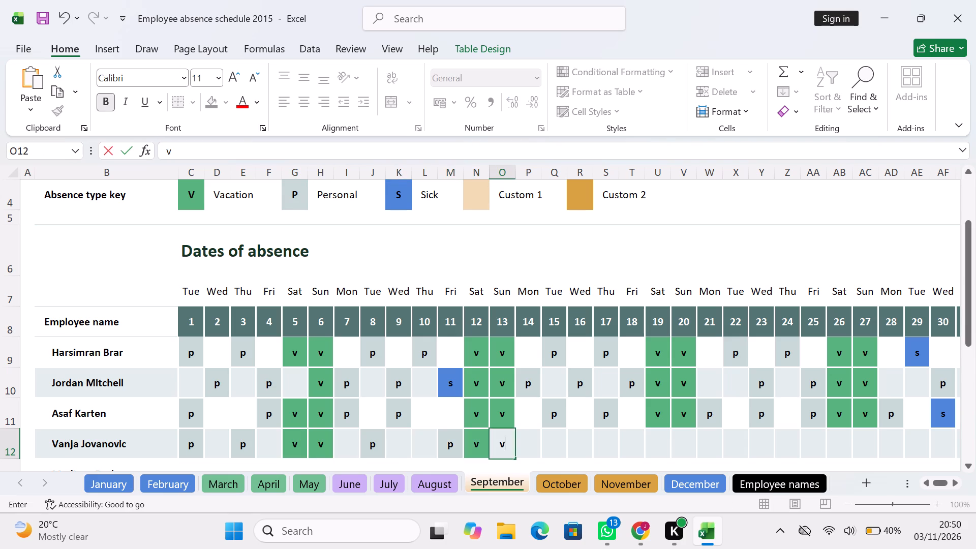
pyautogui.press('Right')
# Enter p for days 16 and 18 in the fourth employee's row.
pyautogui.press('Right')
pyautogui.press('Left')
pyautogui.press('Right')
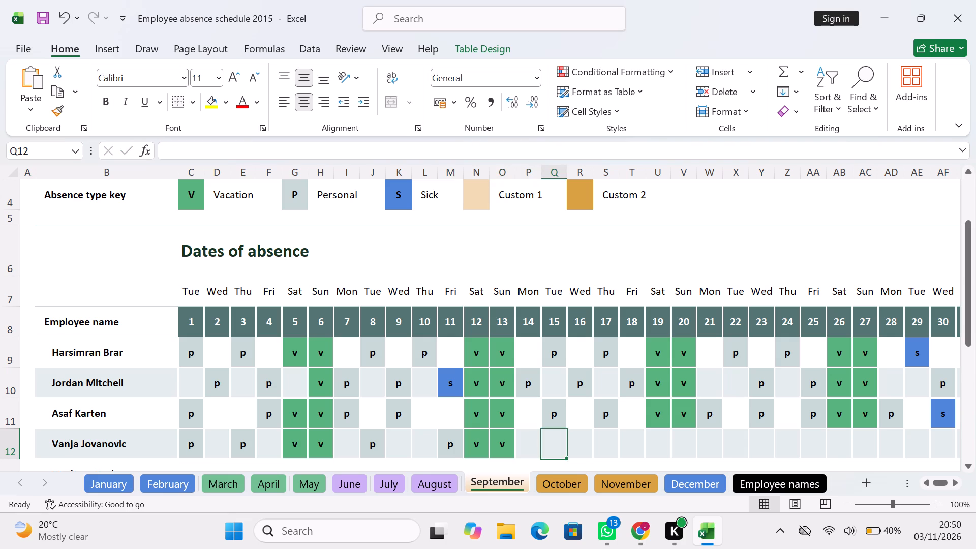
pyautogui.press('Right')
pyautogui.press('p')
pyautogui.press('Right')
pyautogui.press('Right')
pyautogui.press('Right')
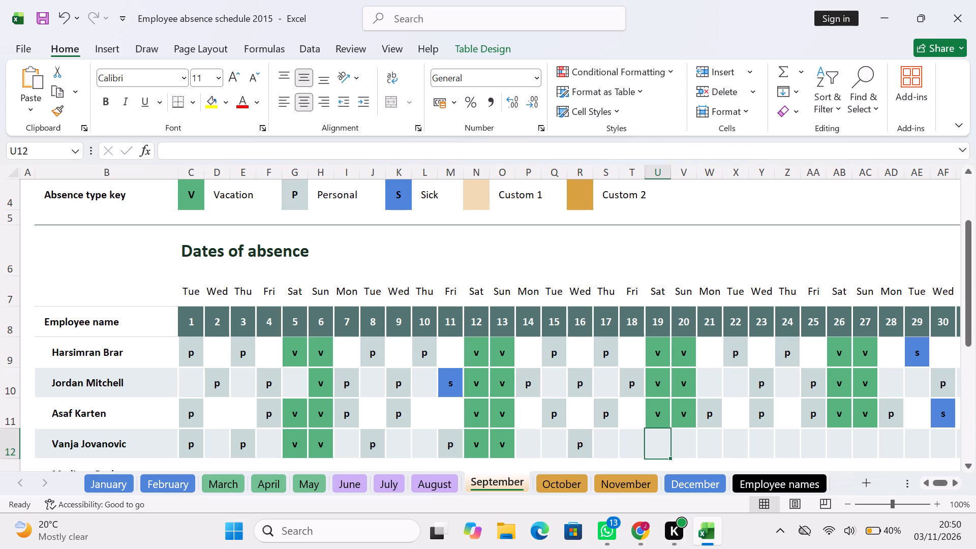
pyautogui.press('Left')
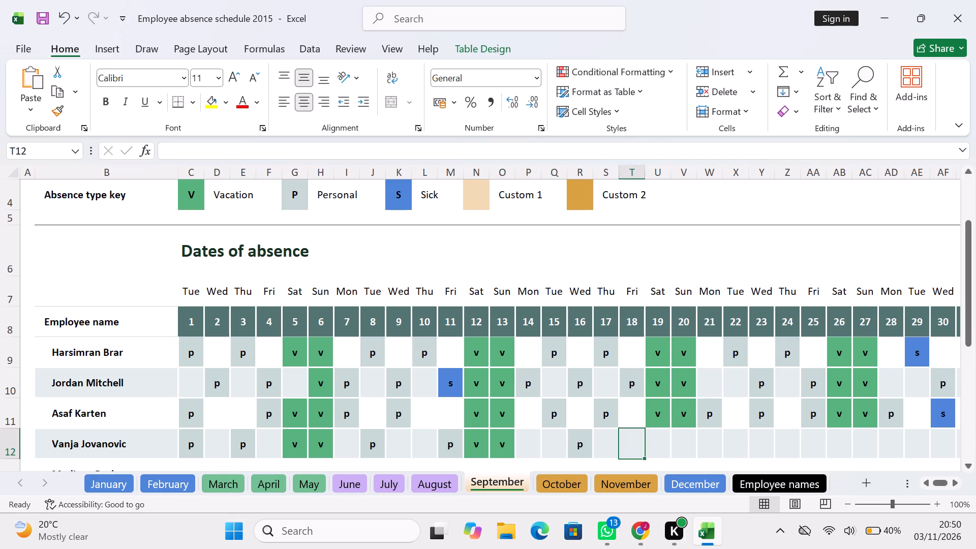
pyautogui.press('p')
pyautogui.press('Right')
# Enter v for day 19 in the fourth employee's row.
pyautogui.press('Right')
pyautogui.press('Right')
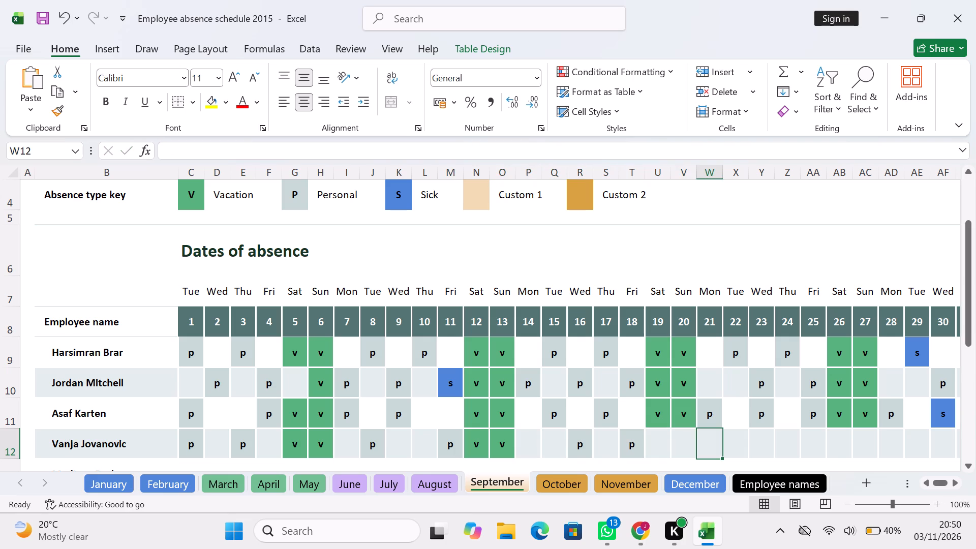
pyautogui.press('Left')
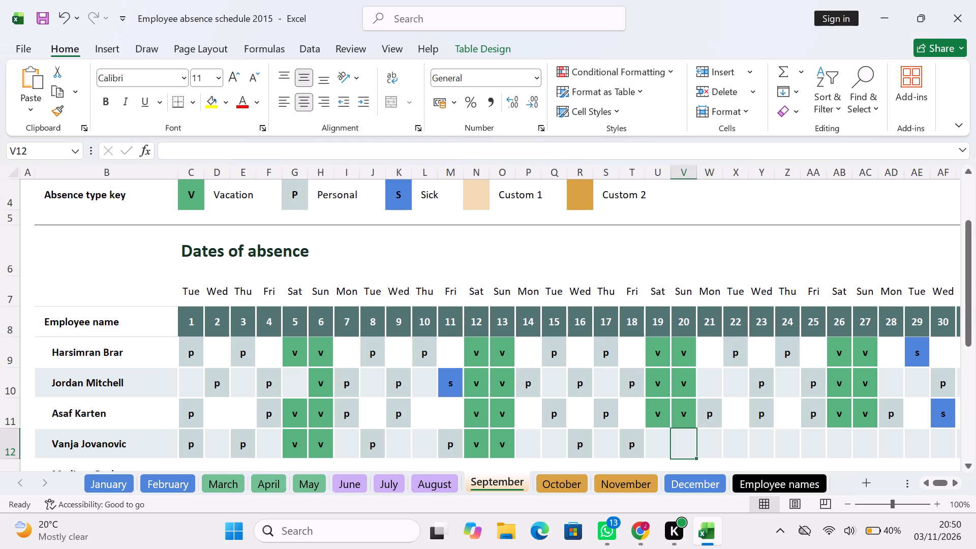
pyautogui.press('Left')
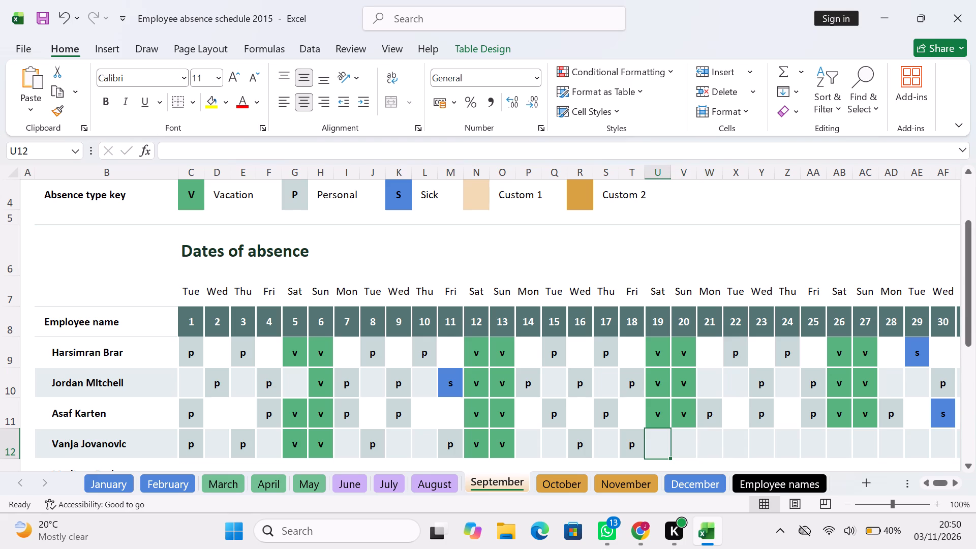
pyautogui.press('v')
pyautogui.press('Right')
# Enter p for days 22 and 24 in the fourth employee's row.
pyautogui.press('Right')
pyautogui.press('Right')
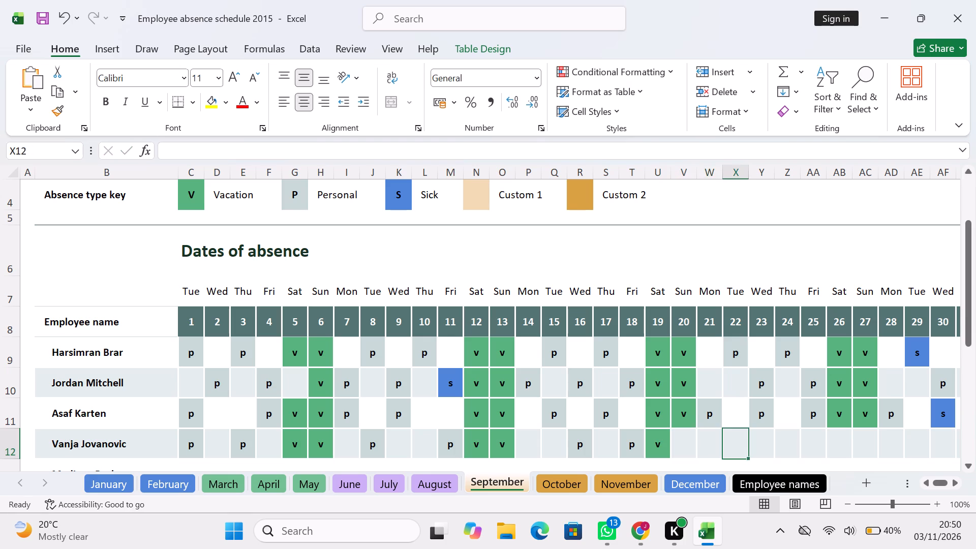
pyautogui.press('Left')
pyautogui.press('Left')
pyautogui.press('Right')
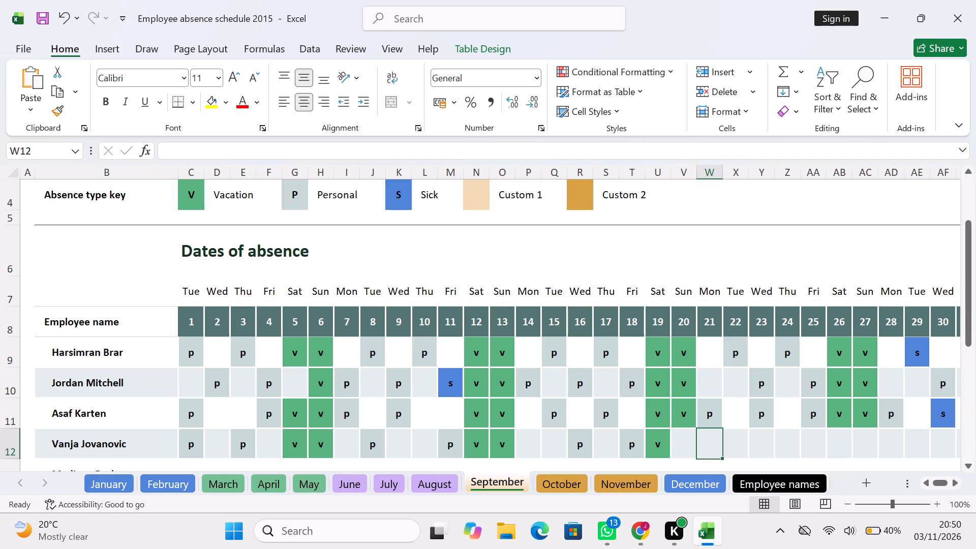
pyautogui.press('Right')
pyautogui.press('p')
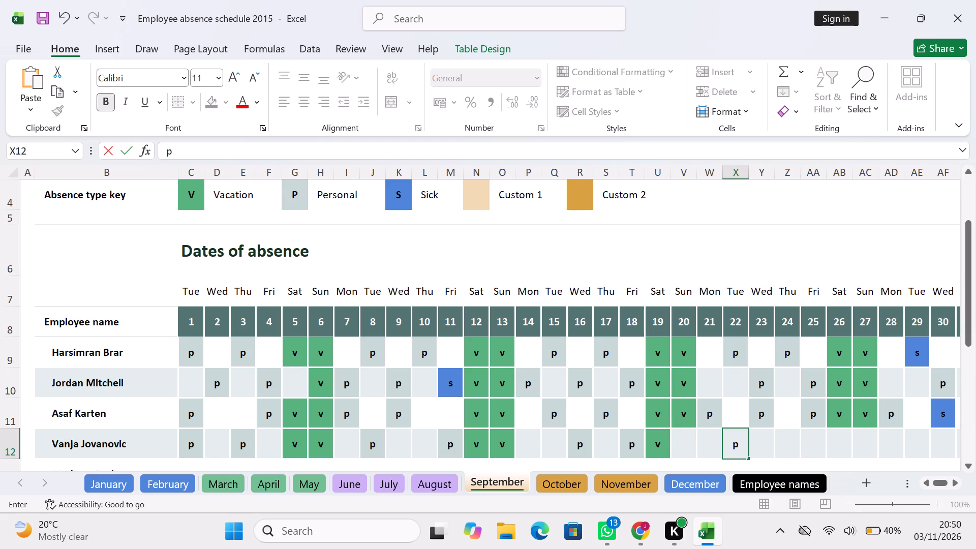
pyautogui.press('Right')
pyautogui.press('Right')
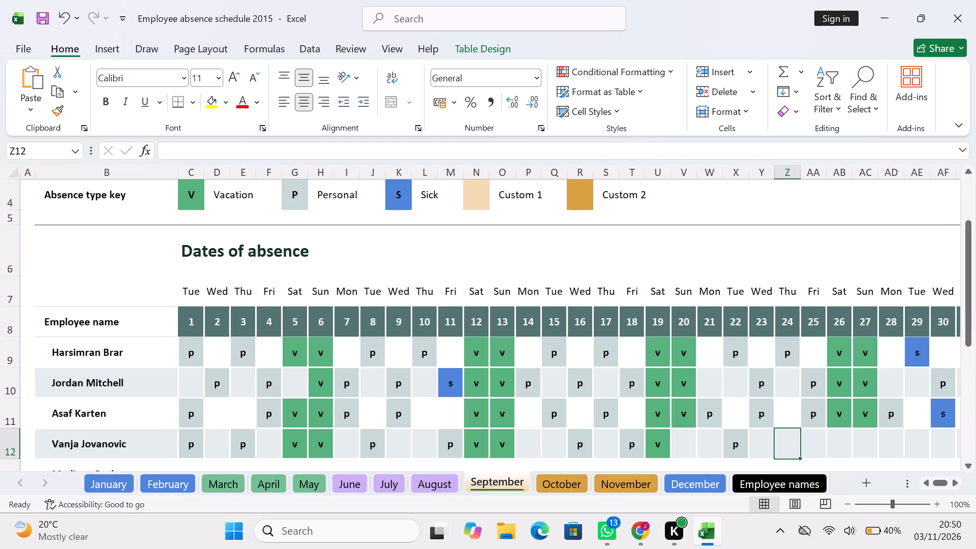
pyautogui.press('p')
pyautogui.press('Right')
# Enter v for days 26 and 27 in the fourth employee's row.
pyautogui.press('Right')
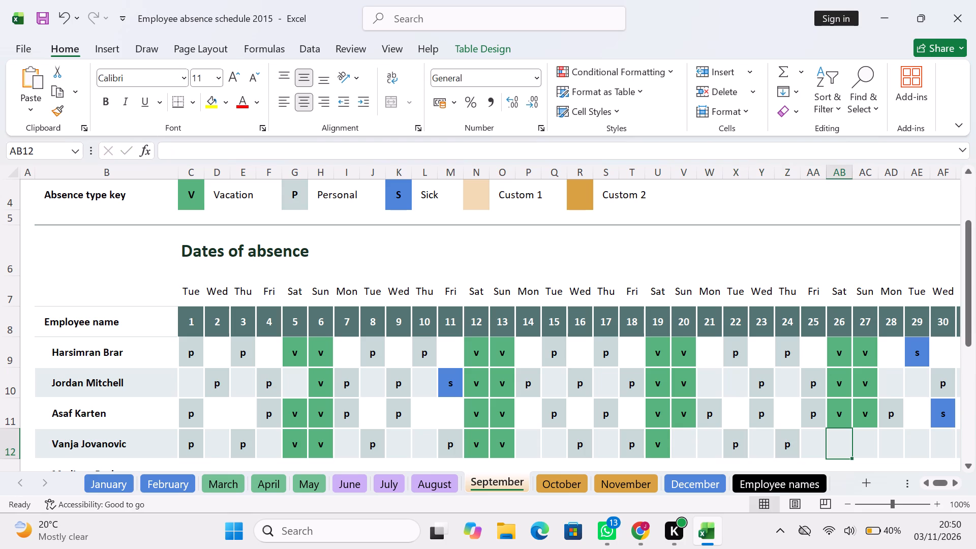
pyautogui.press('v')
pyautogui.press('Right')
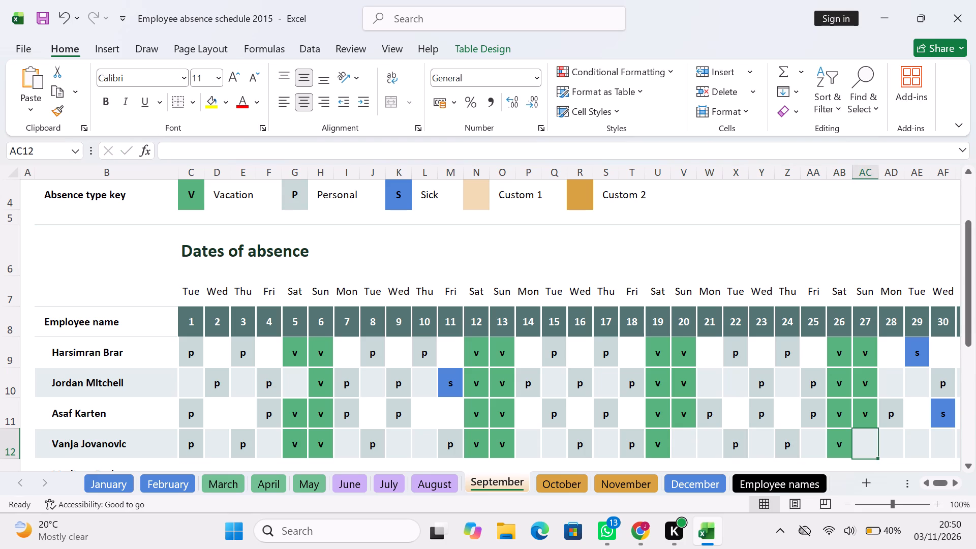
pyautogui.press('v')
pyautogui.press('Right')
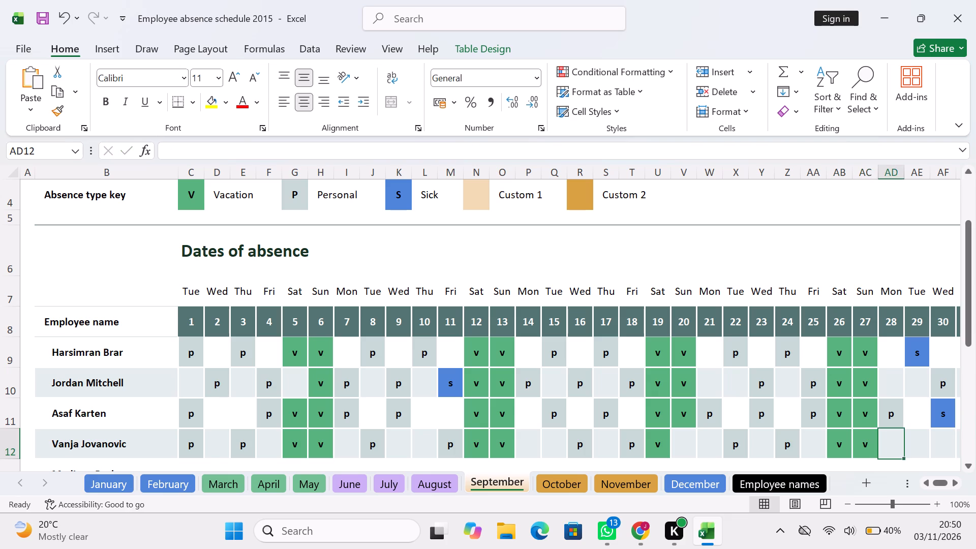
# Complete the fourth employee's row by entering p for day 29.
pyautogui.press('Right')
pyautogui.press('Right')
pyautogui.press('Left')
pyautogui.press('Left')
pyautogui.press('Right')
pyautogui.press('Right')
pyautogui.press('Left')
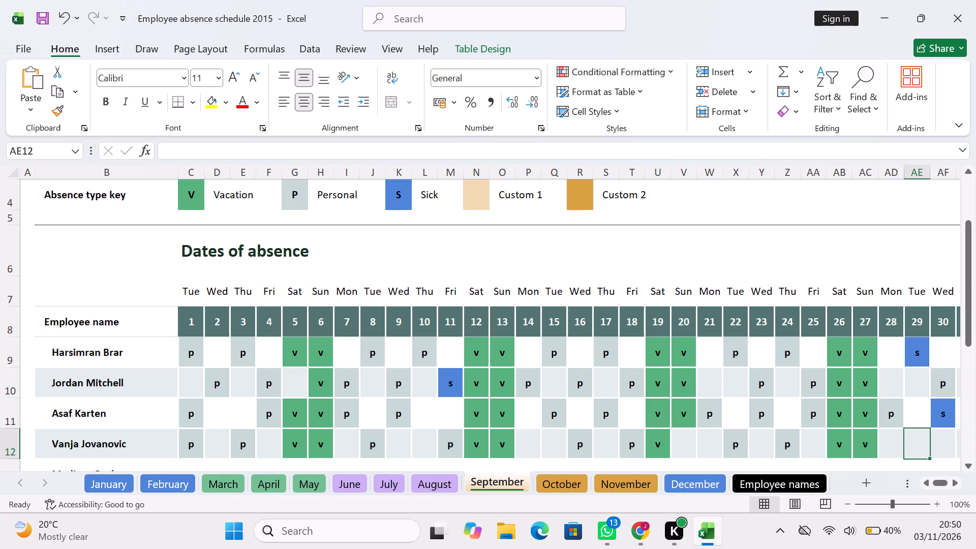
pyautogui.press('p')
pyautogui.press('Right')
pyautogui.press('Right')
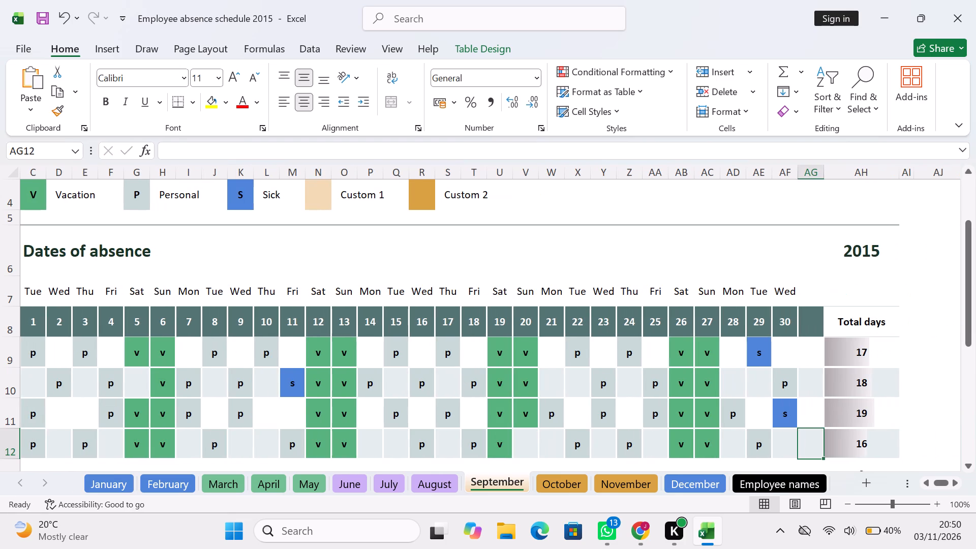
pyautogui.press('Left')
pyautogui.press('Right')
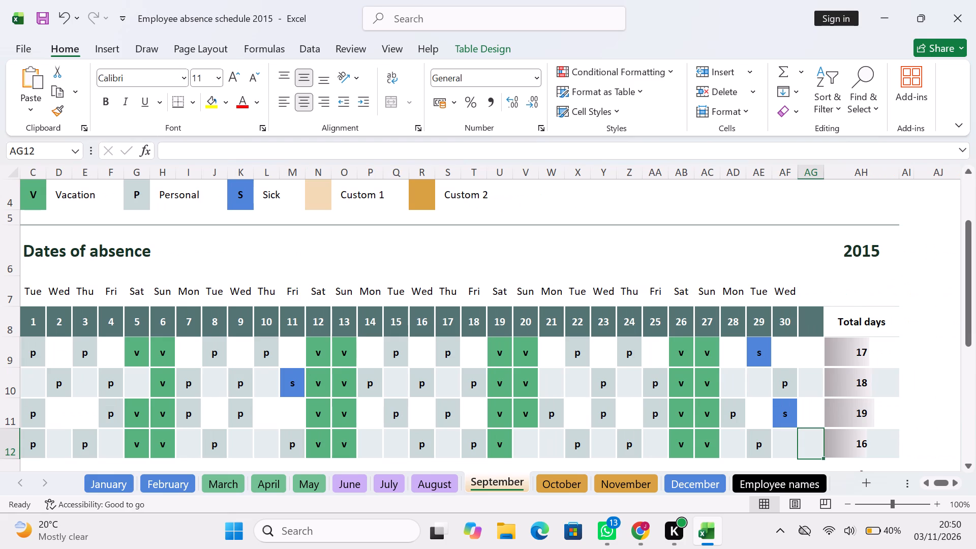
# Start the fifth employee's row by entering p for days 2 and 4.
pyautogui.press('Left')
pyautogui.press('Left')
pyautogui.press('Left')
pyautogui.press('Left')
pyautogui.press('Left')
pyautogui.press('Left')
pyautogui.press('Left')
pyautogui.press('Left')
pyautogui.press('Left')
pyautogui.press('Left')
pyautogui.press('Left')
pyautogui.press('Left')
pyautogui.press('Left')
pyautogui.press('Left')
pyautogui.press('Left')
pyautogui.press('Left')
pyautogui.press('Left')
pyautogui.press('Left')
pyautogui.press('Left')
pyautogui.press('Left')
pyautogui.press('Left')
pyautogui.press('Left')
pyautogui.press('Left')
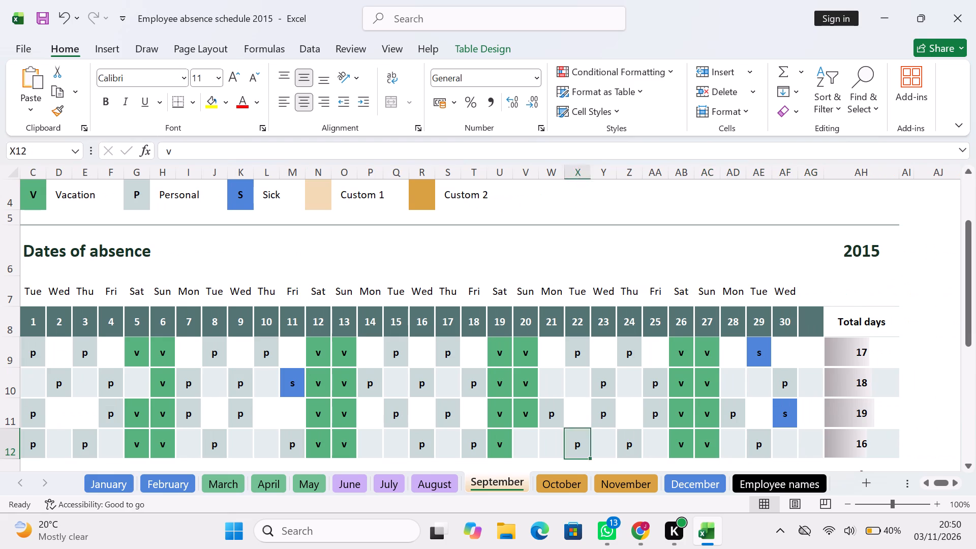
pyautogui.press('Left')
pyautogui.press('Left')
pyautogui.press('Left')
pyautogui.press('Left')
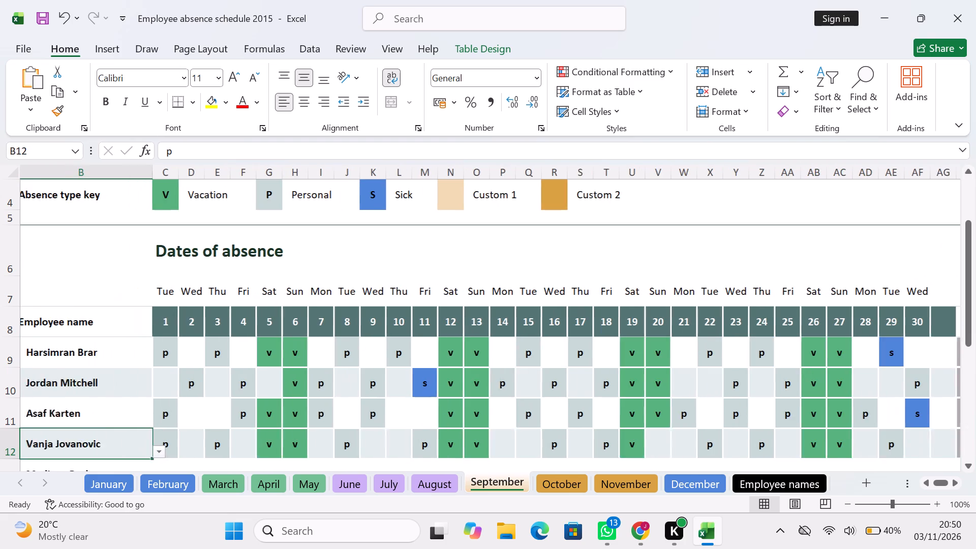
pyautogui.press('Left')
pyautogui.press('Right')
pyautogui.press('Up')
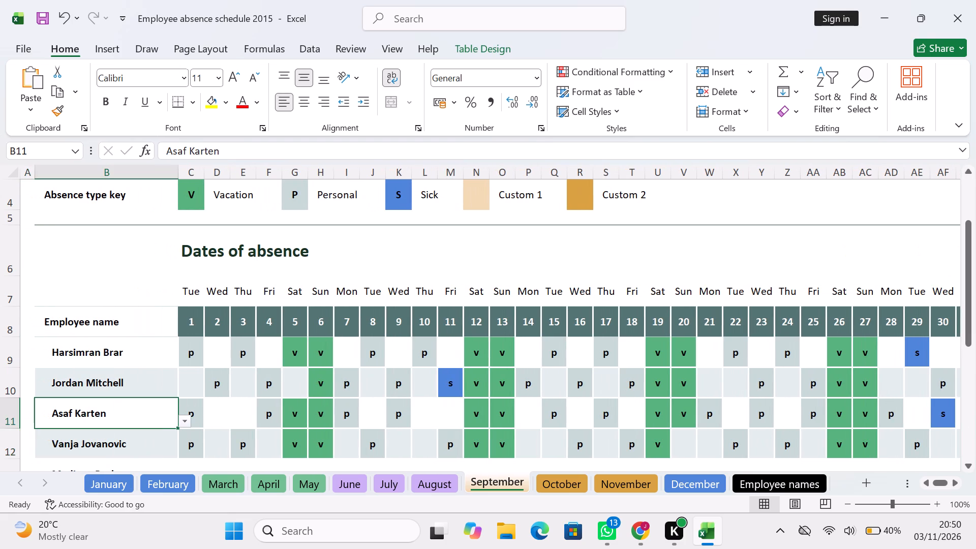
pyautogui.press('Down')
pyautogui.press('Down')
pyautogui.press('Right')
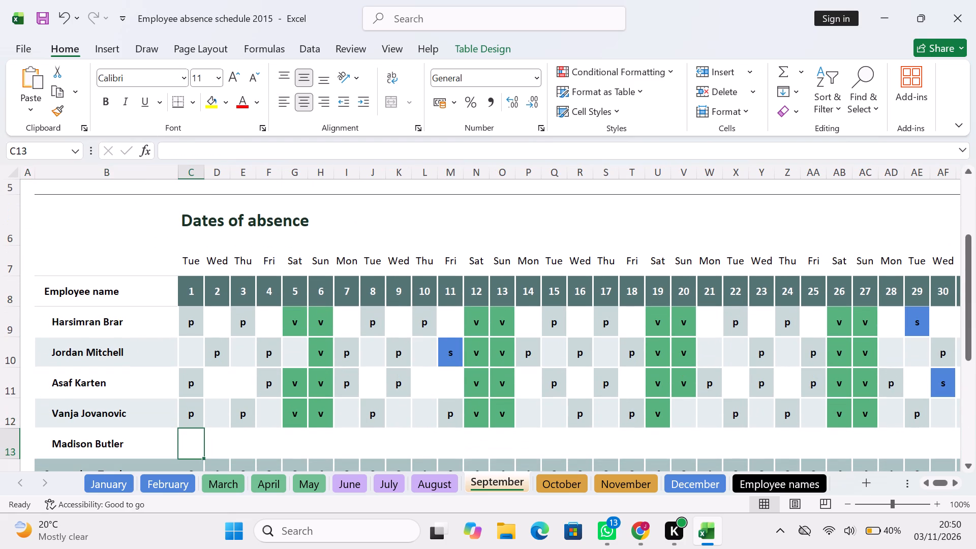
pyautogui.press('Right')
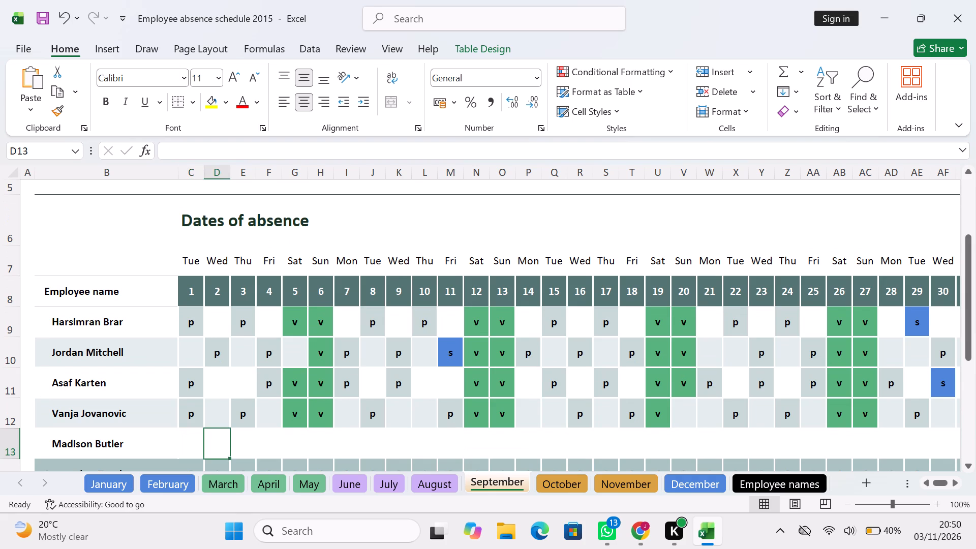
pyautogui.press('p')
pyautogui.press('Right')
pyautogui.press('Right')
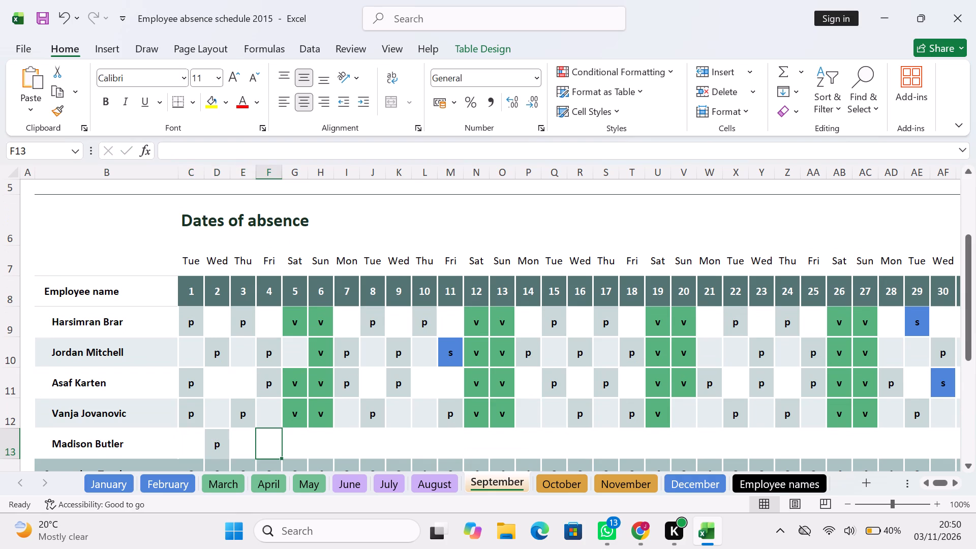
pyautogui.press('p')
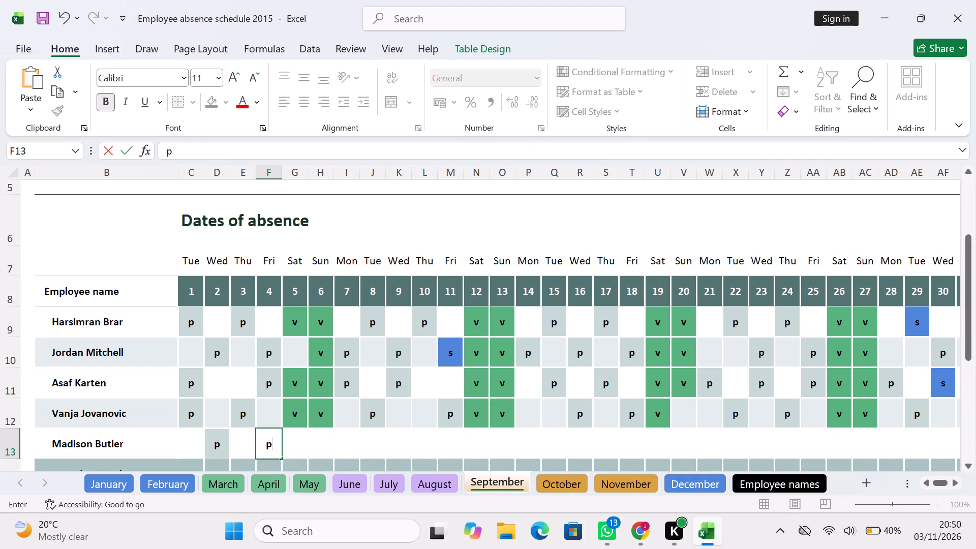
pyautogui.press('Right')
# Enter v for days 5 and 6 in the fifth employee's row.
pyautogui.press('v')
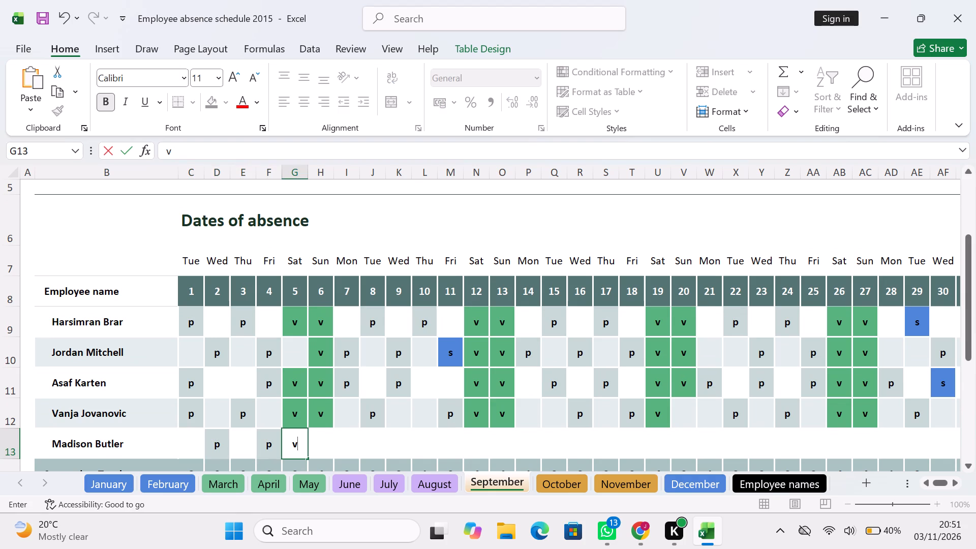
pyautogui.press('Right')
pyautogui.press('v')
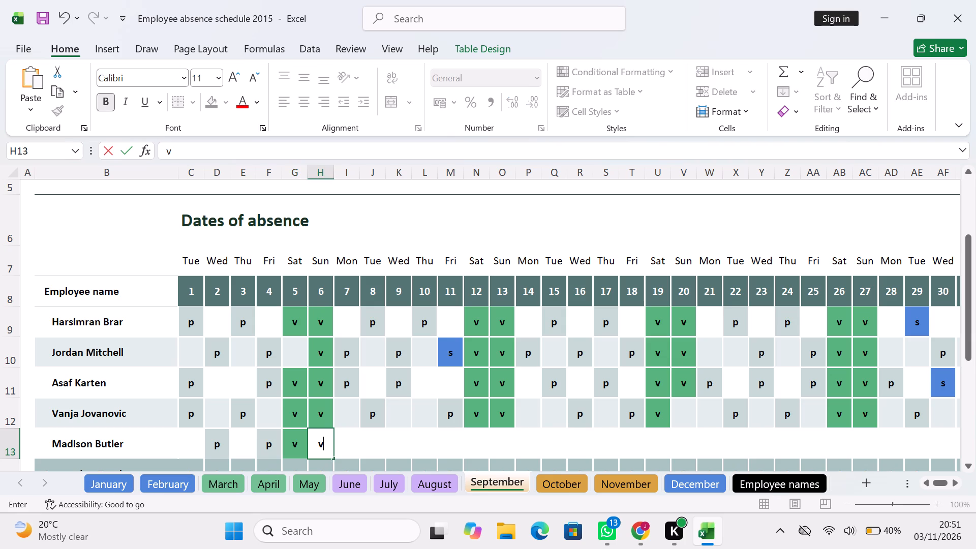
pyautogui.press('Right')
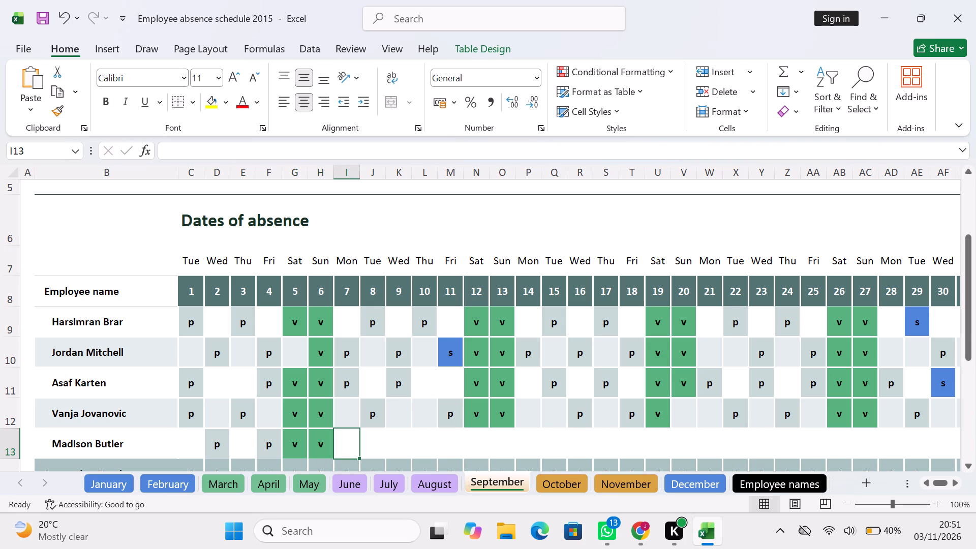
# Enter p for days 7, 9 and 11 in the fifth employee's row.
pyautogui.press('p')
pyautogui.press('Right')
pyautogui.press('Right')
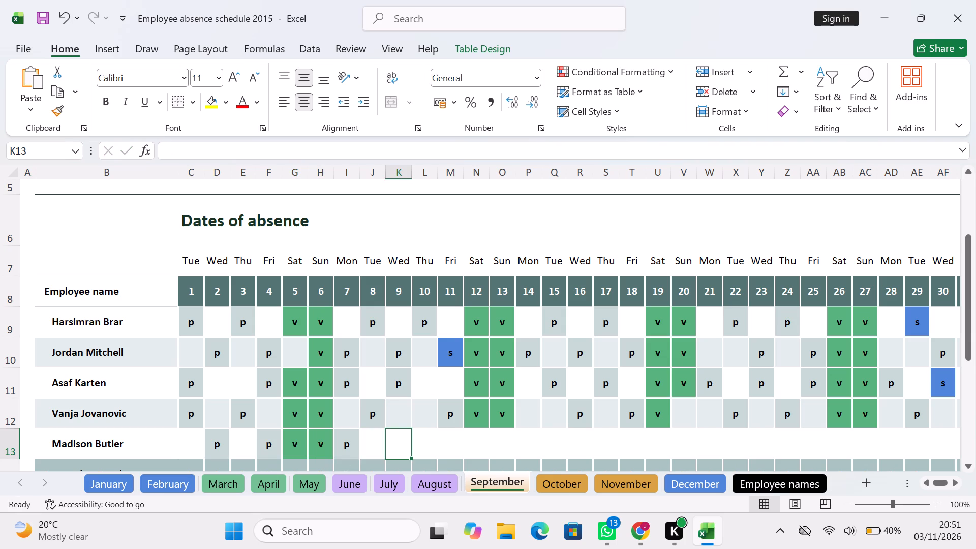
pyautogui.write('ap')
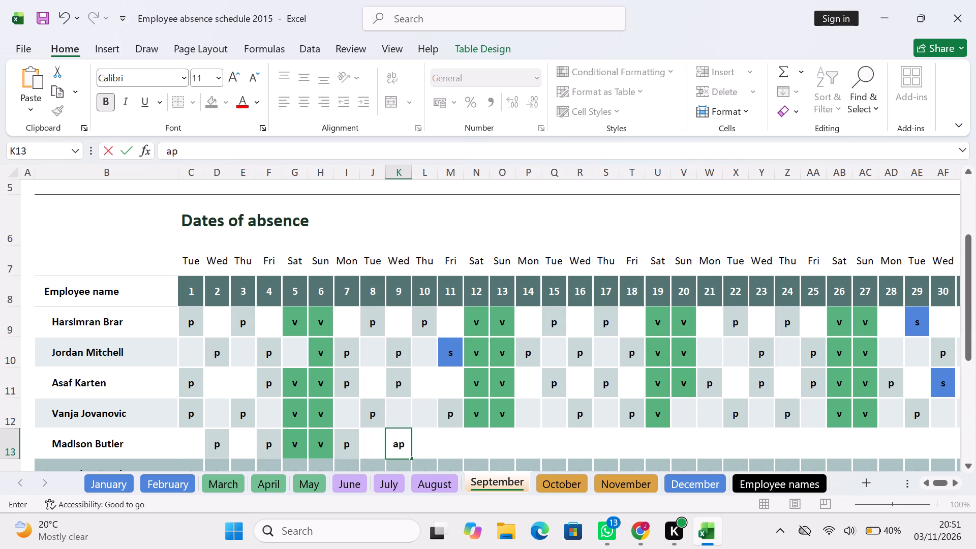
pyautogui.press('BackSpace')
pyautogui.press('BackSpace')
pyautogui.press('p')
pyautogui.press('Right')
pyautogui.press('Right')
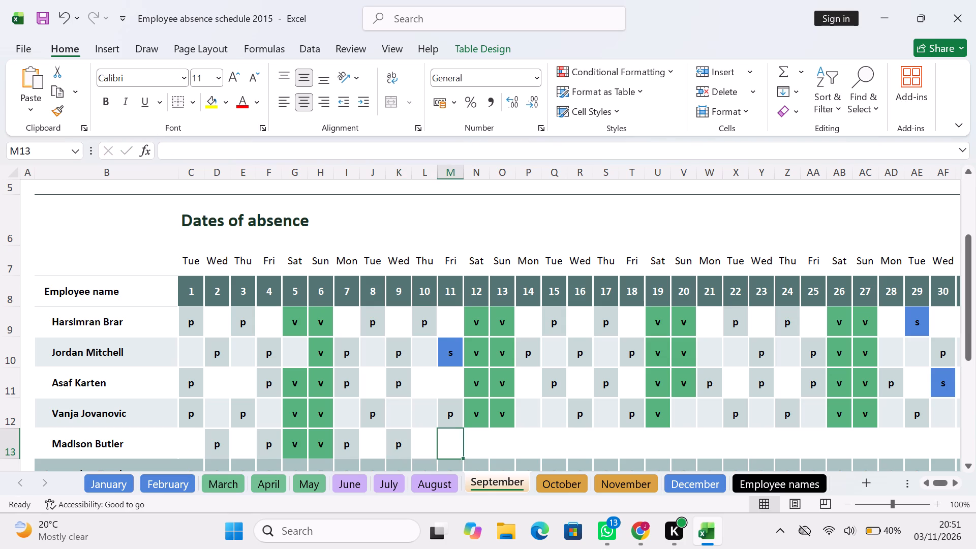
pyautogui.press('p')
pyautogui.press('Right')
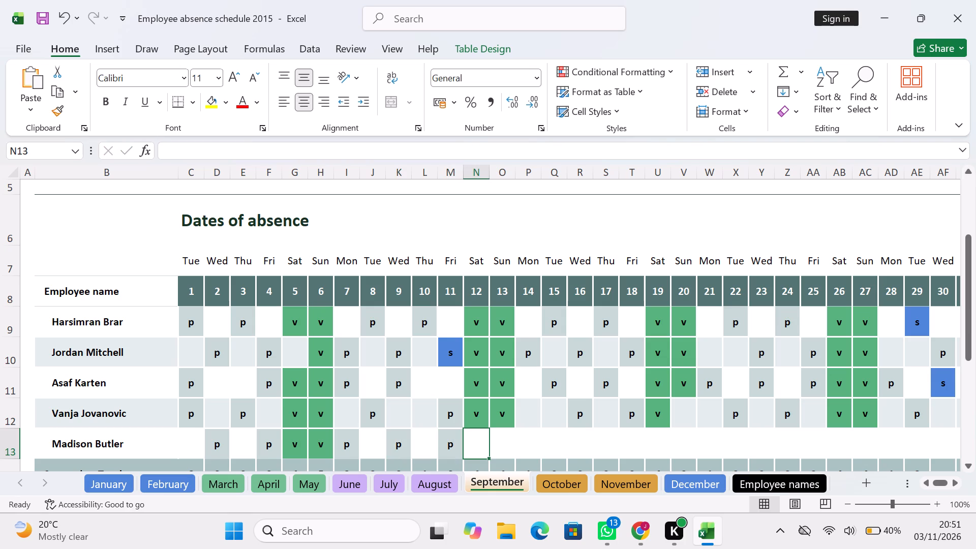
# Enter v for day 12 and p for days 14, 16 and 18 in the fifth employee's row.
pyautogui.press('v')
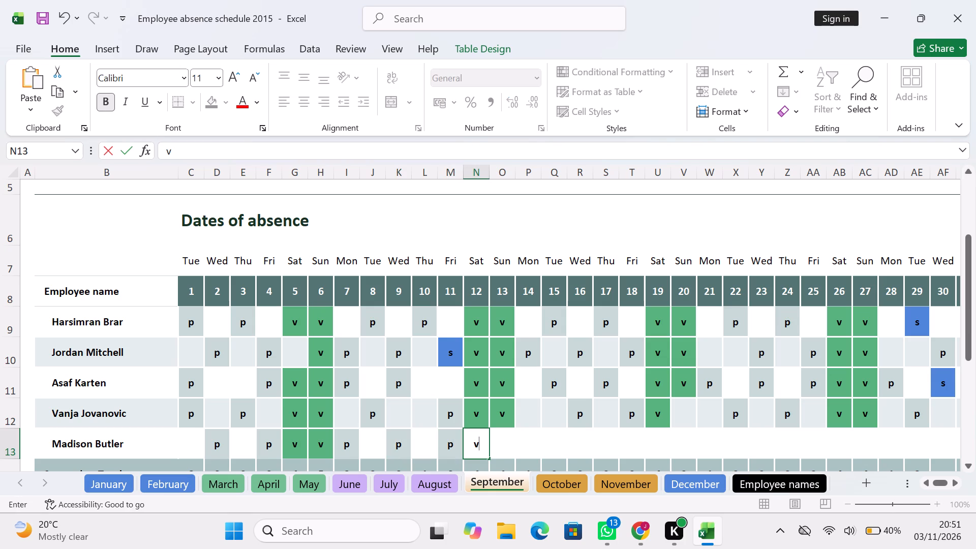
pyautogui.press('Right')
pyautogui.press('Right')
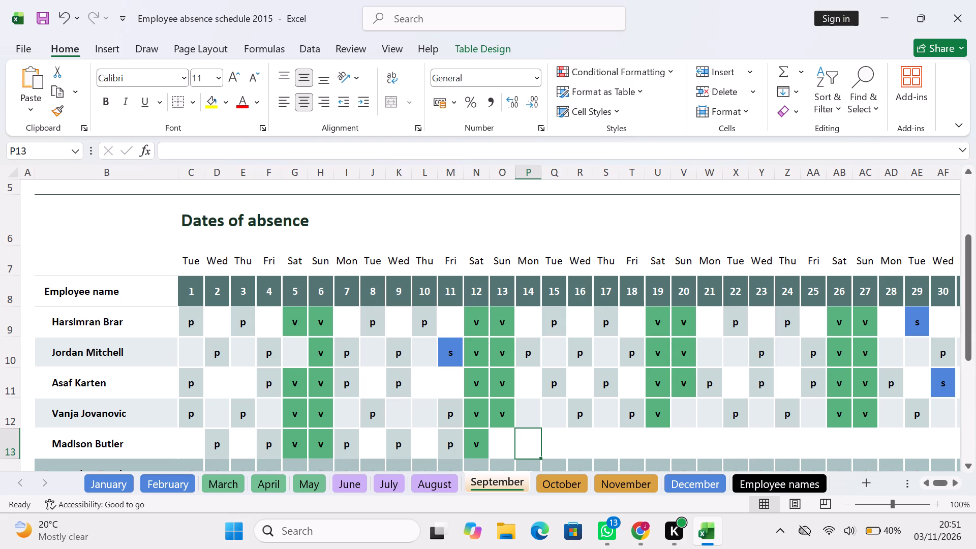
pyautogui.press('p')
pyautogui.press('Right')
pyautogui.press('Right')
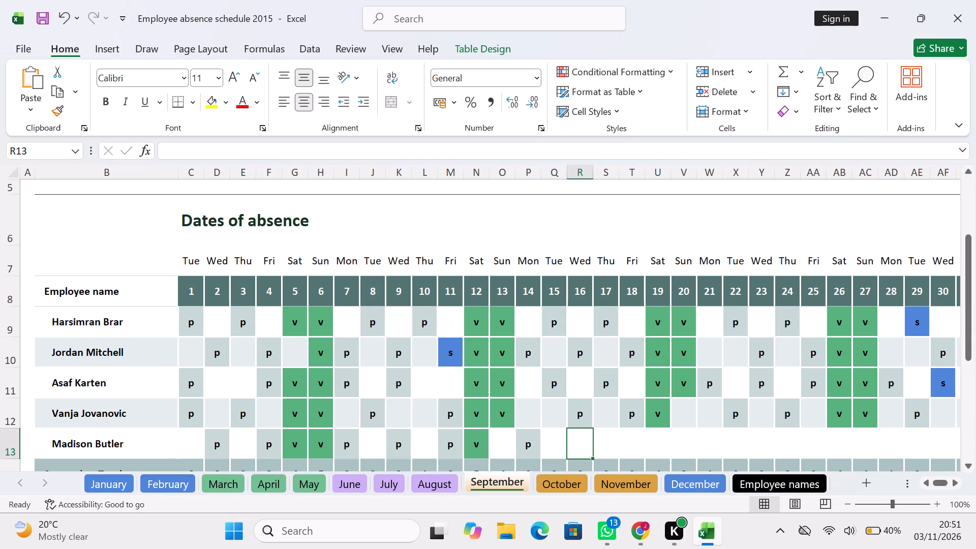
pyautogui.press('p')
pyautogui.press('Right')
pyautogui.press('Right')
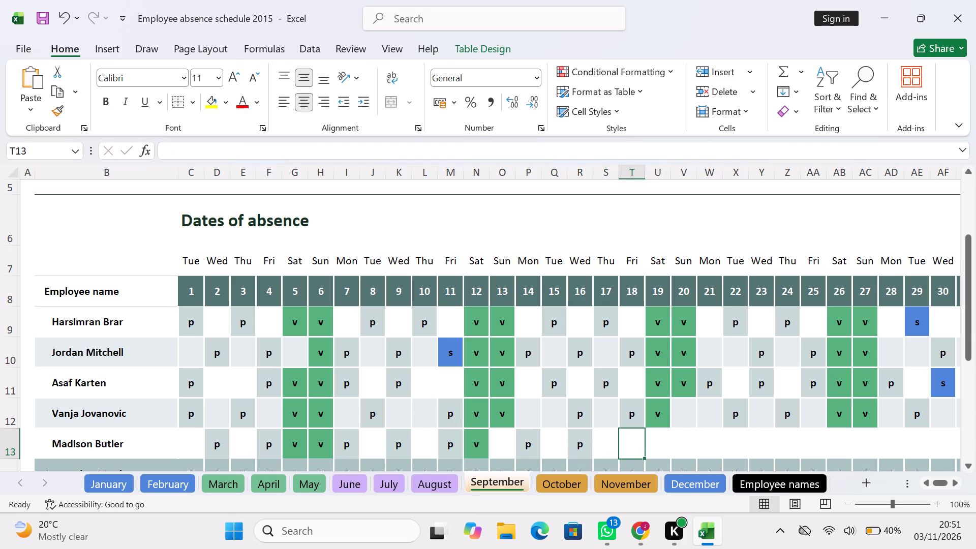
pyautogui.press('p')
pyautogui.press('Right')
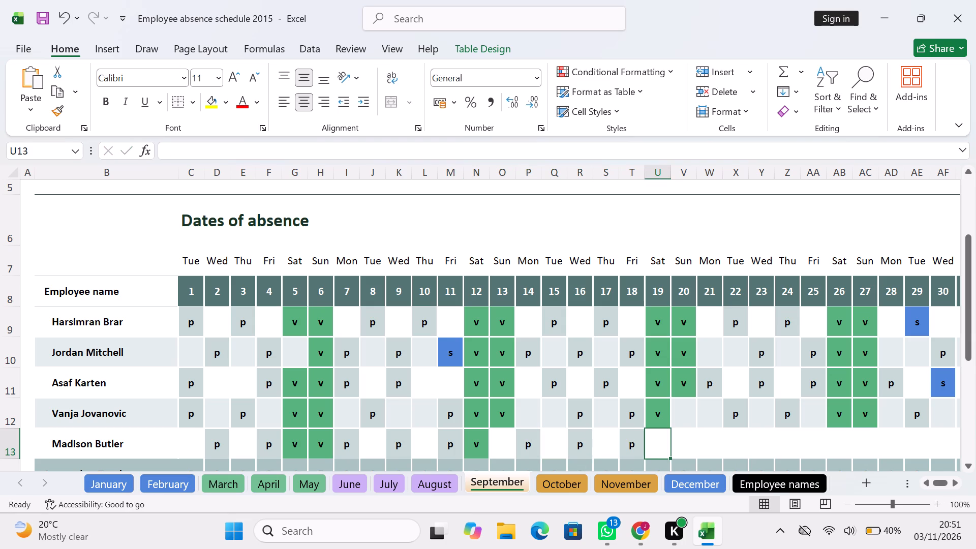
# Enter v for days 19 and 20 in the fifth employee's row.
pyautogui.press('v')
pyautogui.press('Right')
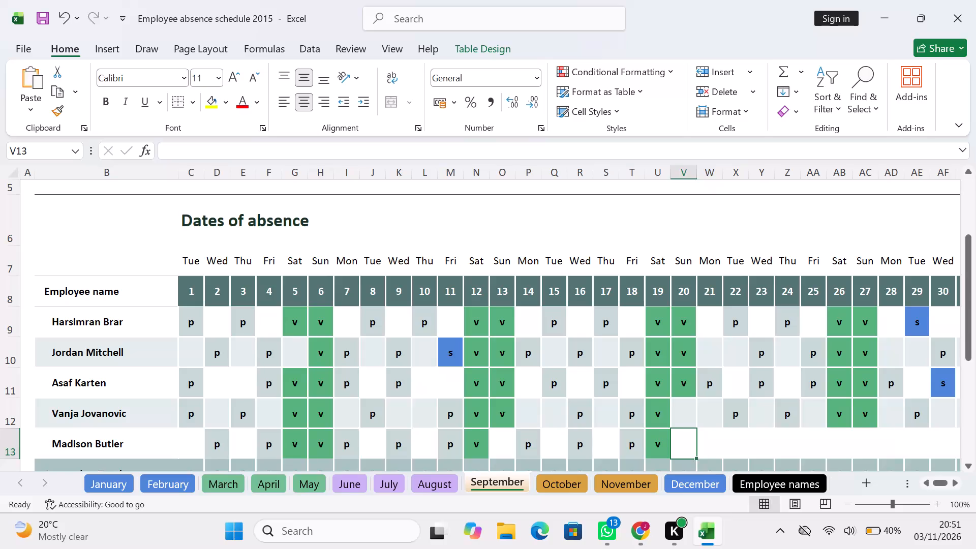
pyautogui.press('v')
pyautogui.press('Right')
pyautogui.press('Right')
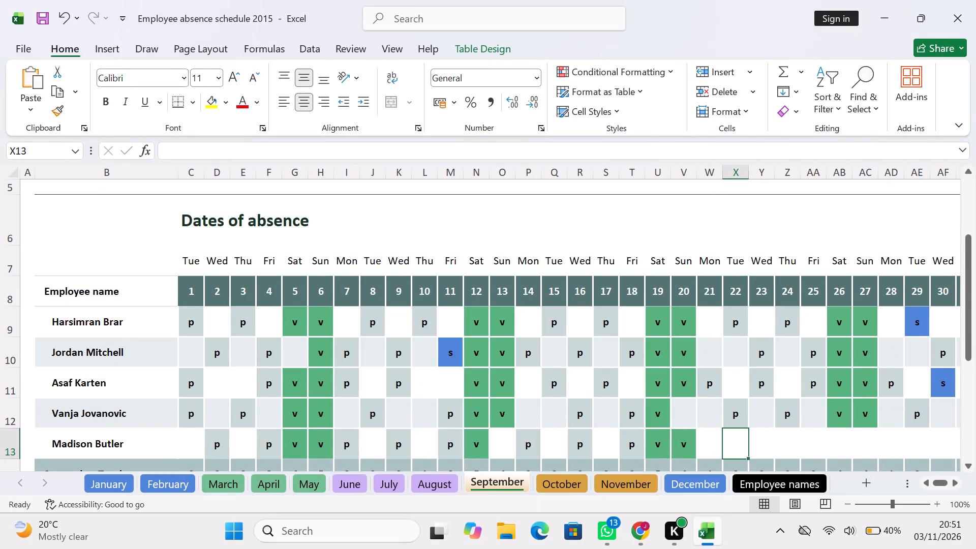
# Enter p for days 22 and 24 and s for day 25 in the fifth employee's row.
pyautogui.press('p')
pyautogui.press('Right')
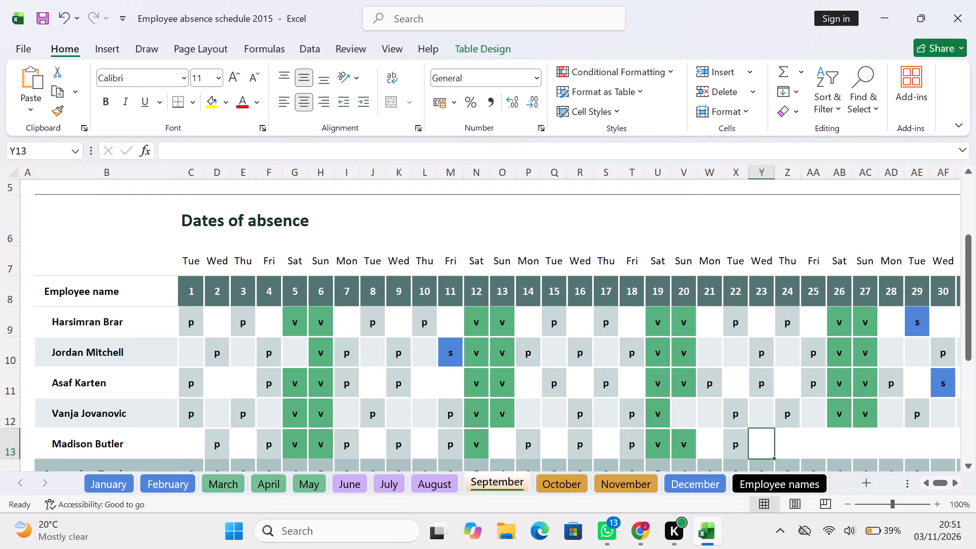
pyautogui.press('Right')
pyautogui.press('p')
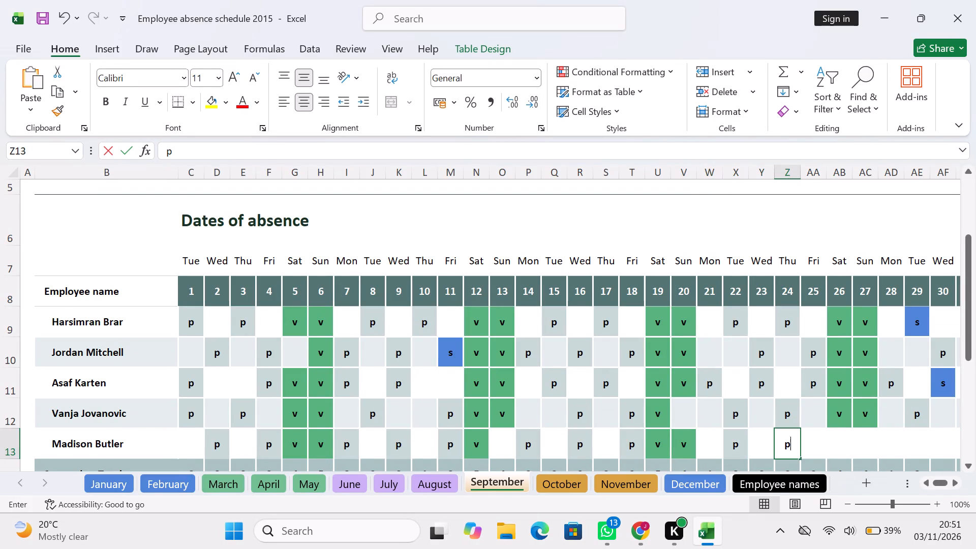
pyautogui.press('Right')
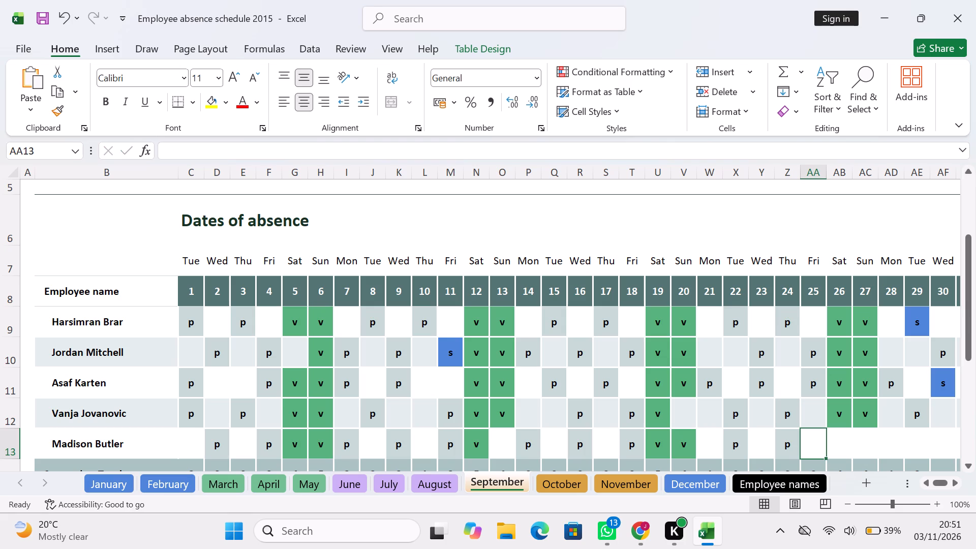
pyautogui.press('s')
pyautogui.press('Right')
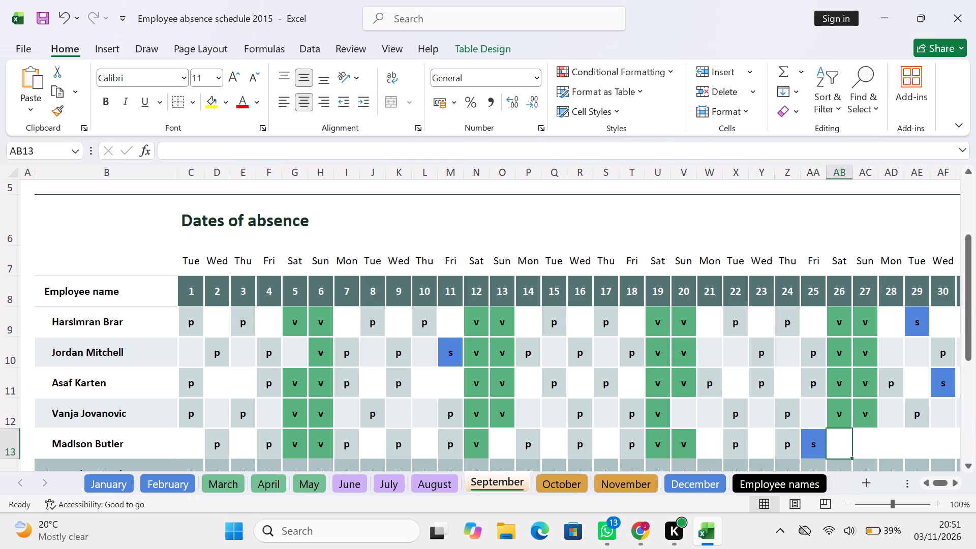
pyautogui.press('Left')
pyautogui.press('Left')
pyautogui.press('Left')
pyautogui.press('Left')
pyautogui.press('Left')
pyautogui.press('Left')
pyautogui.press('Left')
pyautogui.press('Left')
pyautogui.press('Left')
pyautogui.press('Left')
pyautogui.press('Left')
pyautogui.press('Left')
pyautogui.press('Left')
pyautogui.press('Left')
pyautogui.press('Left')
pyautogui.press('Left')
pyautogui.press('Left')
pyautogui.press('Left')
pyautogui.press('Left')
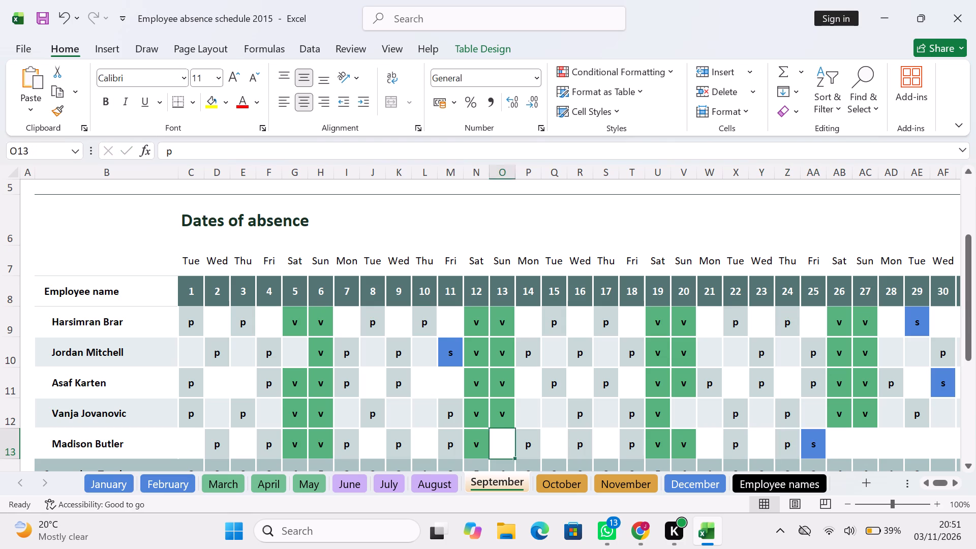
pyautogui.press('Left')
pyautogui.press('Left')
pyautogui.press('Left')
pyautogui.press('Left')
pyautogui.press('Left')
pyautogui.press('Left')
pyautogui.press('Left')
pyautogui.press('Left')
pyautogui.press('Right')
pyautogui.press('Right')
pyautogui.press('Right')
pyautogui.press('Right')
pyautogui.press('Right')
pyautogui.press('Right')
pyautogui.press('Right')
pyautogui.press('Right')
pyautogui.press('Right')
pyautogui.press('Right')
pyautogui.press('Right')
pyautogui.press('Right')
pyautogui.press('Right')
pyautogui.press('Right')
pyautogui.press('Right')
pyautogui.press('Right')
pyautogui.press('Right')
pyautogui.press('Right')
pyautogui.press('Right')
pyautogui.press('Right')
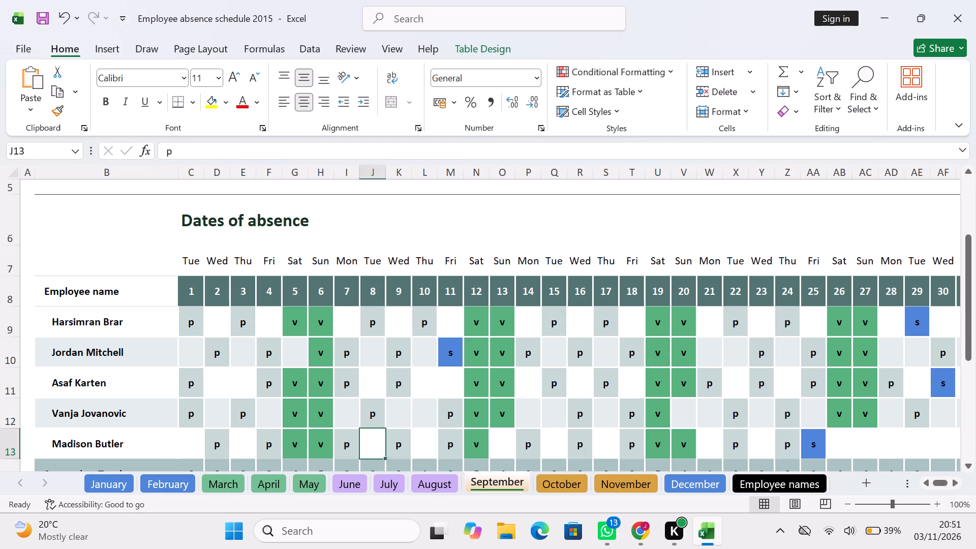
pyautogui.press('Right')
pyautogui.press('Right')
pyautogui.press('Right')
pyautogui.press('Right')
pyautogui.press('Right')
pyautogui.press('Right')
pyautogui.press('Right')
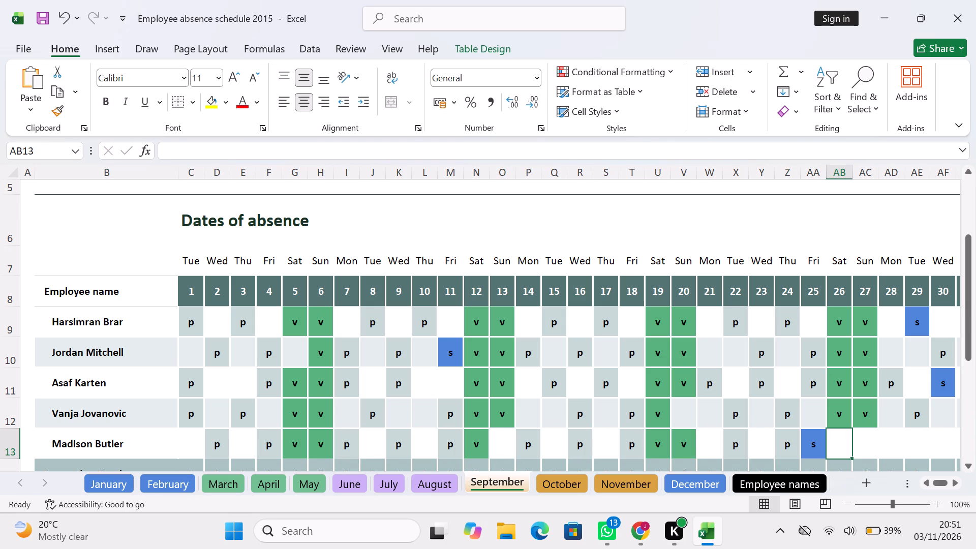
# Enter v for days 26 and 27 in the fifth employee's row.
pyautogui.press('v')
pyautogui.press('Right')
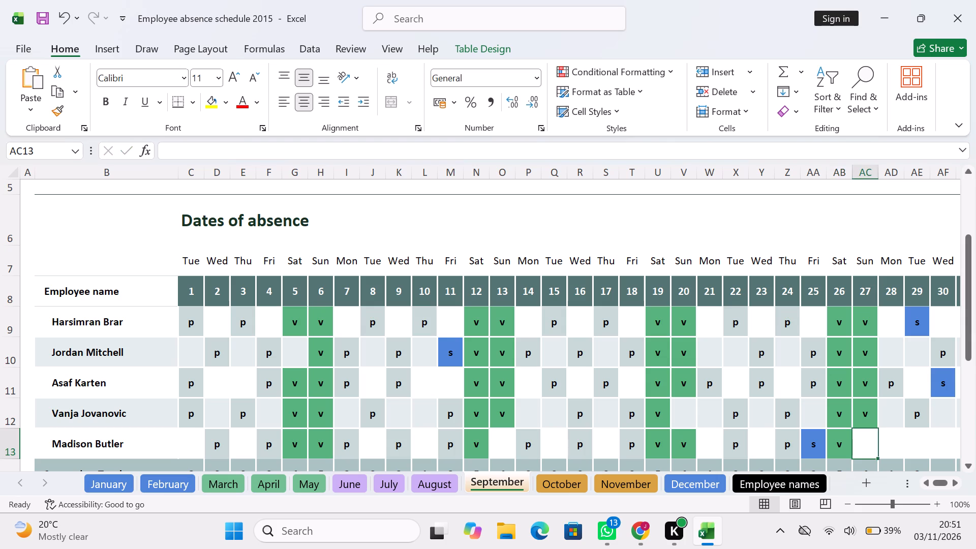
pyautogui.press('v')
pyautogui.press('Right')
pyautogui.press('Right')
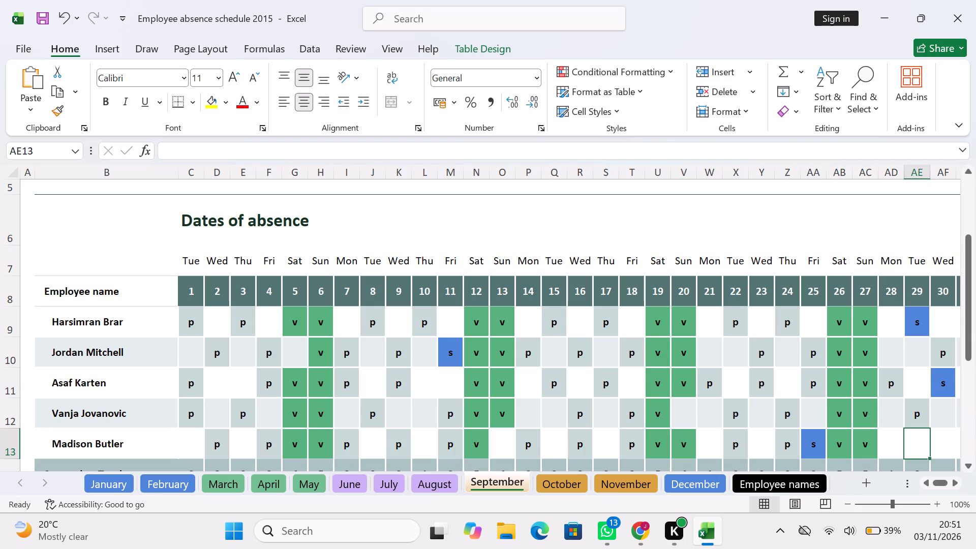
# Complete the fifth employee's row by entering p for days 29 and 30.
pyautogui.press('p')
pyautogui.press('Right')
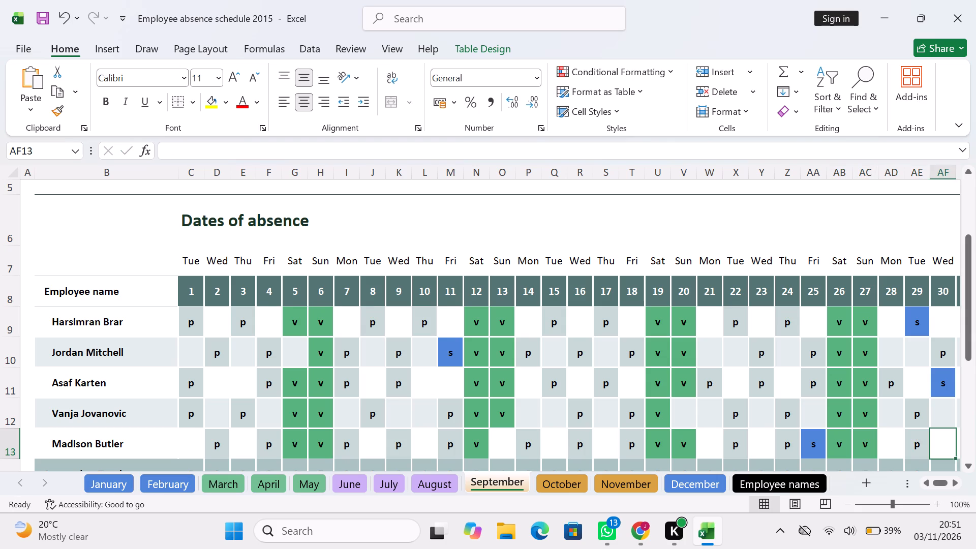
pyautogui.press('Right')
pyautogui.press('Left')
pyautogui.press('Right')
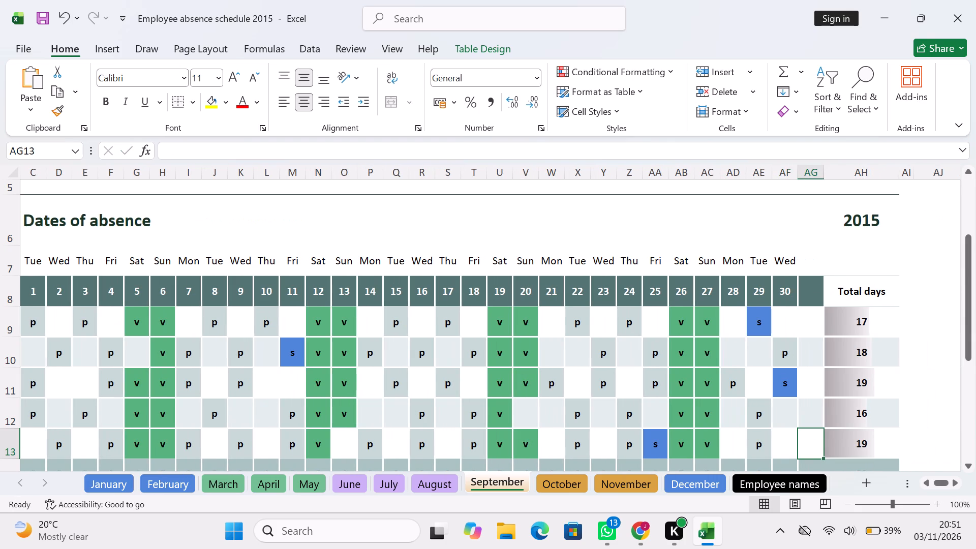
pyautogui.press('Left')
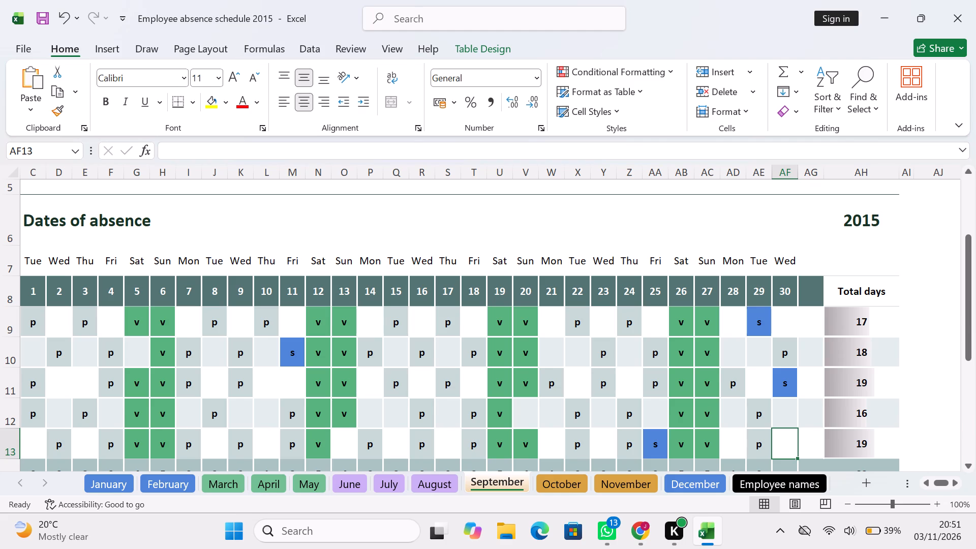
pyautogui.press('p')
pyautogui.press('Right')
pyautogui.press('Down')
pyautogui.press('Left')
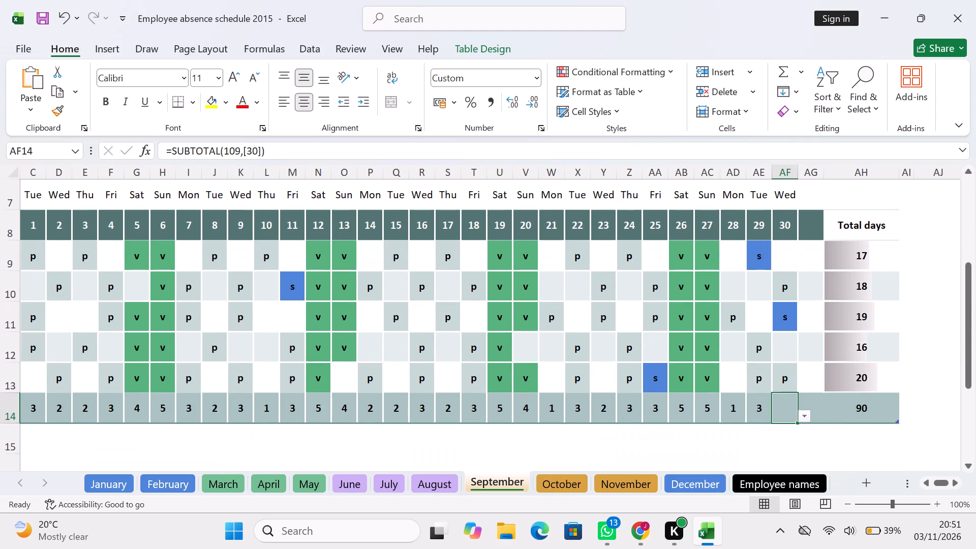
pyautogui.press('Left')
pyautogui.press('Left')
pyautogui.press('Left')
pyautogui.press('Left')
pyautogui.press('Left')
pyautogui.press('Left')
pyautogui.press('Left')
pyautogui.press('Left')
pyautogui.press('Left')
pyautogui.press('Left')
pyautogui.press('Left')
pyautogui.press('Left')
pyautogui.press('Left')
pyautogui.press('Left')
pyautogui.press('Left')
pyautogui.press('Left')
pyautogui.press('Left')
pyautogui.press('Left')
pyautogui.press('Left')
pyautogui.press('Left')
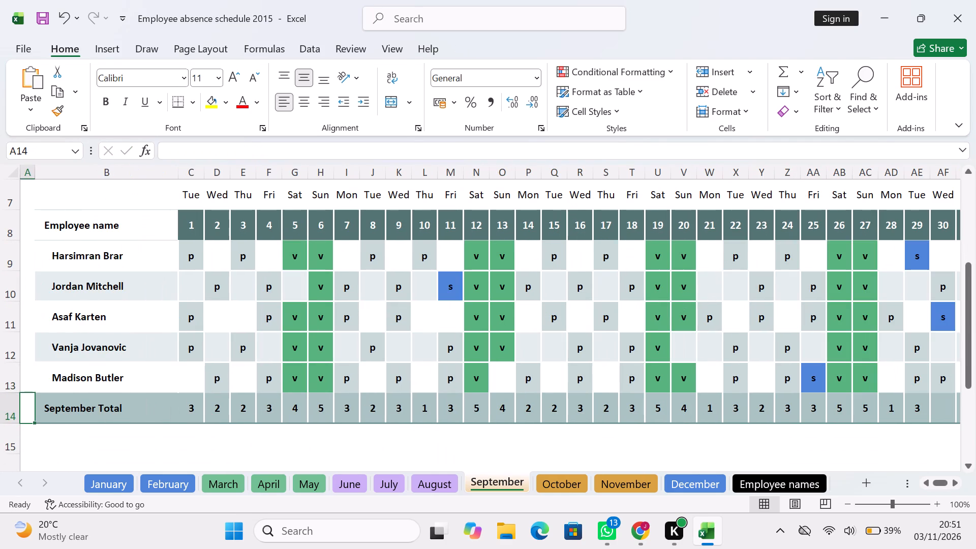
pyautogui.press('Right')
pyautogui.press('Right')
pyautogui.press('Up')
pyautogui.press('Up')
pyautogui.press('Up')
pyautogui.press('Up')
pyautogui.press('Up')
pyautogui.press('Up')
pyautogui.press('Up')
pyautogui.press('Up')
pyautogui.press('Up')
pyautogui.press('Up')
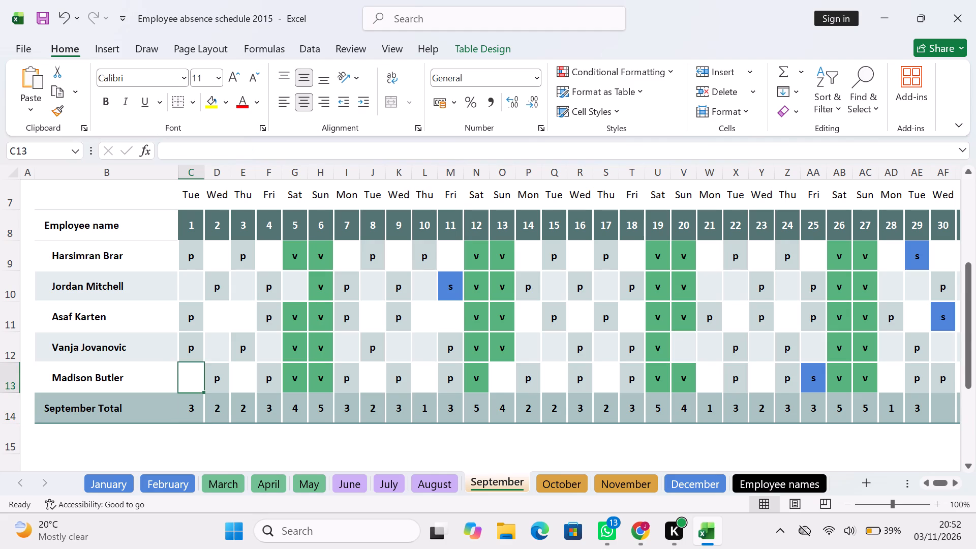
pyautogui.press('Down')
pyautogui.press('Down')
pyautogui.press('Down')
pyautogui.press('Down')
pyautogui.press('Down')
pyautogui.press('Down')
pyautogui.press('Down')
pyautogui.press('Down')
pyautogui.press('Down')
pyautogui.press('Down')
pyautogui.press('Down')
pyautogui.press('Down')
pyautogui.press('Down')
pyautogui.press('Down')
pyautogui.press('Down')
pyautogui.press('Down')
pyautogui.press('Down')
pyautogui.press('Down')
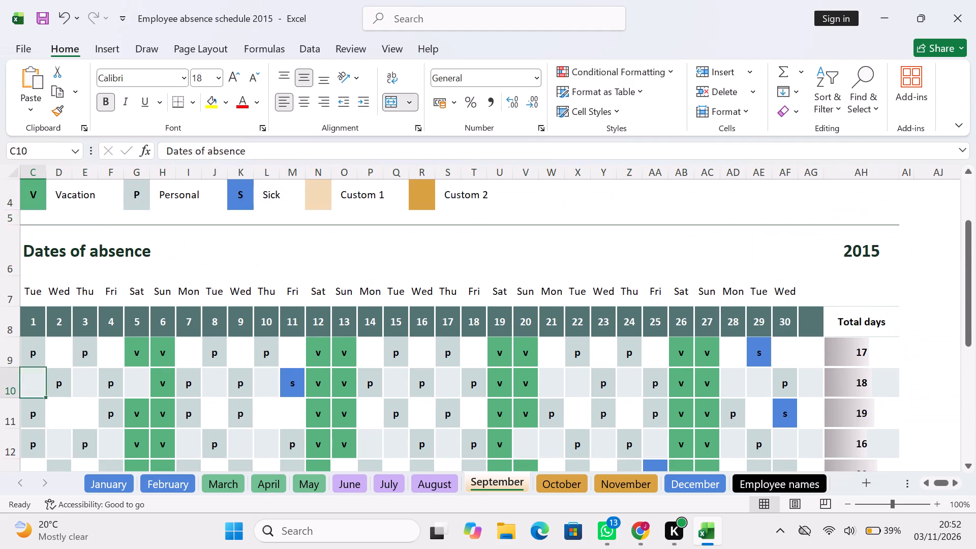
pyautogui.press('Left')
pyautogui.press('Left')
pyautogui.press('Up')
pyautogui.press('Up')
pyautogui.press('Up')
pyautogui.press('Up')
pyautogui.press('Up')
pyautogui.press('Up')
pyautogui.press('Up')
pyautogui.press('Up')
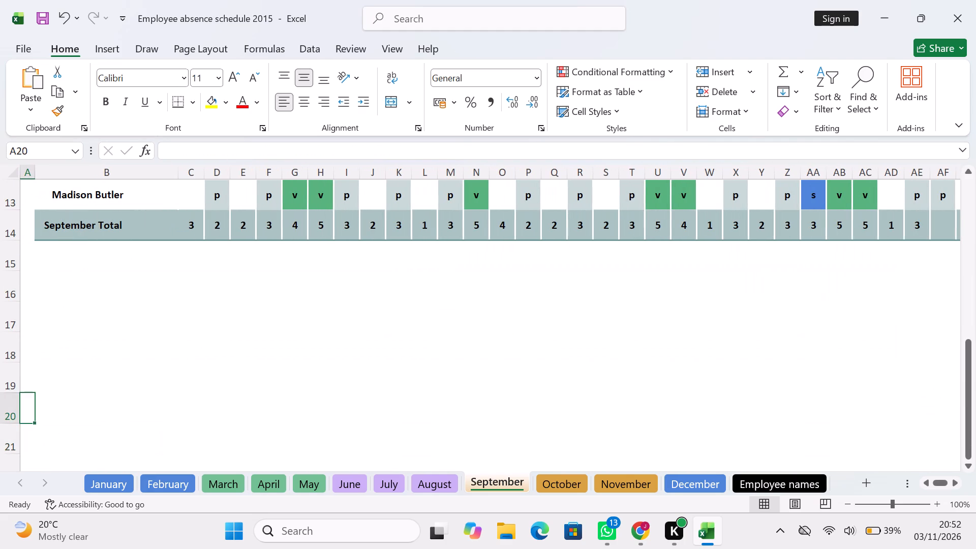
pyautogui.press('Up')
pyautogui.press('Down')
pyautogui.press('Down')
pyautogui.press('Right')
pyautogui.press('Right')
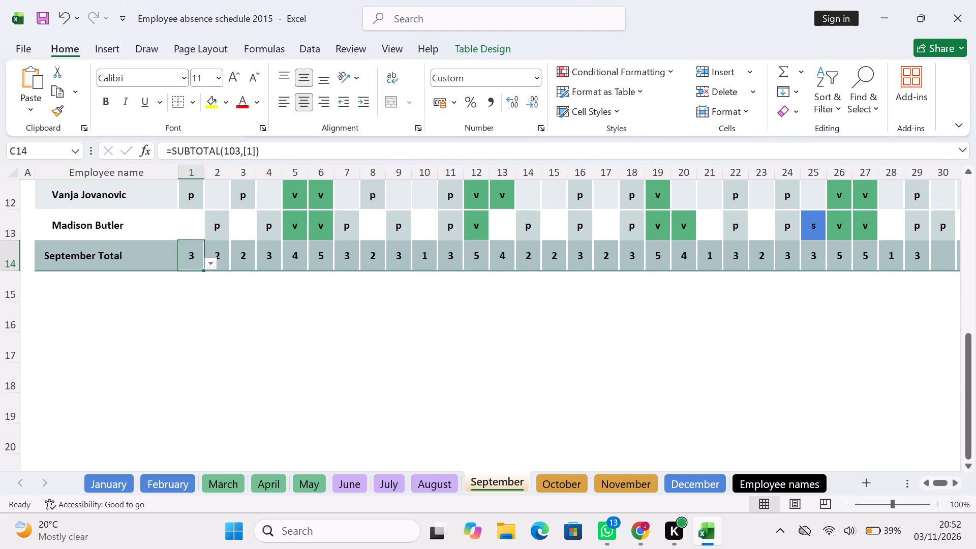
# Review each employee's absence codes and the September Total row, day by day, for September 1 to 6.
pyautogui.press('Up')
pyautogui.press('Up')
pyautogui.press('Up')
pyautogui.press('Up')
pyautogui.press('Up')
pyautogui.press('Up')
pyautogui.press('Up')
pyautogui.press('Up')
pyautogui.press('Down')
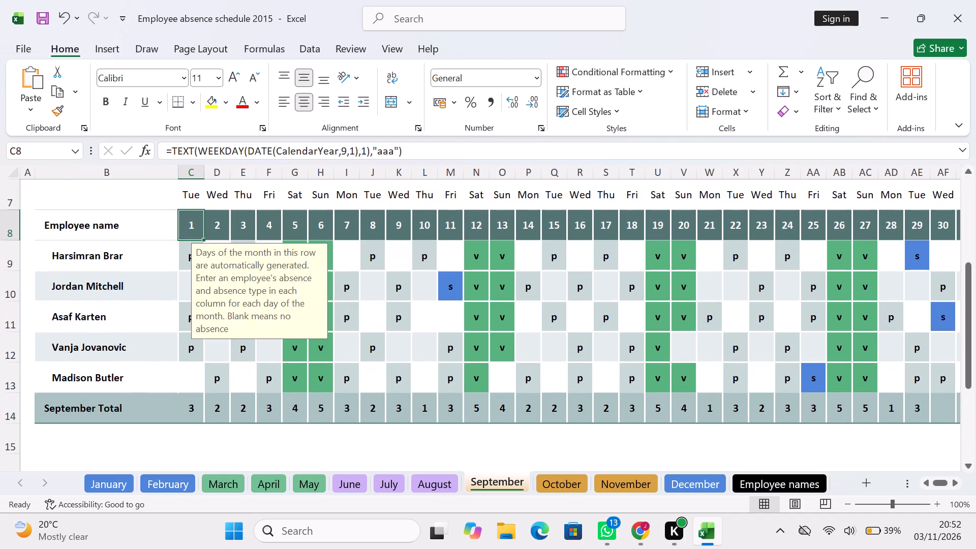
pyautogui.press('Down')
pyautogui.press('Down')
pyautogui.press('Up')
pyautogui.press('Right')
pyautogui.press('Down')
pyautogui.press('Down')
pyautogui.press('Down')
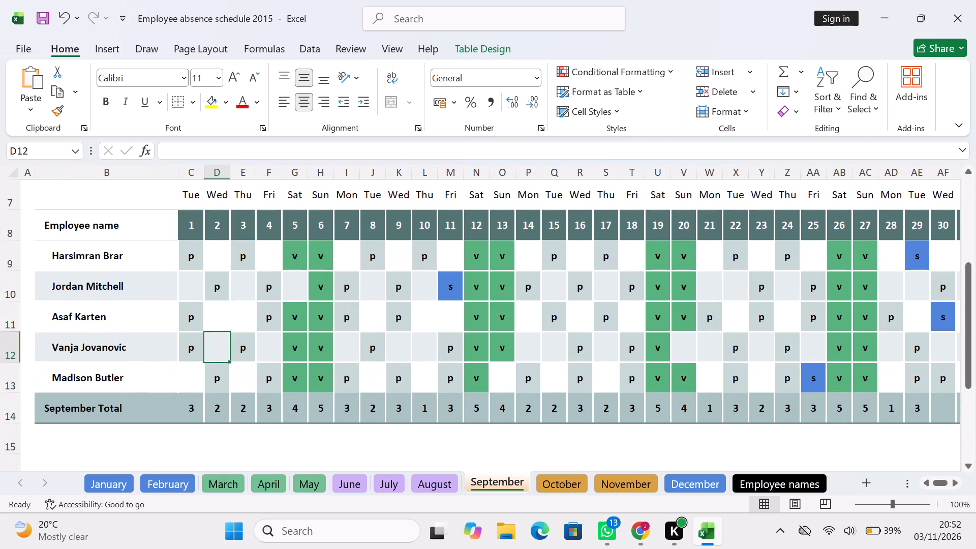
pyautogui.press('Down')
pyautogui.press('Down')
pyautogui.press('Right')
pyautogui.press('Up')
pyautogui.press('Up')
pyautogui.press('Up')
pyautogui.press('Up')
pyautogui.press('Up')
pyautogui.press('Right')
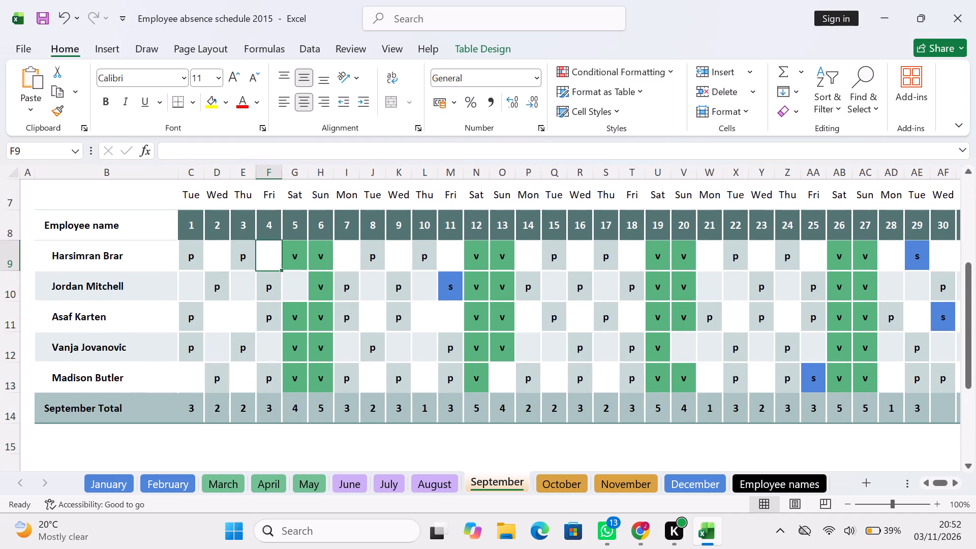
pyautogui.press('Down')
pyautogui.press('Down')
pyautogui.press('Down')
pyautogui.press('Down')
pyautogui.press('Down')
pyautogui.press('Right')
pyautogui.press('Up')
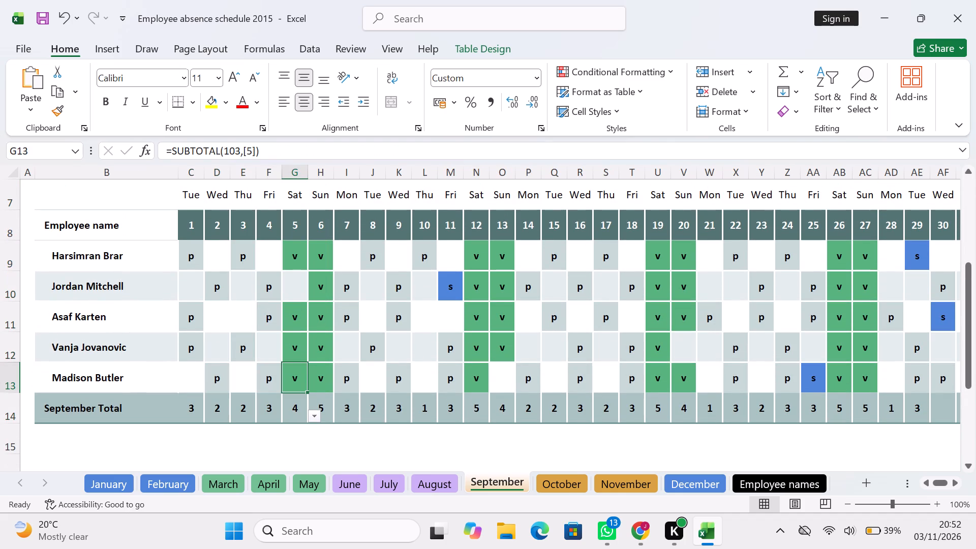
pyautogui.press('Up')
pyautogui.press('Up')
pyautogui.press('Up')
pyautogui.press('Up')
pyautogui.press('Right')
pyautogui.press('Down')
pyautogui.press('Down')
pyautogui.press('Down')
pyautogui.press('Down')
pyautogui.press('Down')
# Check the five employees' absence codes and the September Total row for each day from 7 to 13.
pyautogui.press('Right')
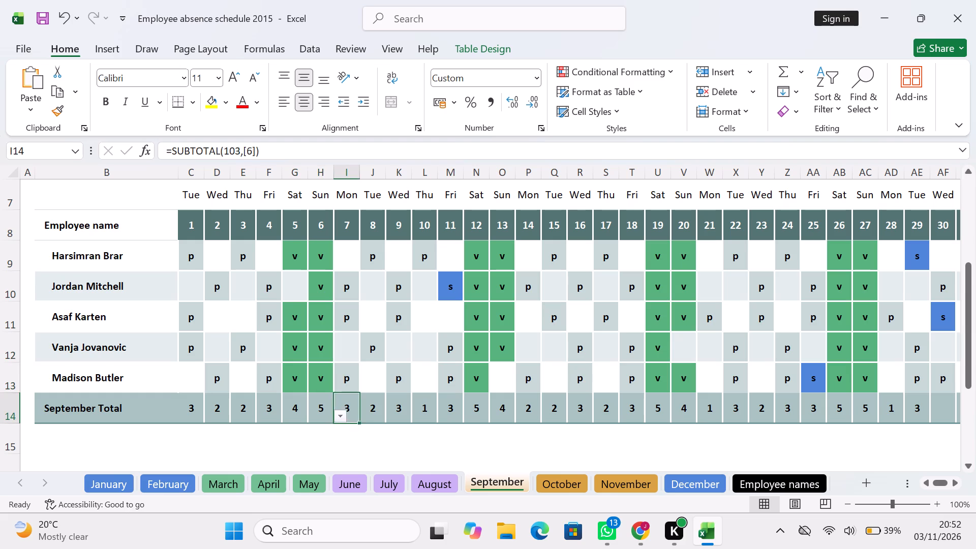
pyautogui.press('Up')
pyautogui.press('Up')
pyautogui.press('Up')
pyautogui.press('Up')
pyautogui.press('Up')
pyautogui.press('Right')
pyautogui.press('Down')
pyautogui.press('Down')
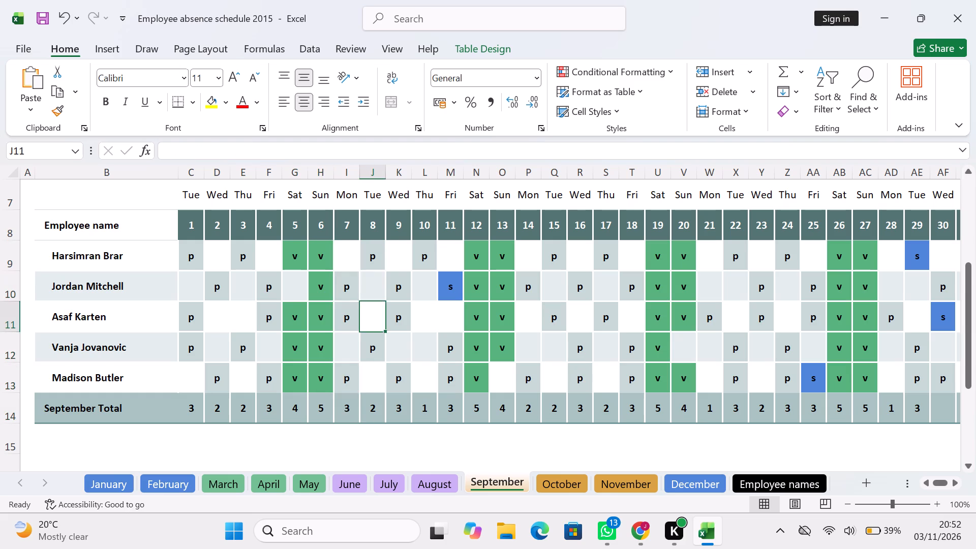
pyautogui.press('Down')
pyautogui.press('Down')
pyautogui.press('Down')
pyautogui.press('Right')
pyautogui.press('Up')
pyautogui.press('Up')
pyautogui.press('Up')
pyautogui.press('Up')
pyautogui.press('Up')
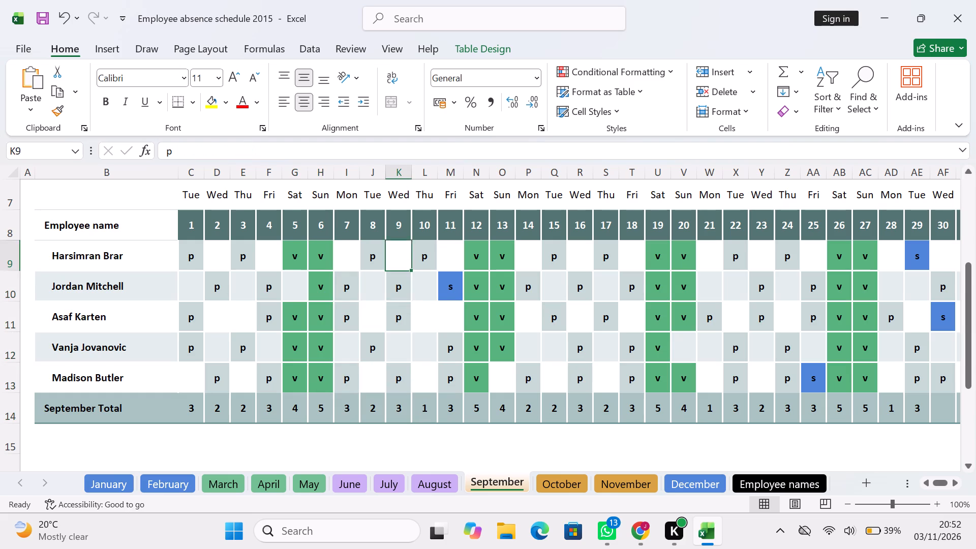
pyautogui.press('Right')
pyautogui.press('Down')
pyautogui.press('Down')
pyautogui.press('Down')
pyautogui.press('Down')
pyautogui.press('Down')
pyautogui.press('Right')
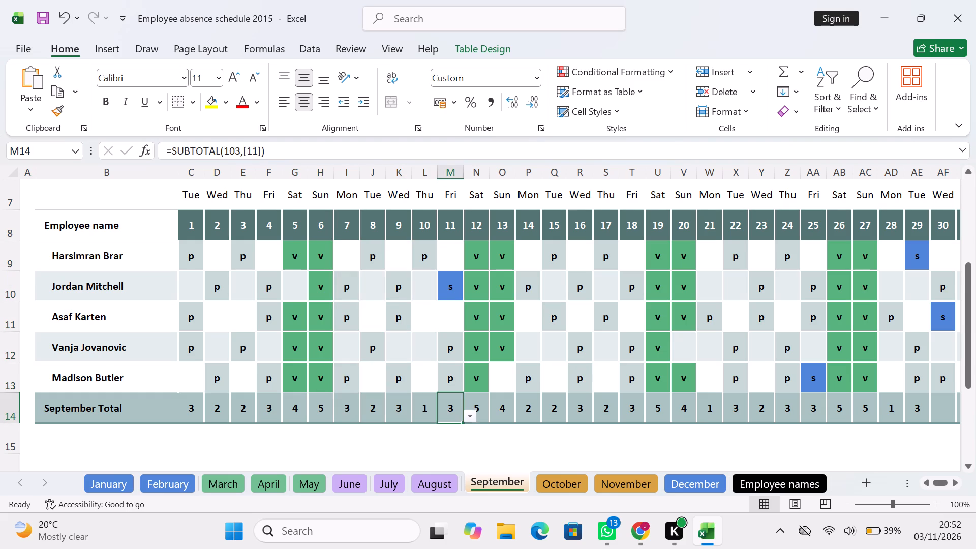
pyautogui.press('Up')
pyautogui.press('Up')
pyautogui.press('Up')
pyautogui.press('Up')
pyautogui.press('Up')
pyautogui.press('Right')
pyautogui.press('Down')
pyautogui.press('Down')
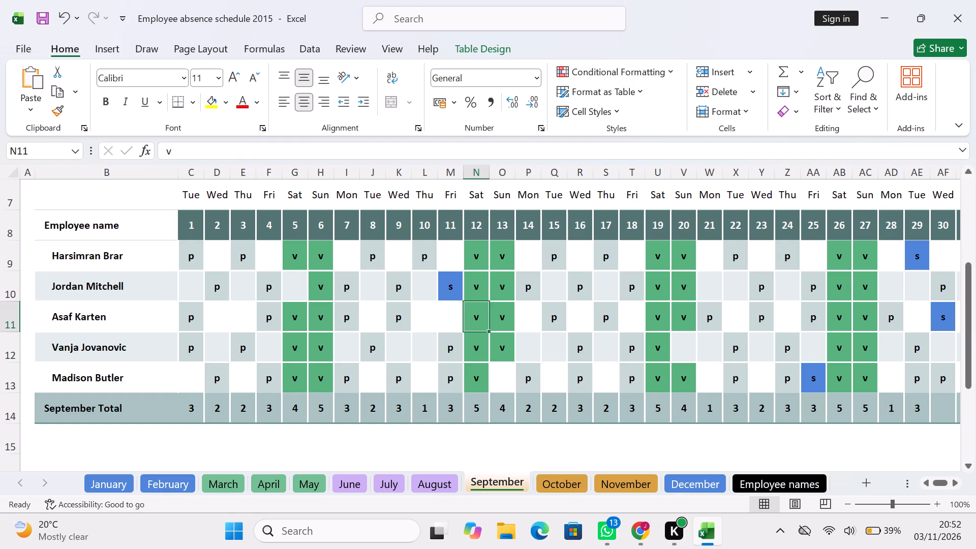
pyautogui.press('Down')
pyautogui.press('Down')
pyautogui.press('Down')
pyautogui.press('Right')
pyautogui.press('Up')
pyautogui.press('Up')
pyautogui.press('Up')
pyautogui.press('Up')
pyautogui.press('Up')
# Check the five employees' absence codes and the September Total row for each day from 14 to 20.
pyautogui.press('Right')
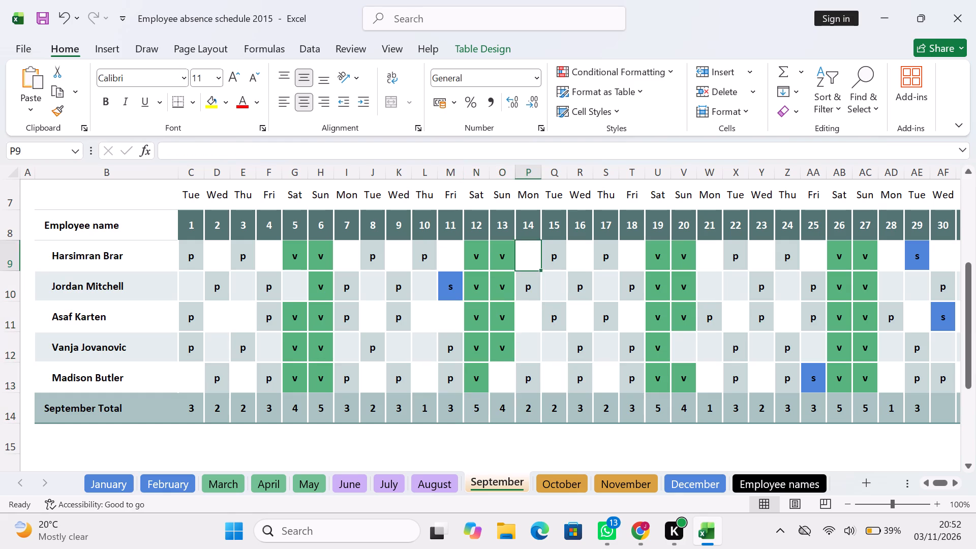
pyautogui.press('Down')
pyautogui.press('Down')
pyautogui.press('Down')
pyautogui.press('Down')
pyautogui.press('Down')
pyautogui.press('Right')
pyautogui.press('Up')
pyautogui.press('Up')
pyautogui.press('Up')
pyautogui.press('Up')
pyautogui.press('Up')
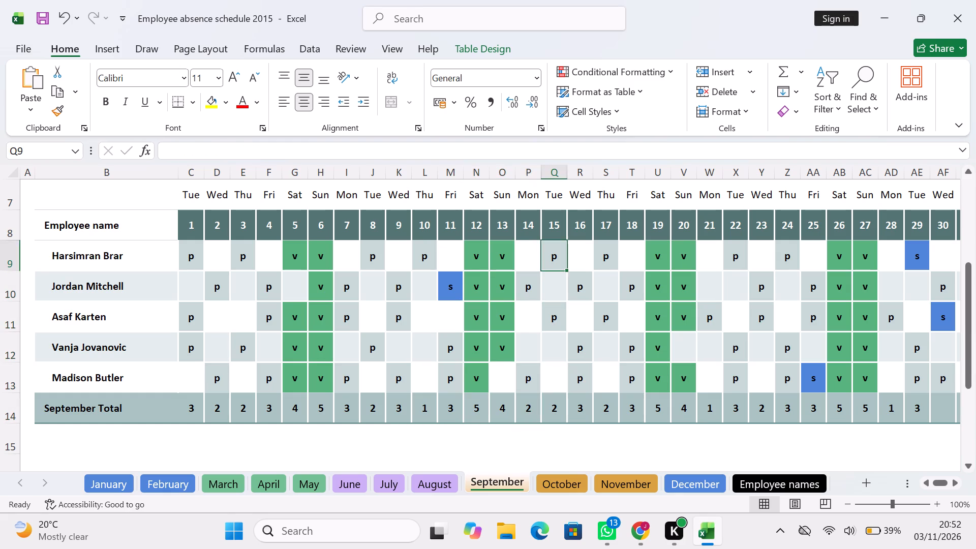
pyautogui.press('Right')
pyautogui.press('Down')
pyautogui.press('Down')
pyautogui.press('Down')
pyautogui.press('Down')
pyautogui.press('Down')
pyautogui.press('Right')
pyautogui.press('Right')
pyautogui.press('Up')
pyautogui.press('Up')
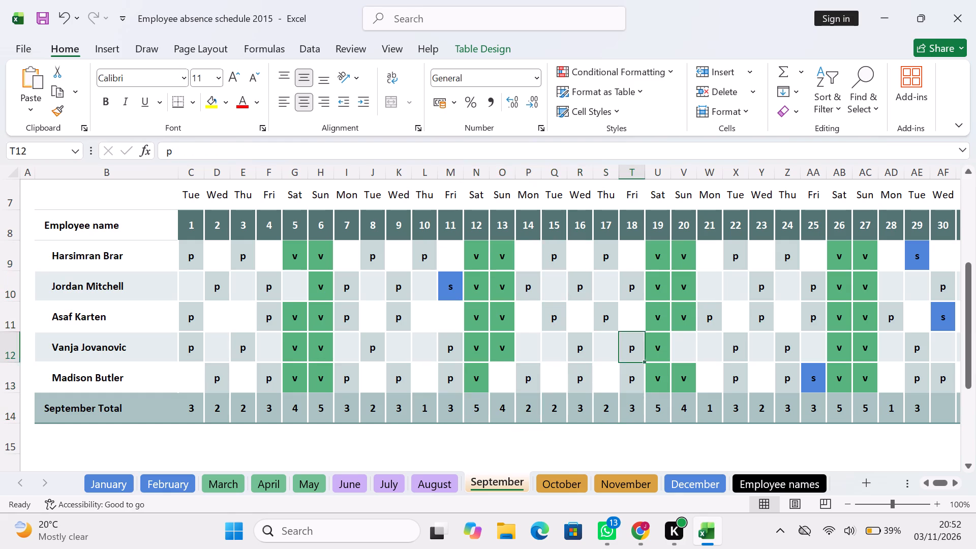
pyautogui.press('Up')
pyautogui.press('Up')
pyautogui.press('Left')
pyautogui.press('Up')
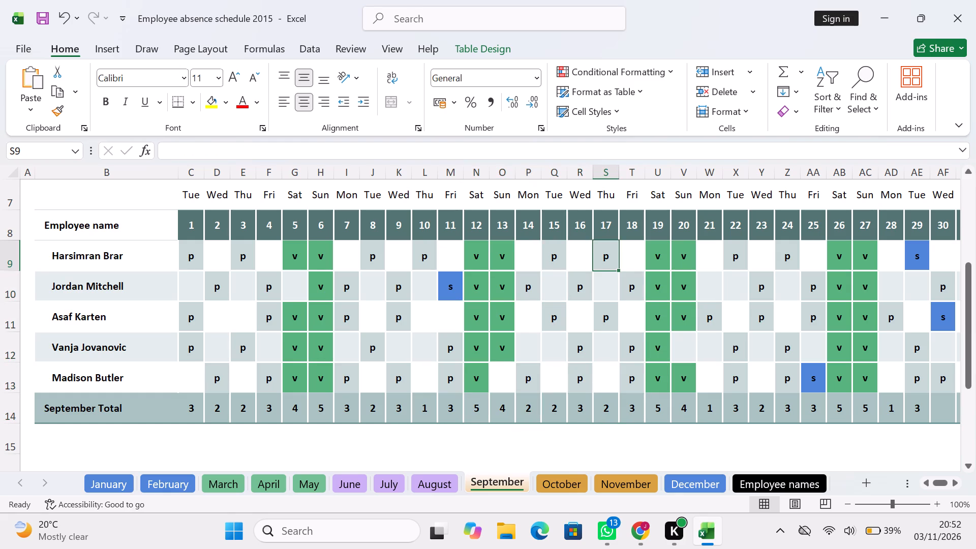
pyautogui.press('Down')
pyautogui.press('Down')
pyautogui.press('Down')
pyautogui.press('Down')
pyautogui.press('Down')
pyautogui.press('Right')
pyautogui.press('Up')
pyautogui.press('Up')
pyautogui.press('Up')
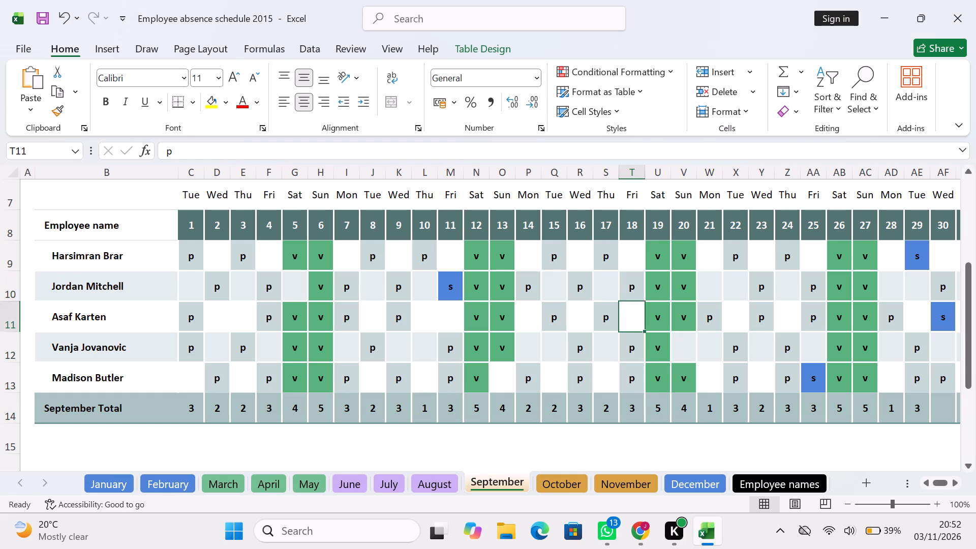
pyautogui.press('Up')
pyautogui.press('Up')
pyautogui.press('Right')
pyautogui.press('Down')
pyautogui.press('Down')
pyautogui.press('Down')
pyautogui.press('Down')
pyautogui.press('Down')
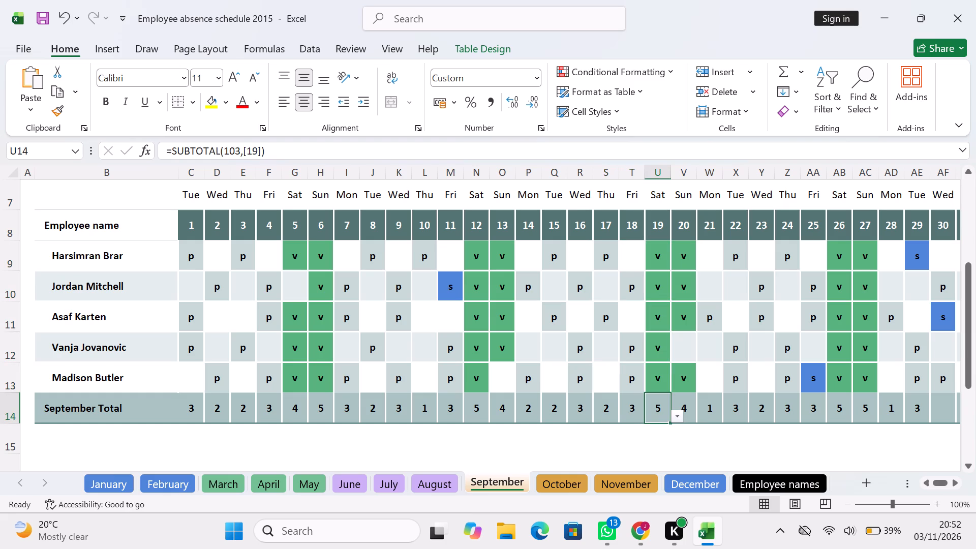
pyautogui.press('Right')
pyautogui.press('Up')
pyautogui.press('Up')
pyautogui.press('Up')
pyautogui.press('Up')
pyautogui.press('Up')
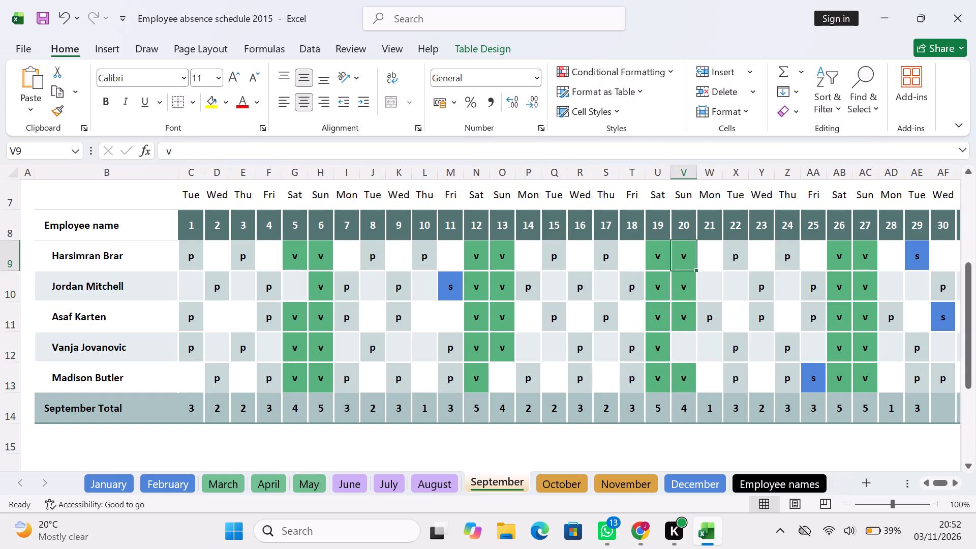
pyautogui.press('Right')
pyautogui.press('Down')
pyautogui.press('Down')
pyautogui.press('Down')
pyautogui.press('Down')
pyautogui.press('Up')
pyautogui.press('Up')
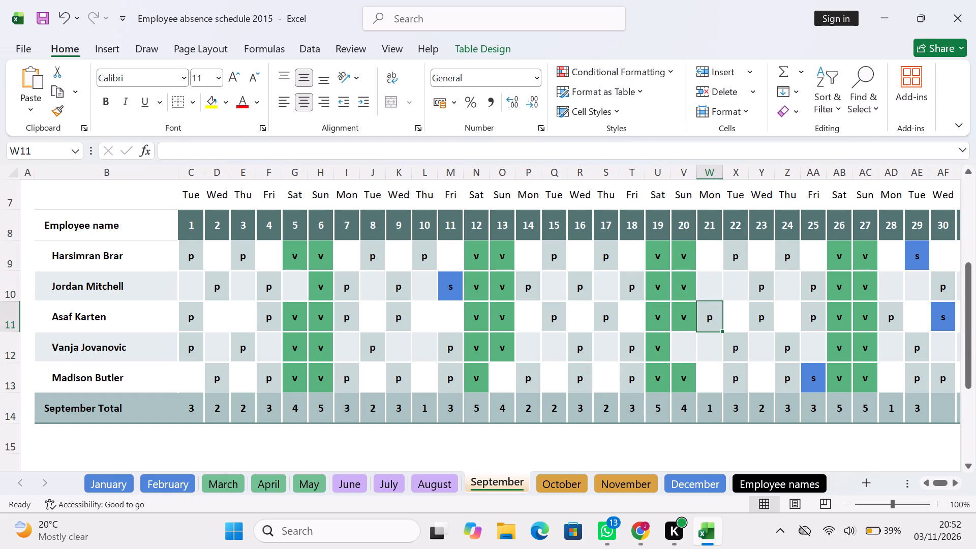
pyautogui.press('Left')
pyautogui.press('Up')
pyautogui.press('Up')
pyautogui.press('Down')
pyautogui.press('Down')
pyautogui.press('Down')
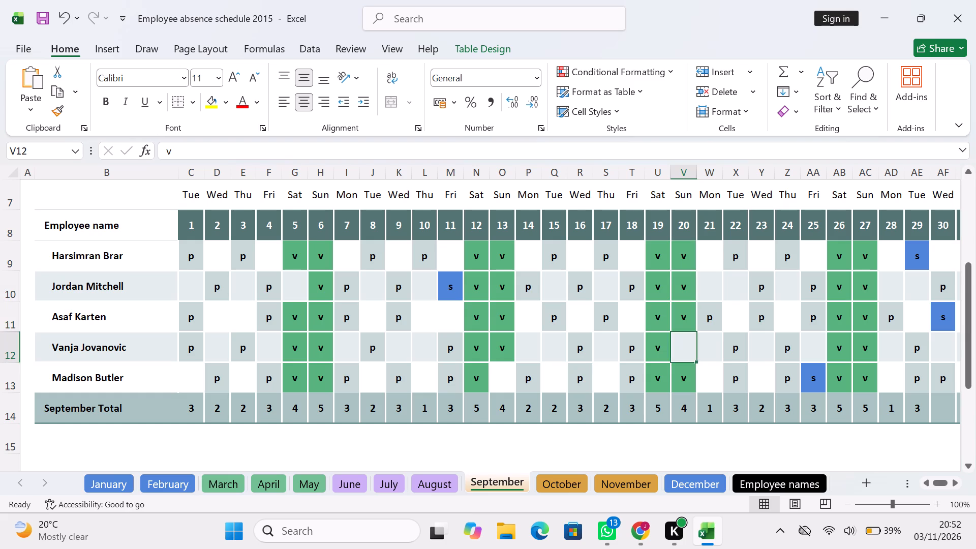
pyautogui.press('Down')
pyautogui.press('Down')
# Check the five employees' absence codes and the September Total row for each day from 21 to 25.
pyautogui.press('Right')
pyautogui.press('Up')
pyautogui.press('Up')
pyautogui.press('Up')
pyautogui.press('Up')
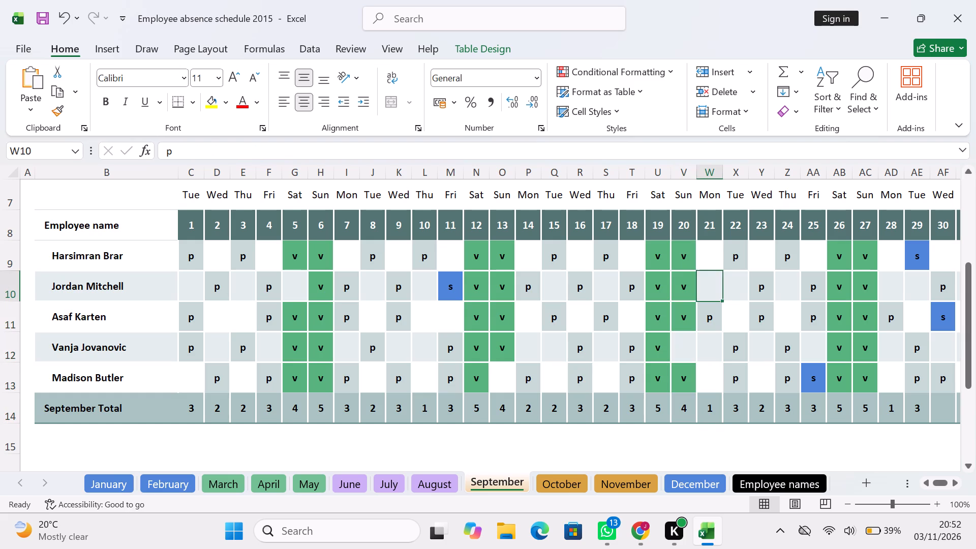
pyautogui.press('Up')
pyautogui.press('Right')
pyautogui.press('Down')
pyautogui.press('Down')
pyautogui.press('Down')
pyautogui.press('Down')
pyautogui.press('Down')
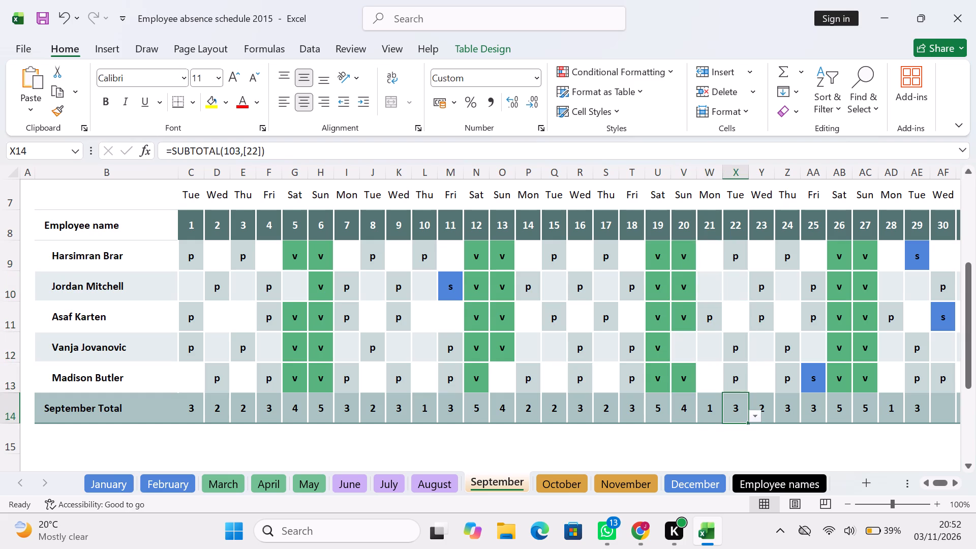
pyautogui.press('Right')
pyautogui.press('Up')
pyautogui.press('Up')
pyautogui.press('Up')
pyautogui.press('Up')
pyautogui.press('Up')
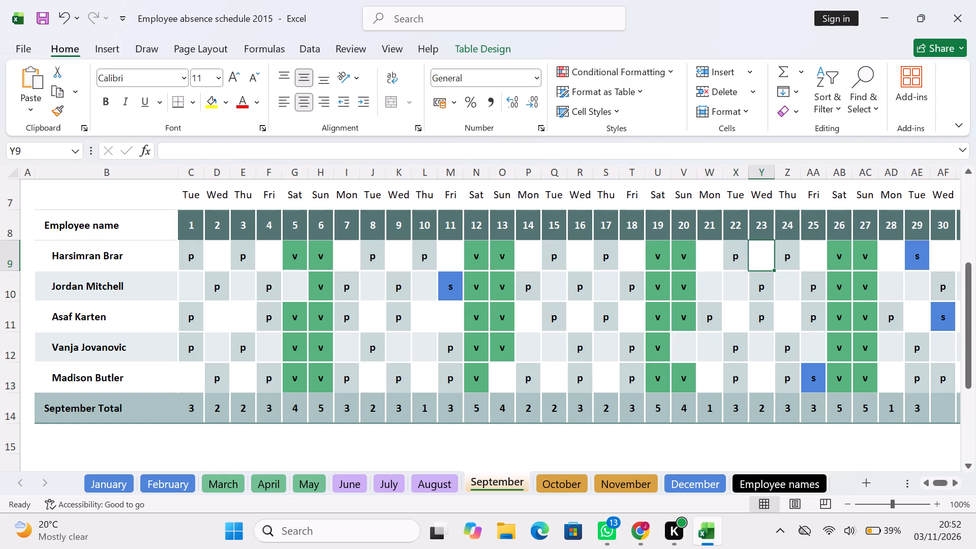
pyautogui.press('Left')
pyautogui.press('Down')
pyautogui.press('Down')
pyautogui.press('Down')
pyautogui.press('Down')
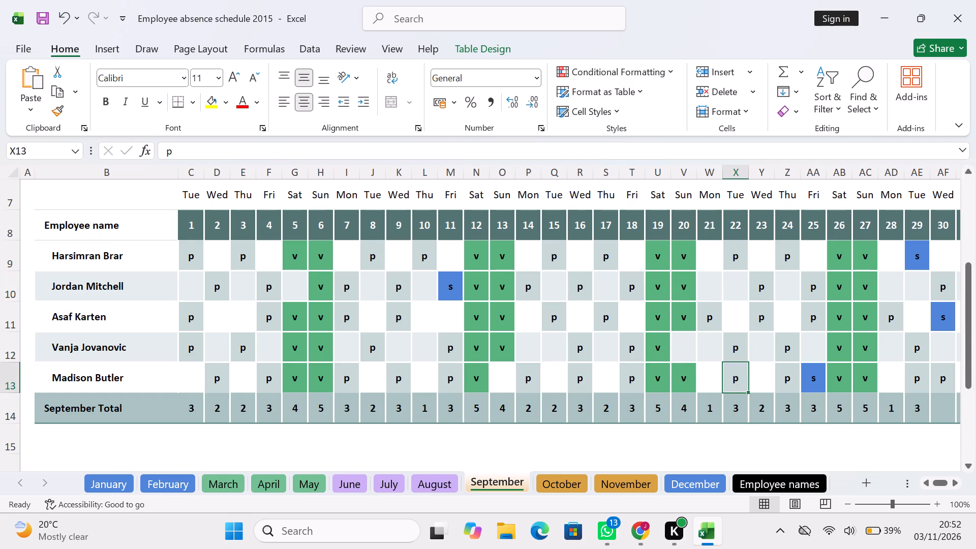
pyautogui.press('Down')
pyautogui.press('Right')
pyautogui.press('Up')
pyautogui.press('Up')
pyautogui.press('Up')
pyautogui.press('Up')
pyautogui.press('Up')
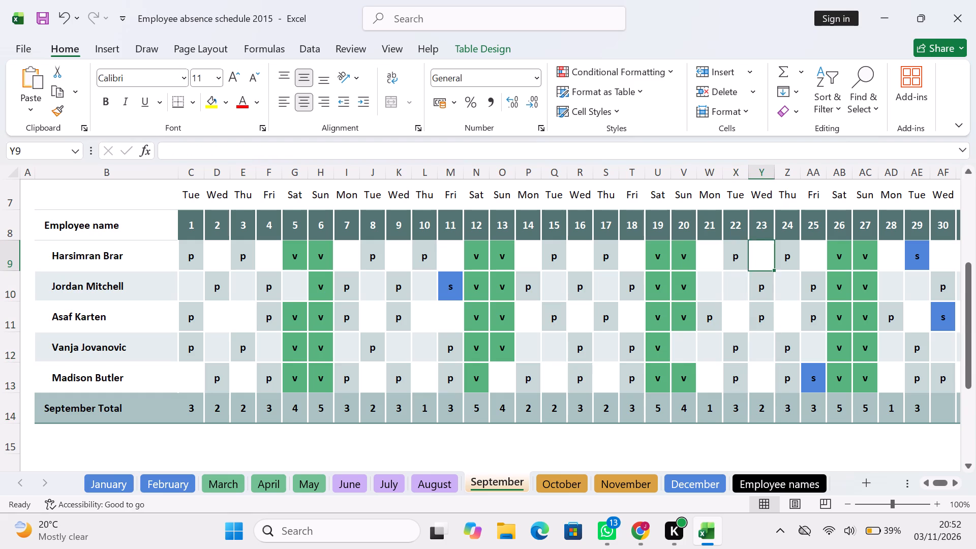
pyautogui.press('Right')
pyautogui.press('Down')
pyautogui.press('Down')
pyautogui.press('Down')
pyautogui.press('Down')
pyautogui.press('Down')
pyautogui.press('Right')
pyautogui.press('Up')
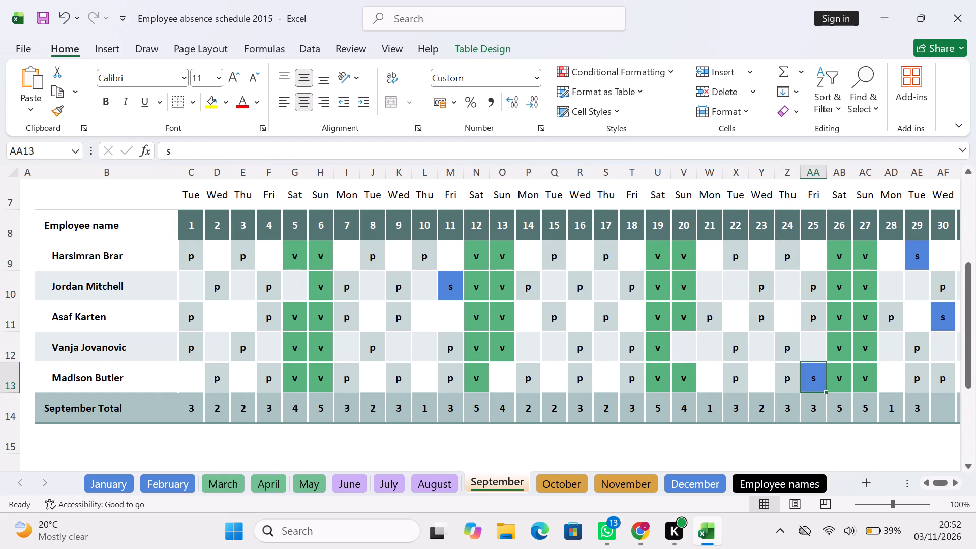
pyautogui.press('Up')
pyautogui.press('Up')
pyautogui.press('Up')
pyautogui.press('Up')
pyautogui.press('Right')
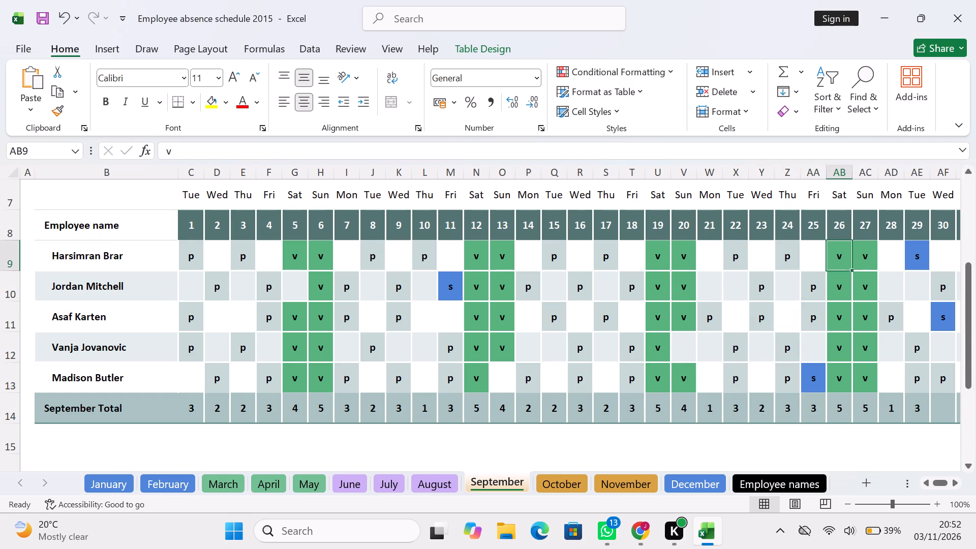
pyautogui.press('Down')
pyautogui.press('Left')
pyautogui.press('Up')
pyautogui.press('Left')
pyautogui.press('Right')
pyautogui.press('Down')
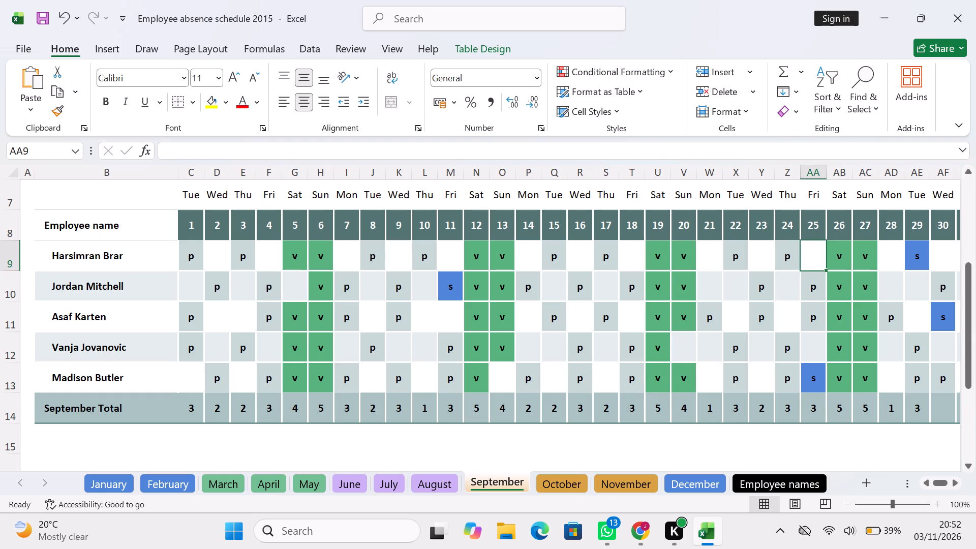
pyautogui.press('Down')
pyautogui.press('Down')
pyautogui.press('Down')
pyautogui.press('Down')
pyautogui.press('Up')
pyautogui.press('Up')
pyautogui.press('Up')
pyautogui.press('Up')
pyautogui.press('Up')
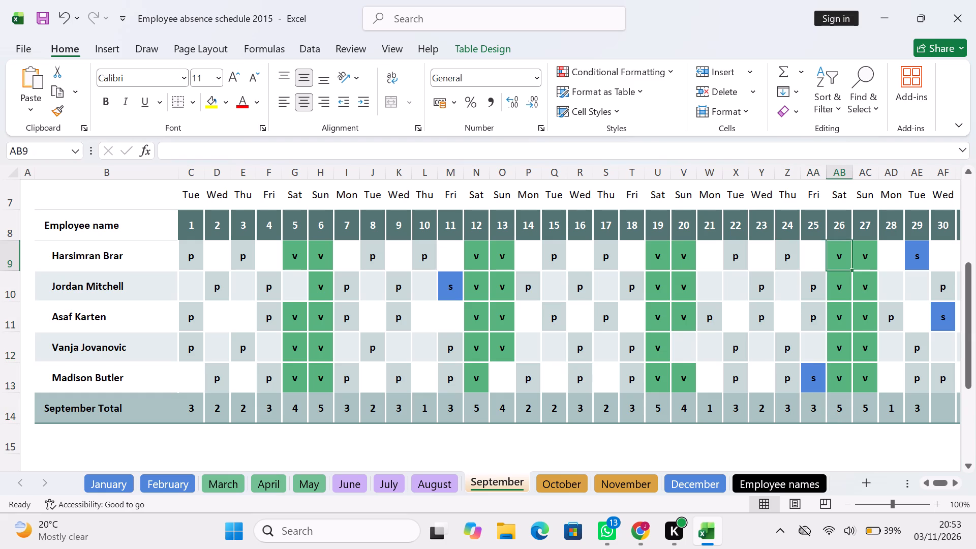
# Check the five employees' absence codes and the September Total row for each day from 26 to 30.
pyautogui.press('Right')
pyautogui.press('Down')
pyautogui.press('Down')
pyautogui.press('Down')
pyautogui.press('Down')
pyautogui.press('Down')
pyautogui.press('Up')
pyautogui.press('Up')
pyautogui.press('Up')
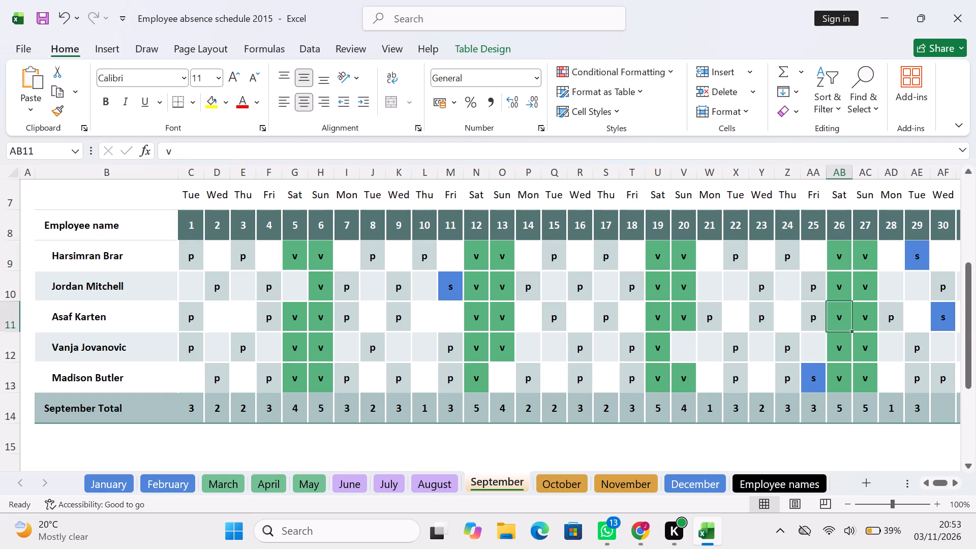
pyautogui.press('Up')
pyautogui.press('Up')
pyautogui.press('Right')
pyautogui.press('Down')
pyautogui.press('Down')
pyautogui.press('Down')
pyautogui.press('Down')
pyautogui.press('Down')
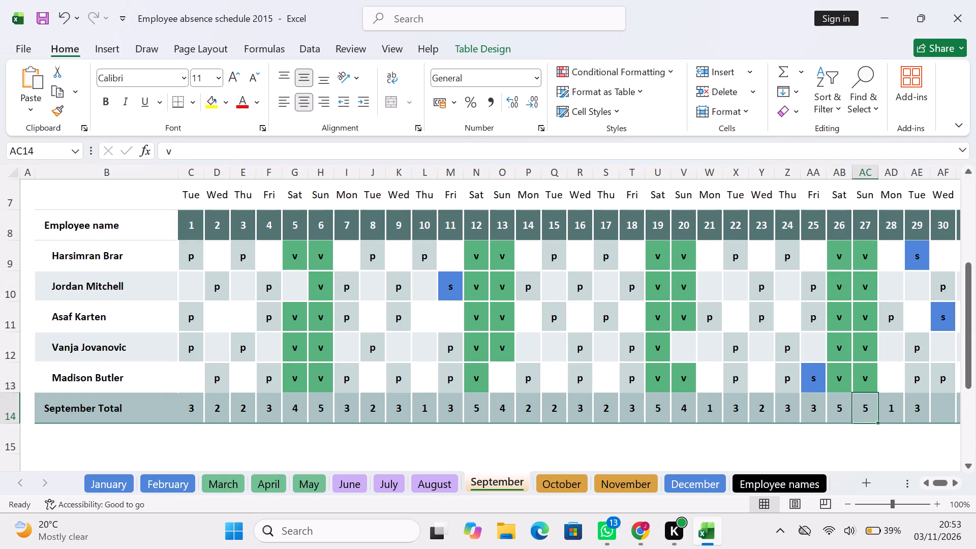
pyautogui.press('Up')
pyautogui.press('Up')
pyautogui.press('Up')
pyautogui.press('Up')
pyautogui.press('Up')
pyautogui.press('Right')
pyautogui.press('Down')
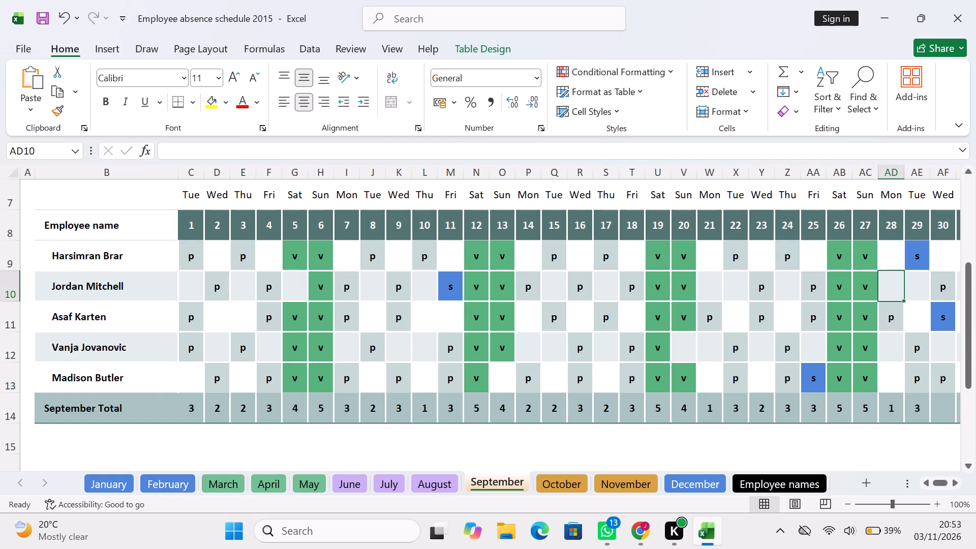
pyautogui.press('Down')
pyautogui.press('Down')
pyautogui.press('Down')
pyautogui.press('Down')
pyautogui.press('Up')
pyautogui.press('Up')
pyautogui.press('Up')
pyautogui.press('Up')
pyautogui.press('Up')
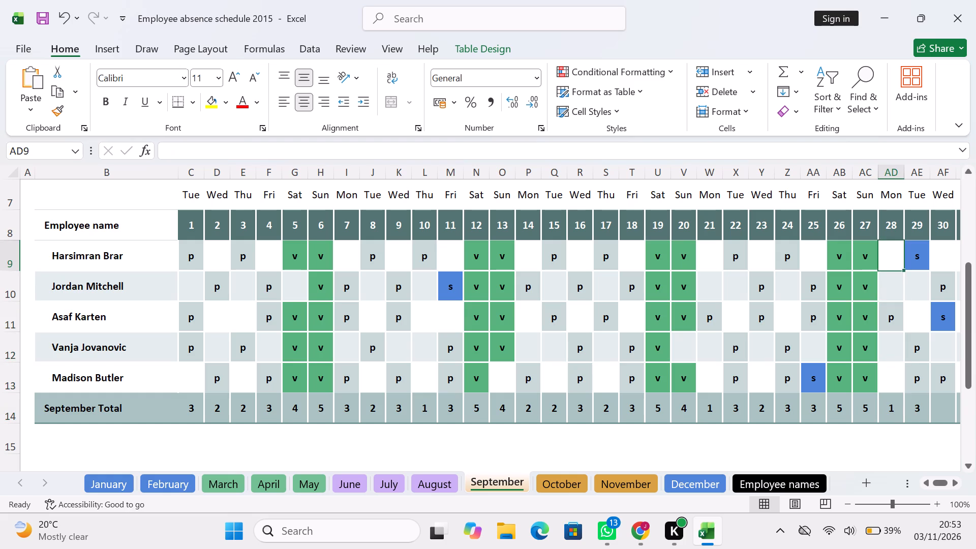
pyautogui.press('Right')
pyautogui.press('Right')
pyautogui.press('Down')
pyautogui.press('Down')
pyautogui.press('Down')
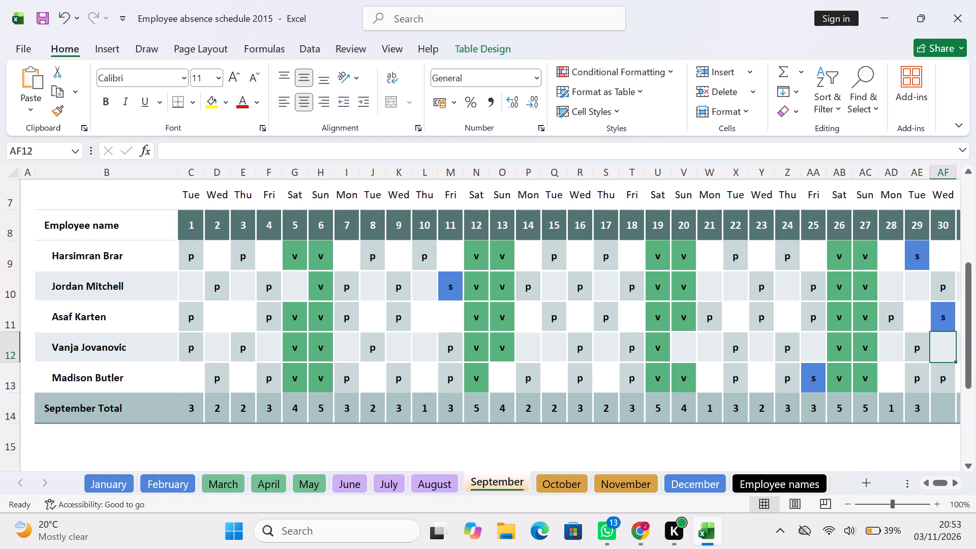
pyautogui.press('Left')
pyautogui.press('Up')
pyautogui.press('Up')
pyautogui.press('Up')
pyautogui.press('Down')
pyautogui.press('Down')
pyautogui.press('Down')
pyautogui.press('Down')
pyautogui.press('Down')
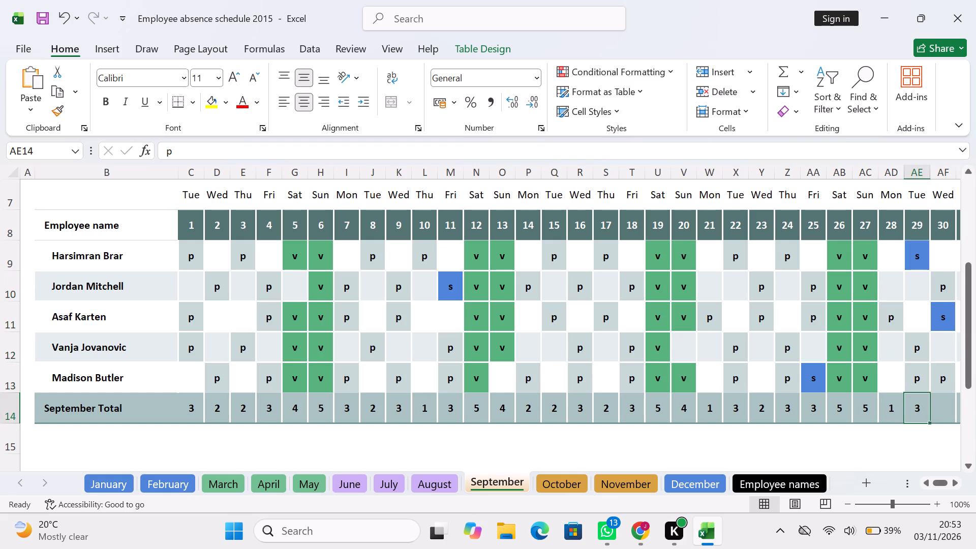
pyautogui.press('Up')
pyautogui.press('Right')
pyautogui.press('Right')
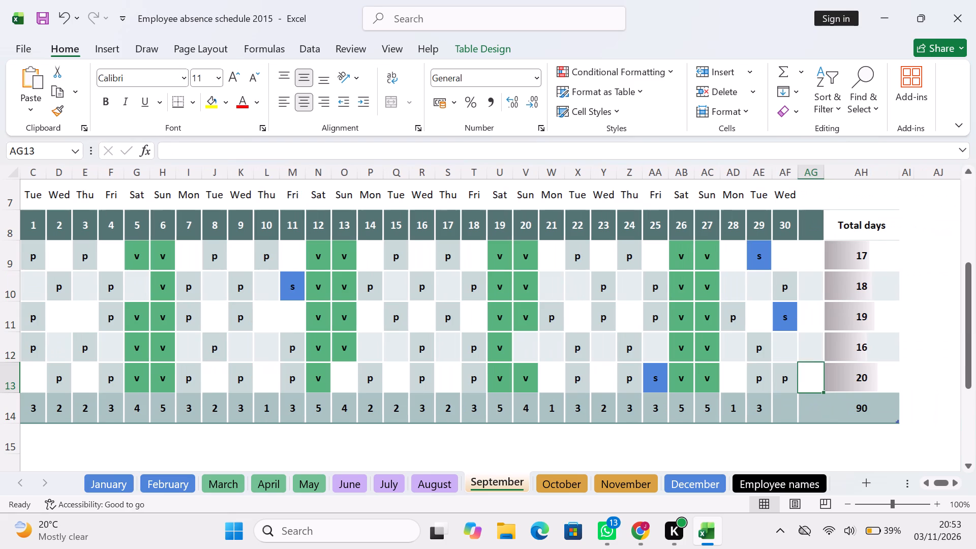
pyautogui.press('Left')
pyautogui.press('Up')
pyautogui.press('Up')
pyautogui.press('Up')
pyautogui.press('Up')
pyautogui.press('Down')
pyautogui.press('Down')
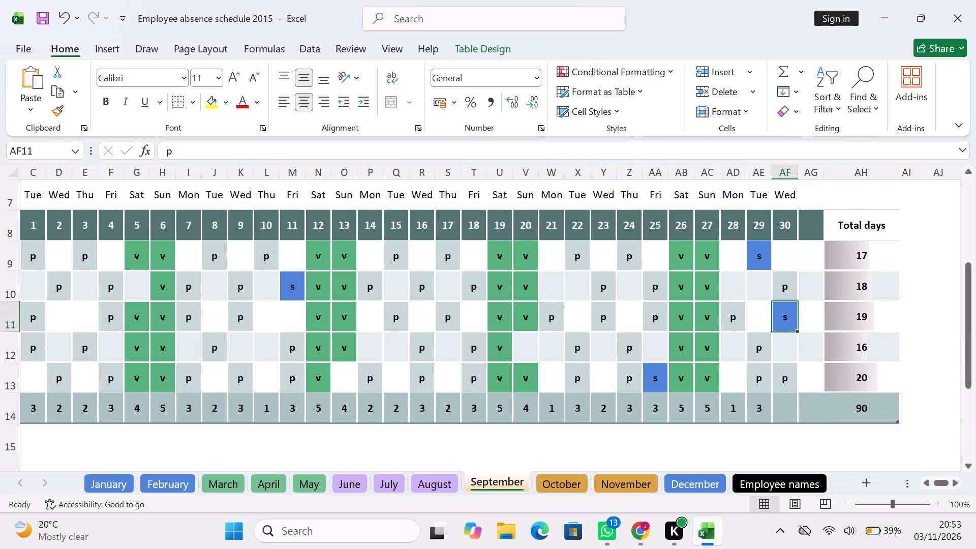
# Set the September Total row's calculation for day 30 to Count.
pyautogui.press('Down')
pyautogui.press('Down')
pyautogui.press('Down')
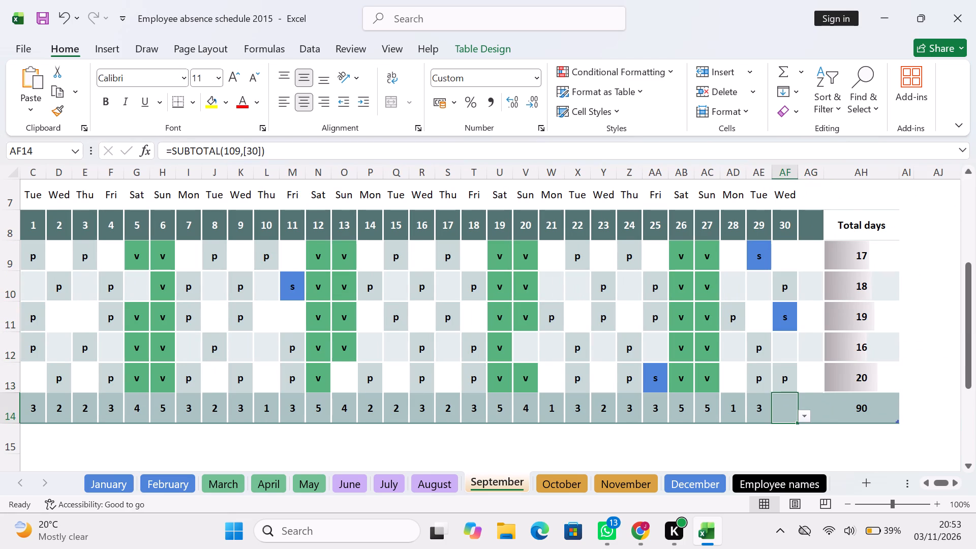
pyautogui.click(814, 421)
pyautogui.click(781, 414)
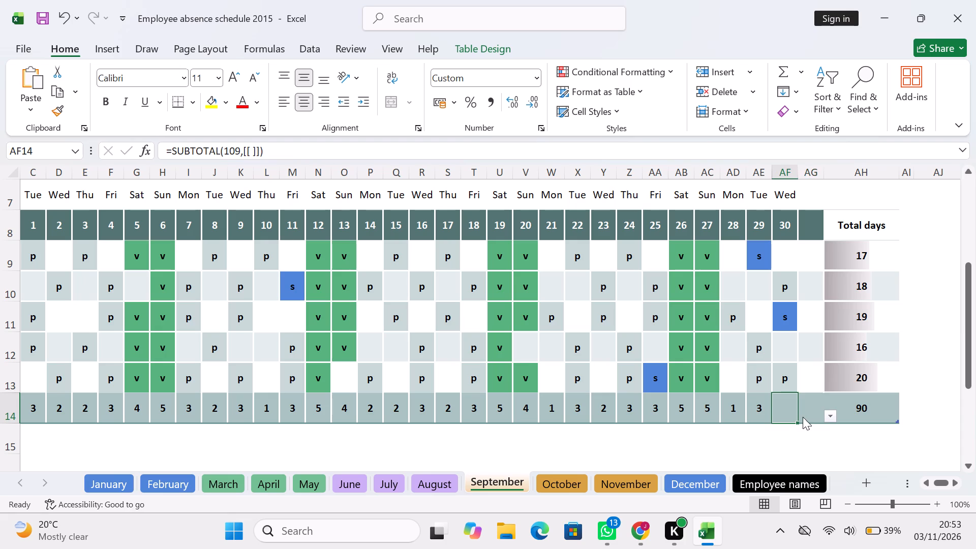
pyautogui.click(803, 417)
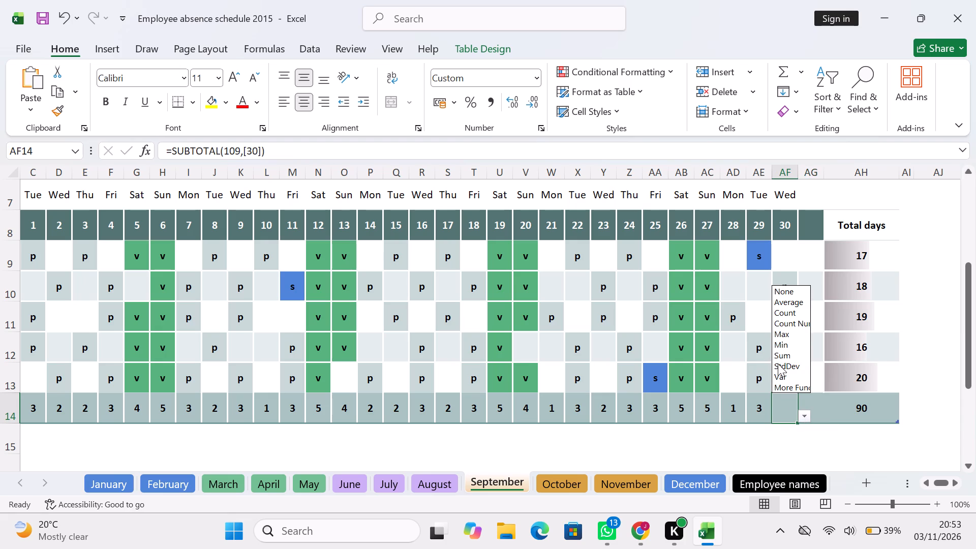
pyautogui.click(783, 310)
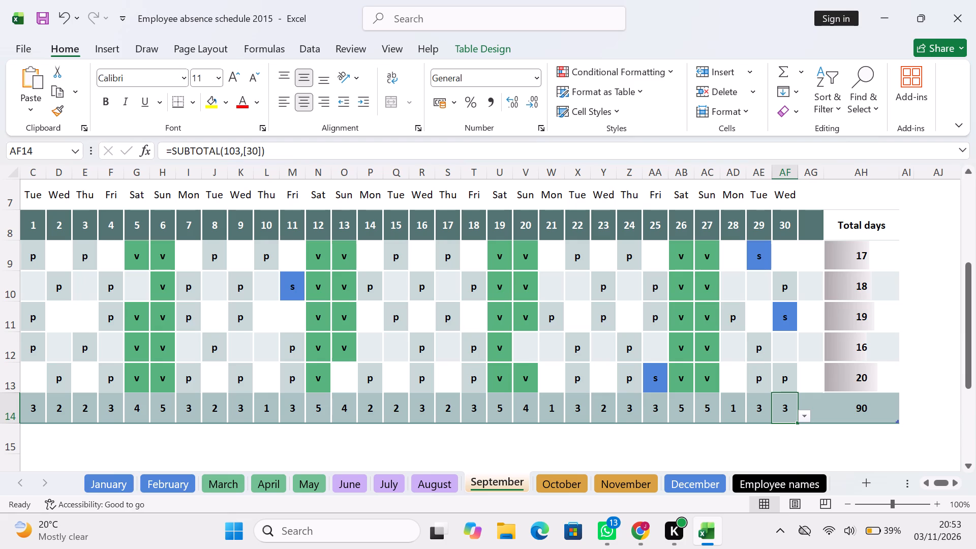
# Save the absence schedule workbook with the day 30 total in place.
pyautogui.click(44, 16)
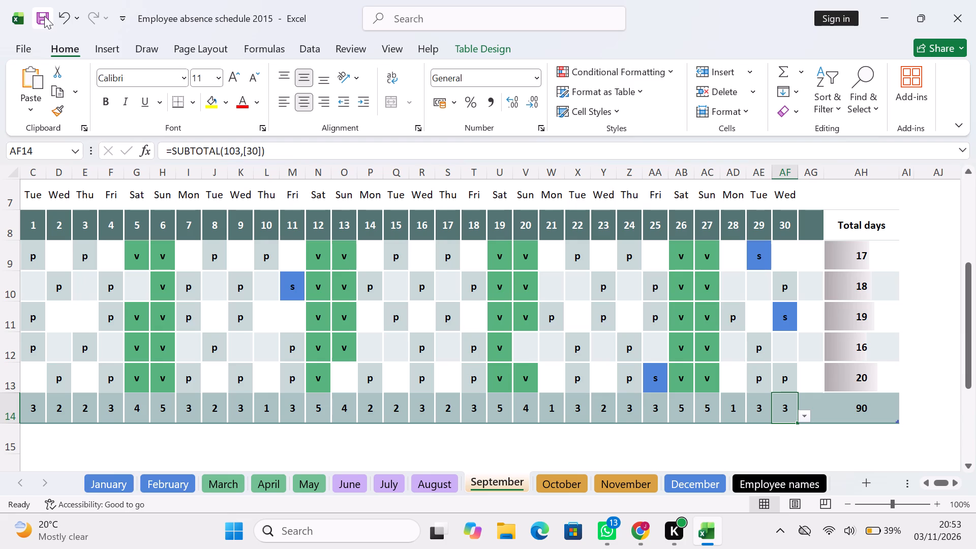
pyautogui.click(44, 16)
pyautogui.click(44, 16)
pyautogui.click(44, 16)
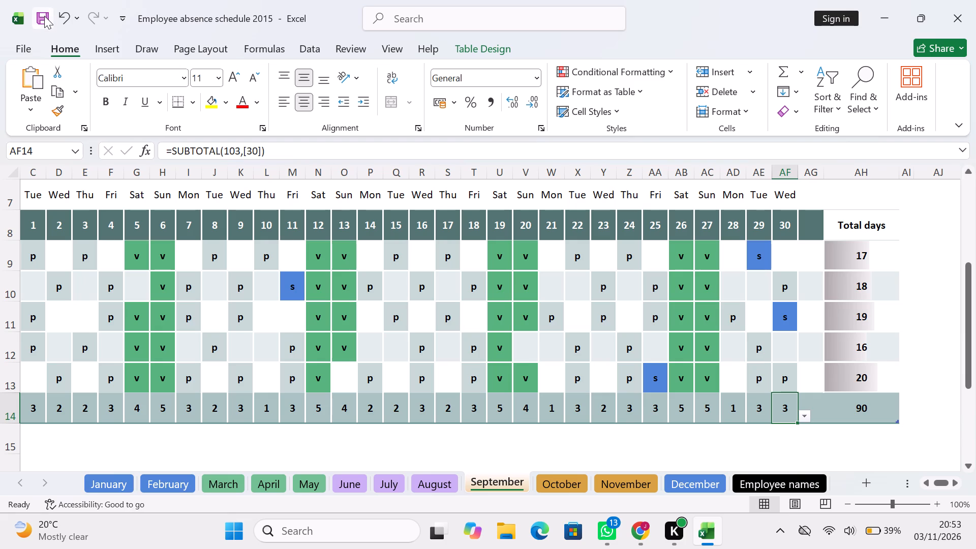
pyautogui.click(44, 16)
pyautogui.click(44, 16)
pyautogui.click(38, 25)
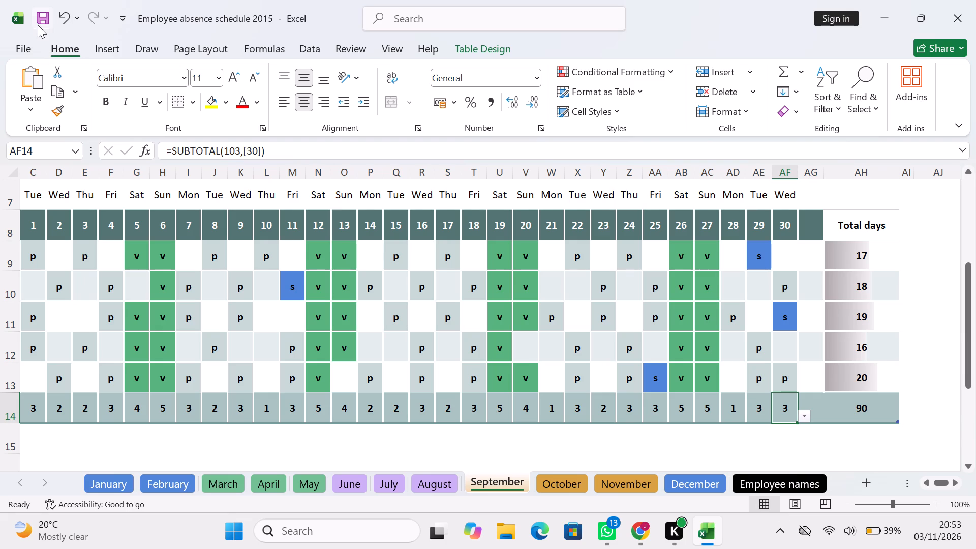
pyautogui.click(38, 25)
pyautogui.click(44, 17)
# Apply Quick Analysis data bars to the Total days column, from the first employee through the September Total row.
pyautogui.moveTo(848, 411); pyautogui.dragTo(842, 385)
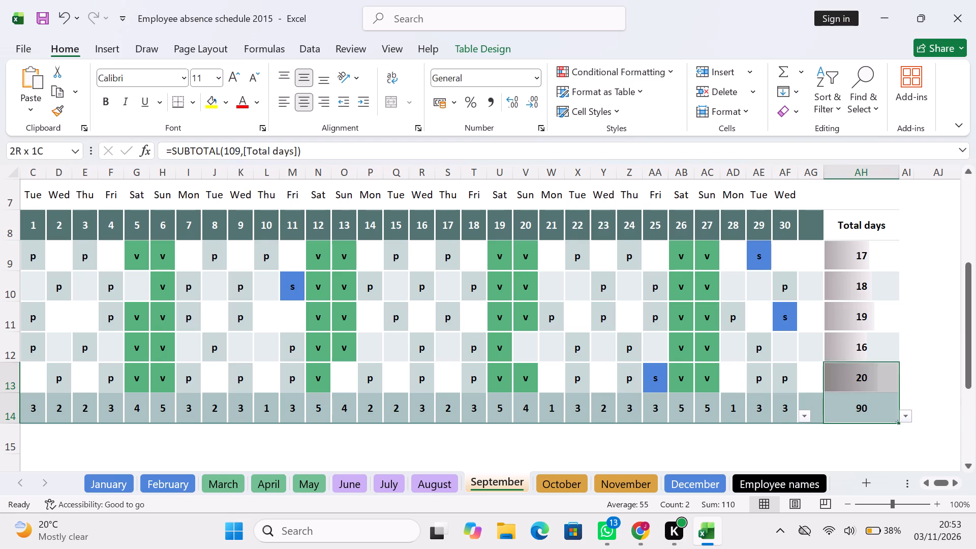
pyautogui.moveTo(842, 385); pyautogui.dragTo(836, 254)
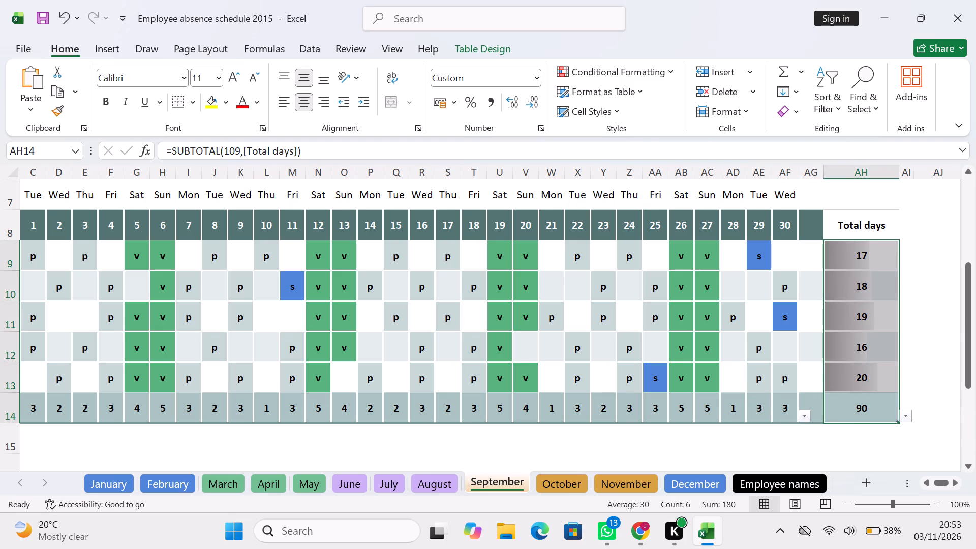
pyautogui.rightClick(854, 306)
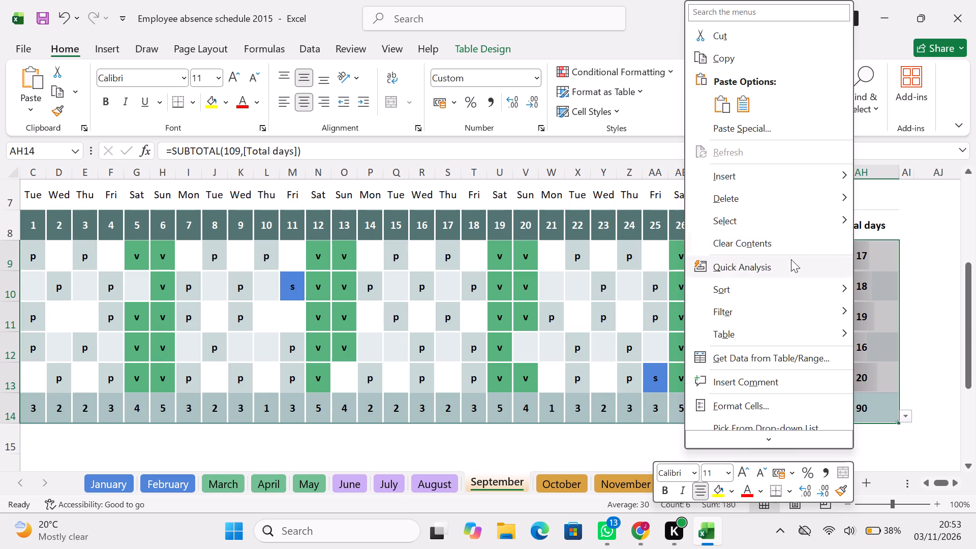
pyautogui.click(789, 265)
pyautogui.click(671, 359)
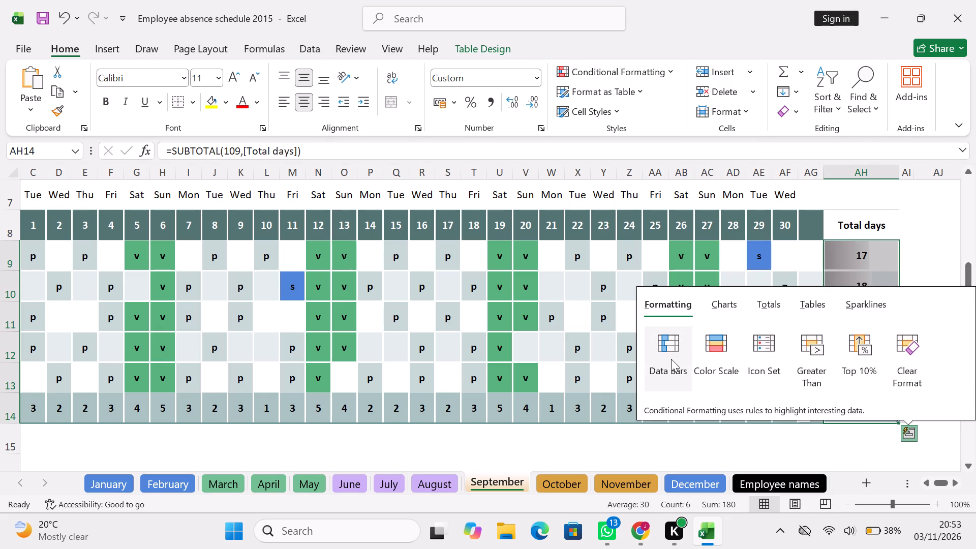
pyautogui.click(811, 463)
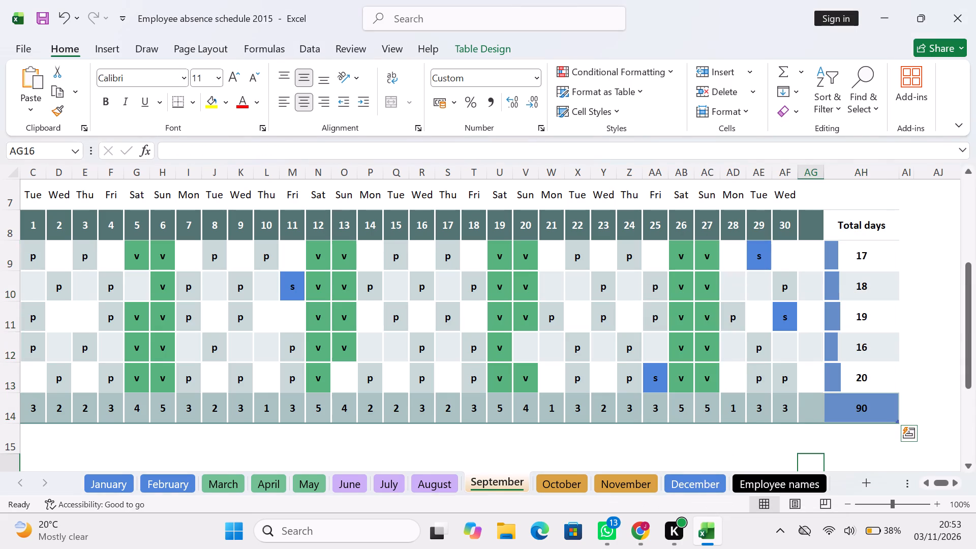
# Save the workbook with the data bars on the September sheet.
pyautogui.click(508, 476)
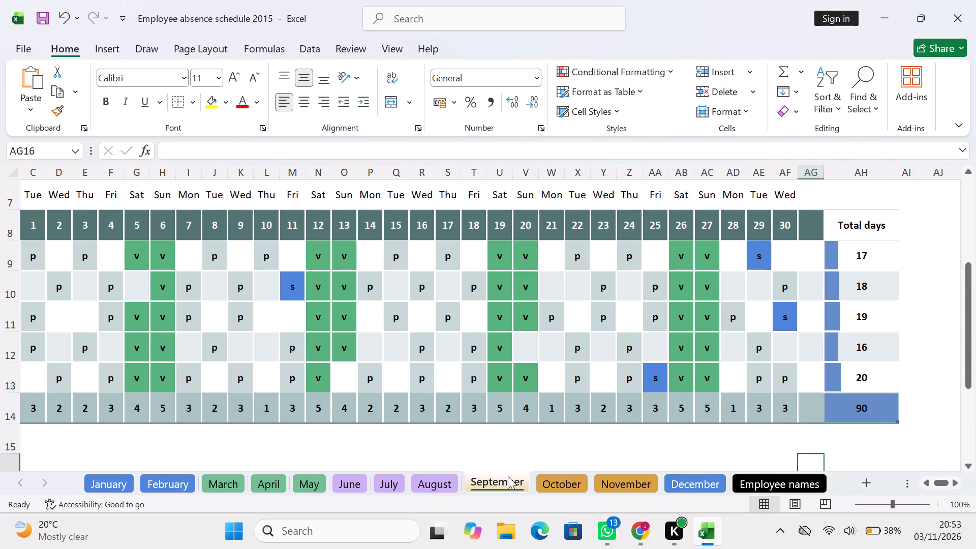
pyautogui.click(35, 16)
pyautogui.click(35, 16)
pyautogui.click(35, 16)
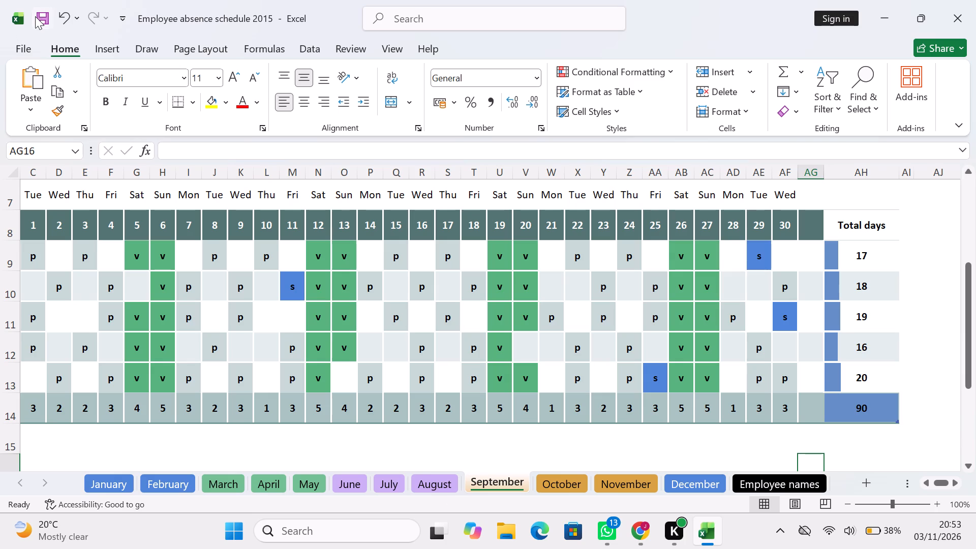